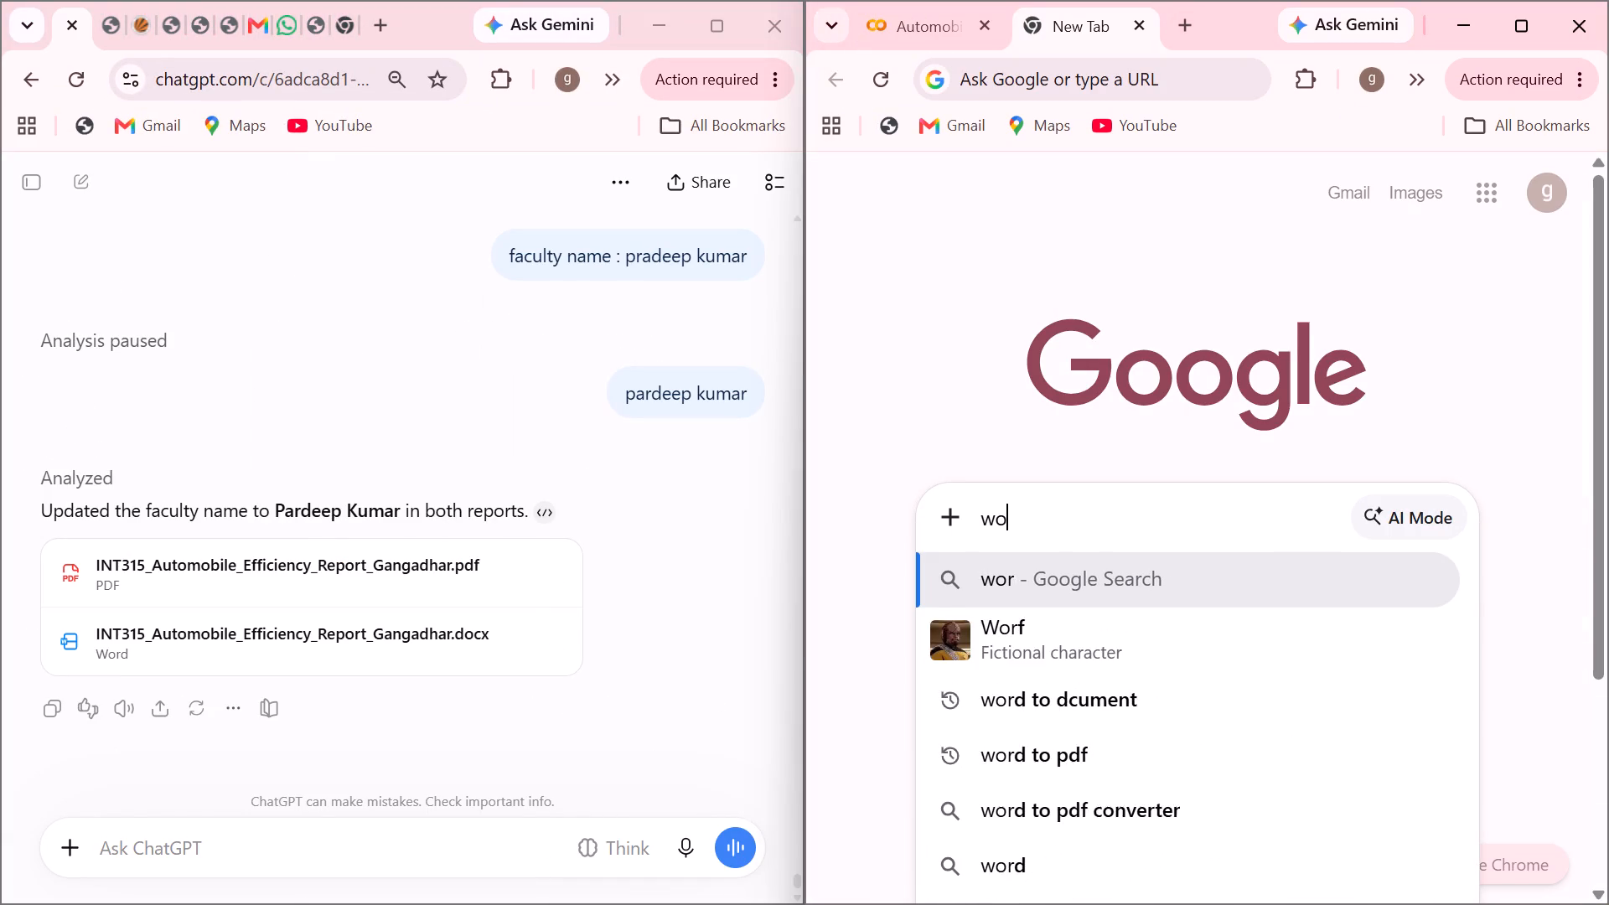
key("BackSpace")
key("BackSpace")
key("BackSpace")
type("psf")
key("space")
key("BackSpace")
key("BackSpace")
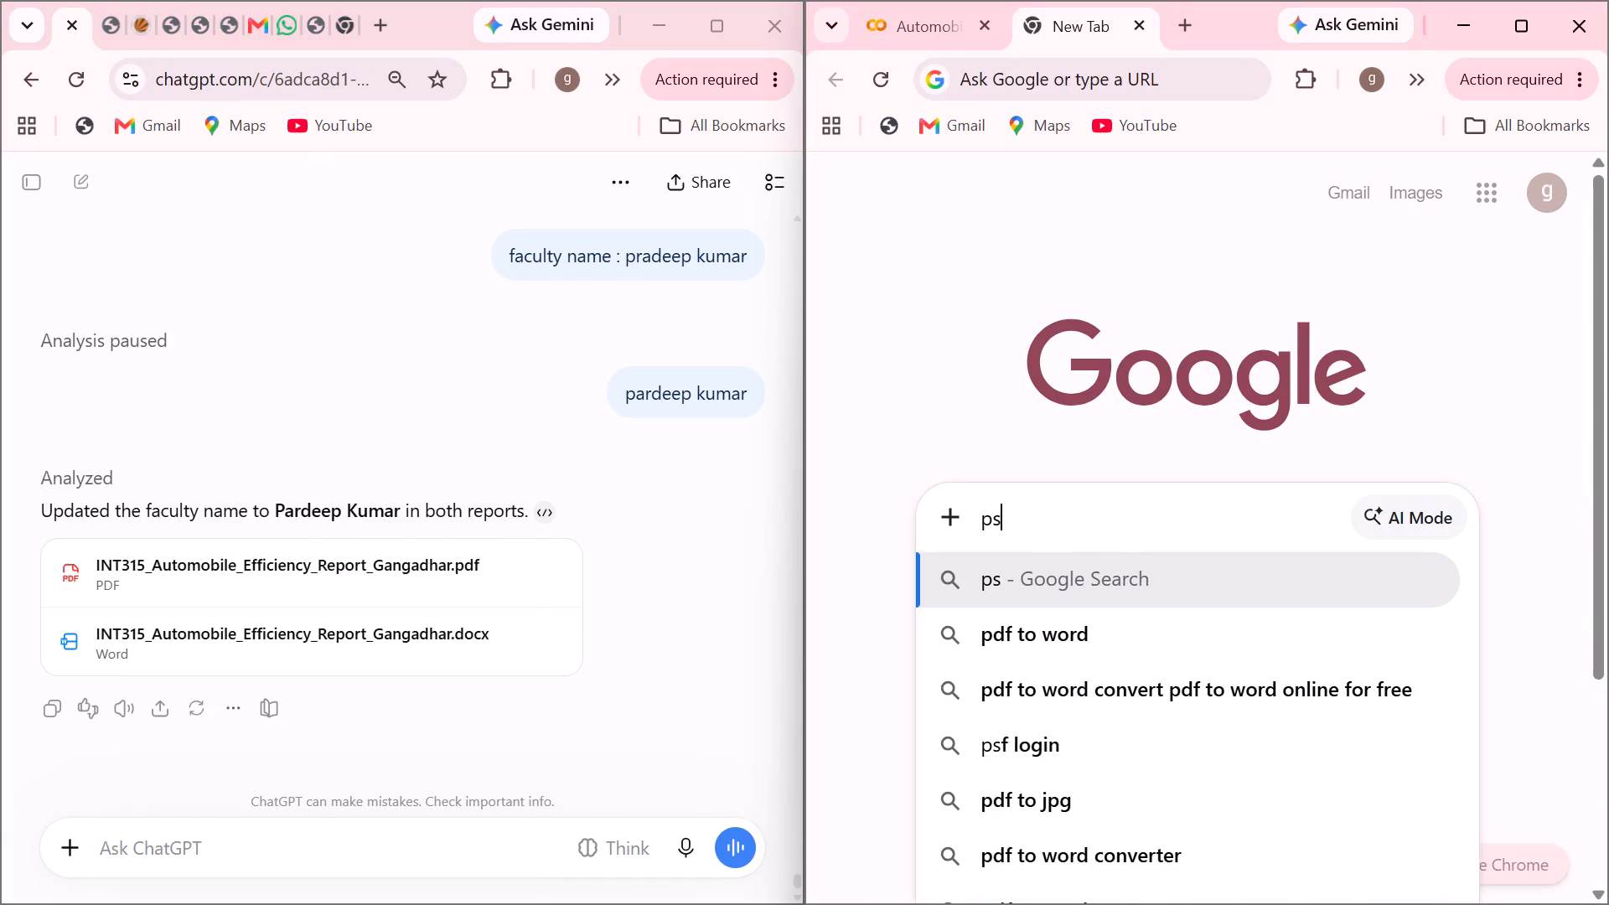
key("BackSpace")
type("df")
key("space")
type("to df")
key("BackSpace")
key("BackSpace")
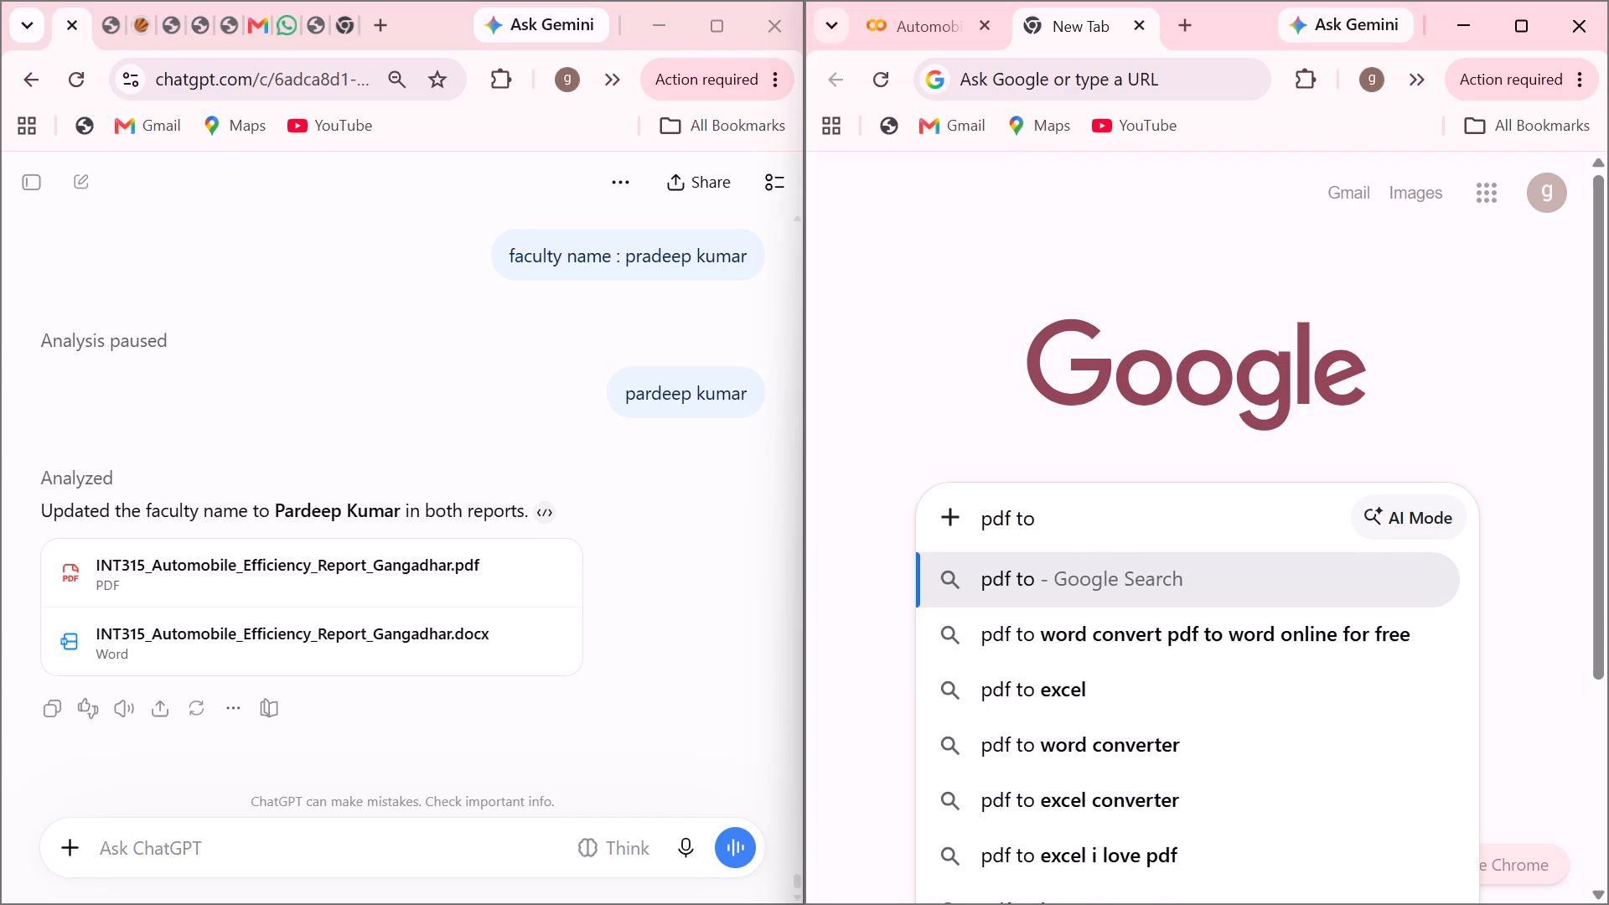
type("word")
key("Return")
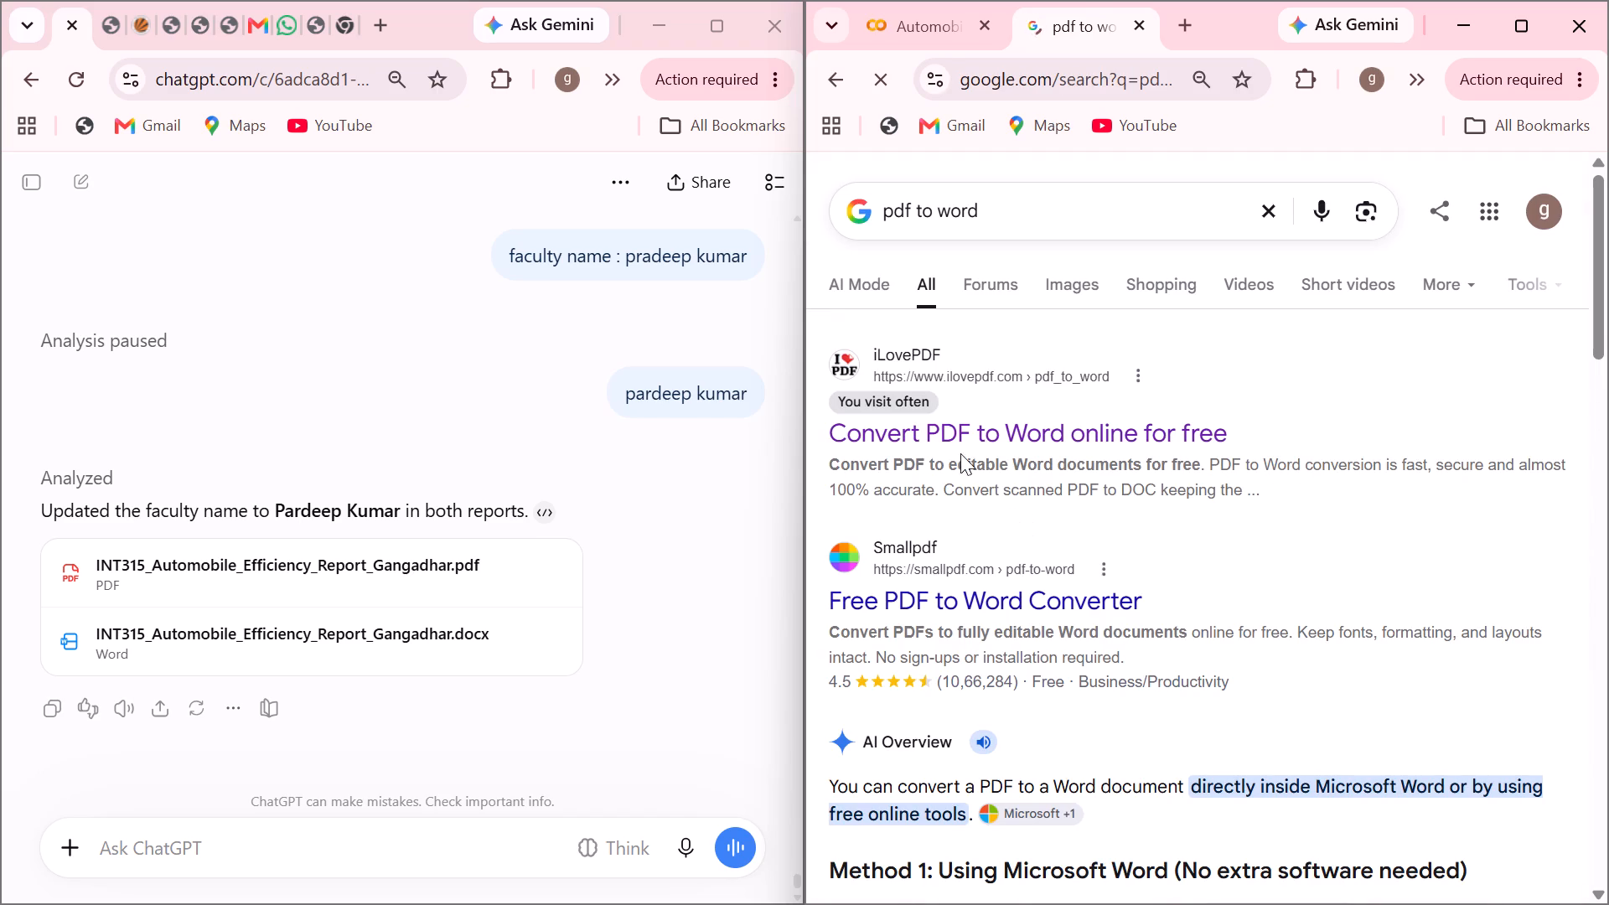
left_click(973, 435)
Convert int315 (1).pdf from Downloads into a Word document and download the result.
left_click(1068, 437)
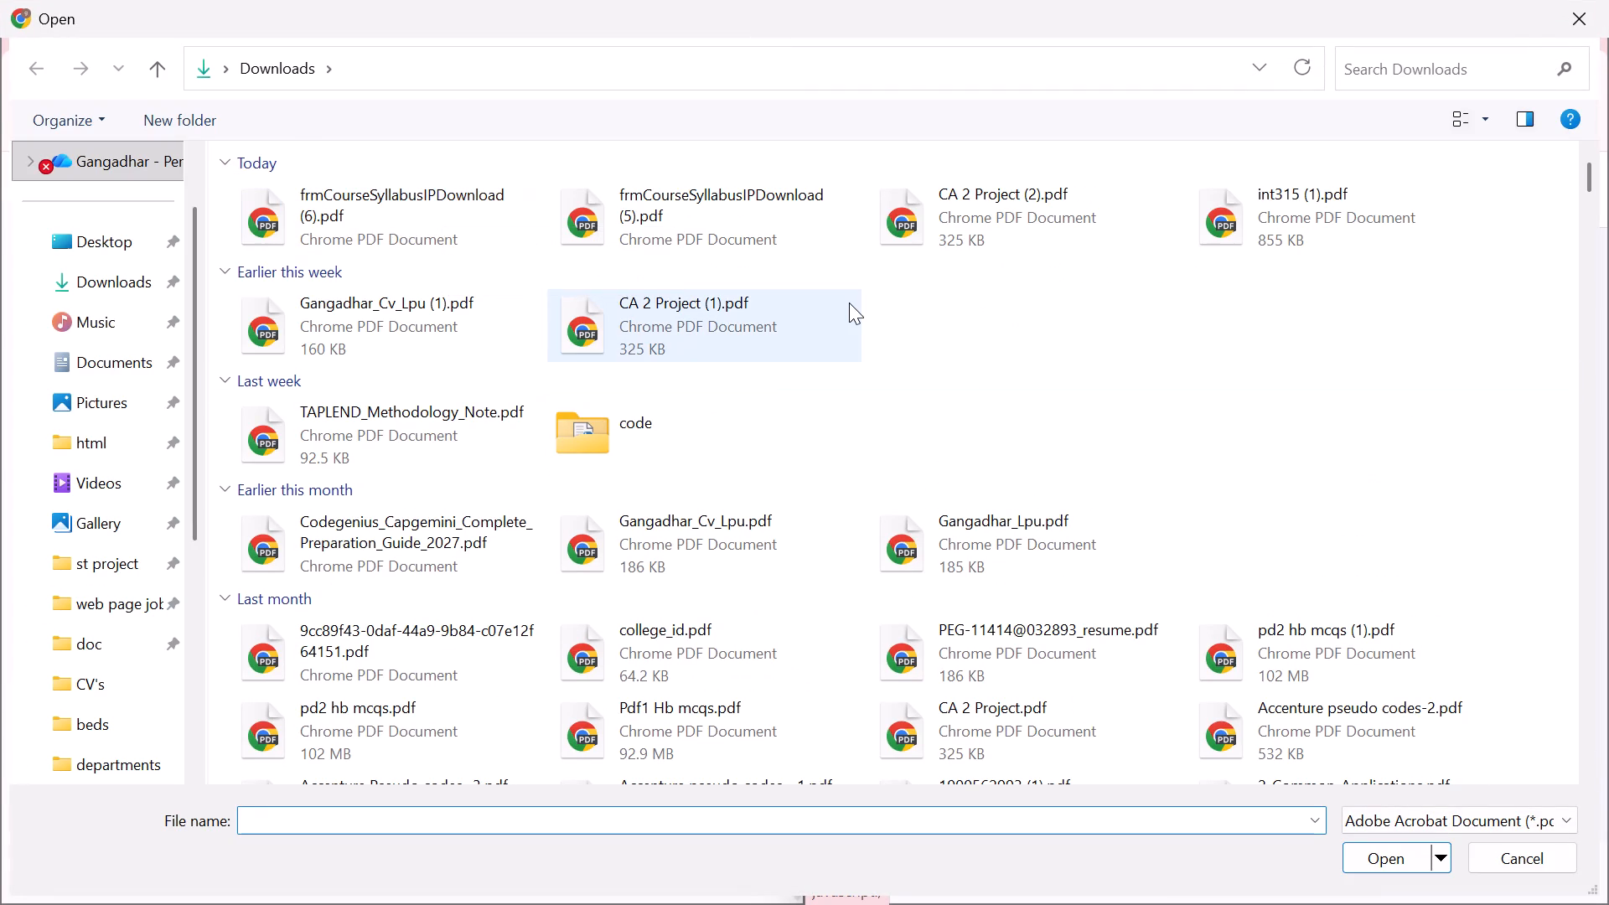
double_click(1264, 244)
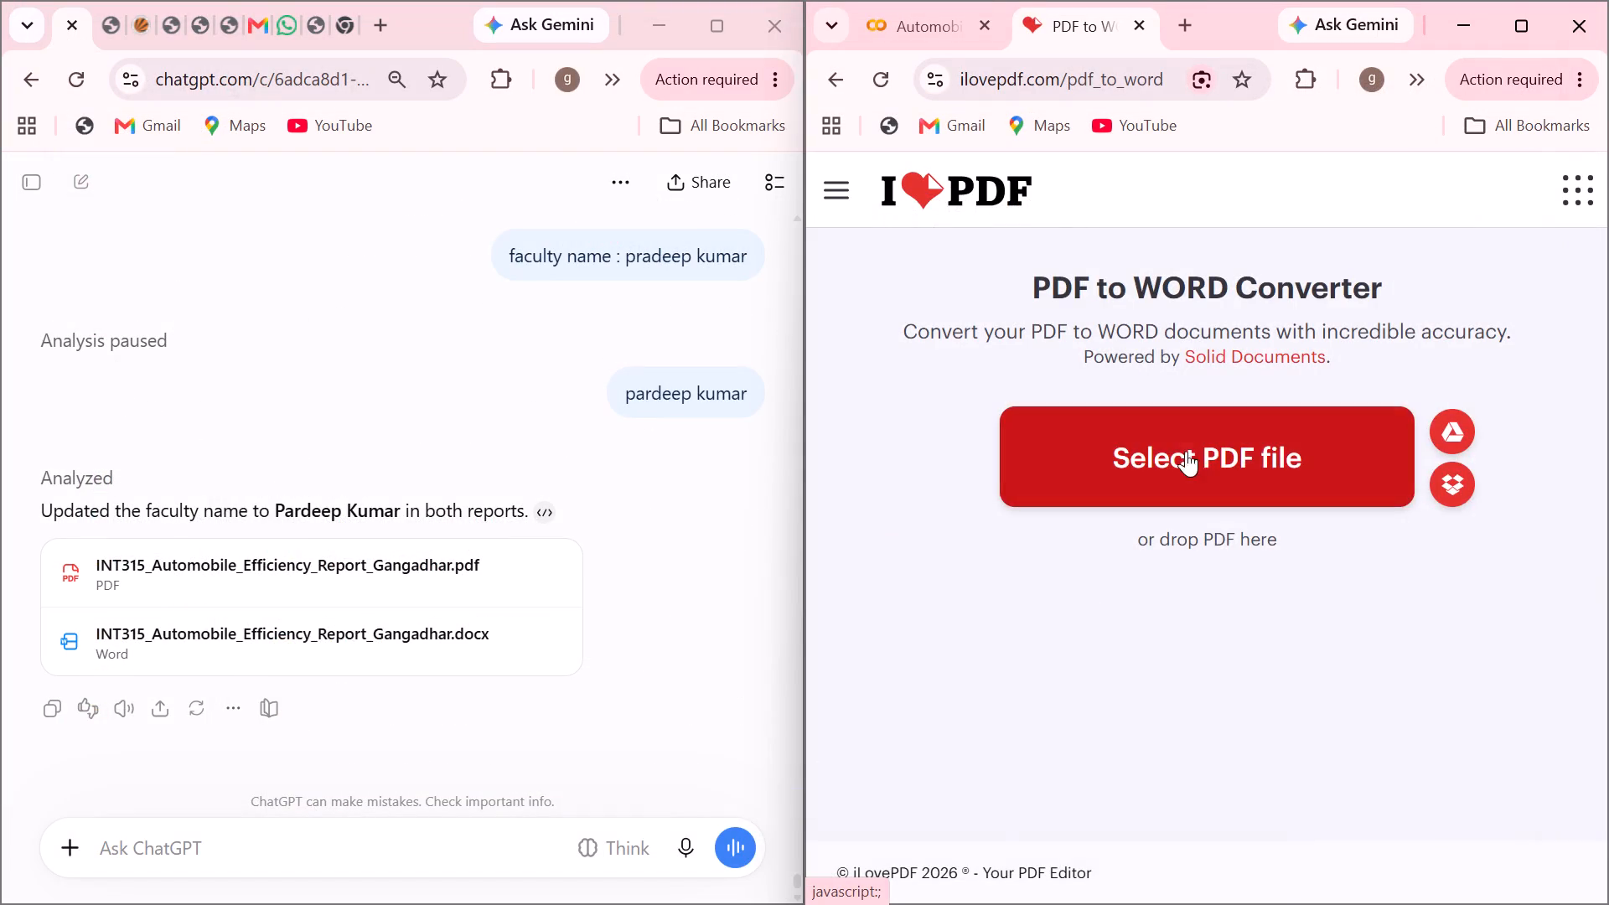
left_click(1192, 450)
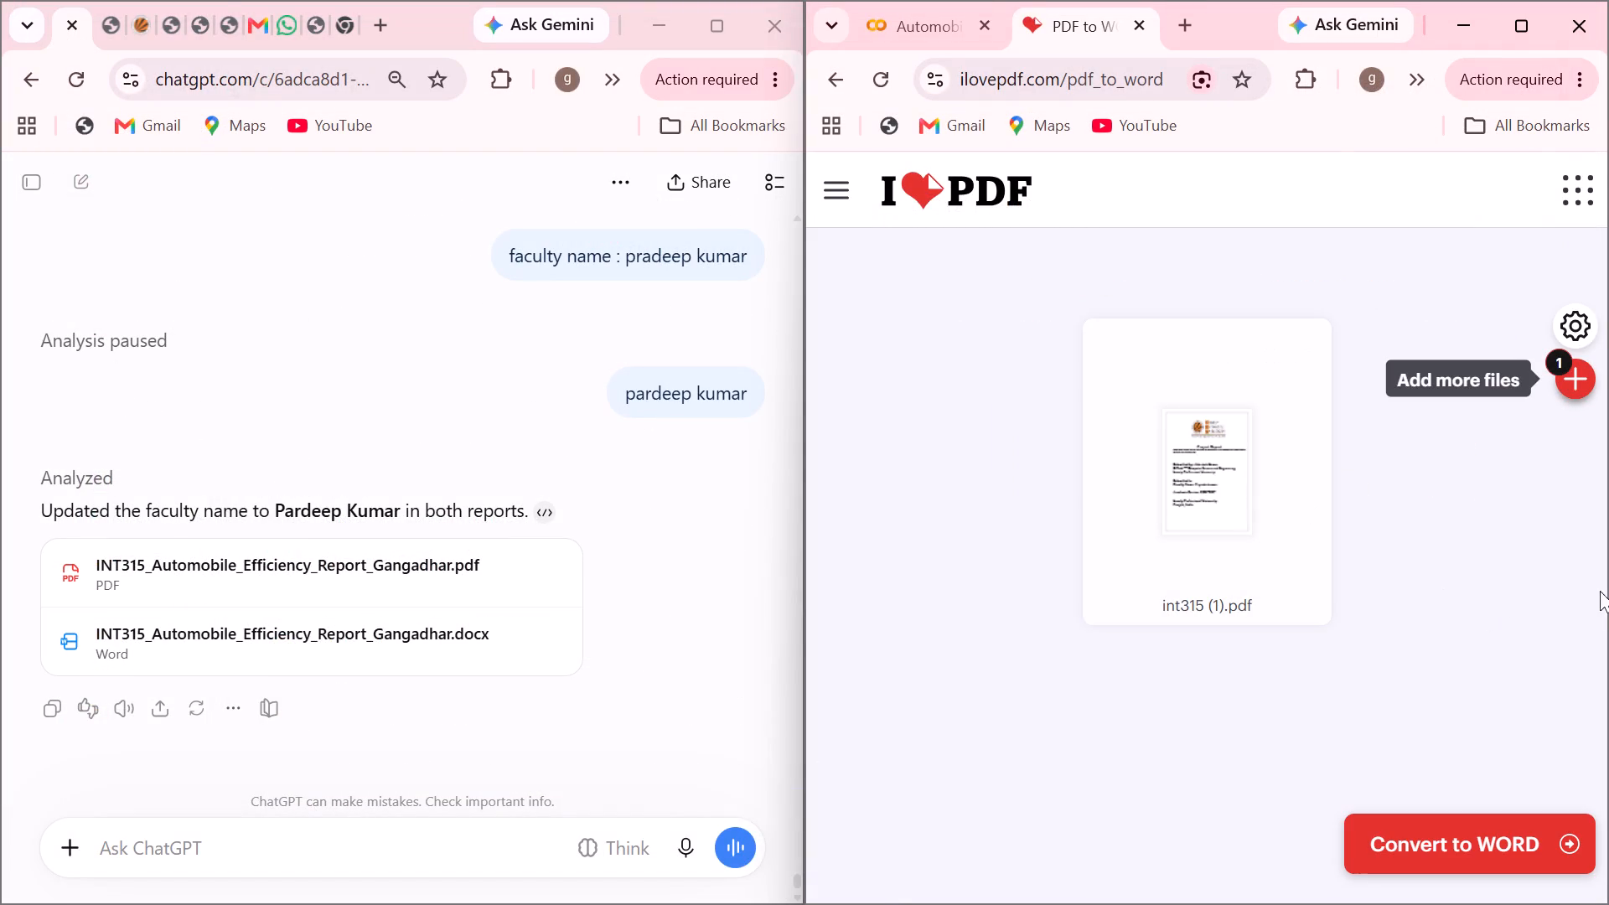
left_click(1446, 838)
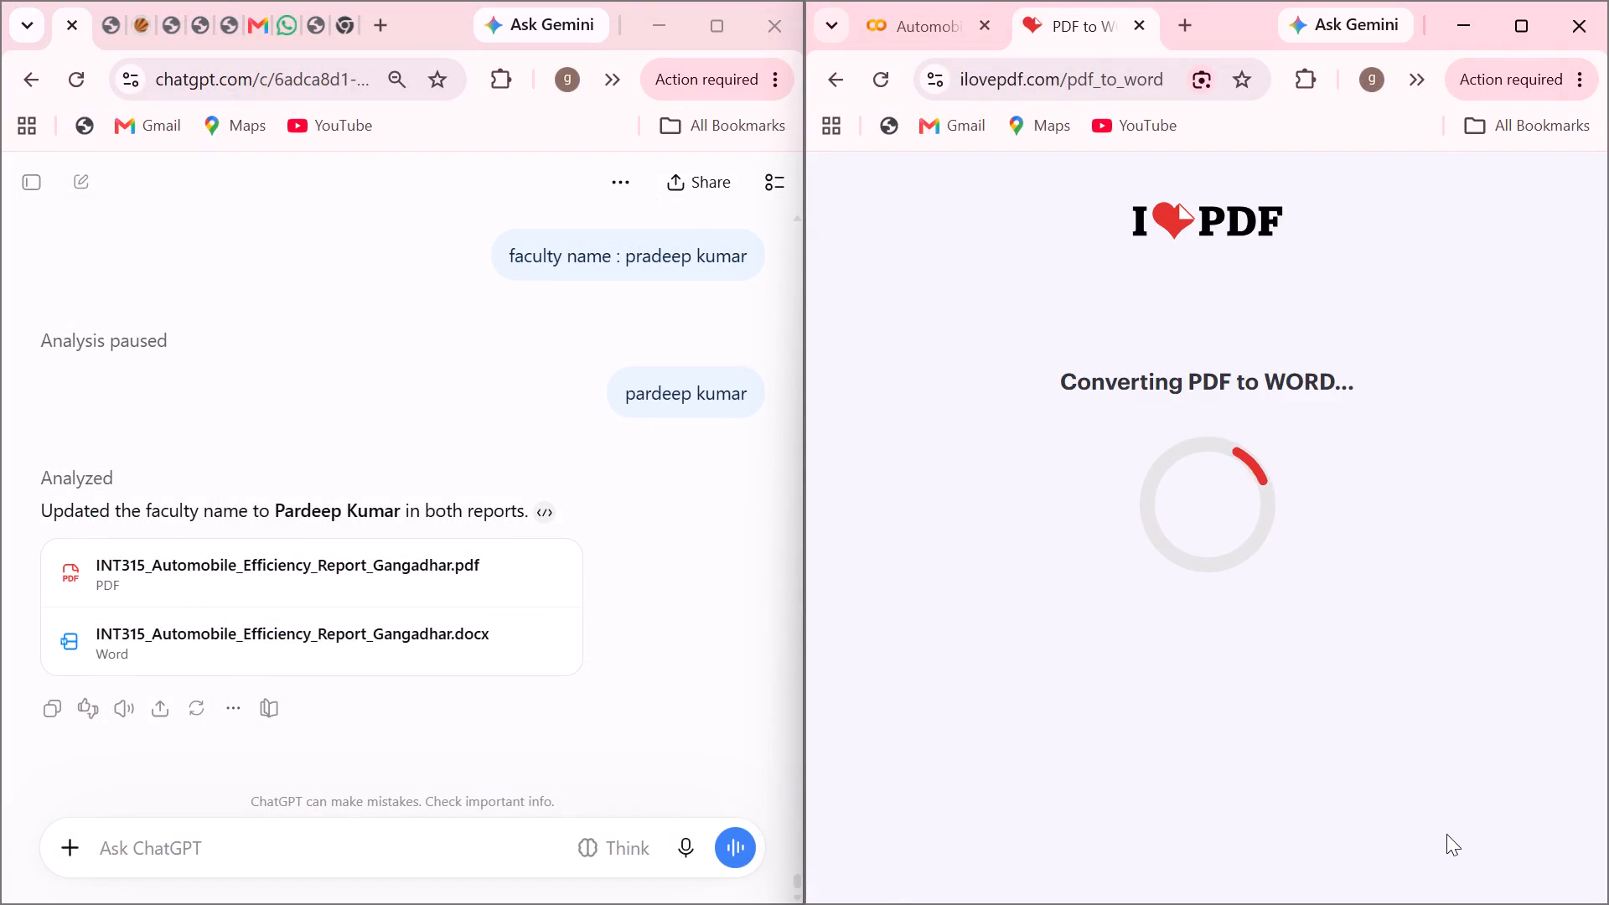
left_click(1302, 391)
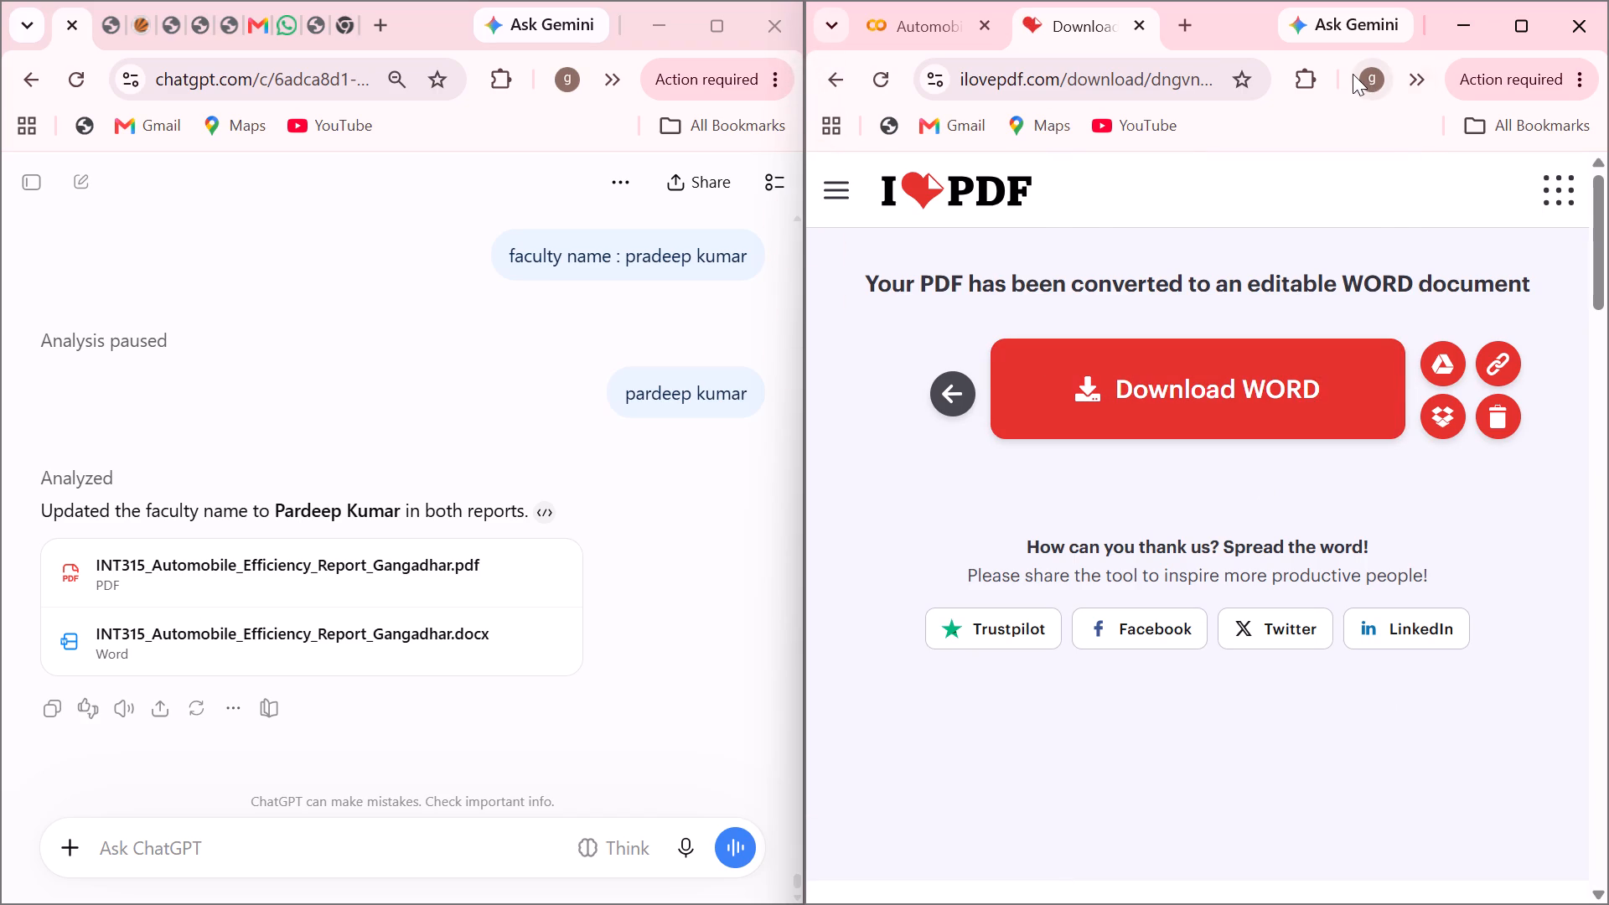
Locate the converted int315 (1).docx in the Downloads folder and open it with WPS Office.
left_click(1353, 142)
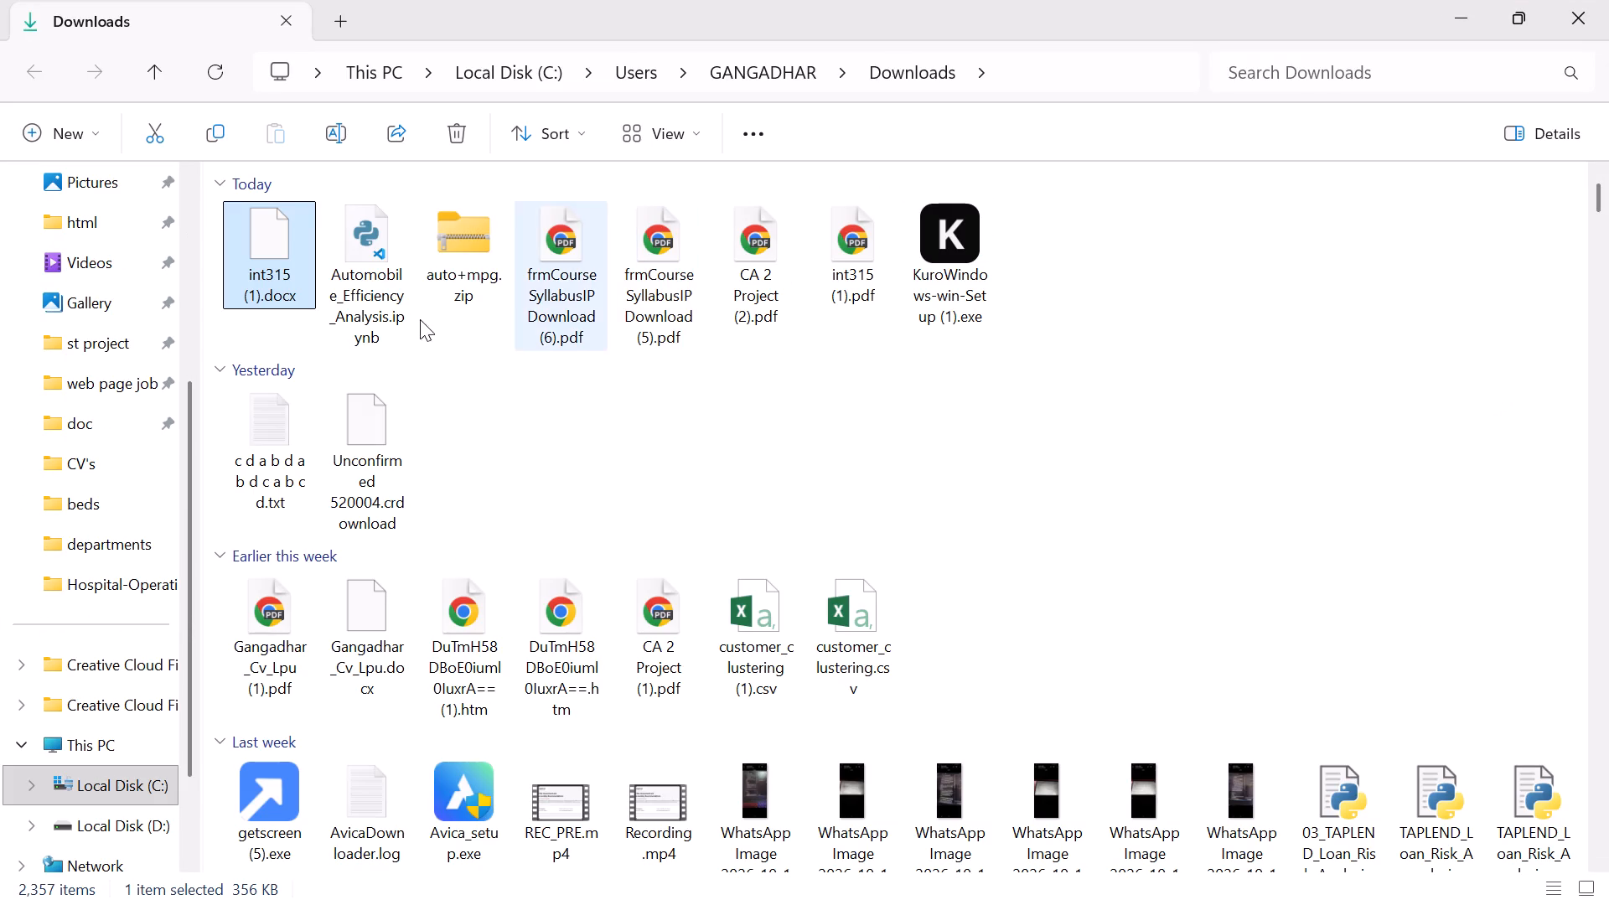
left_click(256, 238)
right_click(256, 238)
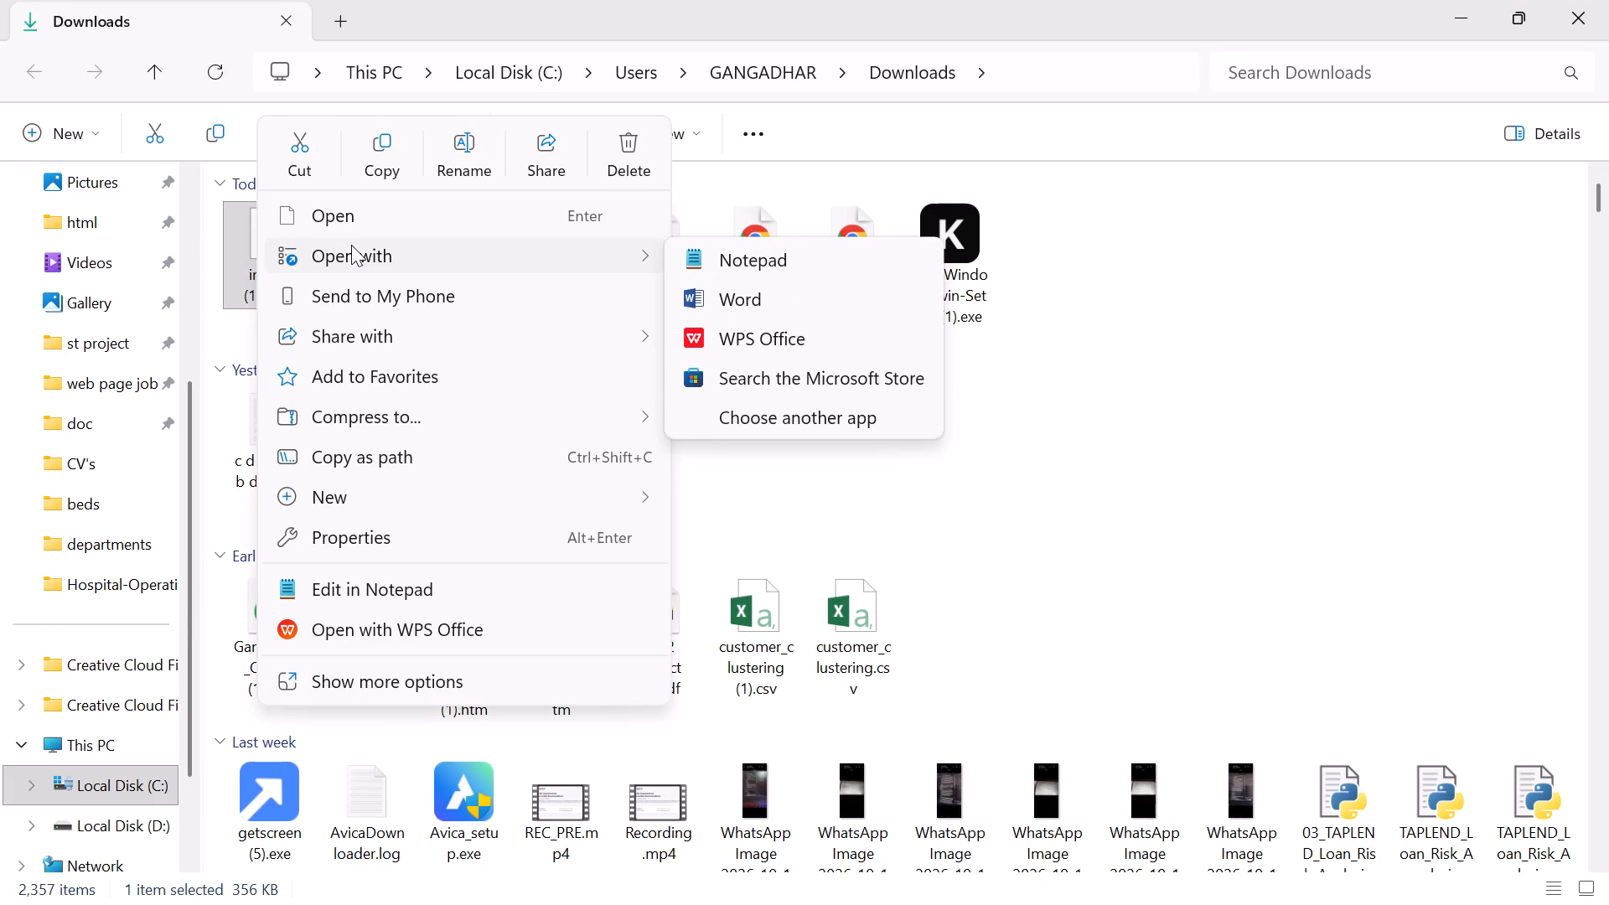
left_click(729, 349)
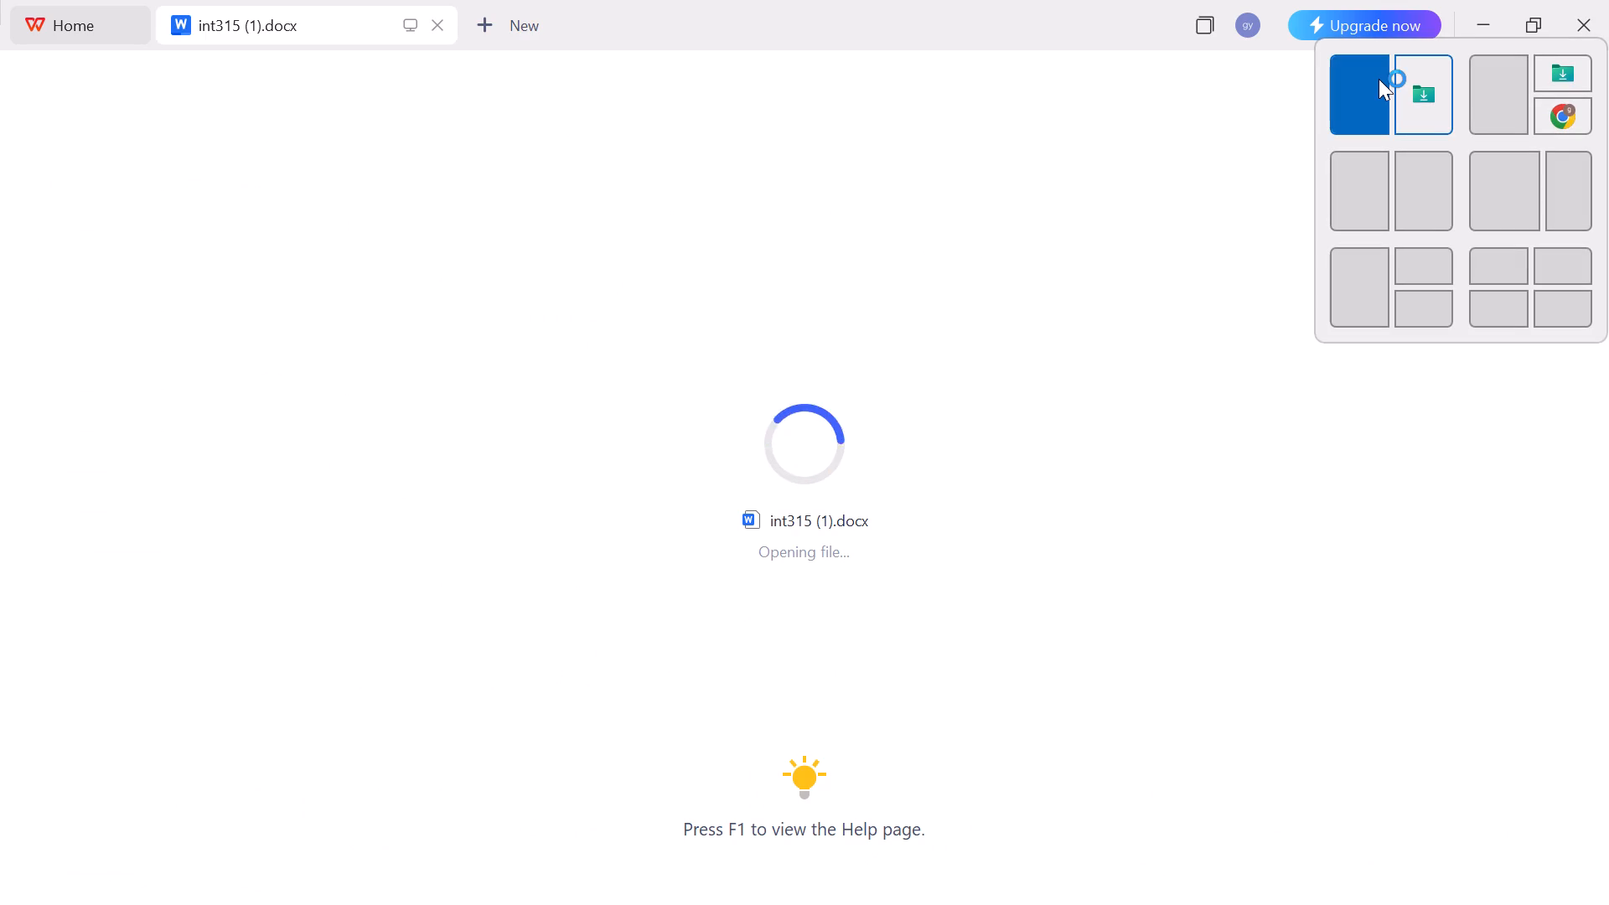
Close the Downloads window and place the WPS document side by side with the browser window showing the converter.
left_click(1379, 79)
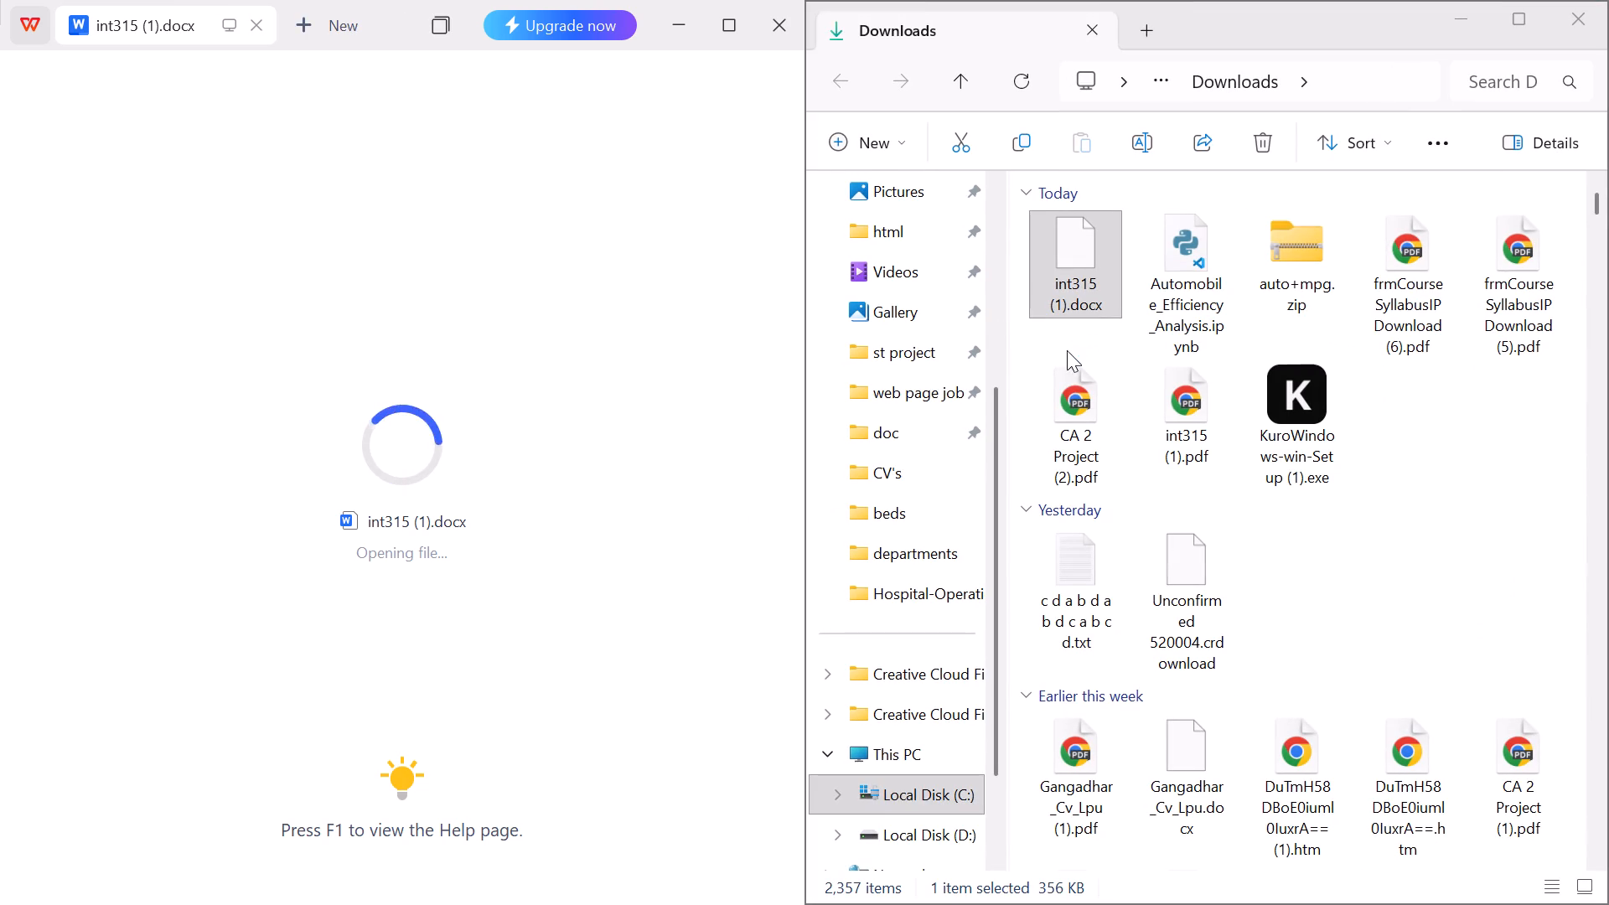
left_click(1570, 14)
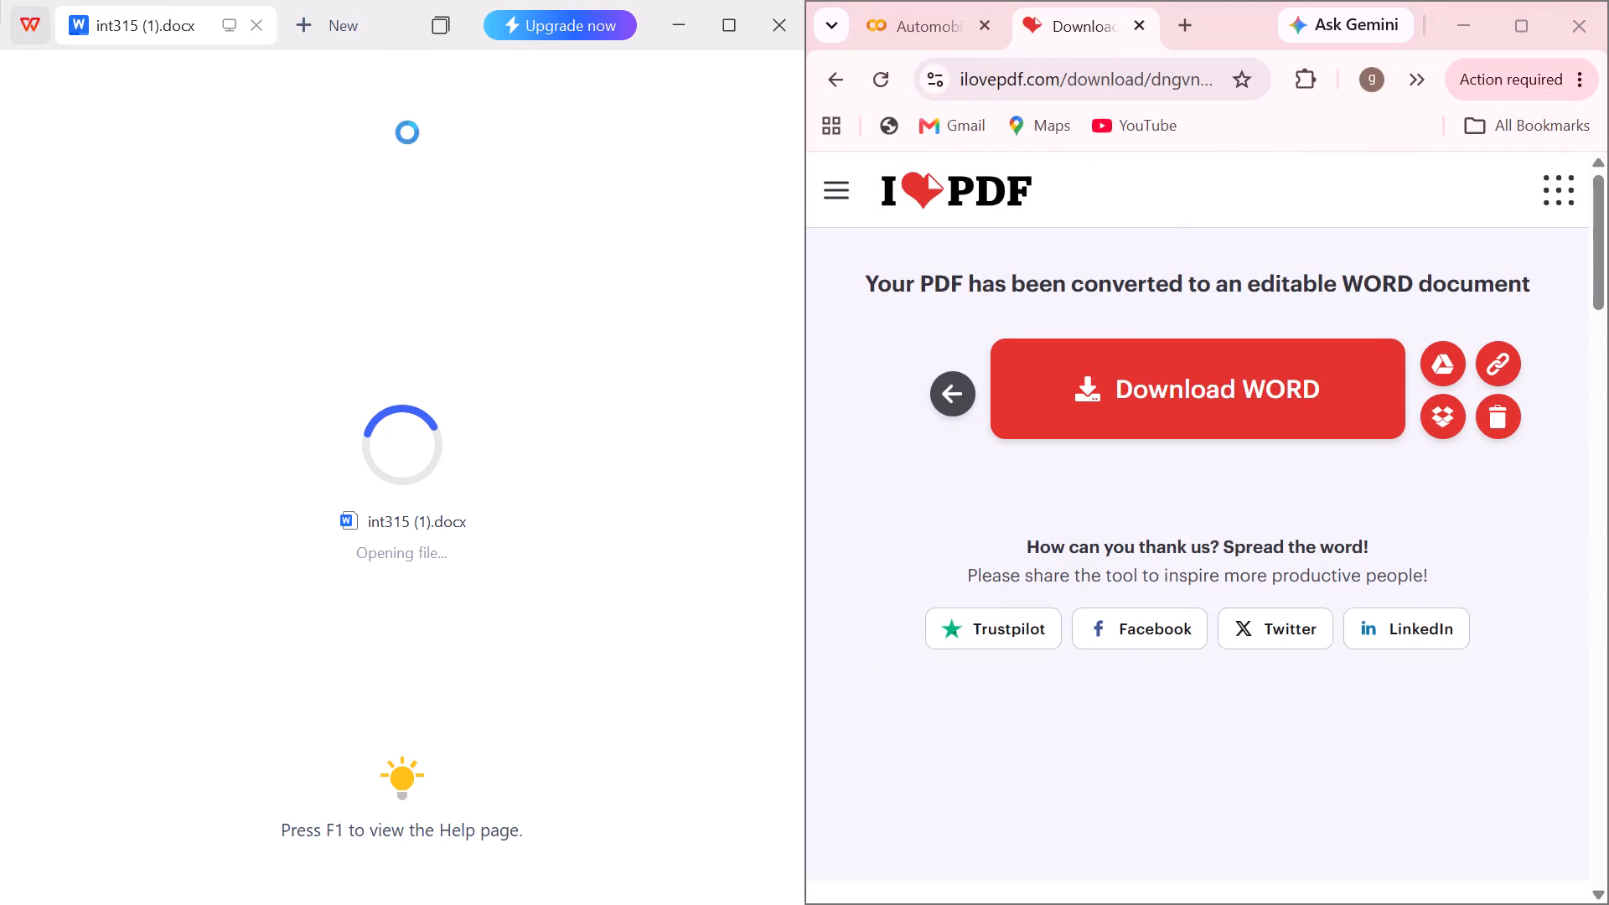
left_click_drag(391, 14, 923, 183)
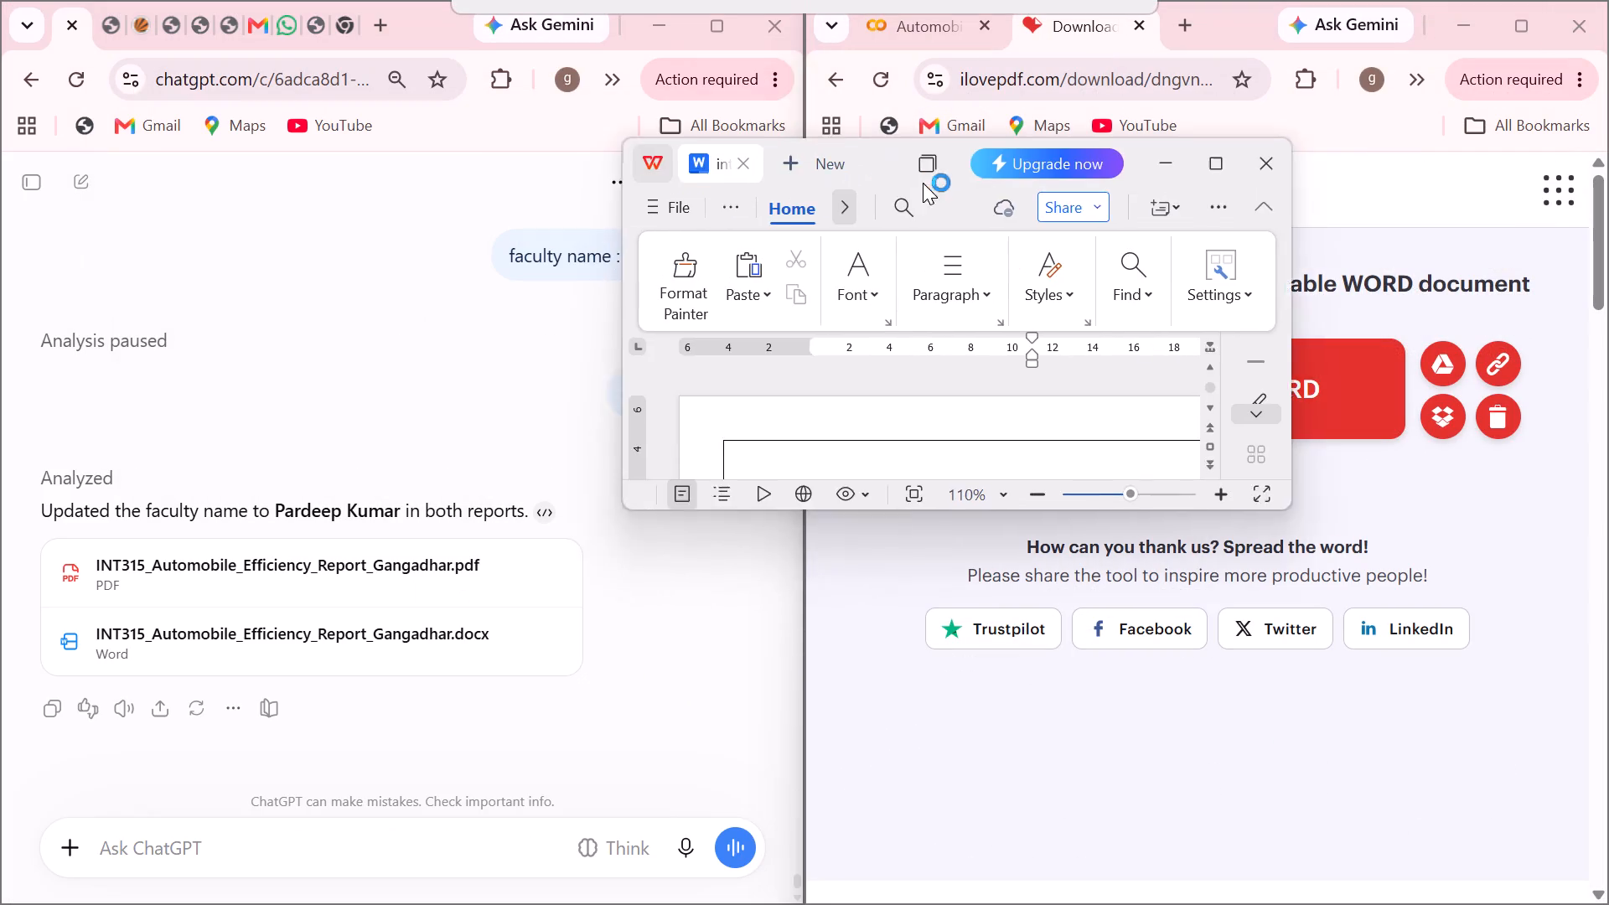
left_click_drag(923, 183, 1126, 75)
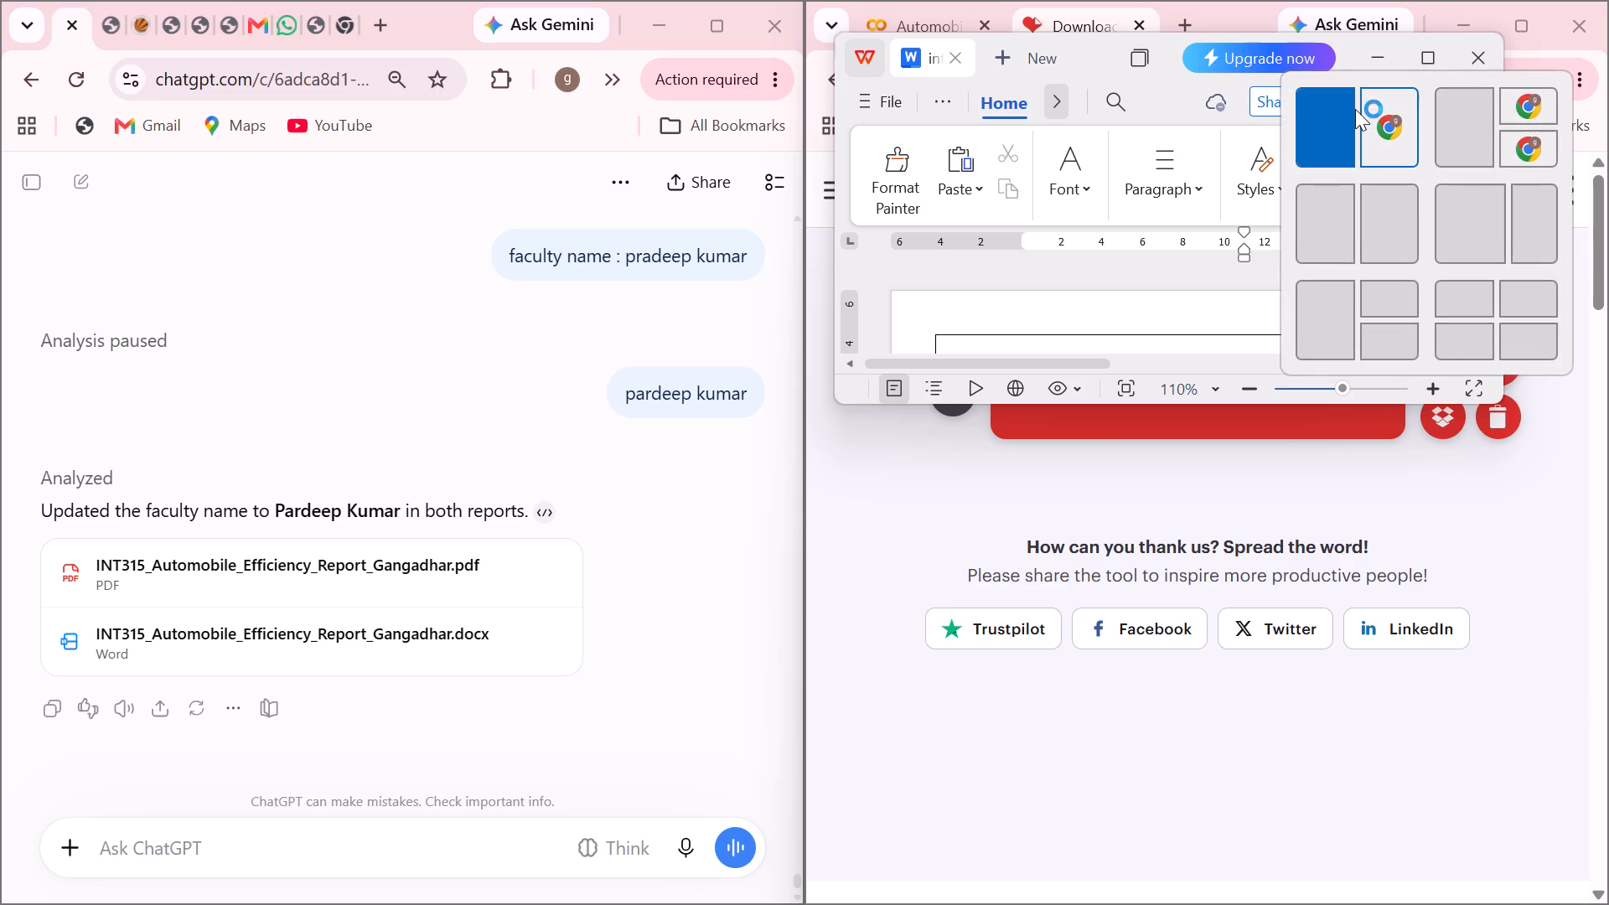
left_click(1336, 110)
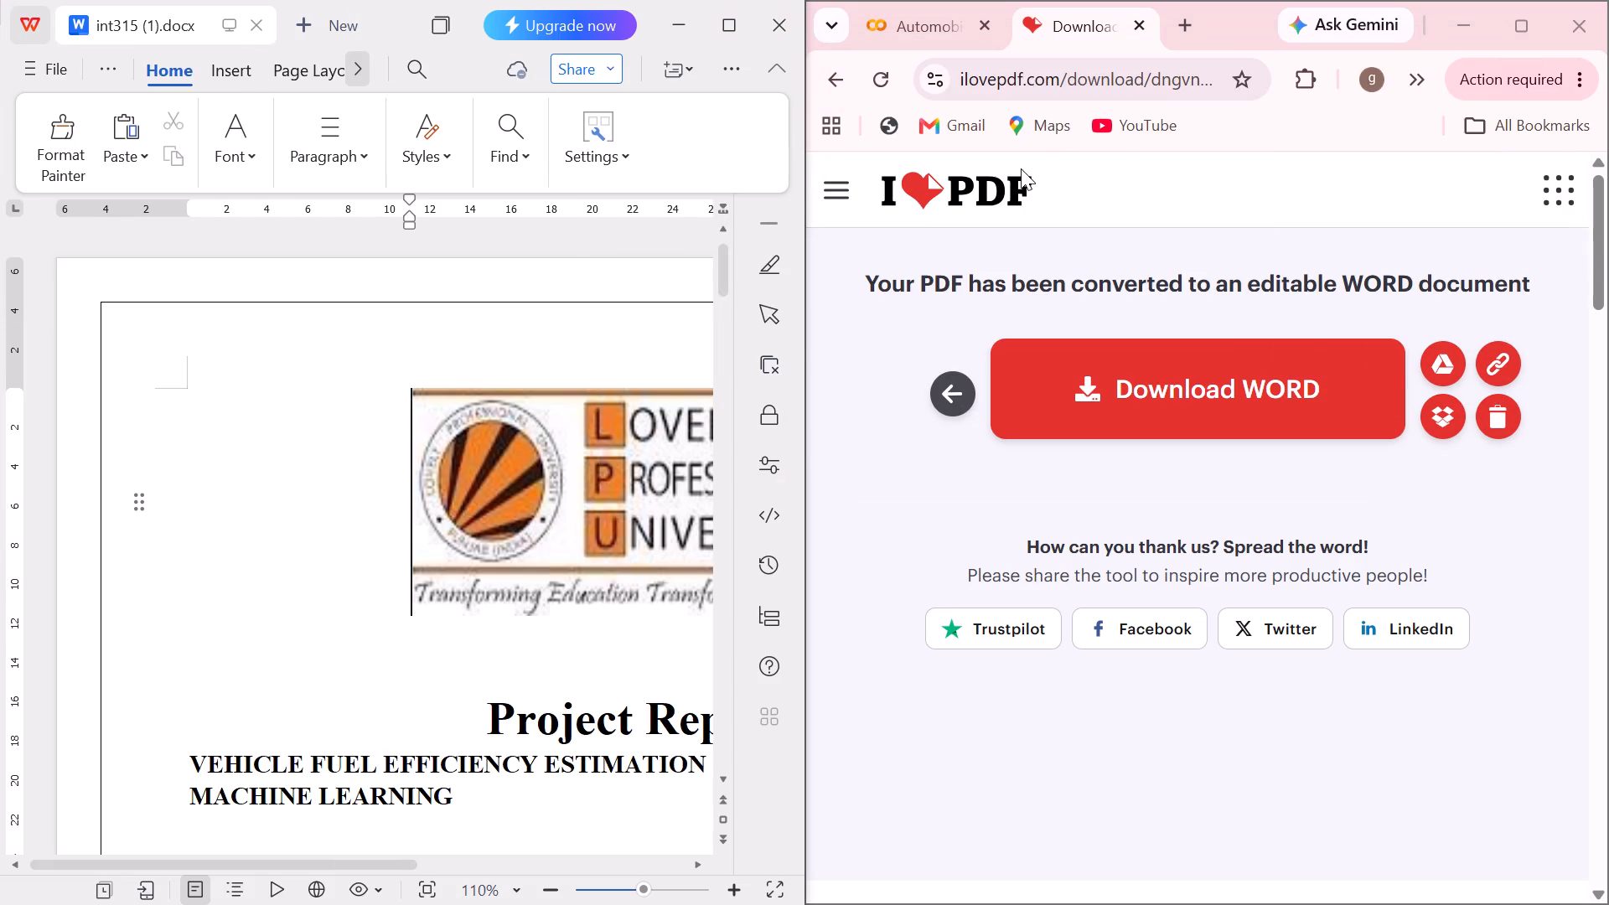
Maximize the converted INT315 document and bring the cover page's project title and submission details into view.
scroll(359, 503, "left", 1)
left_click(714, 31)
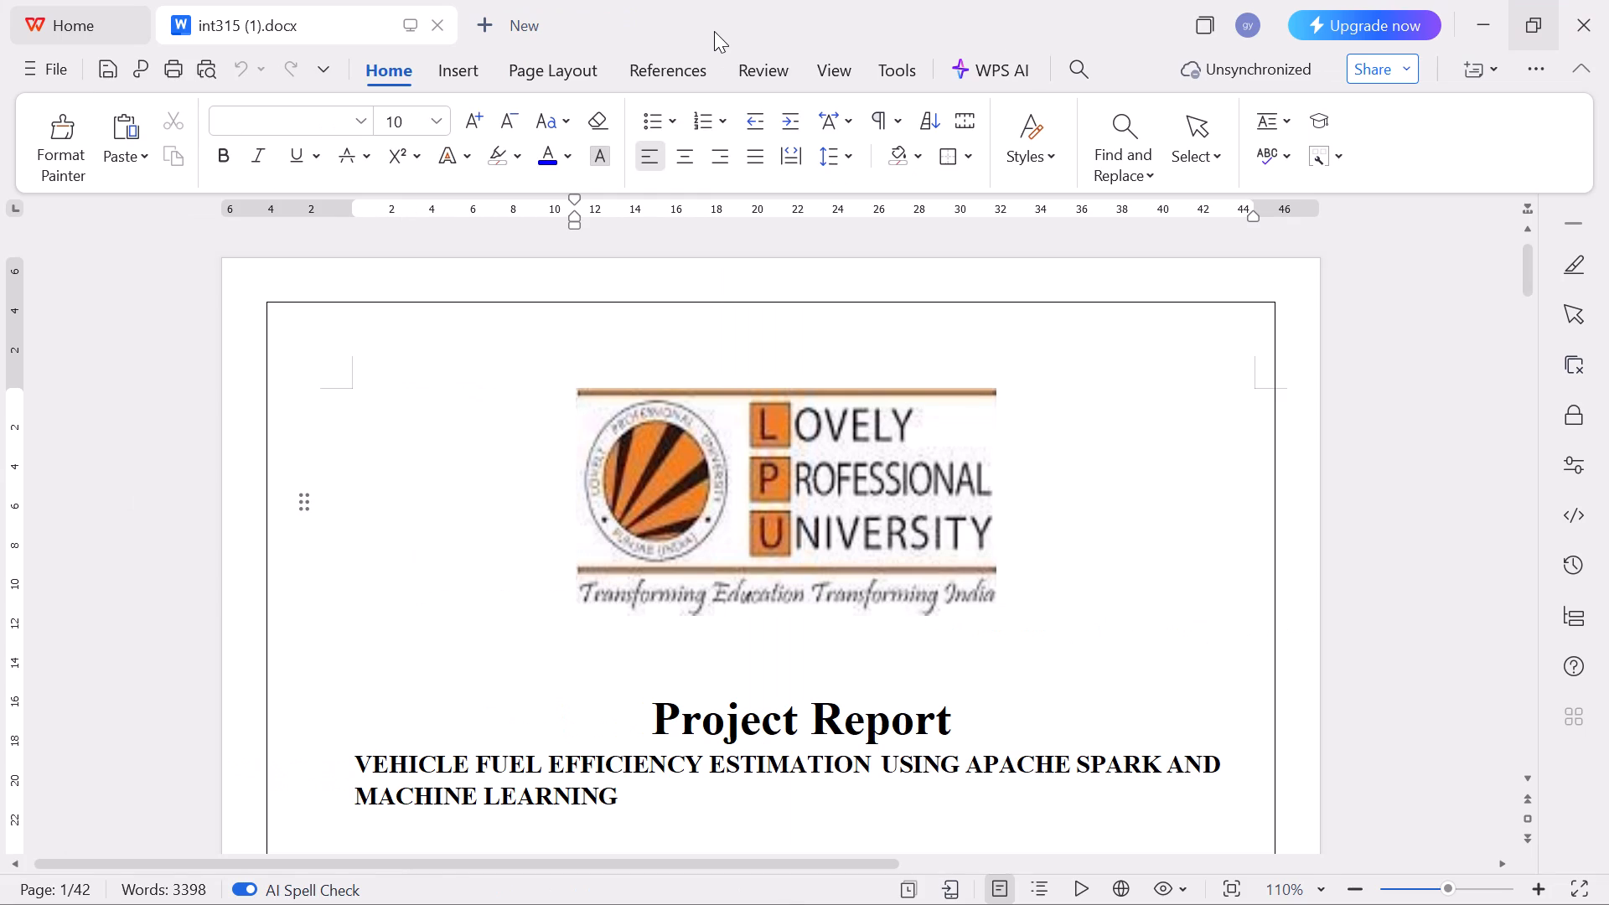
scroll(879, 648, "down", 2)
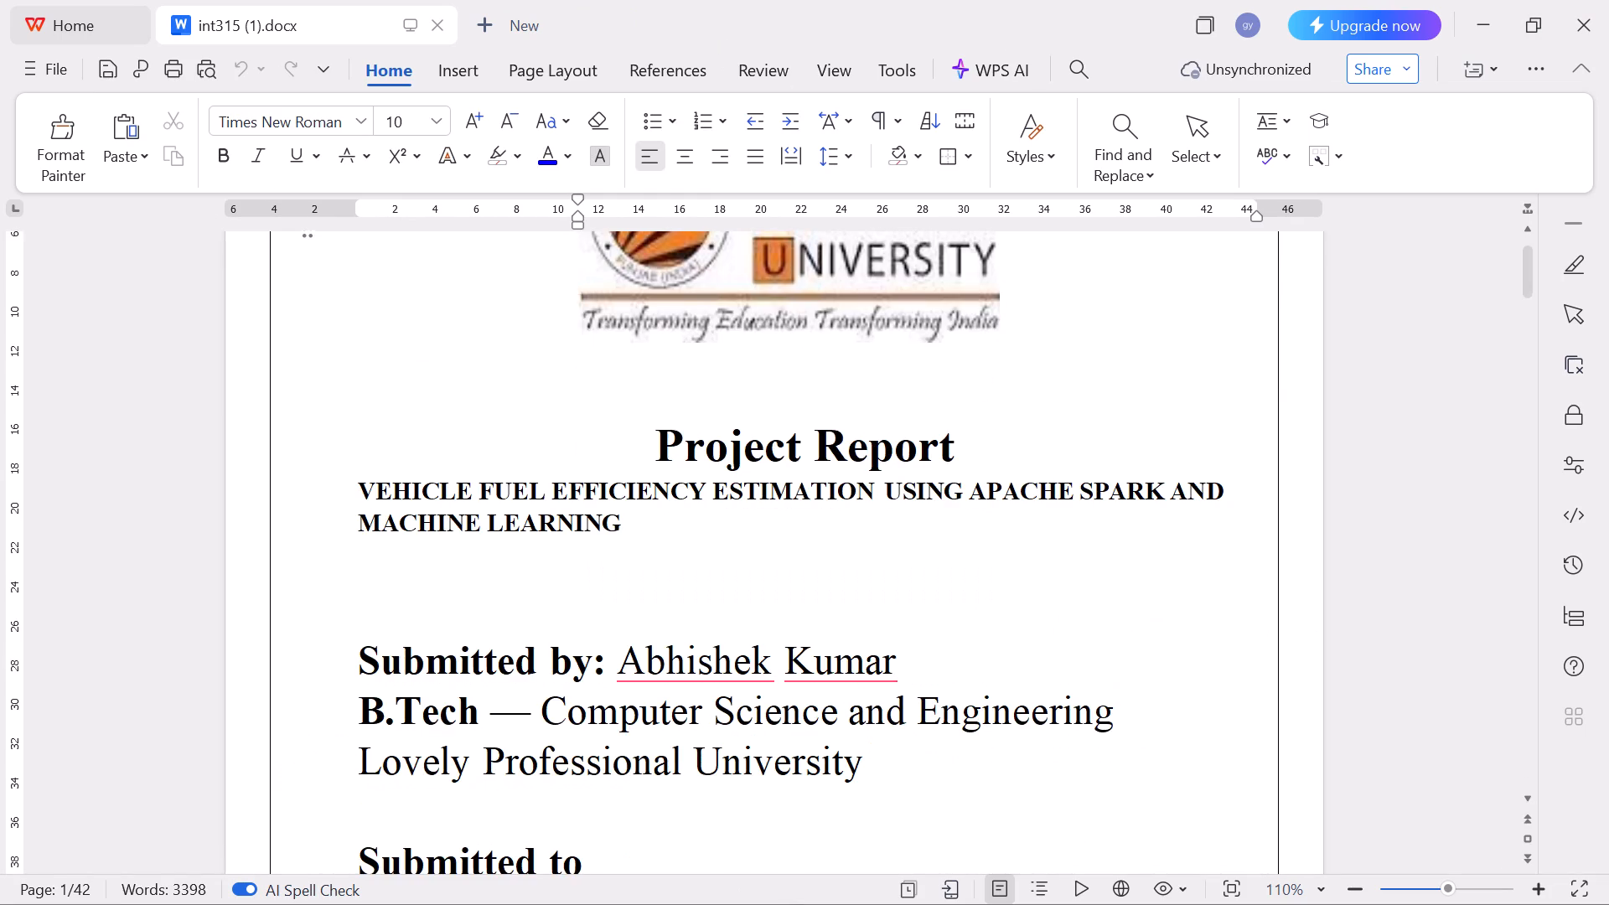
left_click_drag(629, 591, 382, 543)
left_click_drag(393, 550, 402, 554)
left_click(402, 560)
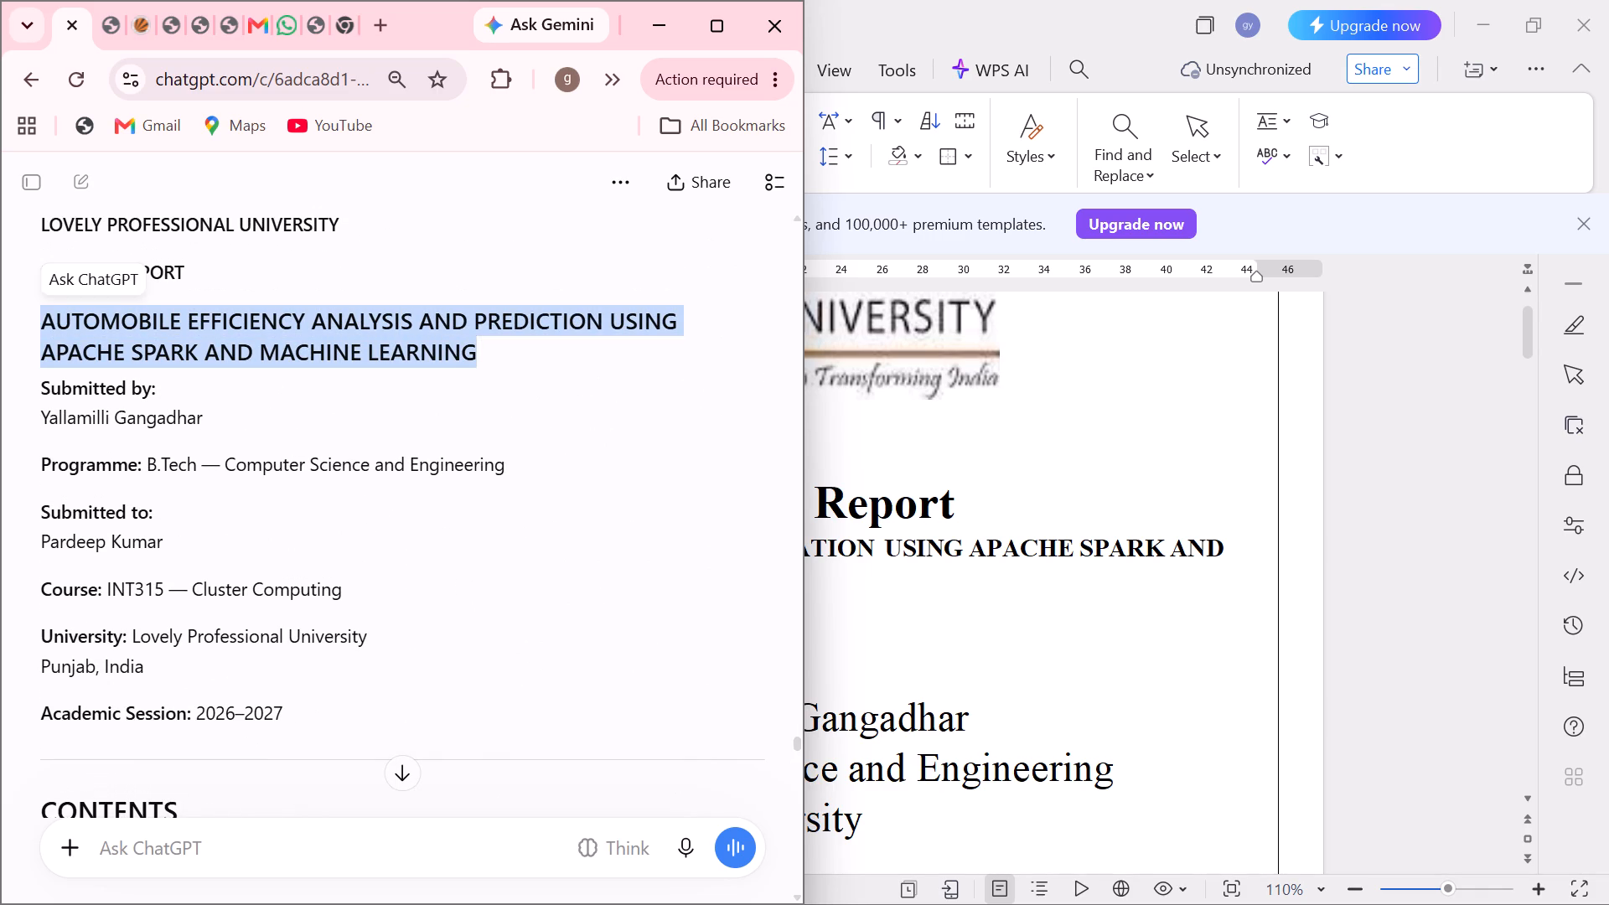
key("ctrl+c")
left_click(955, 514)
left_click_drag(627, 590, 403, 541)
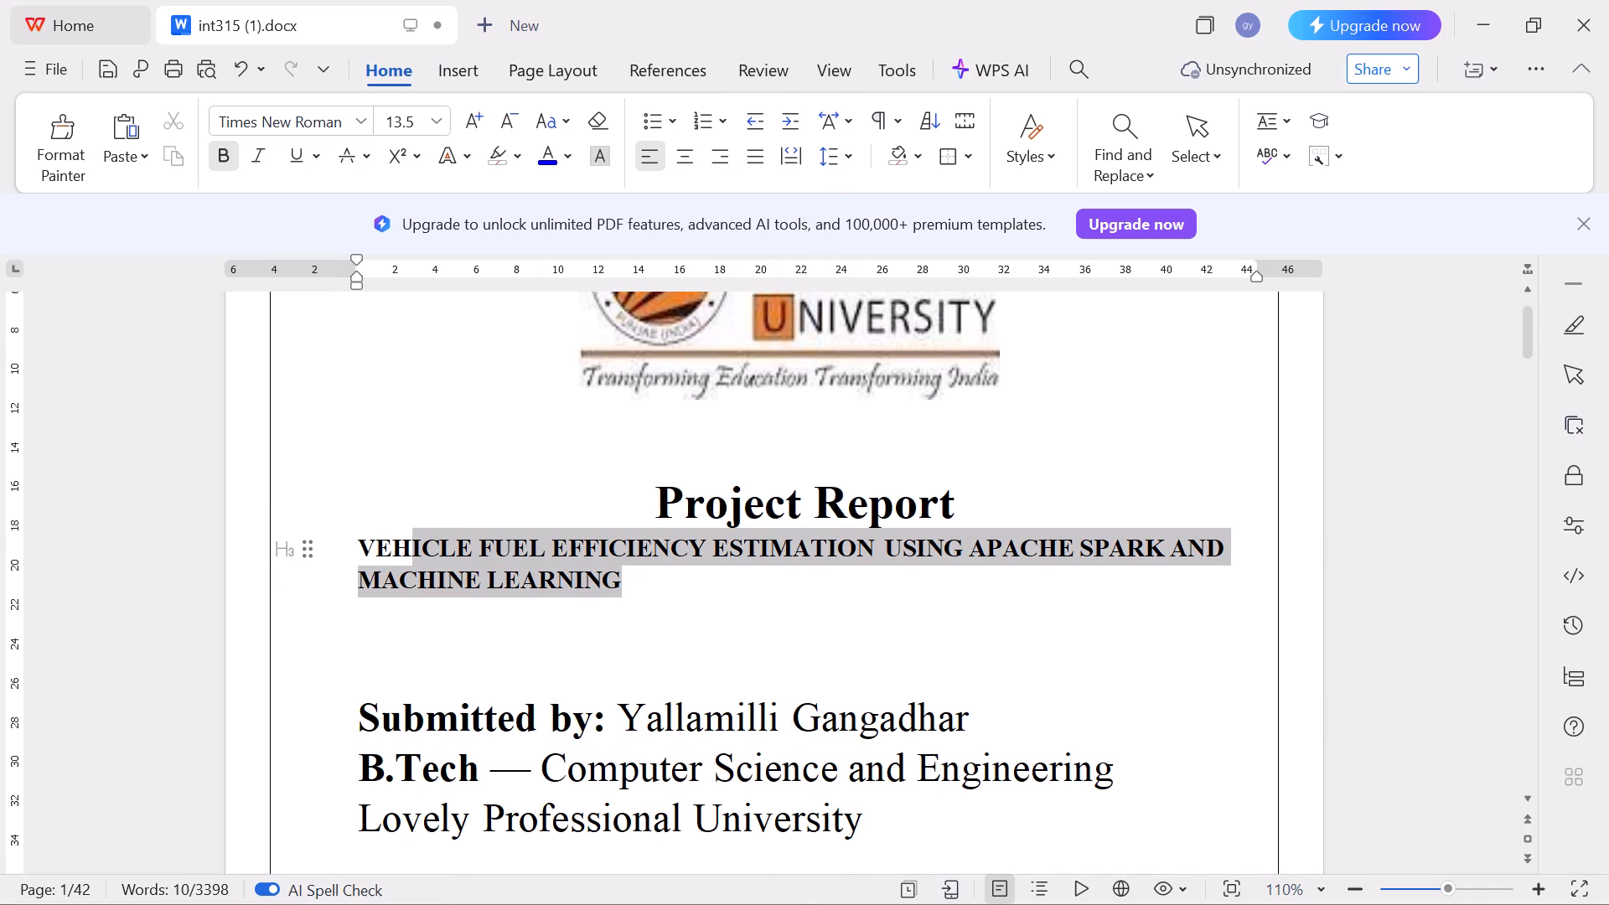
left_click_drag(403, 541, 384, 535)
key("BackSpace")
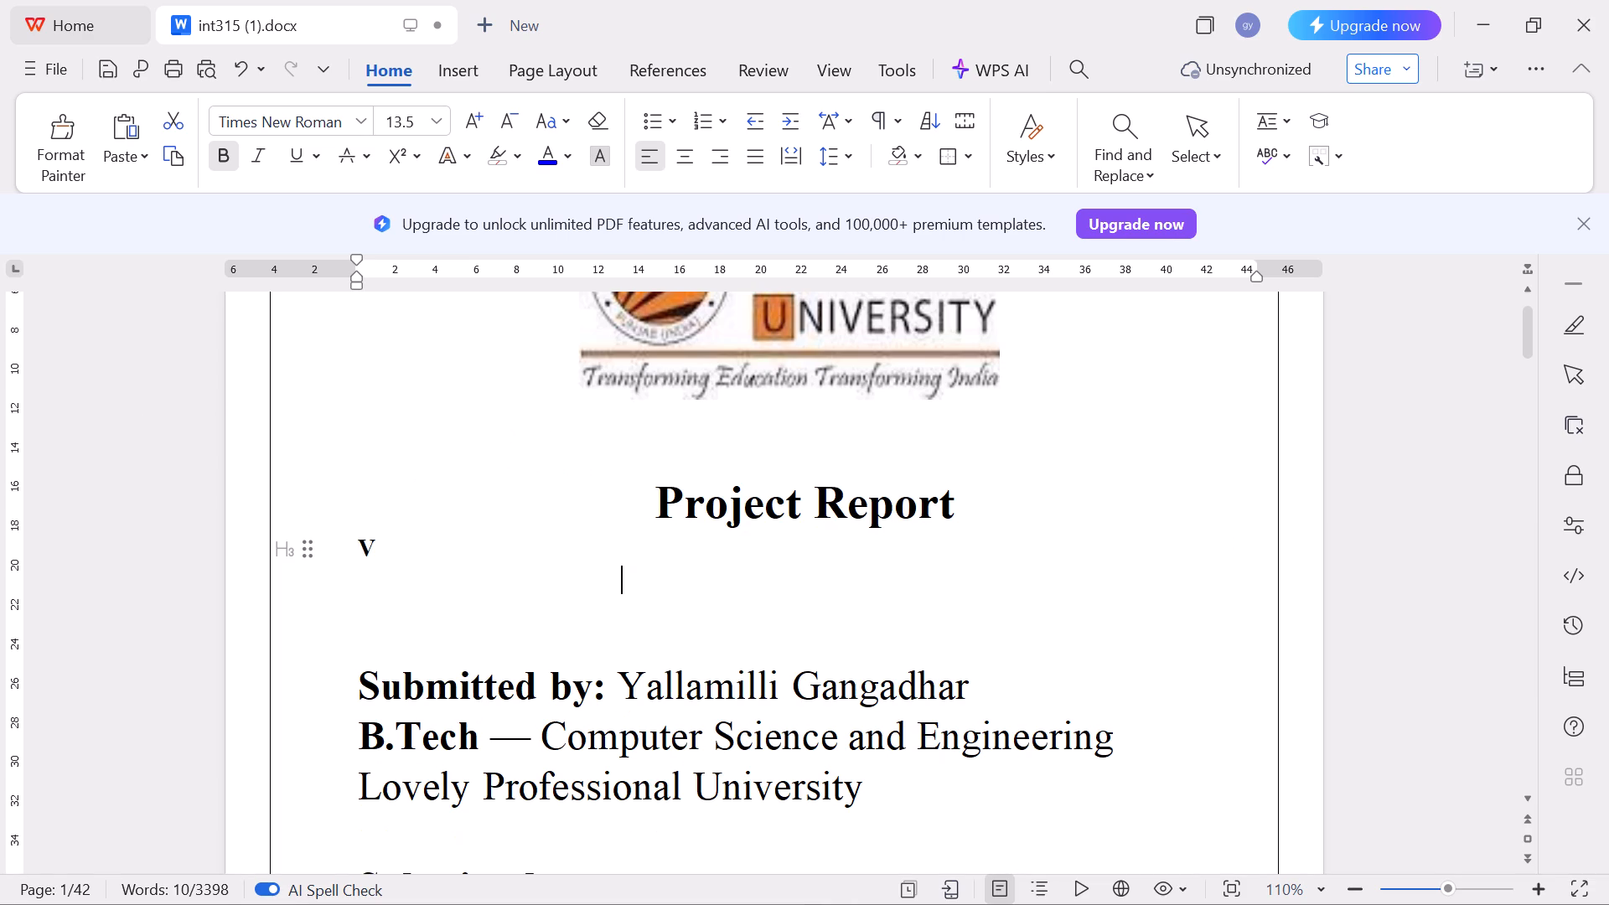
key("ctrl+c")
key("ctrl+v")
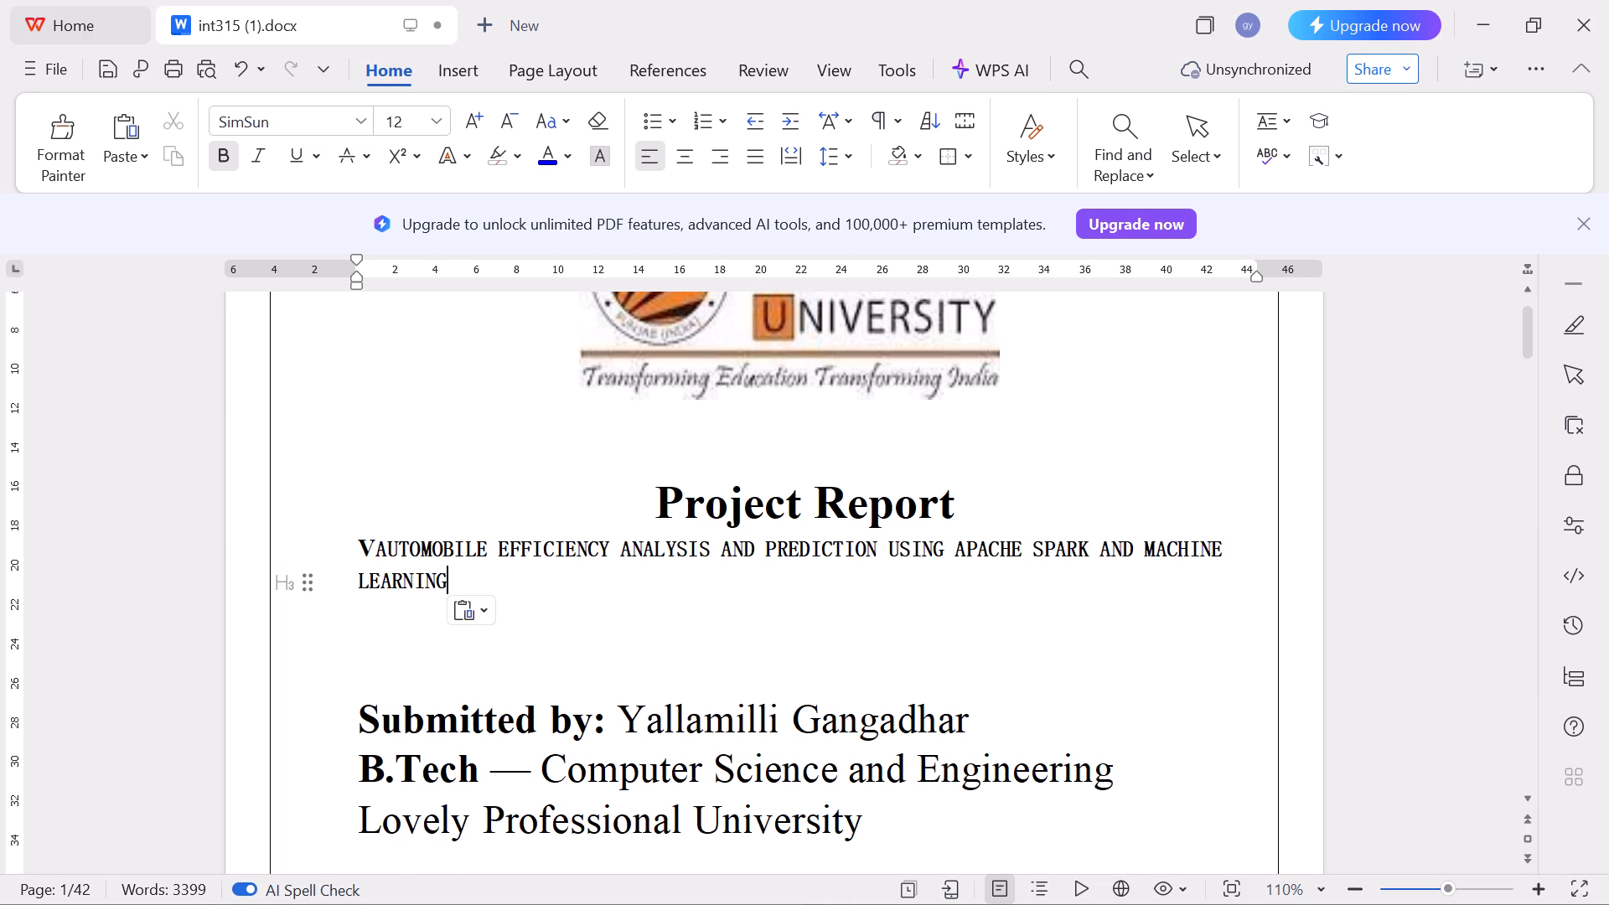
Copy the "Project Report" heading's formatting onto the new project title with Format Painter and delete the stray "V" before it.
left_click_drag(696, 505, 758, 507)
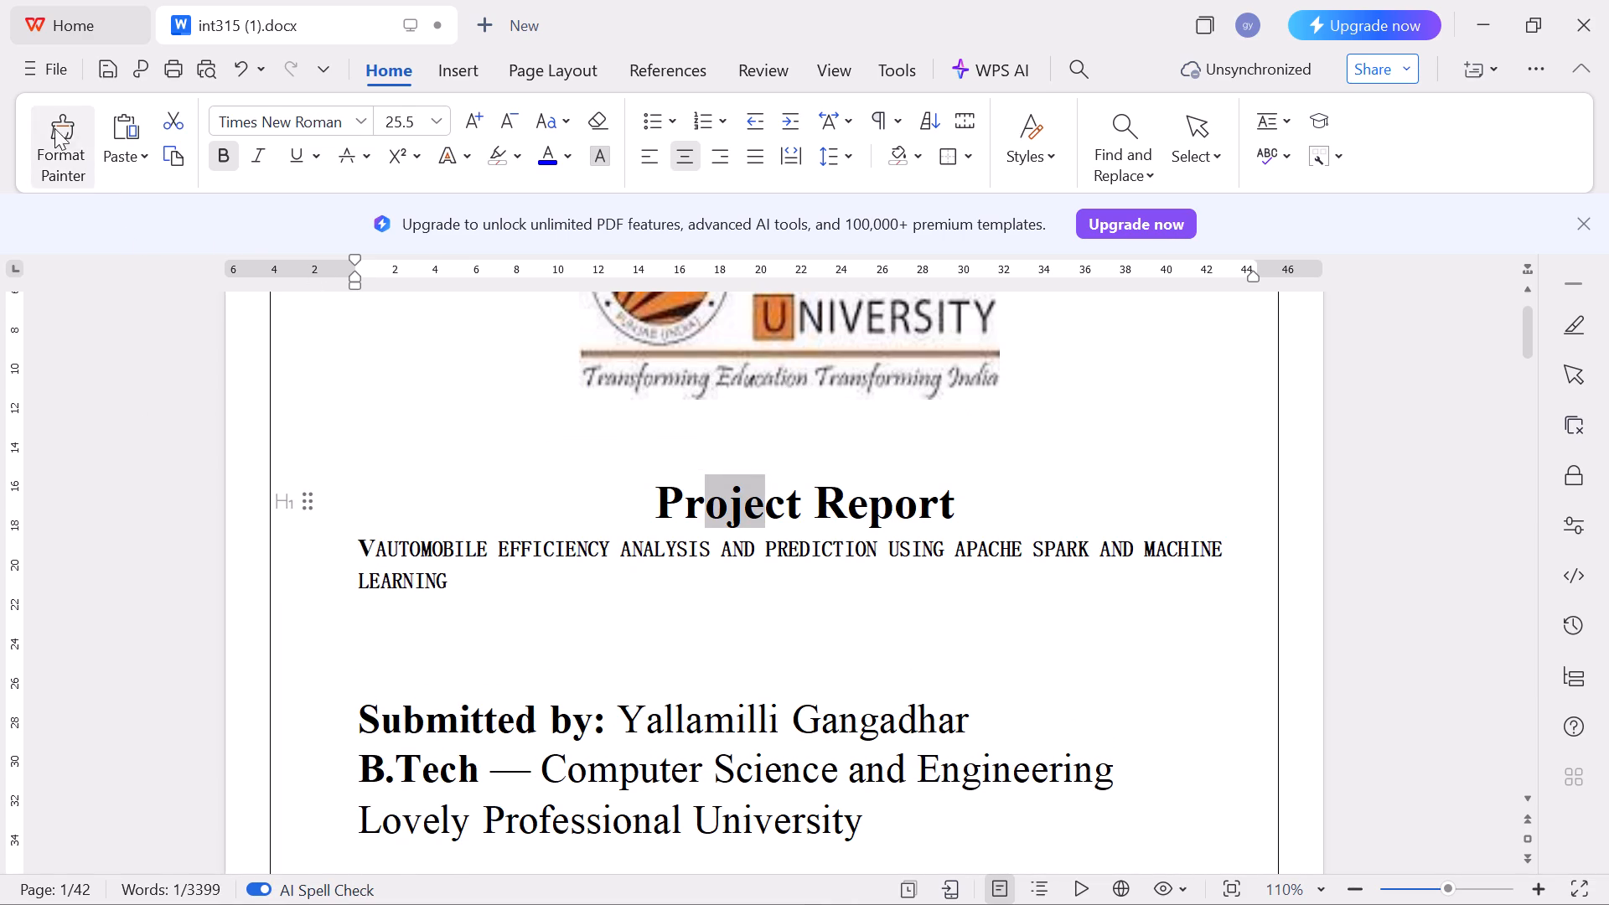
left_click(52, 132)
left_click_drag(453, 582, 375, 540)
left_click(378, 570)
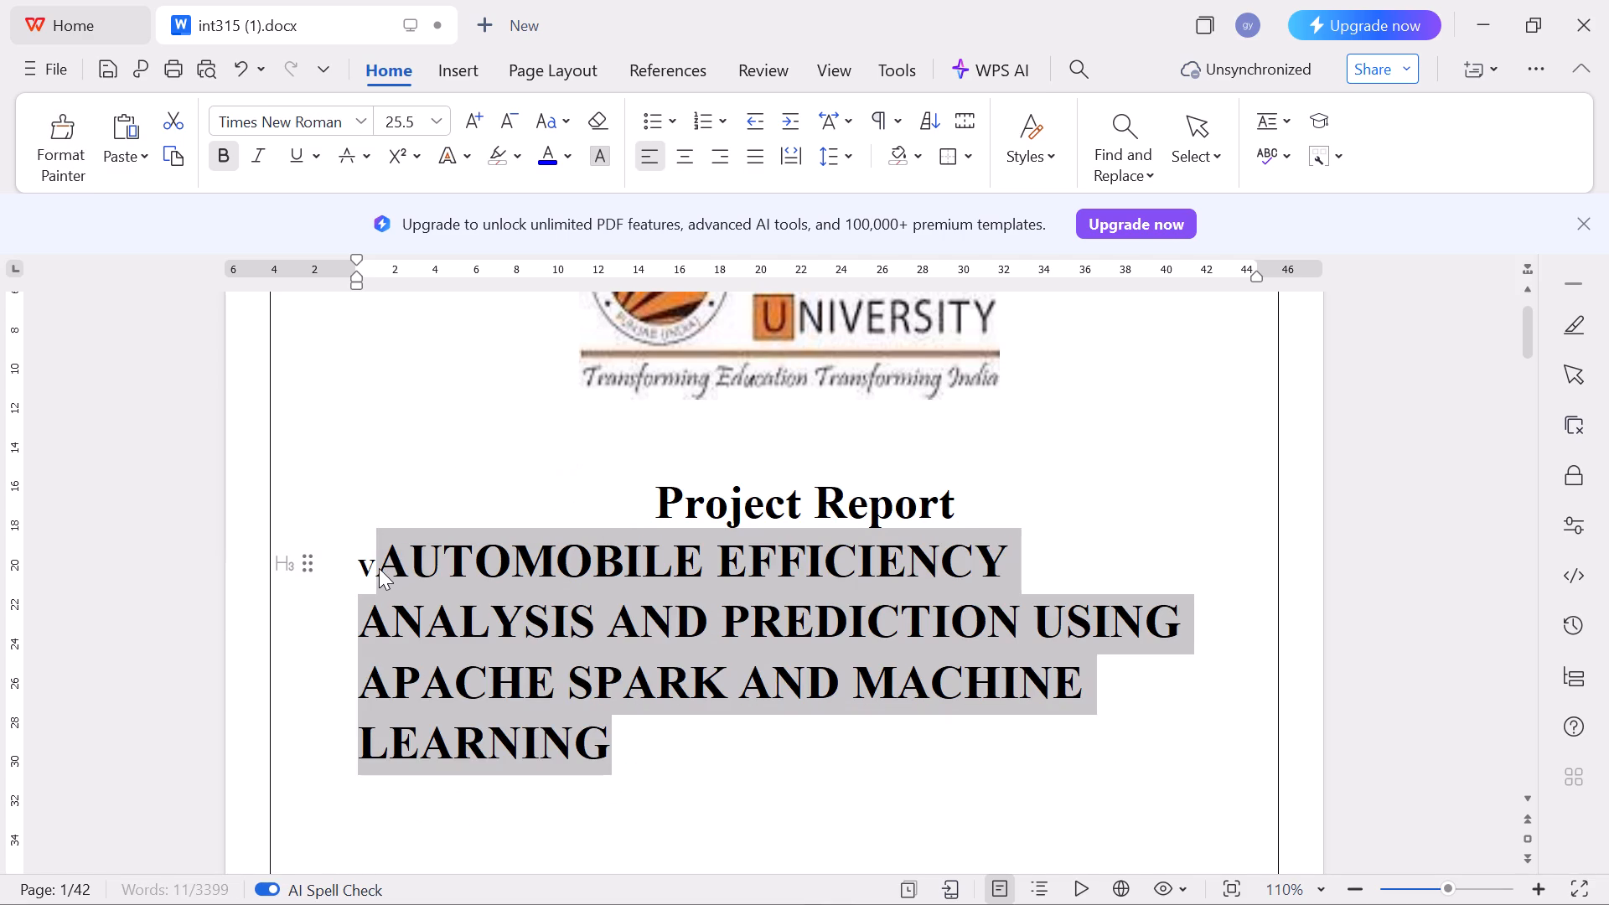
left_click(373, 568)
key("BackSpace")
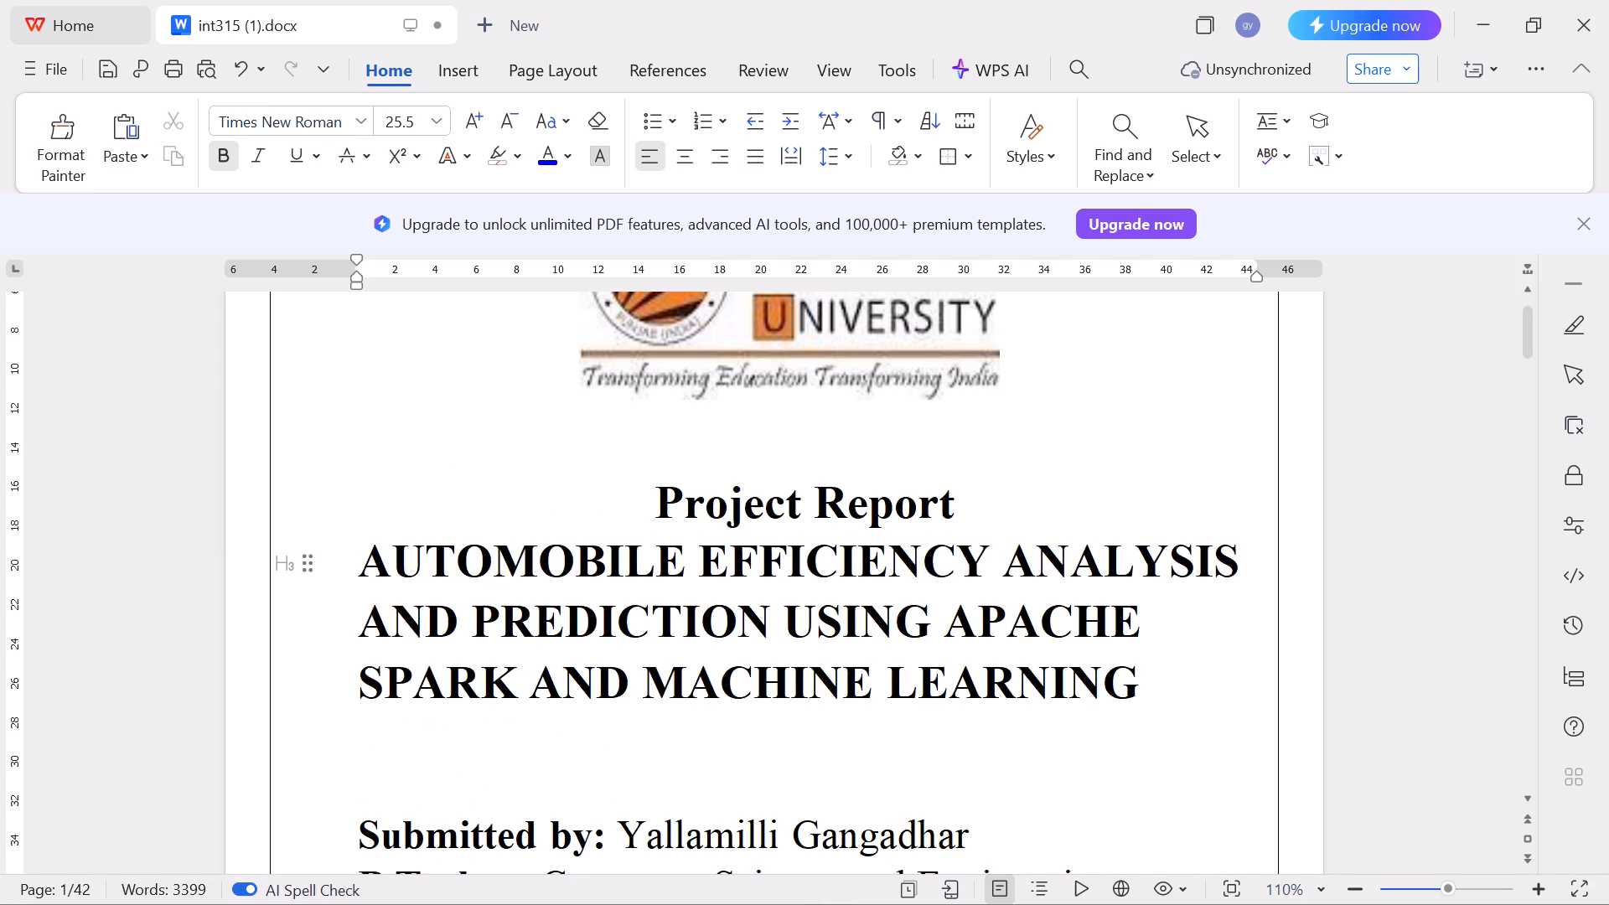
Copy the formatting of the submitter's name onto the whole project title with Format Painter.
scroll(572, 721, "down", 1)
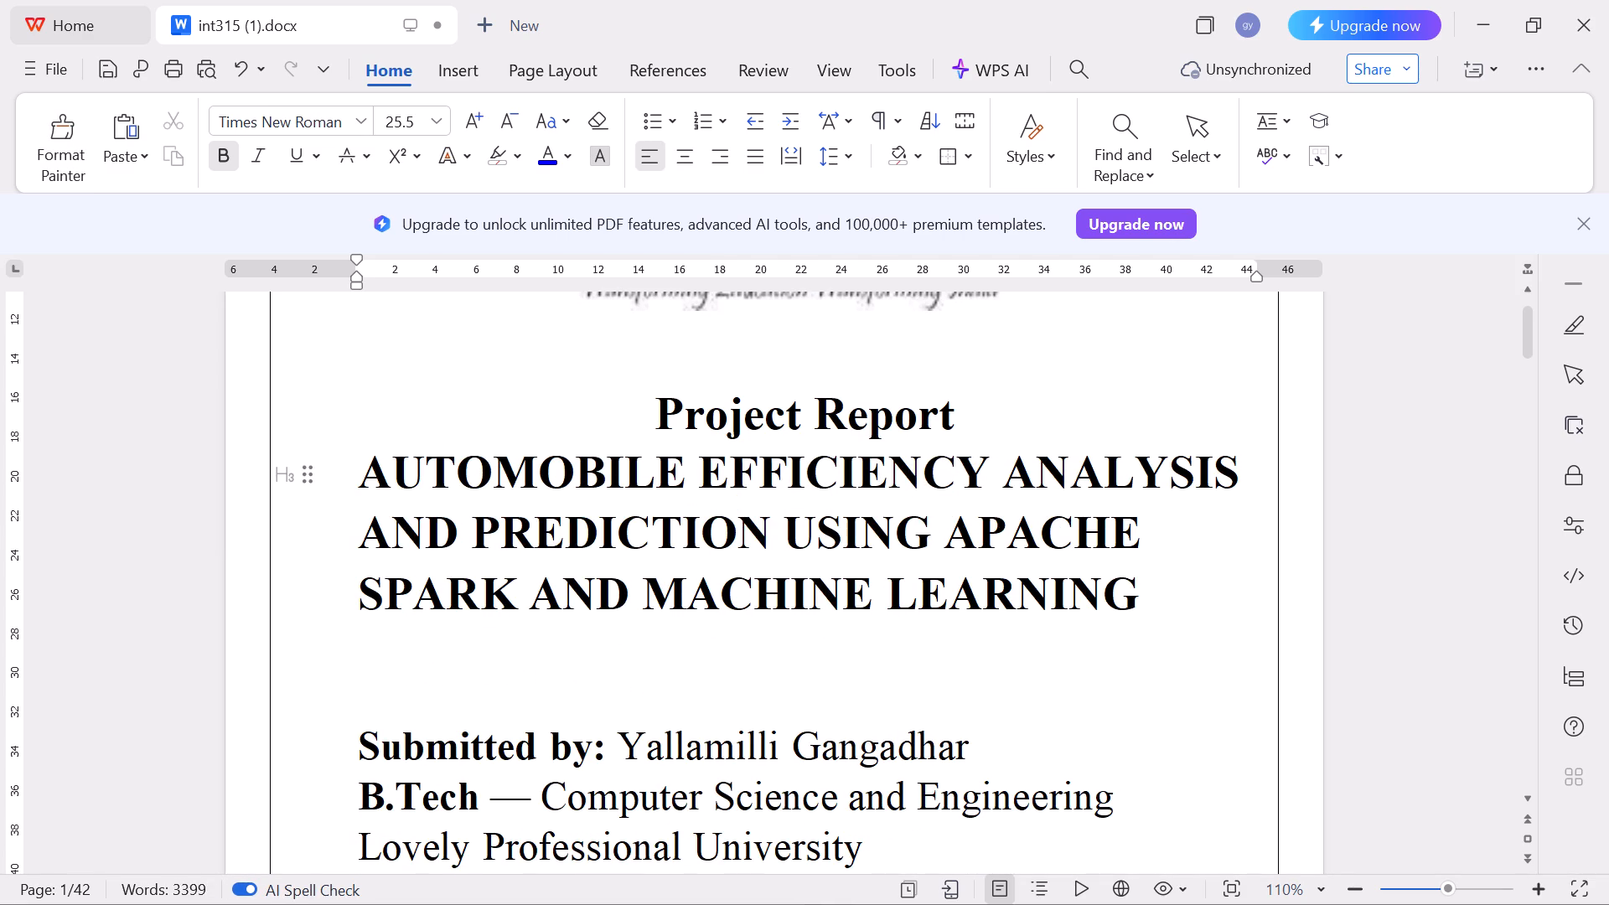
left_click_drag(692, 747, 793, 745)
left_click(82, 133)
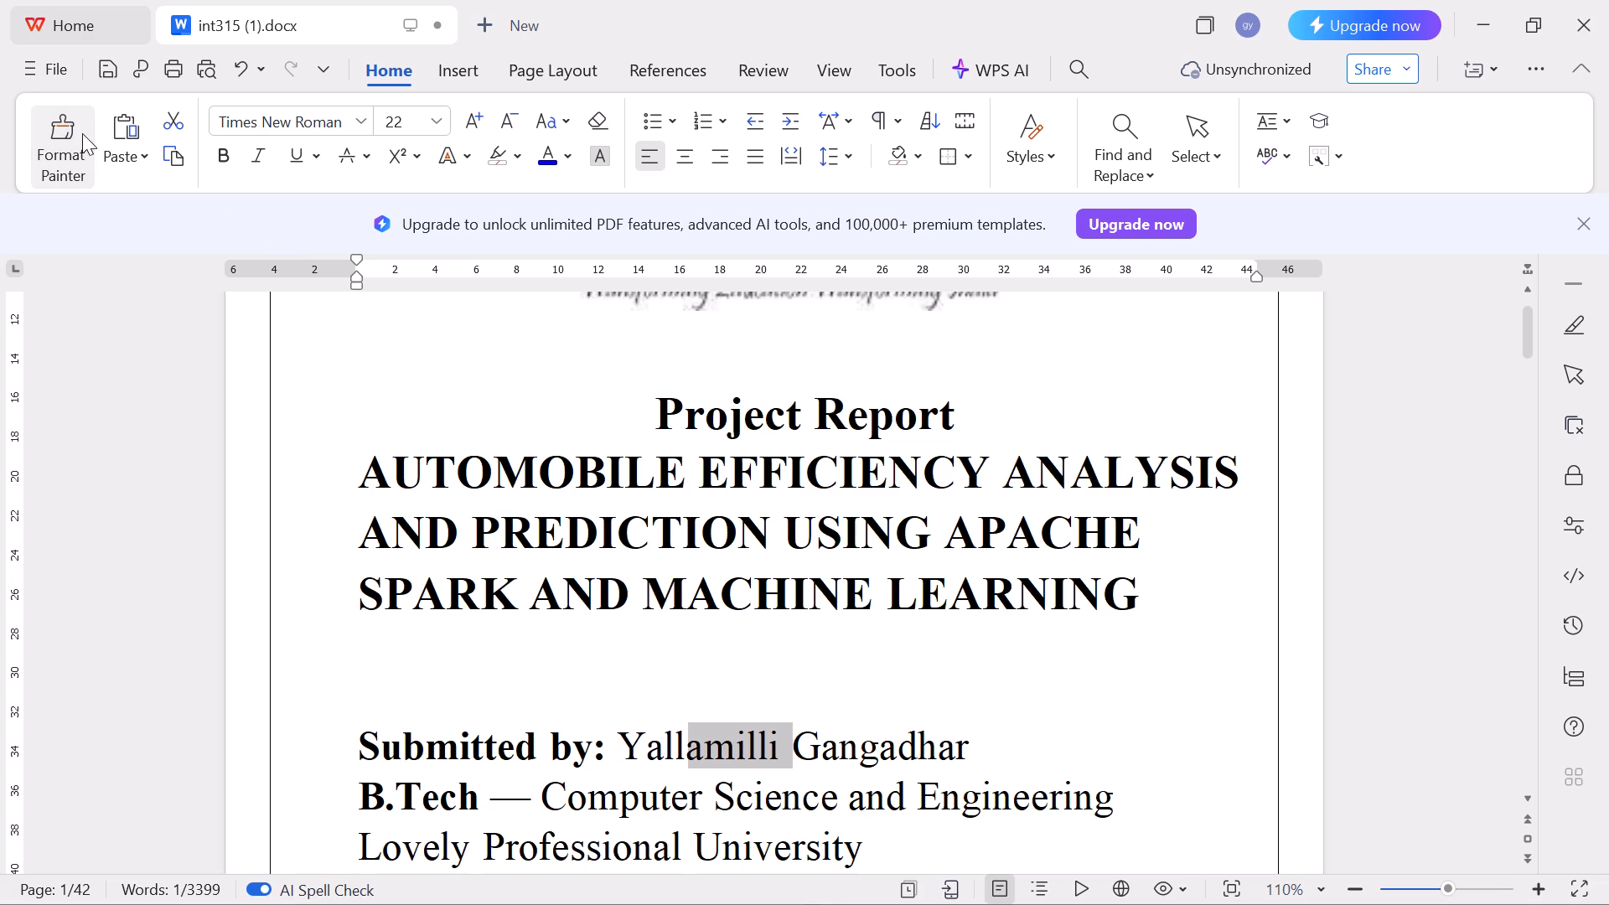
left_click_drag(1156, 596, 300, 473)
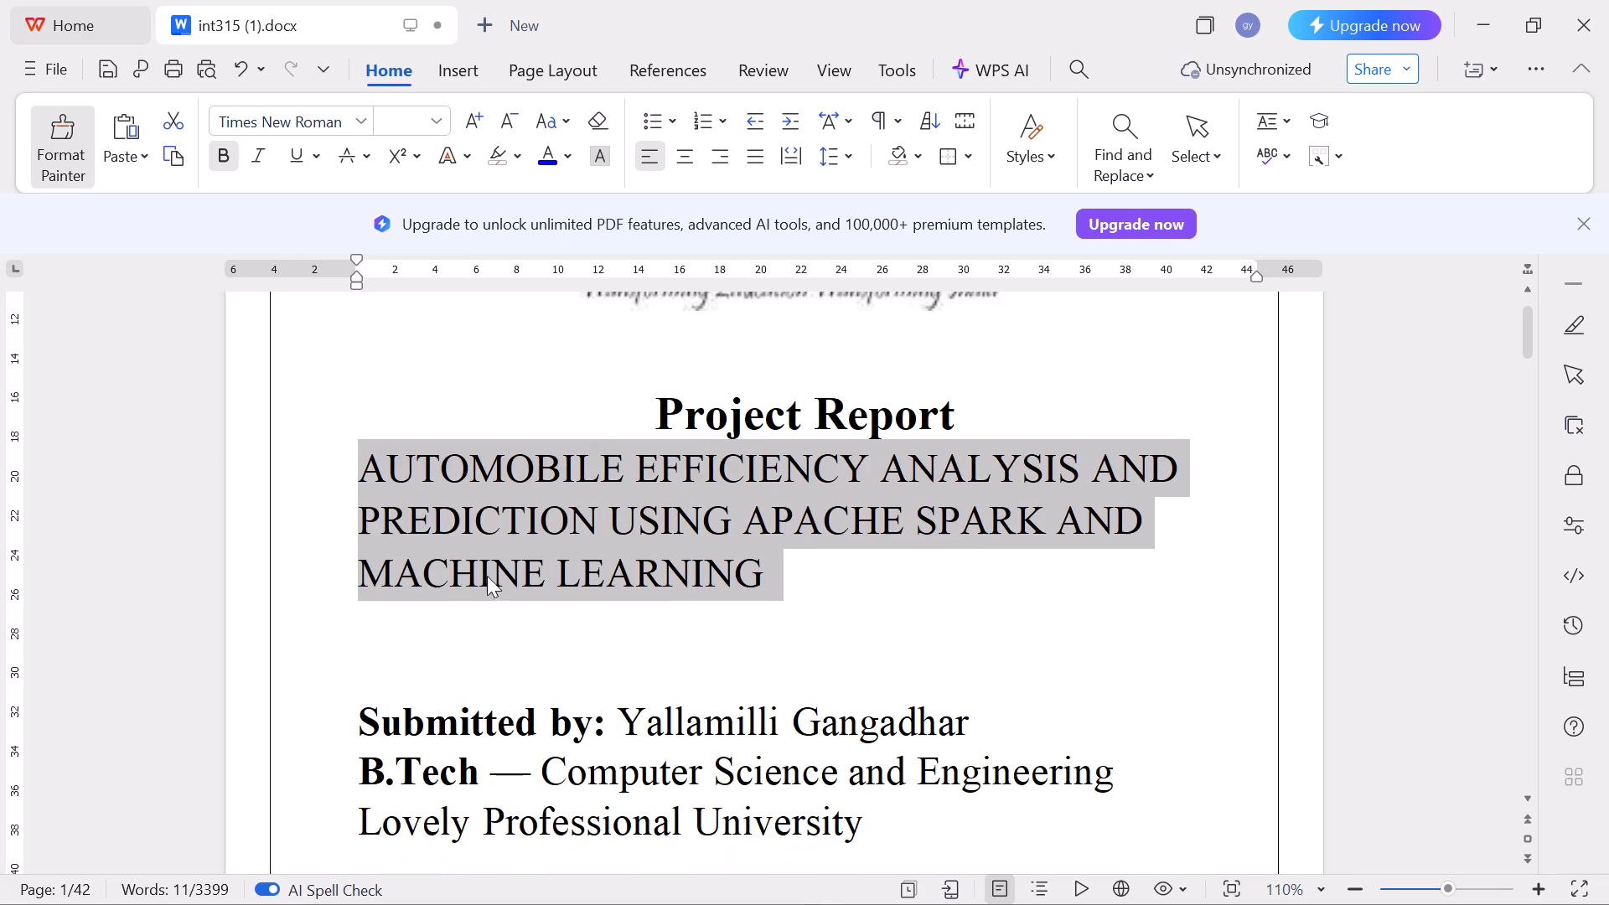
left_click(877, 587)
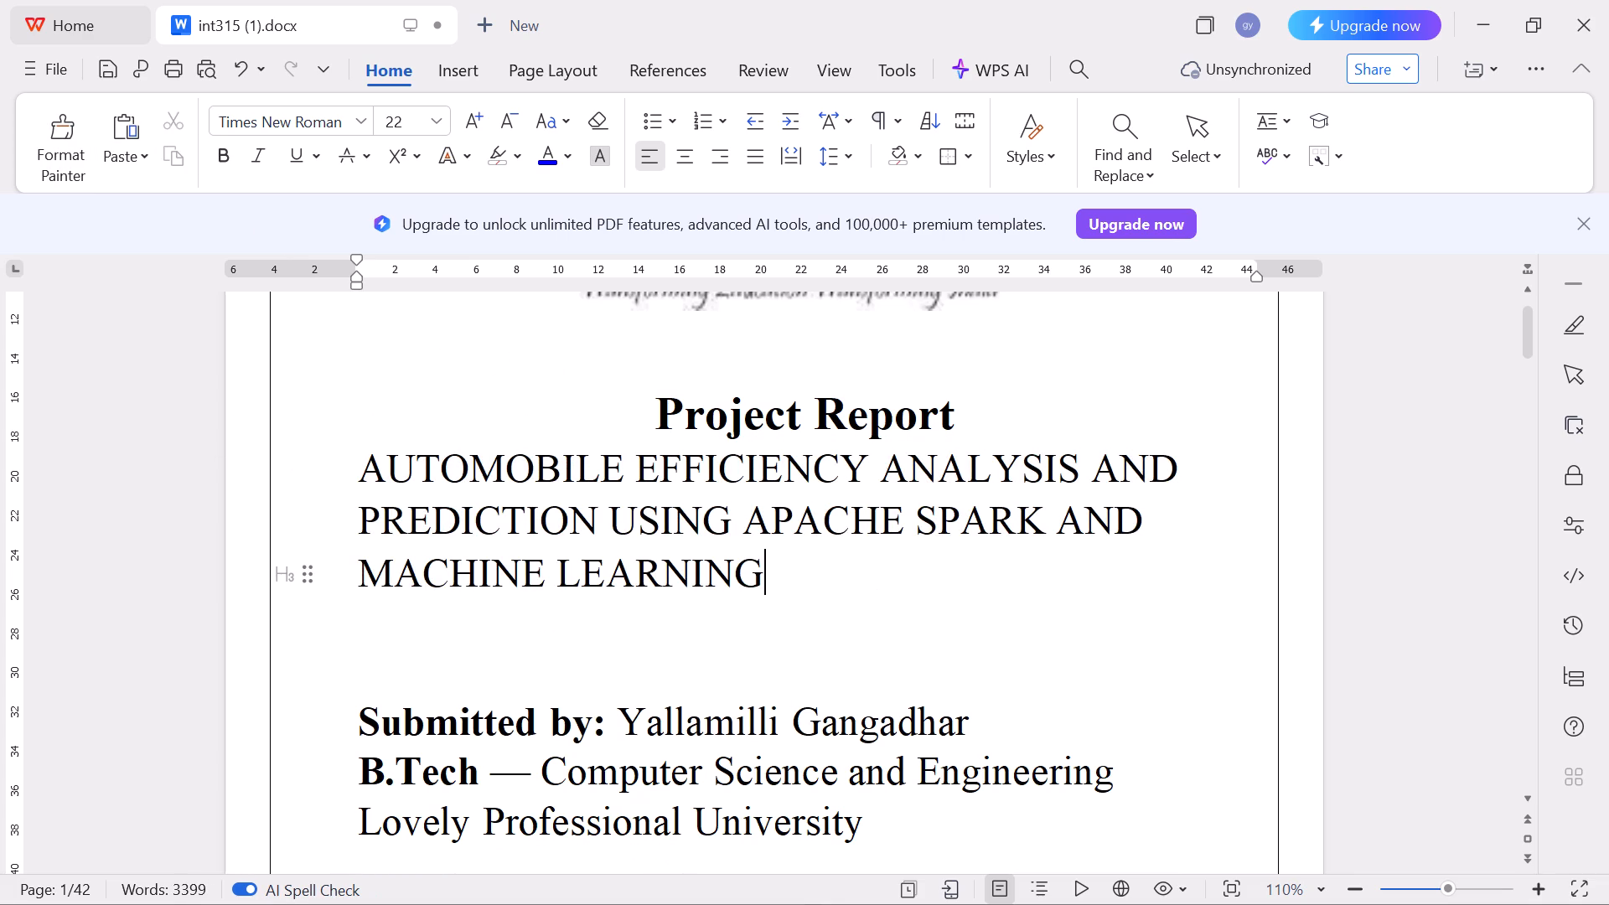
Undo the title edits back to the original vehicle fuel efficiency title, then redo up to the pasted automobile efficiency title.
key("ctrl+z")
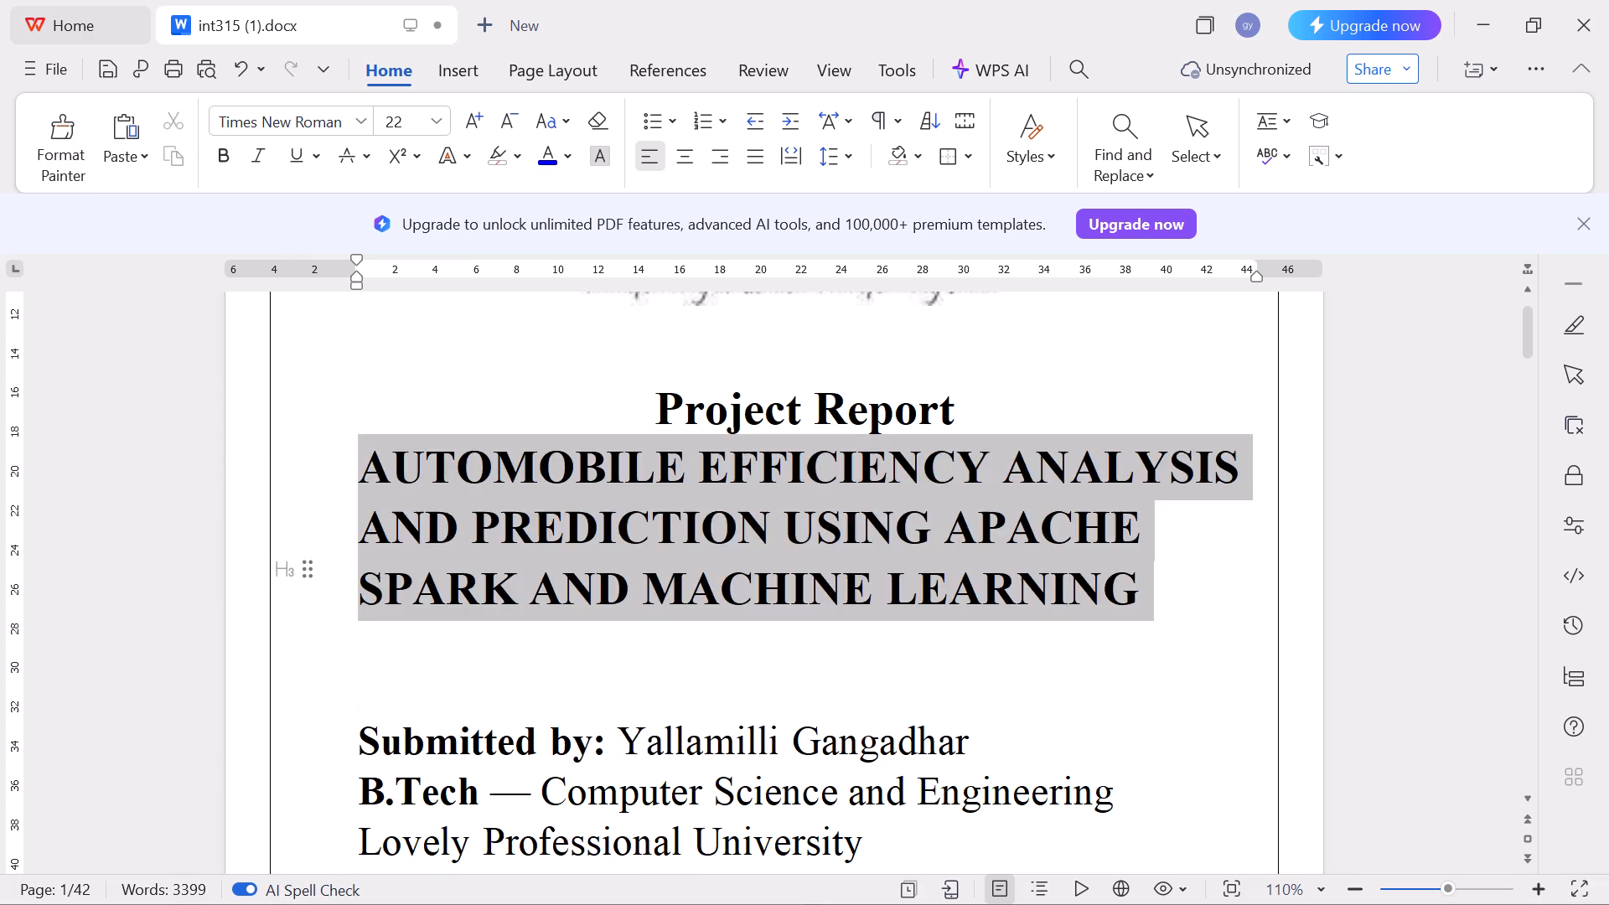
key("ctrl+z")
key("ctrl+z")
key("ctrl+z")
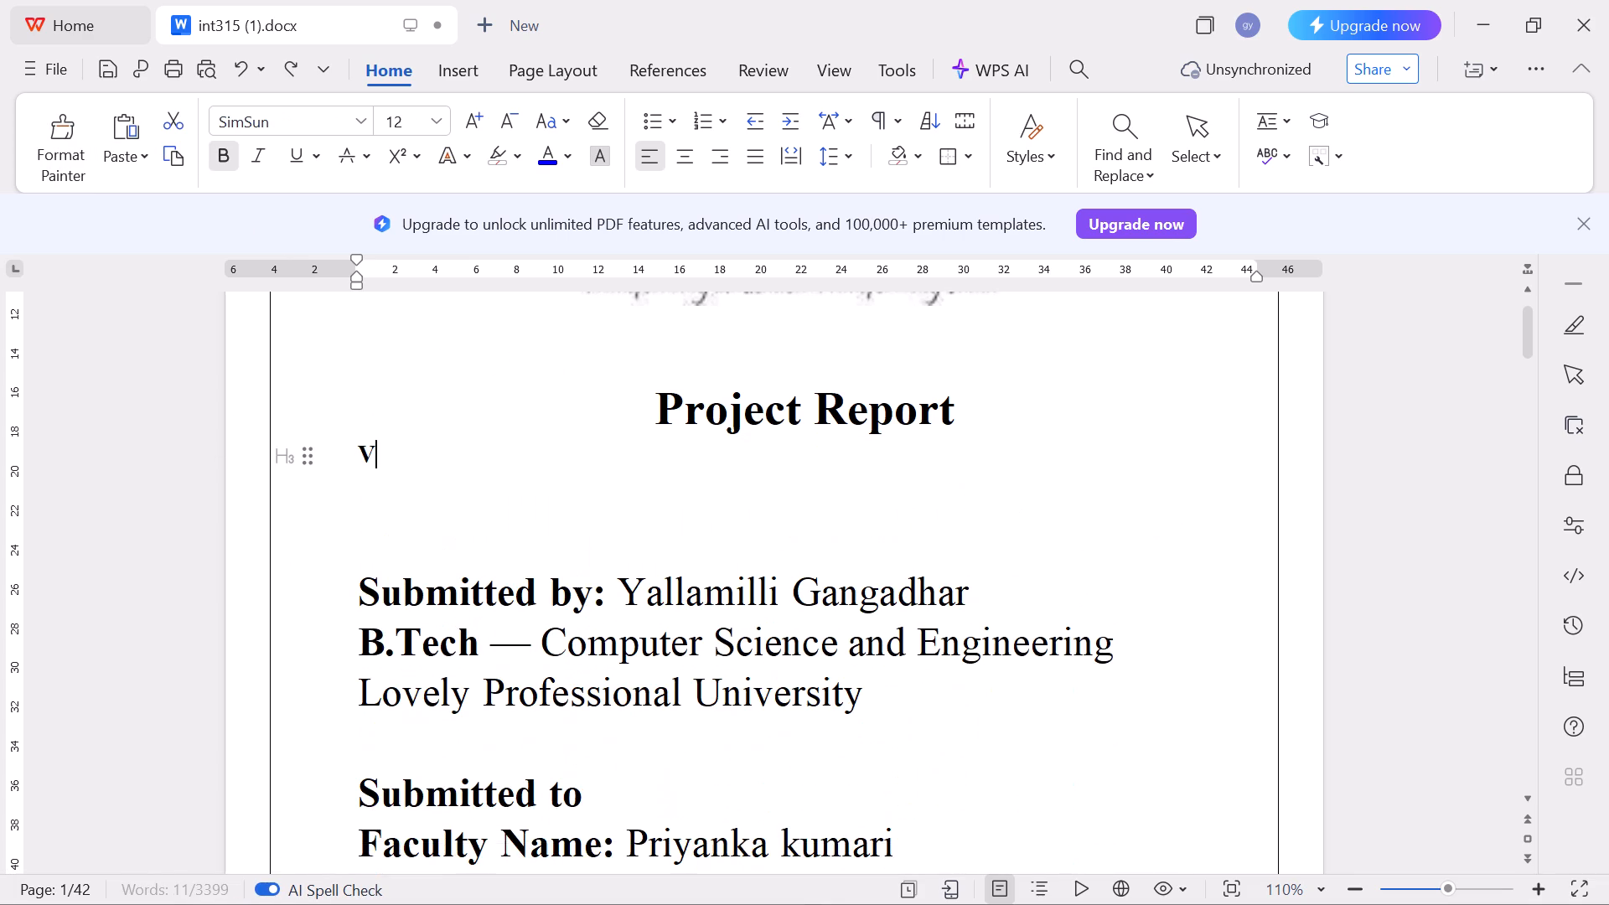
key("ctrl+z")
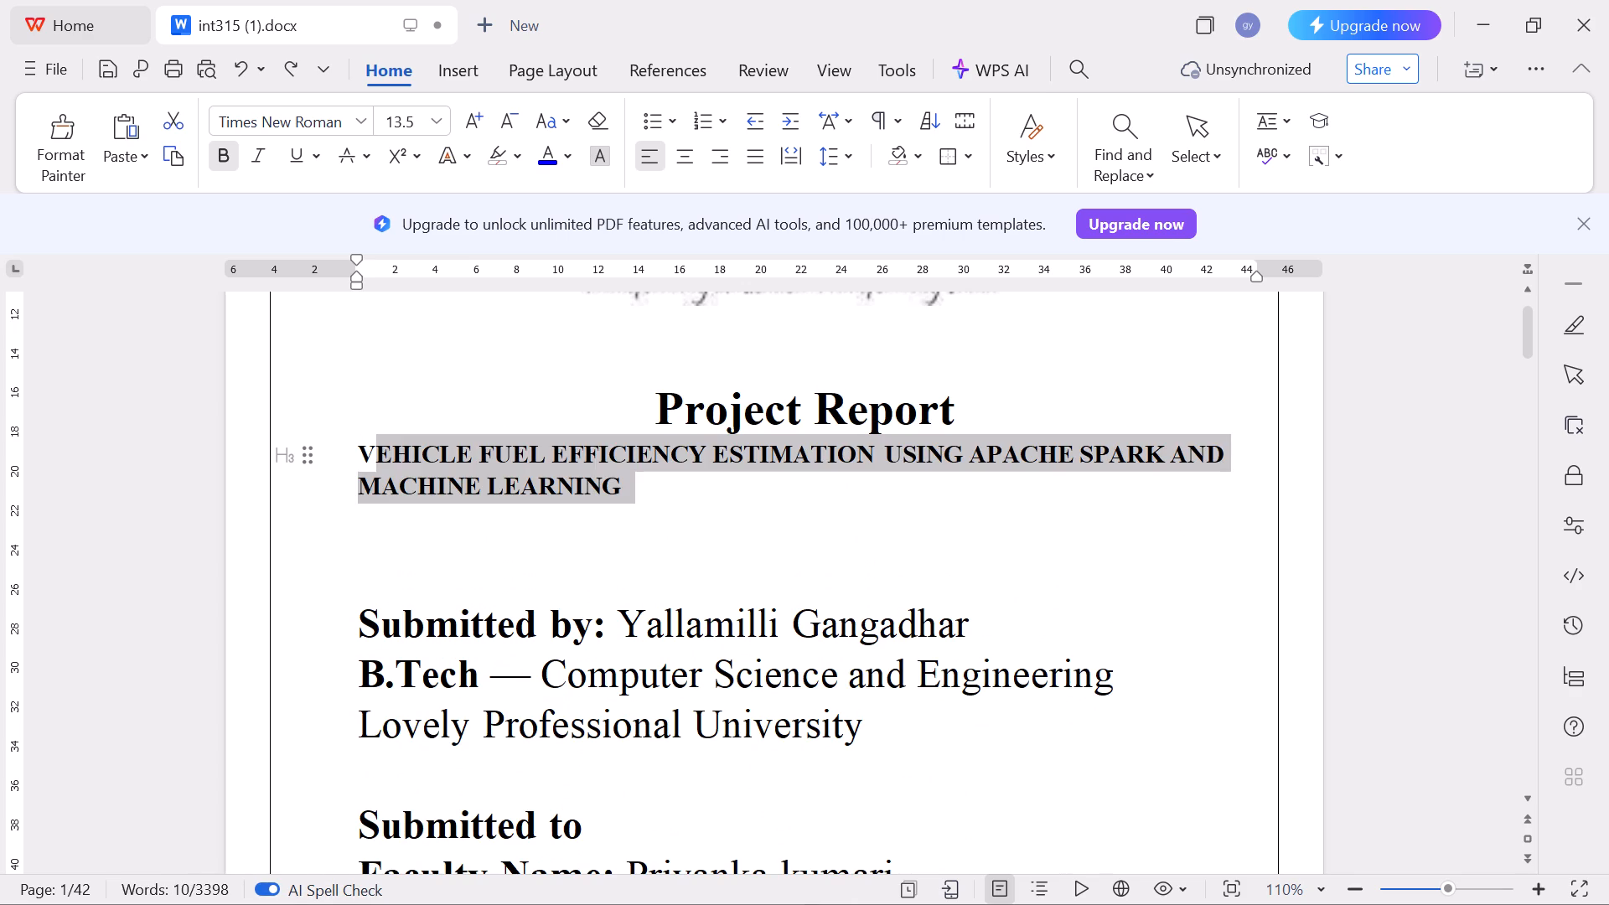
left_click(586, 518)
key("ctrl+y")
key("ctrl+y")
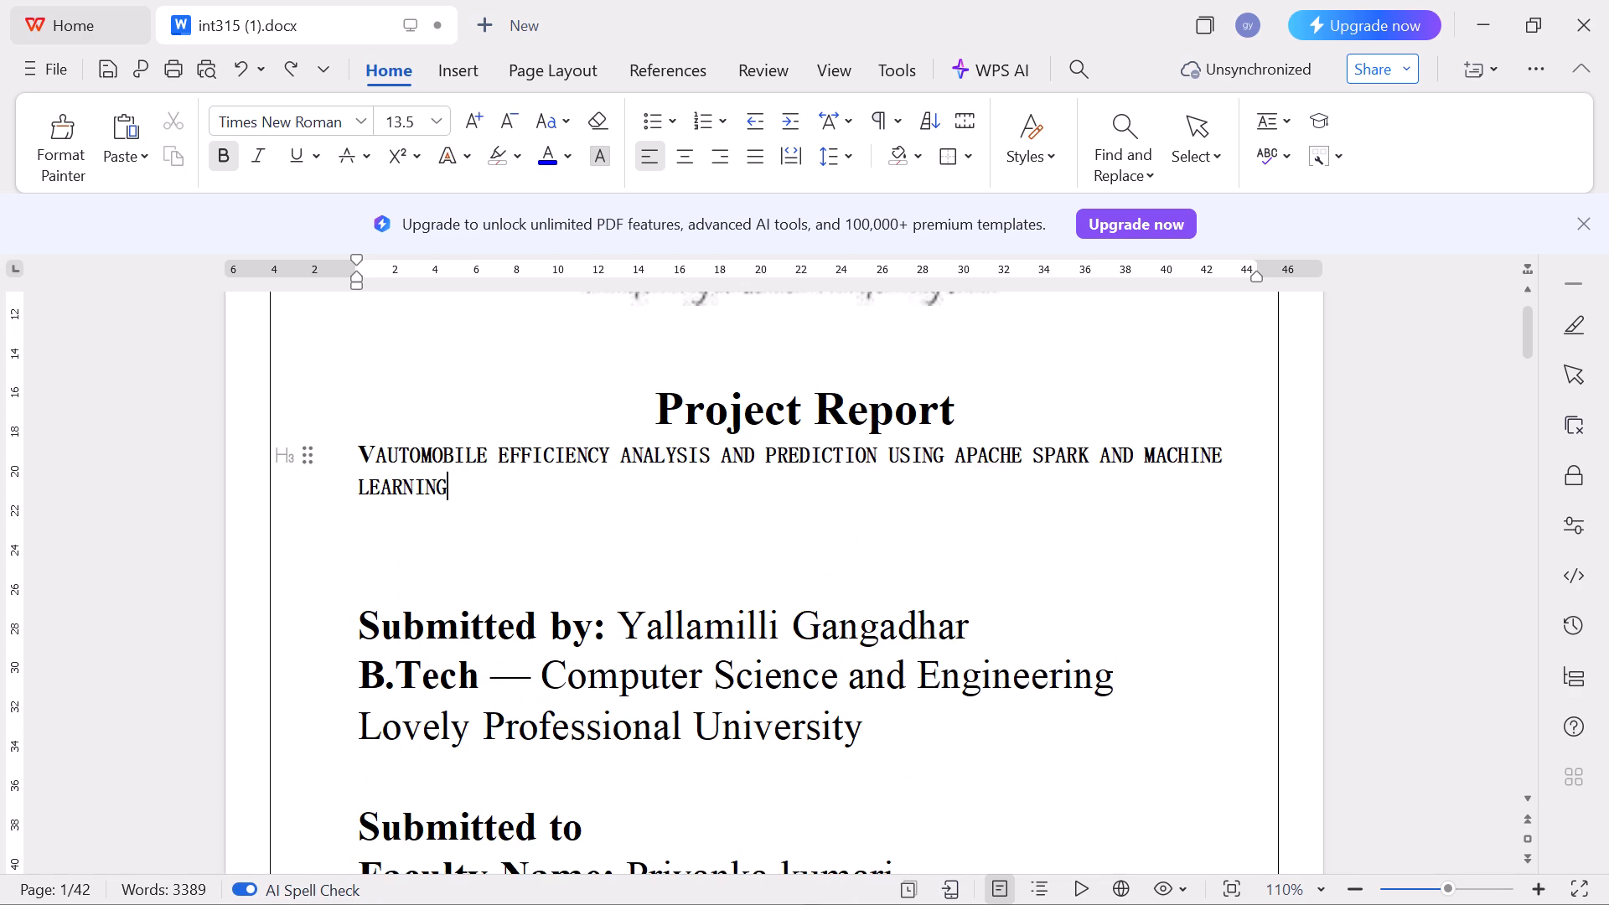
Redo the larger Format Painter formatting on the project title and delete the stray "V" before it.
key("ctrl+y")
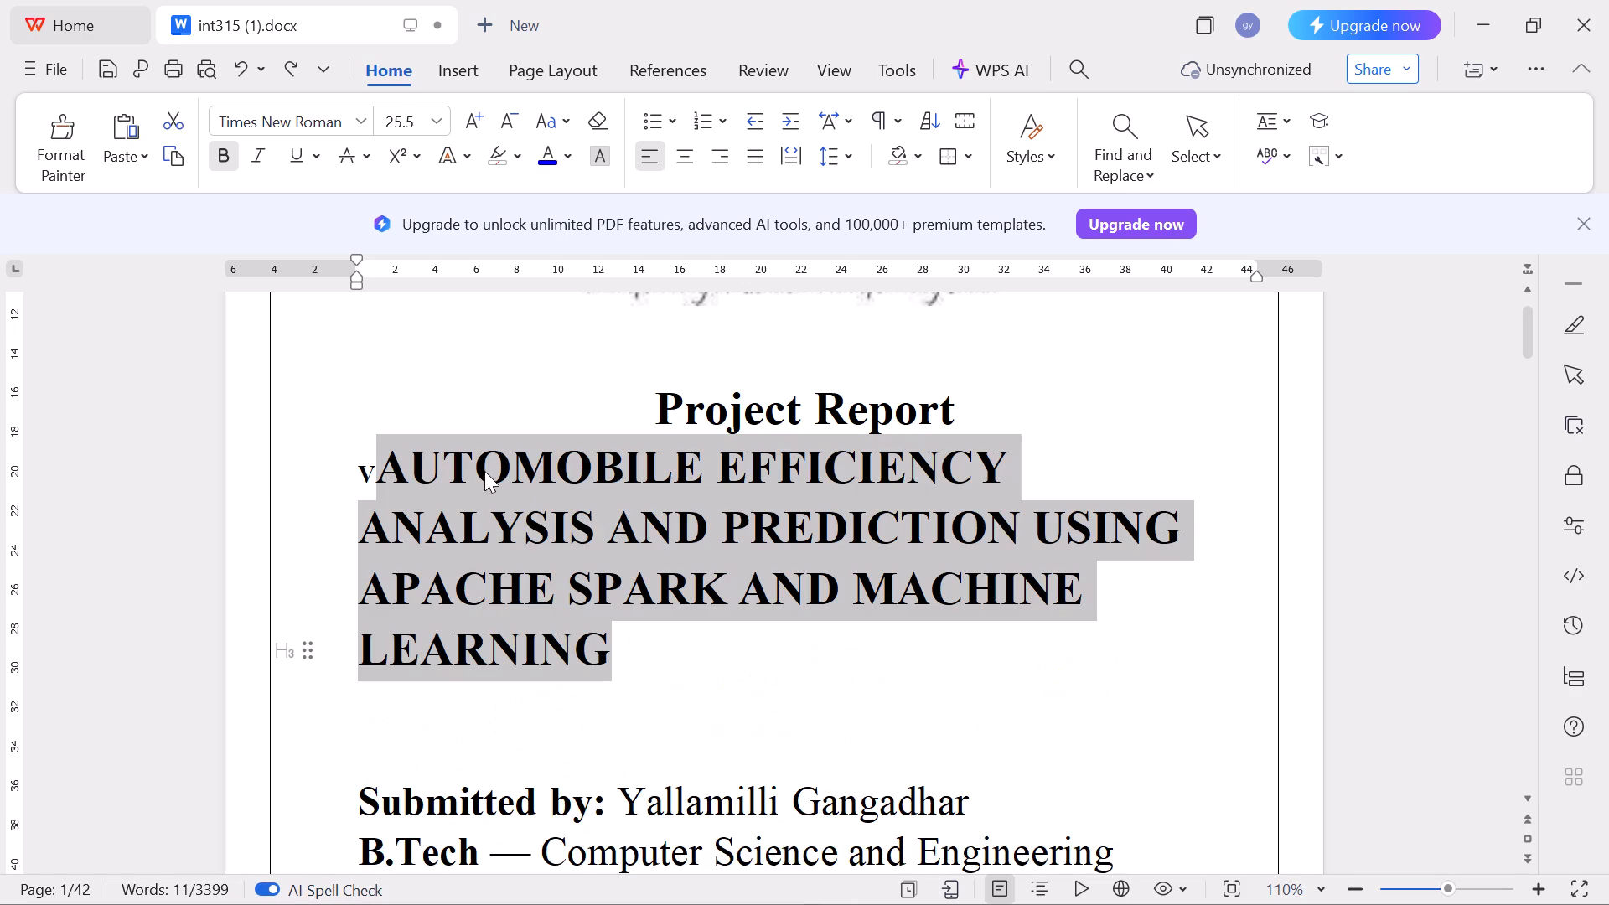
left_click(378, 462)
key("BackSpace")
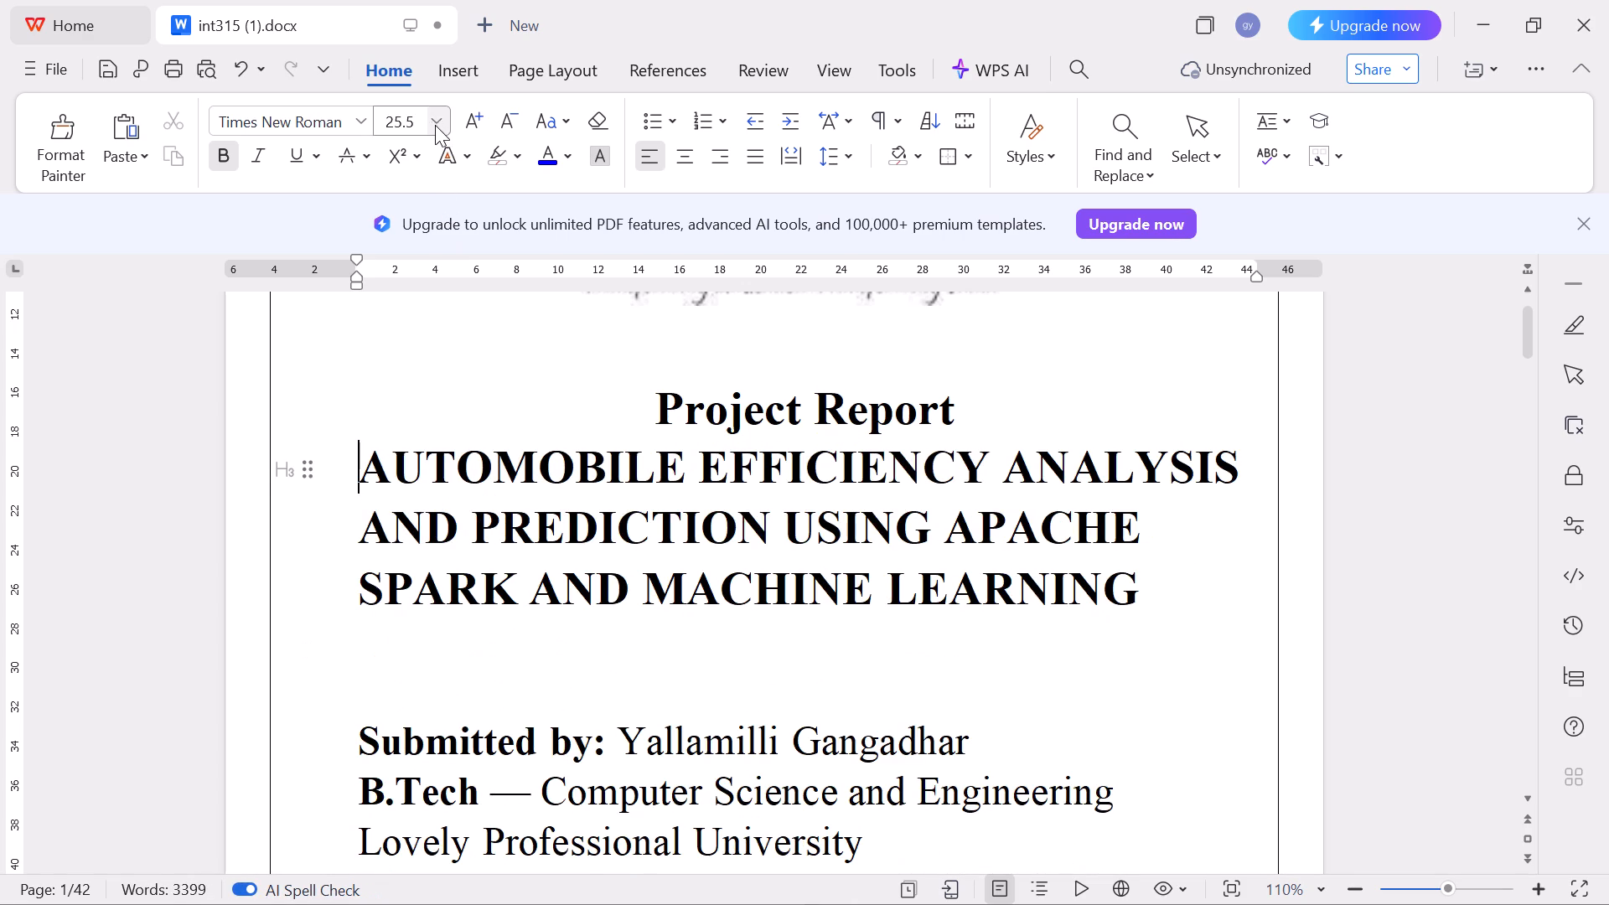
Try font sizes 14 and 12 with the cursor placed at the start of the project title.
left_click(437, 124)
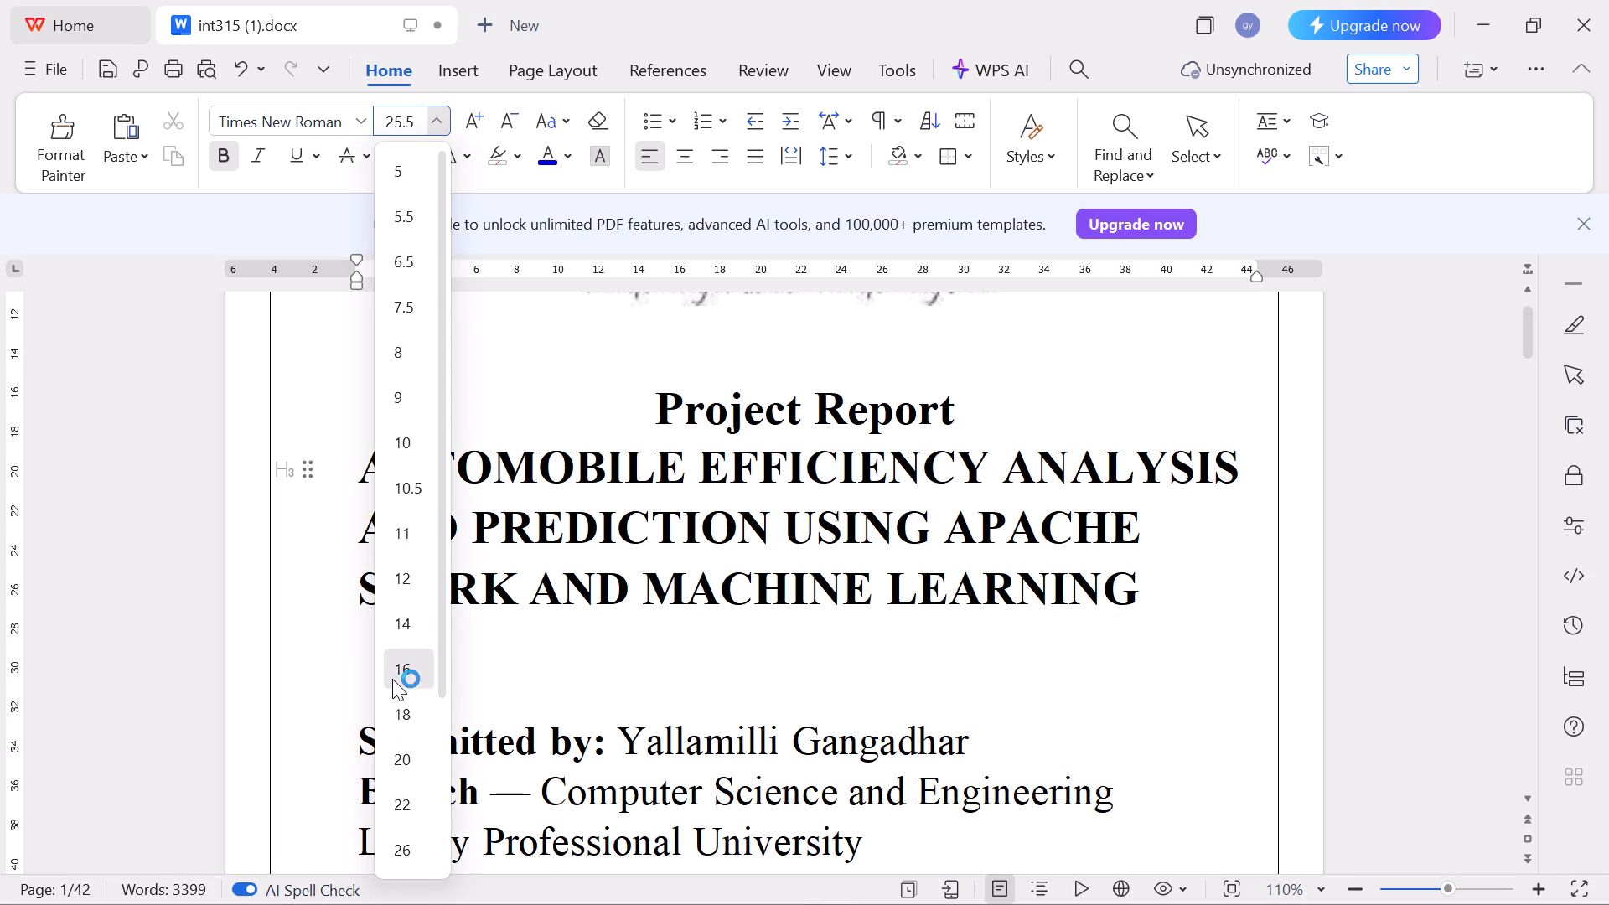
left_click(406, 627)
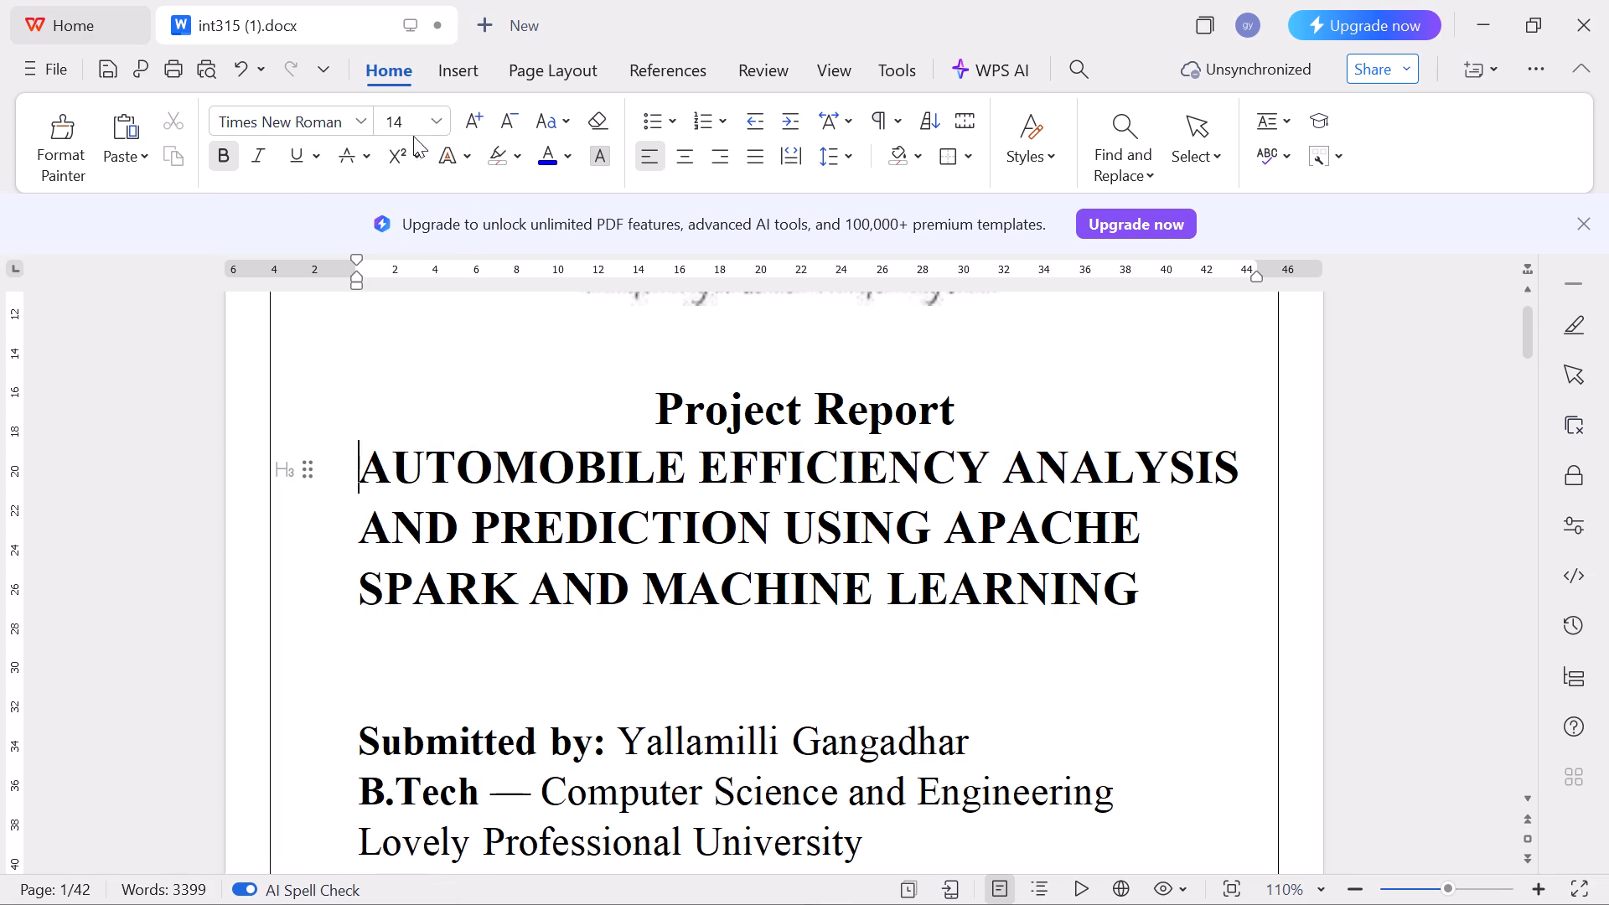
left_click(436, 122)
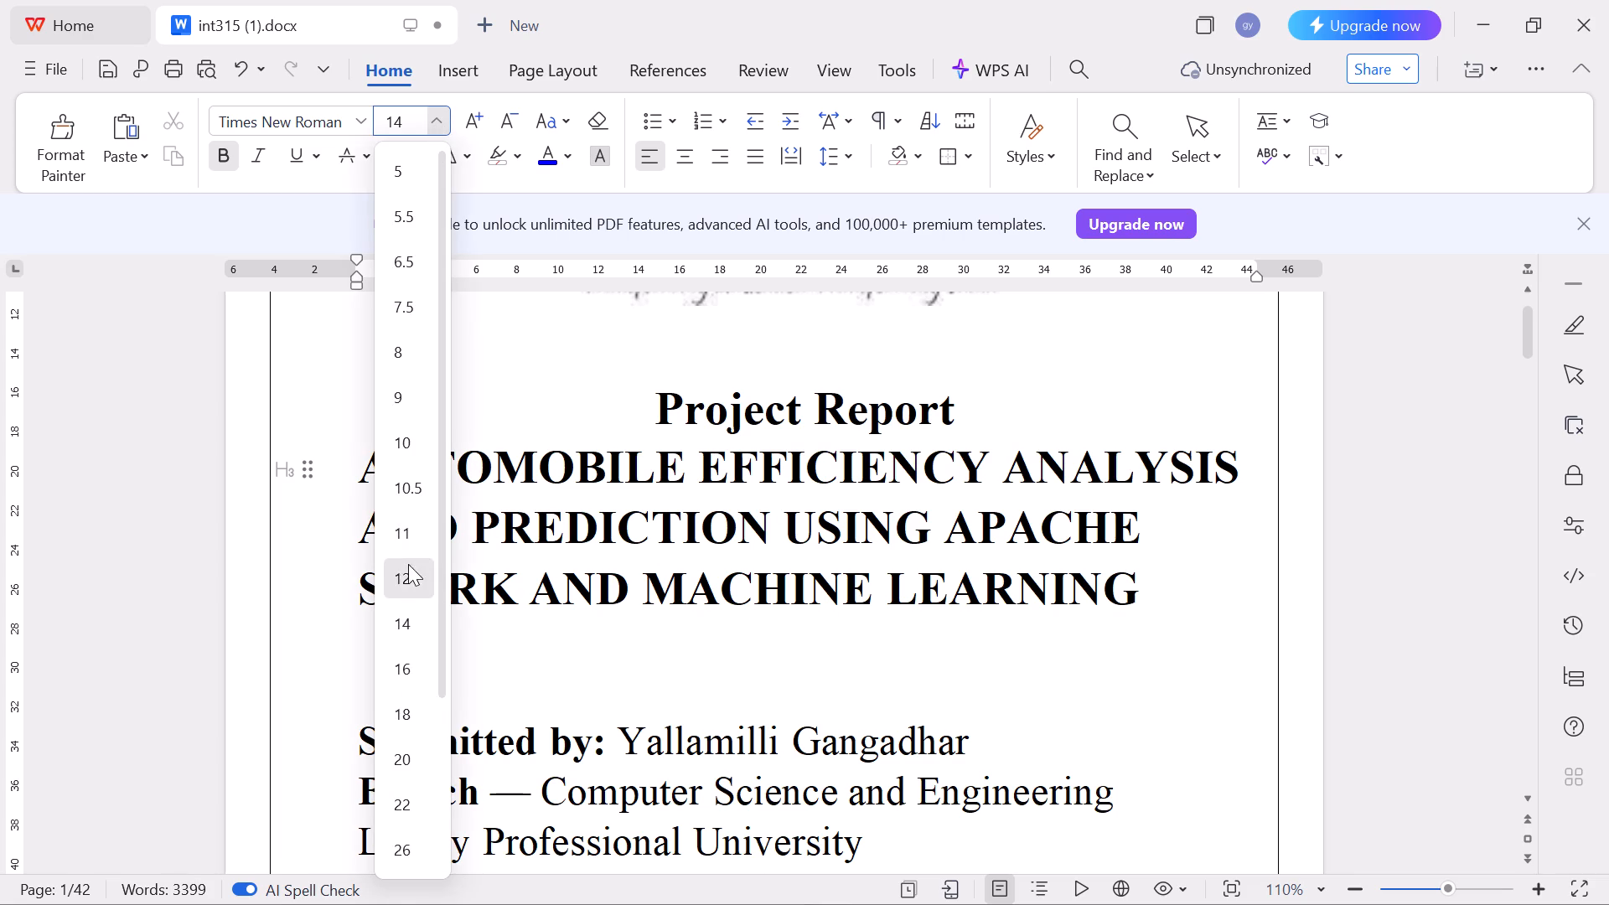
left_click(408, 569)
Set the font size of the whole automobile efficiency project title to 14.
left_click_drag(373, 473, 1137, 573)
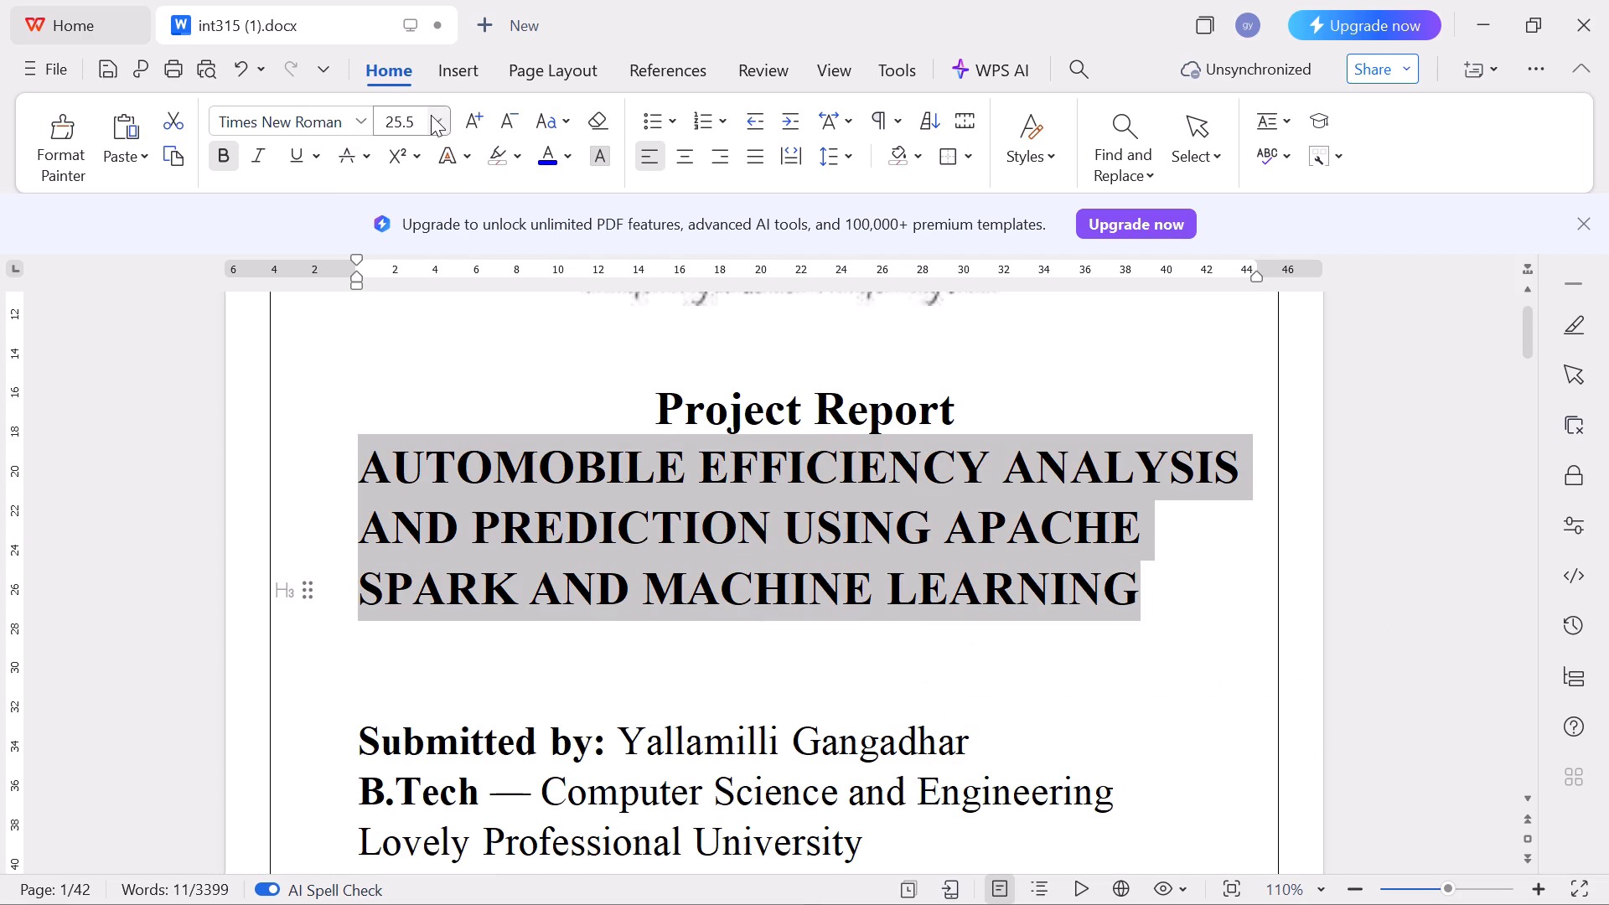
left_click(433, 114)
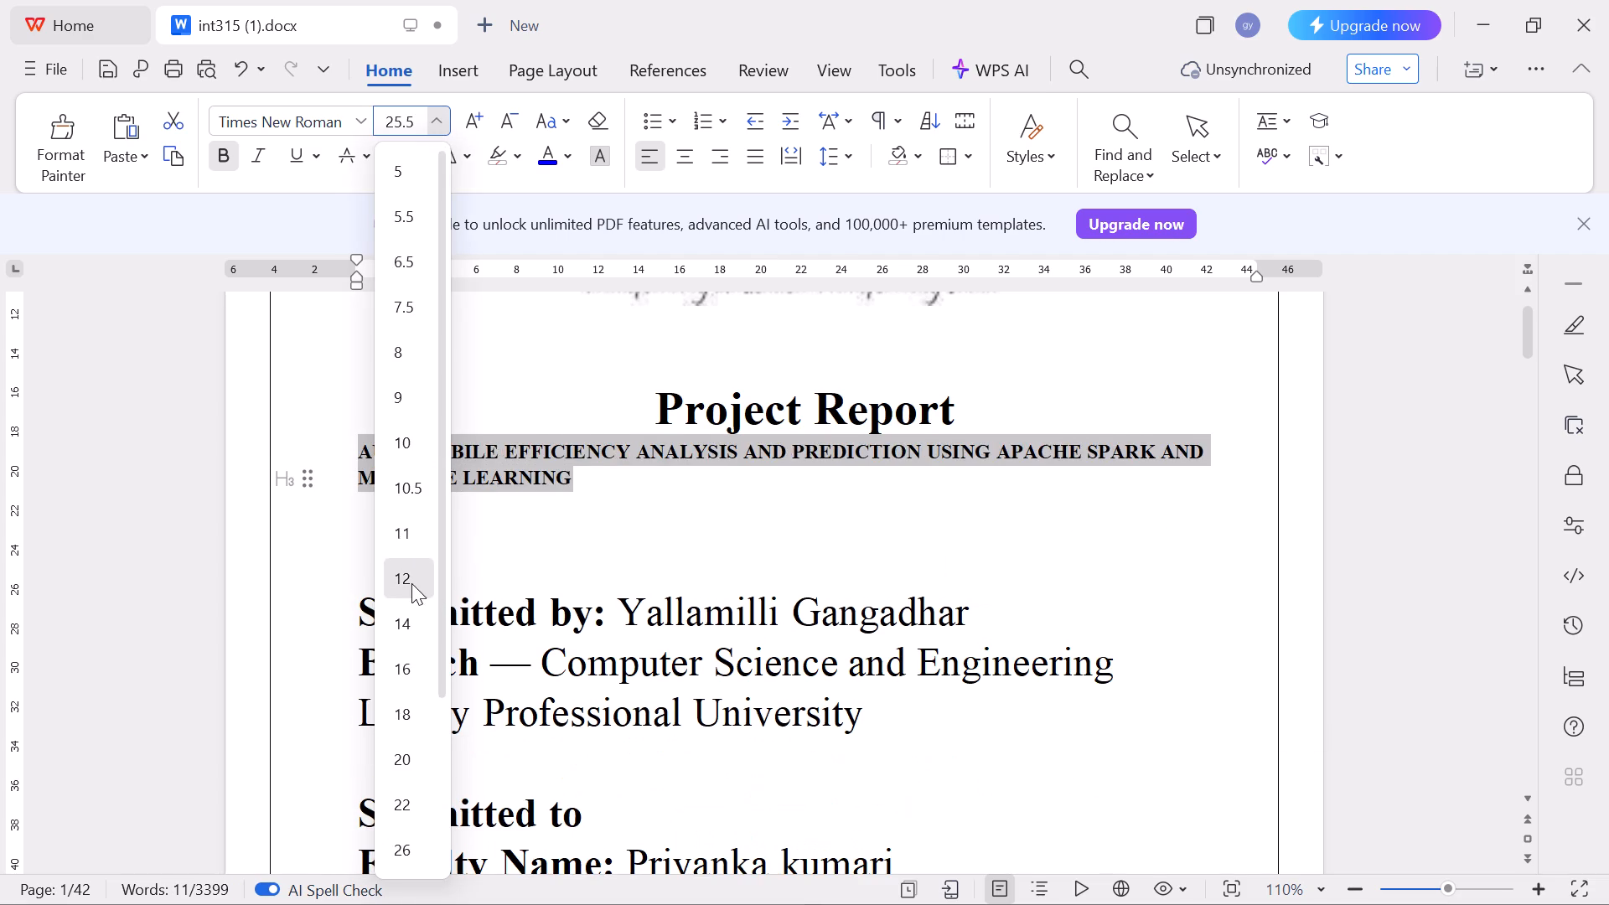
left_click(408, 632)
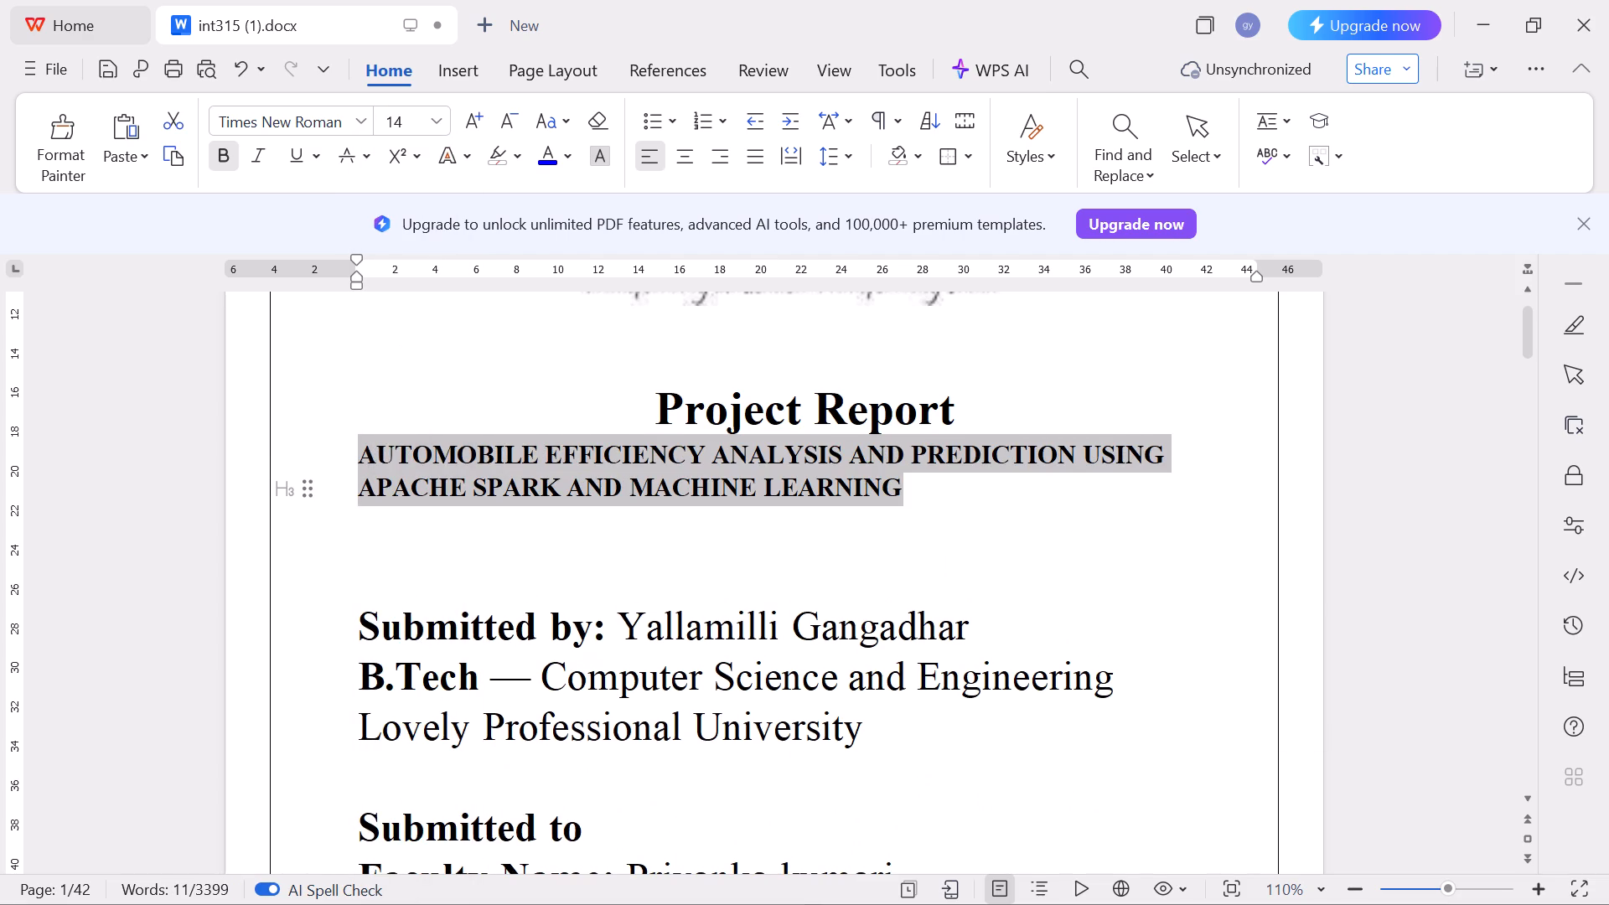
left_click(544, 561)
Replace the faculty member's name under "Submitted to" on the cover with the name given in the ChatGPT report.
scroll(544, 561, "down", 2)
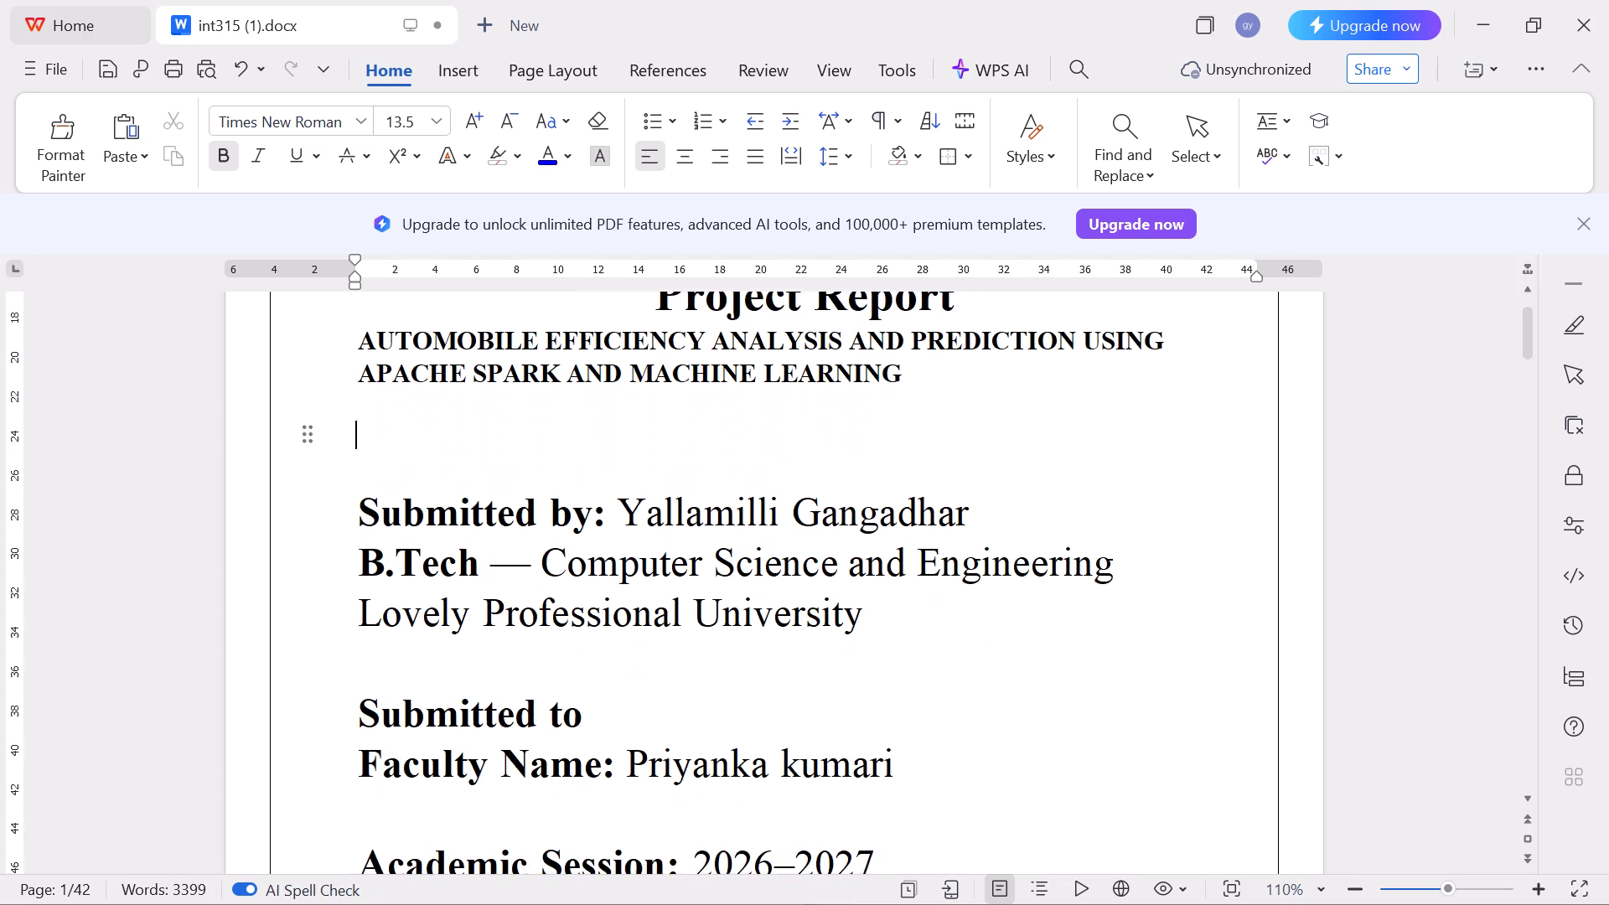
scroll(544, 561, "down", 1)
left_click_drag(907, 711, 657, 727)
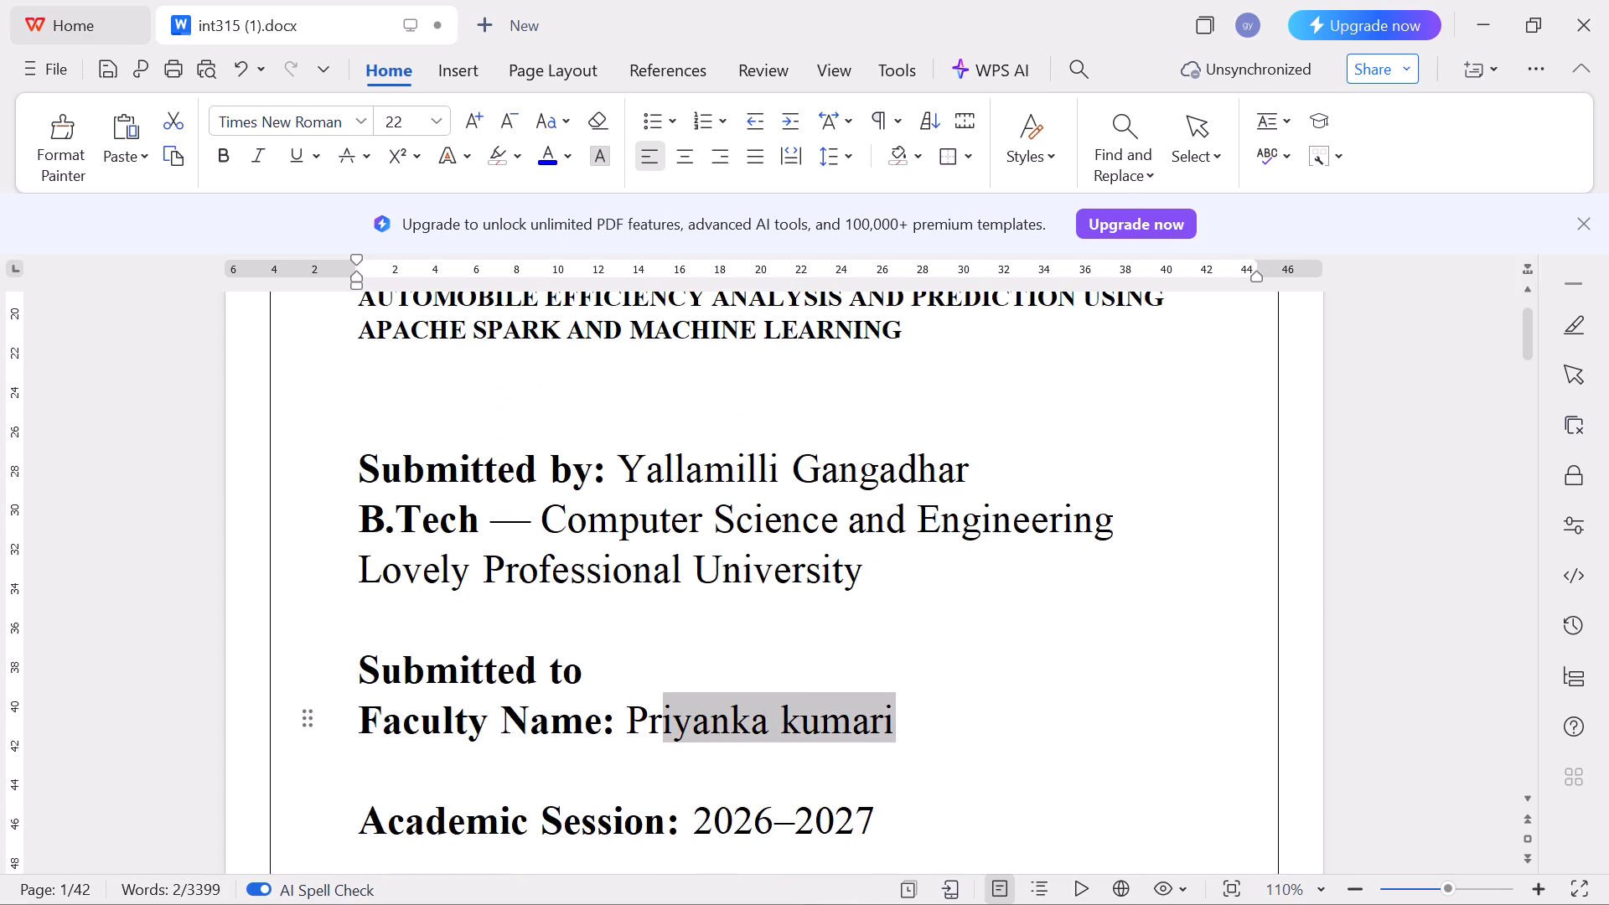
left_click_drag(657, 727, 657, 728)
key("BackSpace")
key("BackSpace")
key("BackSpace")
left_click(657, 728)
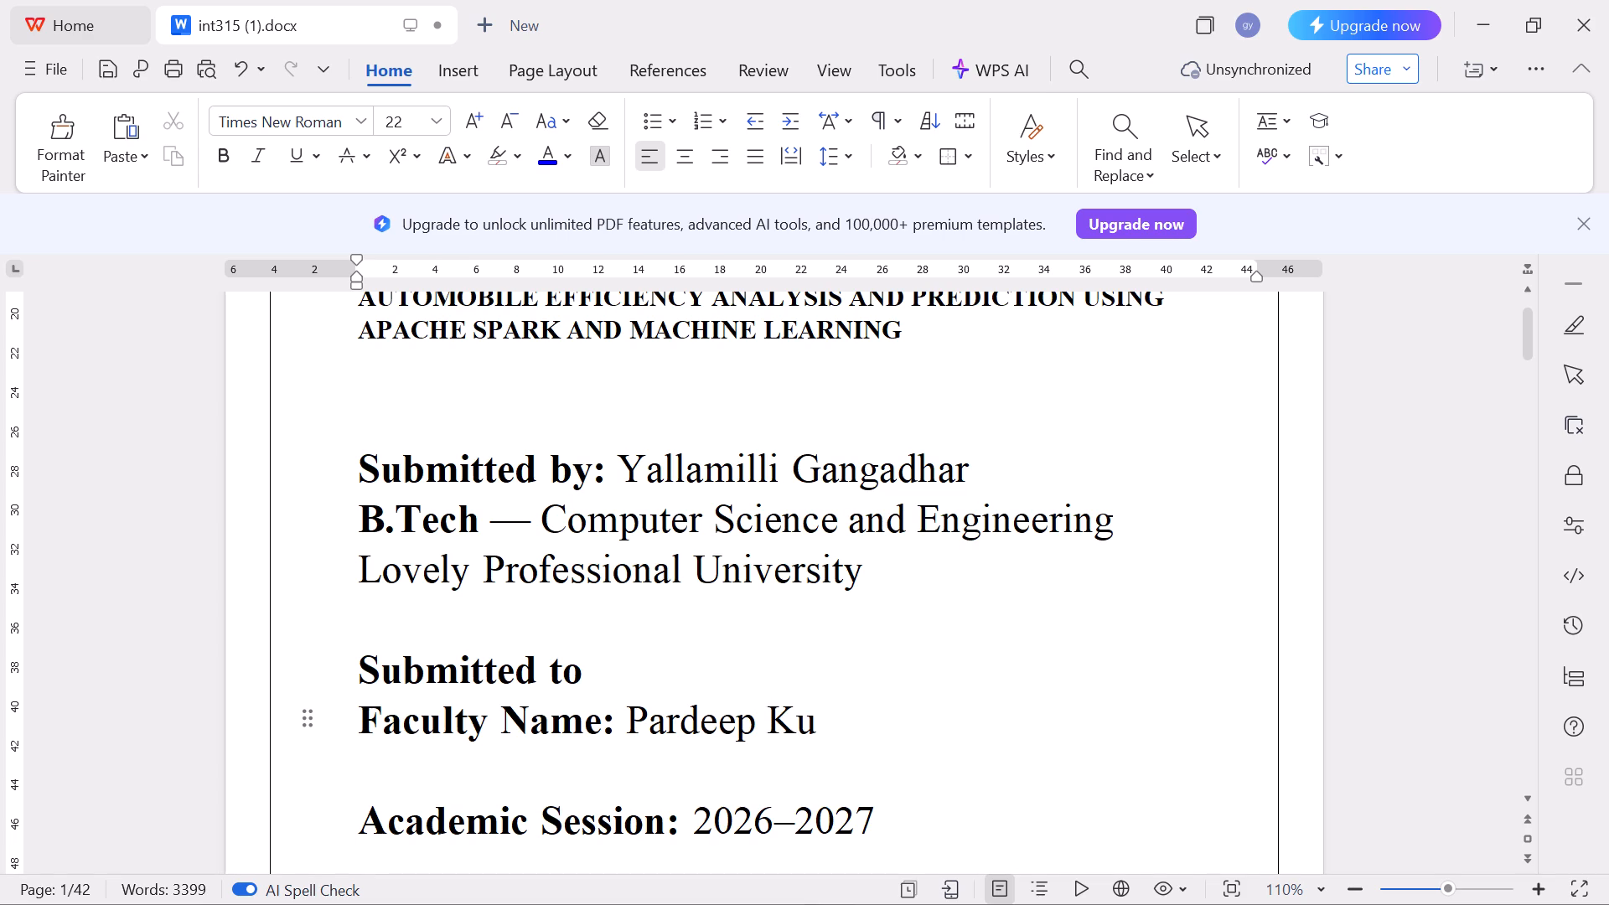
Check the rest of the cover and the Problem Statement page that follows it.
scroll(537, 703, "down", 7)
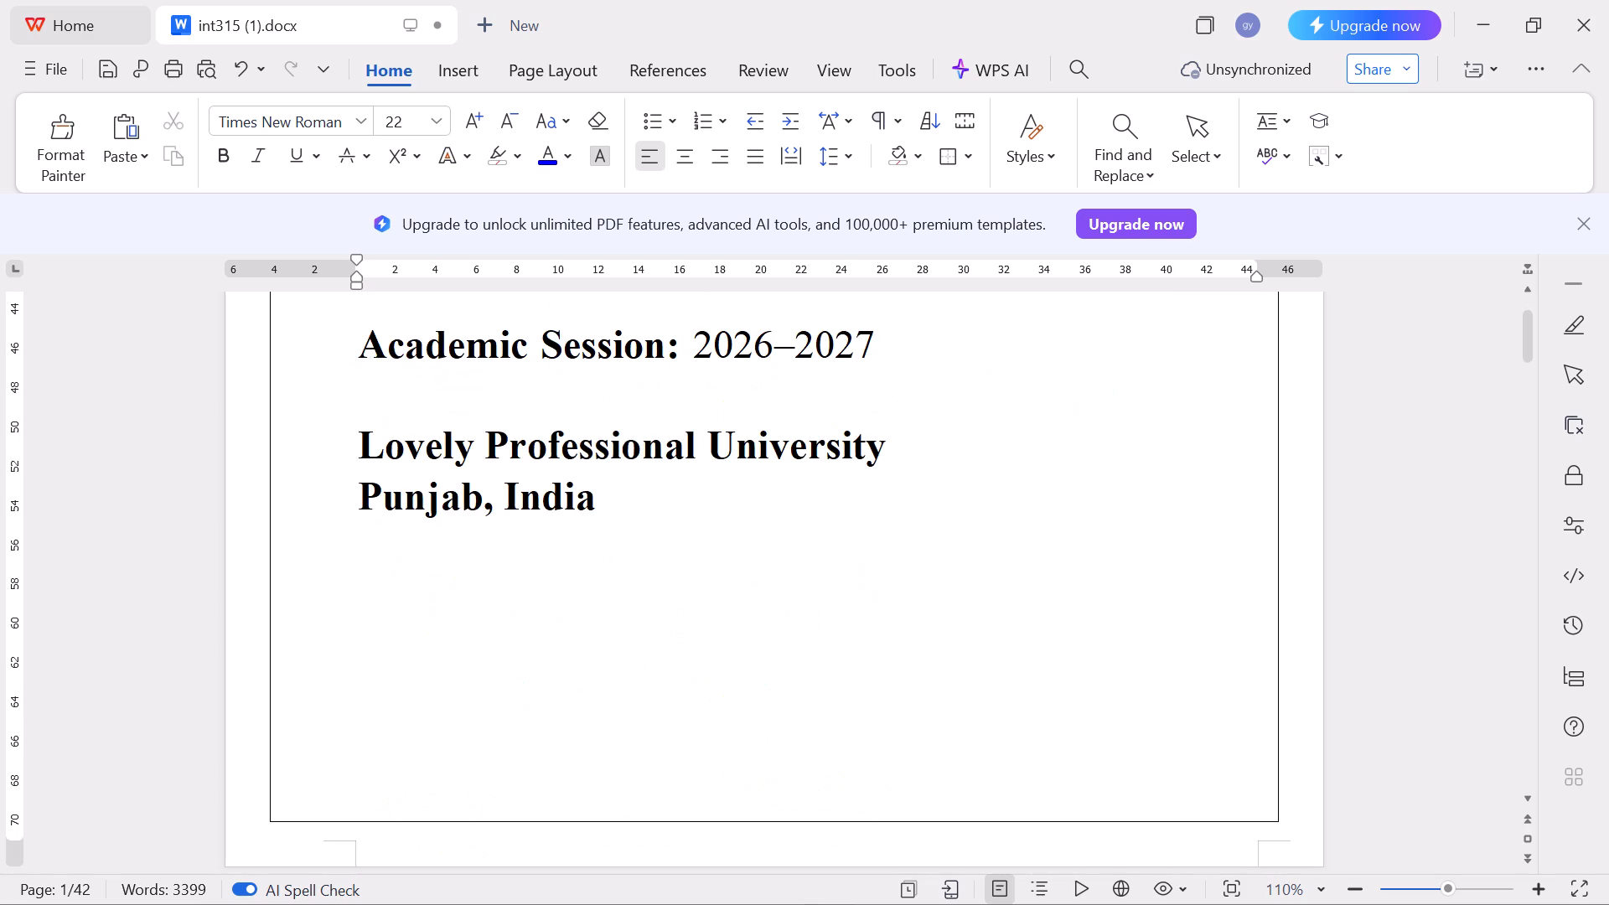
scroll(537, 703, "down", 3)
scroll(537, 703, "up", 5)
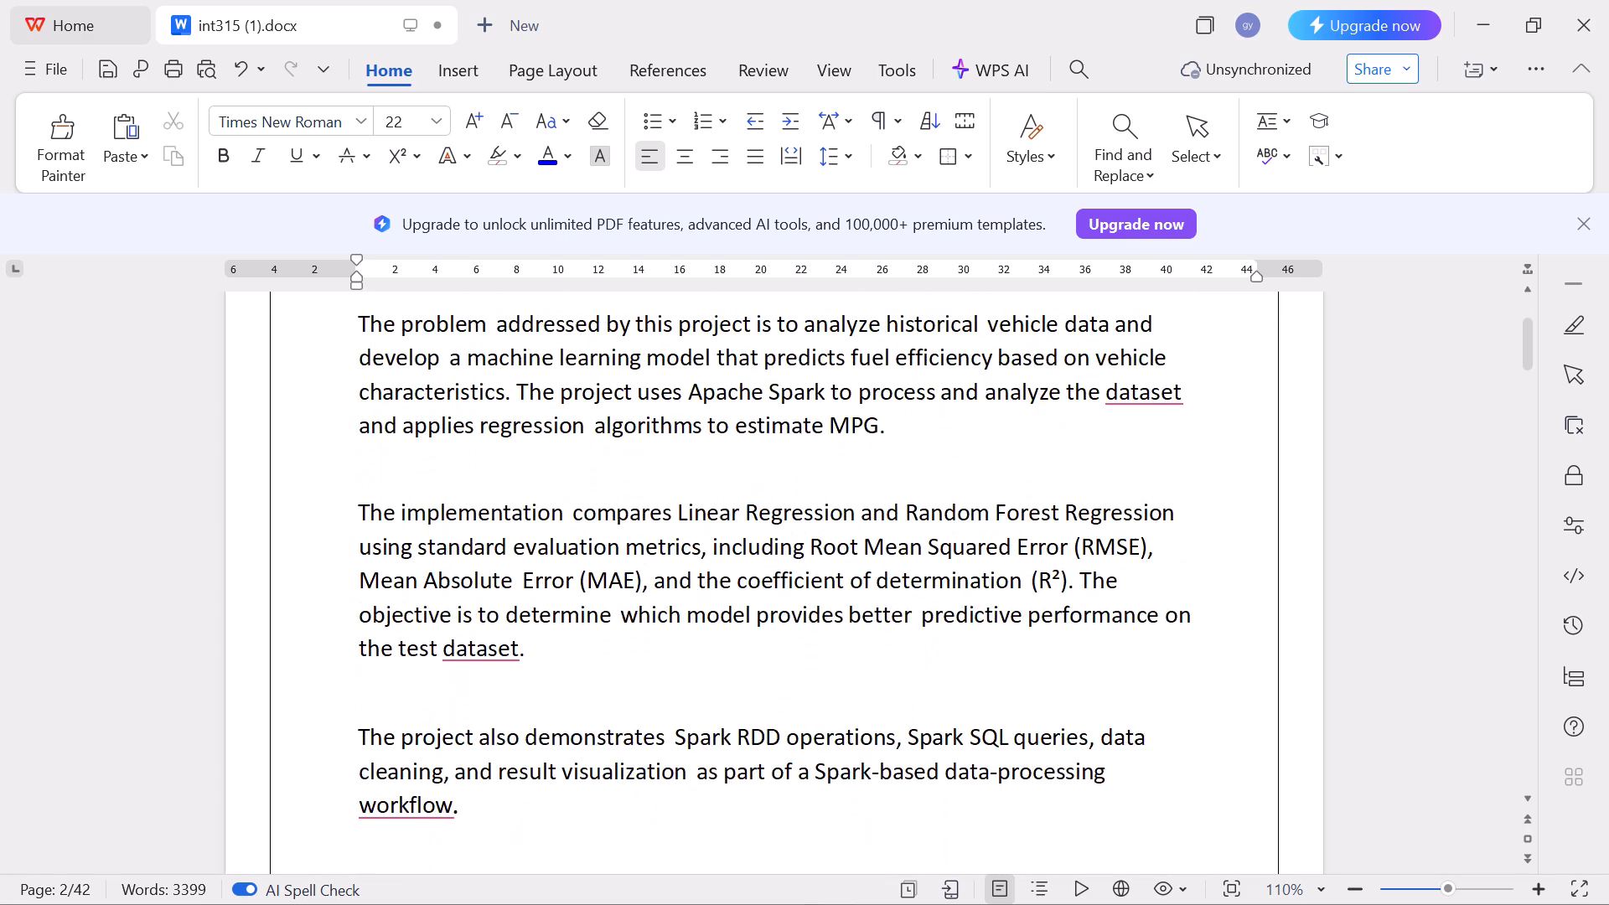
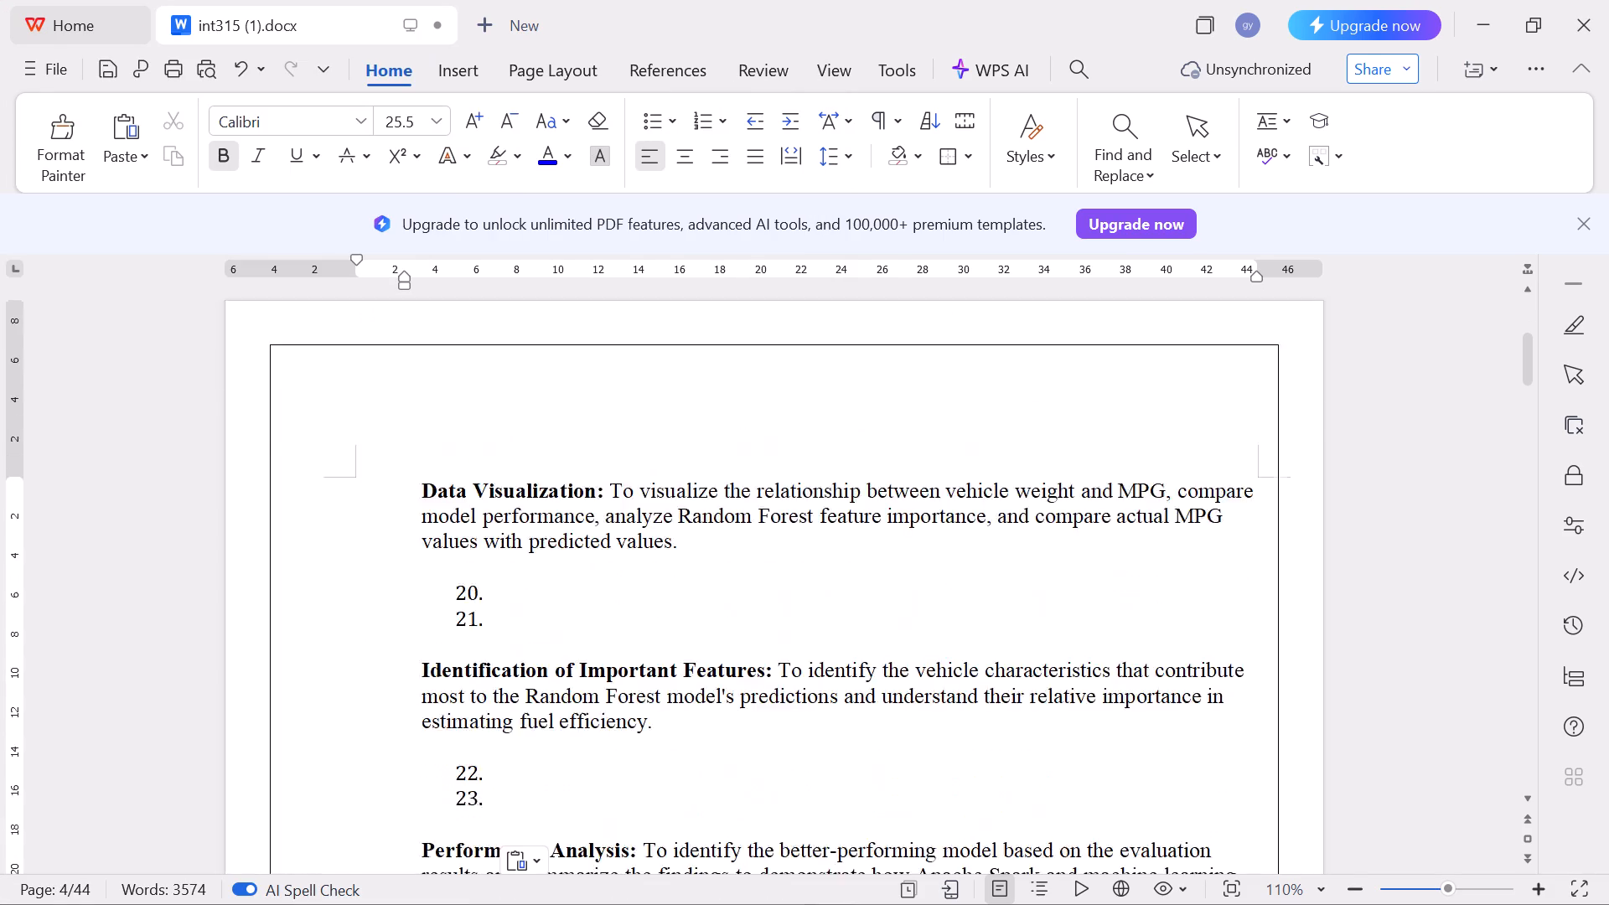
scroll(473, 515, "up", 6)
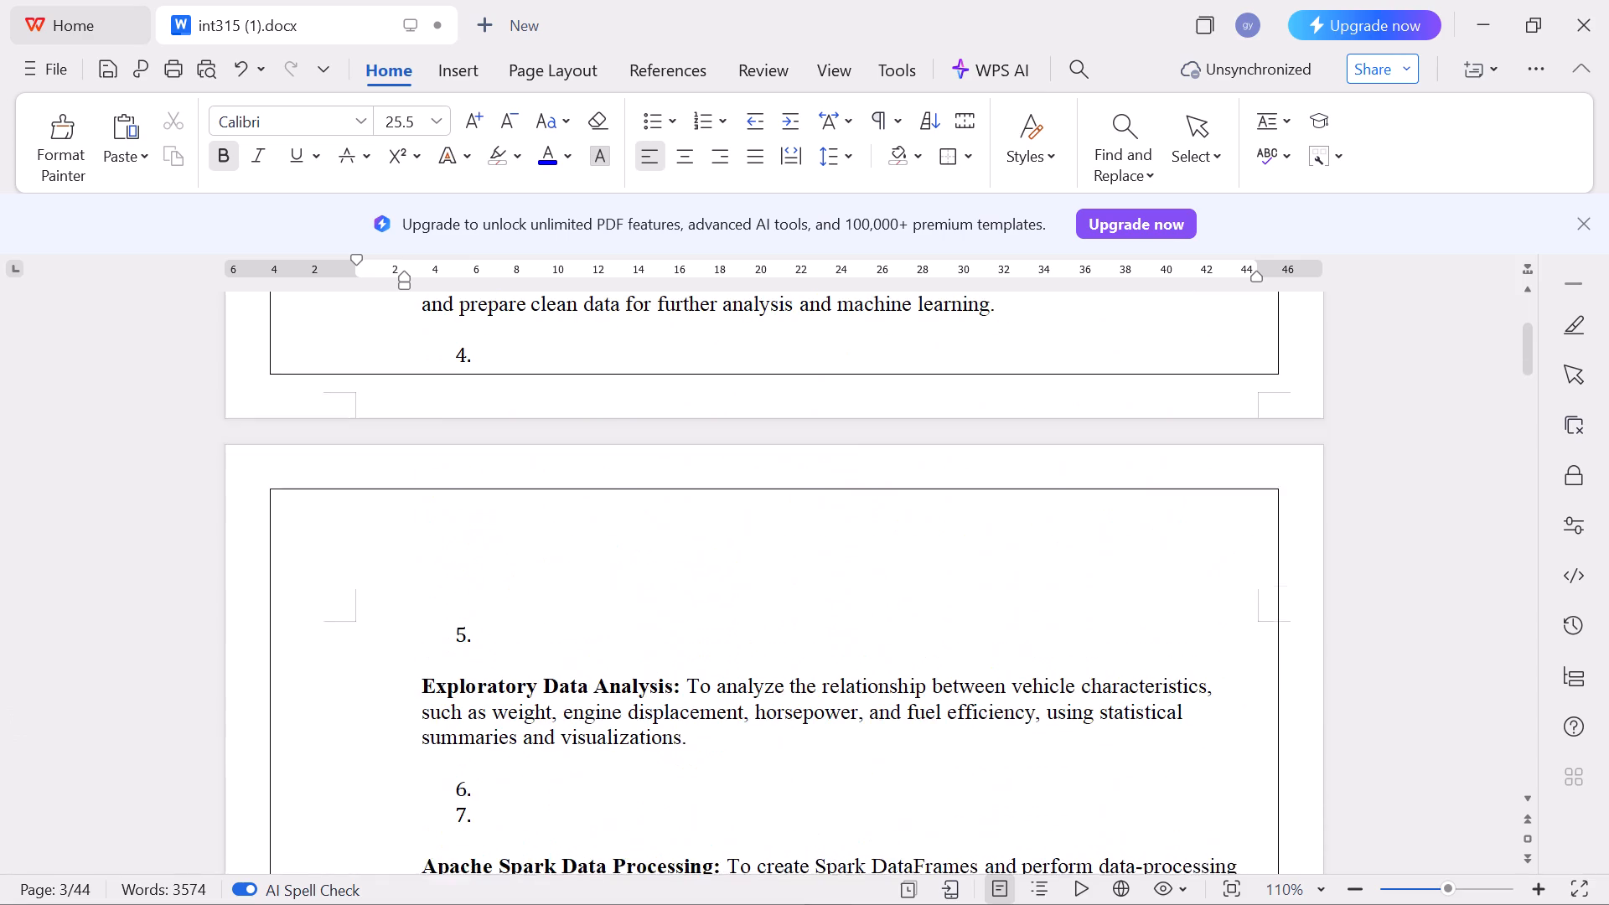
scroll(473, 515, "up", 3)
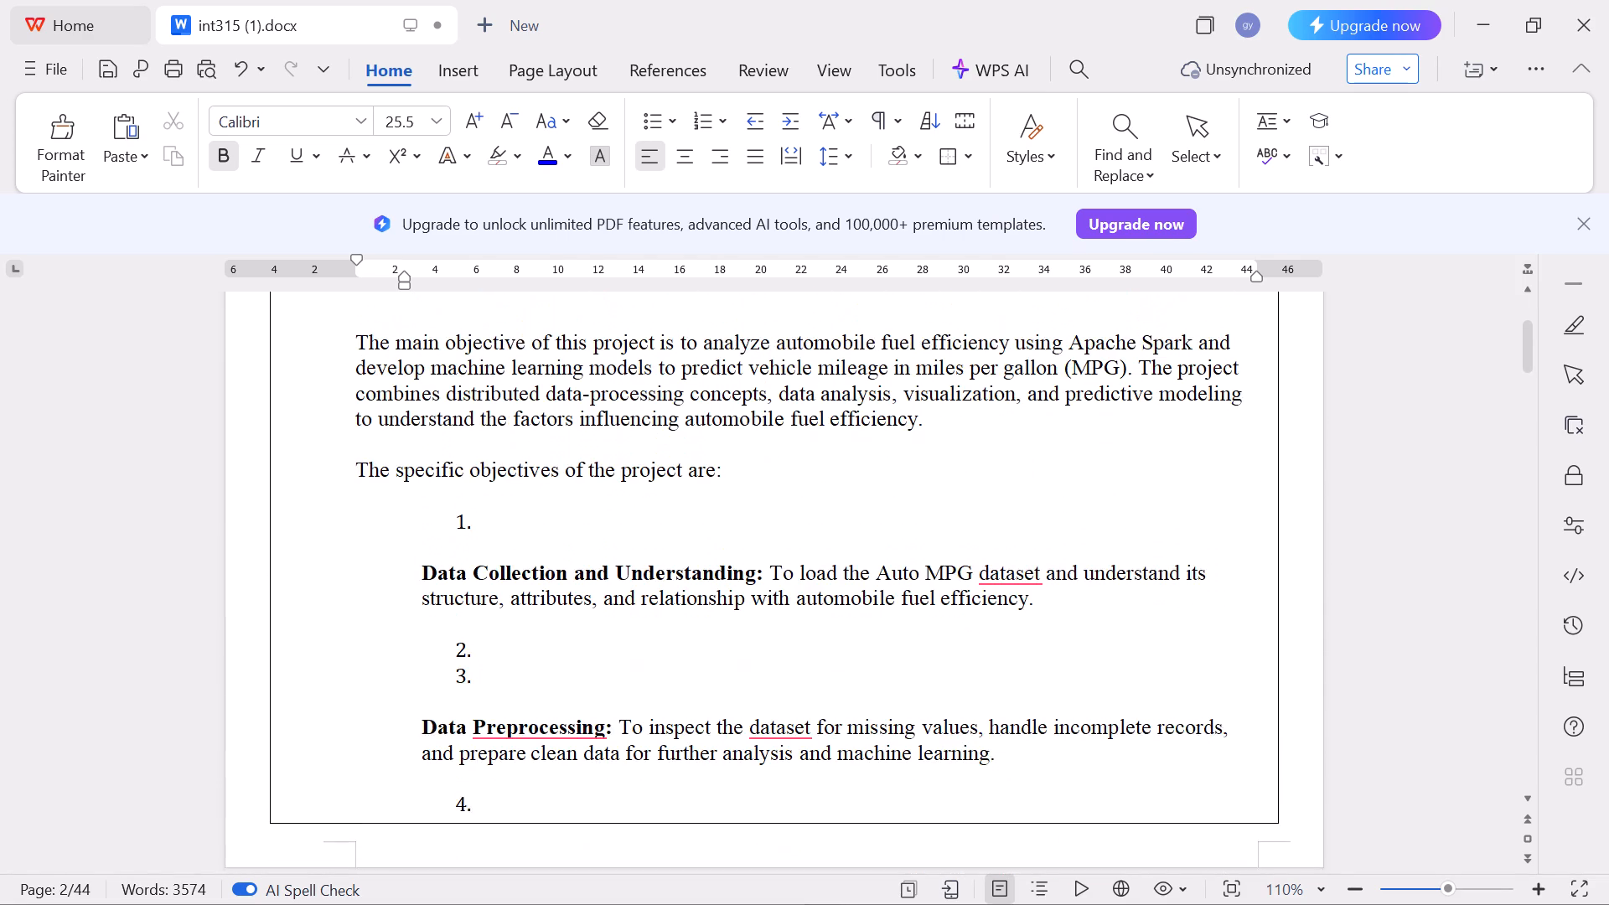
Remove the empty numbered lines directly above and below the "Data Collection and Understanding" objective.
scroll(473, 515, "up", 2)
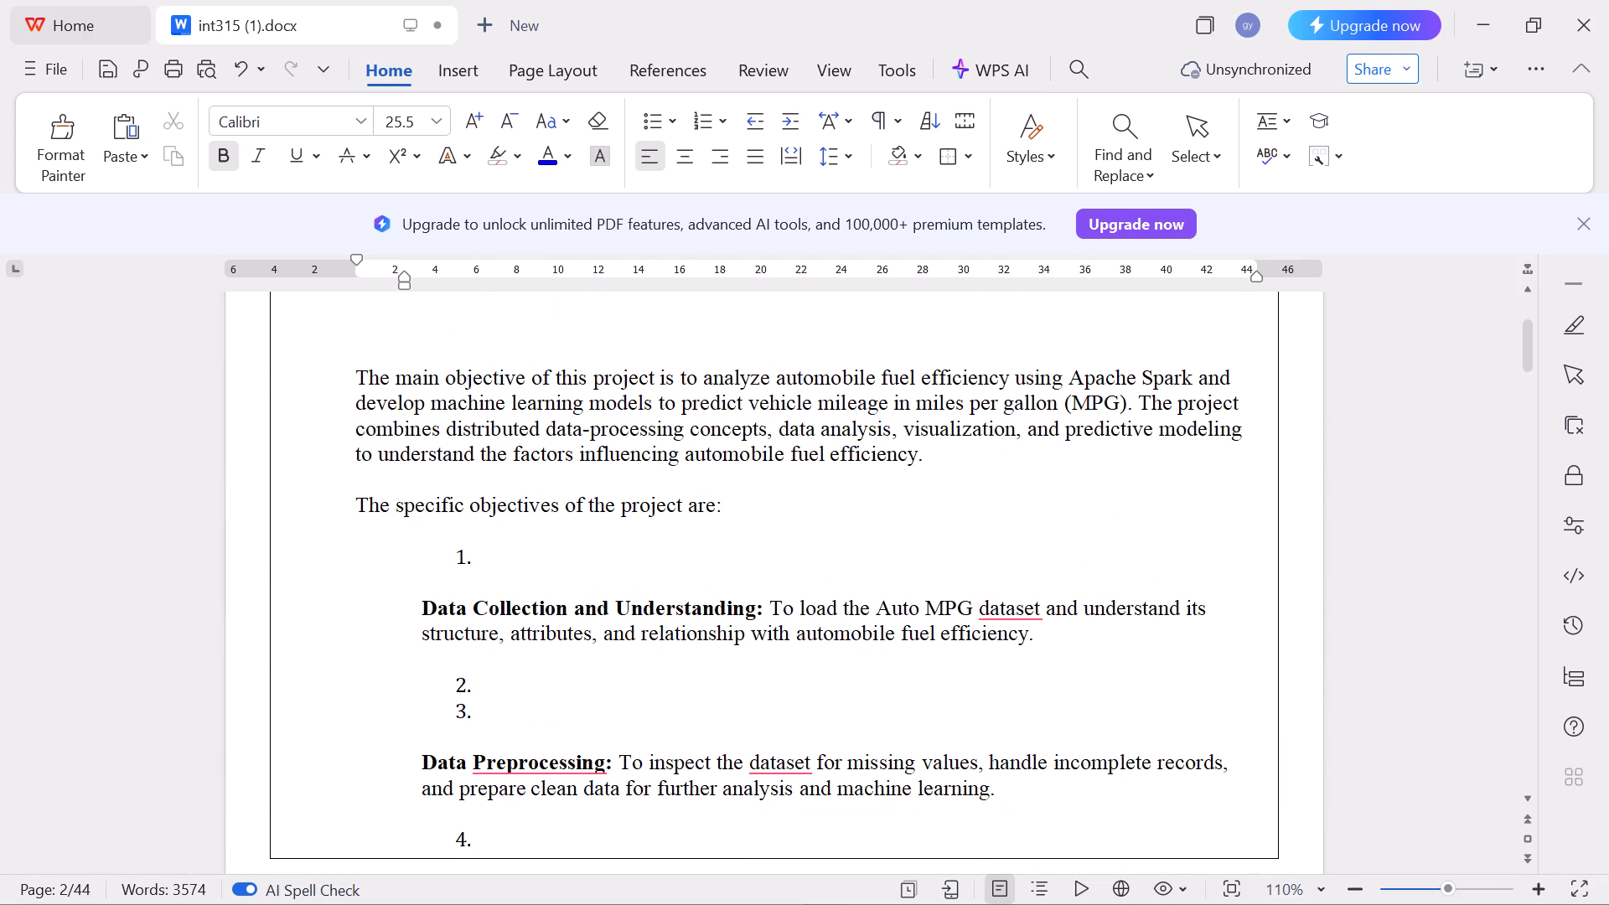
left_click(545, 570)
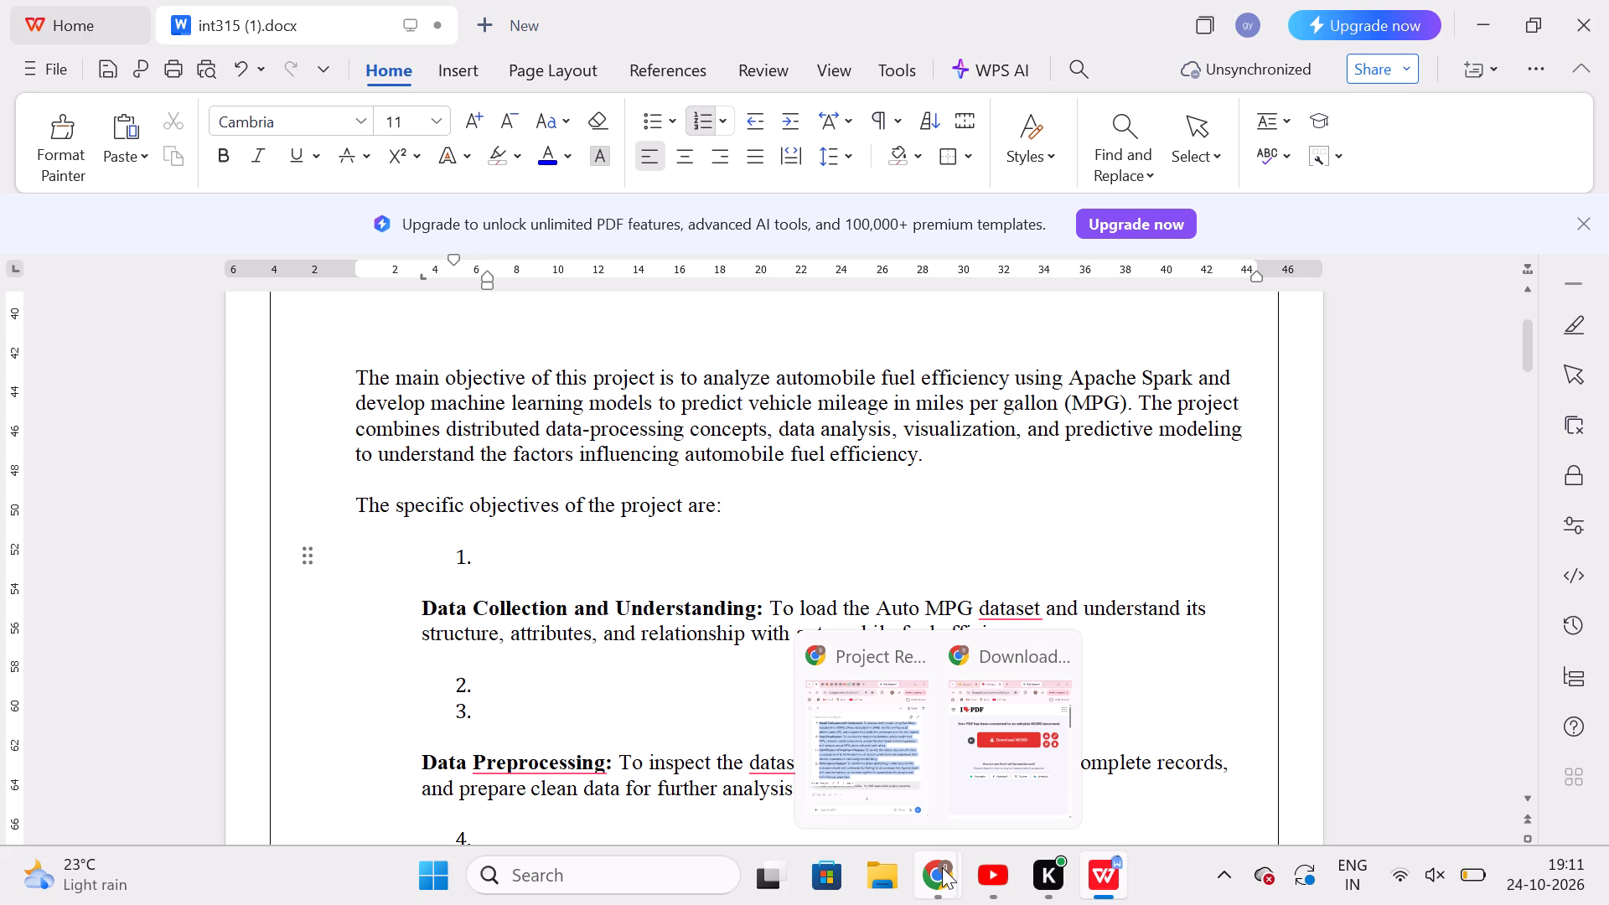
left_click(486, 568)
key("BackSpace")
key("BackSpace")
key("BackSpace")
key("BackSpace")
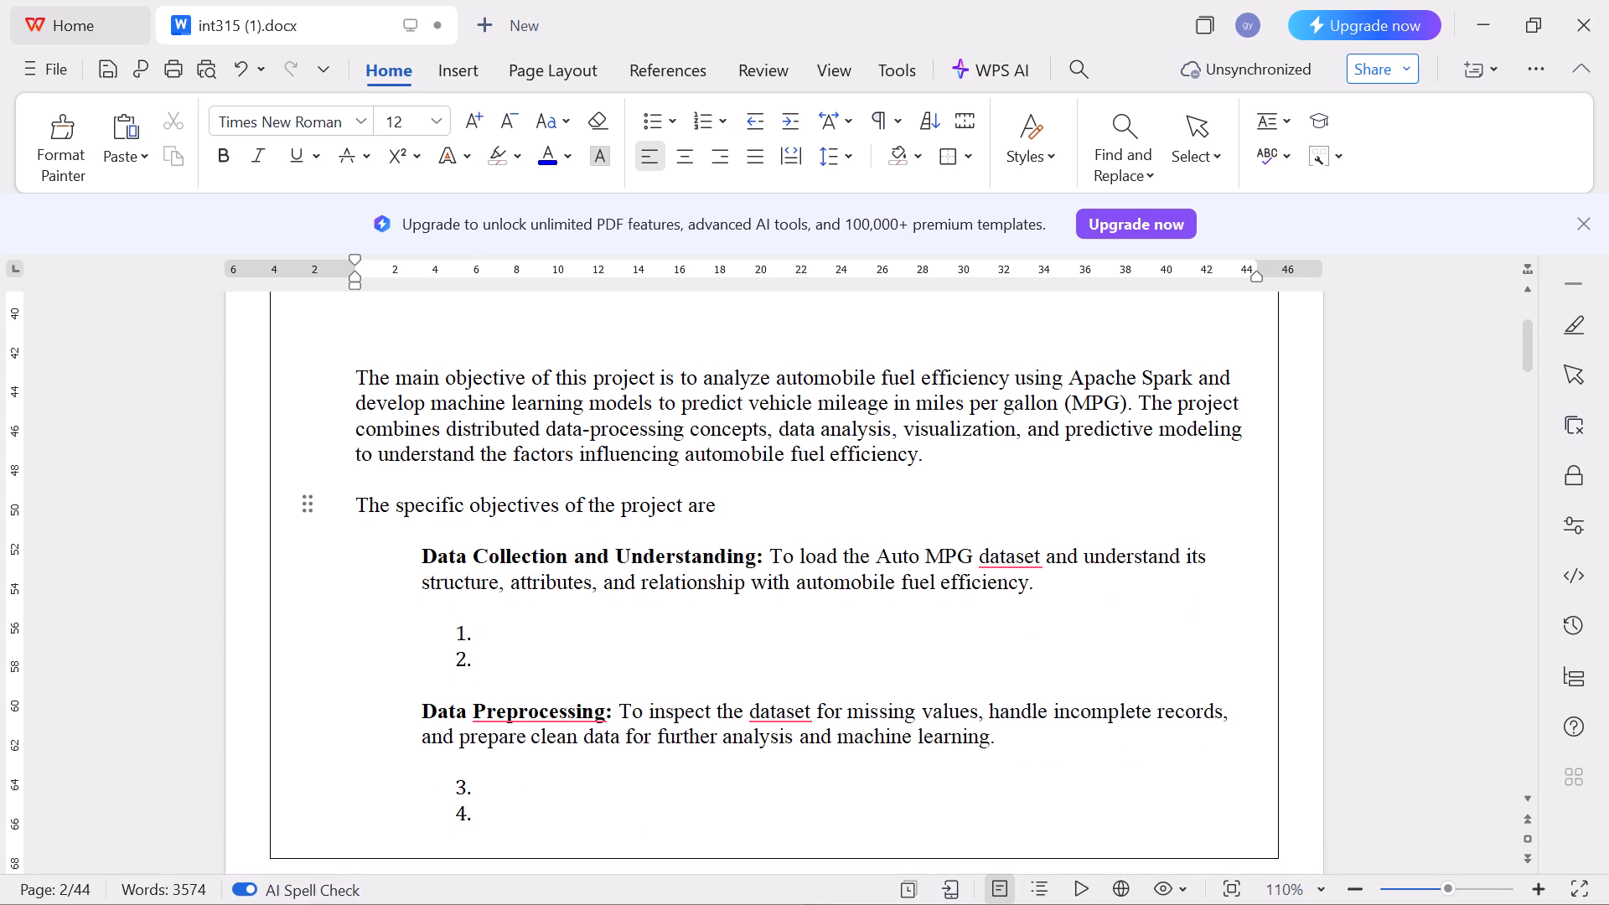
left_click(491, 659)
key("BackSpace")
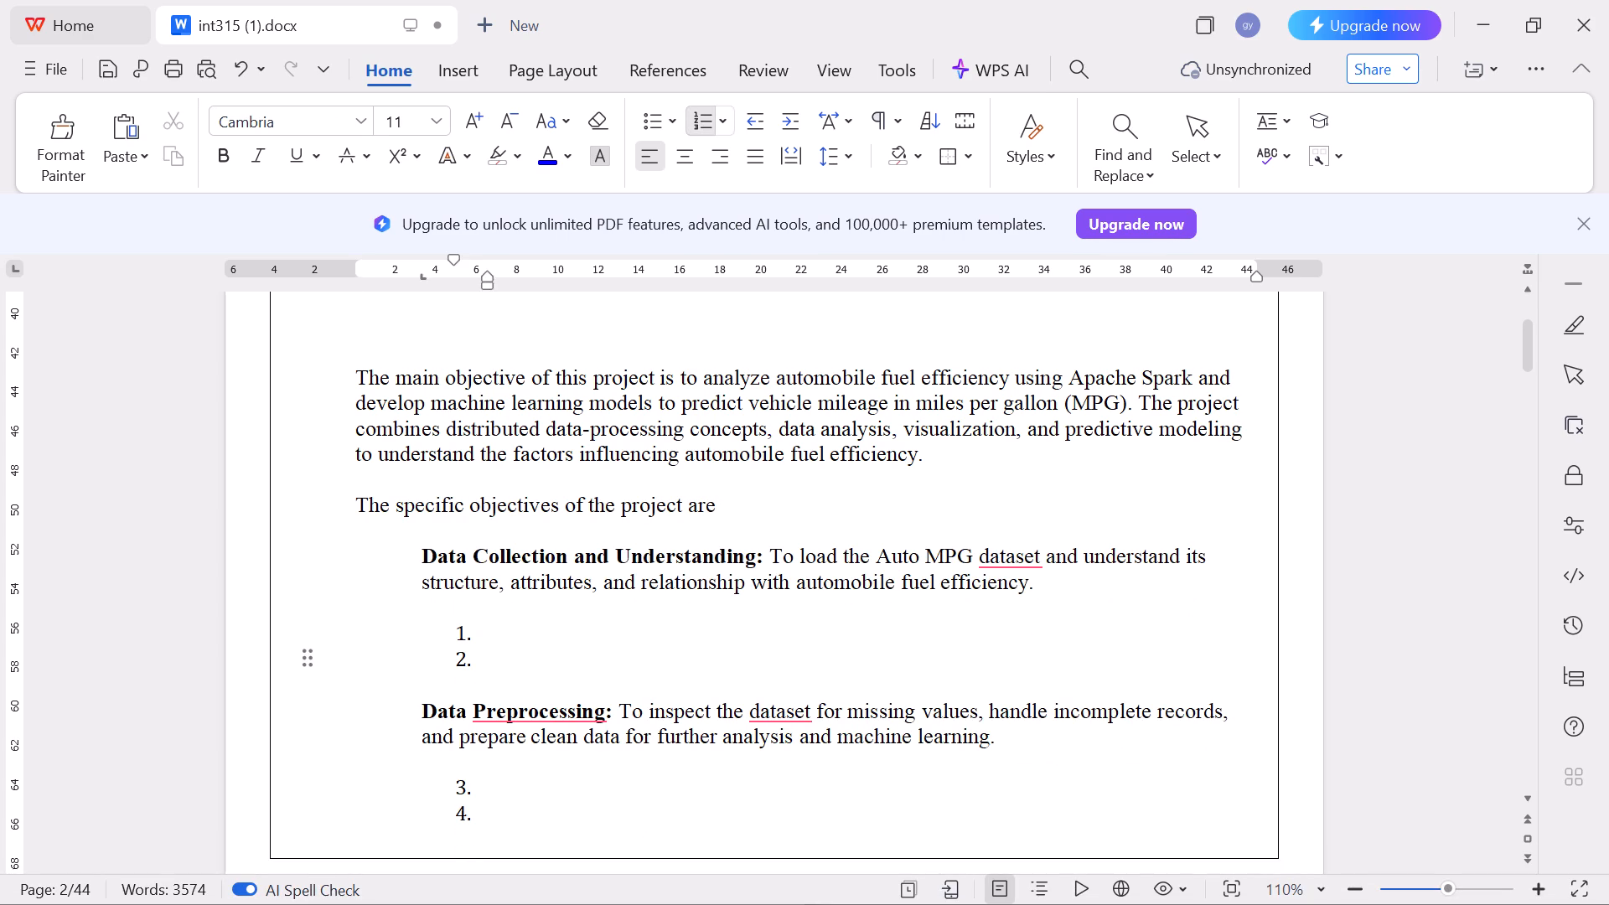
key("BackSpace")
key("BackSpace")
key("BackSpace")
Remove the empty numbered lines below the "Data Preprocessing" and "Exploratory Data Analysis" objectives, keeping the period after "machine learning".
left_click(486, 739)
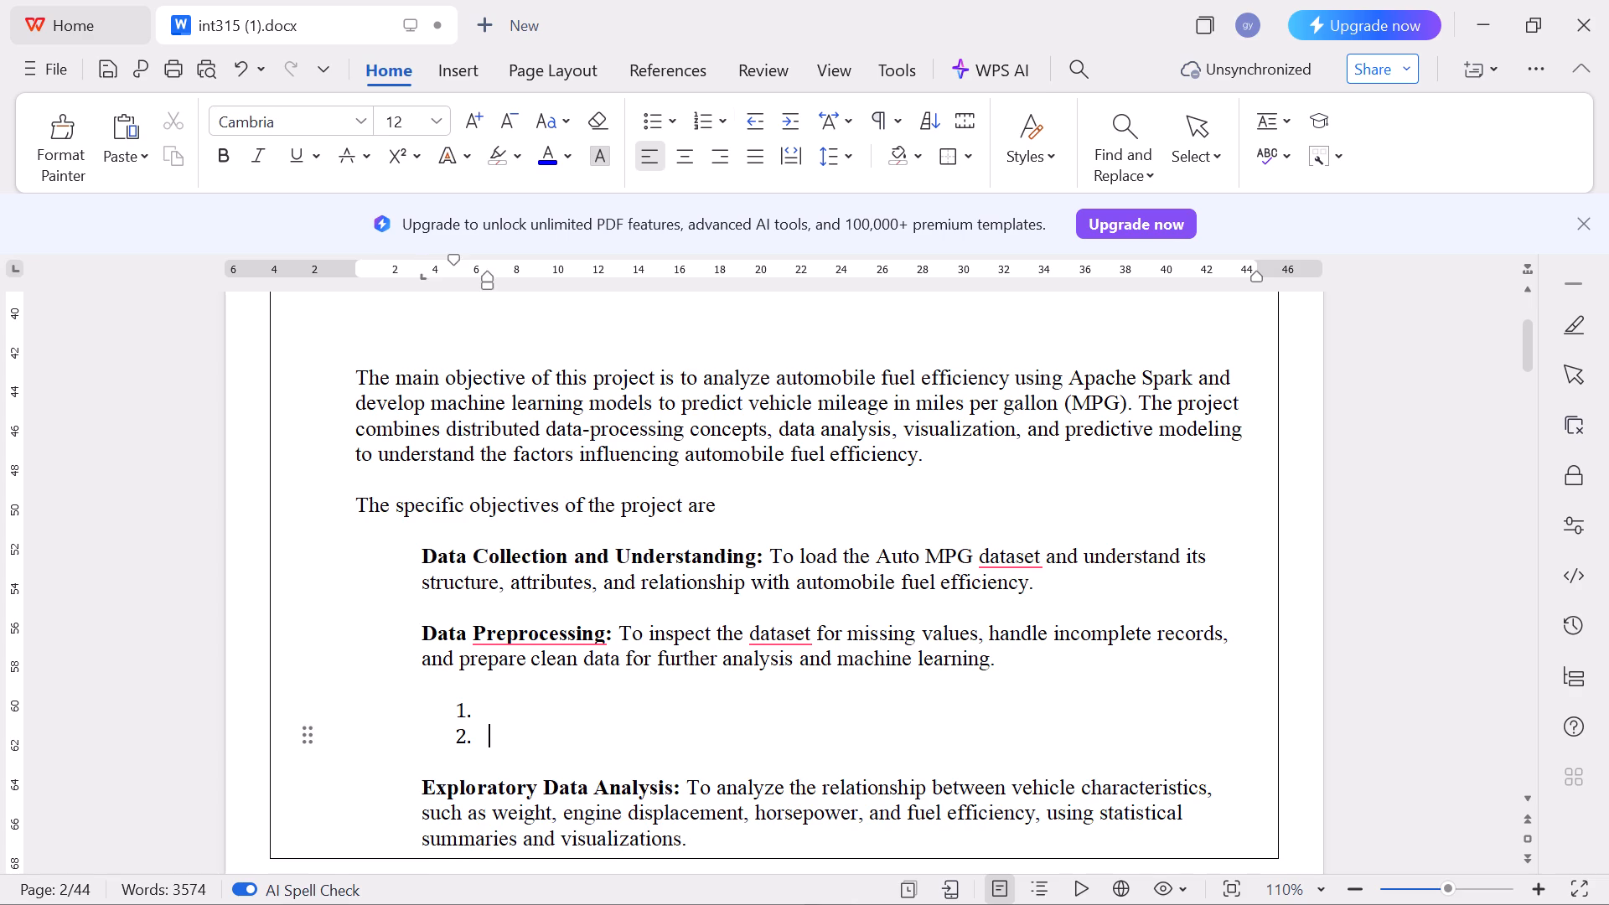
key("BackSpace")
key("BackSpace")
key("BackSpace")
key("BackSpace")
key("BackSpace")
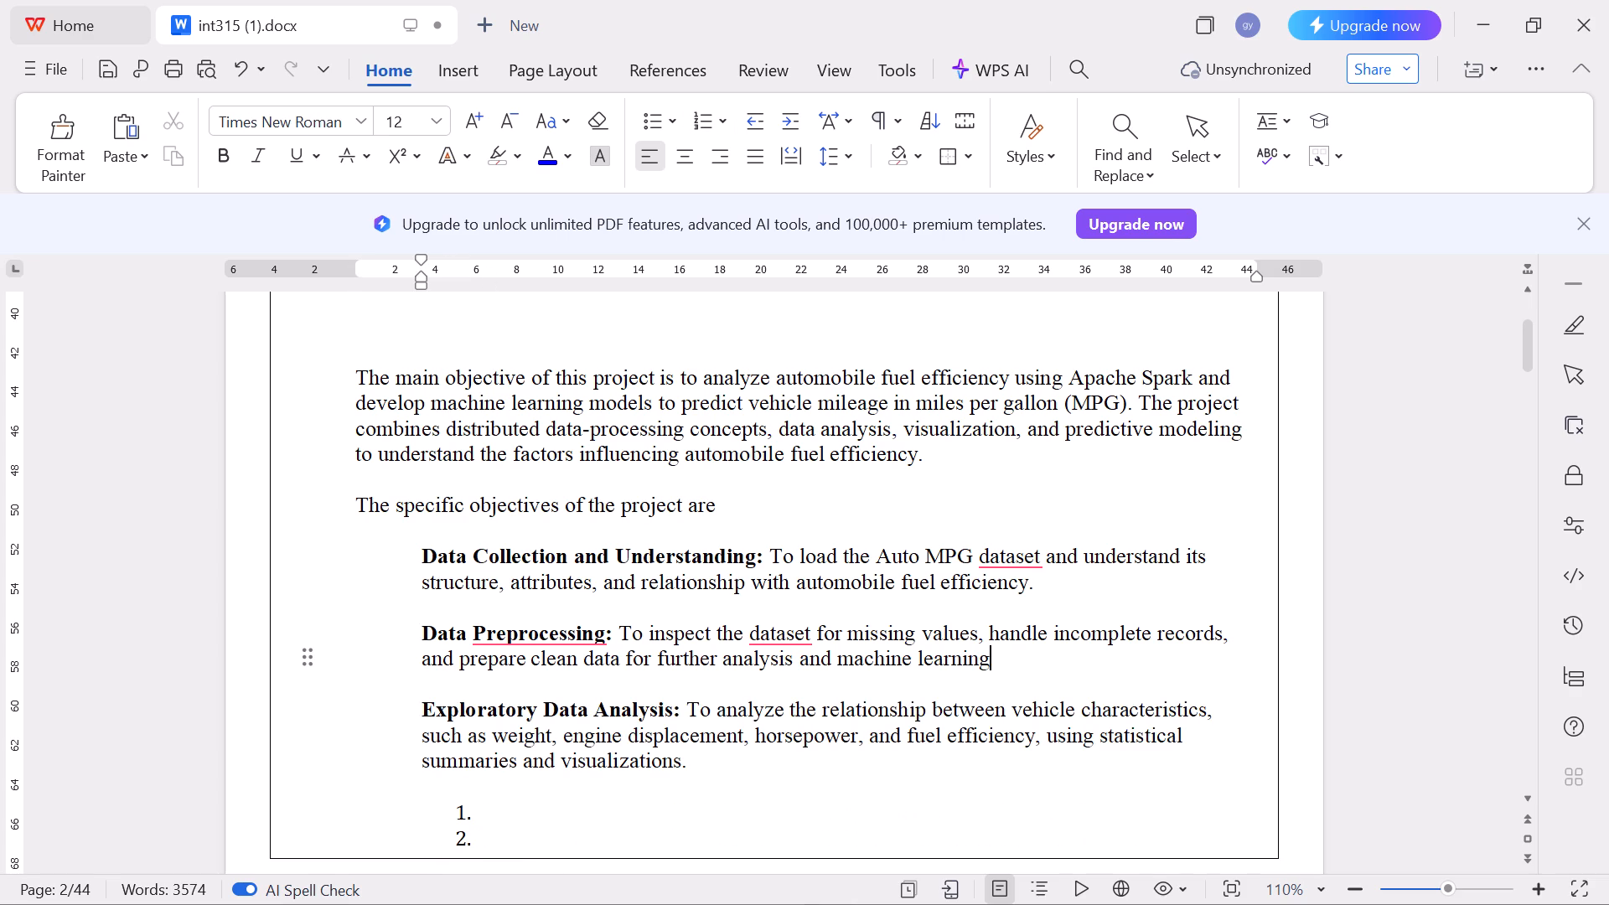
key("period")
scroll(482, 789, "down", 2)
left_click(495, 745)
key("BackSpace")
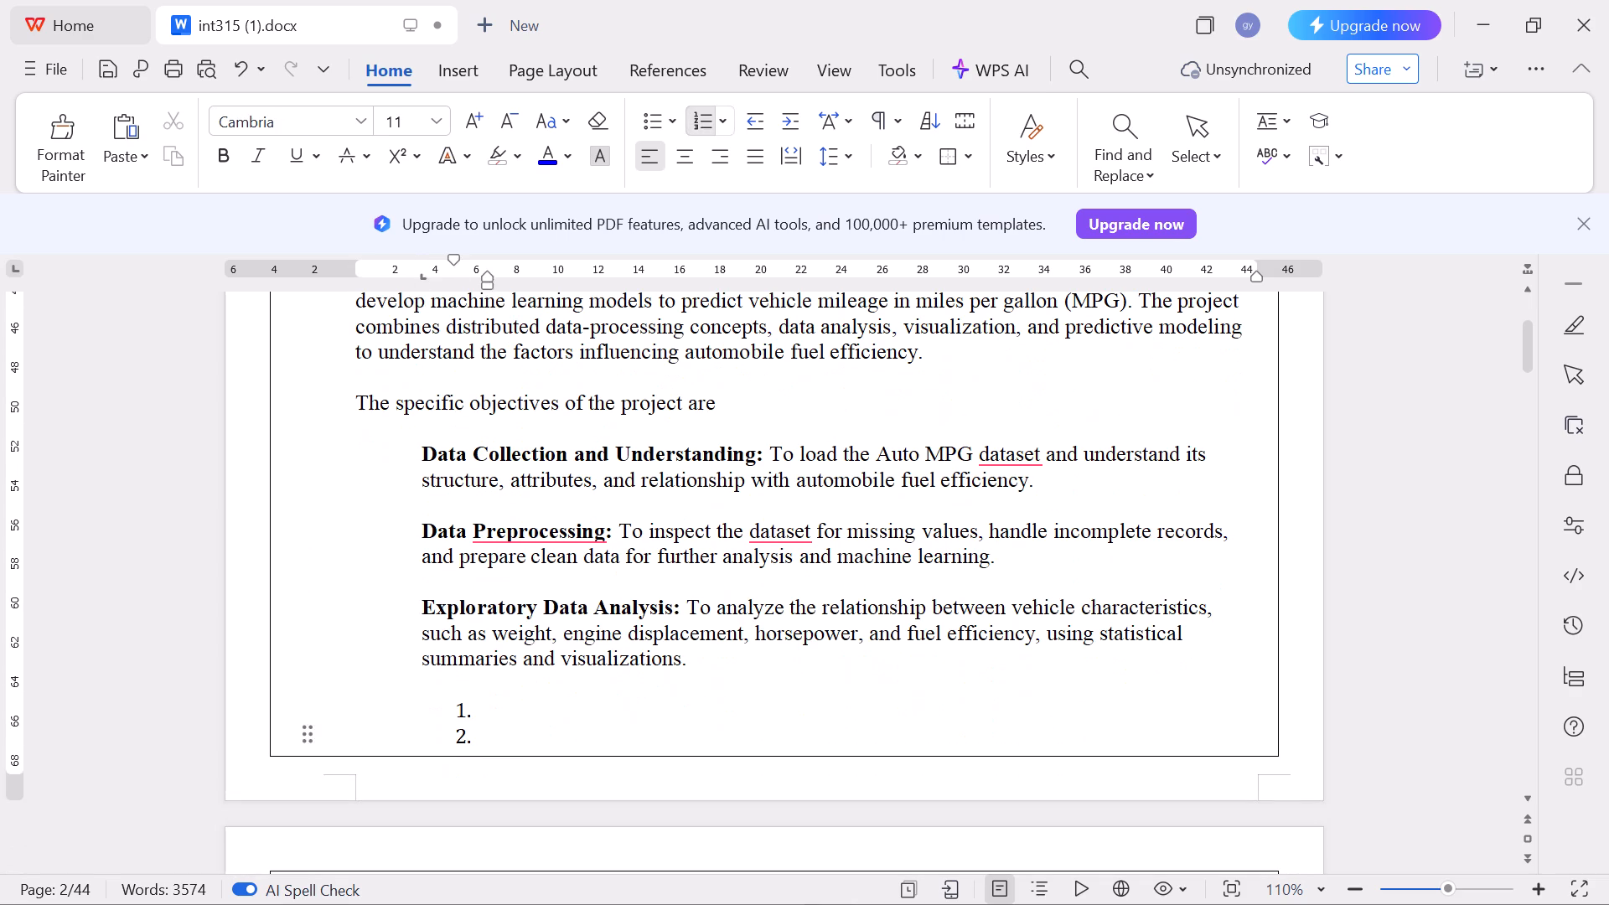
key("BackSpace")
key("BackSpace")
key("BackSpace")
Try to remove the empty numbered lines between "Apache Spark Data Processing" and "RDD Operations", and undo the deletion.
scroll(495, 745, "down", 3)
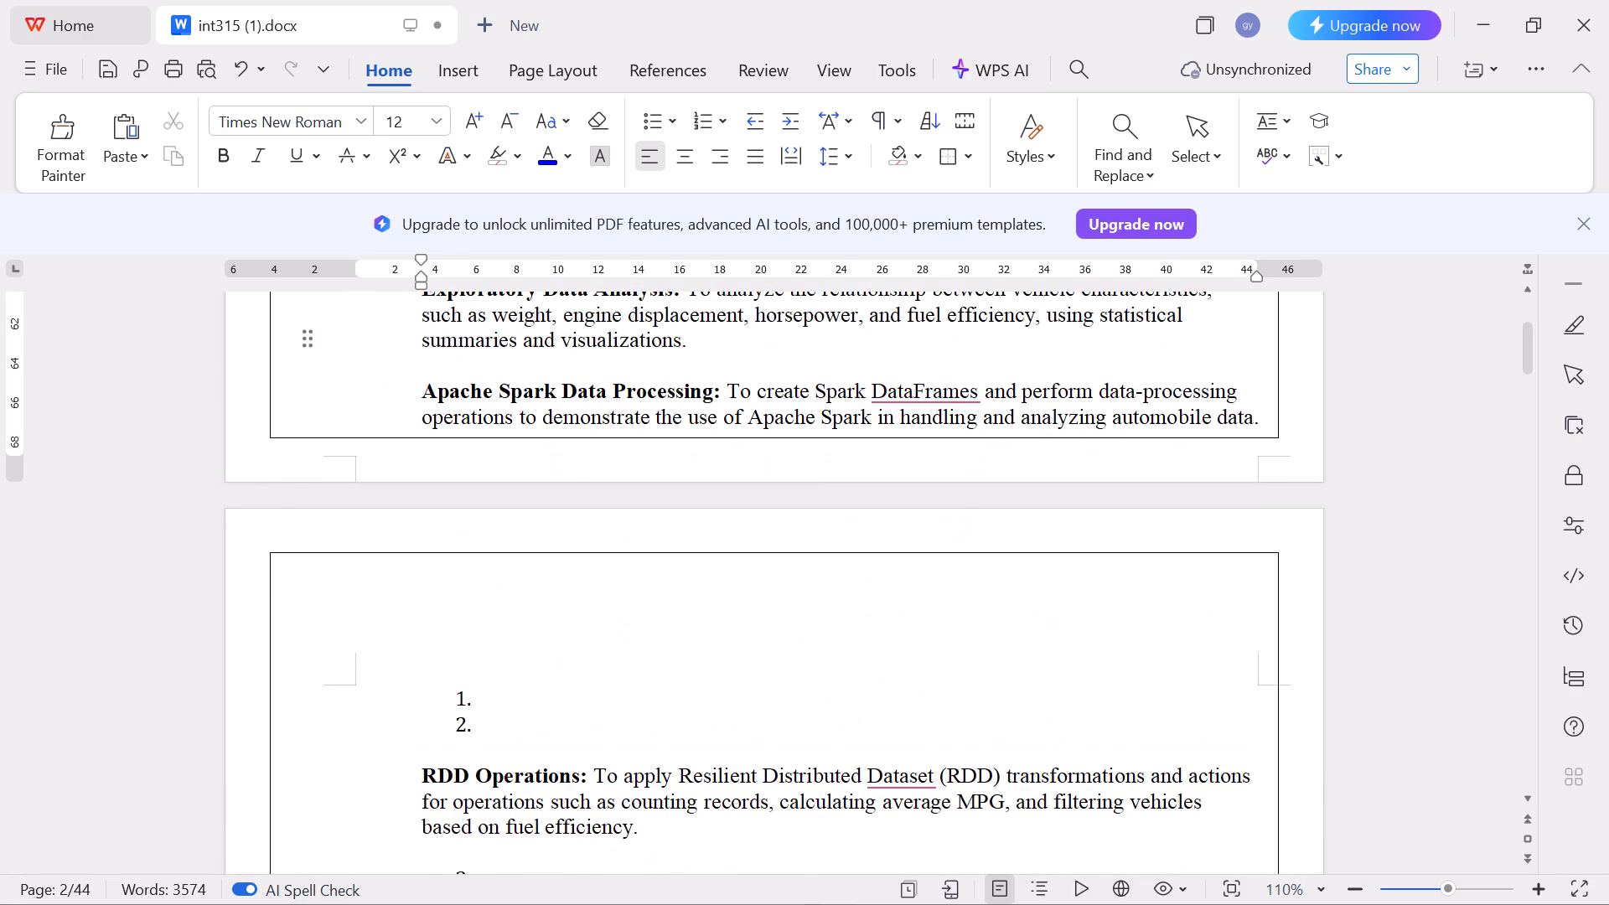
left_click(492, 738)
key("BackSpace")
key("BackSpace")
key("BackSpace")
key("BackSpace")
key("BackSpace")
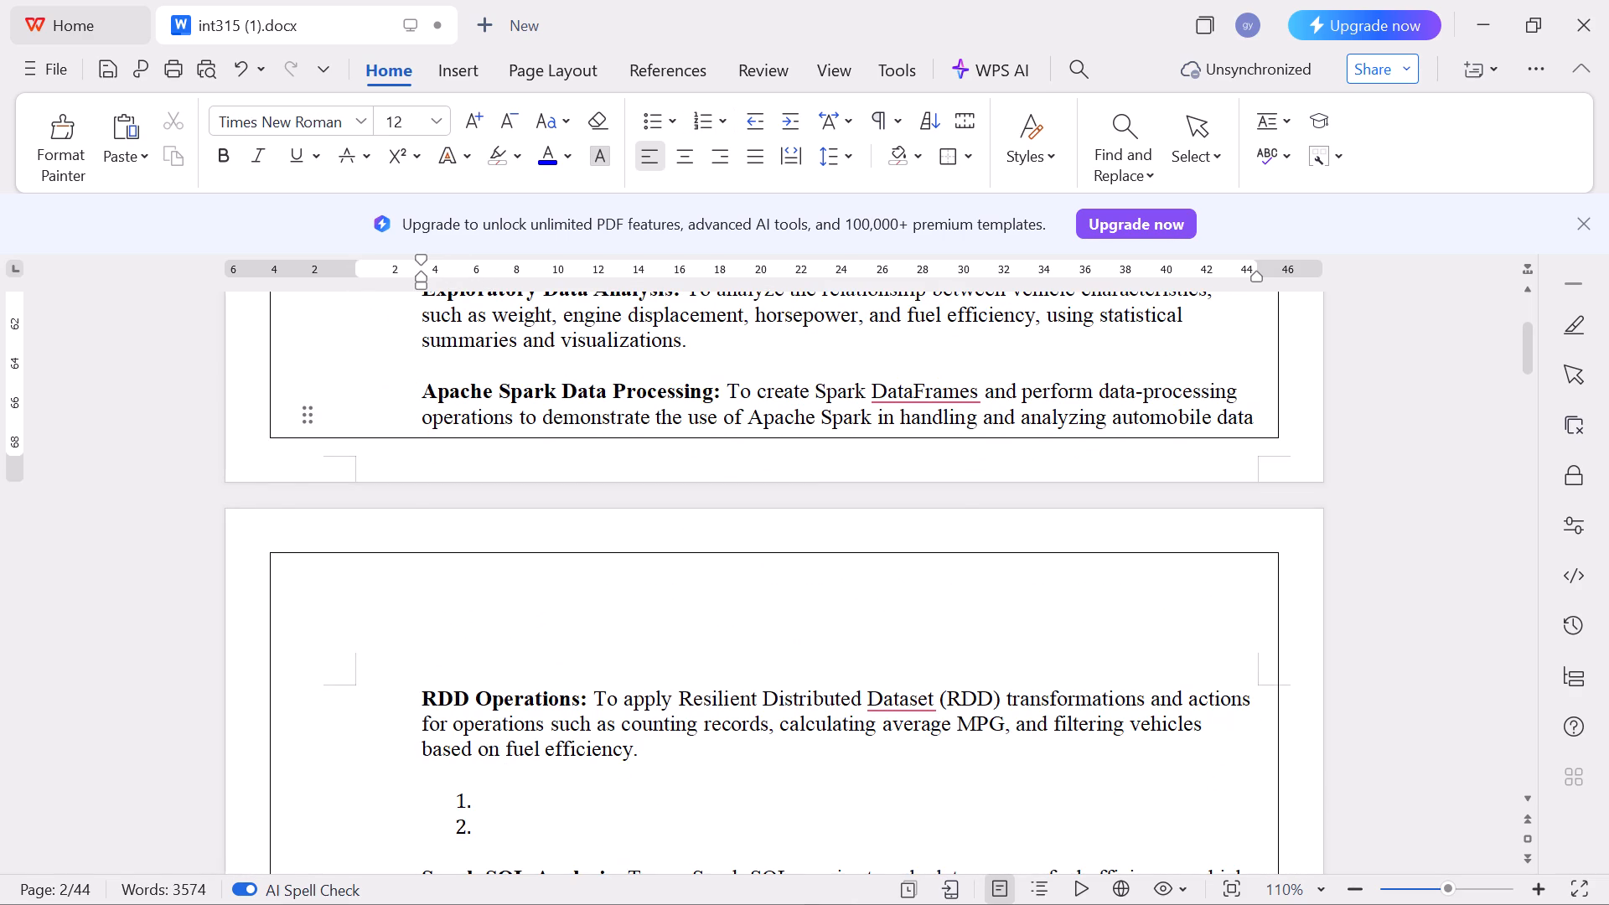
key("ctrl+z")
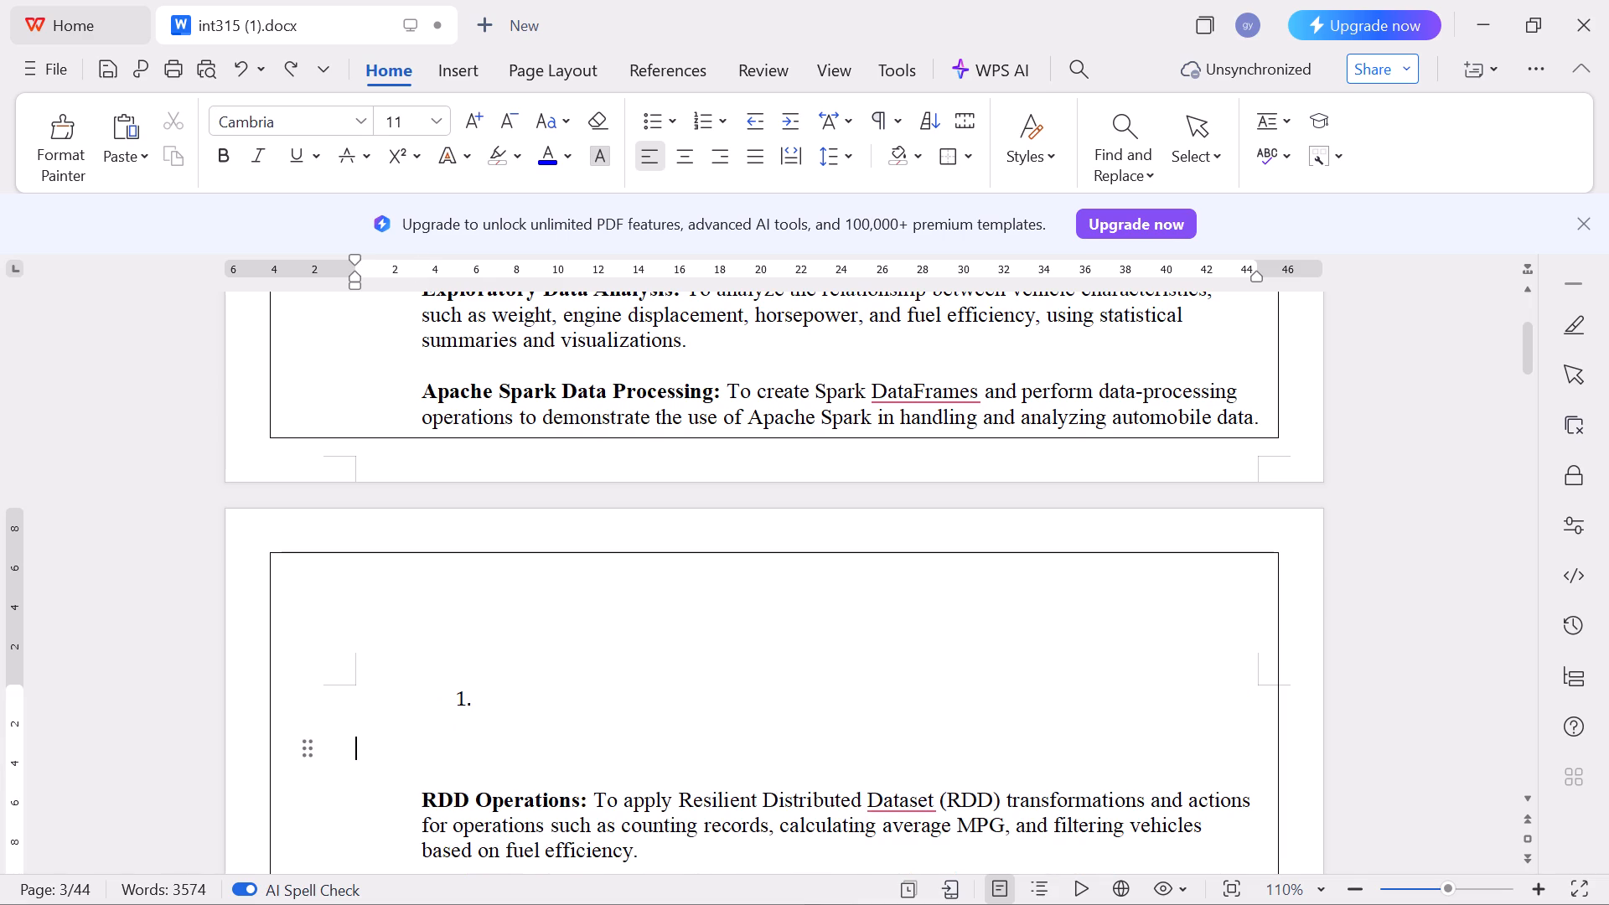
Clear the empty numbered and blank lines above "RDD Operations", leaving that heading's wording intact.
left_click(479, 716)
key("BackSpace")
key("BackSpace")
key("BackSpace")
key("BackSpace")
left_click(449, 690)
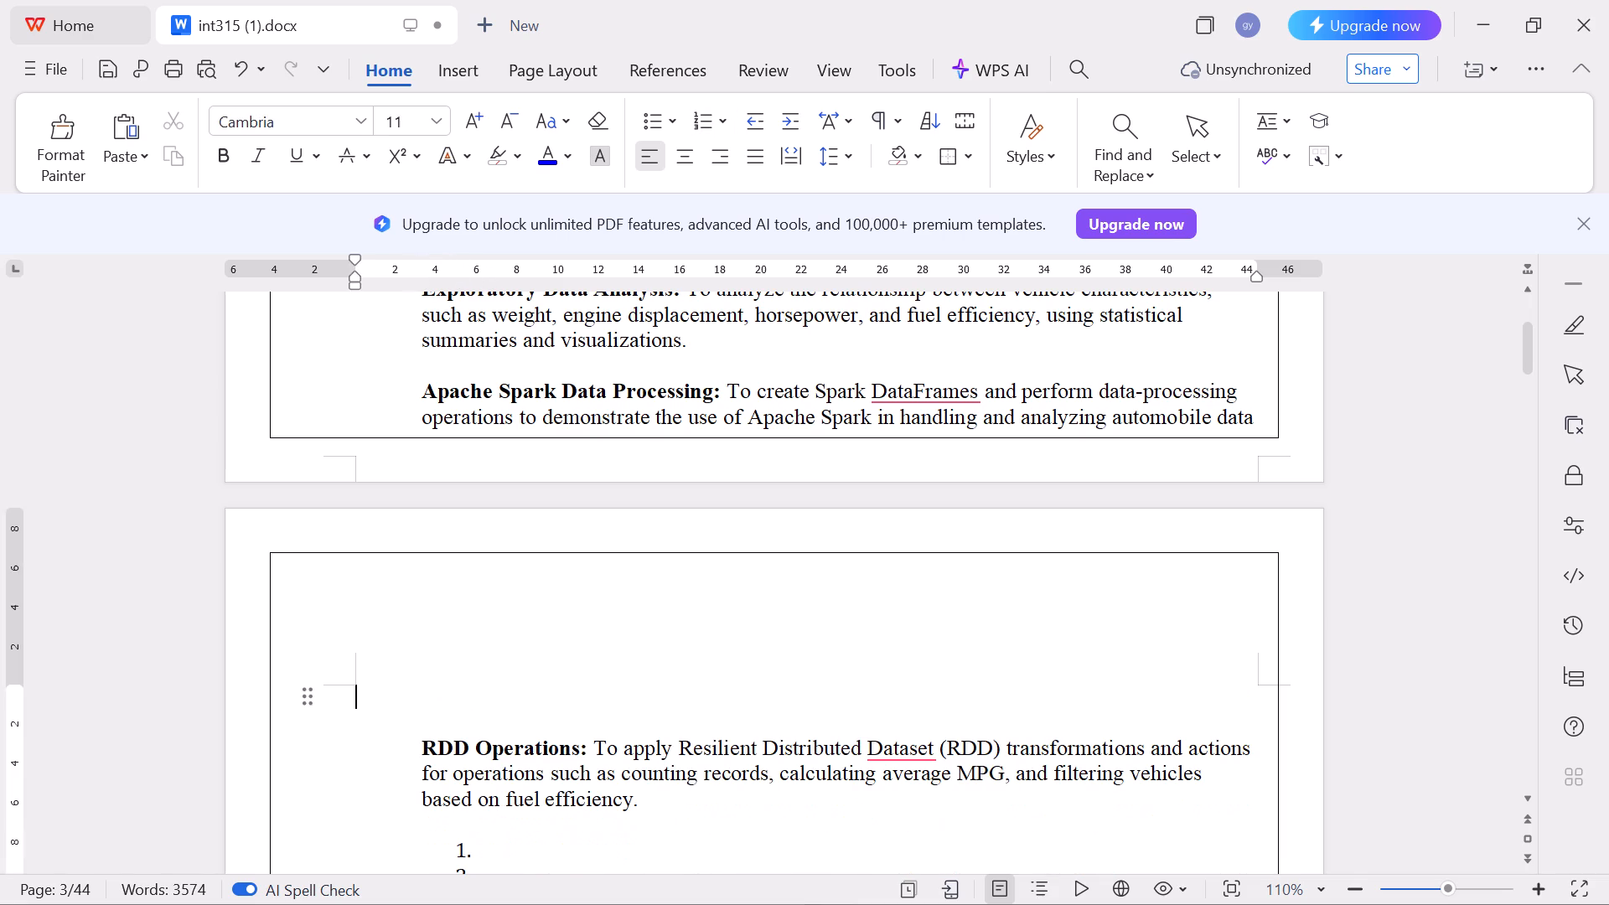
key("BackSpace")
left_click(461, 640)
key("BackSpace")
left_click(461, 640)
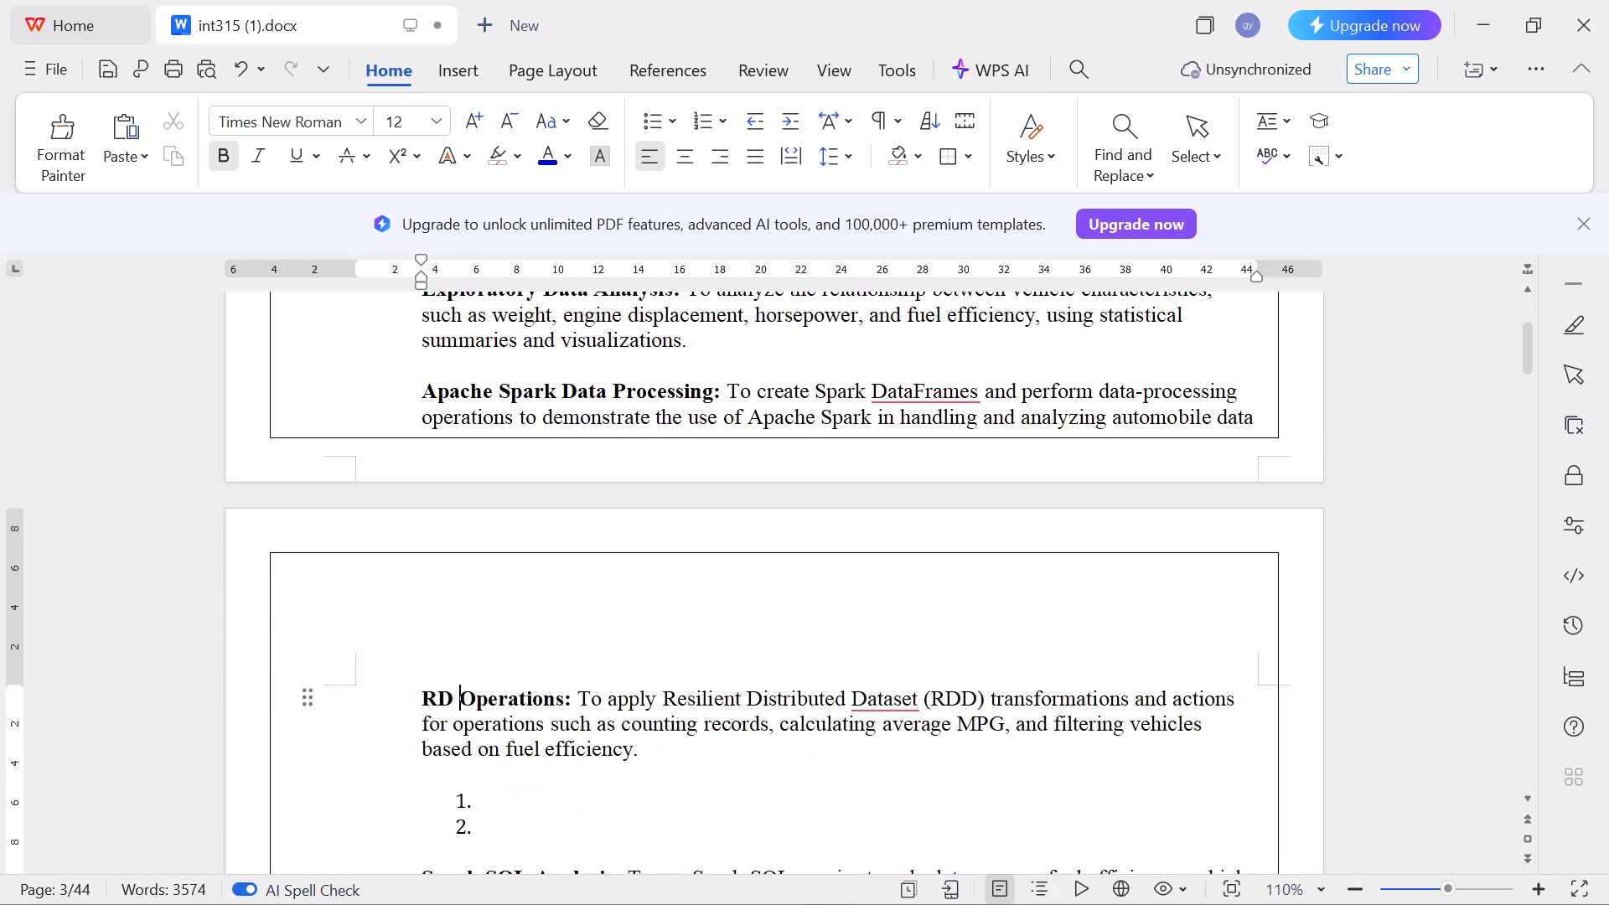
key("ctrl+z")
Remove the empty numbered lines below the "RDD Operations" and "Spark SQL Analysis" objectives.
scroll(461, 640, "down", 3)
left_click(506, 615)
key("BackSpace")
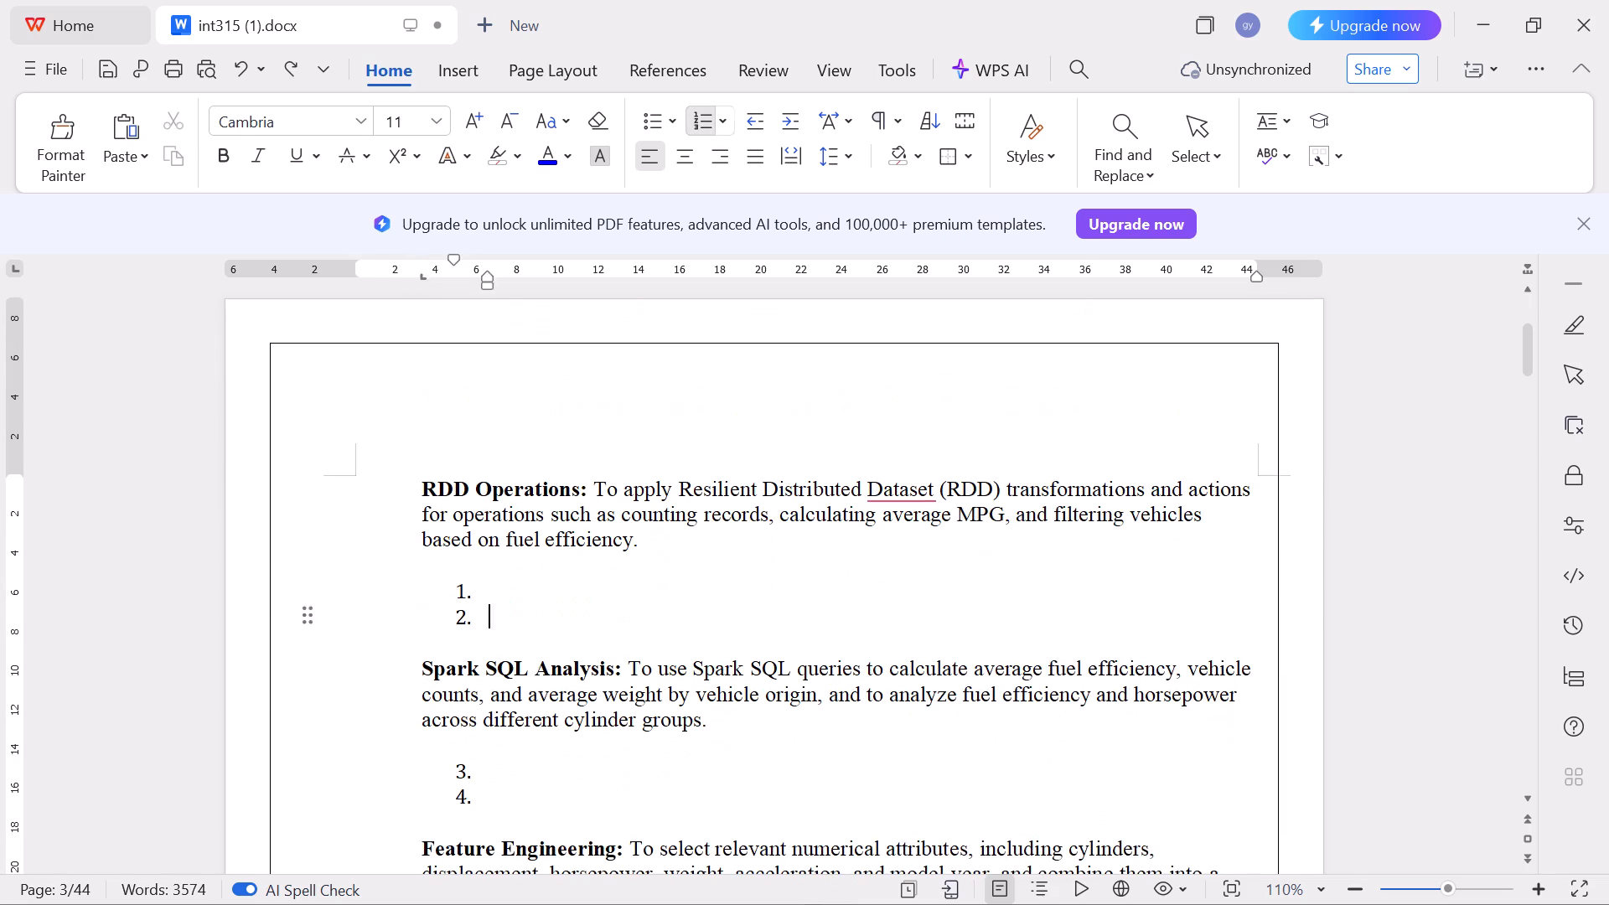
key("BackSpace")
key("BackSpace")
key("BackSpace")
left_click(503, 721)
key("BackSpace")
key("BackSpace")
key("BackSpace")
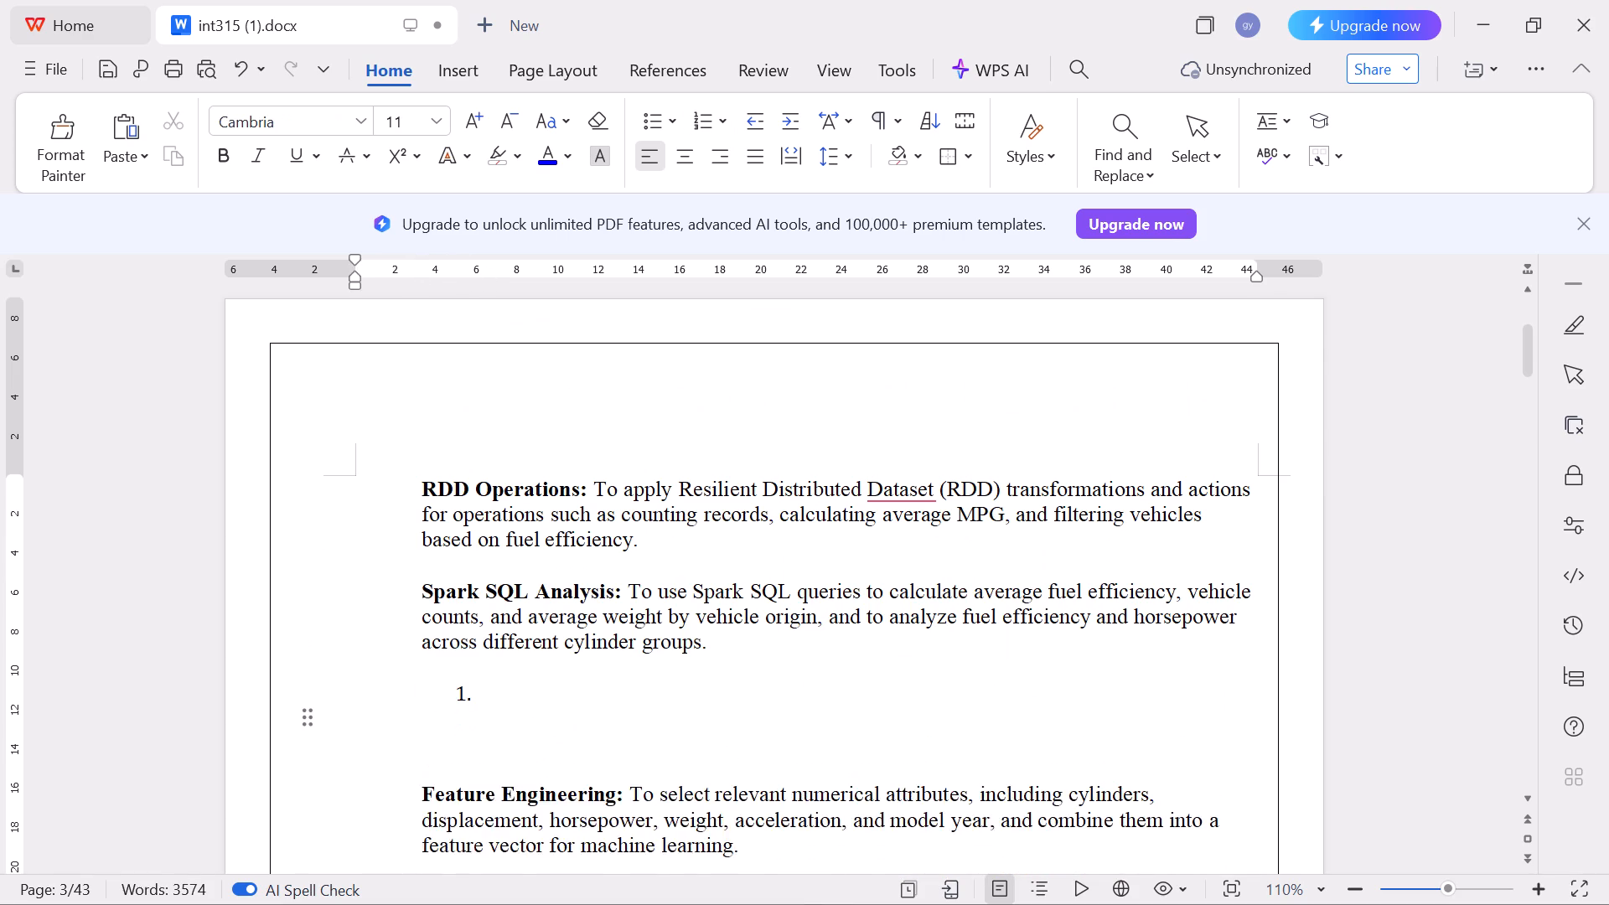
key("BackSpace")
Remove the empty numbered lines below the "Feature Engineering" and "Machine Learning Model Development" objectives.
scroll(503, 721, "down", 1)
left_click(490, 748)
key("BackSpace")
key("BackSpace")
key("BackSpace")
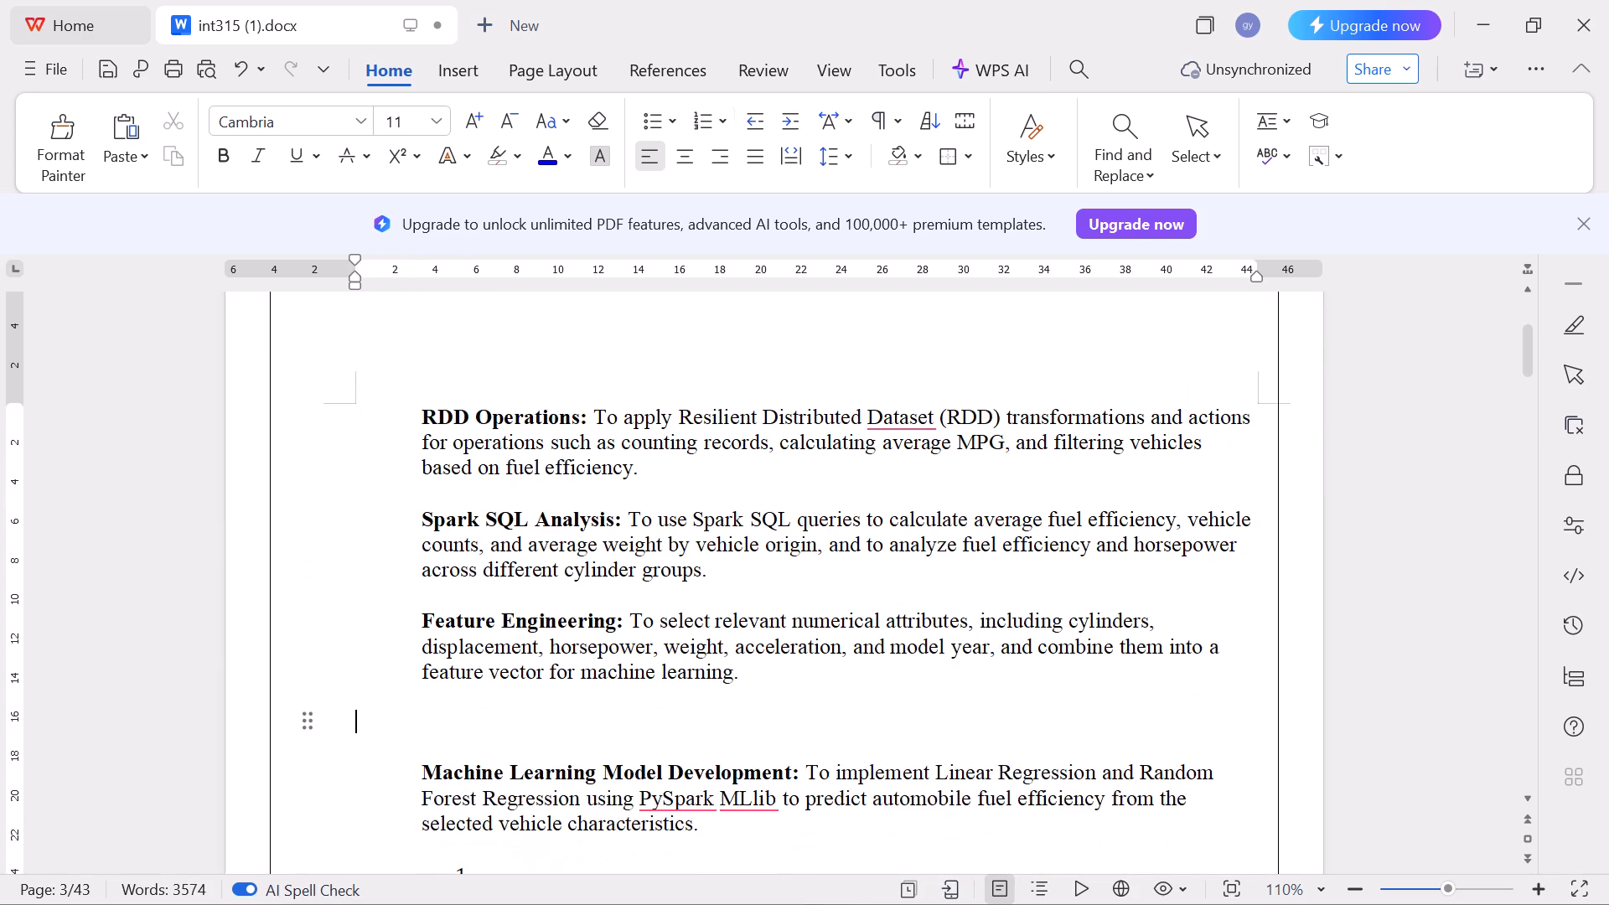
key("BackSpace")
scroll(490, 748, "down", 2)
left_click(490, 727)
key("BackSpace")
key("BackSpace")
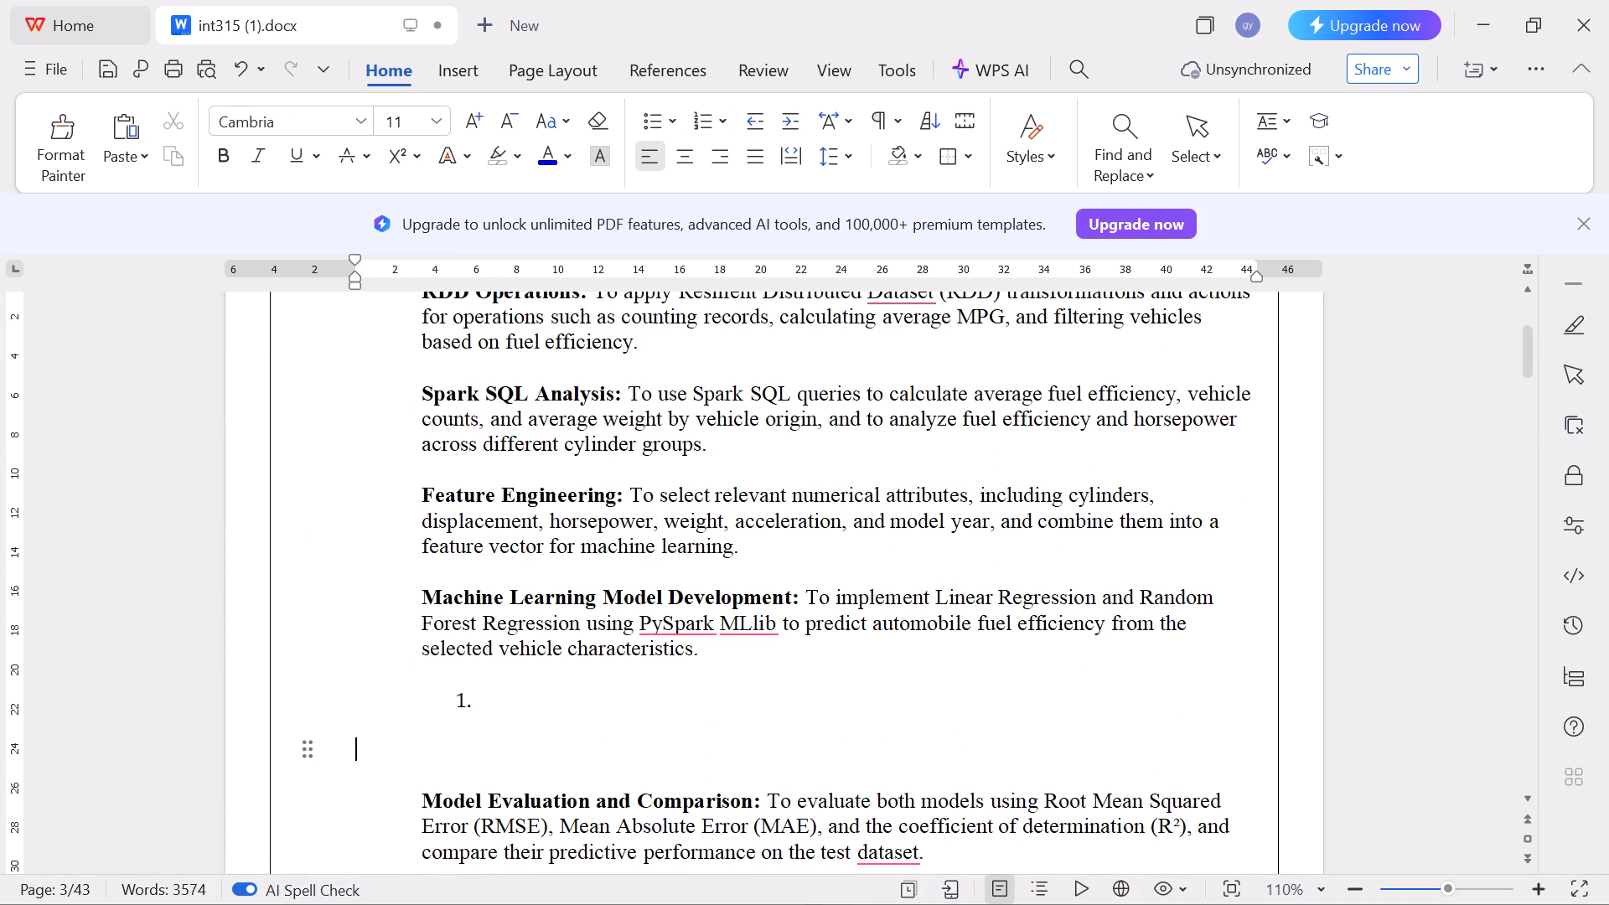
key("BackSpace")
key("BackSpace")
Remove the empty numbered lines below the "Model Evaluation and Comparison" and "Data Visualization" objectives.
scroll(490, 727, "down", 2)
left_click(510, 622)
key("BackSpace")
key("BackSpace")
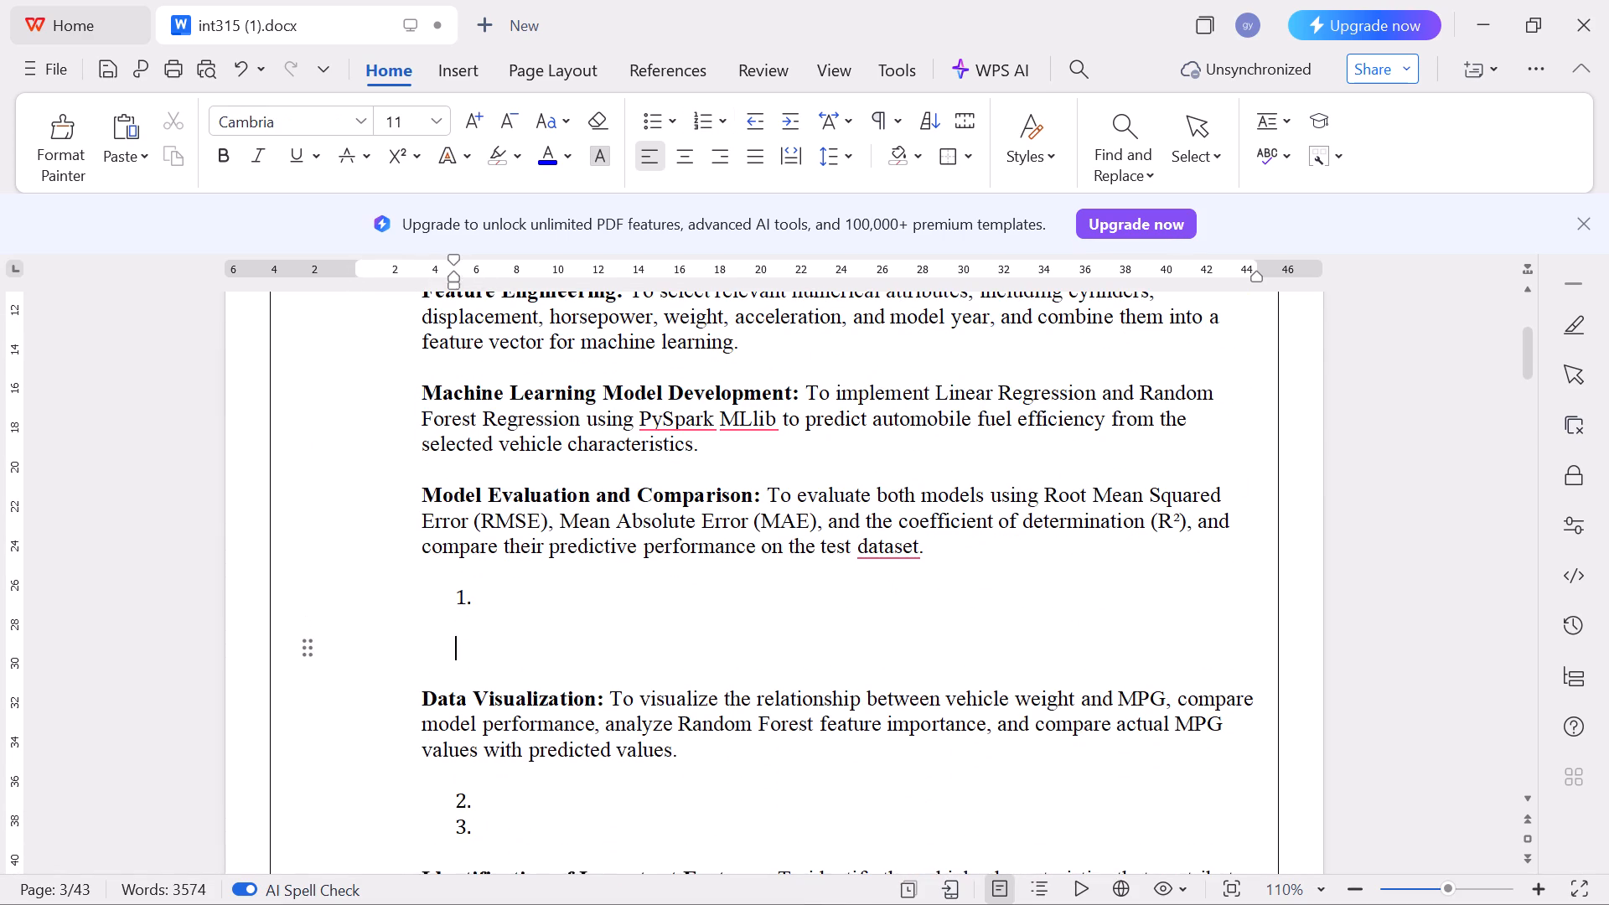
key("BackSpace")
key("BackSpace")
left_click(502, 733)
key("BackSpace")
key("BackSpace")
key("BackSpace")
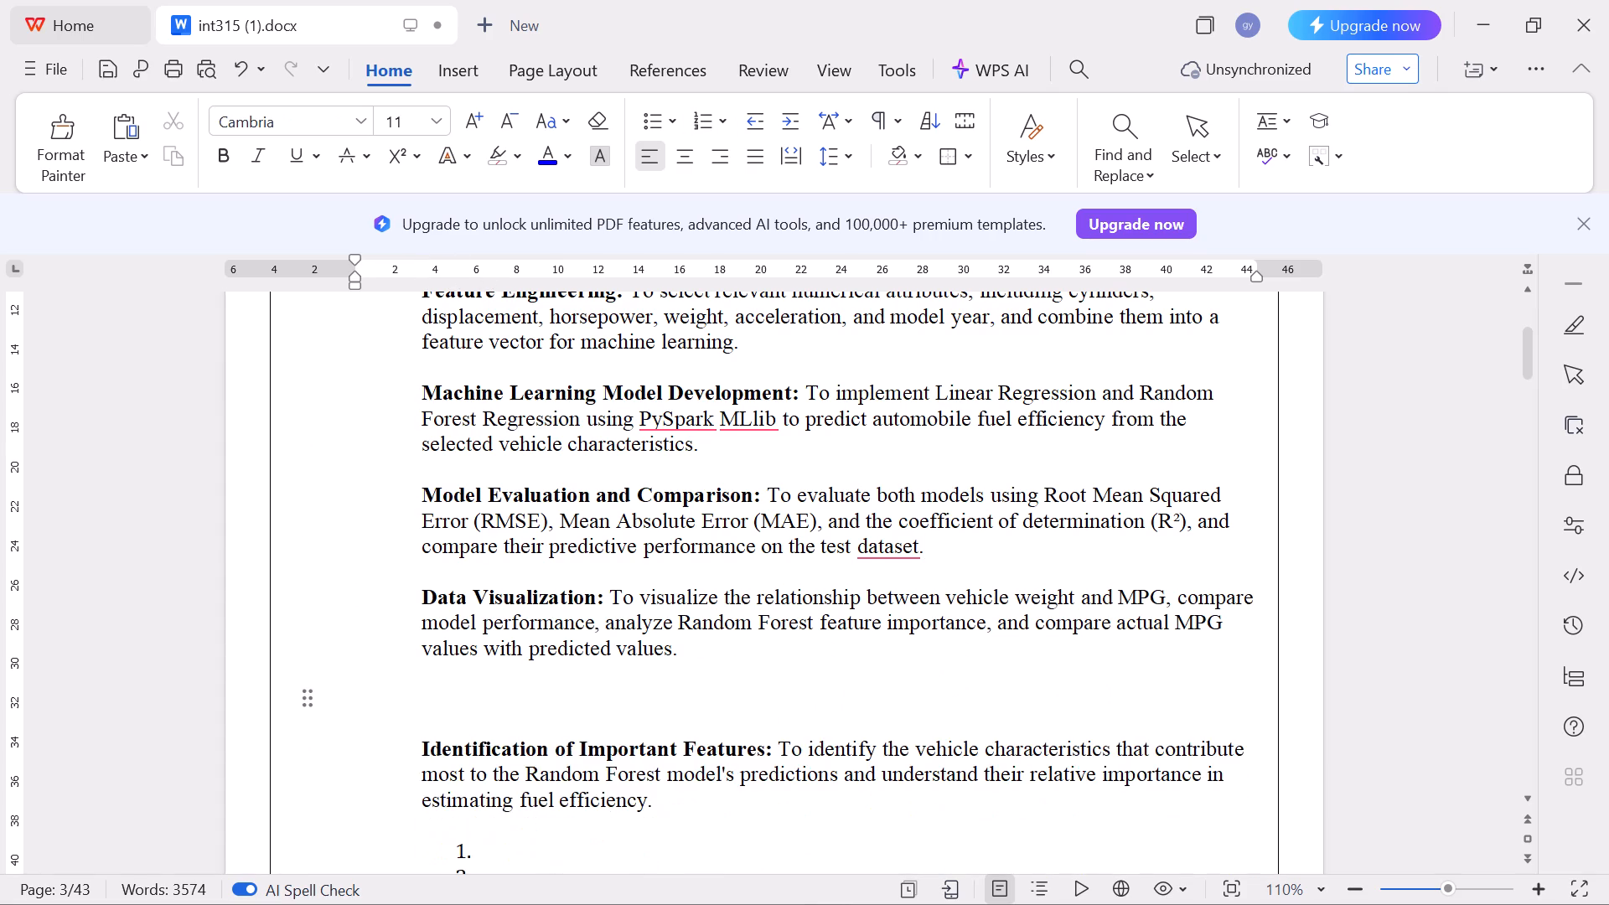
scroll(502, 733, "down", 1)
key("BackSpace")
Remove the empty numbered lines below the "Identification of Important Features" and "Performance Analysis" objectives.
left_click(500, 684)
key("BackSpace")
key("BackSpace")
key("BackSpace")
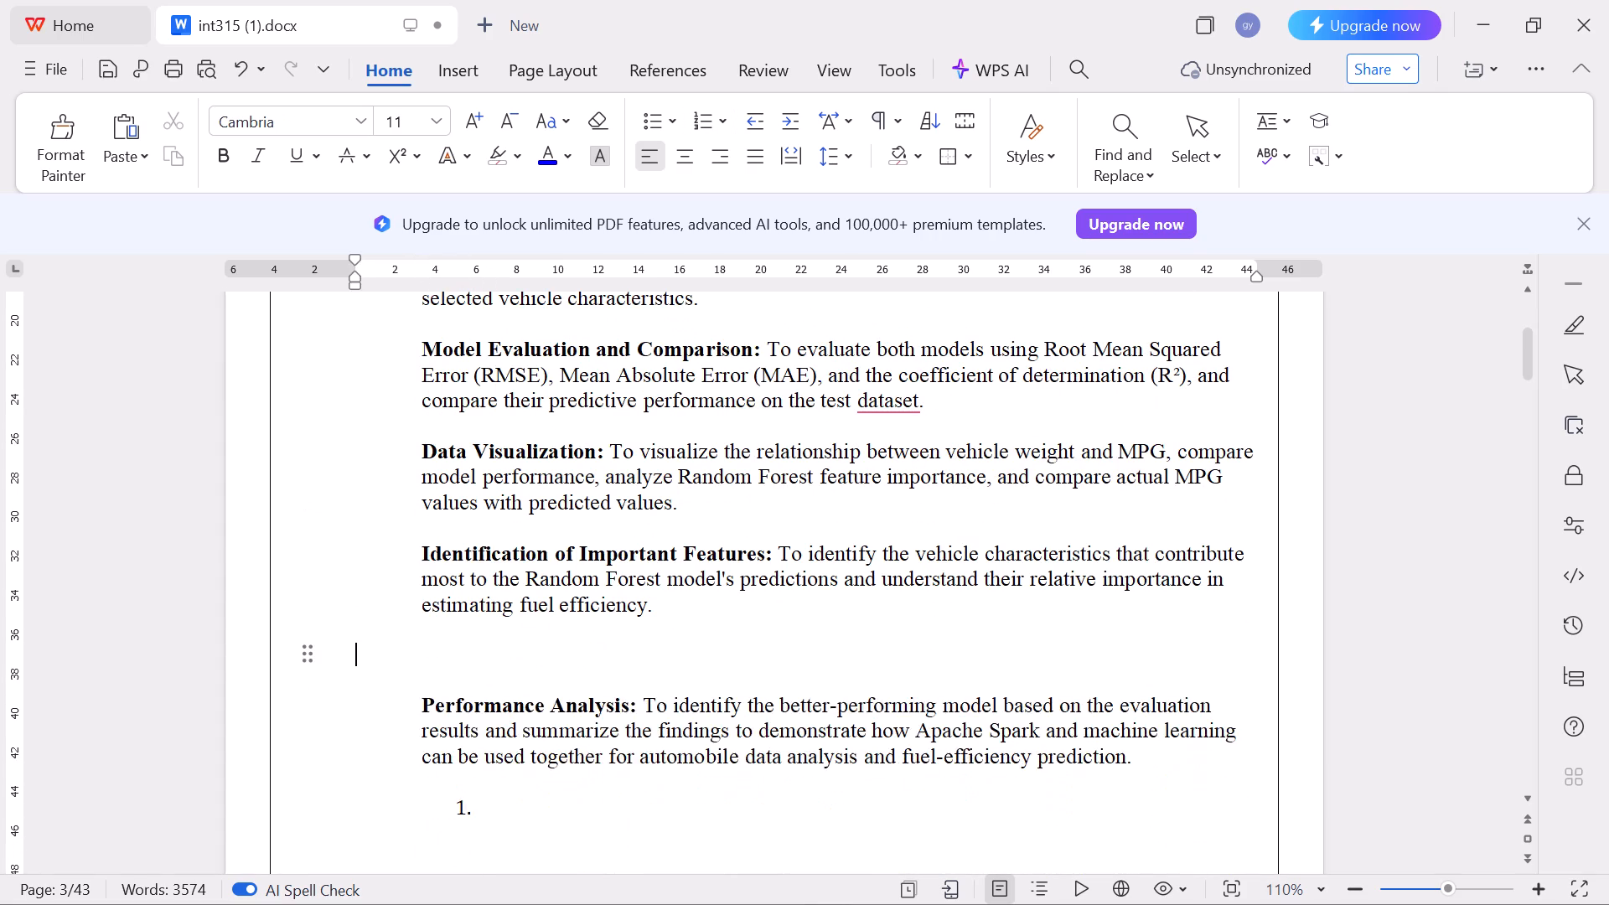
key("BackSpace")
left_click(494, 737)
scroll(494, 782, "down", 1)
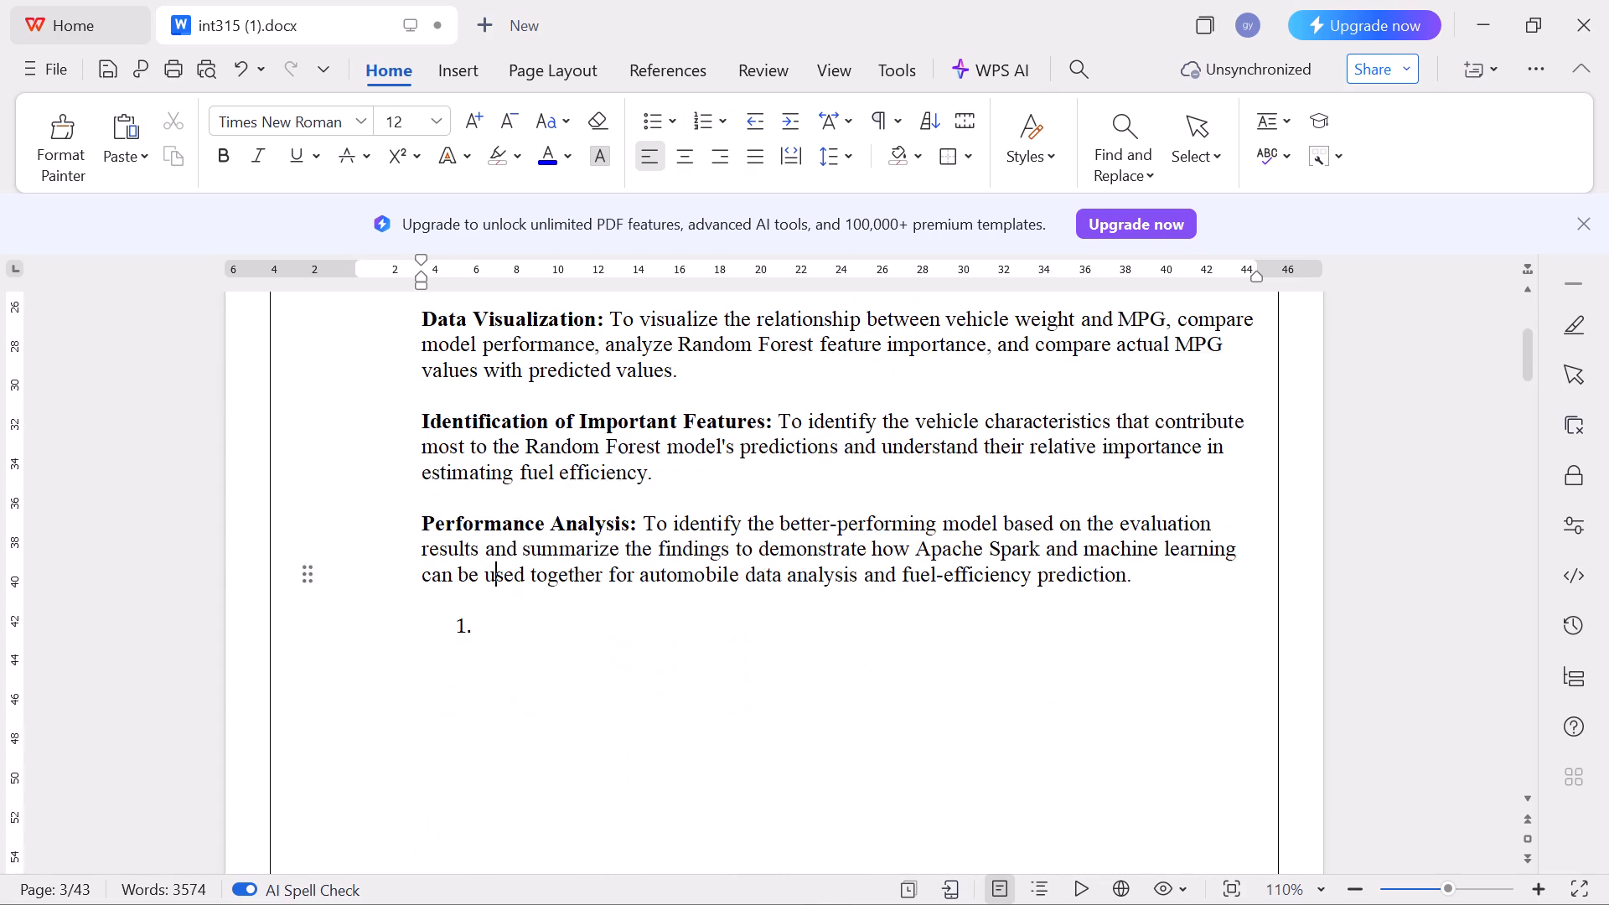
left_click(496, 690)
key("BackSpace")
key("BackSpace")
key("BackSpace")
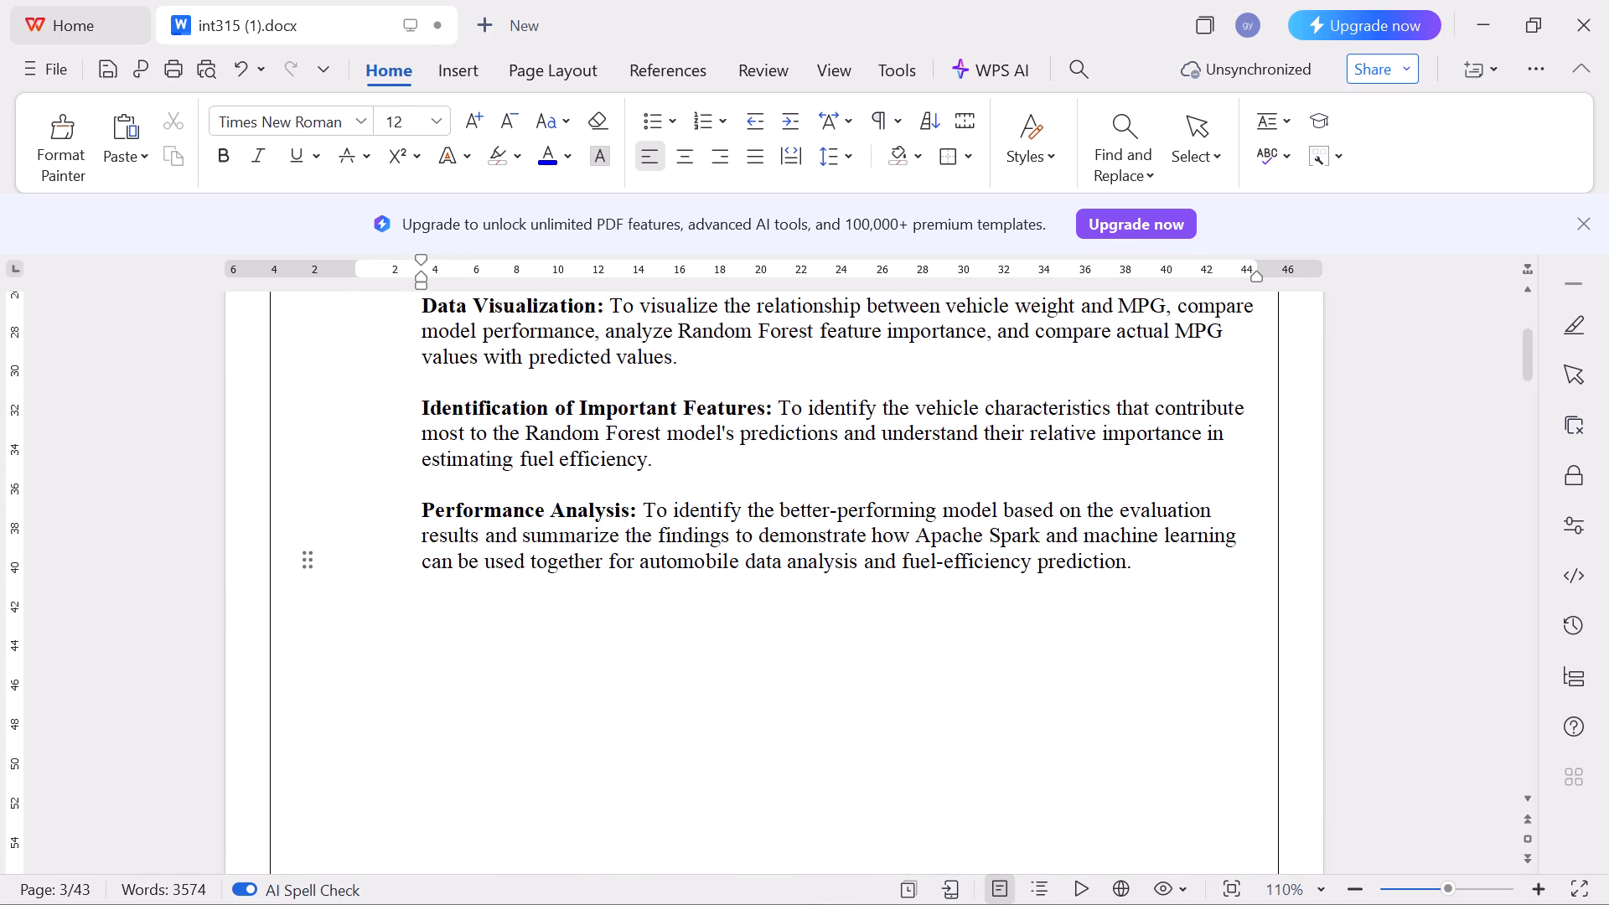
Look over the end of the objectives section and the existing text under "4. DATASET DESCRIPTION".
scroll(496, 690, "down", 6)
scroll(496, 690, "up", 1)
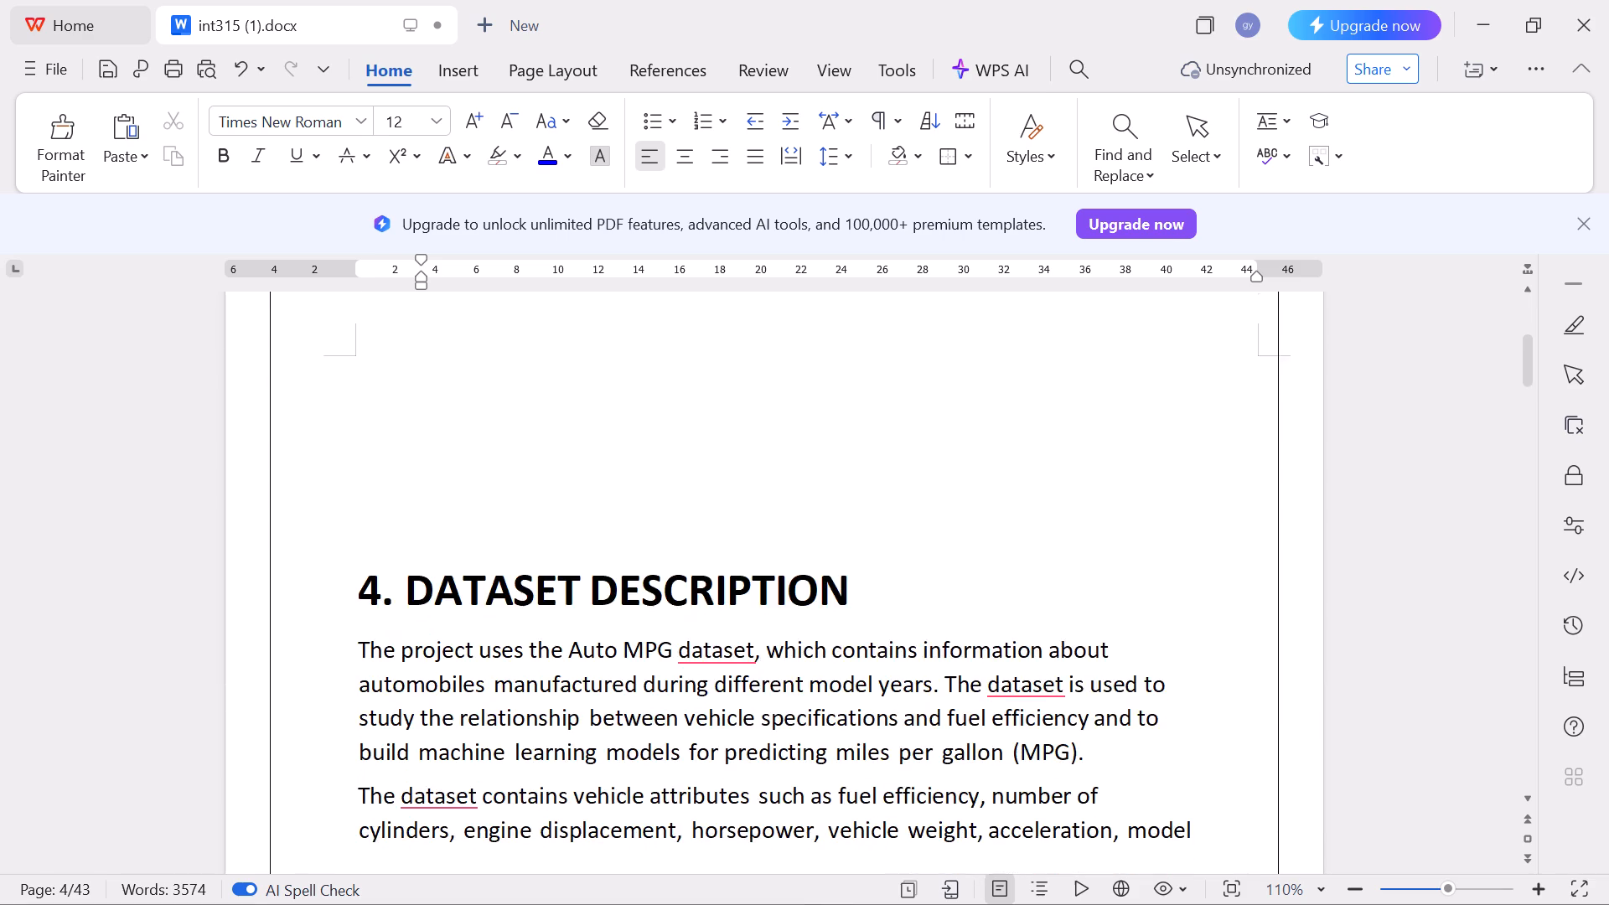
scroll(496, 690, "up", 1)
scroll(509, 687, "down", 7)
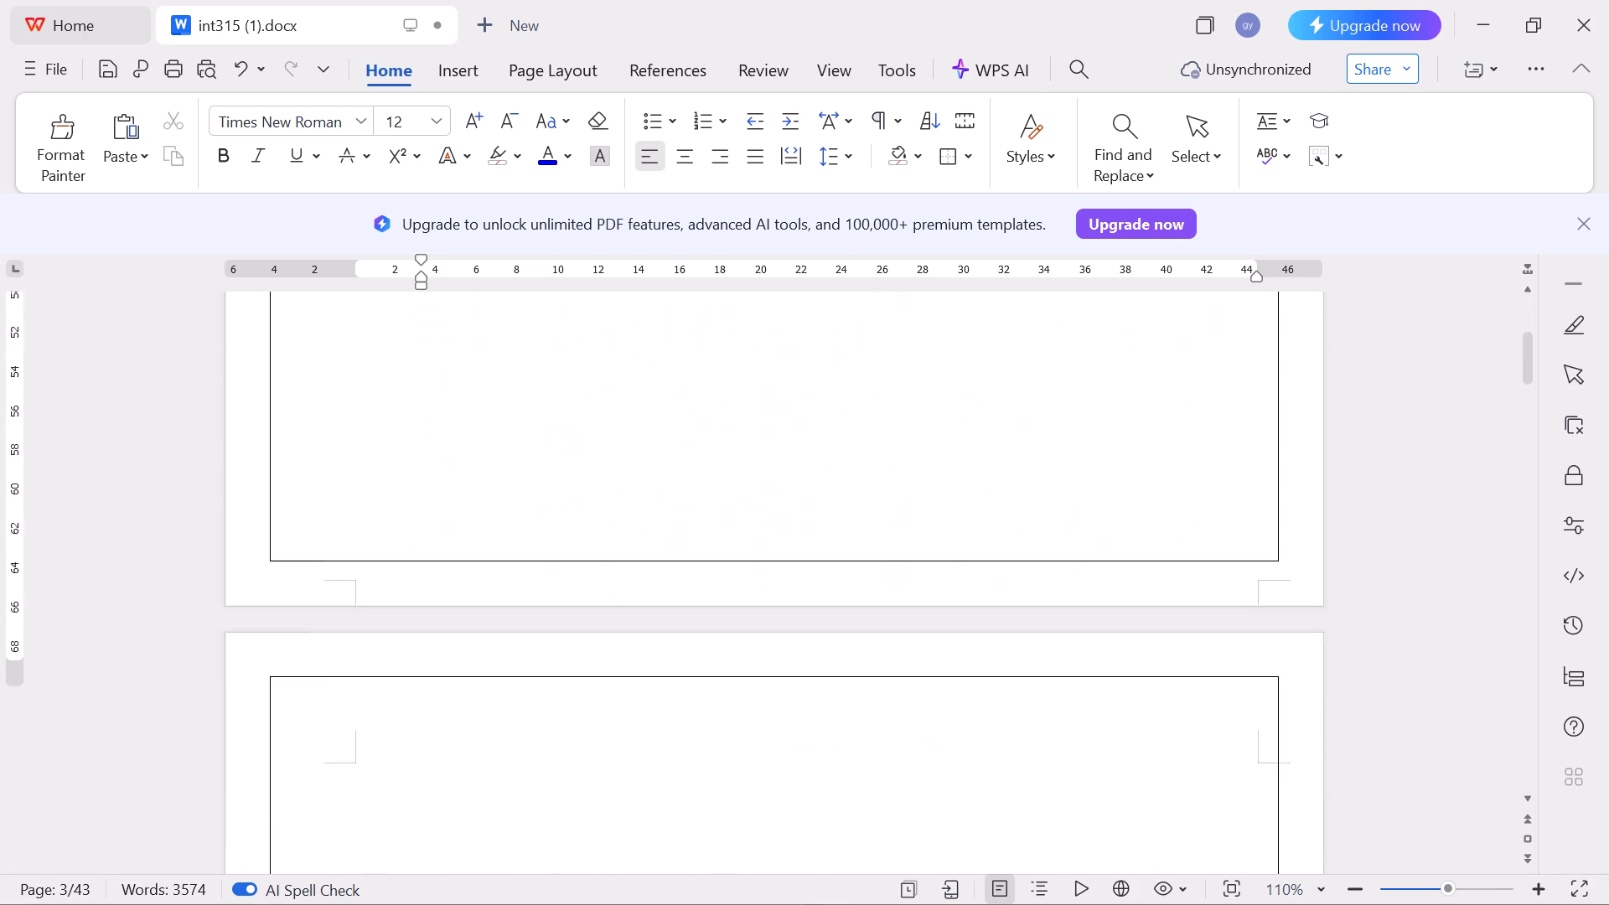
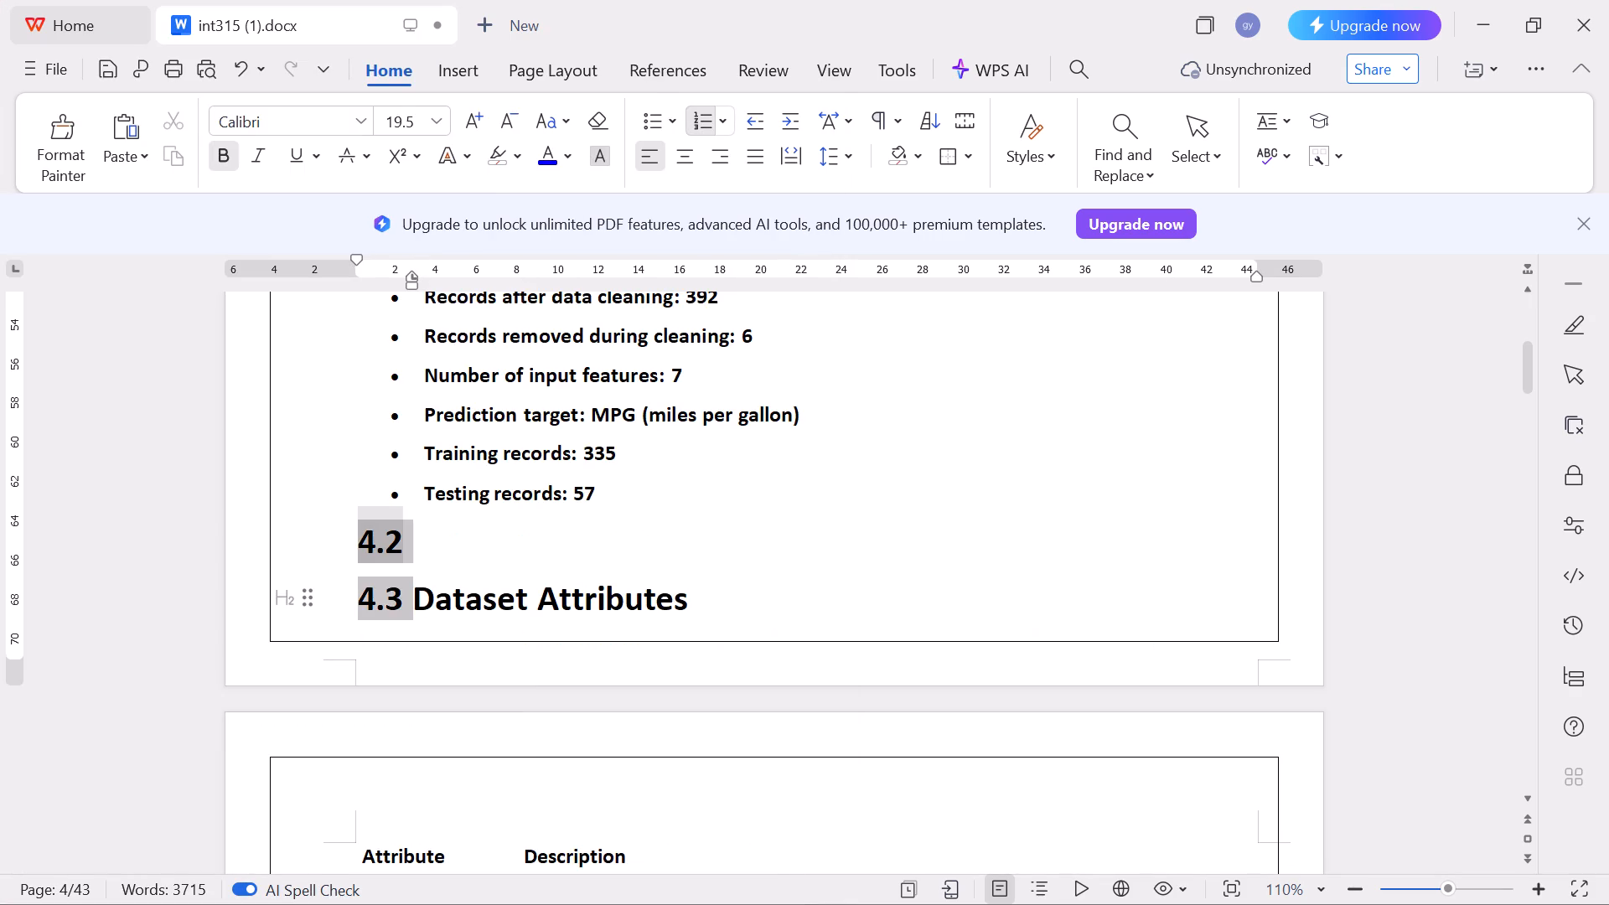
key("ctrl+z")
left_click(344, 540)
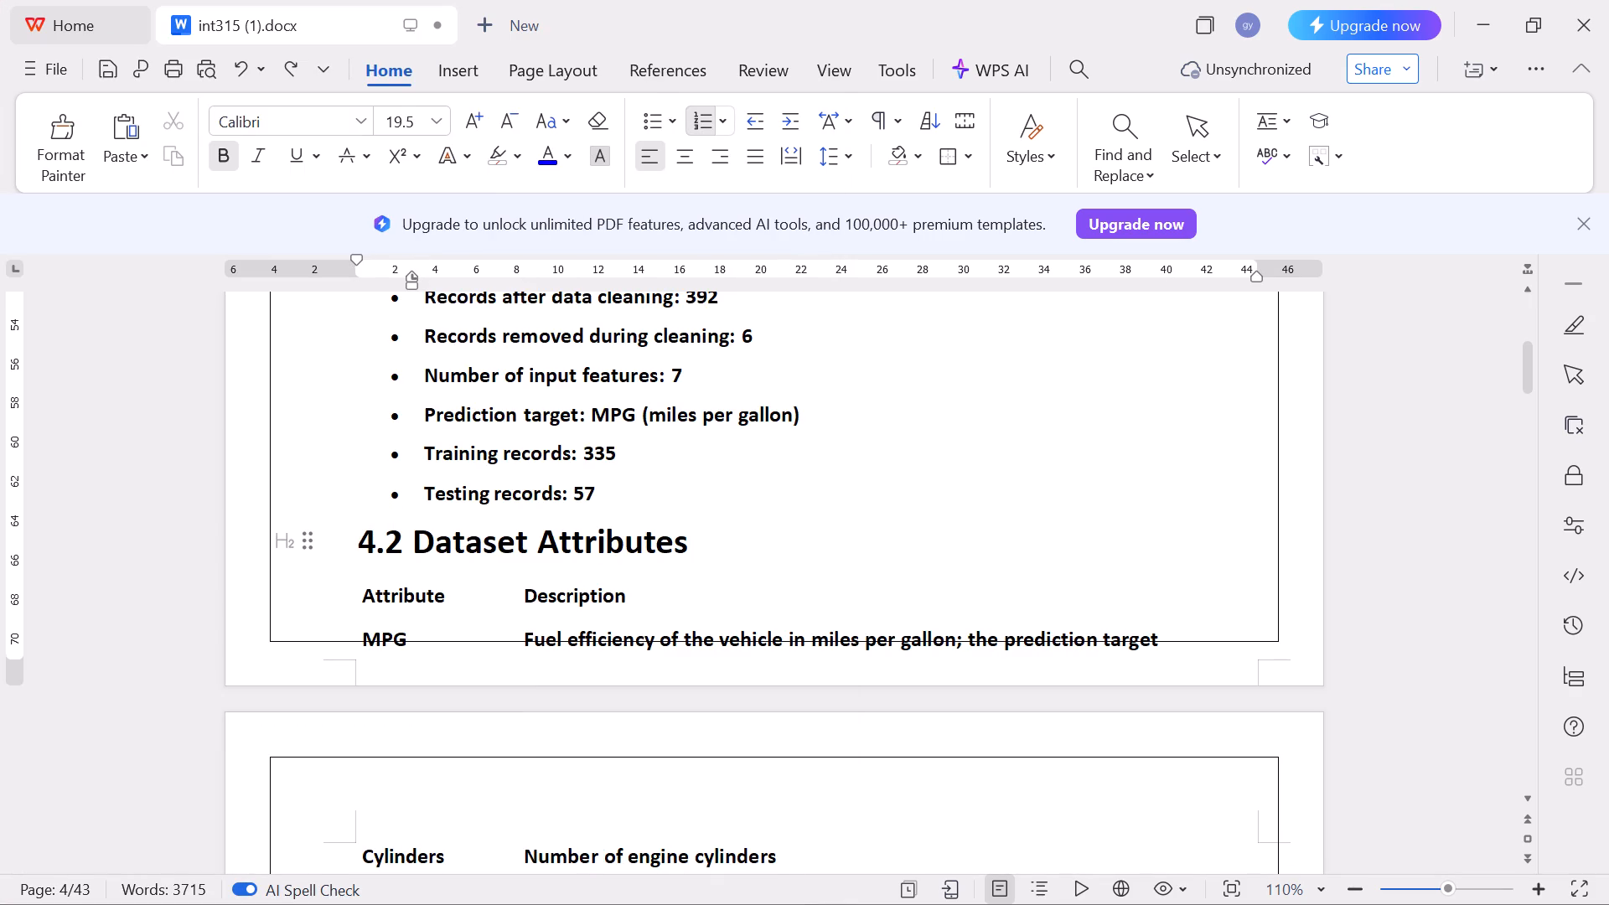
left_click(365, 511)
Delete the old attribute table under "4.2 Dataset Attributes", from the Attribute/Description header row through the Name row.
scroll(365, 511, "up", 7)
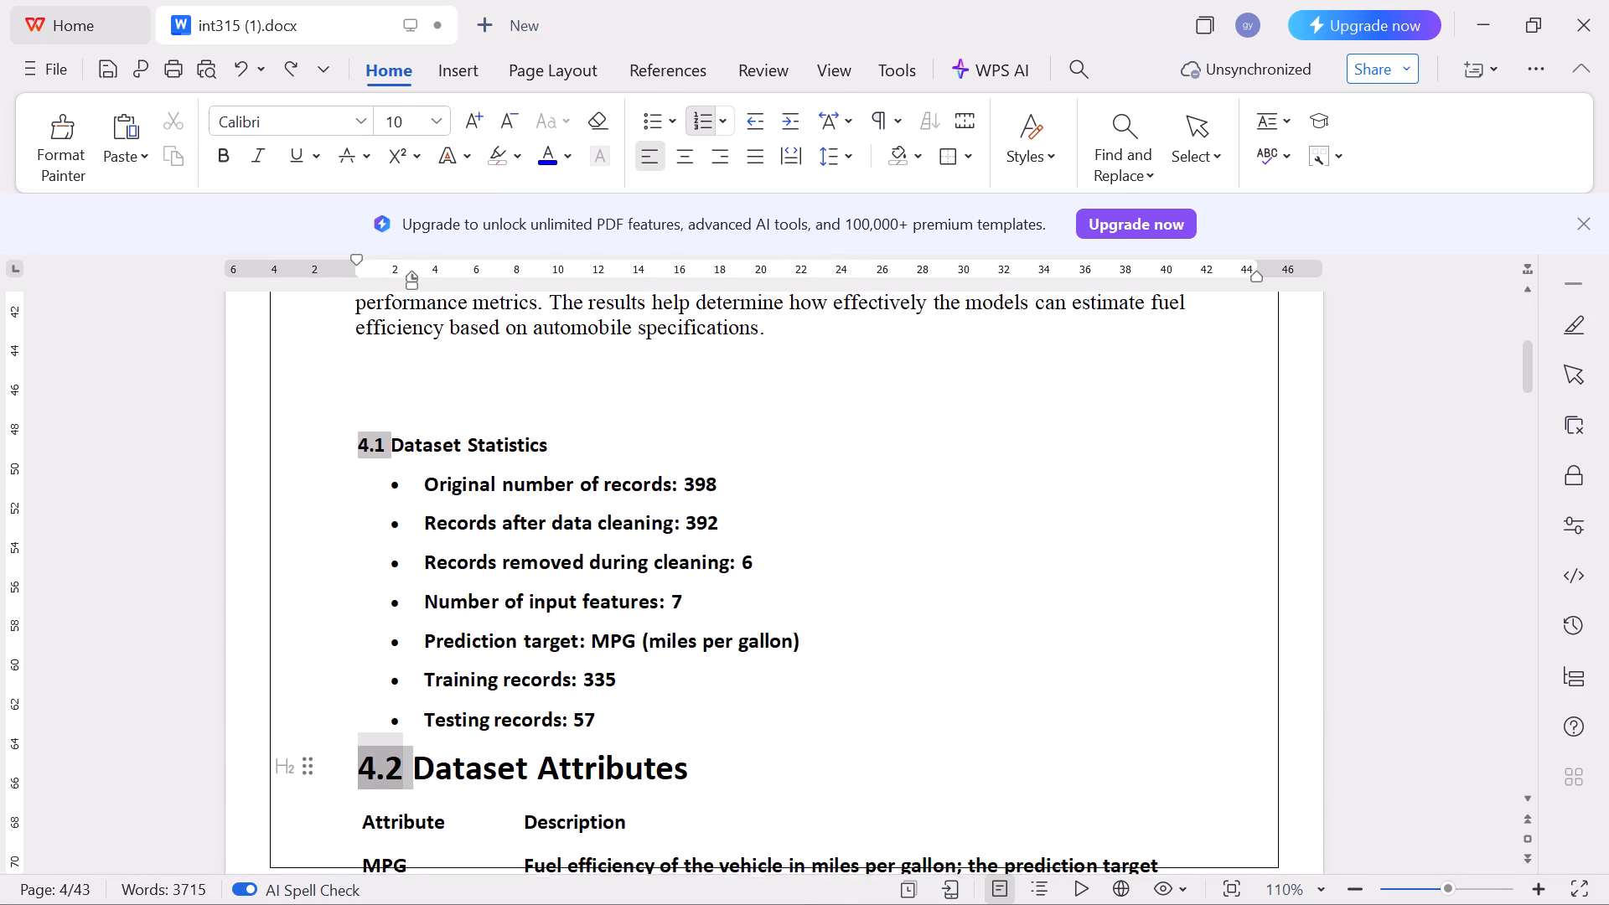
scroll(365, 511, "up", 1)
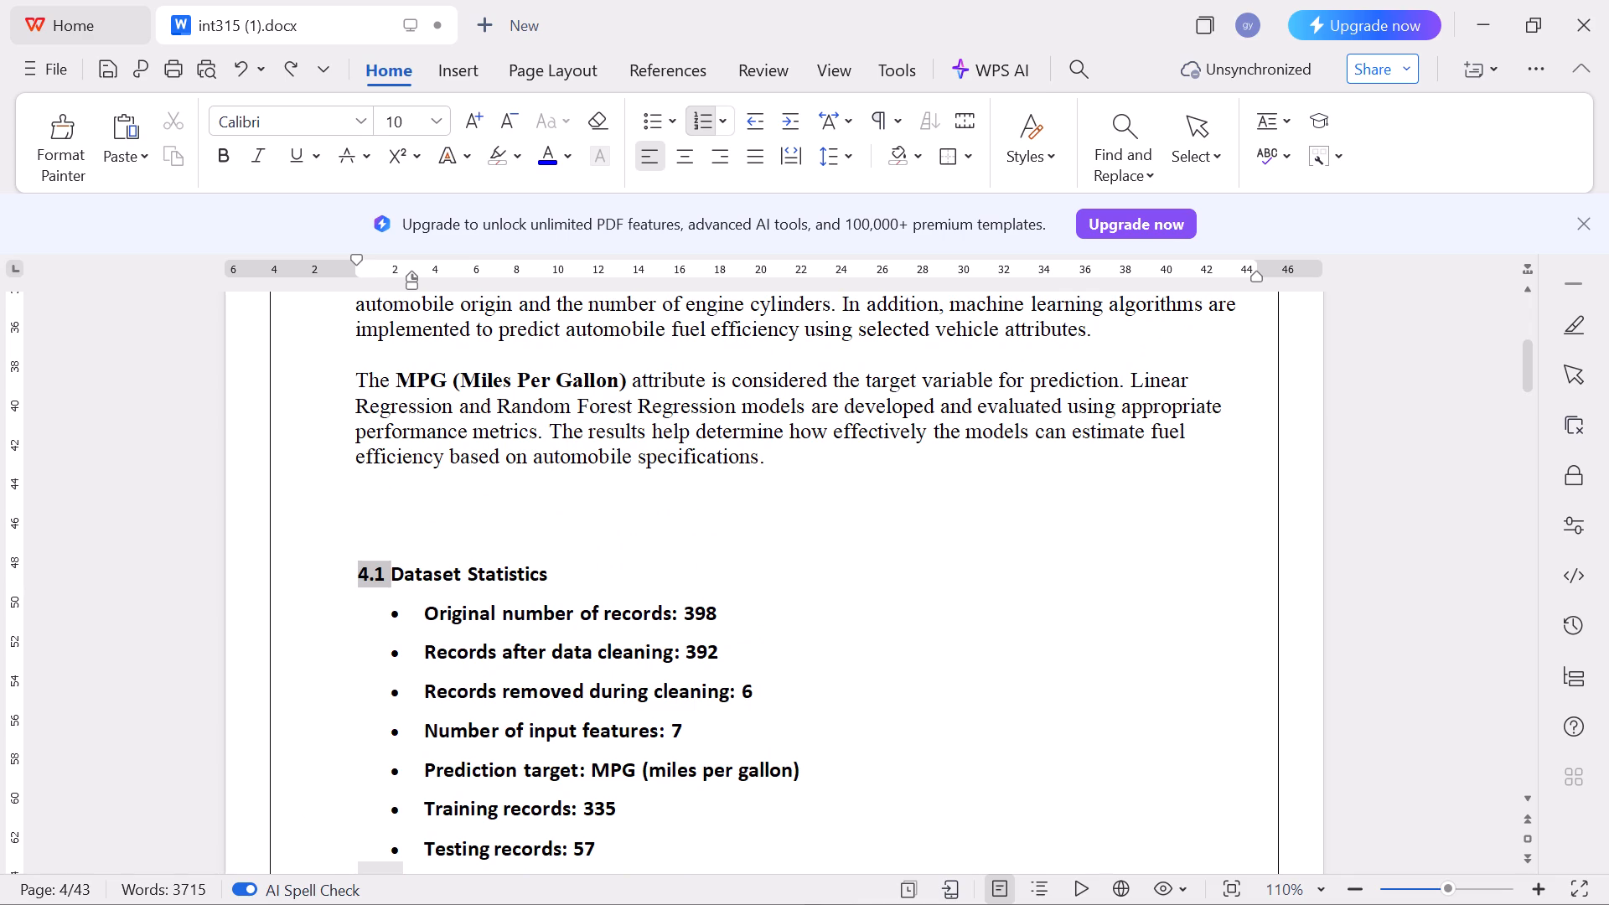
scroll(369, 561, "down", 2)
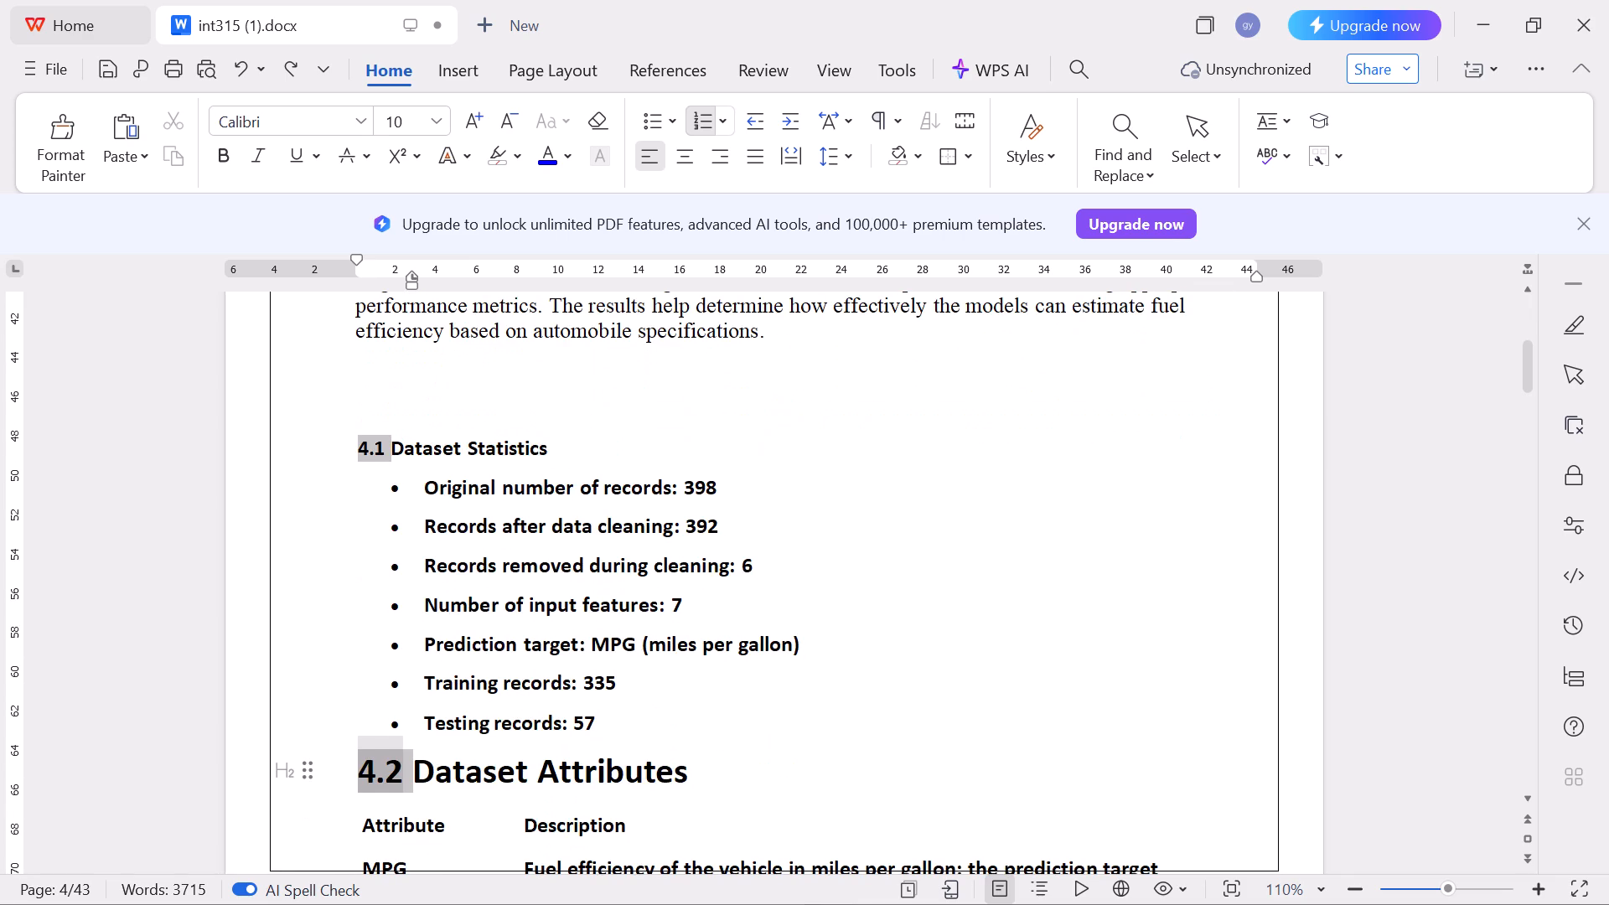
scroll(369, 561, "down", 2)
scroll(369, 561, "up", 1)
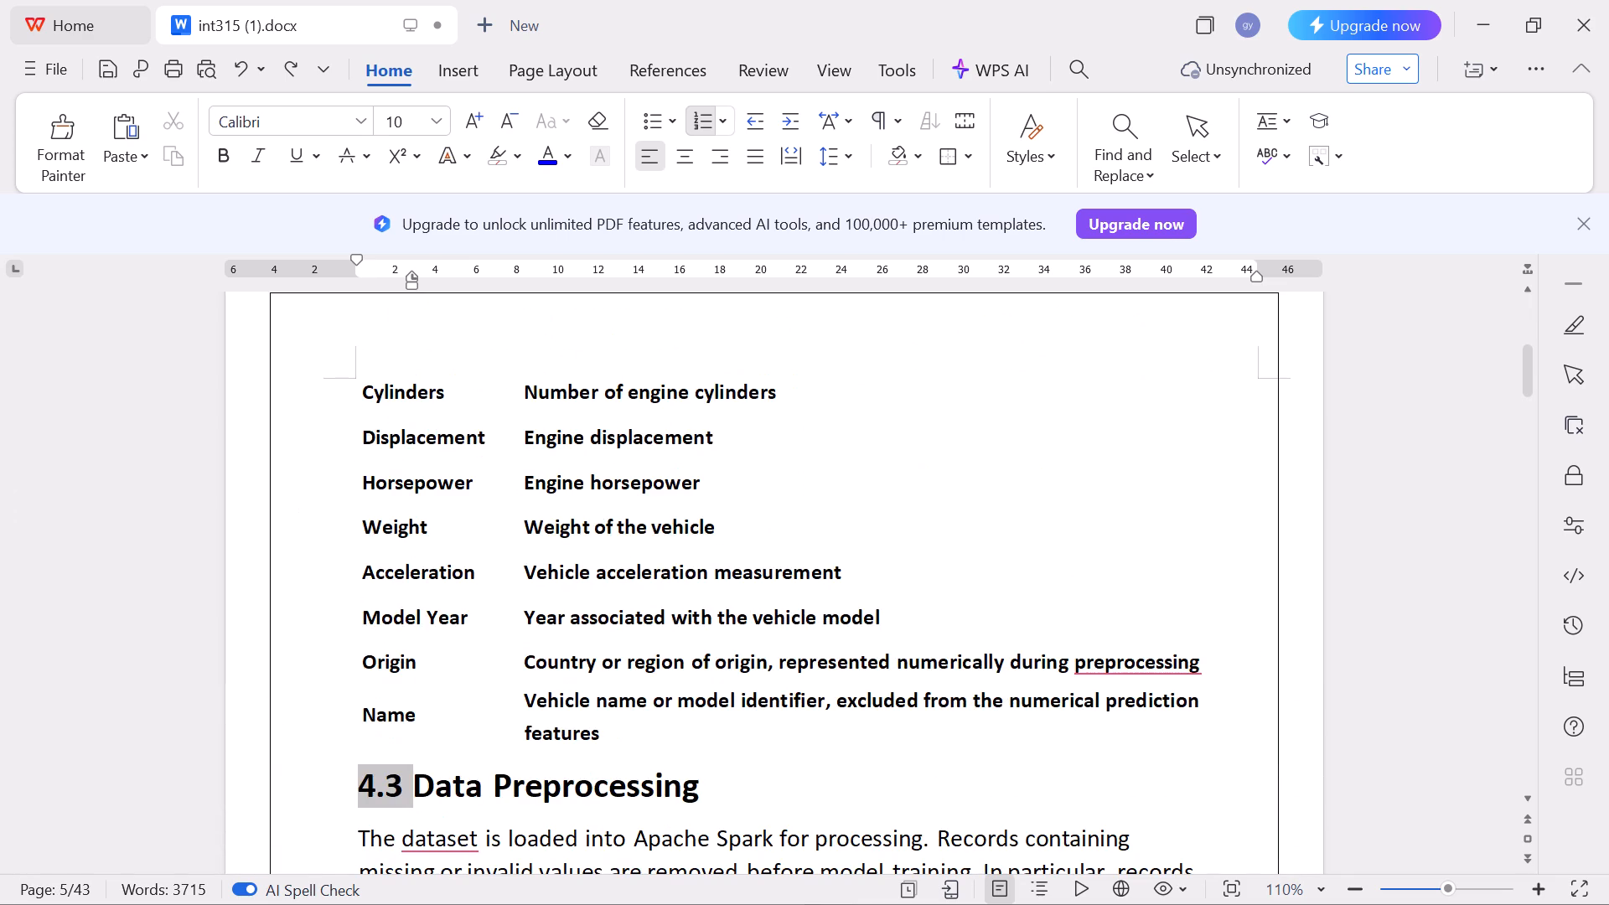
scroll(369, 561, "up", 1)
scroll(526, 712, "down", 1)
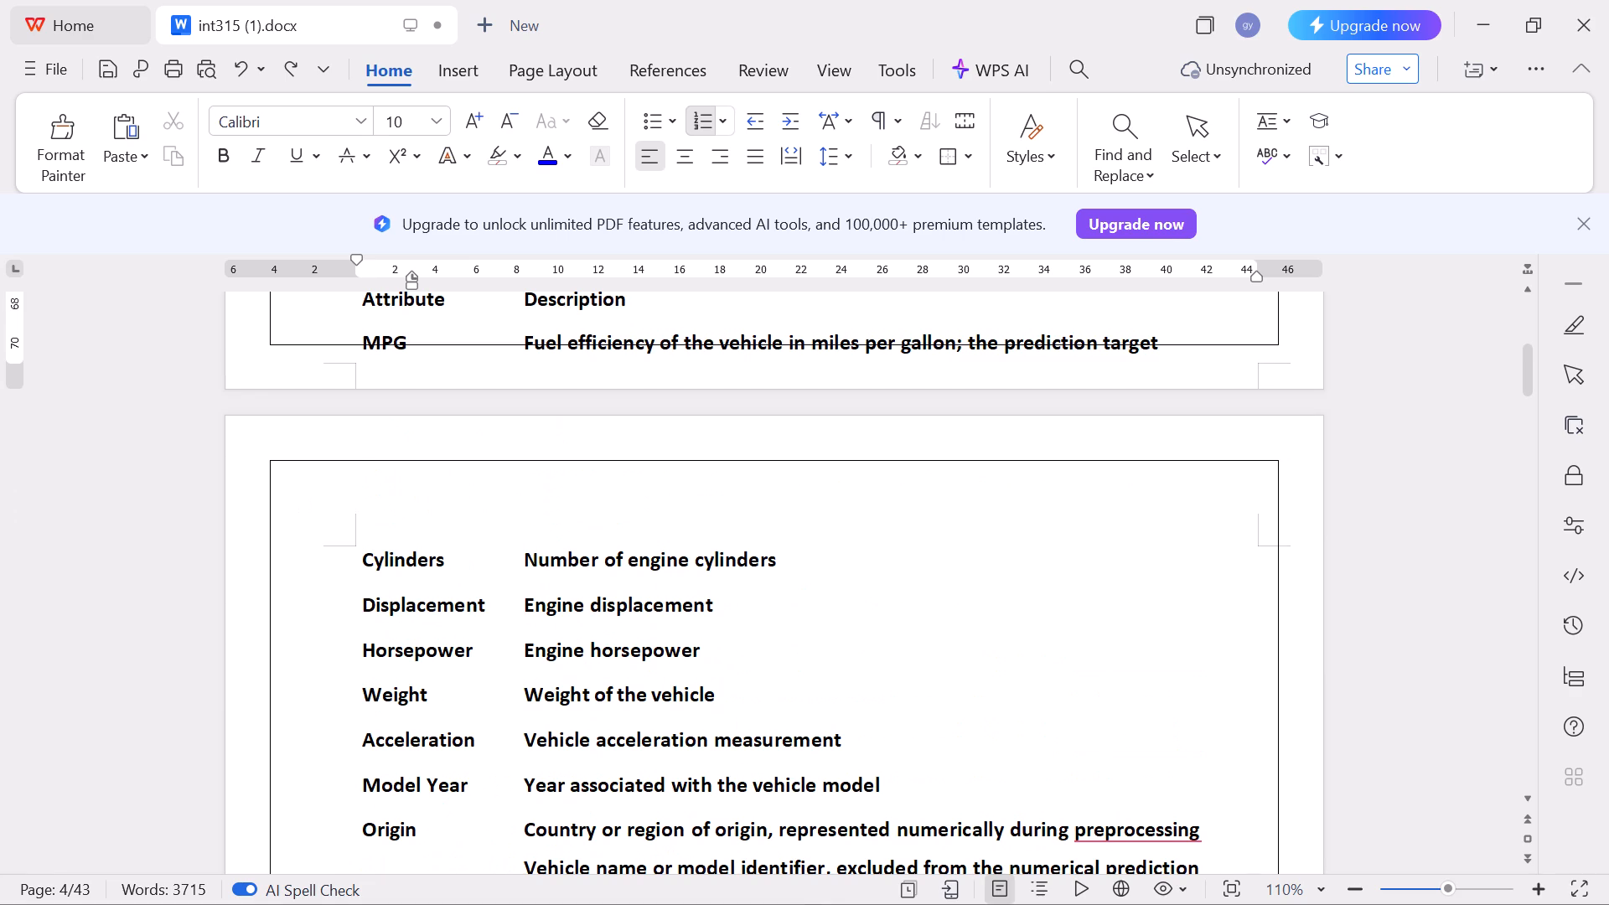
scroll(526, 712, "down", 1)
left_click_drag(1213, 686, 802, 611)
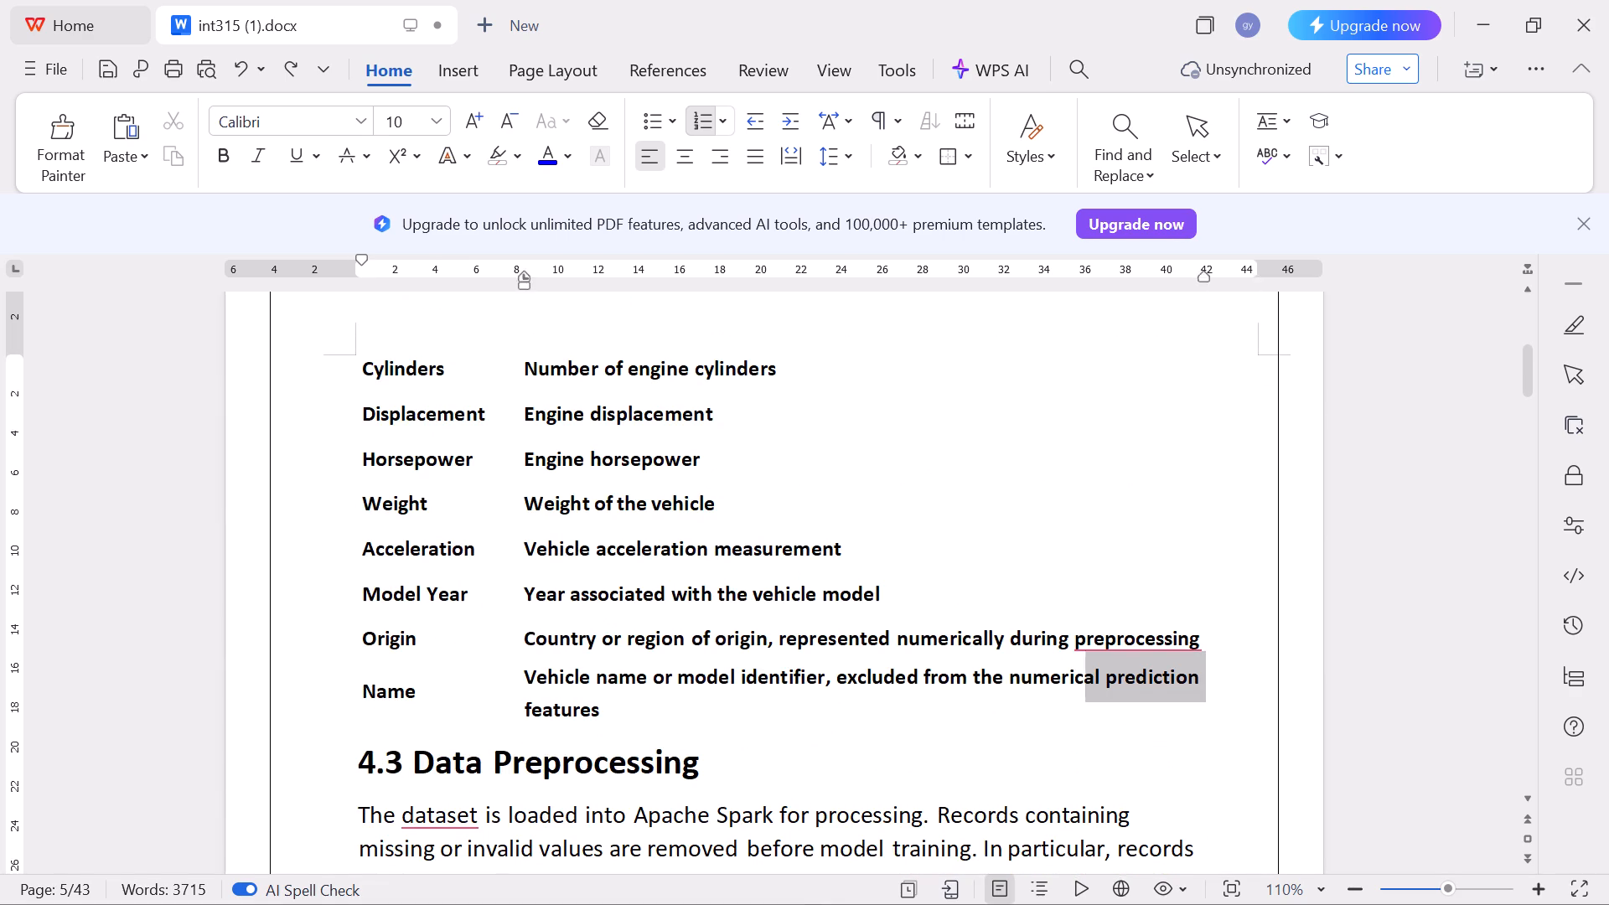
left_click_drag(802, 611, 308, 429)
scroll(308, 429, "up", 1)
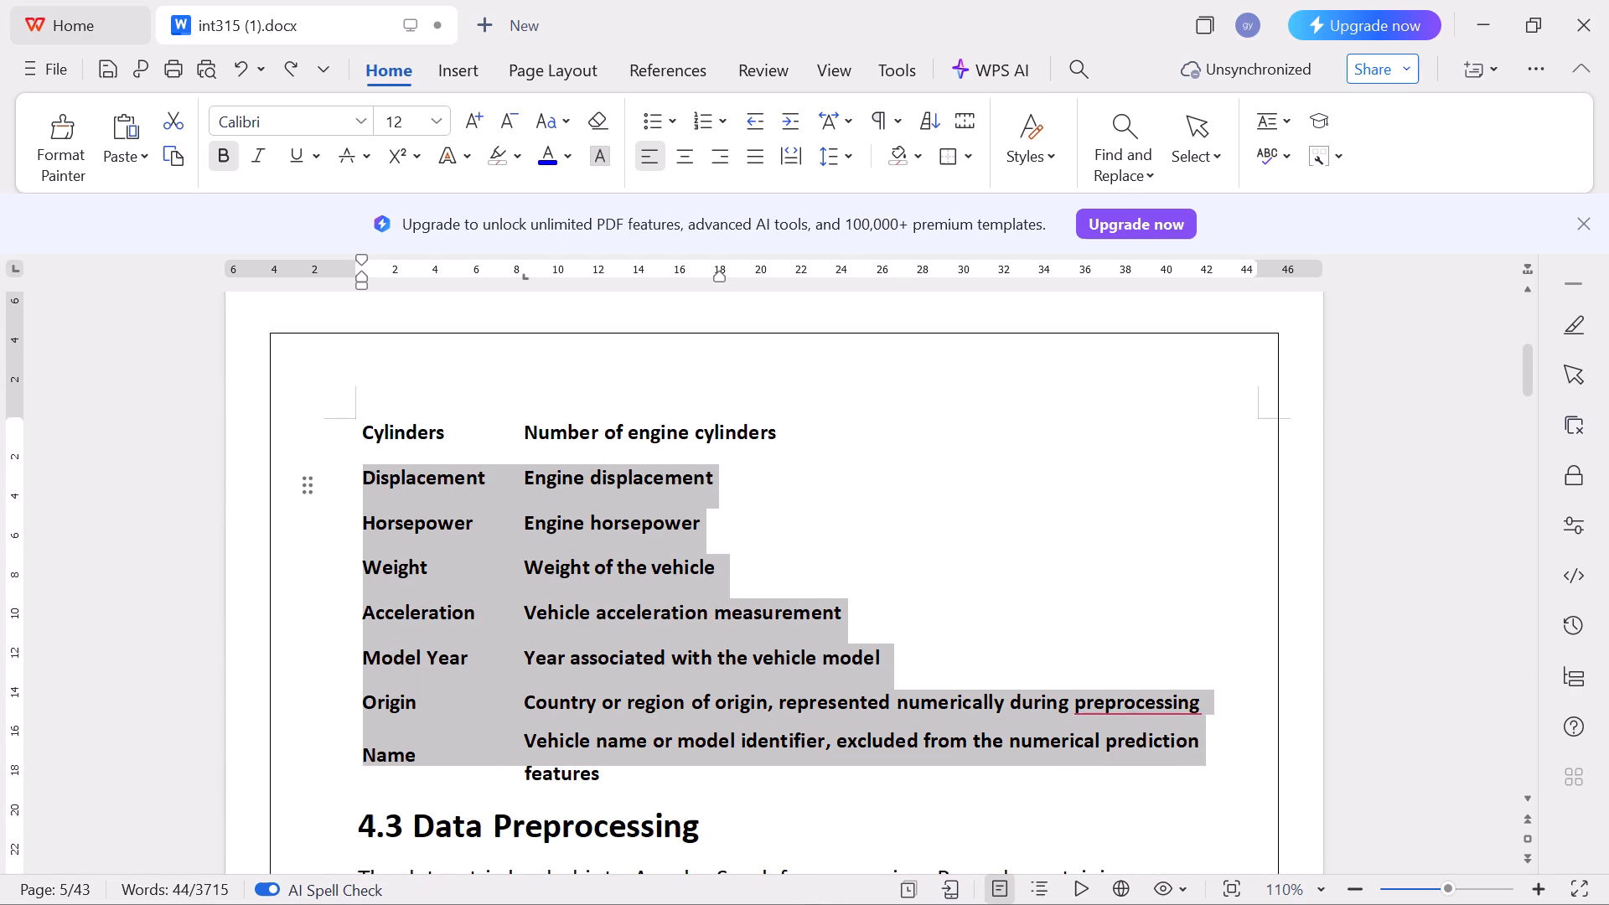
left_click_drag(607, 785, 411, 566)
left_click(599, 760)
left_click_drag(618, 777, 359, 425)
scroll(428, 610, "up", 3)
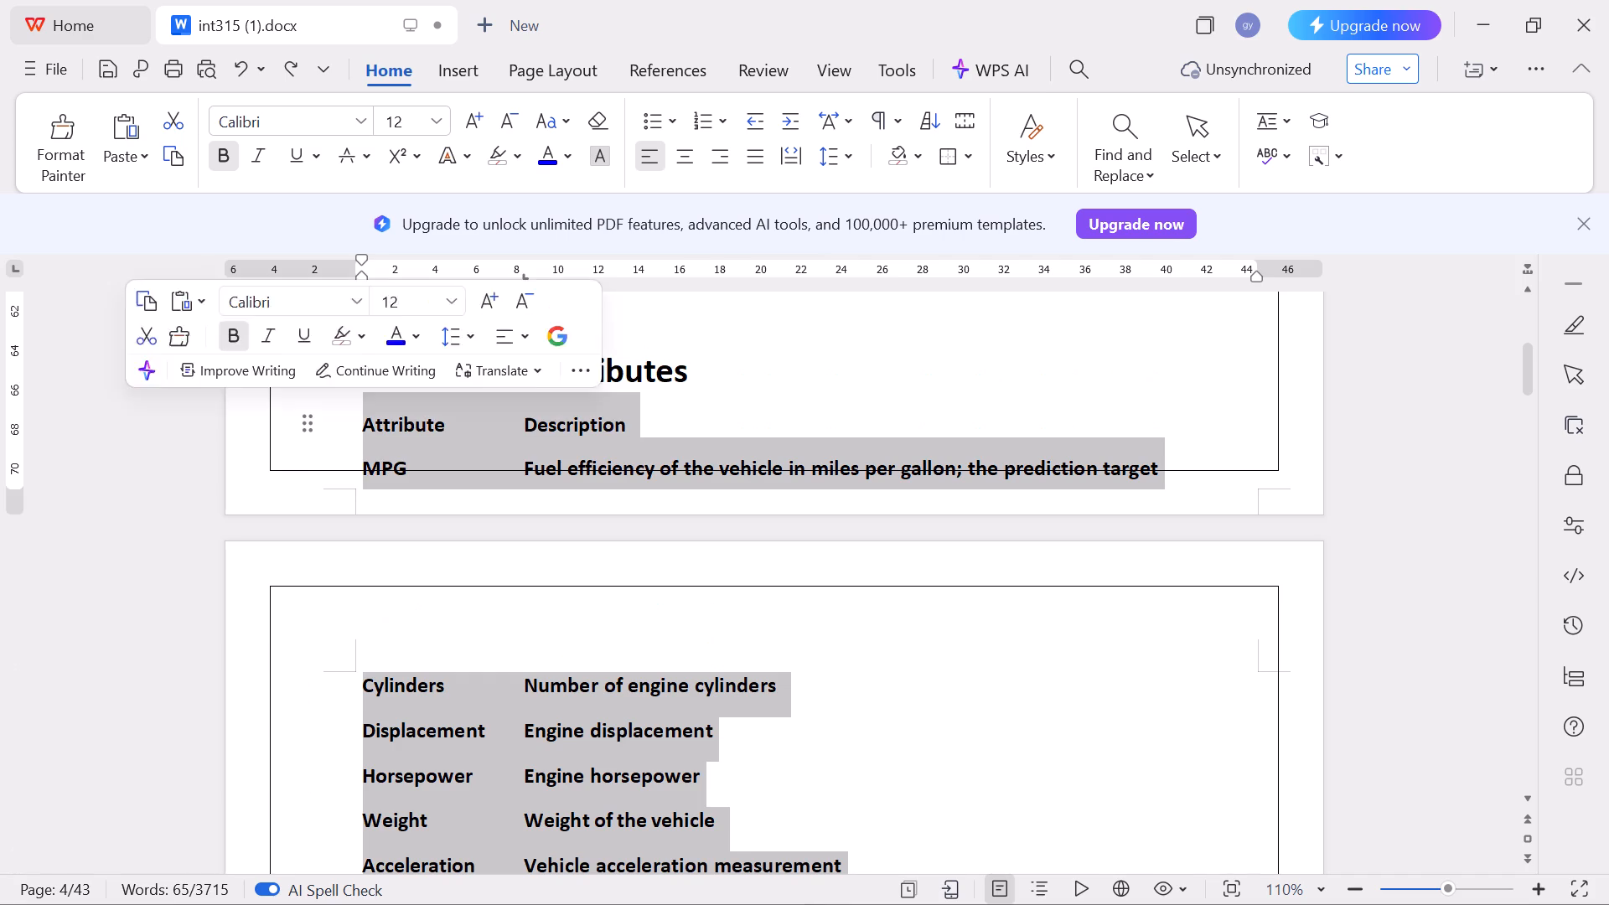
key("BackSpace")
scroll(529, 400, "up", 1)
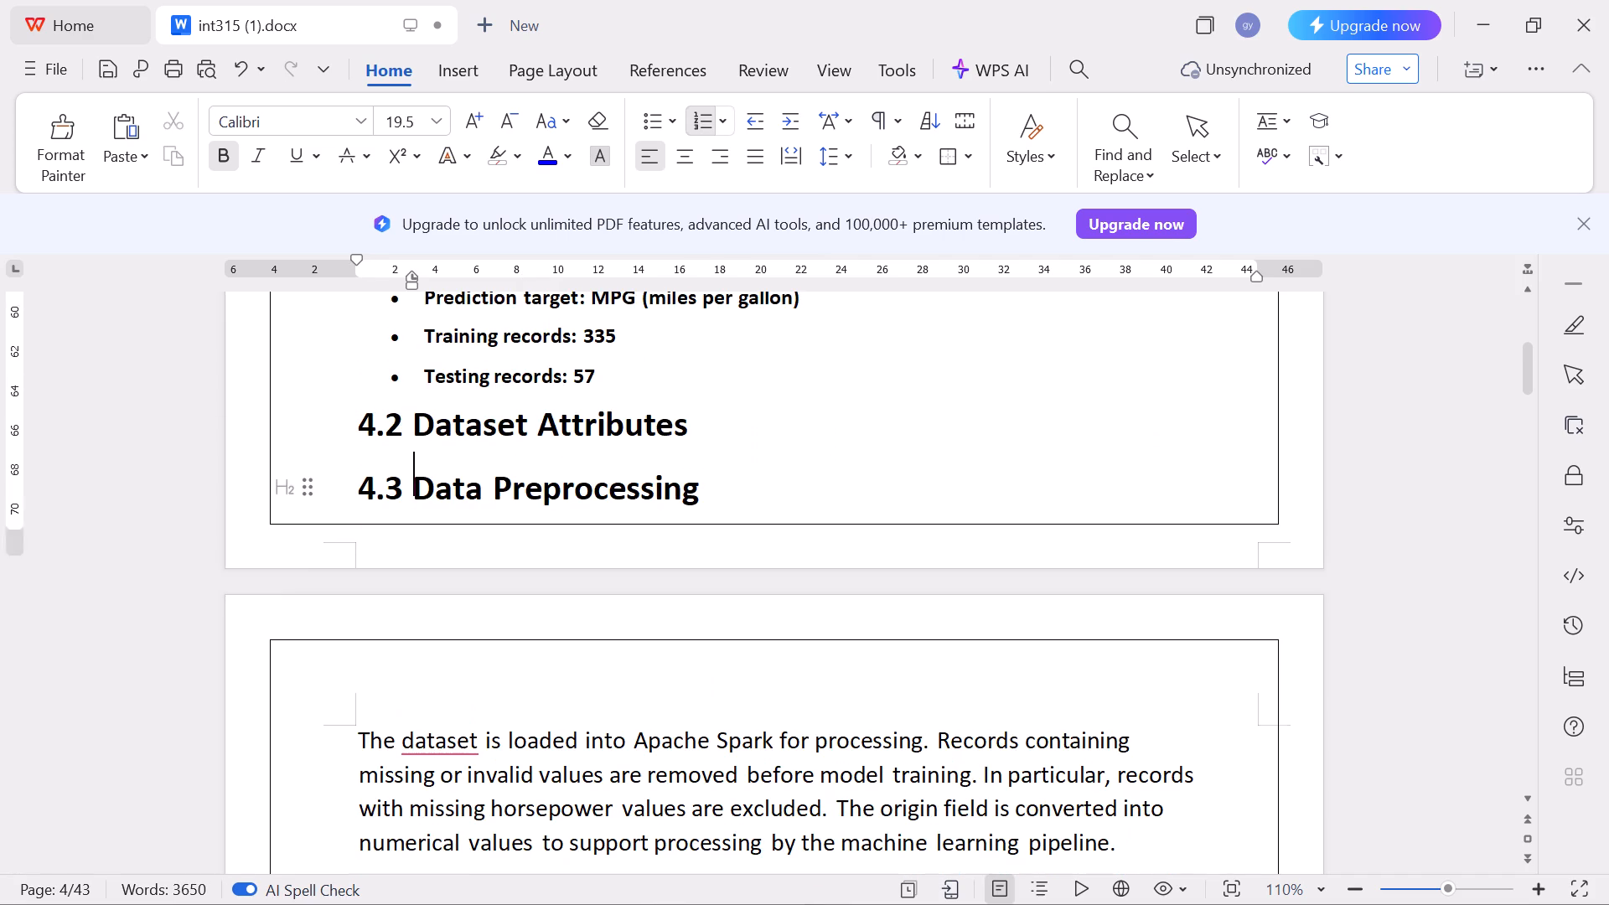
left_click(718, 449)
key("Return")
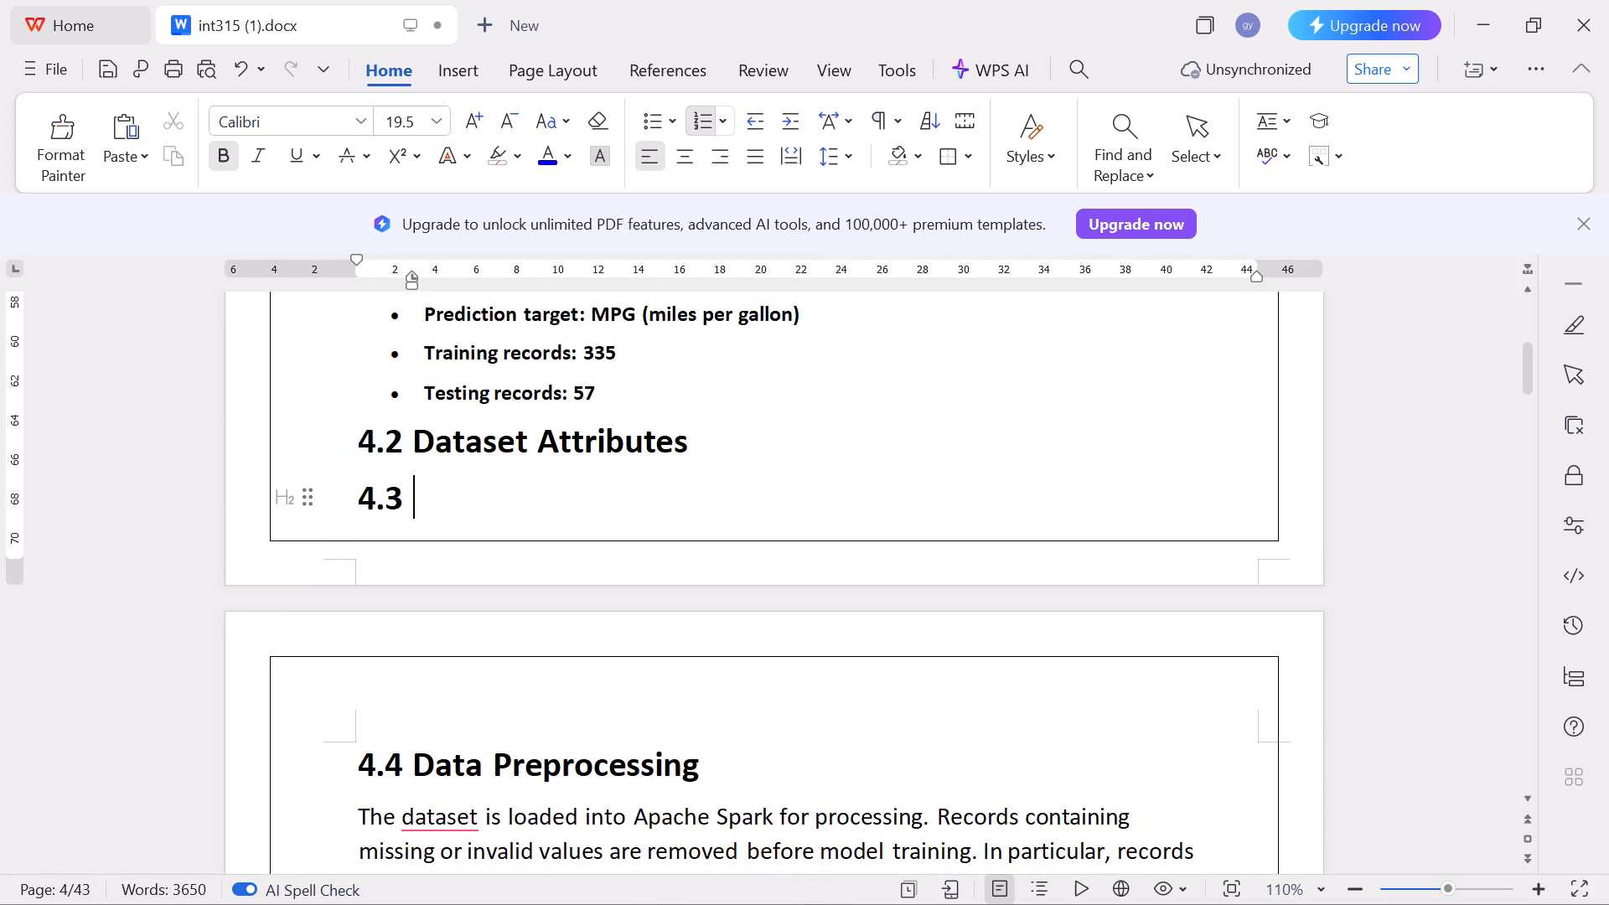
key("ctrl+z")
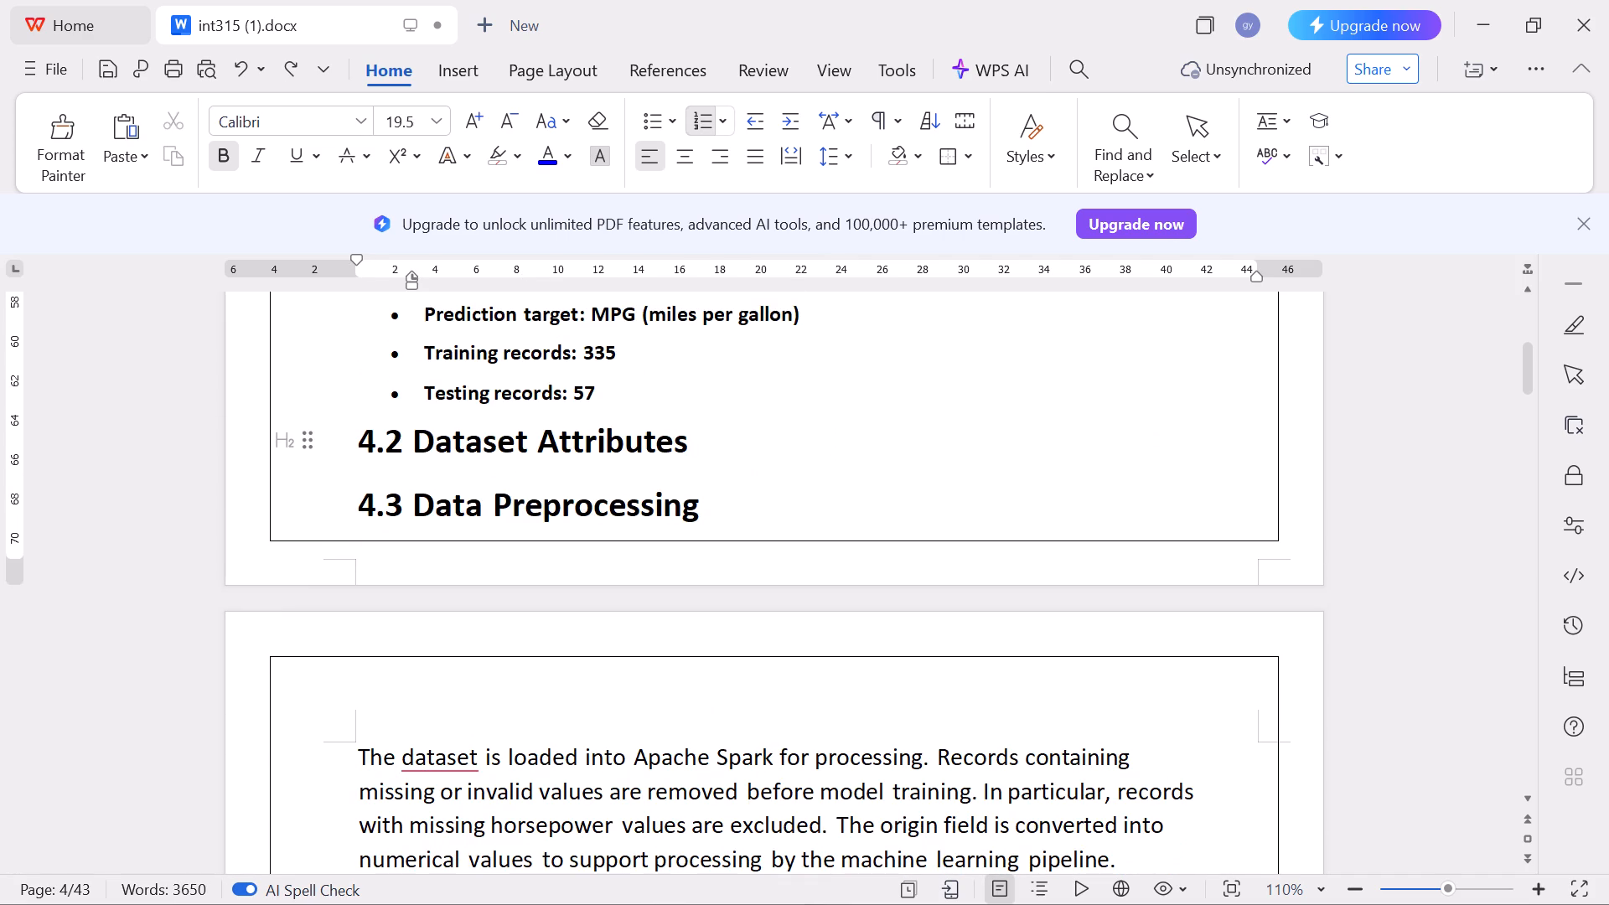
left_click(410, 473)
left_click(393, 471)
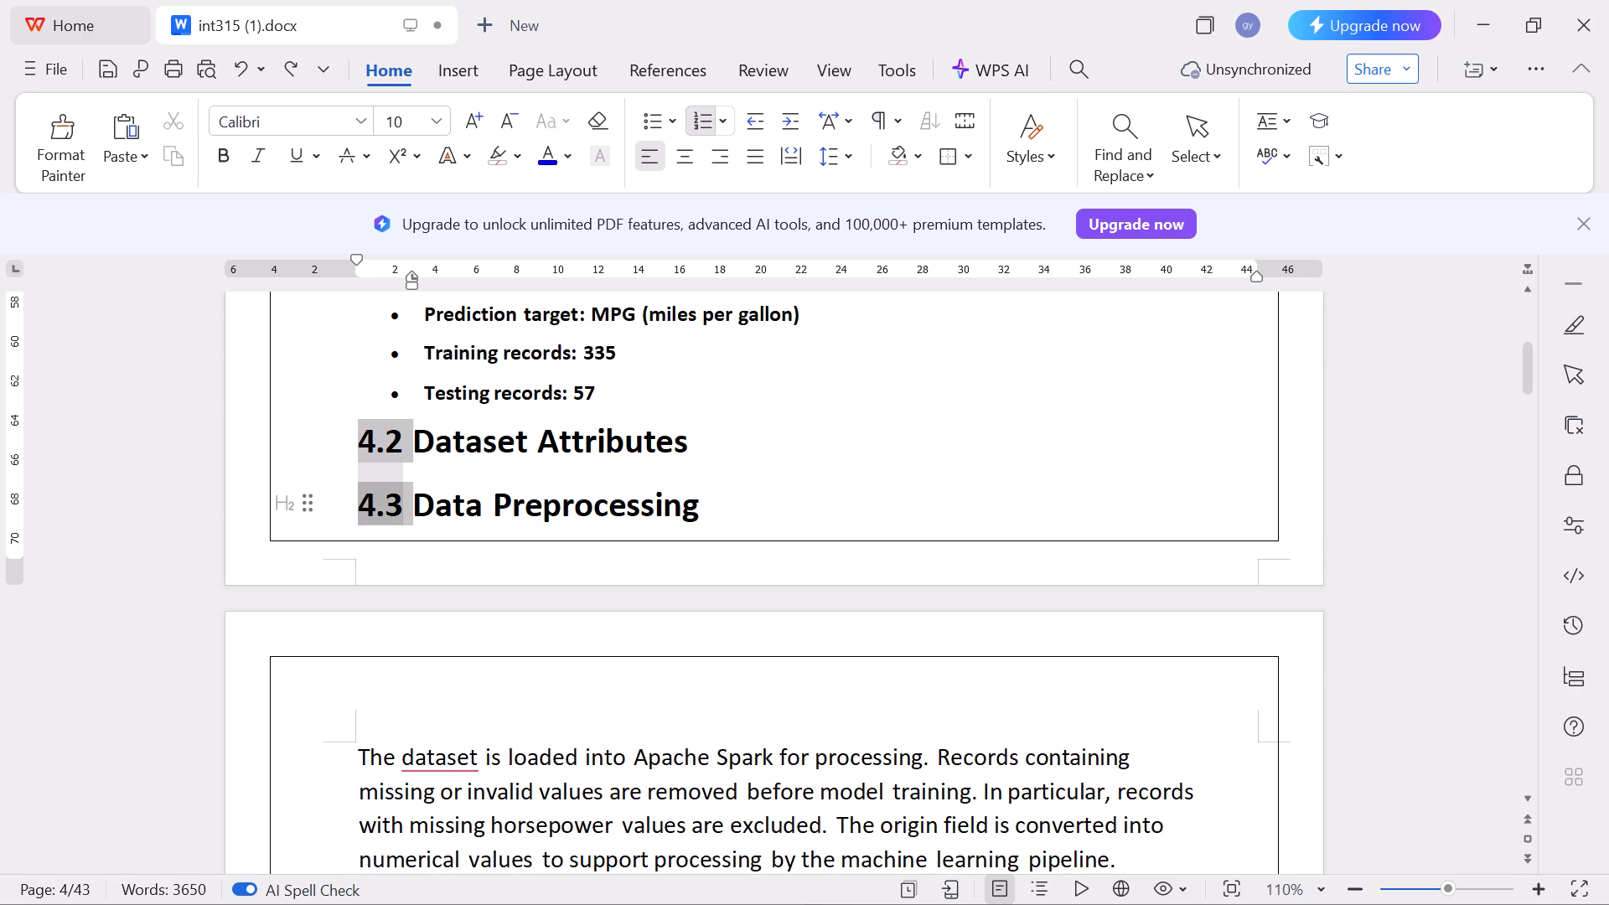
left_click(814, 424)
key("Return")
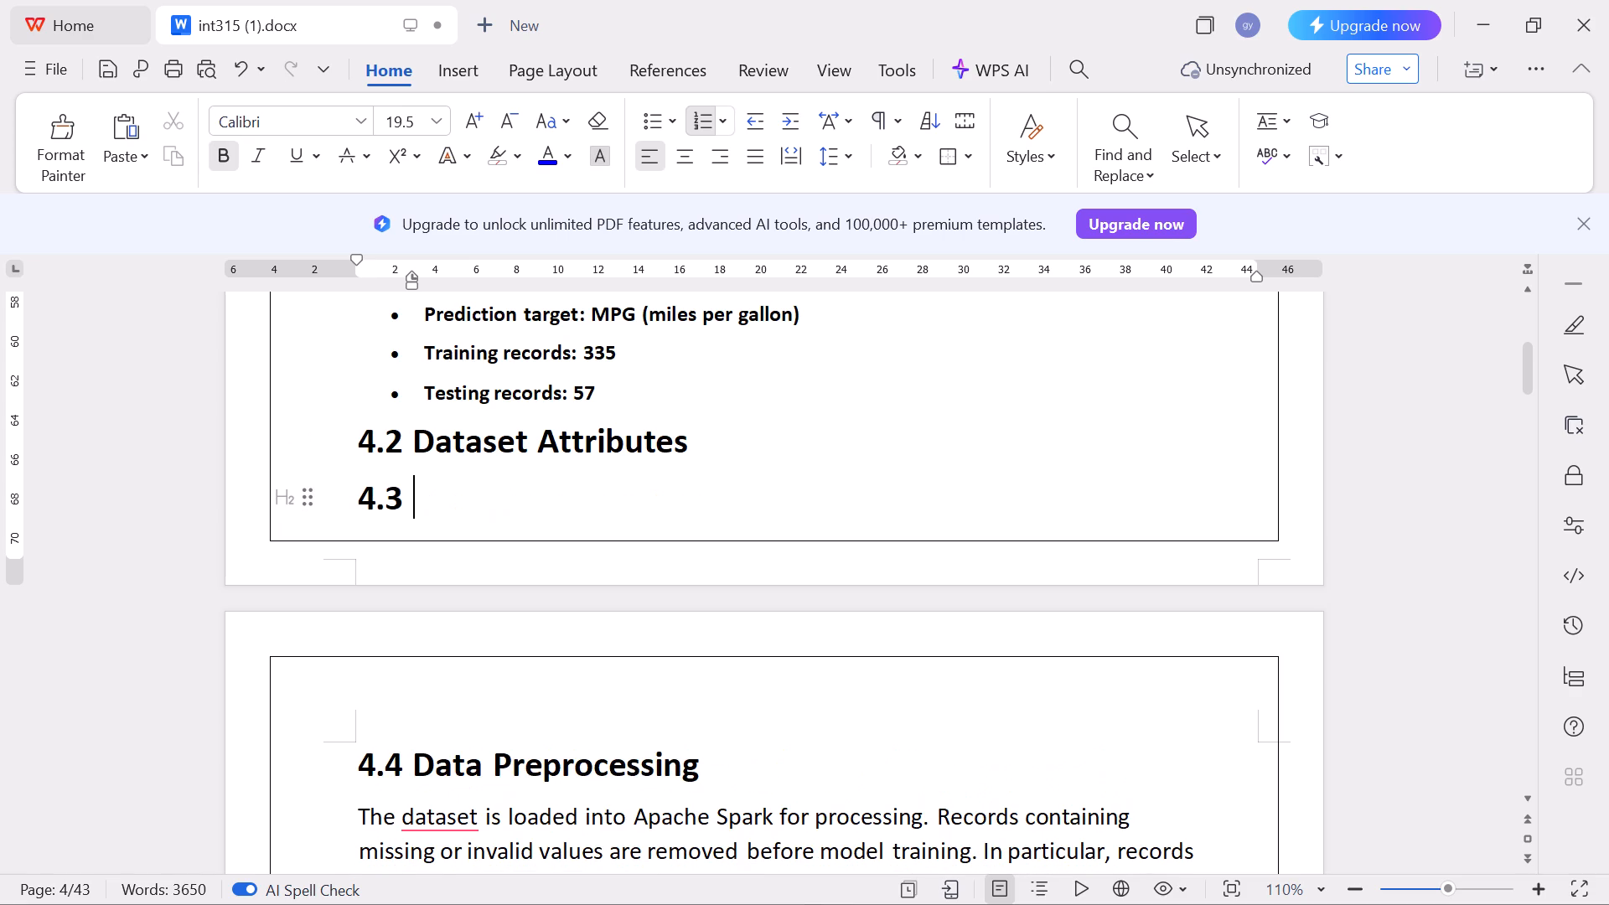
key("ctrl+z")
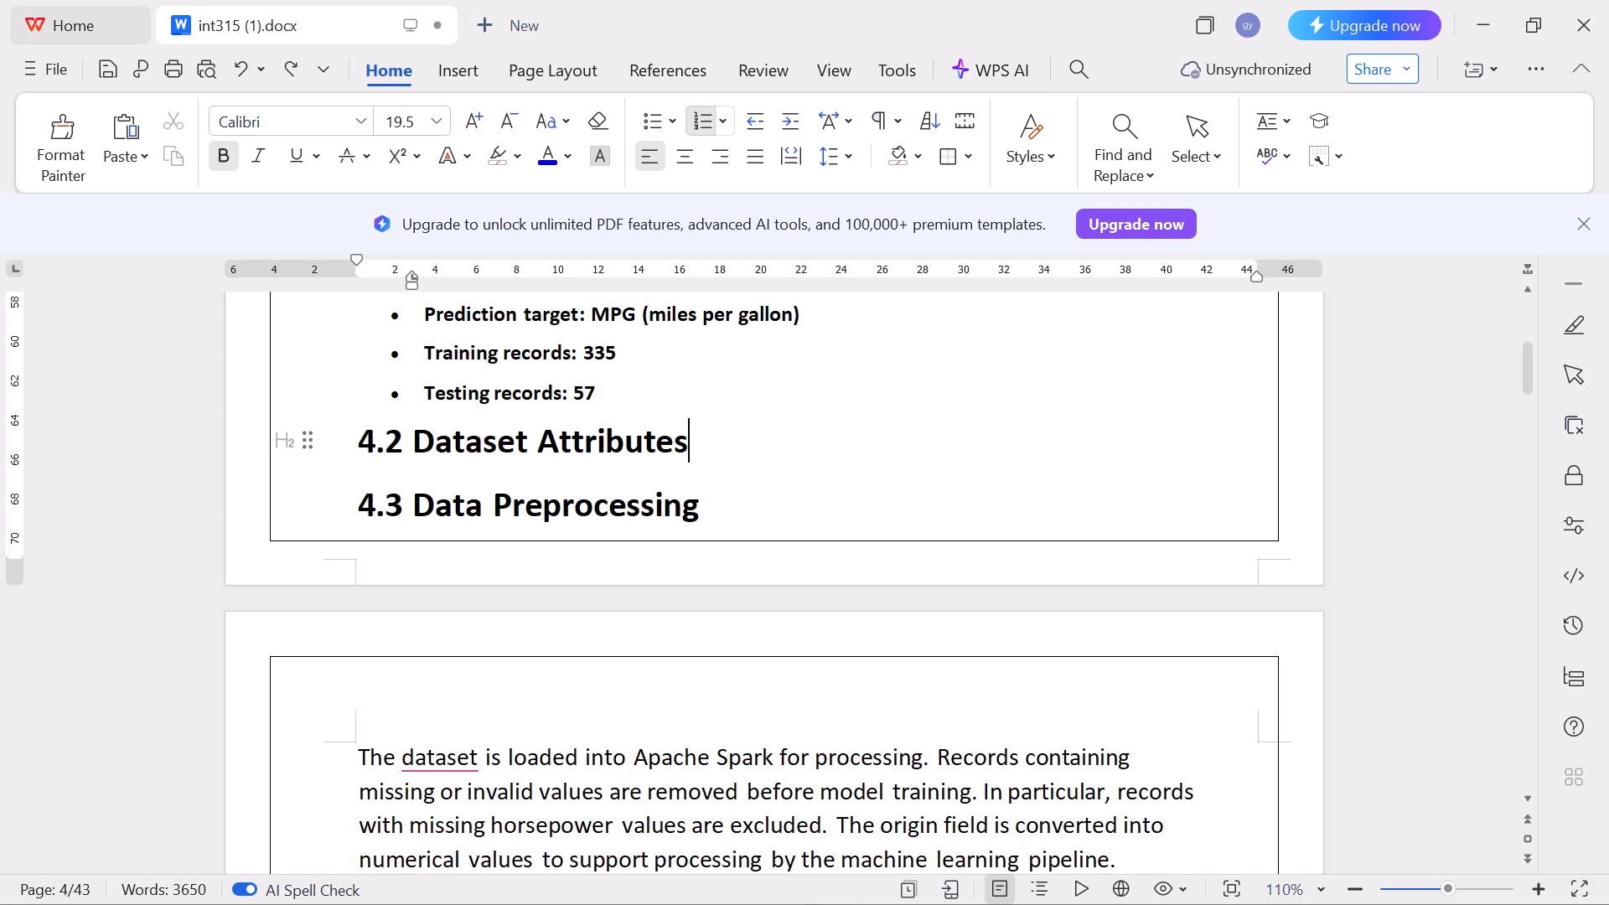
Add an empty, unnumbered line indented by two spaces directly below the "4.2 Dataset Attributes" heading.
key("Return")
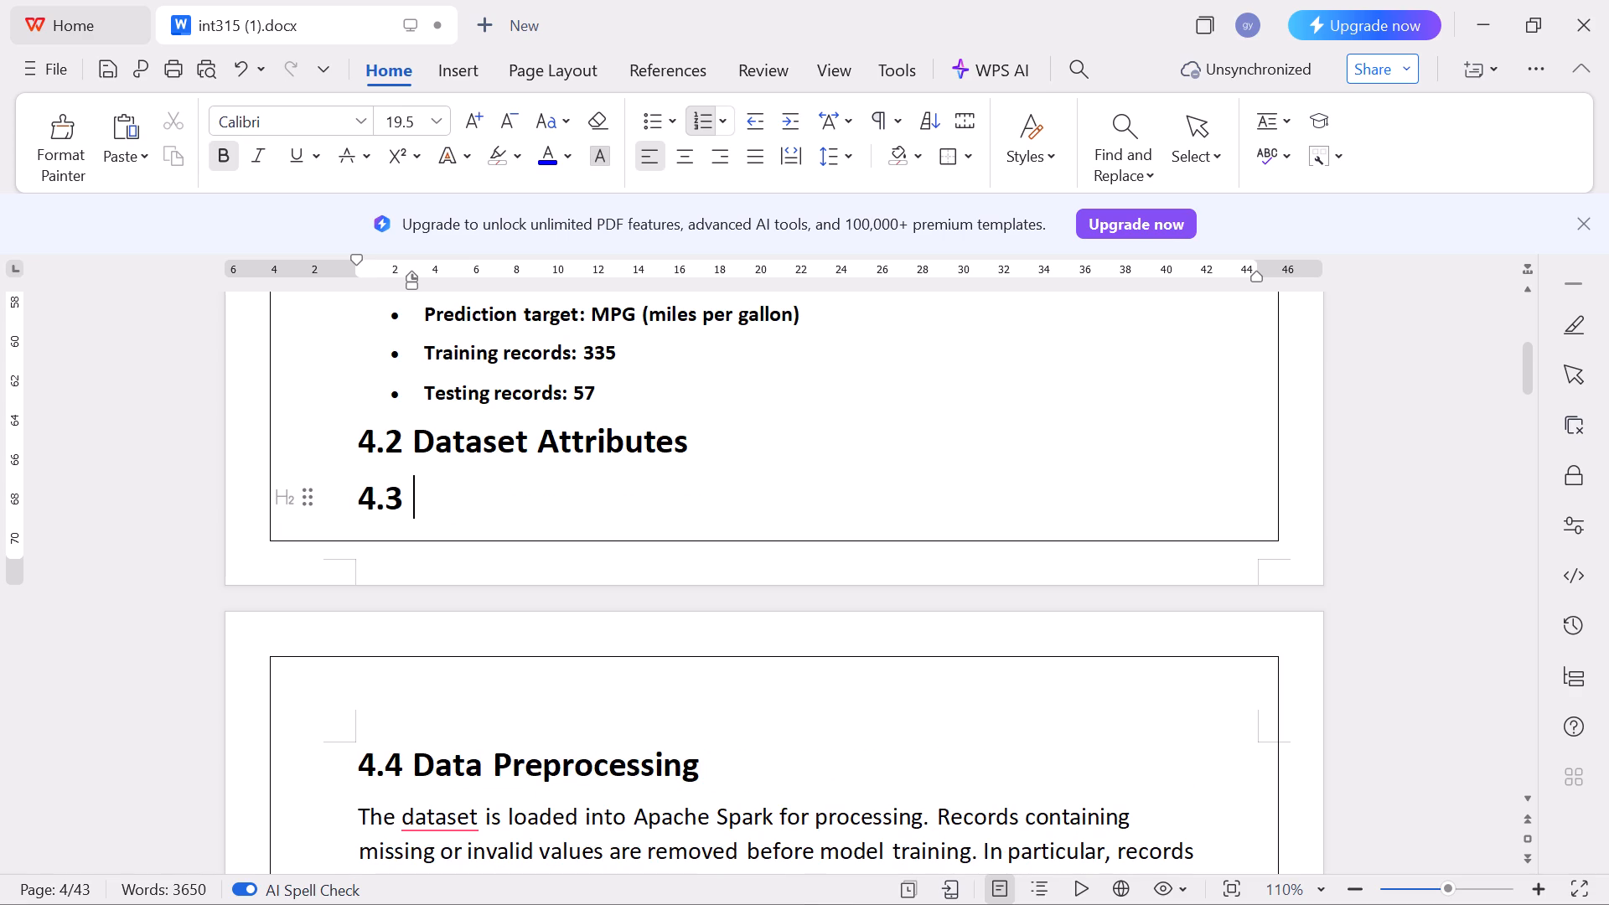
key("BackSpace")
key("BackSpace")
key("space")
key("space")
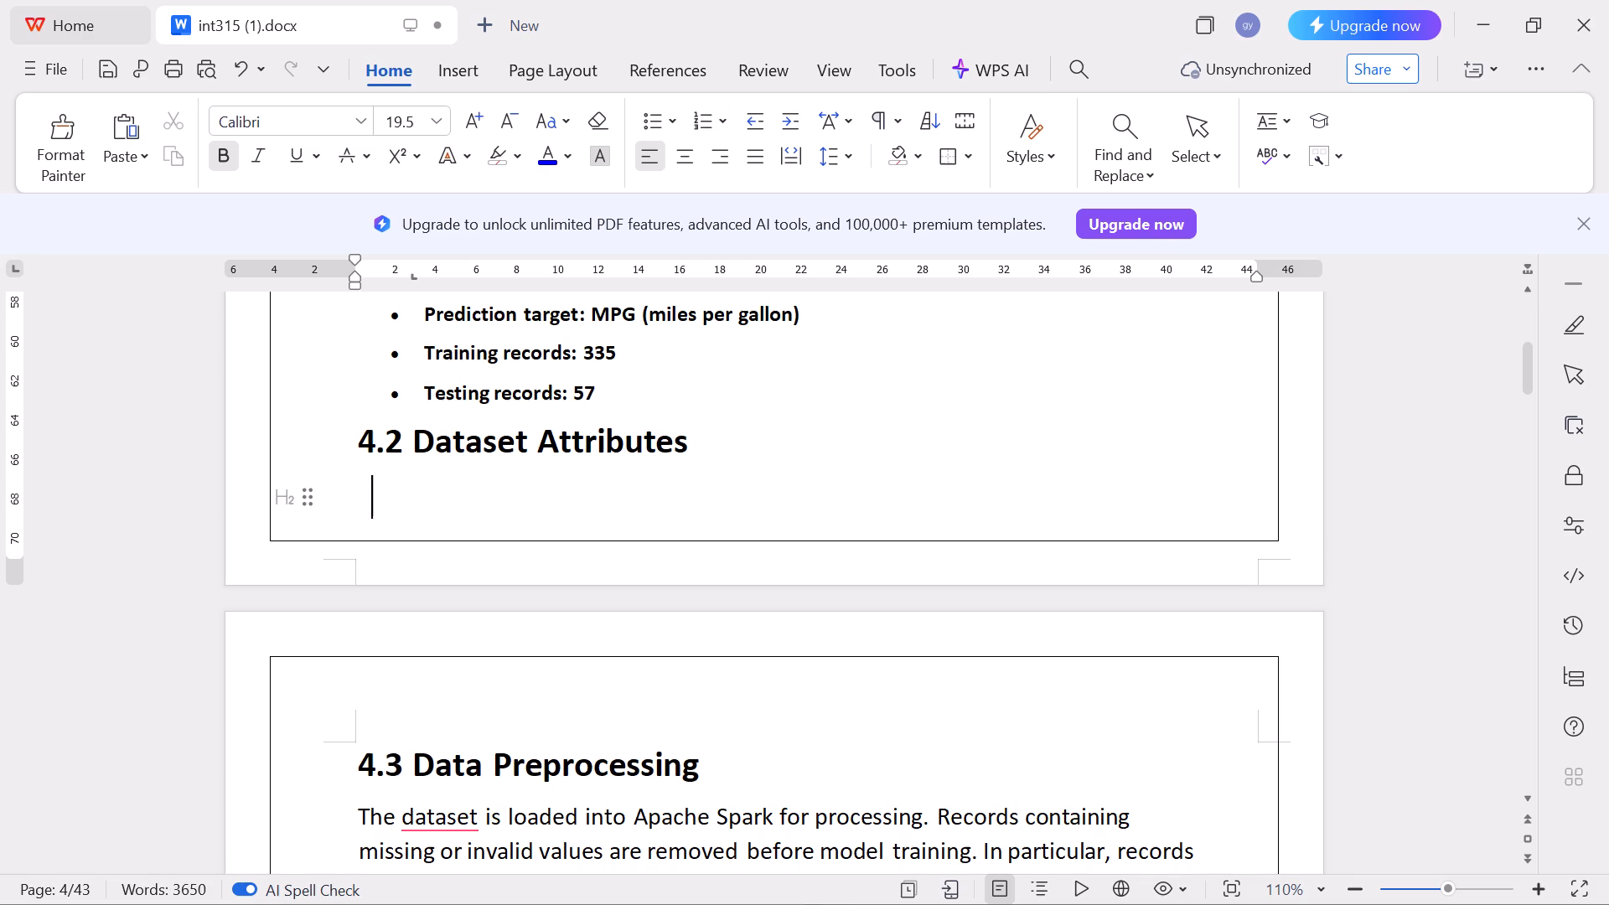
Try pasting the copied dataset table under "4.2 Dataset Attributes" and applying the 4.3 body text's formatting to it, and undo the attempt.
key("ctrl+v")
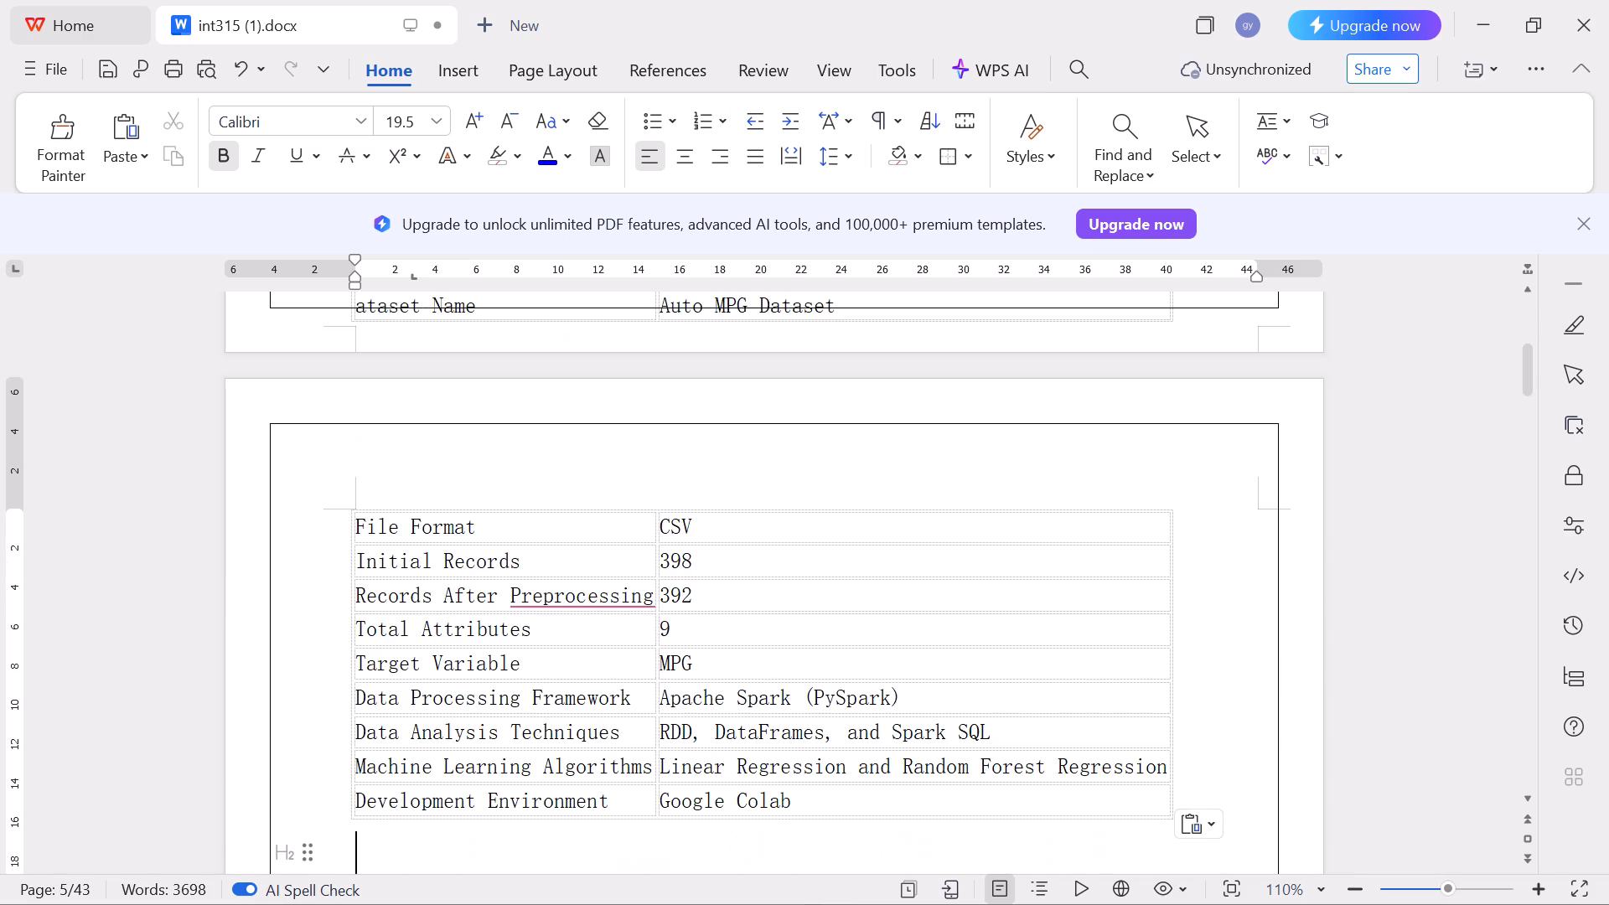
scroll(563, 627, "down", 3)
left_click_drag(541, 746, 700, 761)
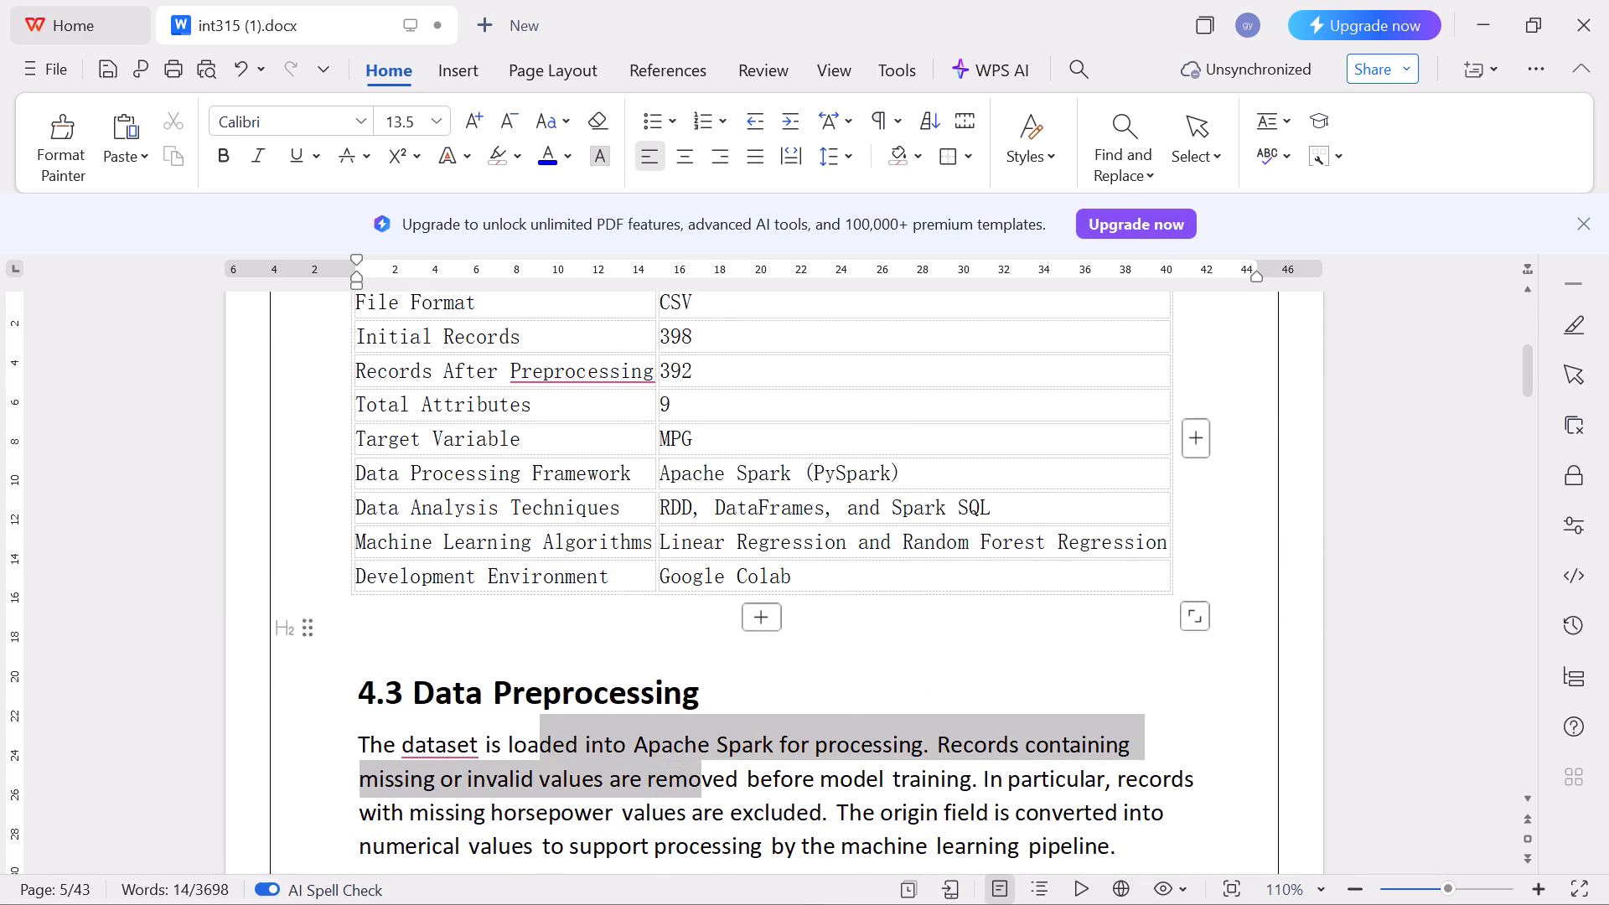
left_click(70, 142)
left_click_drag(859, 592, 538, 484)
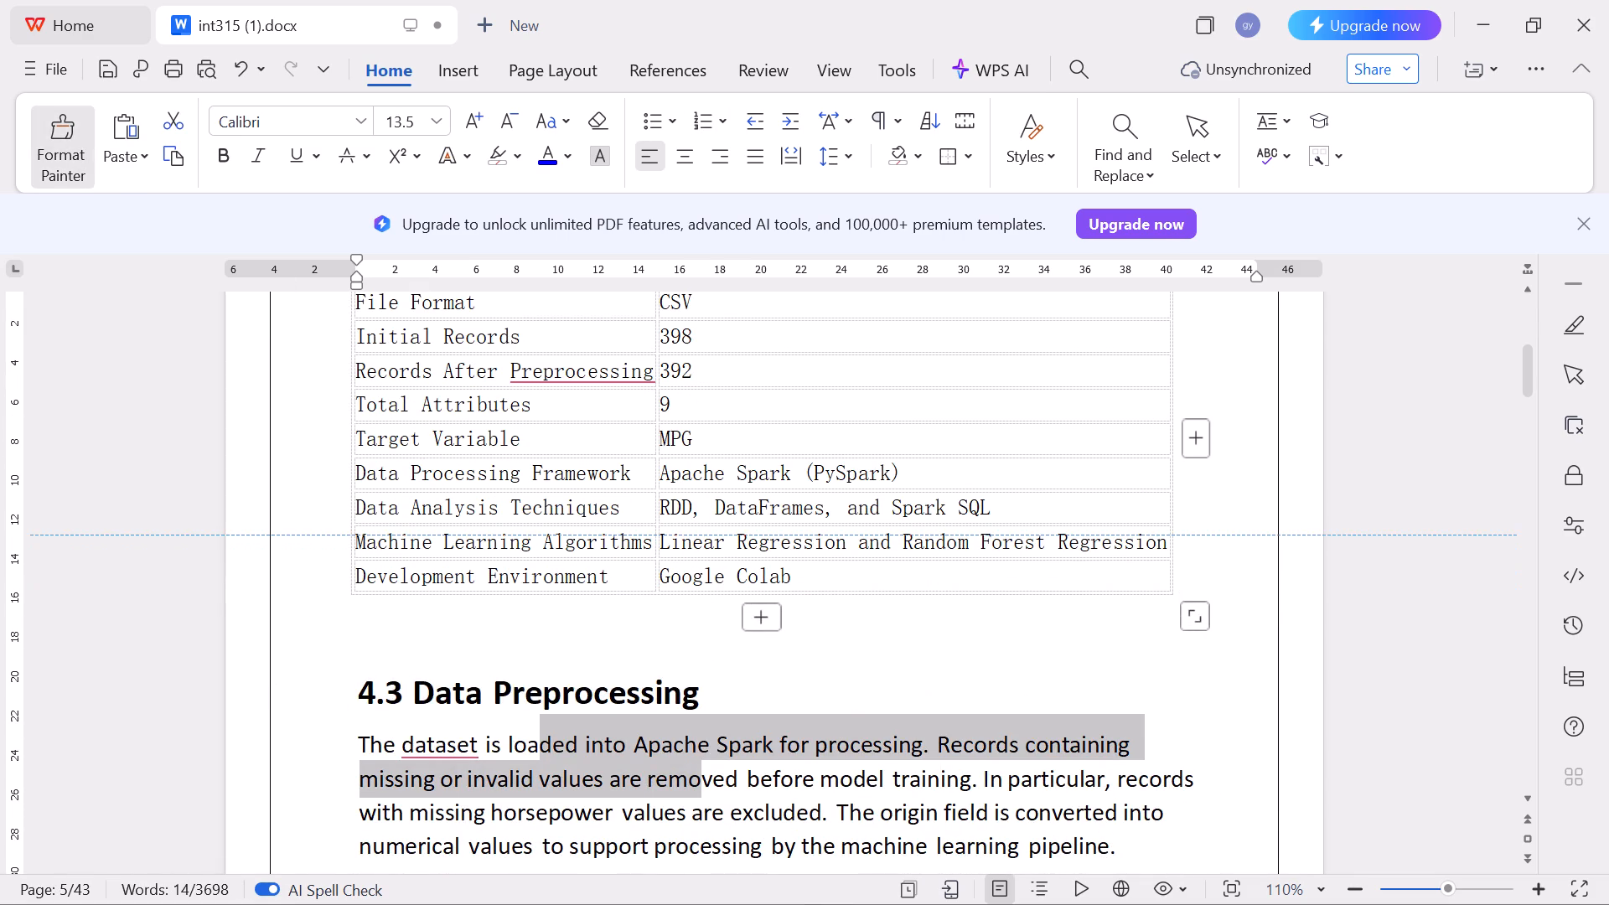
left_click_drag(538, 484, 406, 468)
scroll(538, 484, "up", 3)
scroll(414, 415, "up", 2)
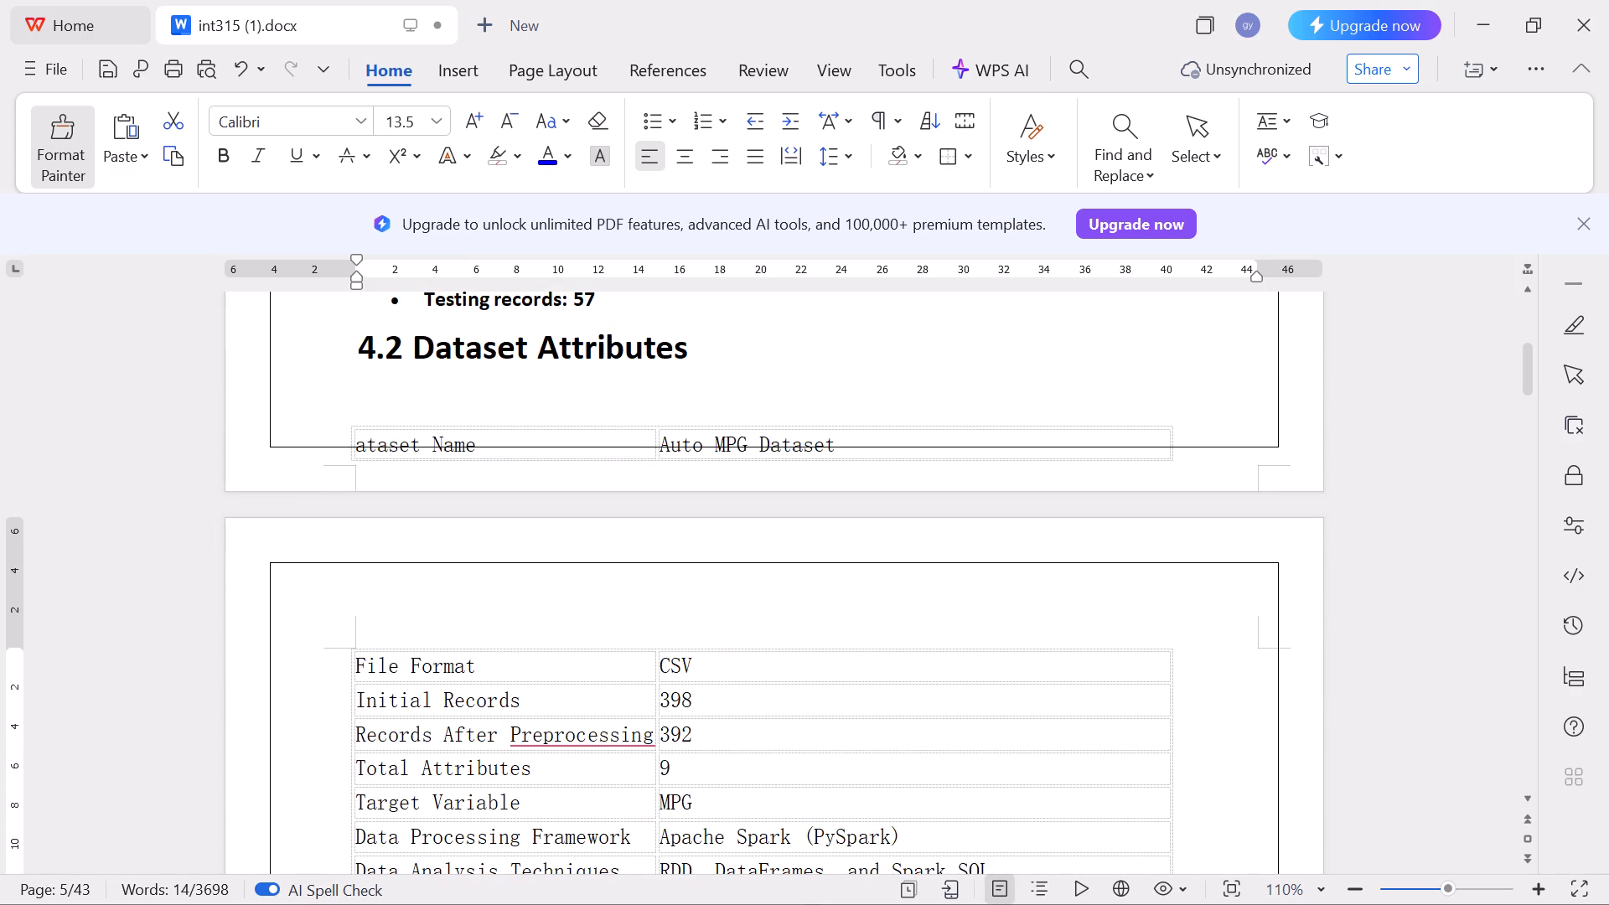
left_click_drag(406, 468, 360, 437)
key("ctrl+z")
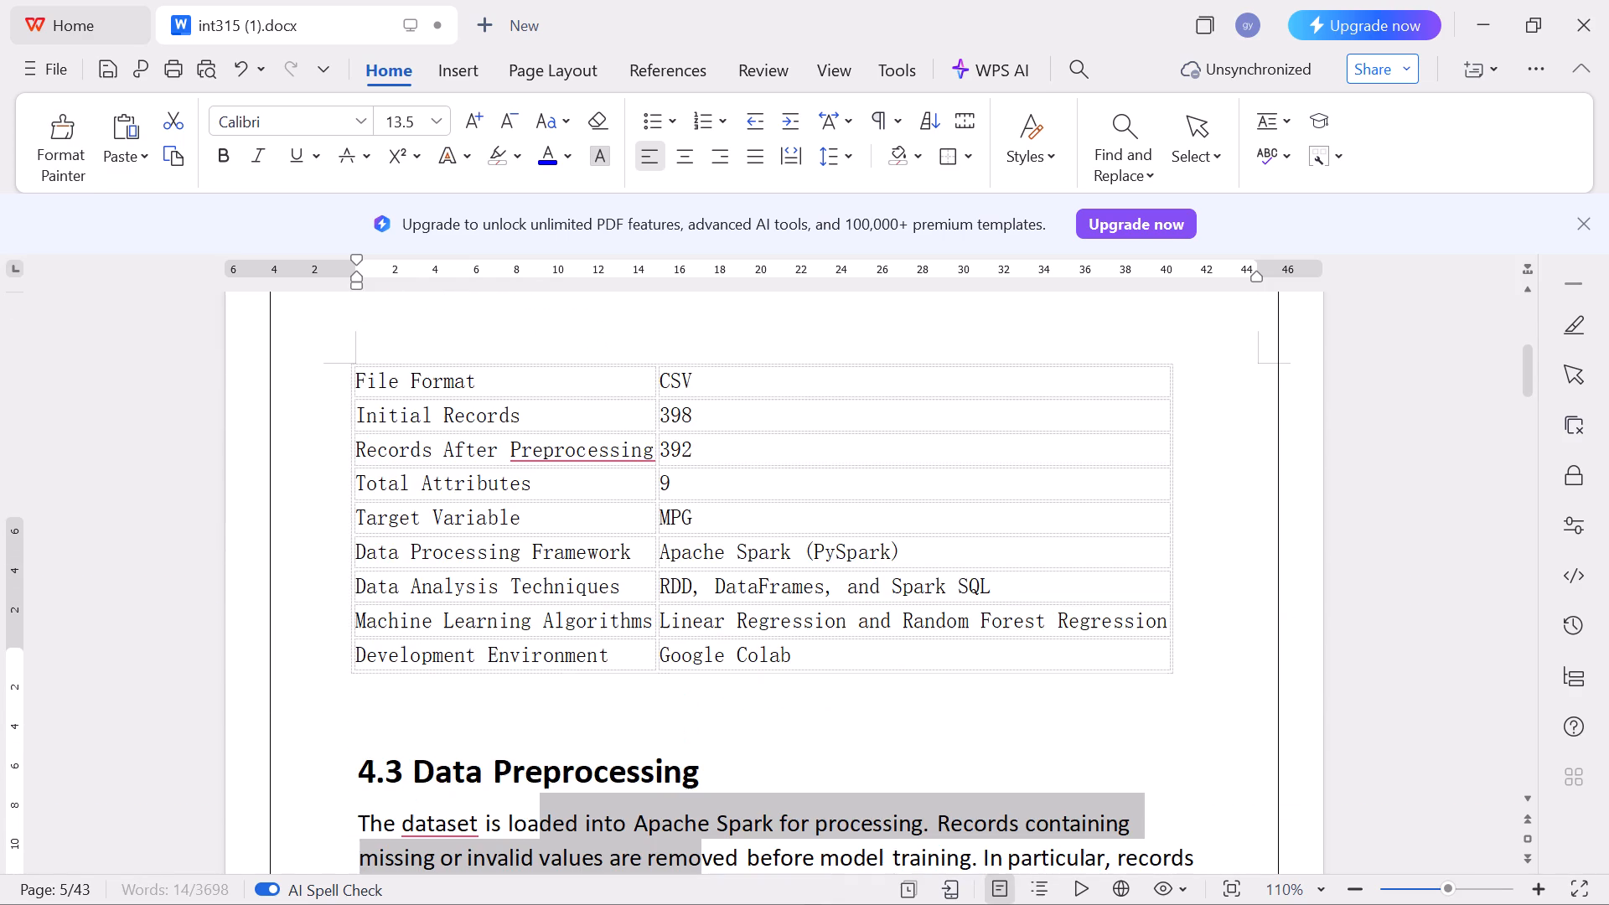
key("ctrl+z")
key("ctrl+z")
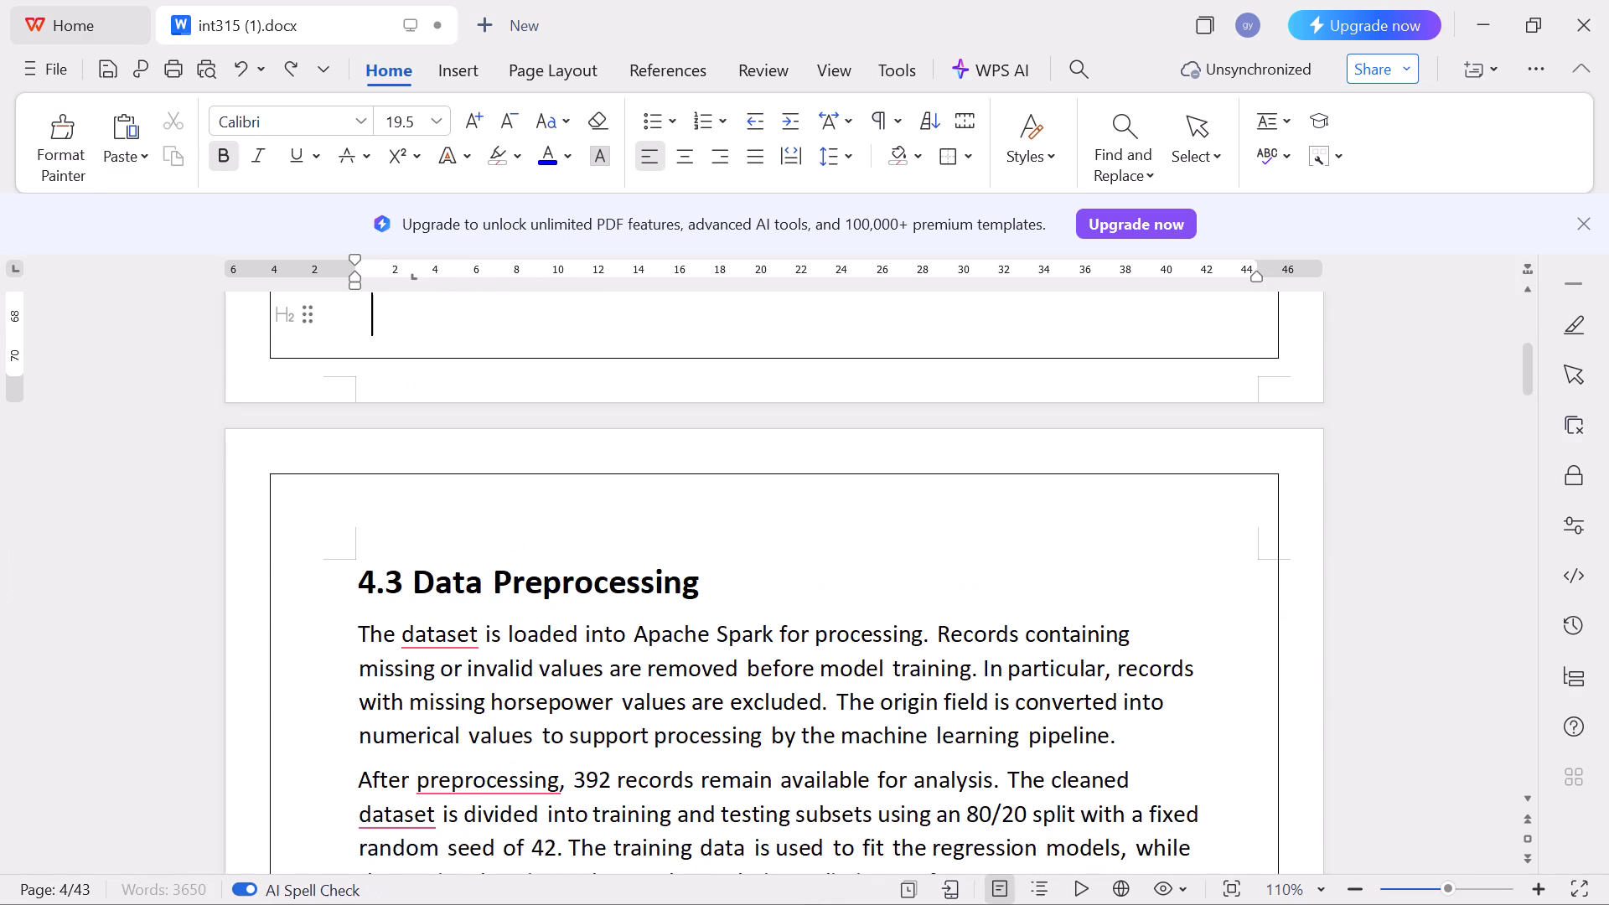
Add another empty, unnumbered line indented by two spaces directly below the "4.2 Dataset Attributes" heading.
scroll(436, 481, "up", 2)
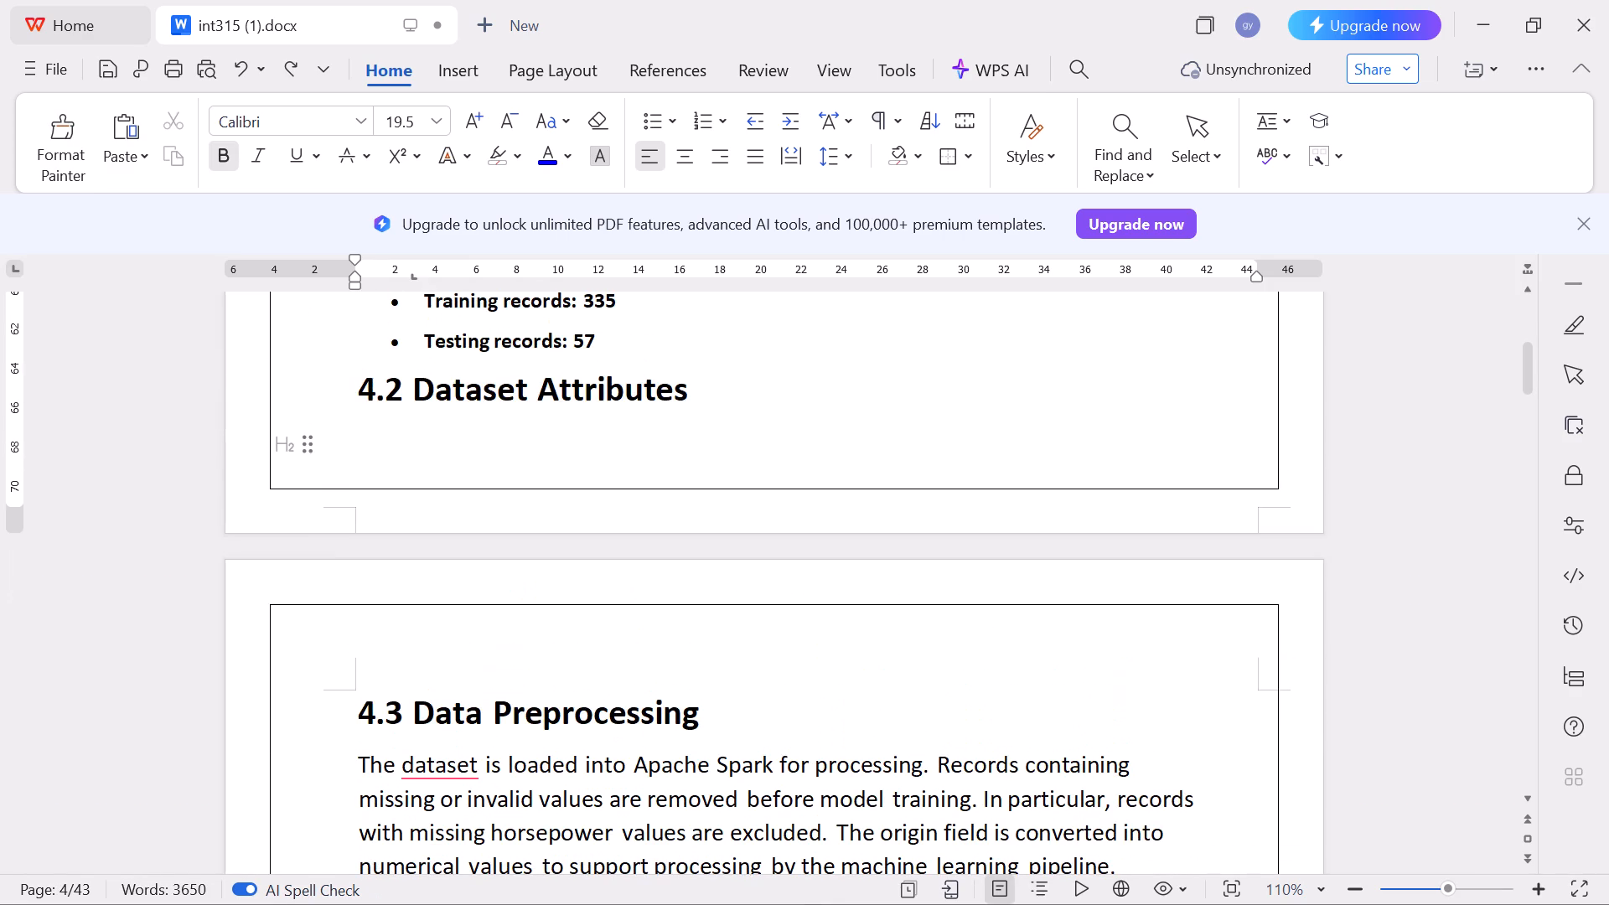
left_click(381, 372)
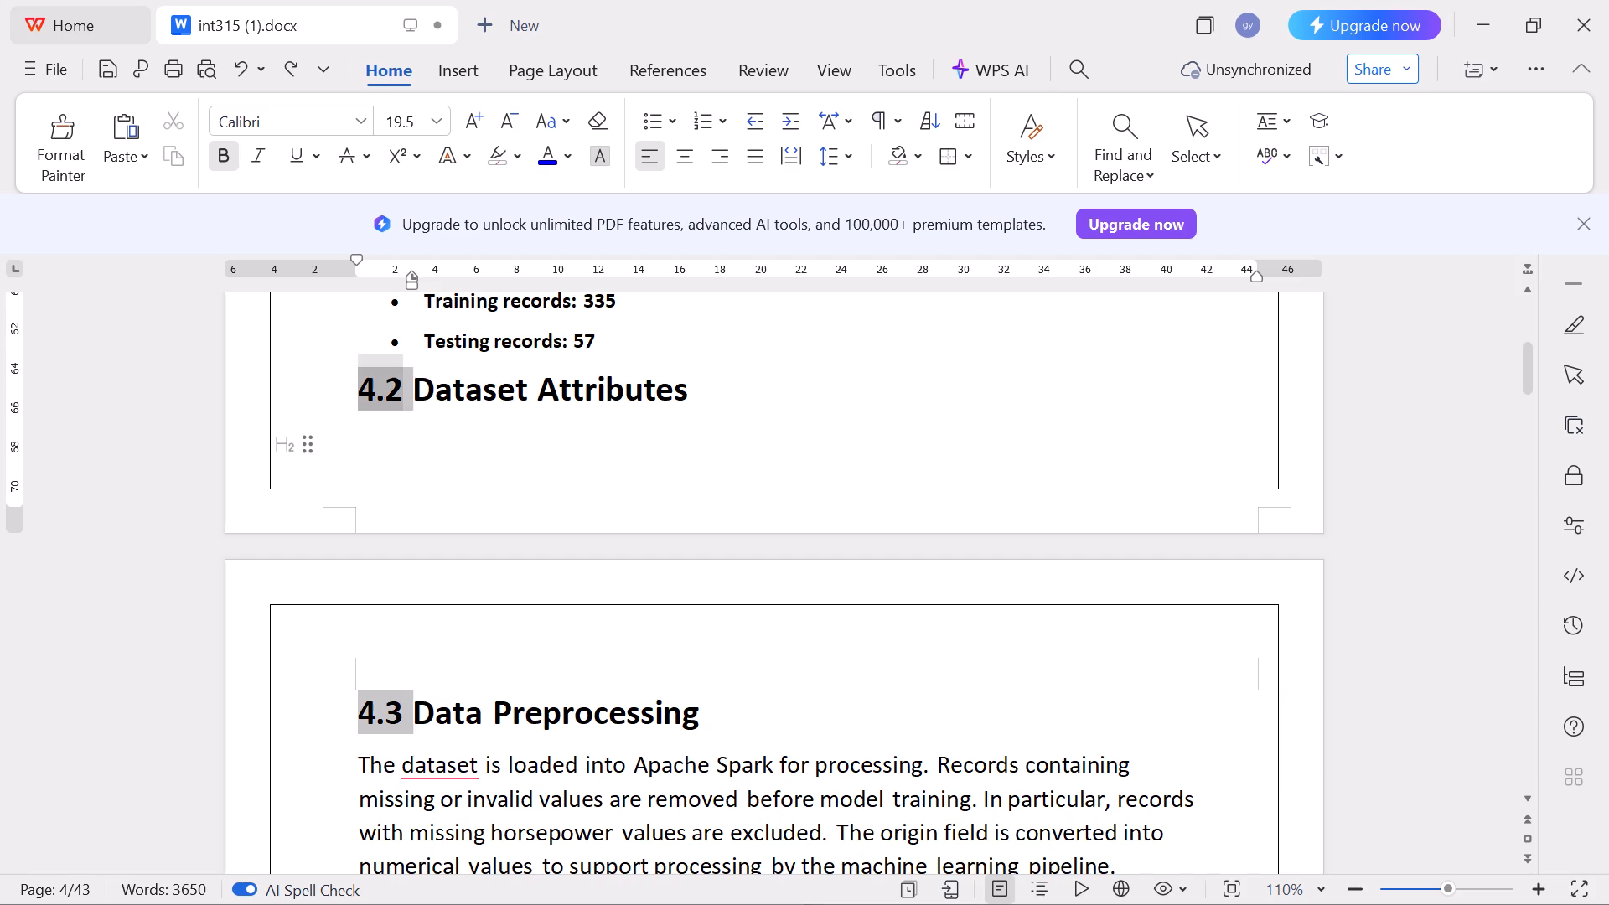
left_click(349, 381)
left_click(354, 381)
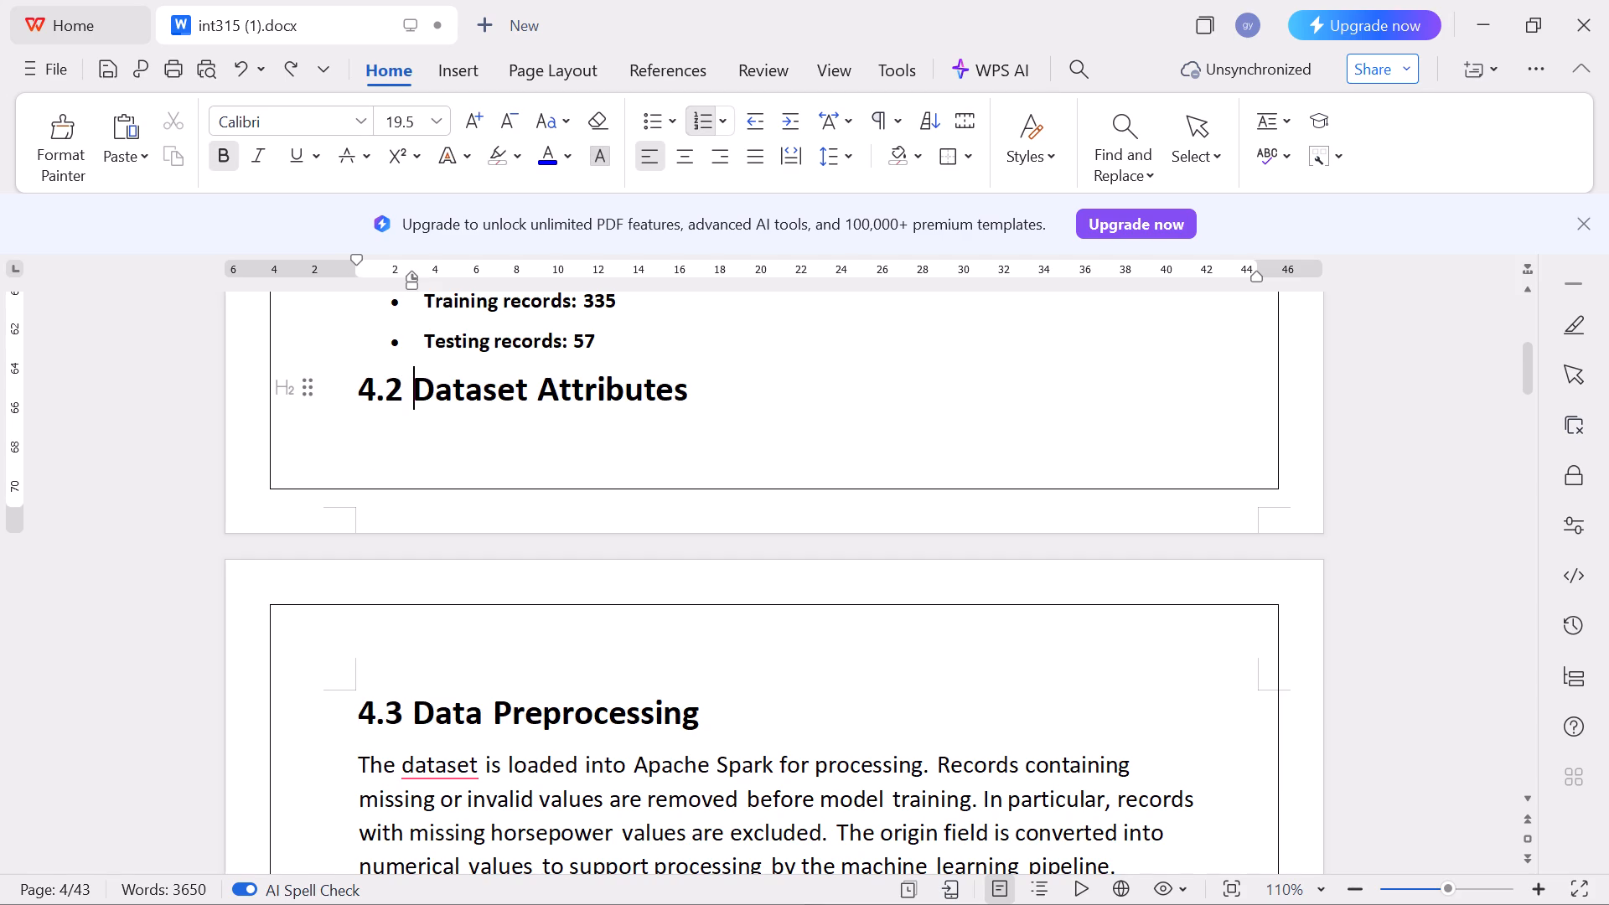
left_click(400, 659)
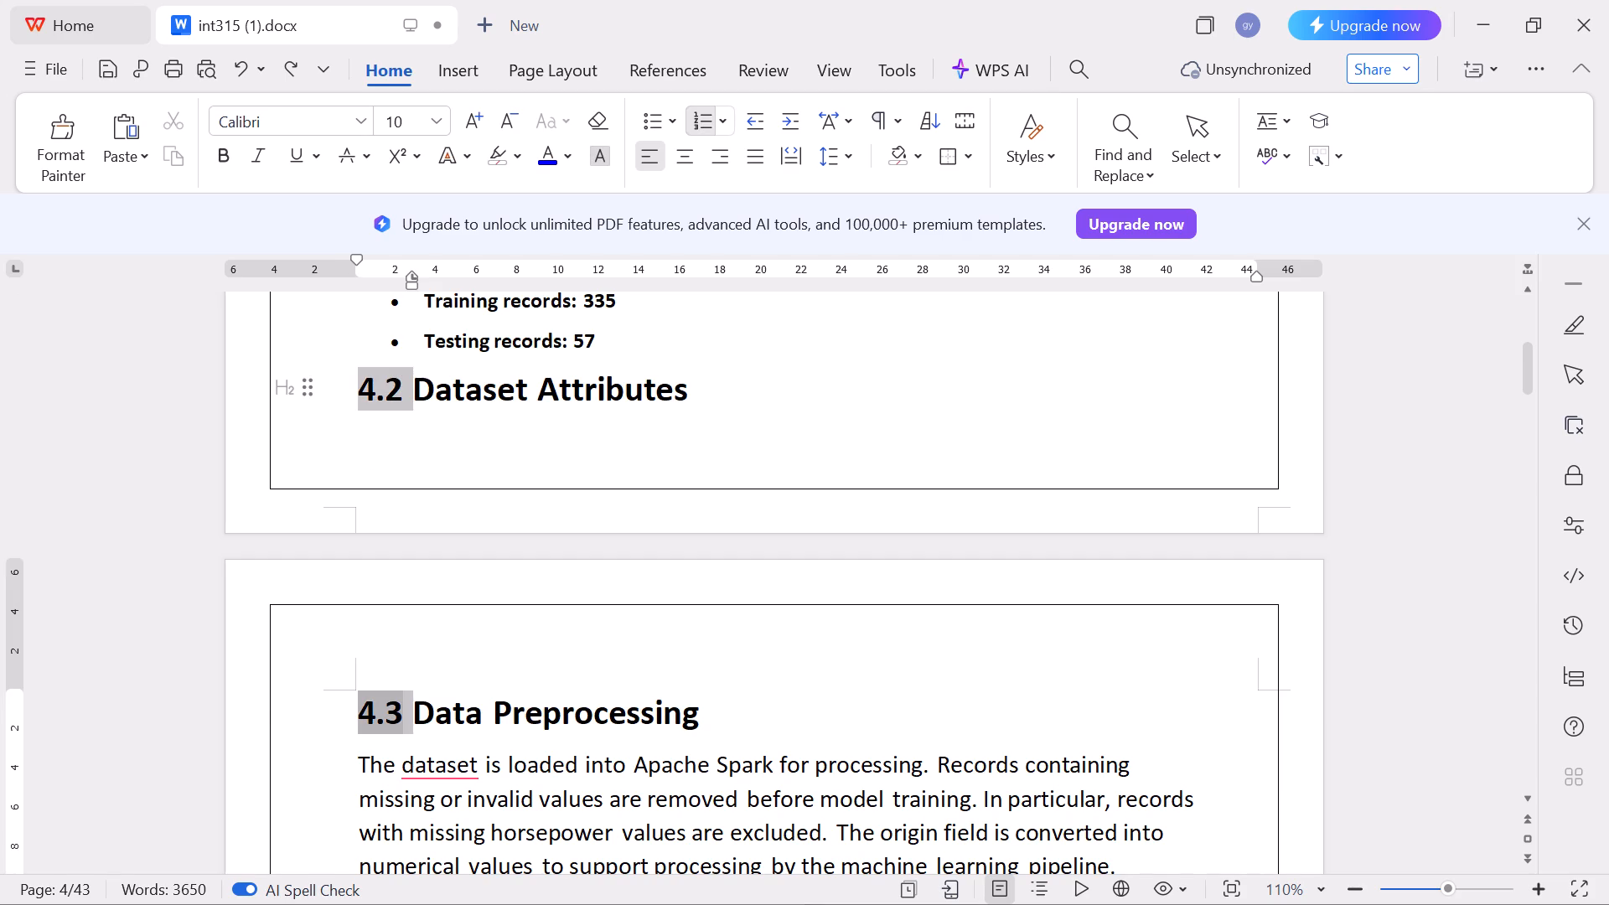
left_click(419, 646)
left_click(716, 406)
key("Return")
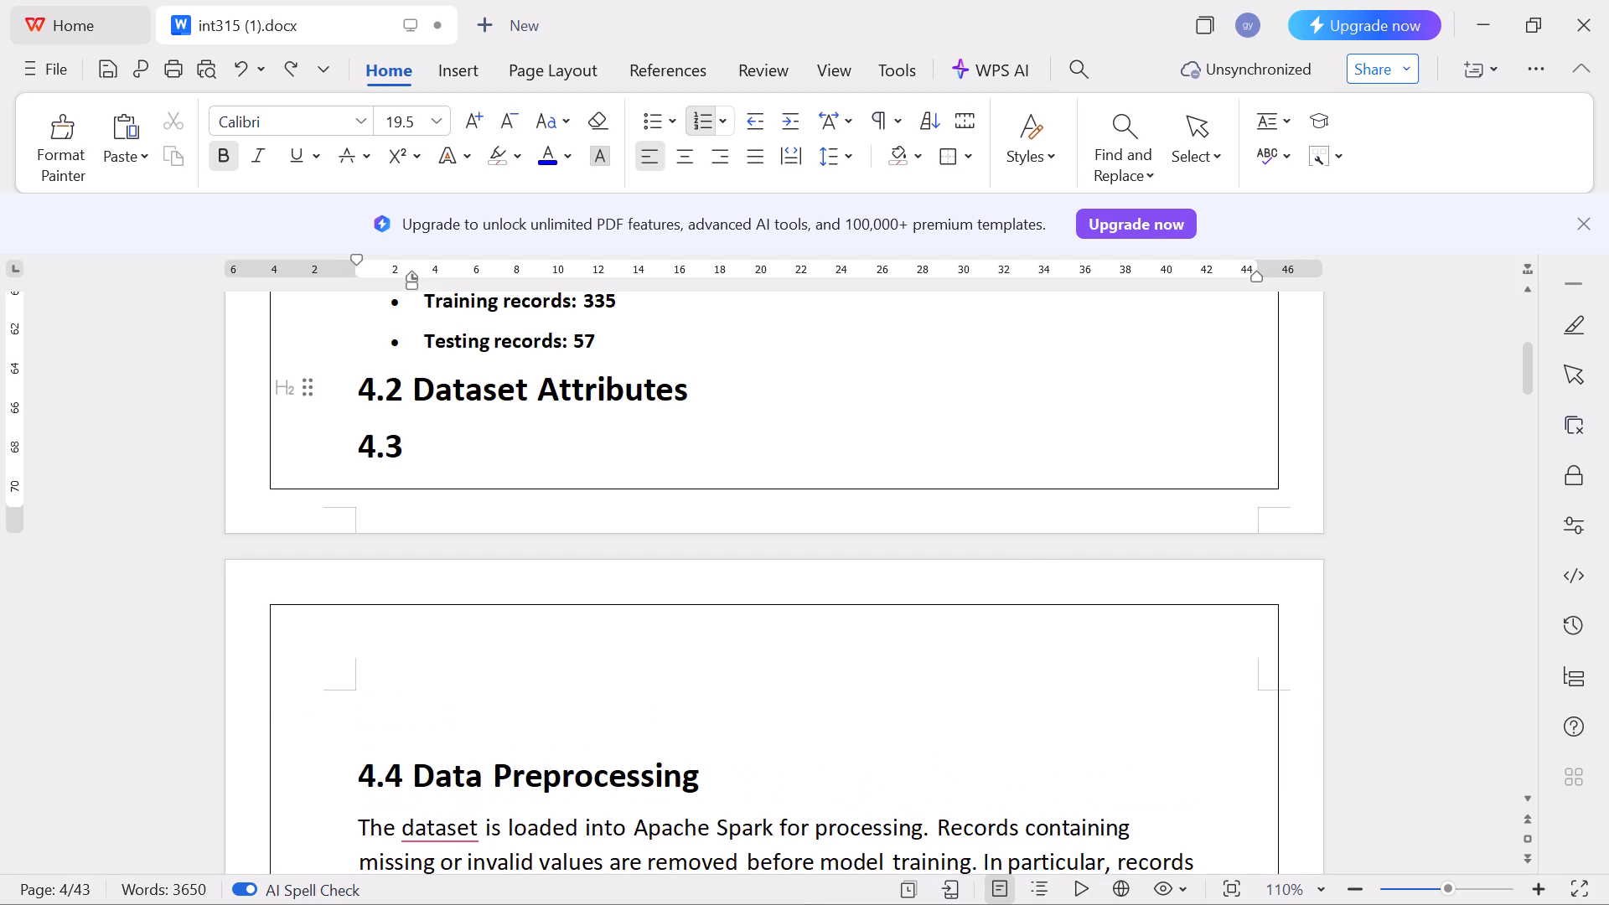
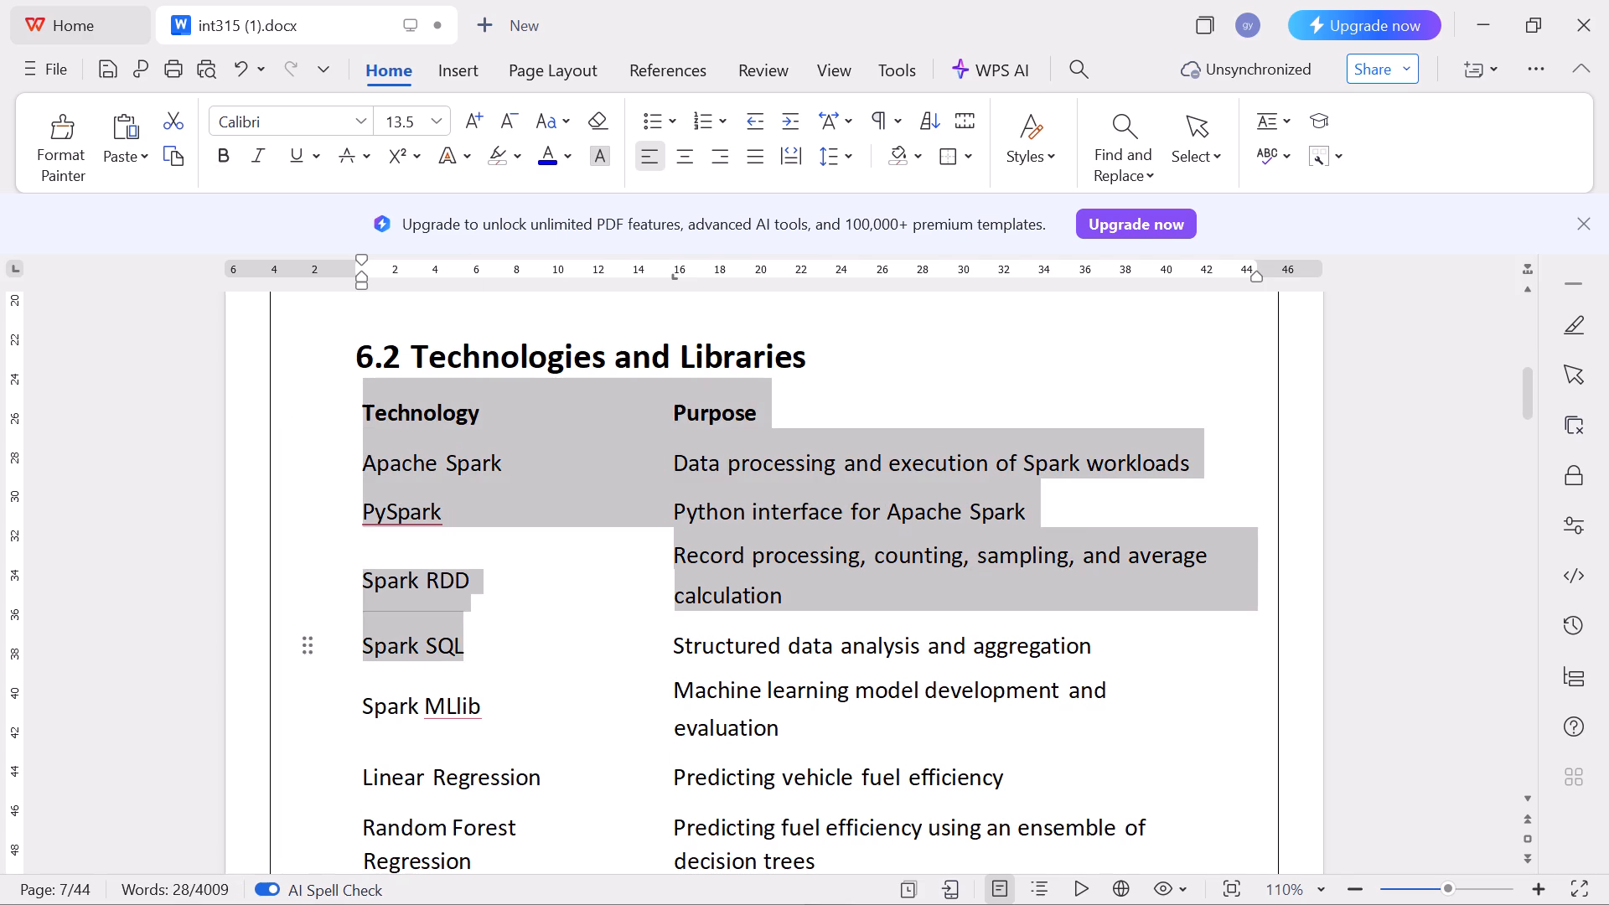
scroll(561, 654, "down", 4)
left_click_drag(561, 654, 507, 509)
scroll(546, 582, "up", 2)
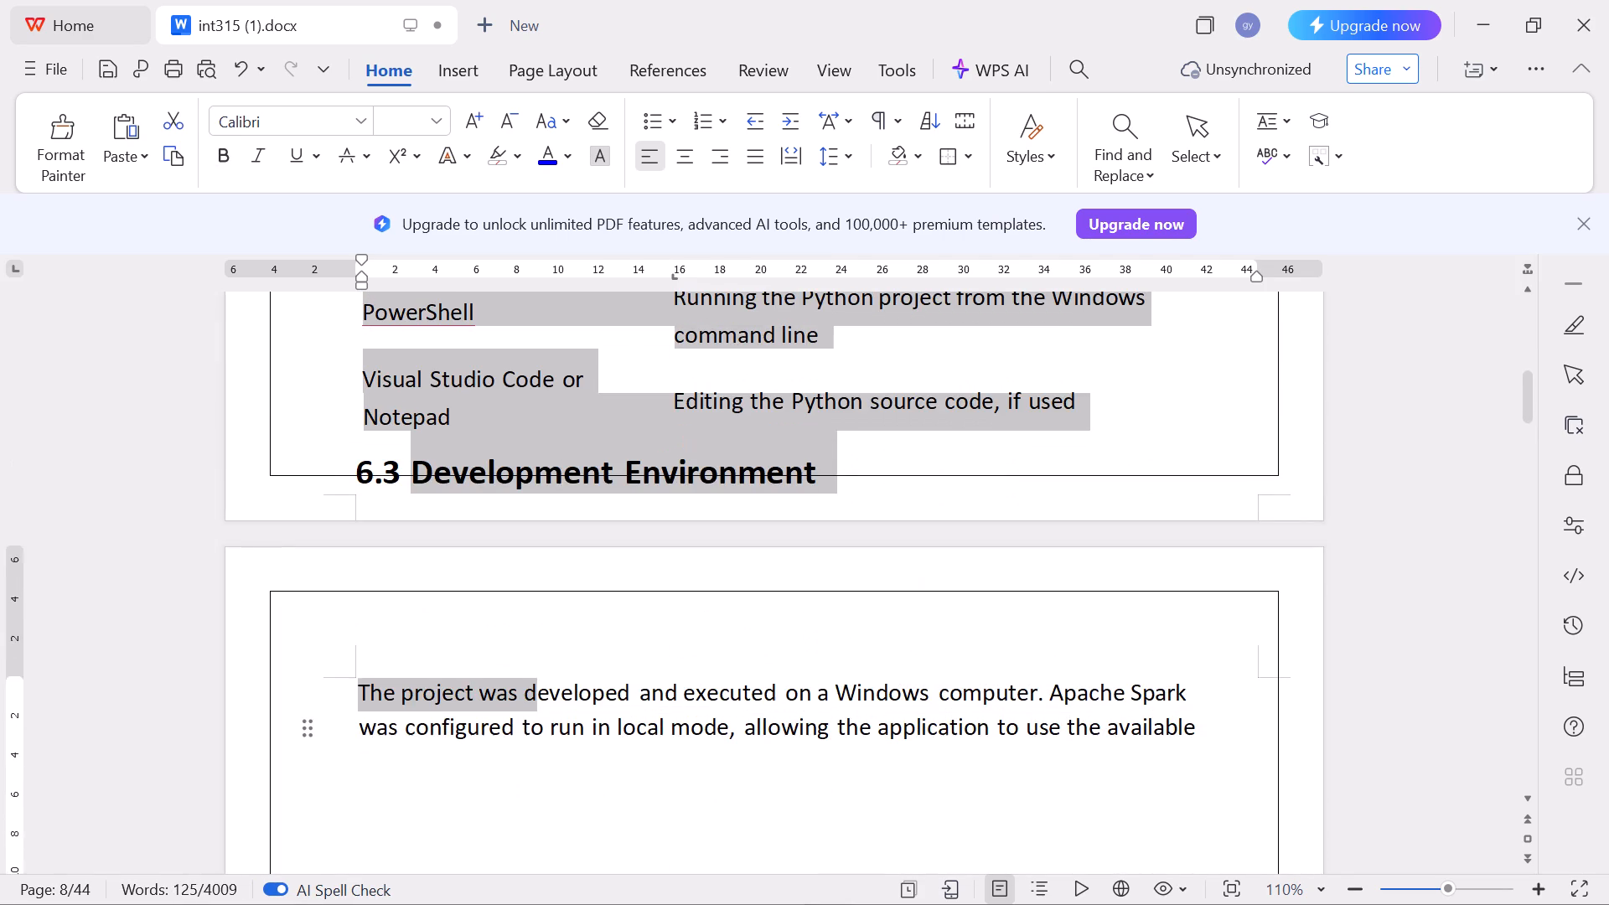
left_click_drag(507, 509, 1084, 411)
key("BackSpace")
Paste the copied technology descriptions on an unnumbered new line below the "6.2 Technologies and Libraries" heading.
scroll(1084, 411, "up", 3)
scroll(1029, 463, "up", 1)
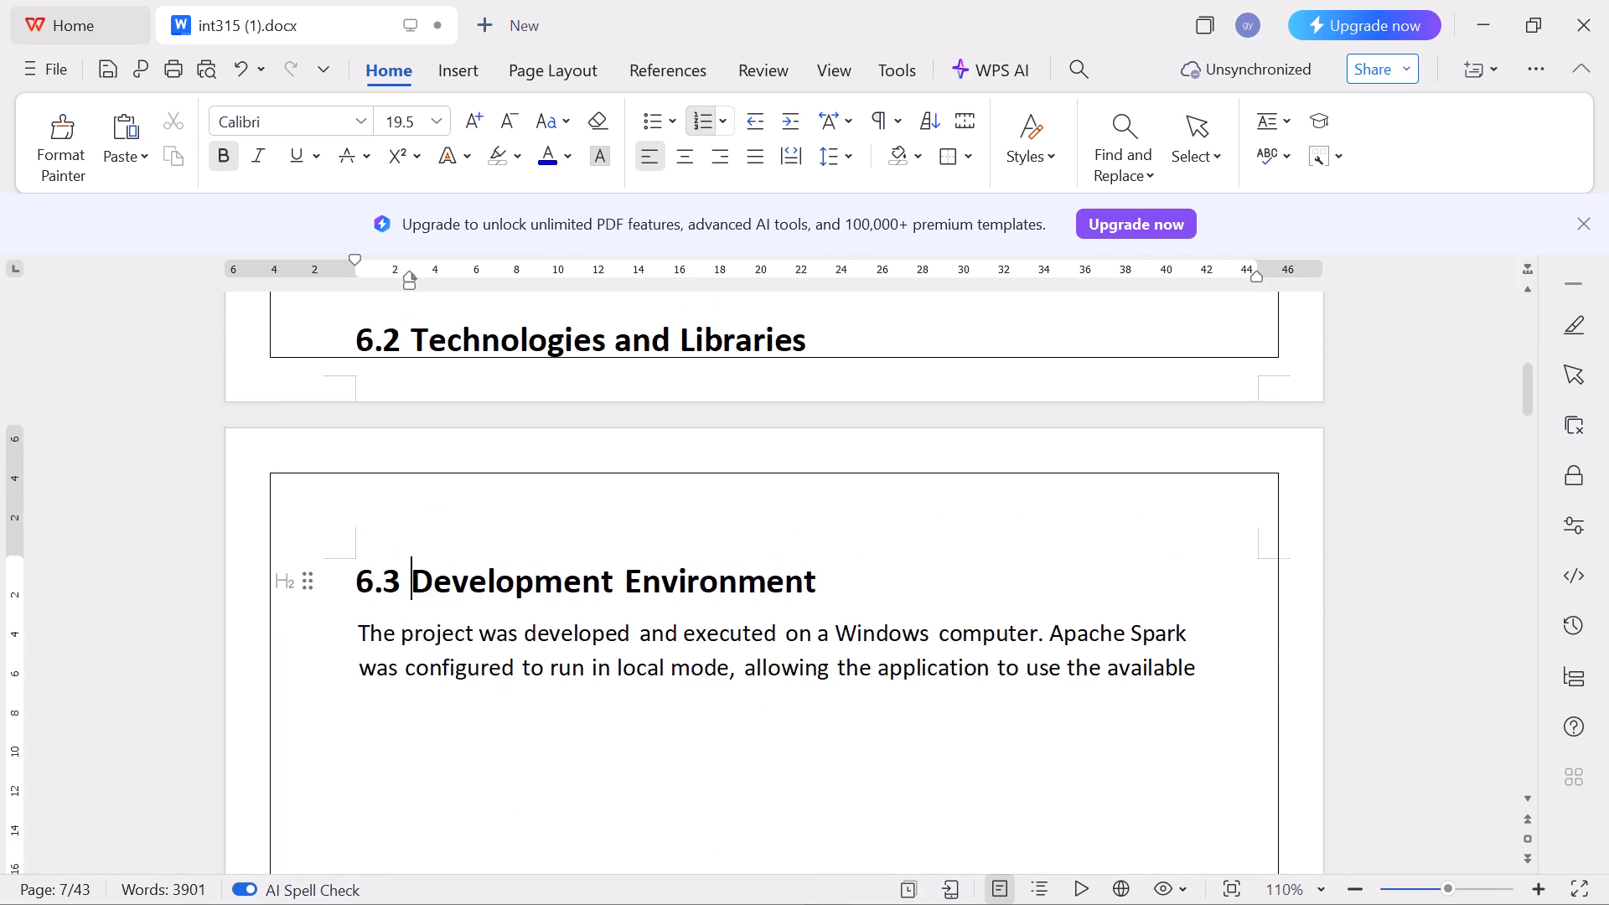
scroll(1029, 463, "up", 1)
left_click(841, 401)
key("Return")
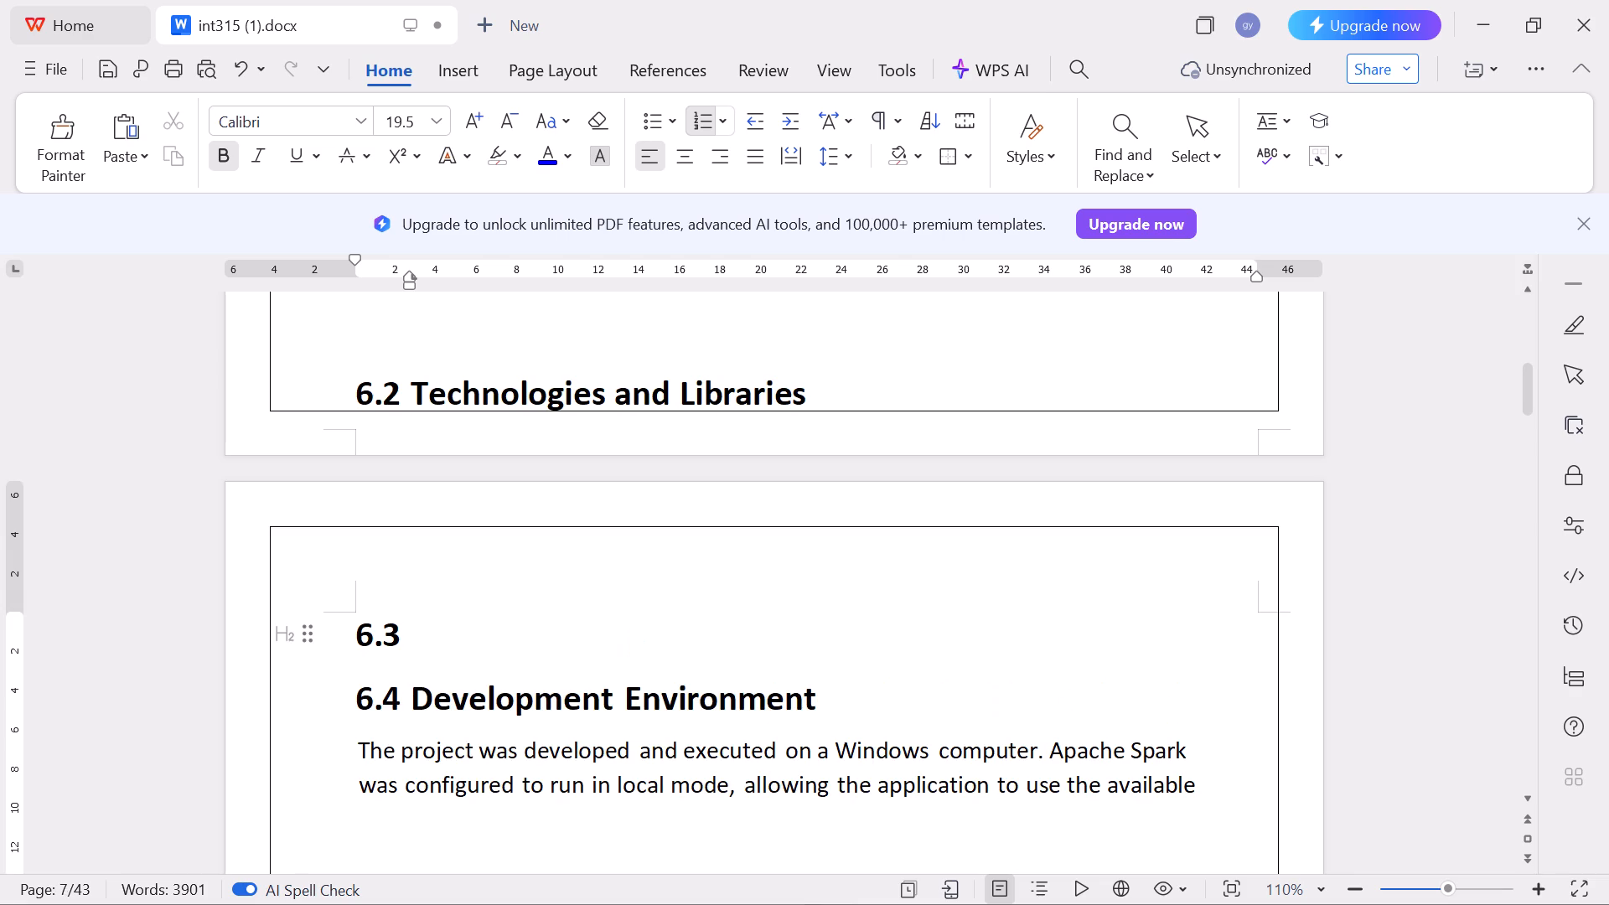
key("BackSpace")
key("ctrl+v")
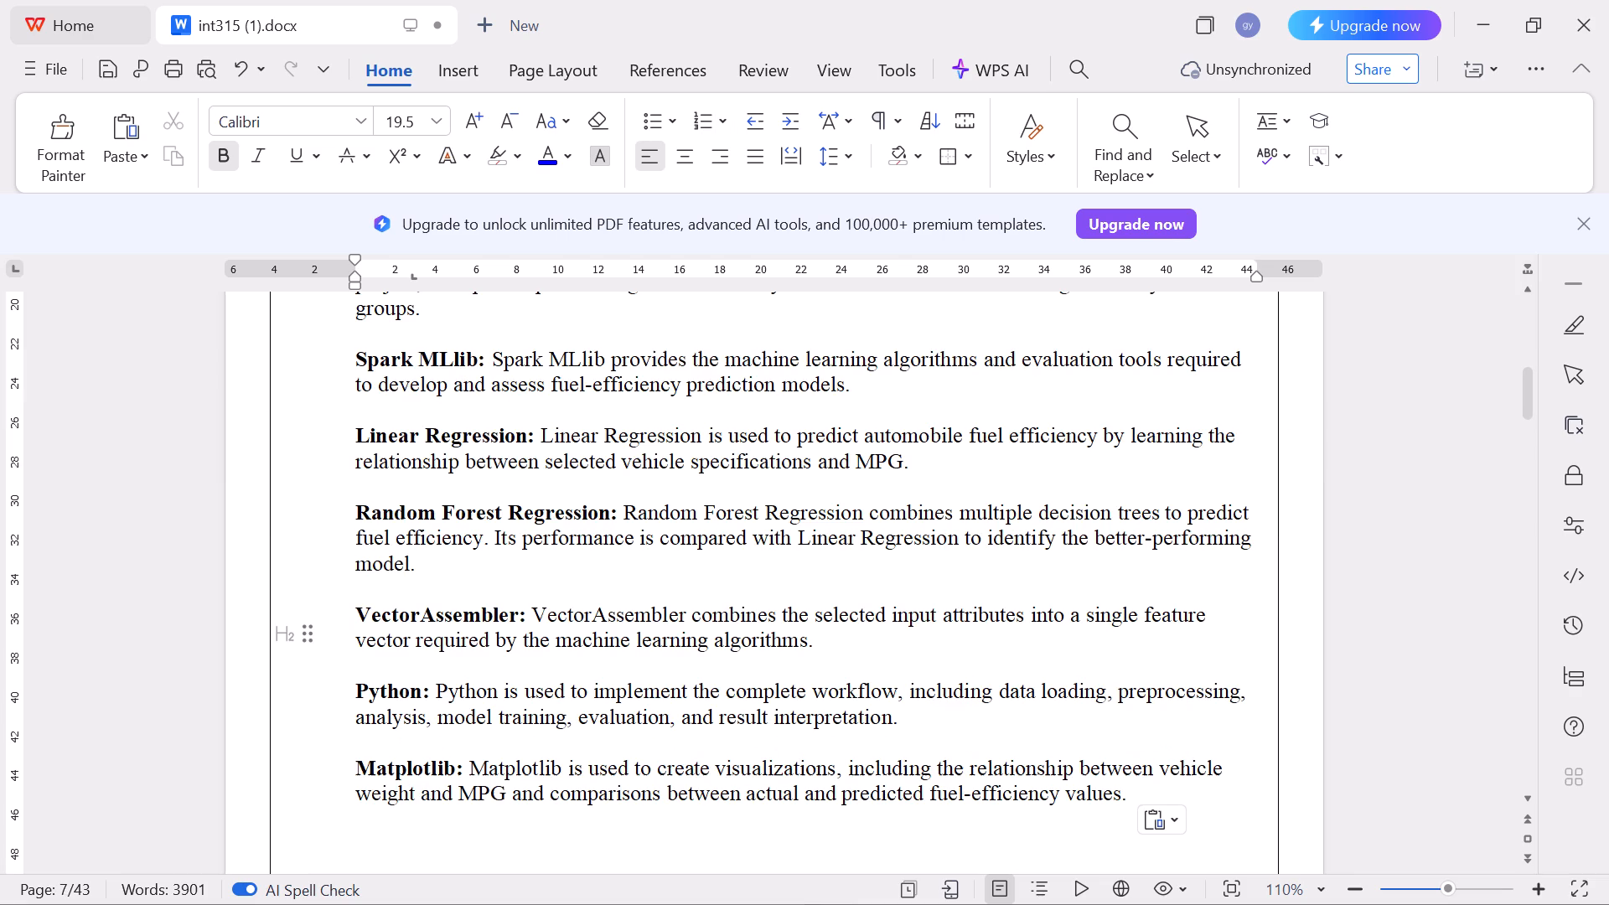
Use Format Painter to apply the 6.3 body text's formatting to all the pasted 6.2 descriptions, Apache Spark through Matplotlib.
scroll(716, 588, "down", 2)
left_click_drag(670, 702, 755, 686)
left_click(68, 131)
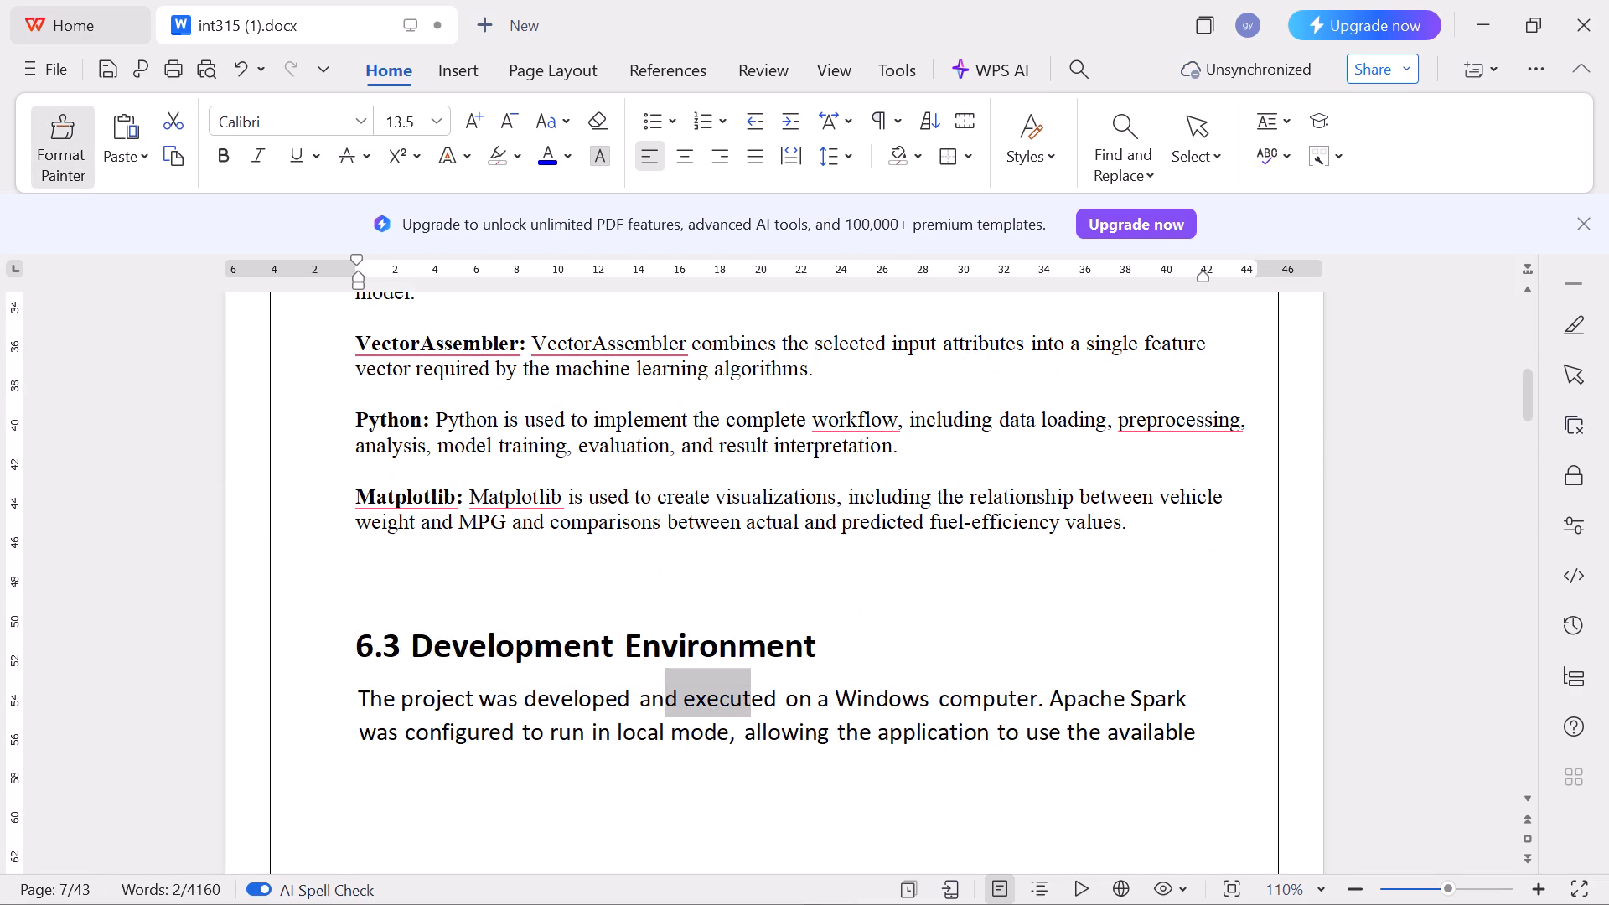
left_click_drag(1145, 541, 851, 458)
scroll(851, 458, "up", 4)
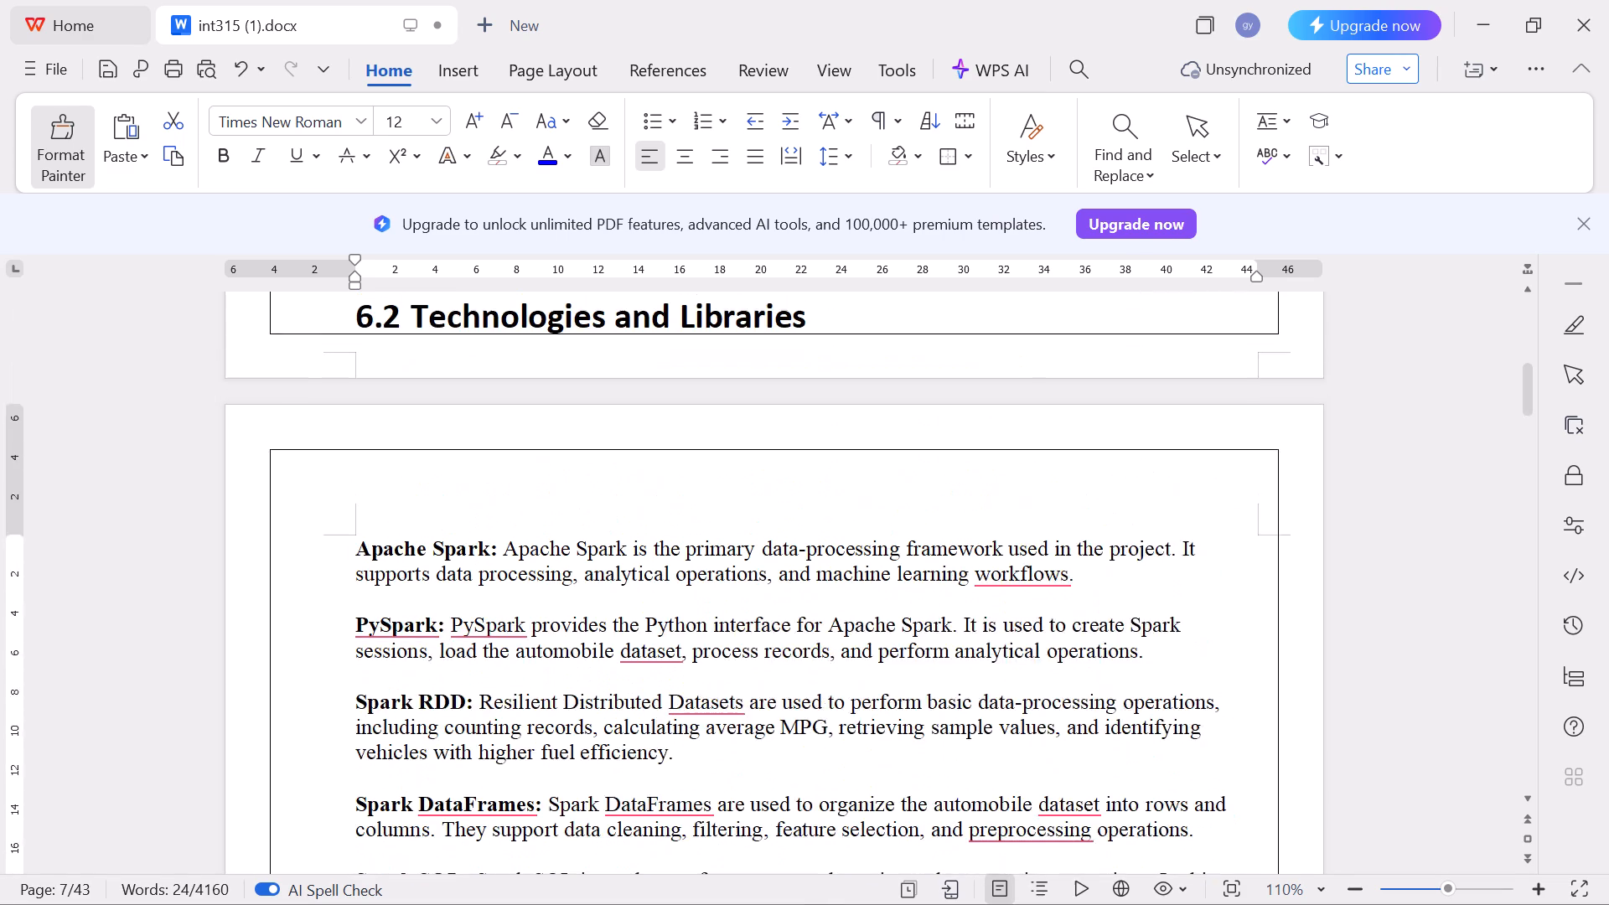
scroll(851, 458, "up", 2)
left_click_drag(851, 458, 329, 597)
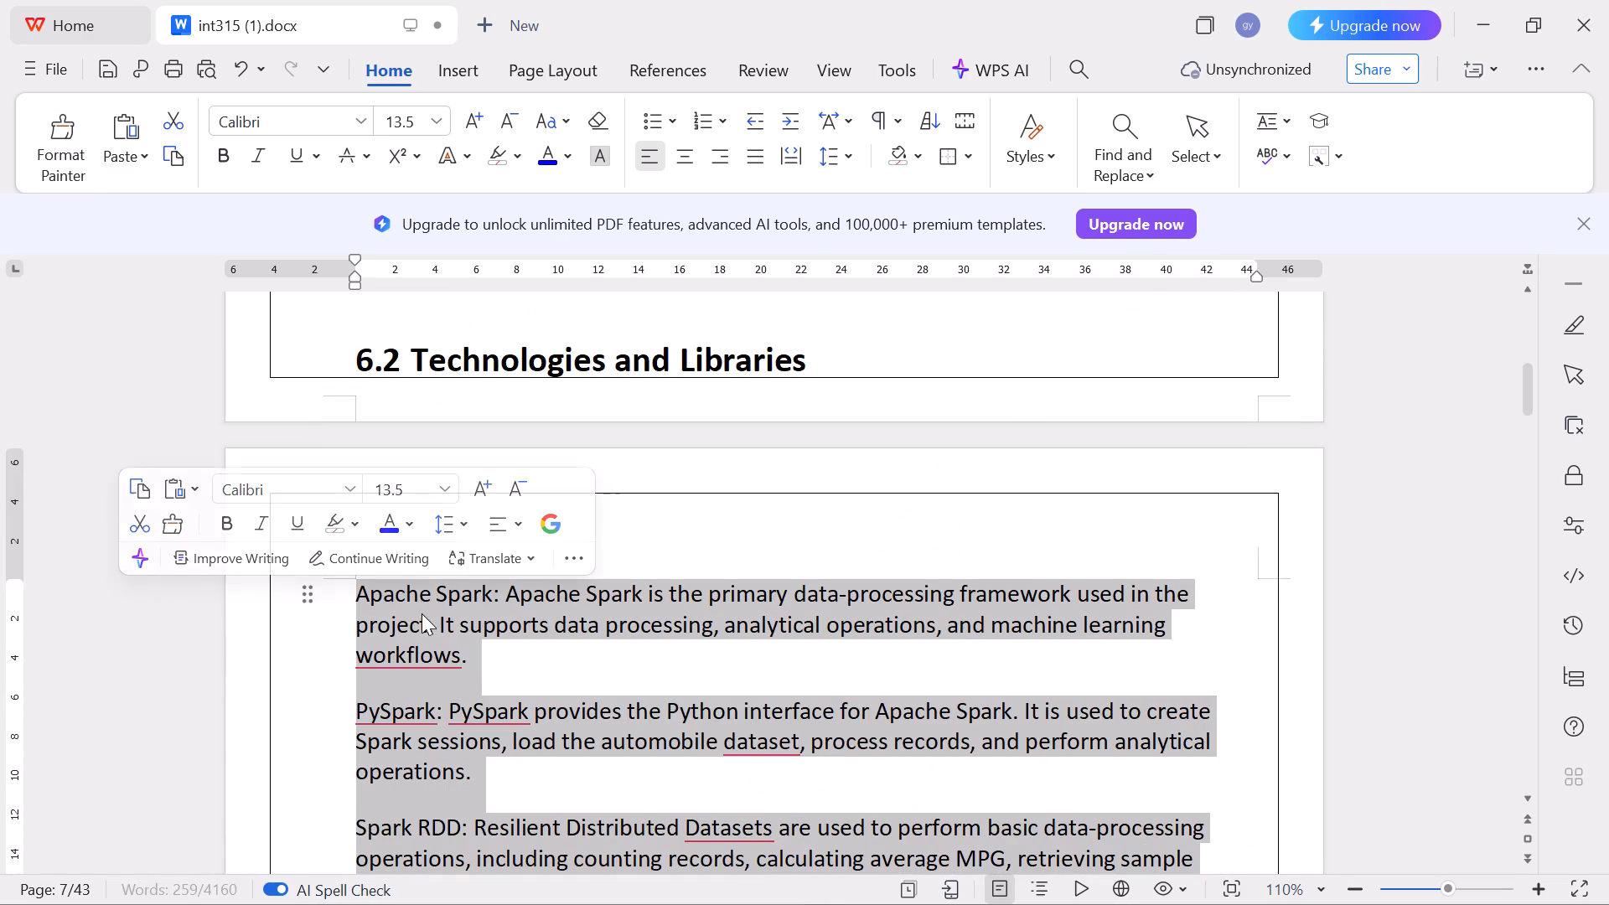
Bold the "Apache Spark" label at the start of the first technology description in section 6.2.
left_click(422, 613)
left_click_drag(360, 592, 380, 594)
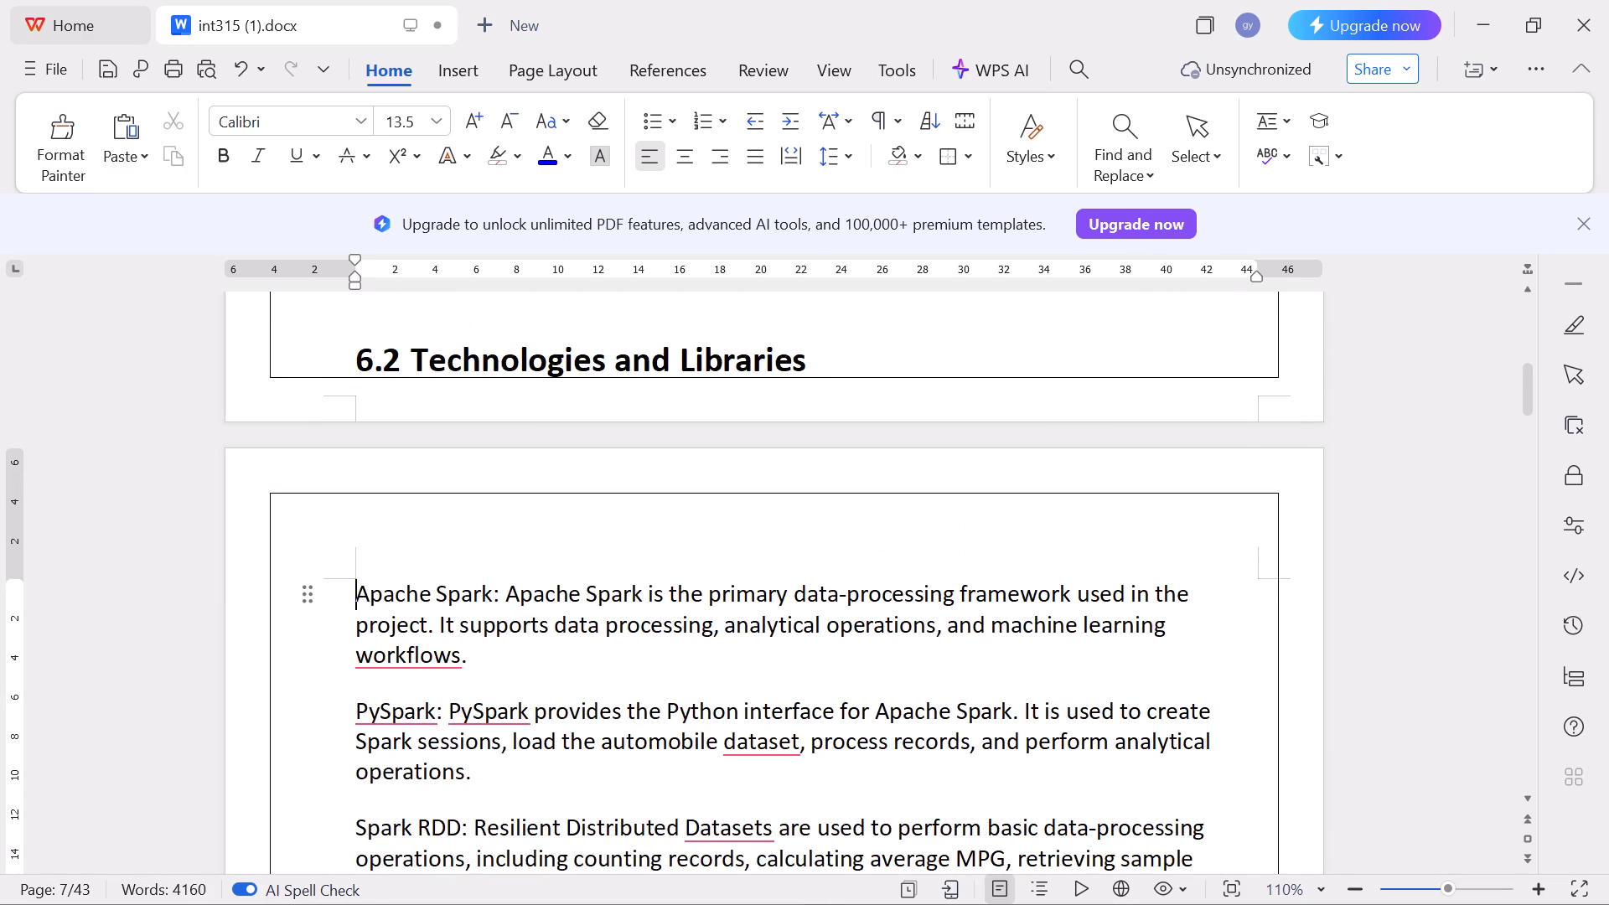
left_click_drag(380, 594, 492, 602)
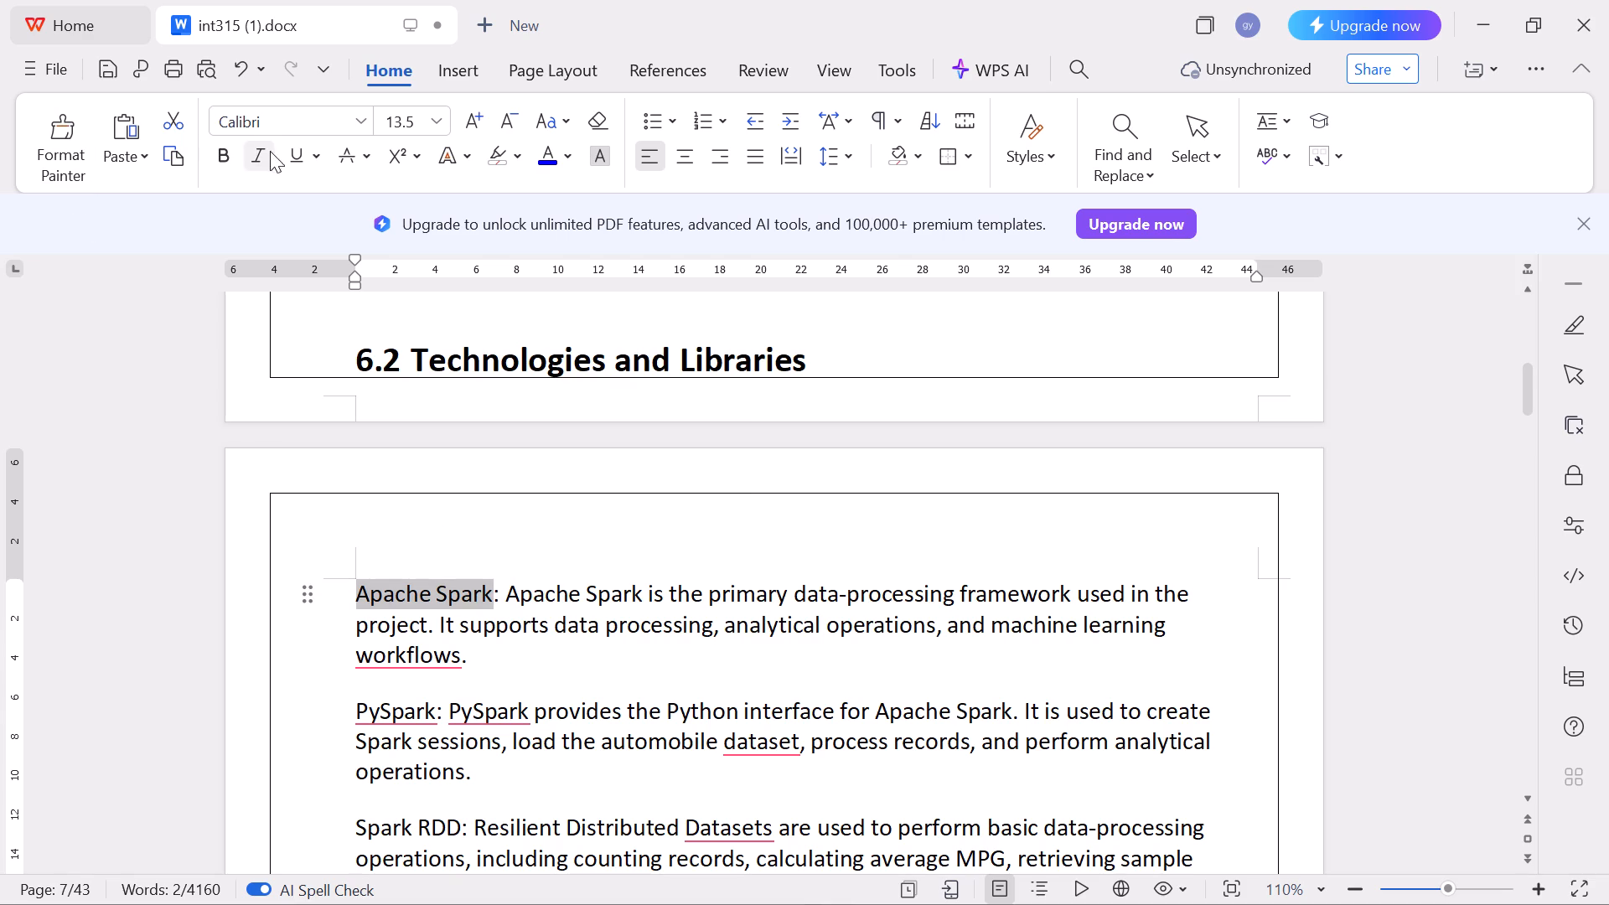
left_click(233, 148)
Use Format Painter to carry the bold "Apache Spark" formatting over to the "PySpark" and "Spark RDD" labels.
scroll(348, 368, "down", 2)
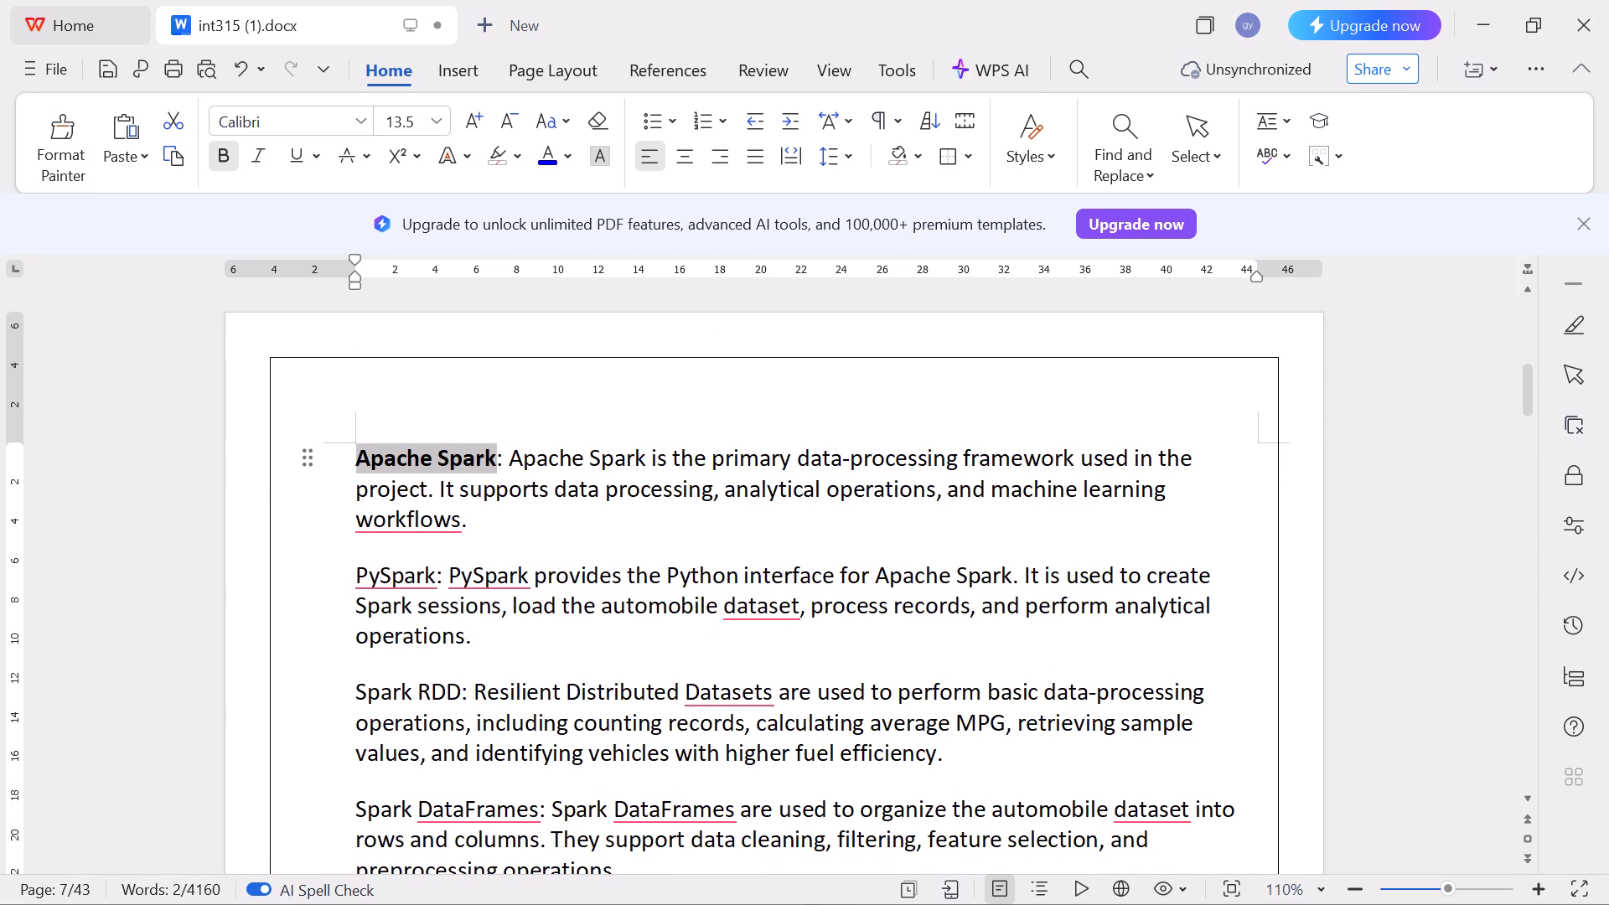
left_click_drag(353, 580, 433, 582)
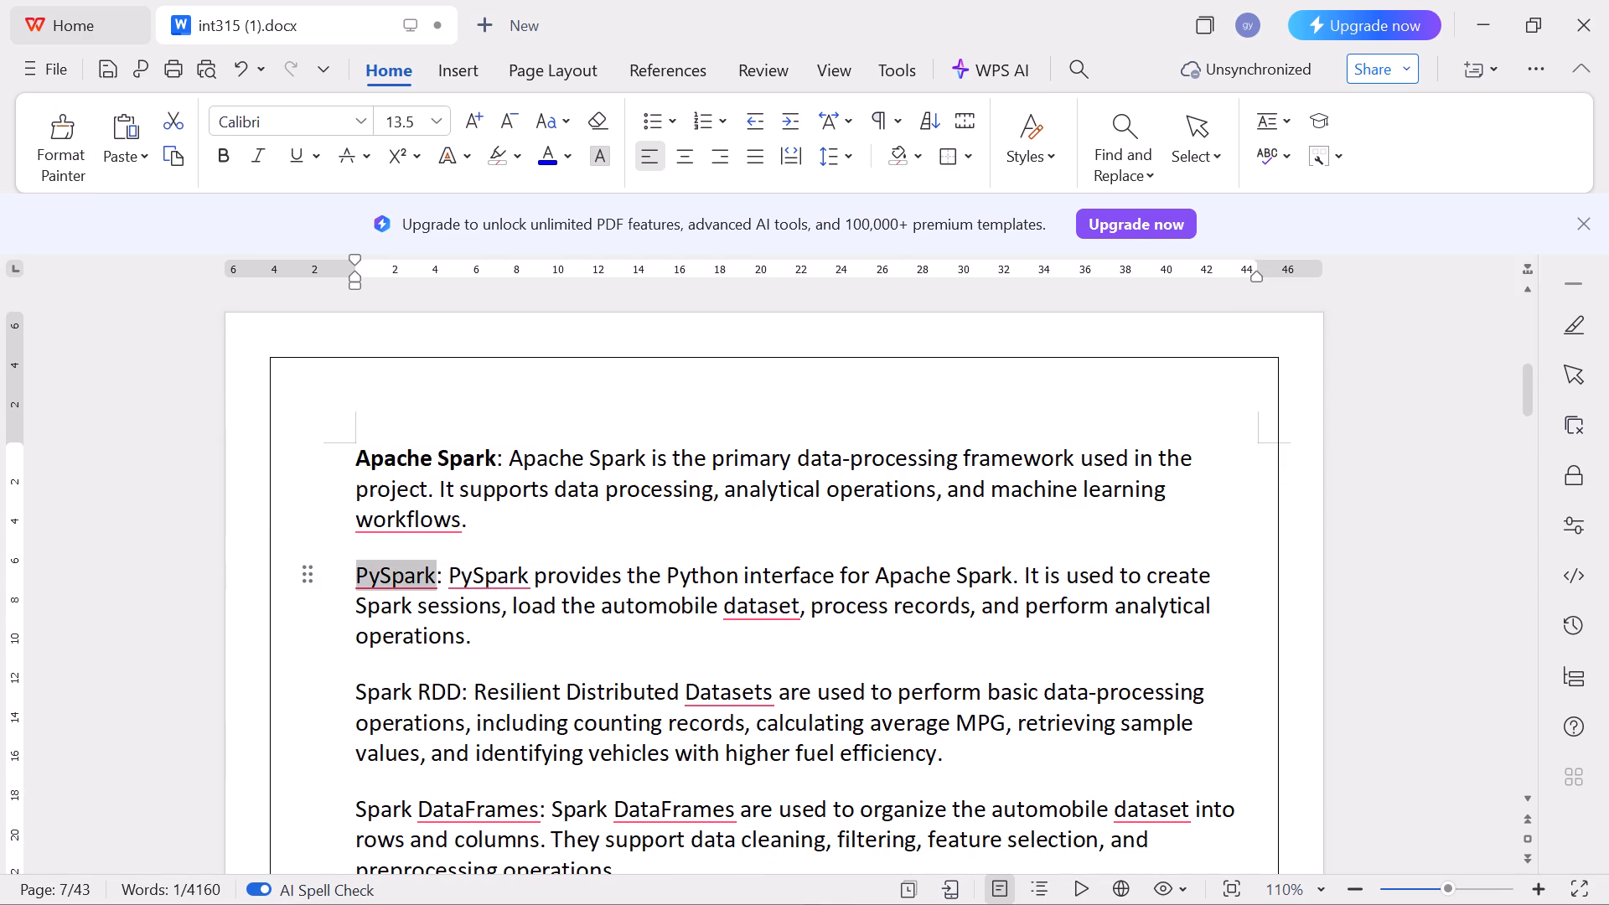
left_click_drag(358, 462, 484, 464)
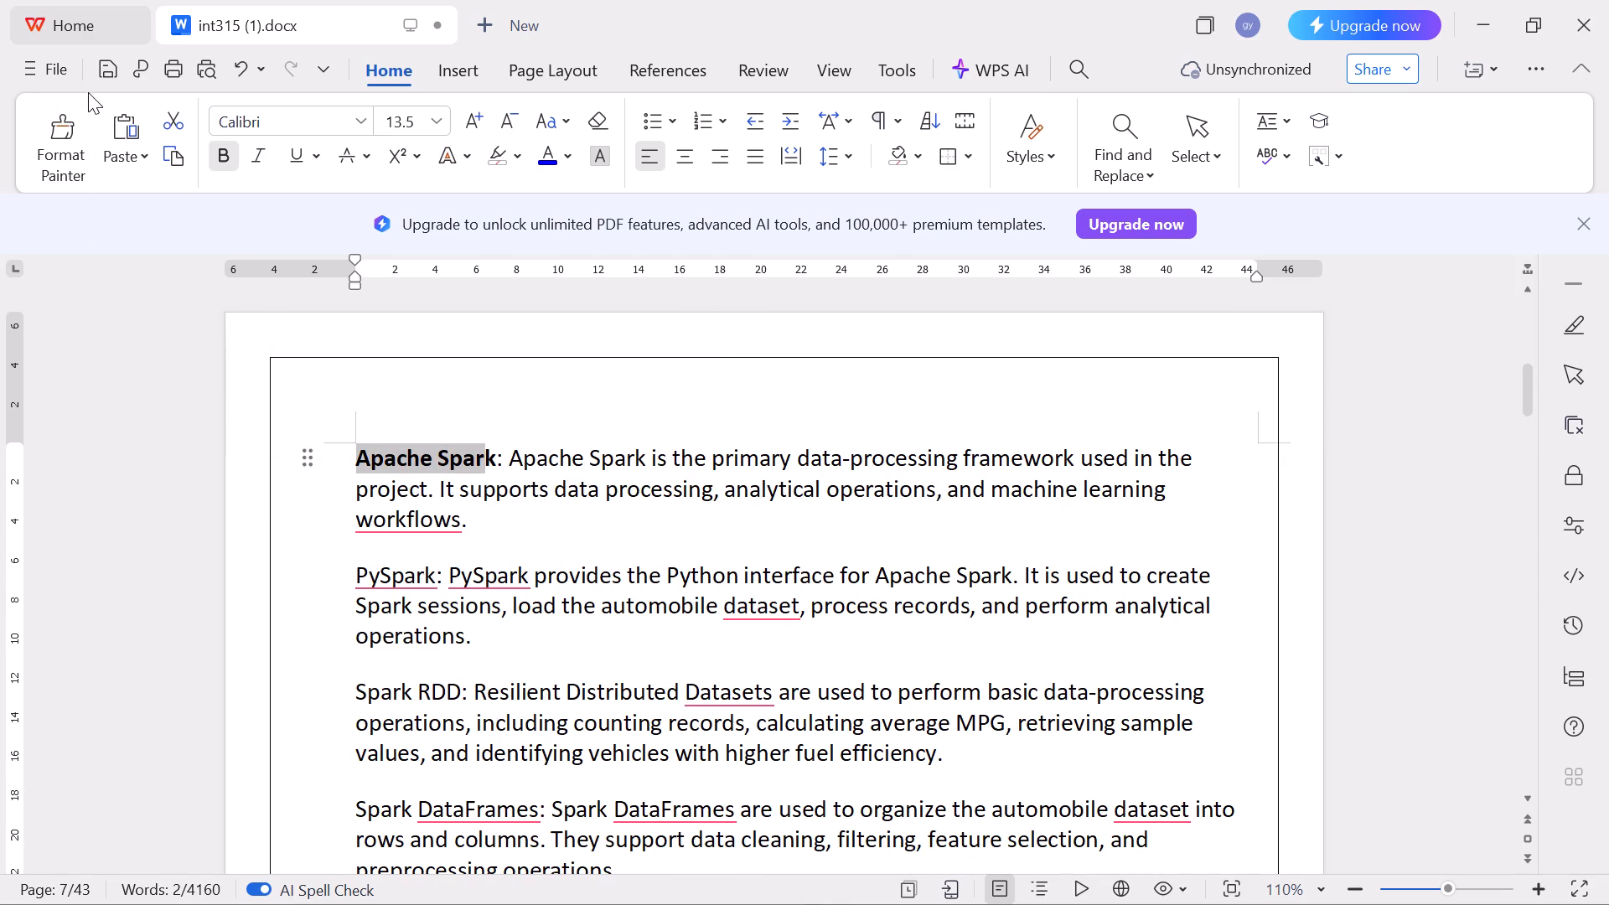
left_click(56, 132)
scroll(395, 489, "down", 2)
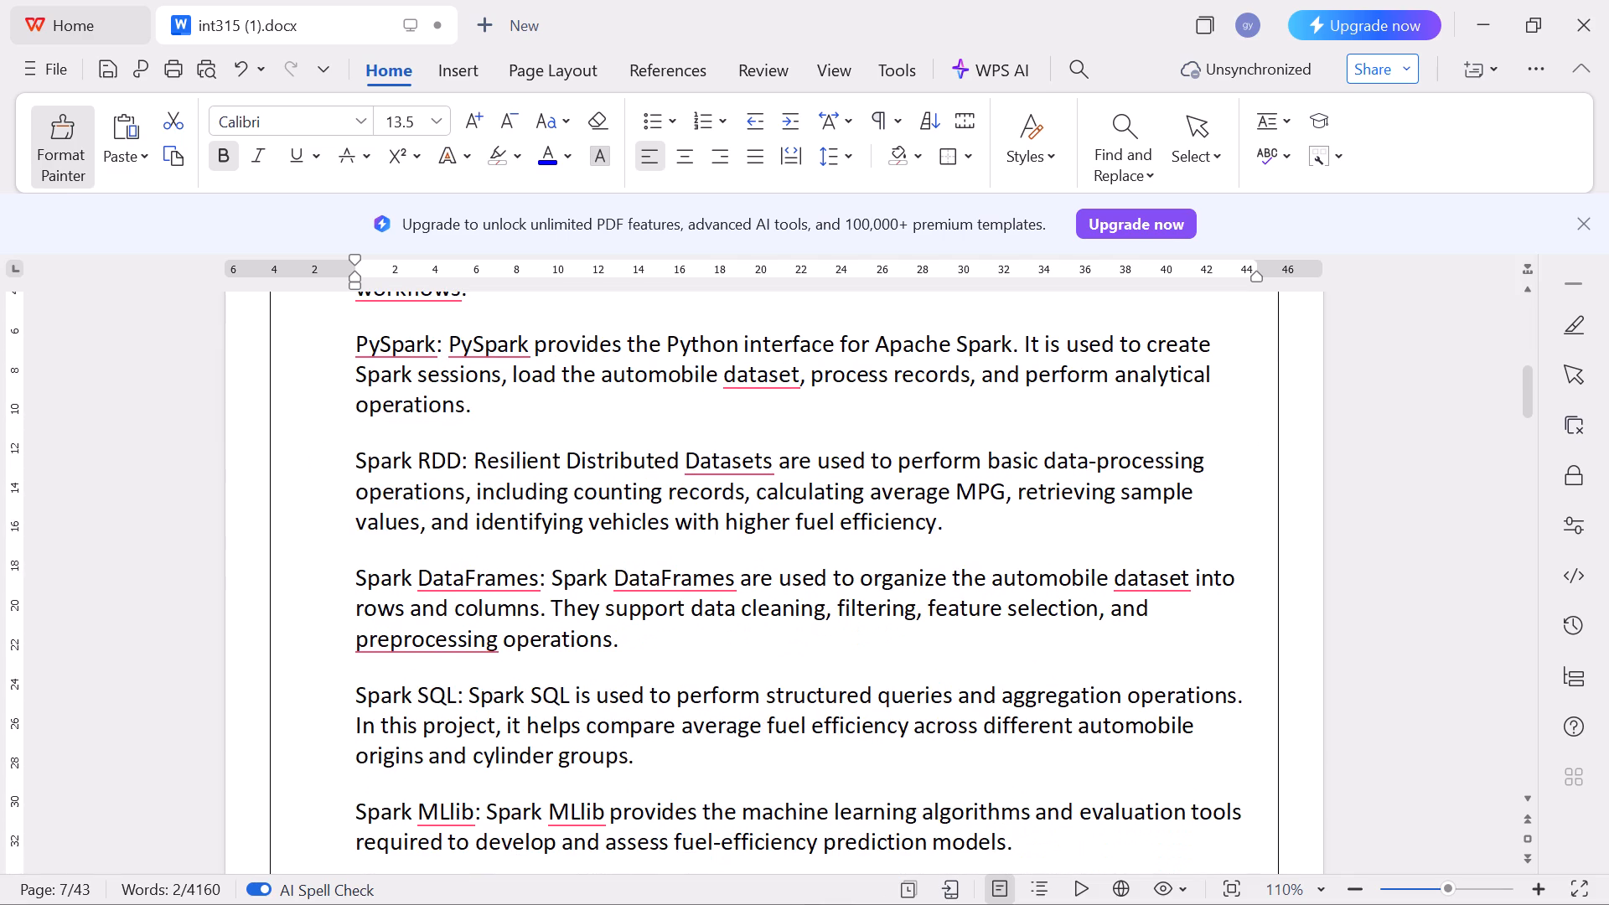
left_click_drag(358, 339, 433, 347)
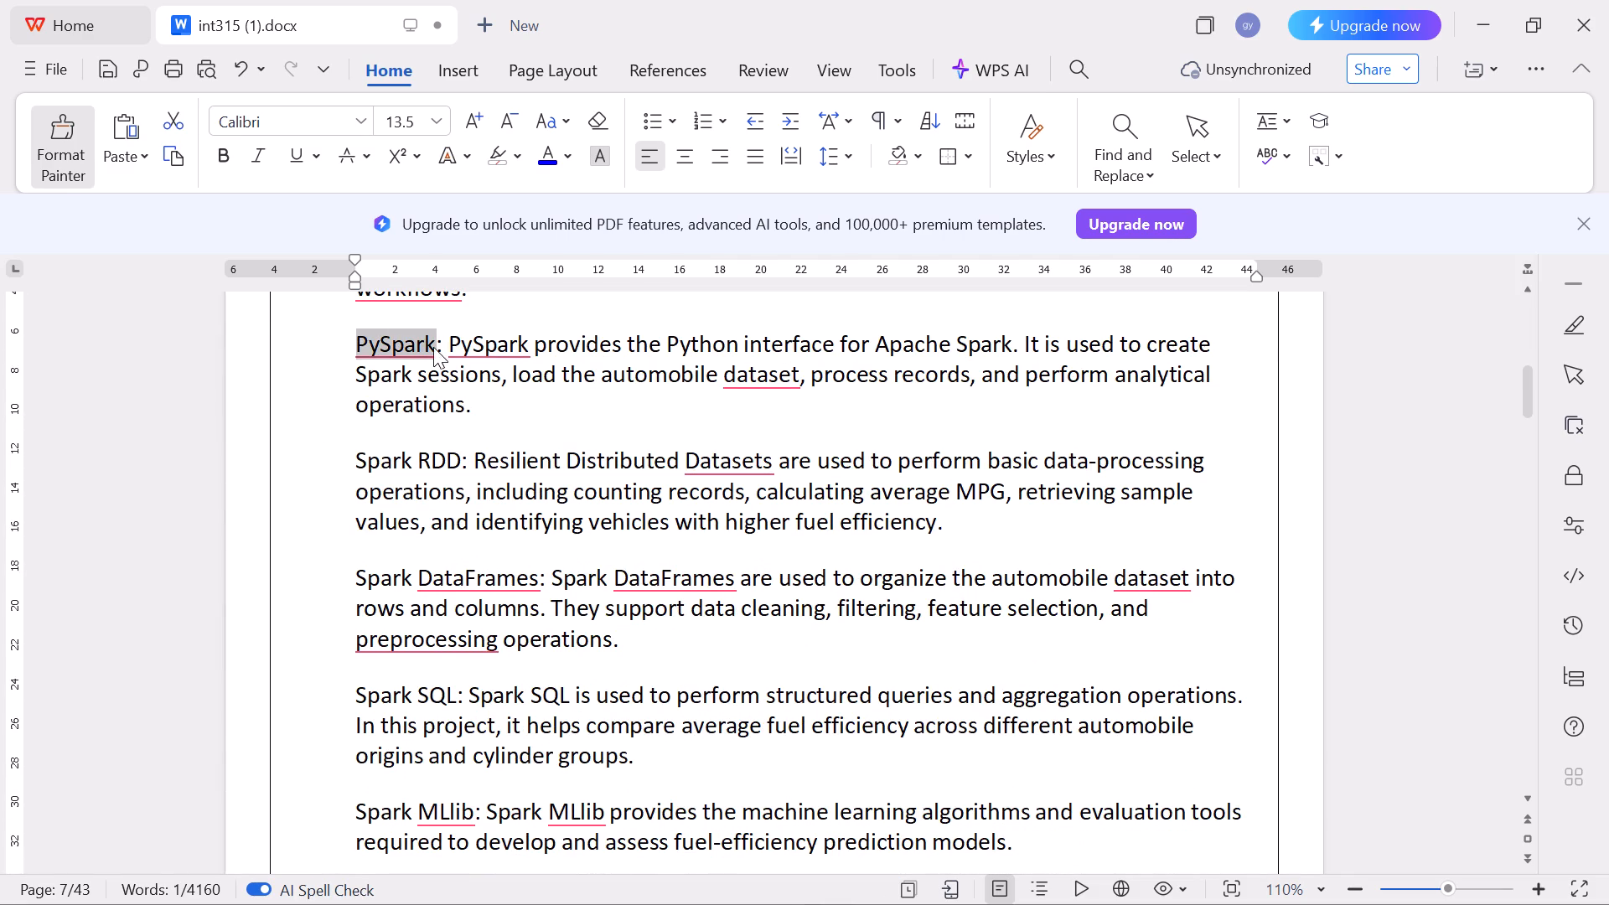
left_click(46, 124)
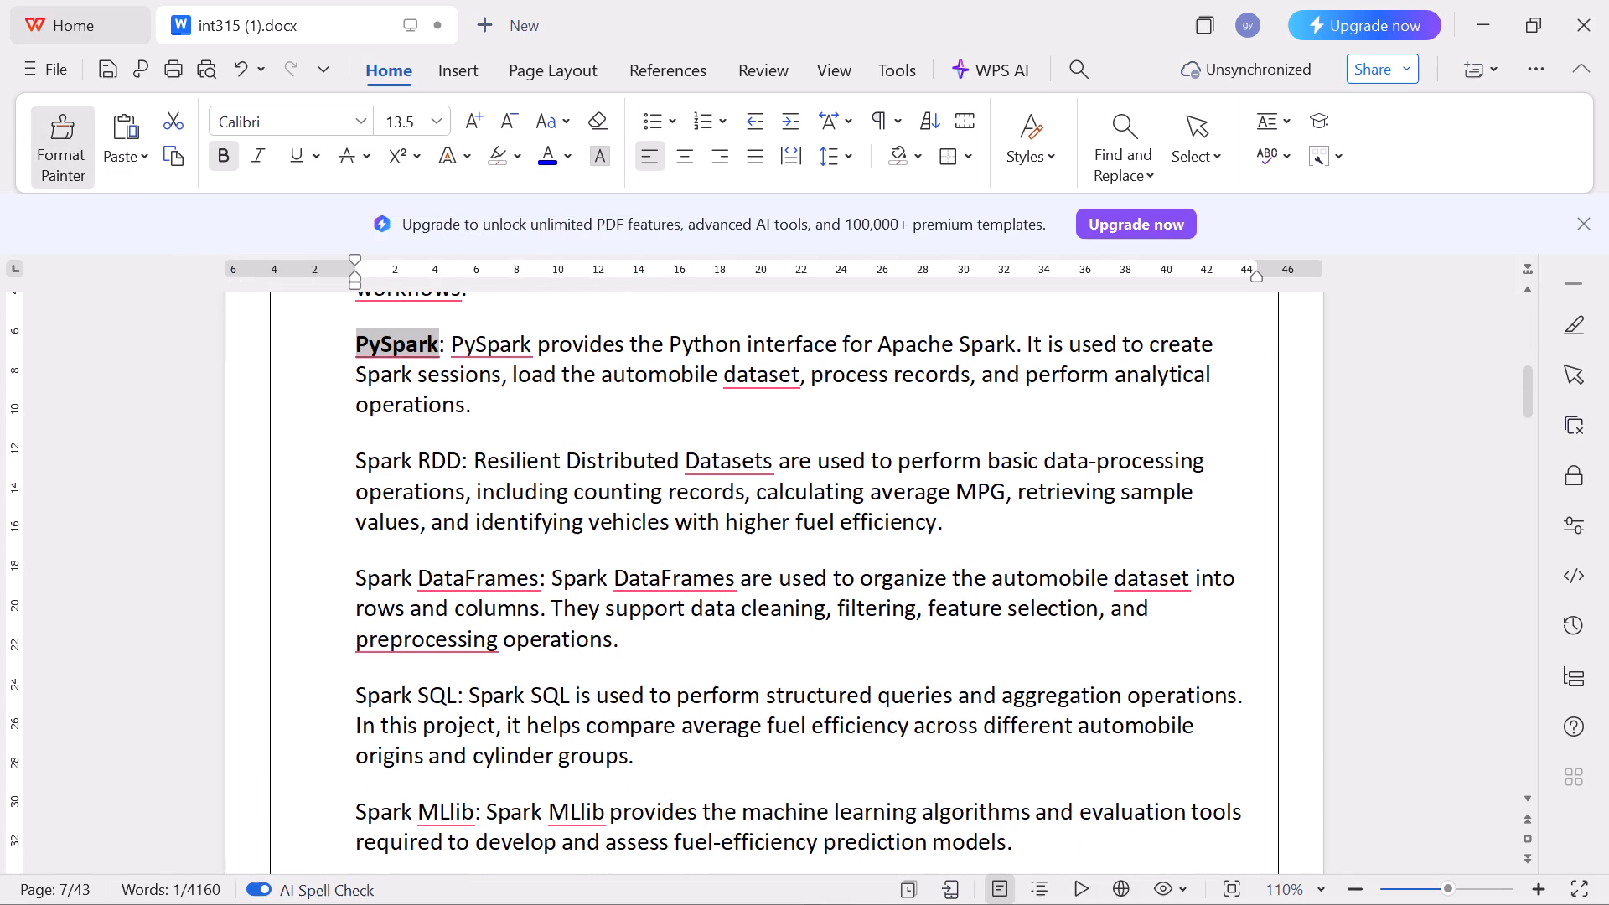
left_click_drag(354, 463, 460, 468)
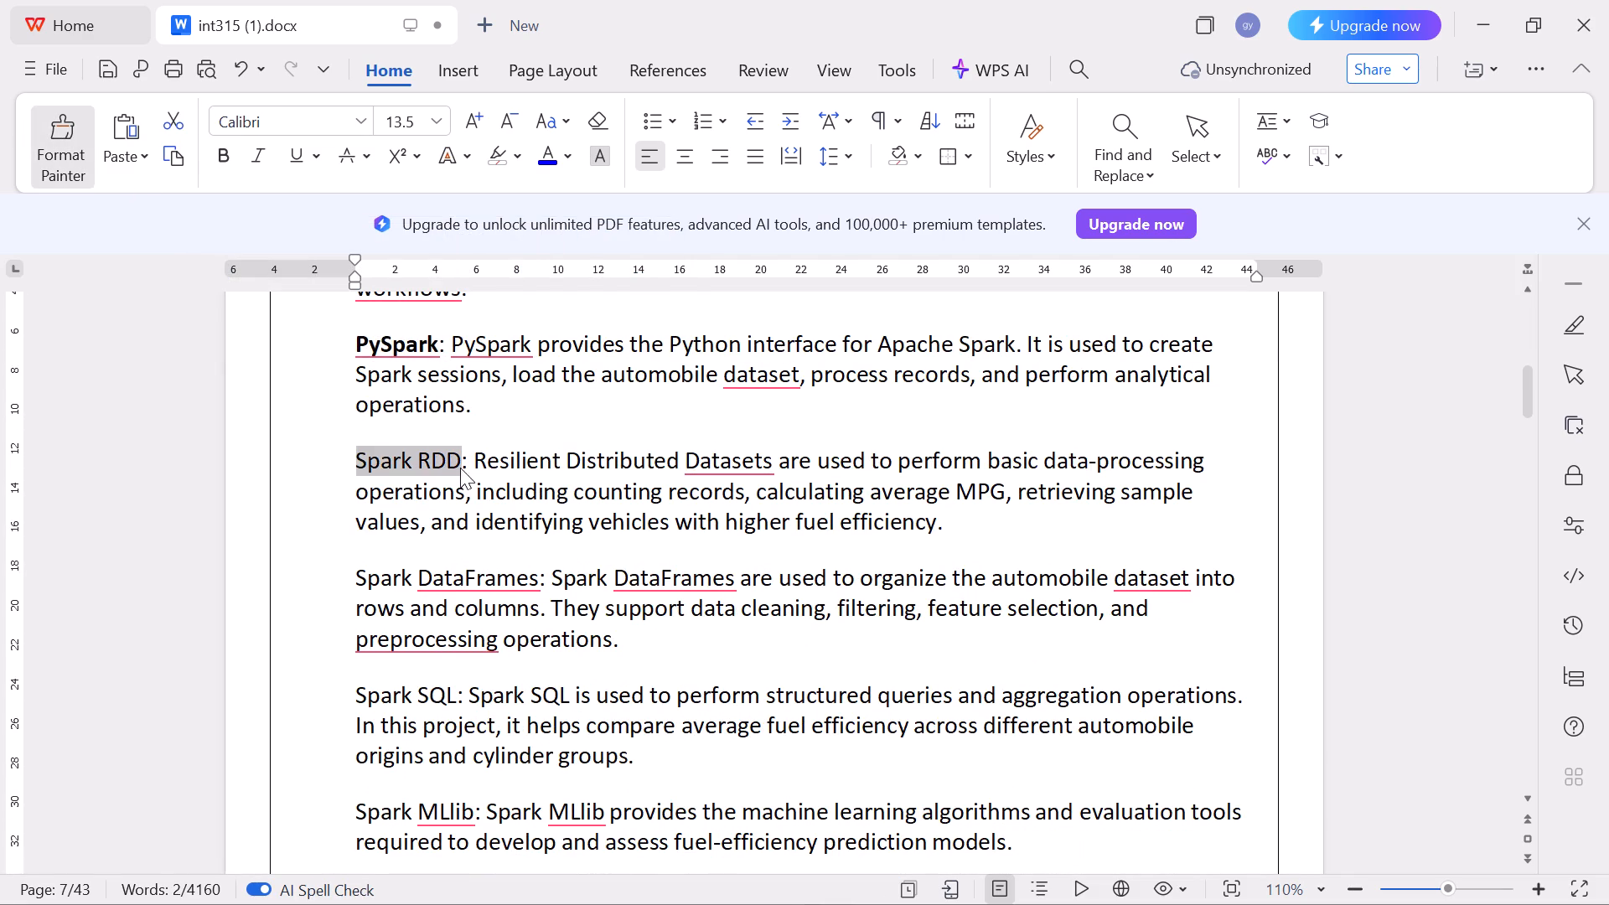
Copy the bold label formatting with Format Painter onto the "Spark DataFrames" and "Spark SQL" labels.
left_click(61, 143)
scroll(381, 474, "down", 1)
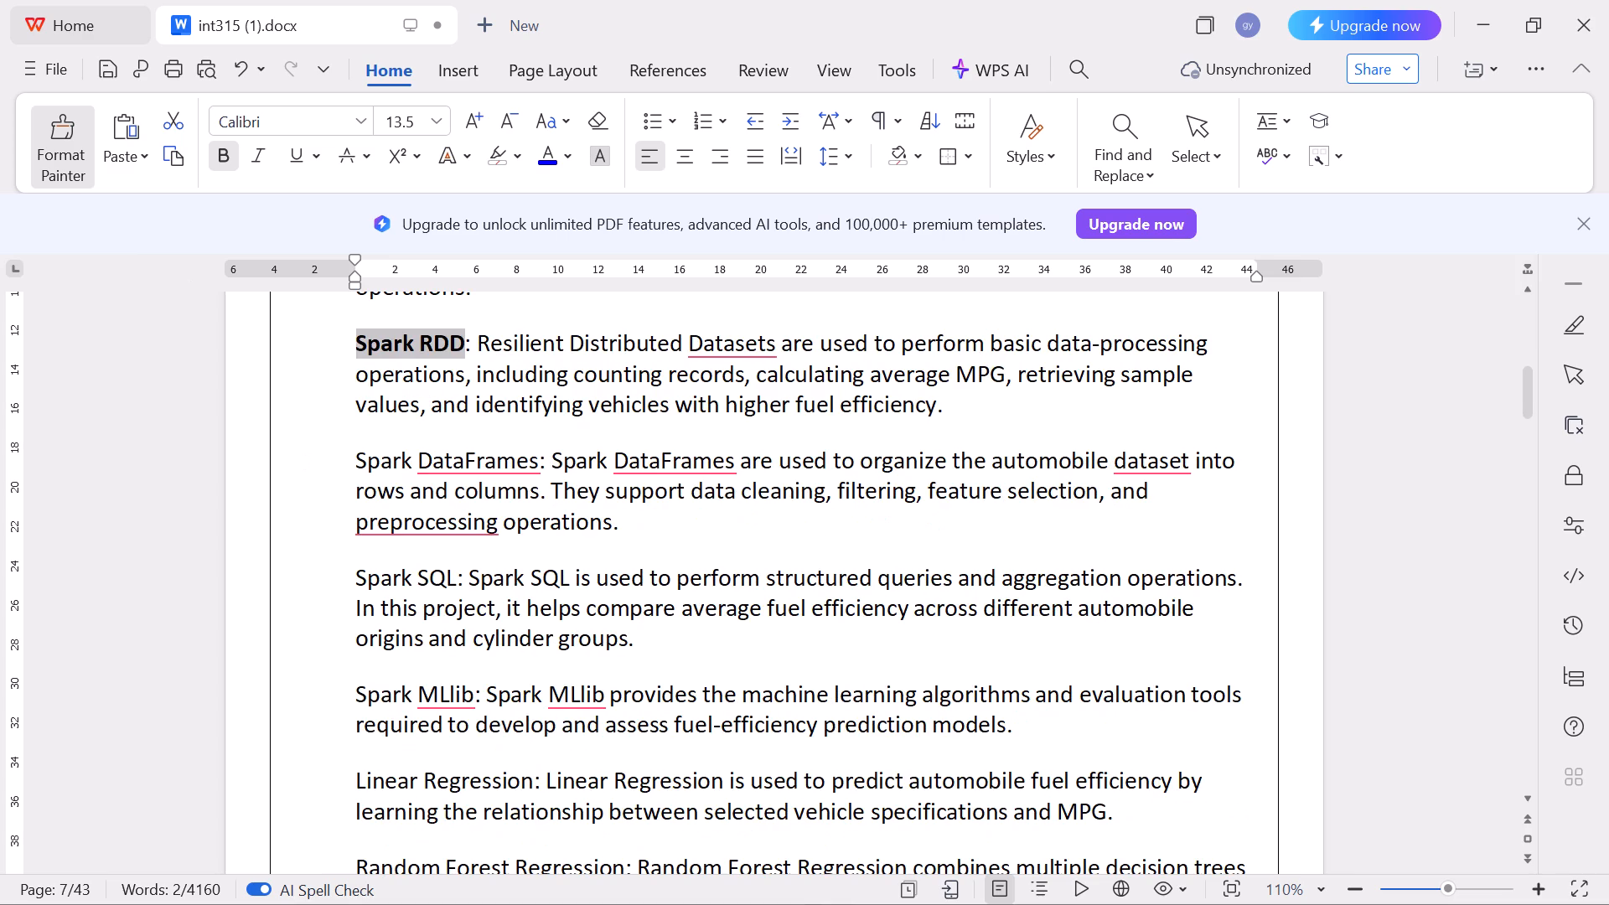
left_click_drag(361, 457, 537, 468)
scroll(537, 468, "down", 2)
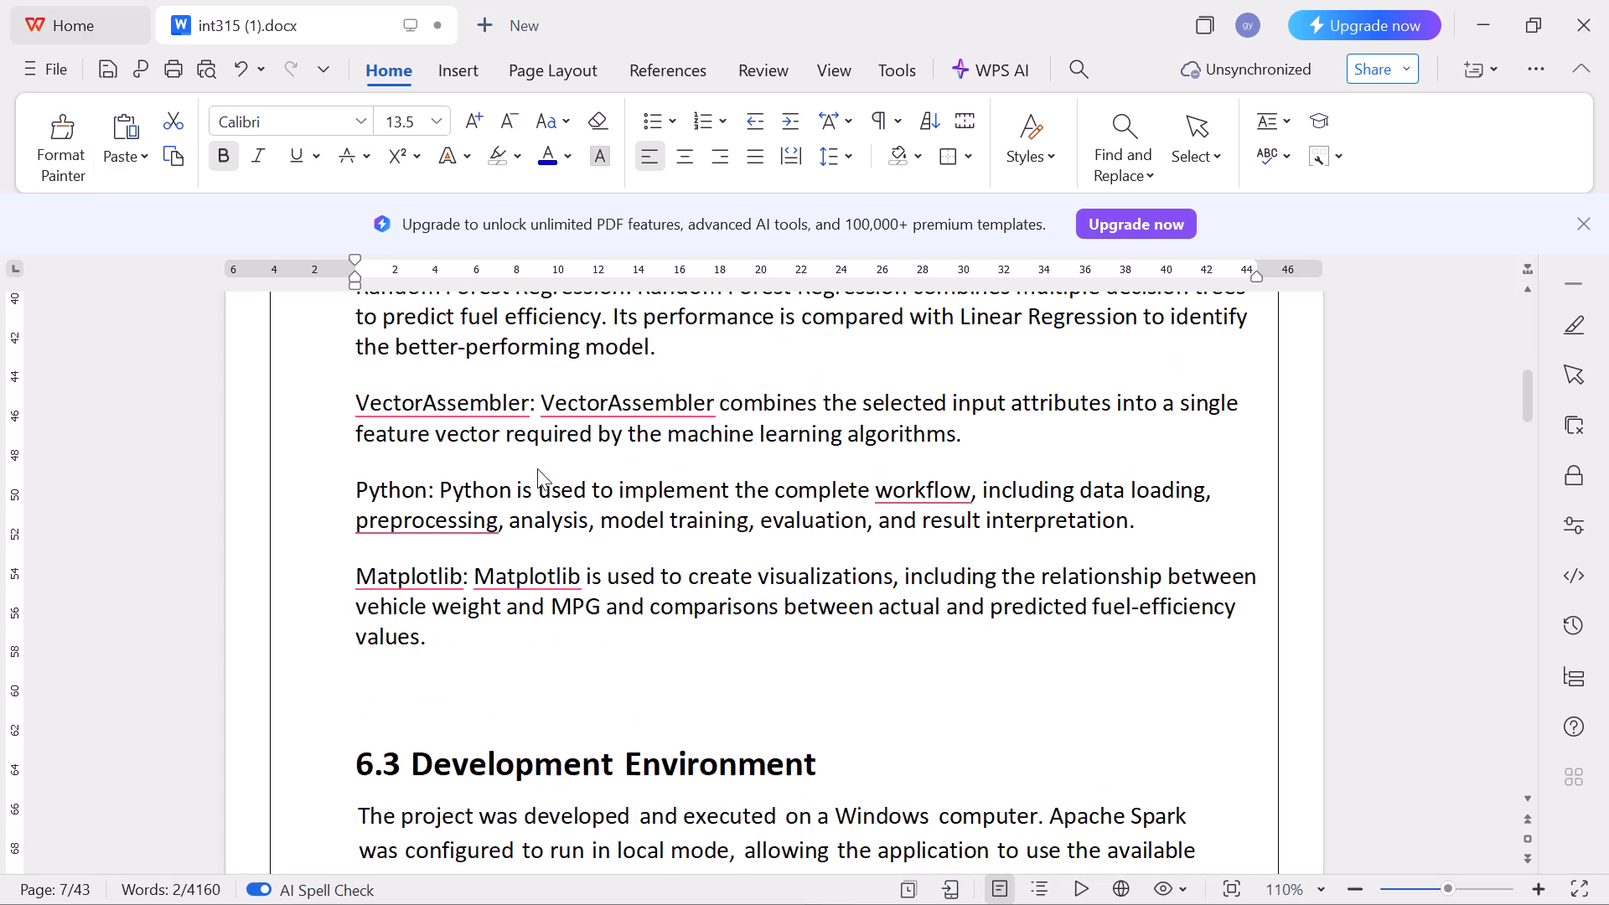
scroll(341, 391, "up", 1)
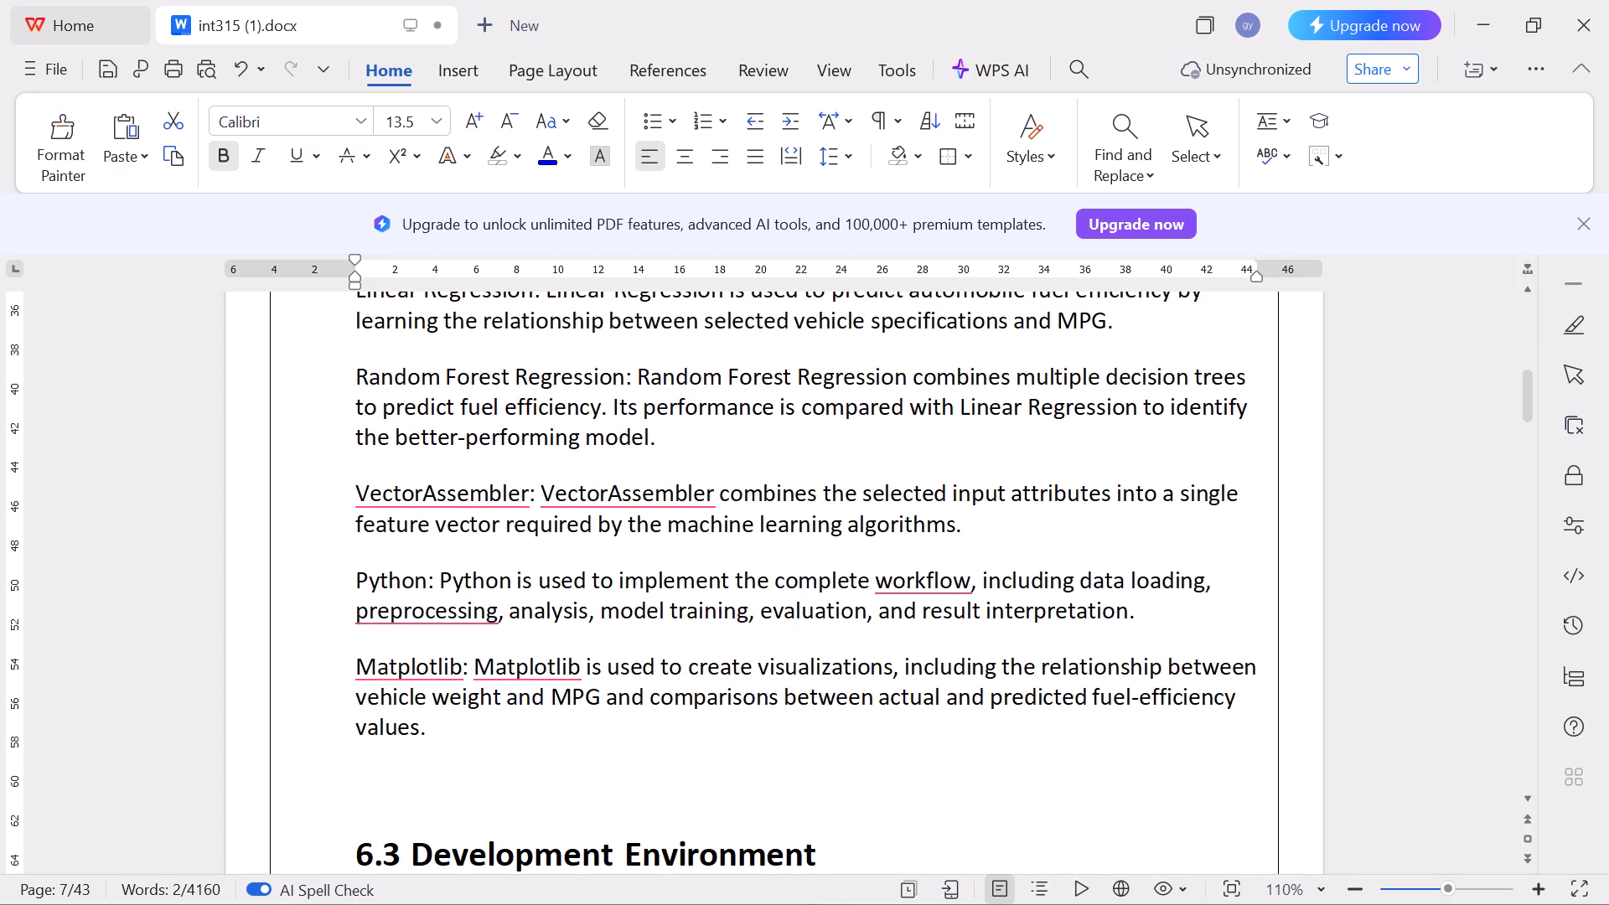
scroll(375, 517, "up", 4)
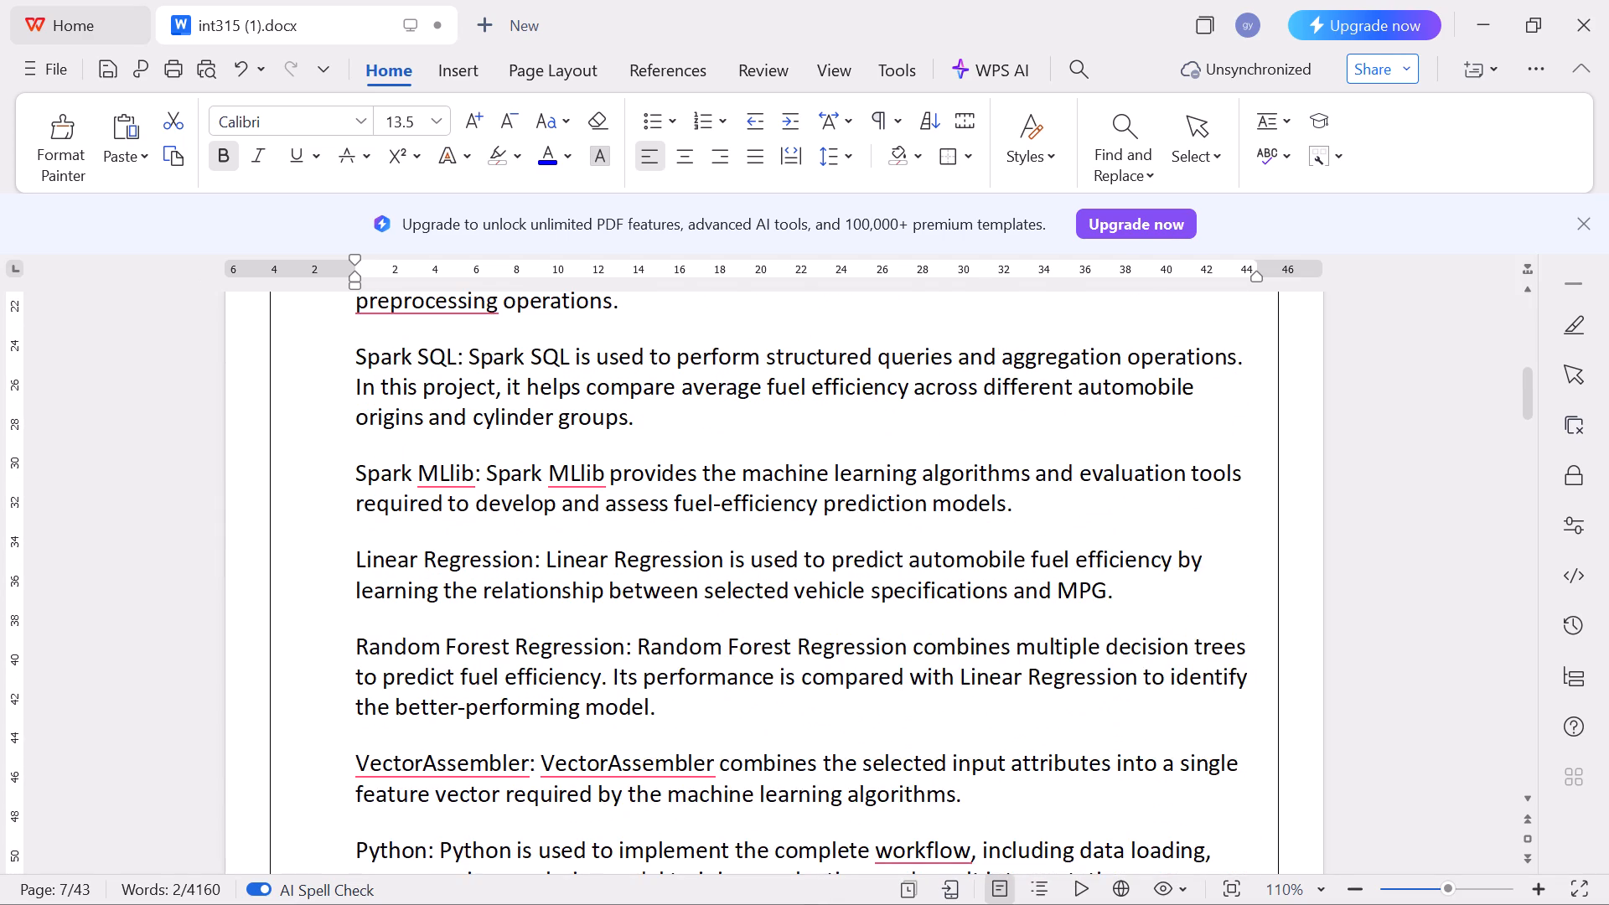
scroll(375, 517, "up", 1)
left_click(48, 132)
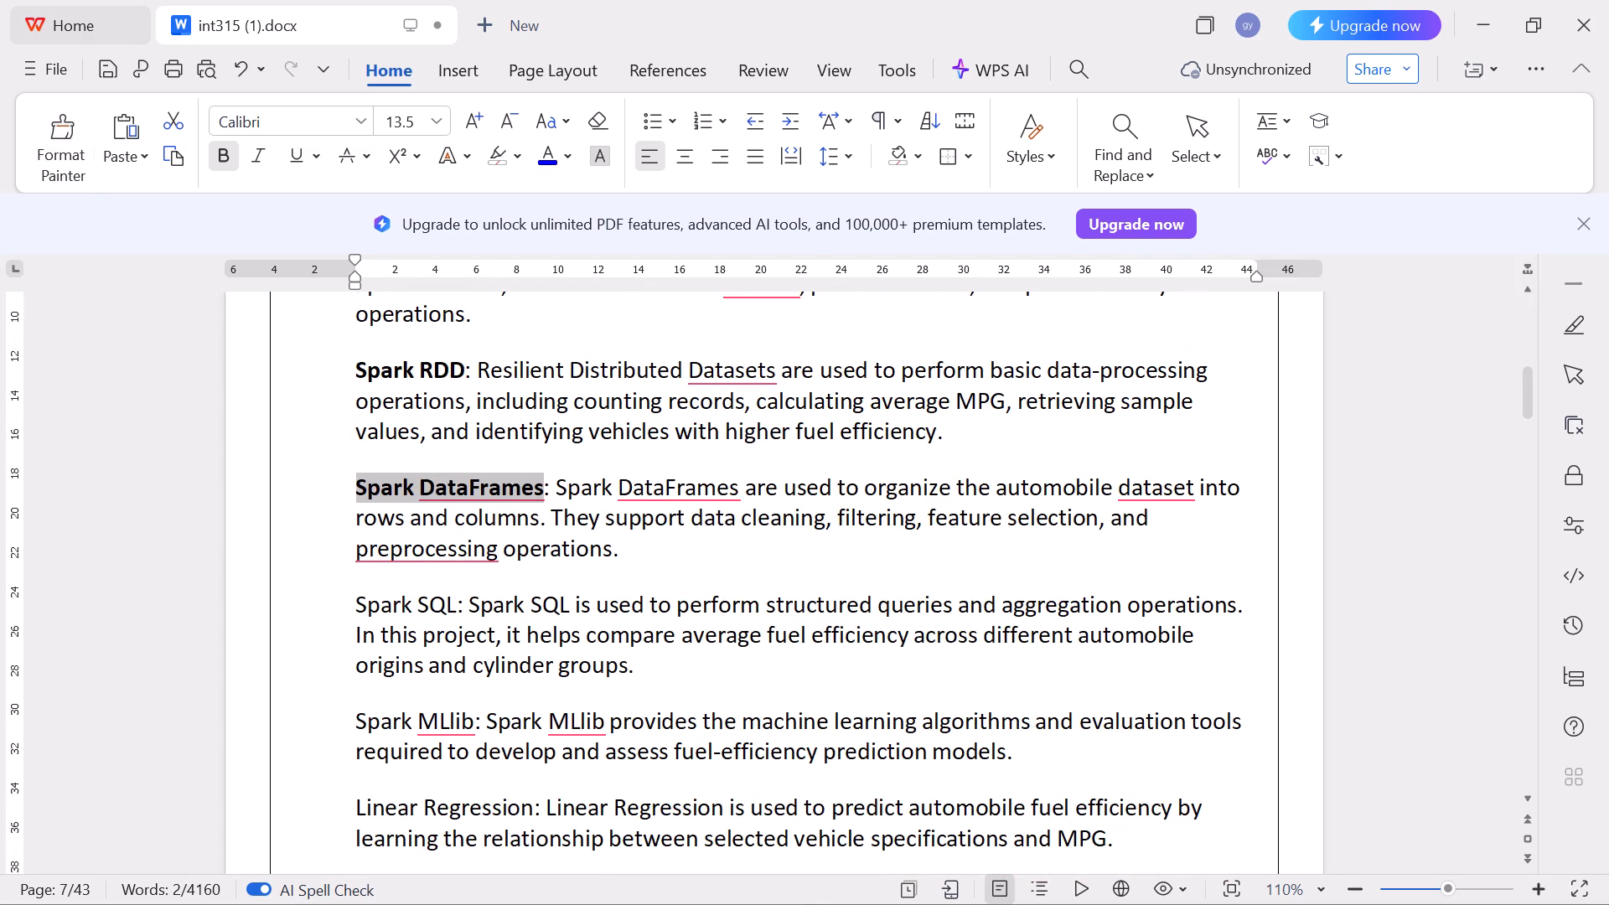
left_click_drag(358, 608, 458, 615)
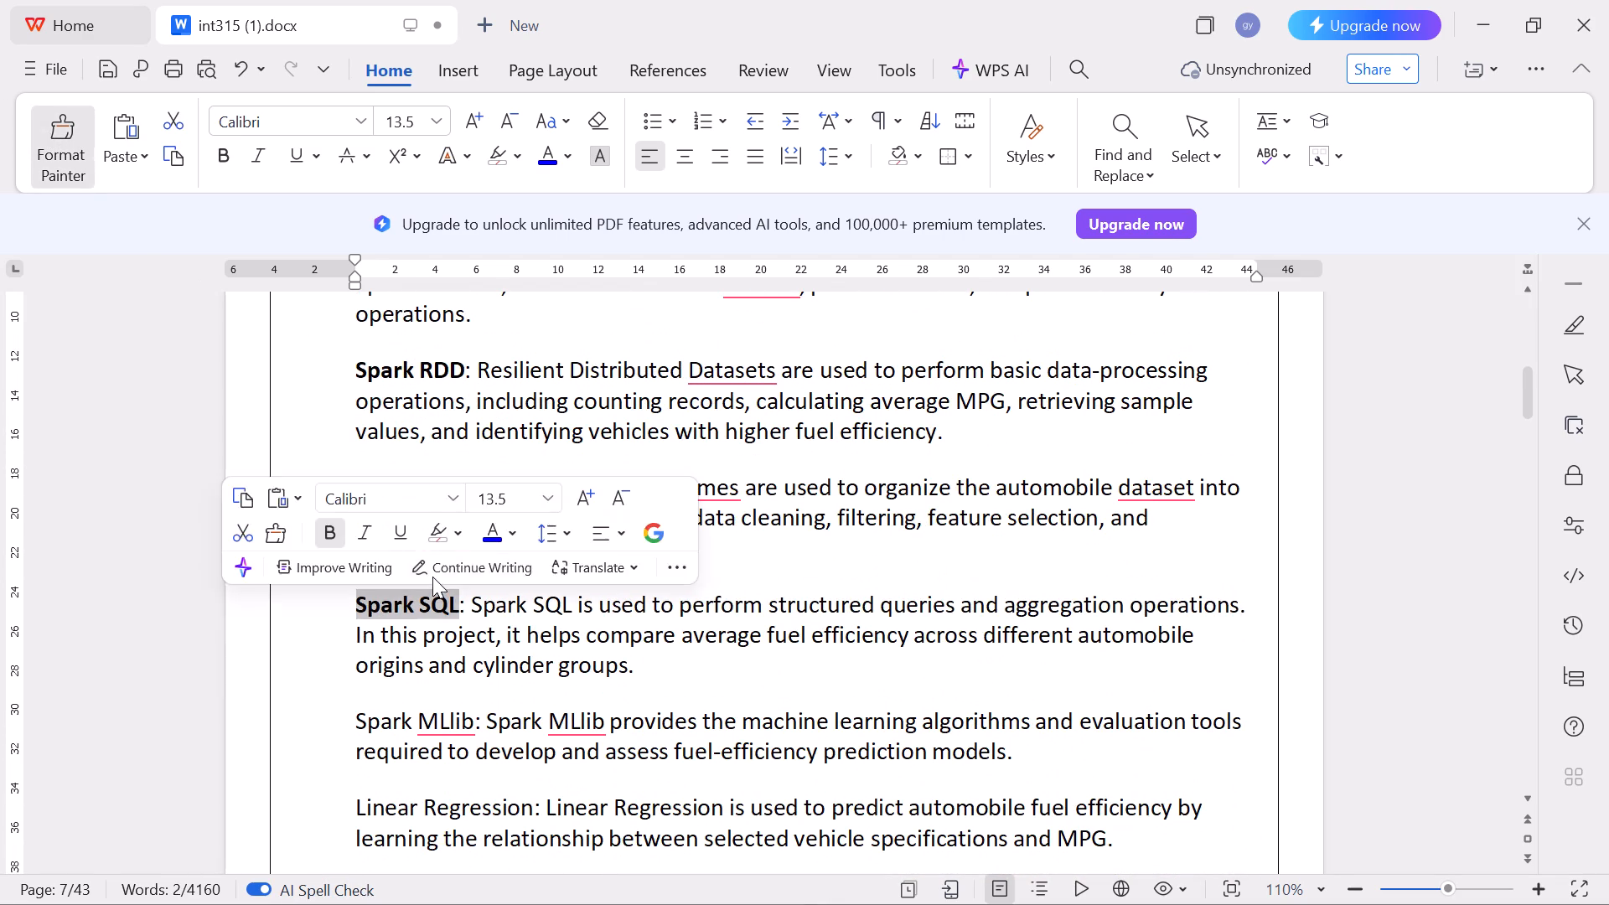
Apply the bold label formatting with Format Painter to the "Spark MLlib" and "Linear Regression" labels.
scroll(432, 577, "down", 2)
scroll(375, 494, "up", 3)
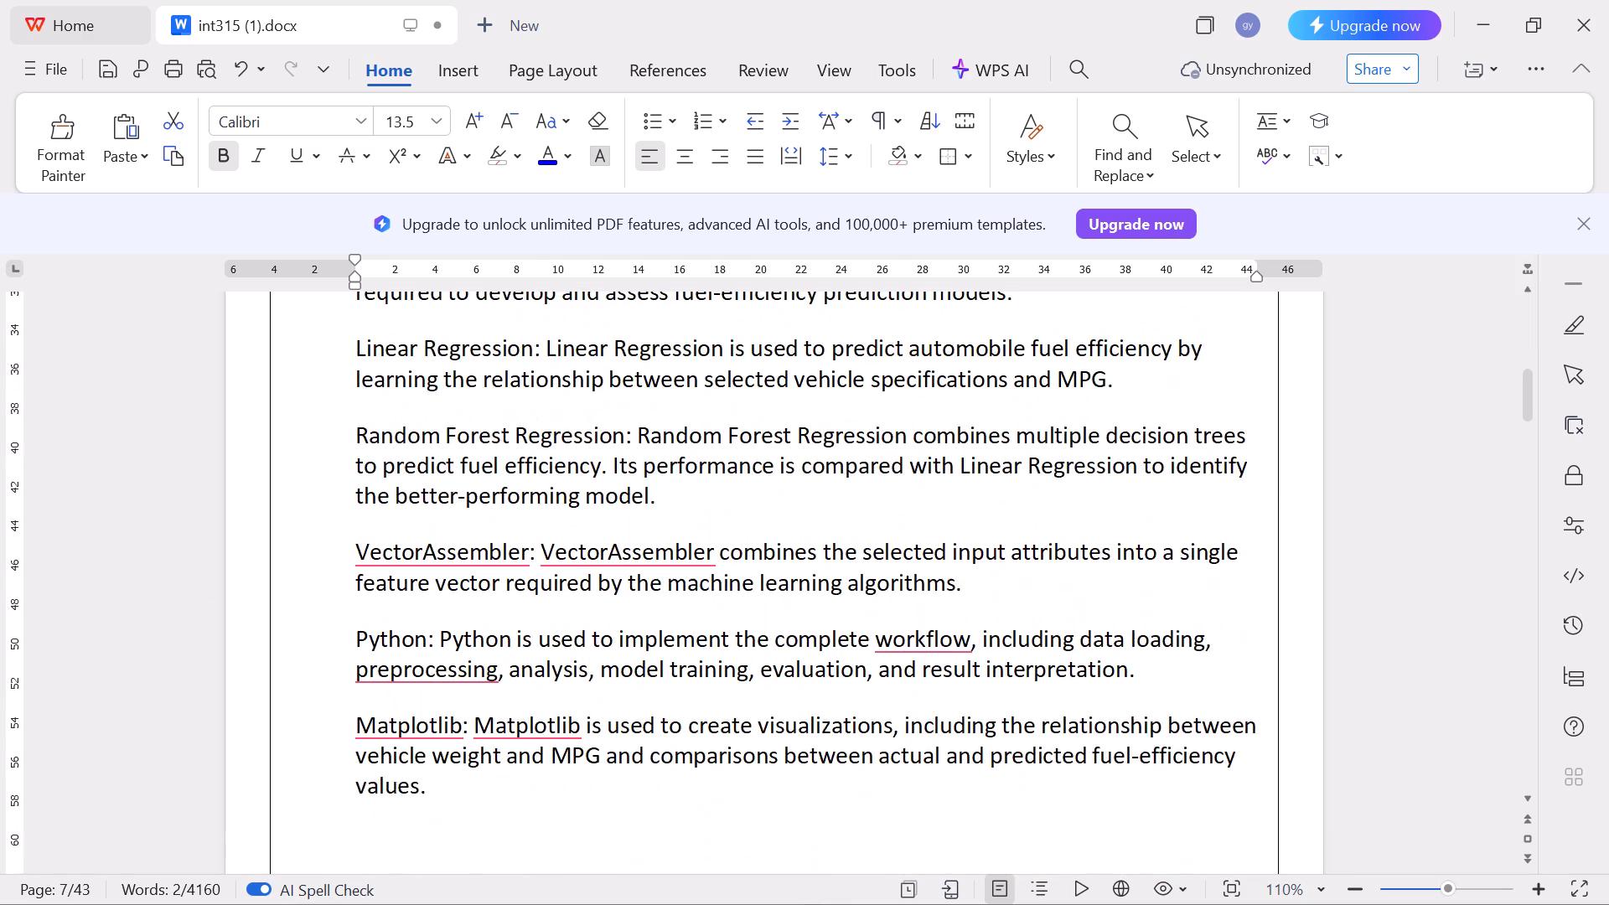
scroll(375, 494, "up", 3)
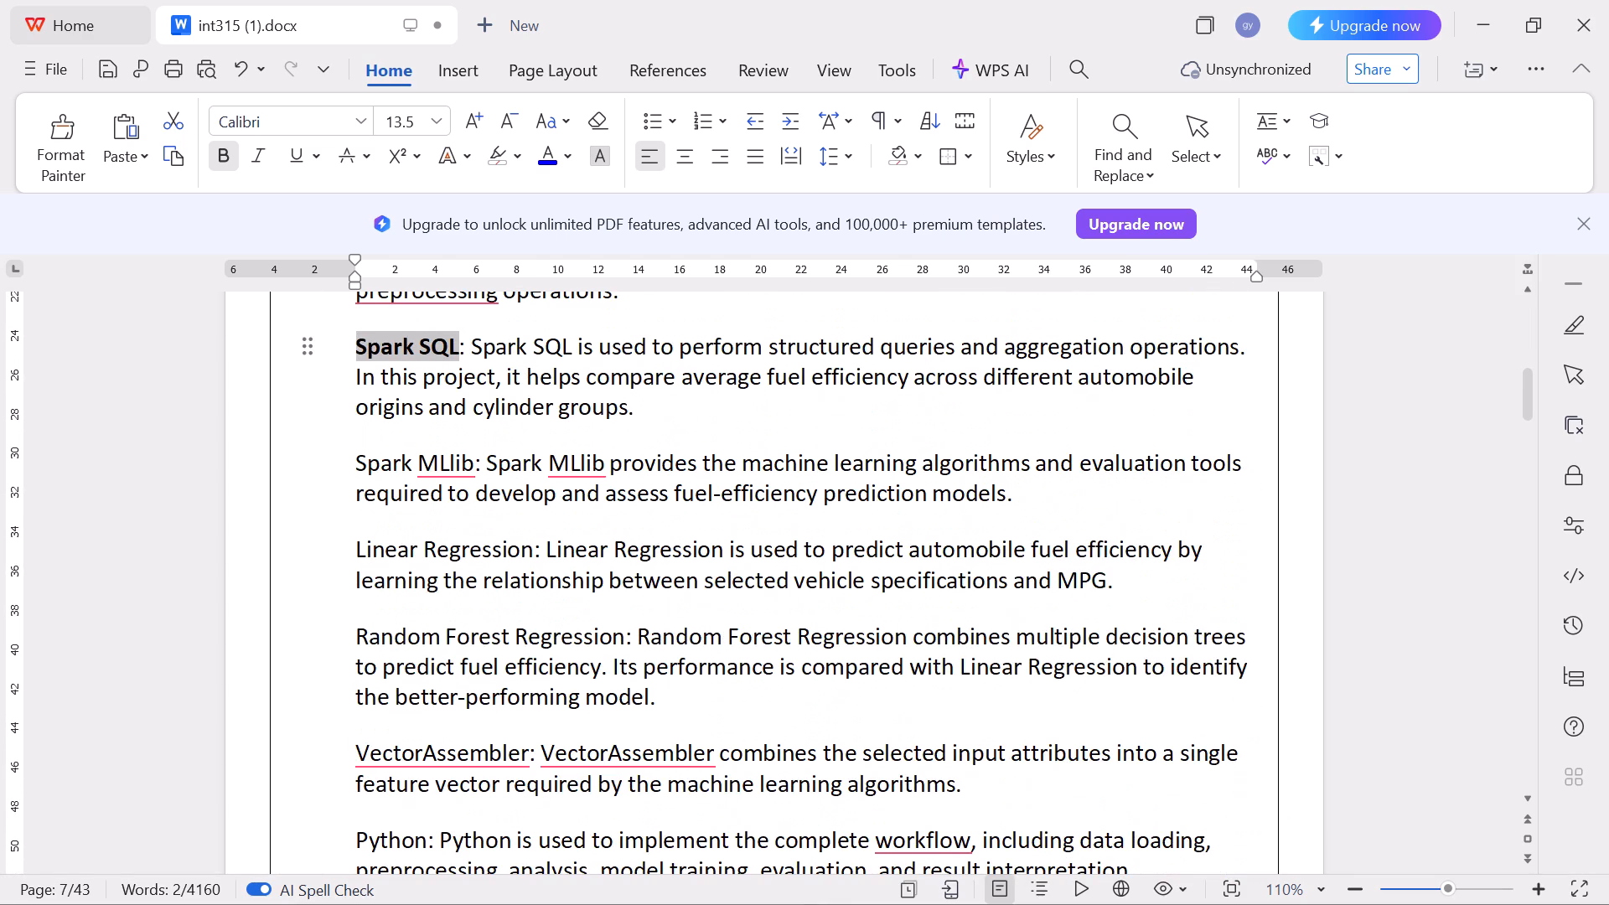
left_click(66, 147)
left_click_drag(361, 466, 377, 469)
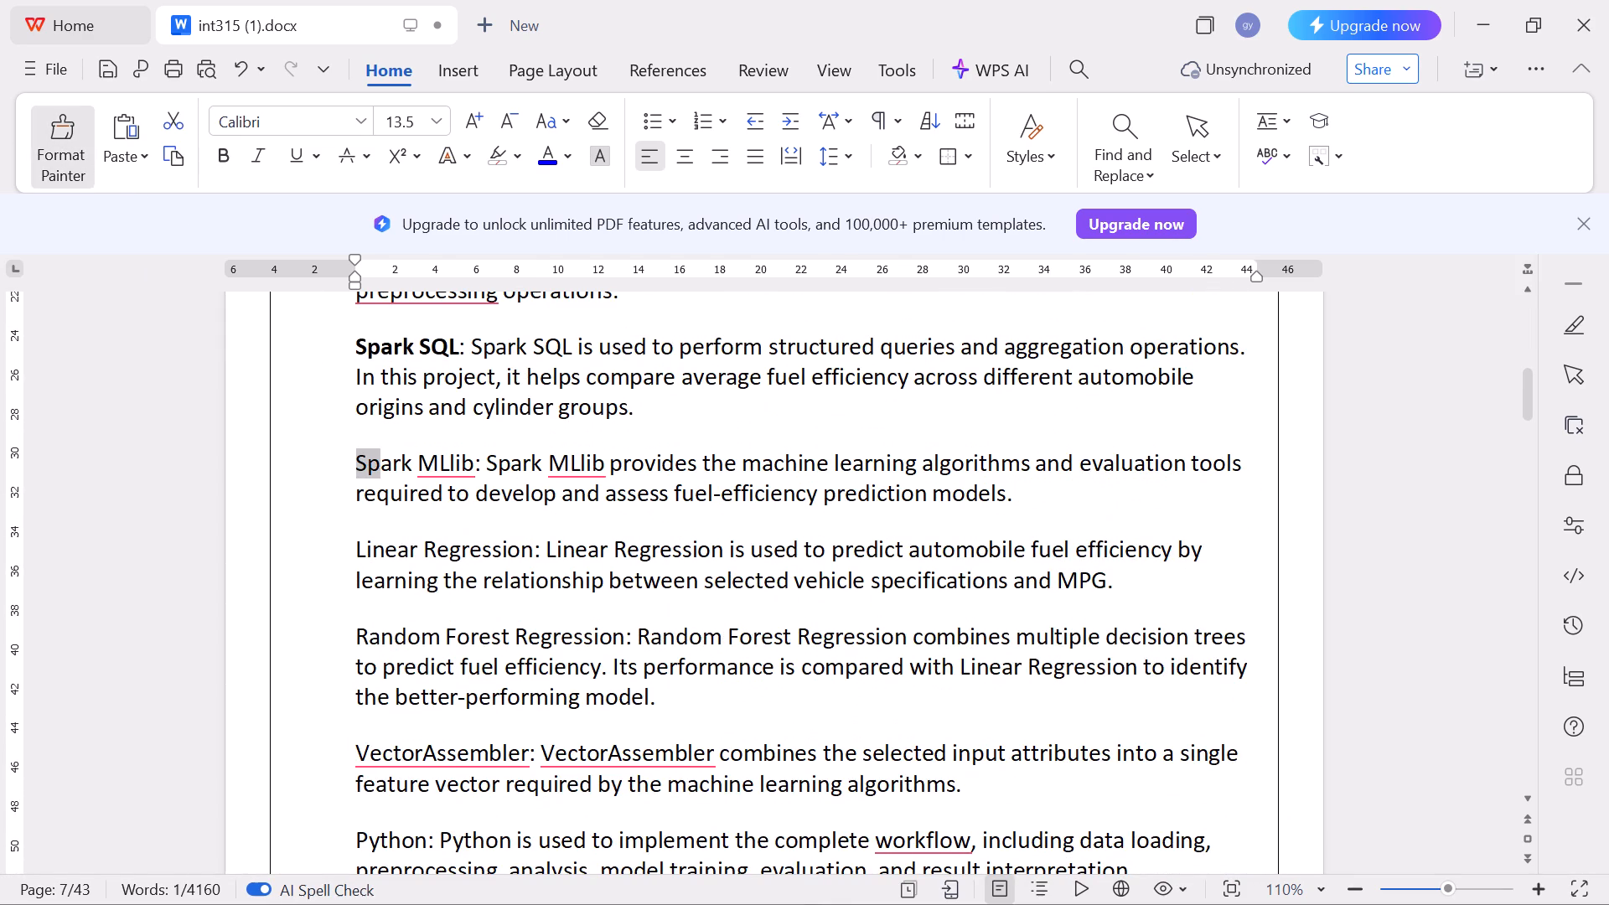
left_click_drag(377, 469, 476, 472)
scroll(440, 590, "down", 1)
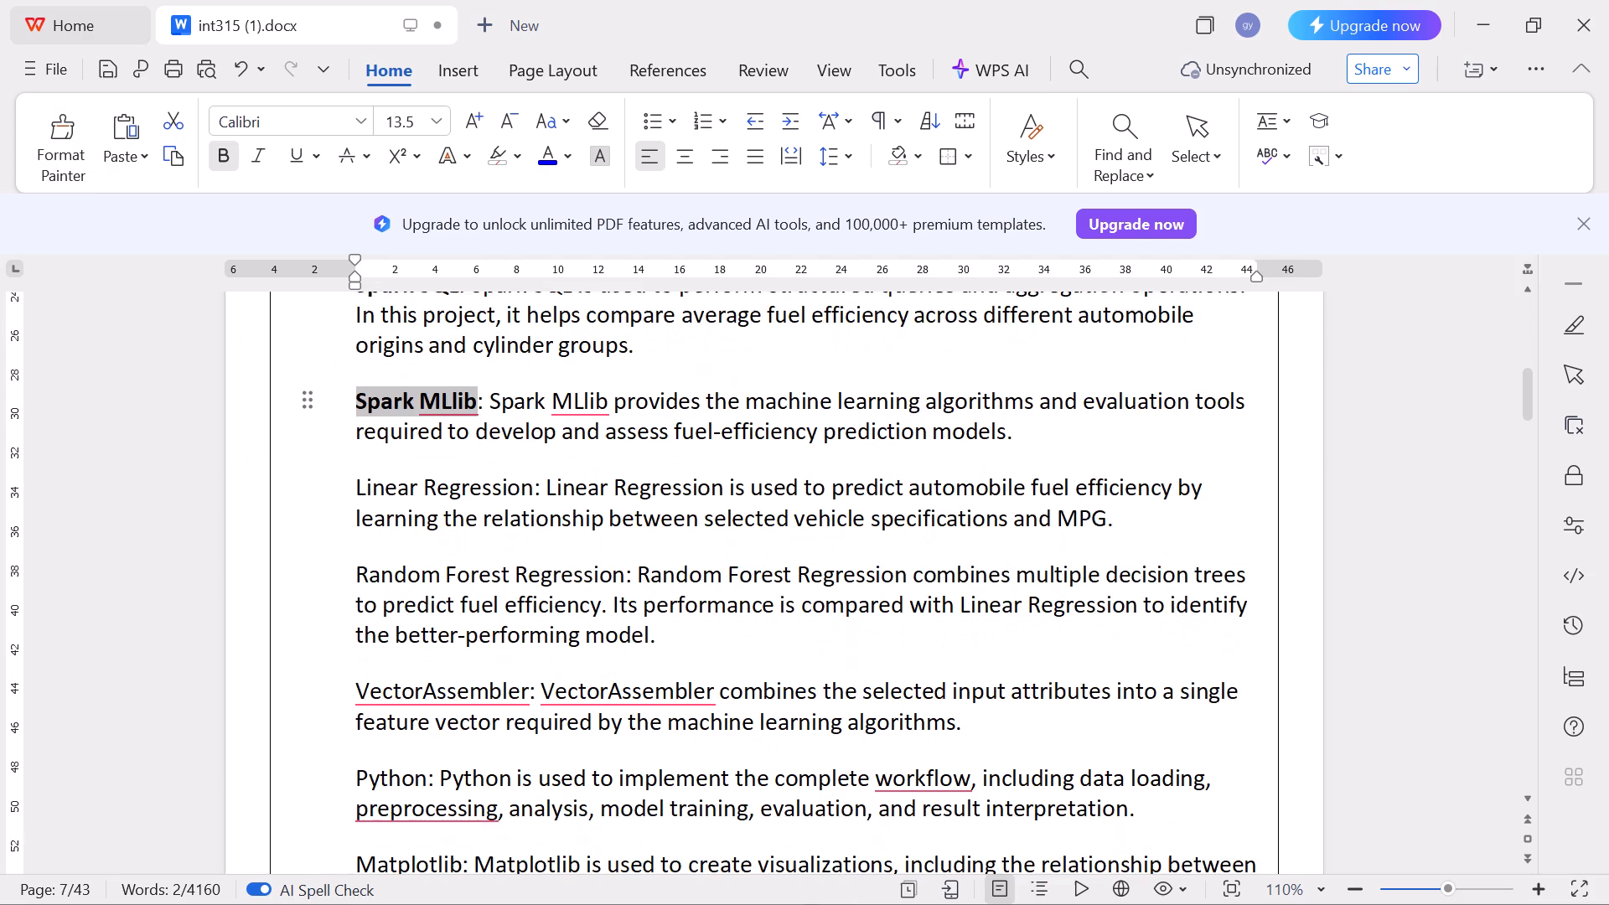
left_click(44, 138)
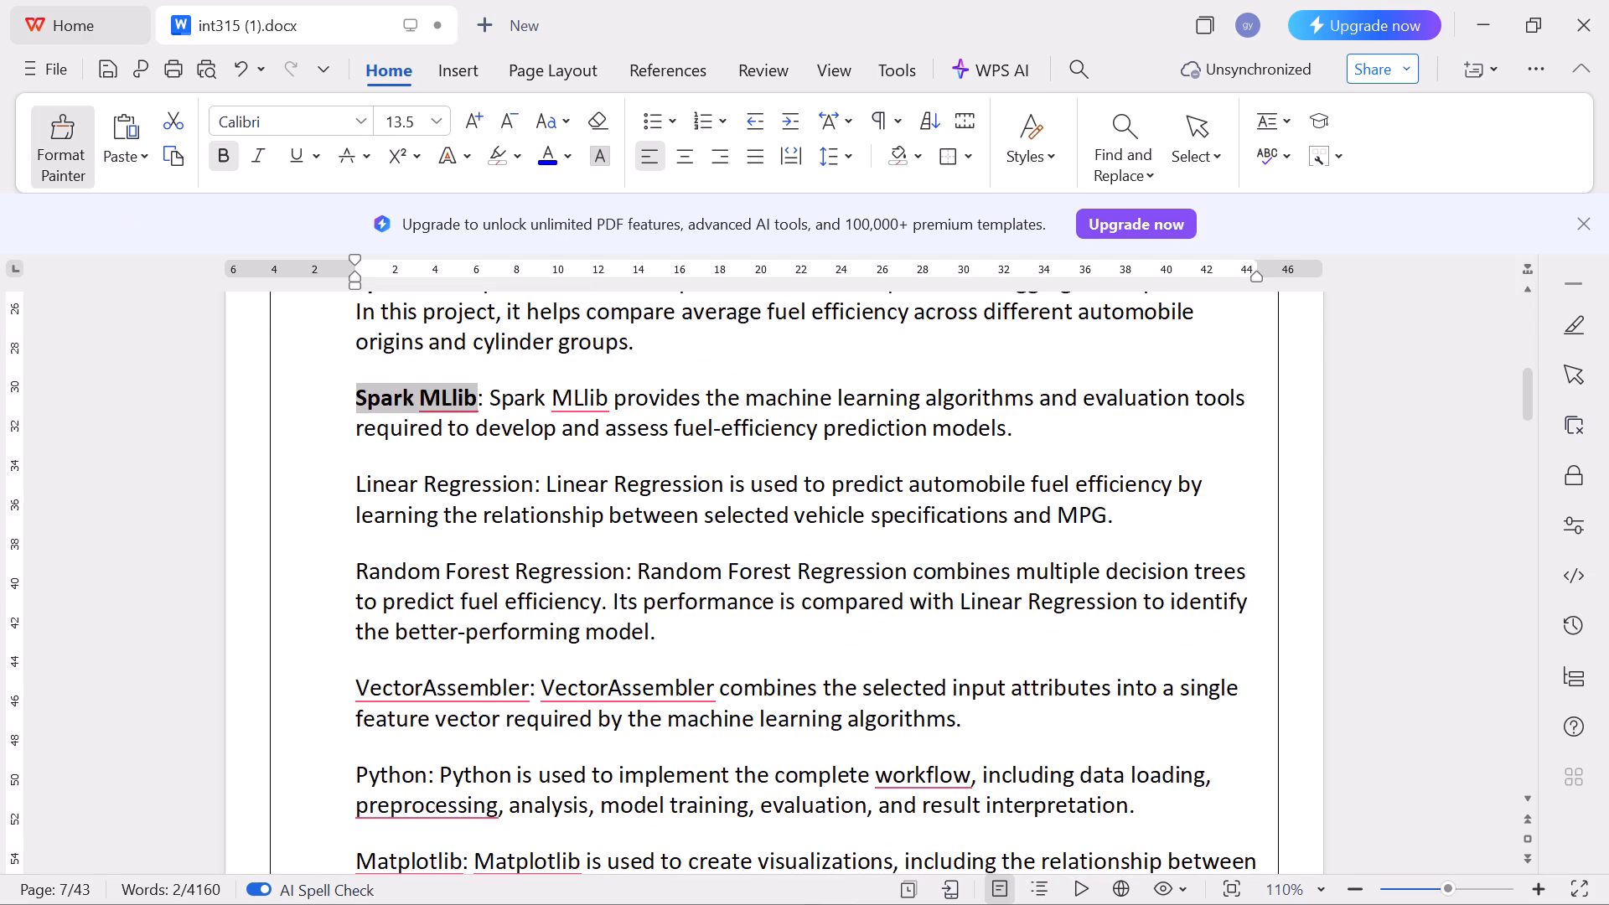
left_click_drag(354, 489, 534, 494)
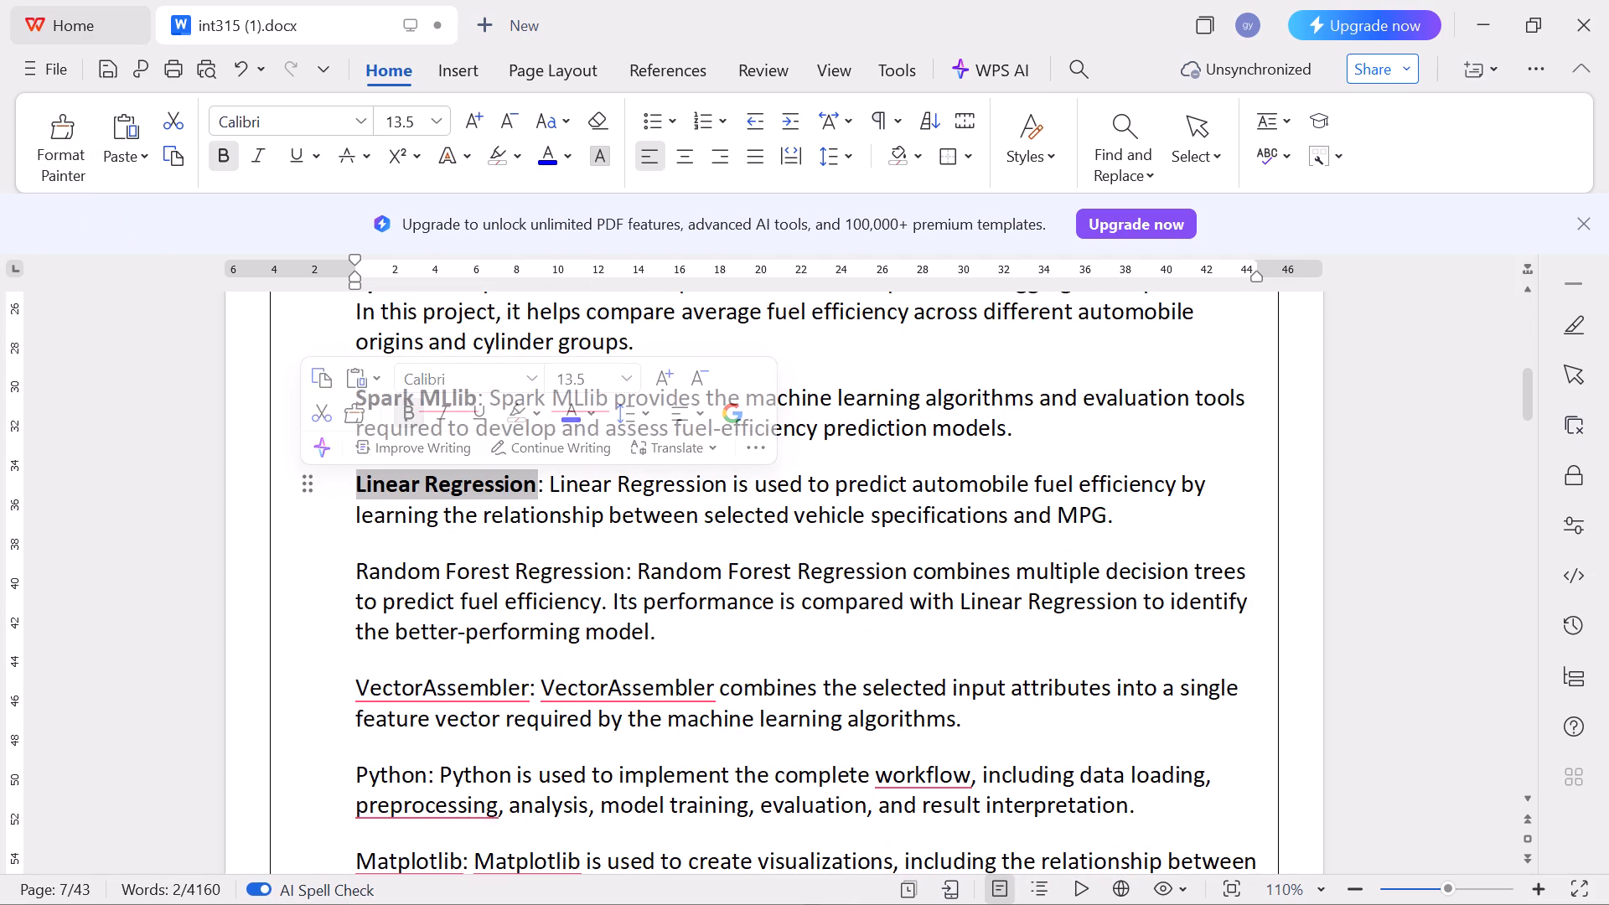
Apply the bold label formatting with Format Painter to the "Random Forest Regression" and "VectorAssembler" labels.
left_click(52, 141)
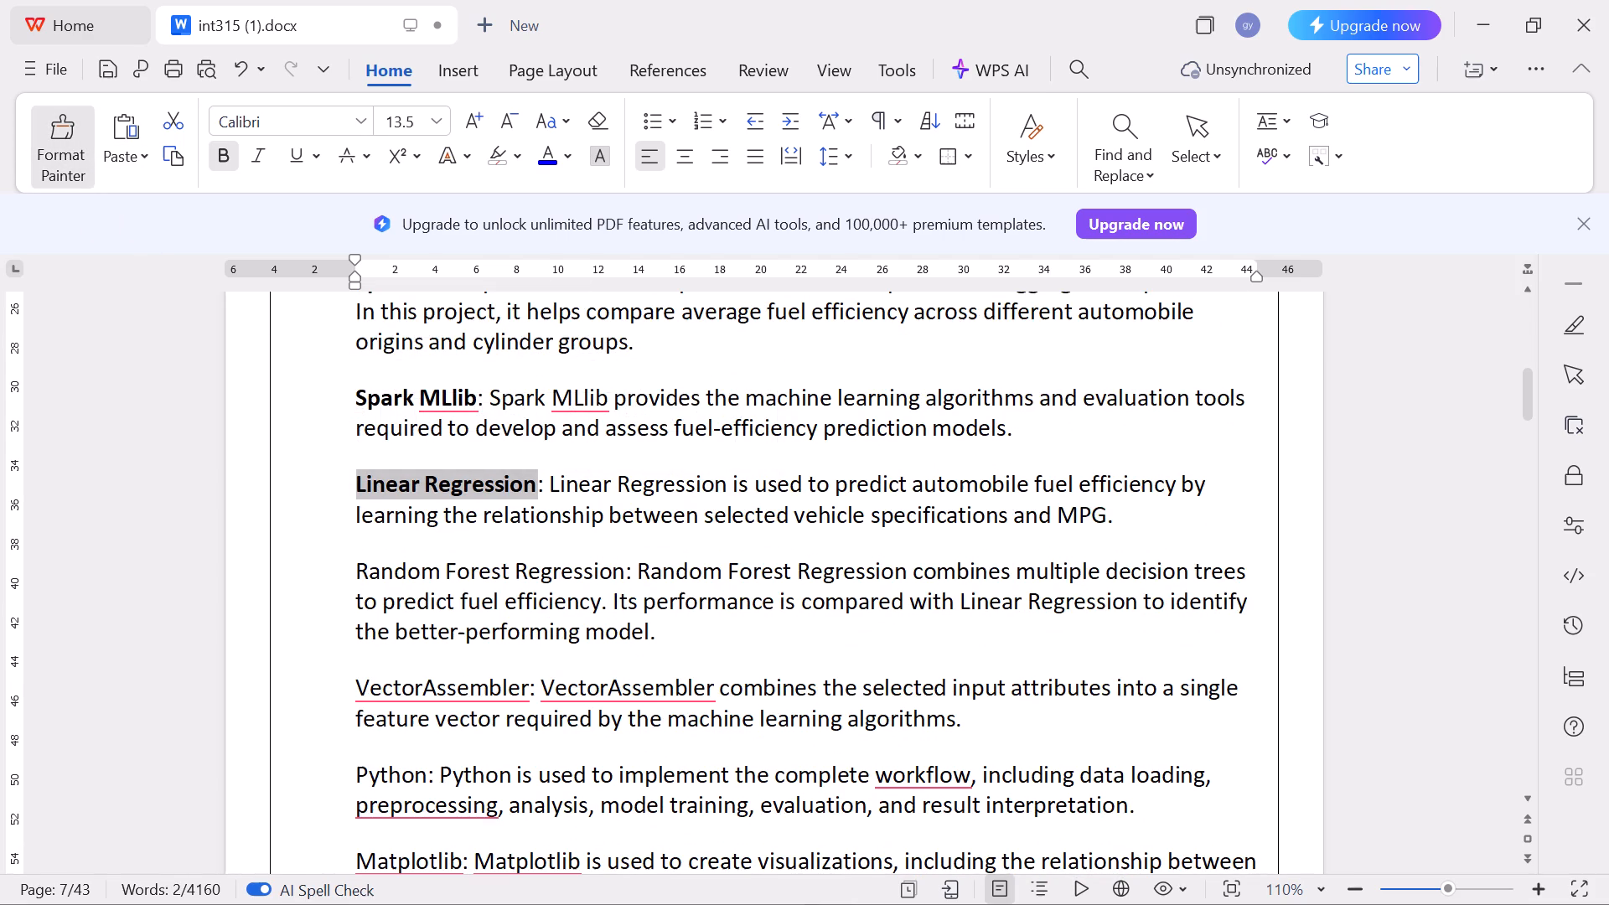
left_click_drag(347, 567, 627, 582)
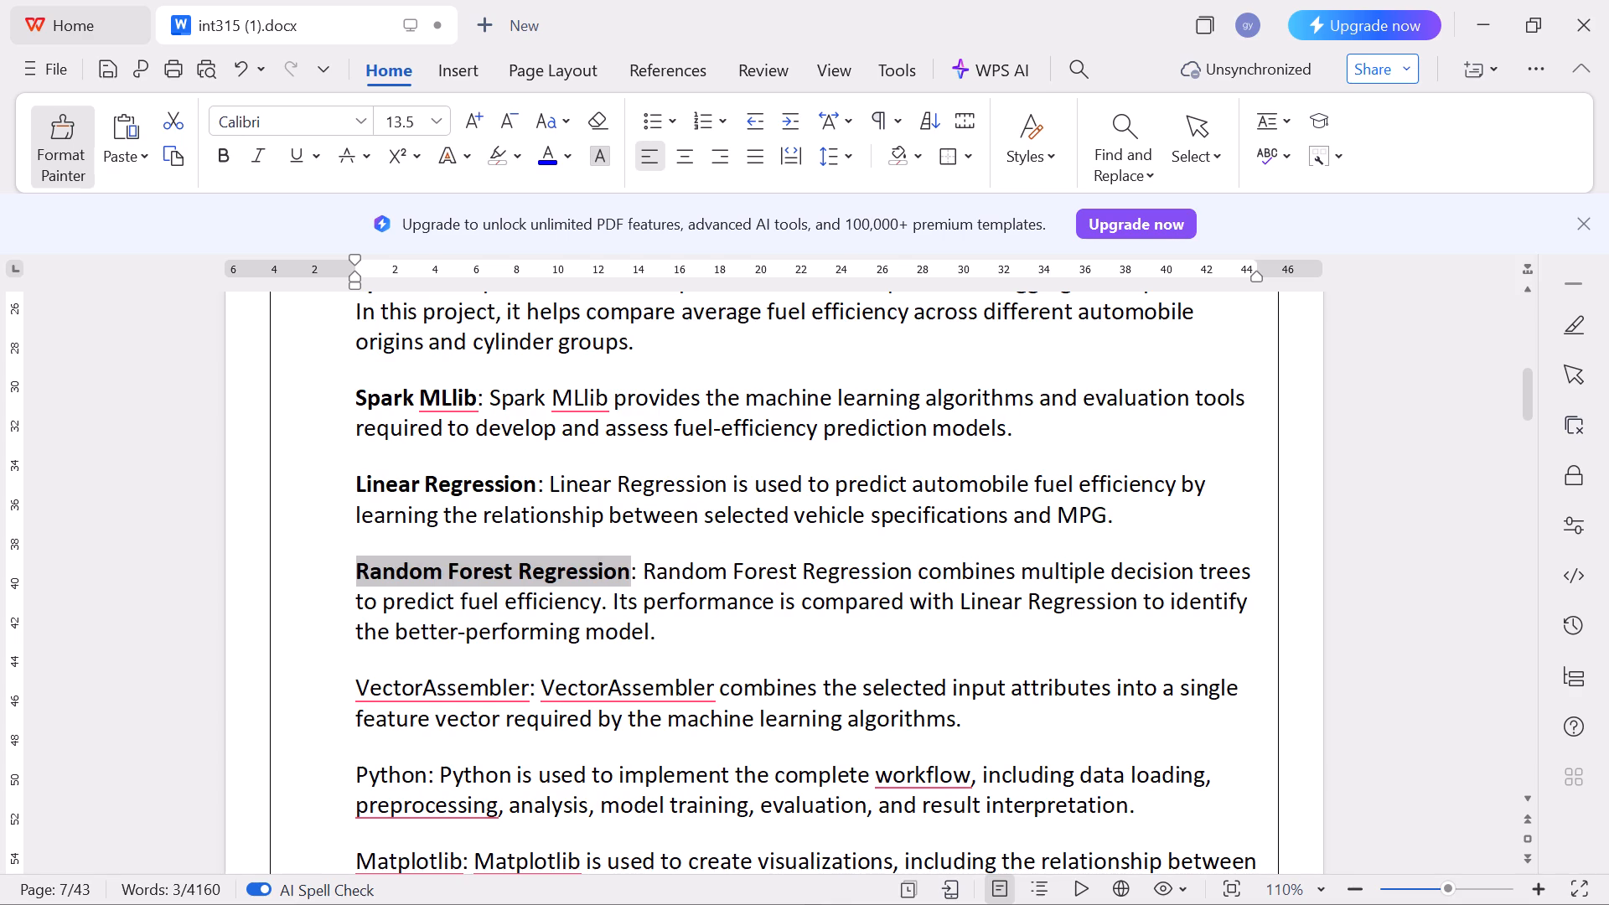
scroll(516, 717, "down", 1)
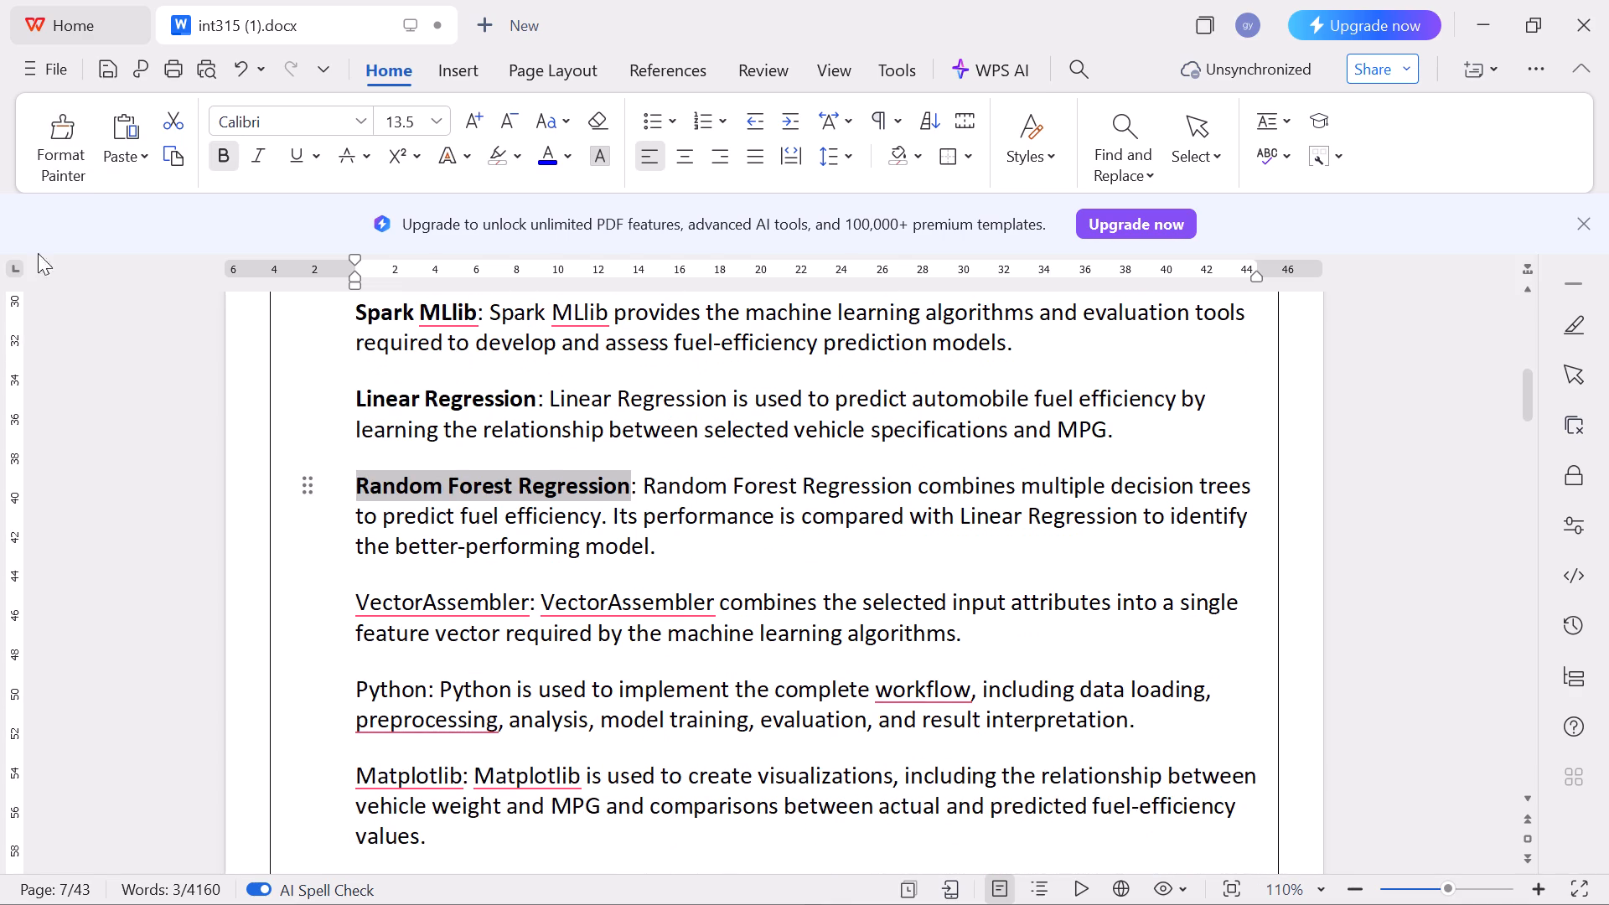
left_click(65, 125)
left_click_drag(356, 602, 524, 615)
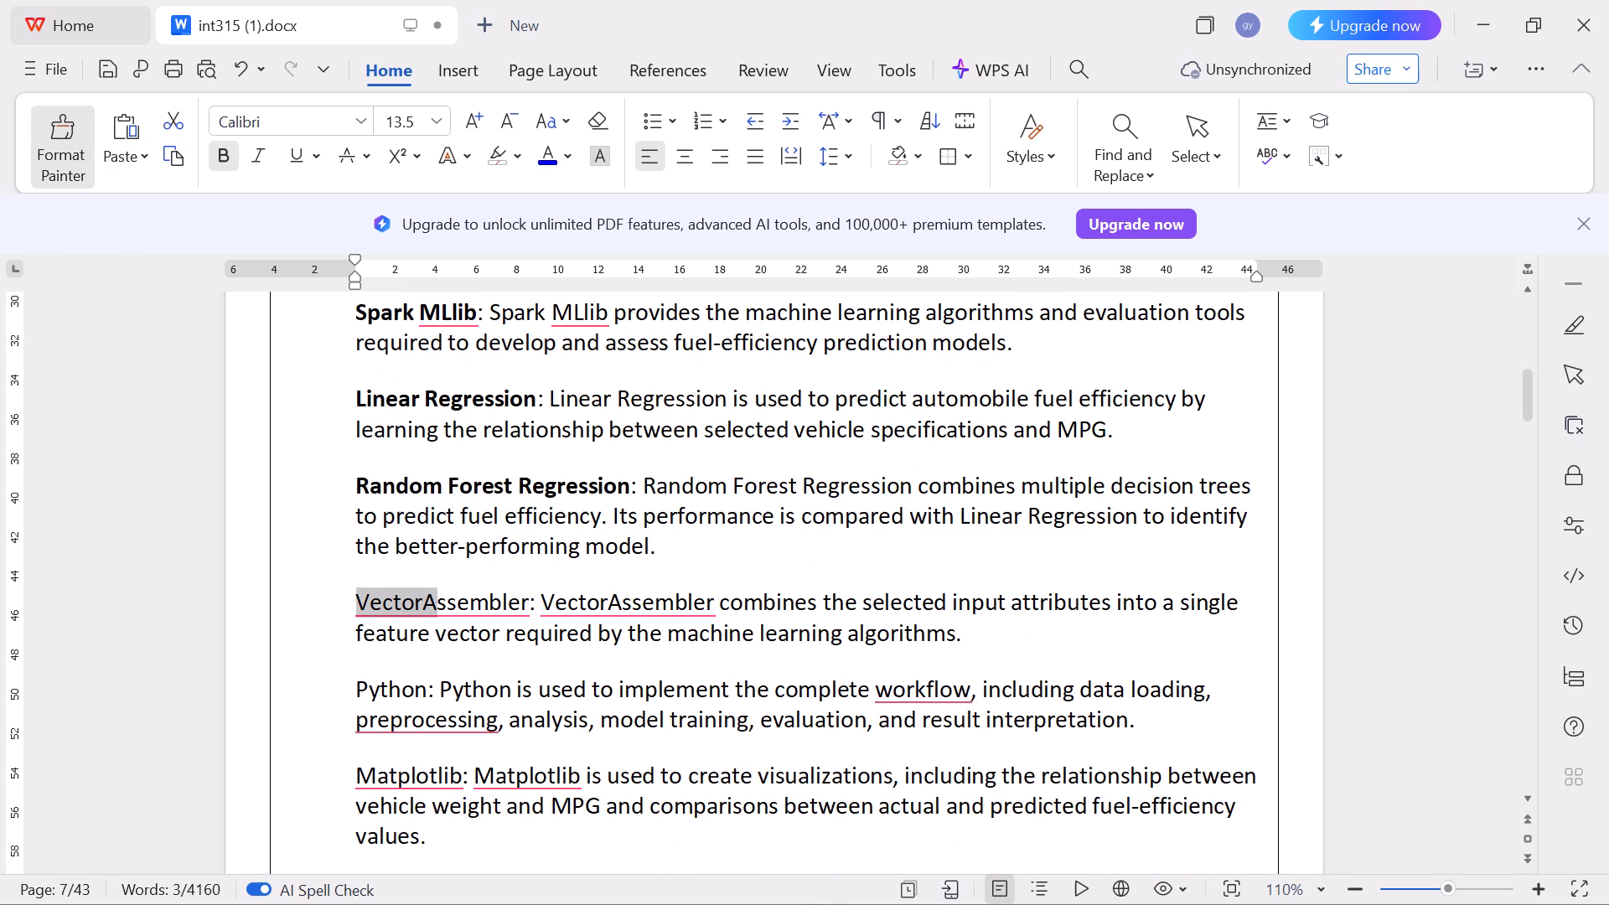
left_click_drag(524, 615, 530, 602)
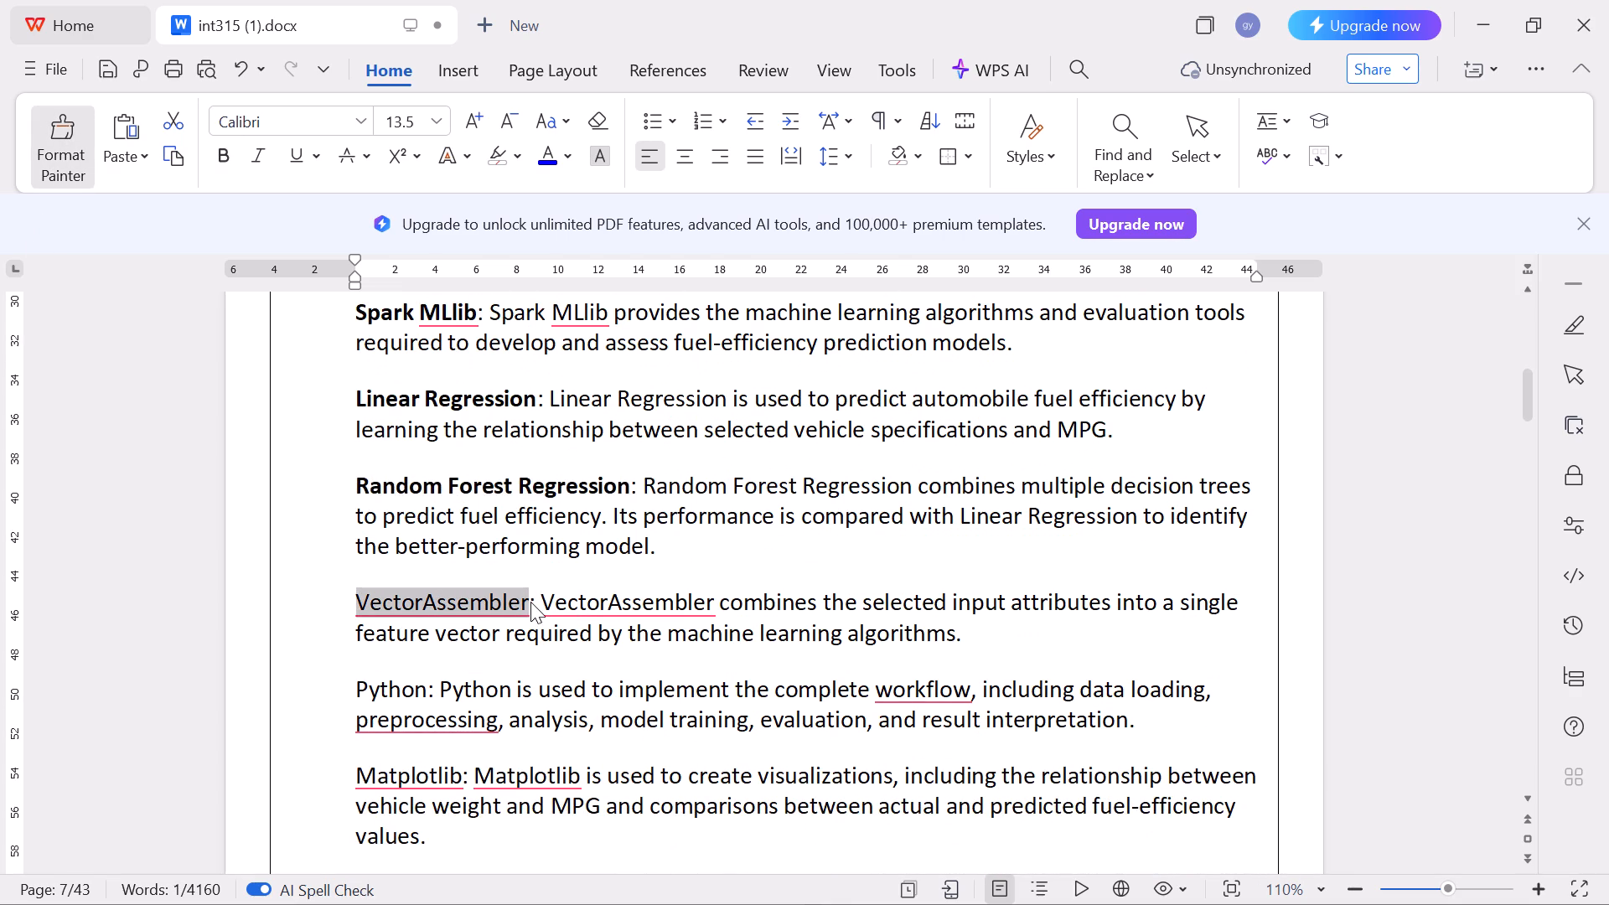
Apply the bold label formatting with Format Painter to the "Python" and "Matplotlib" labels, leaving their descriptions regular.
scroll(530, 685, "down", 1)
left_click(78, 150)
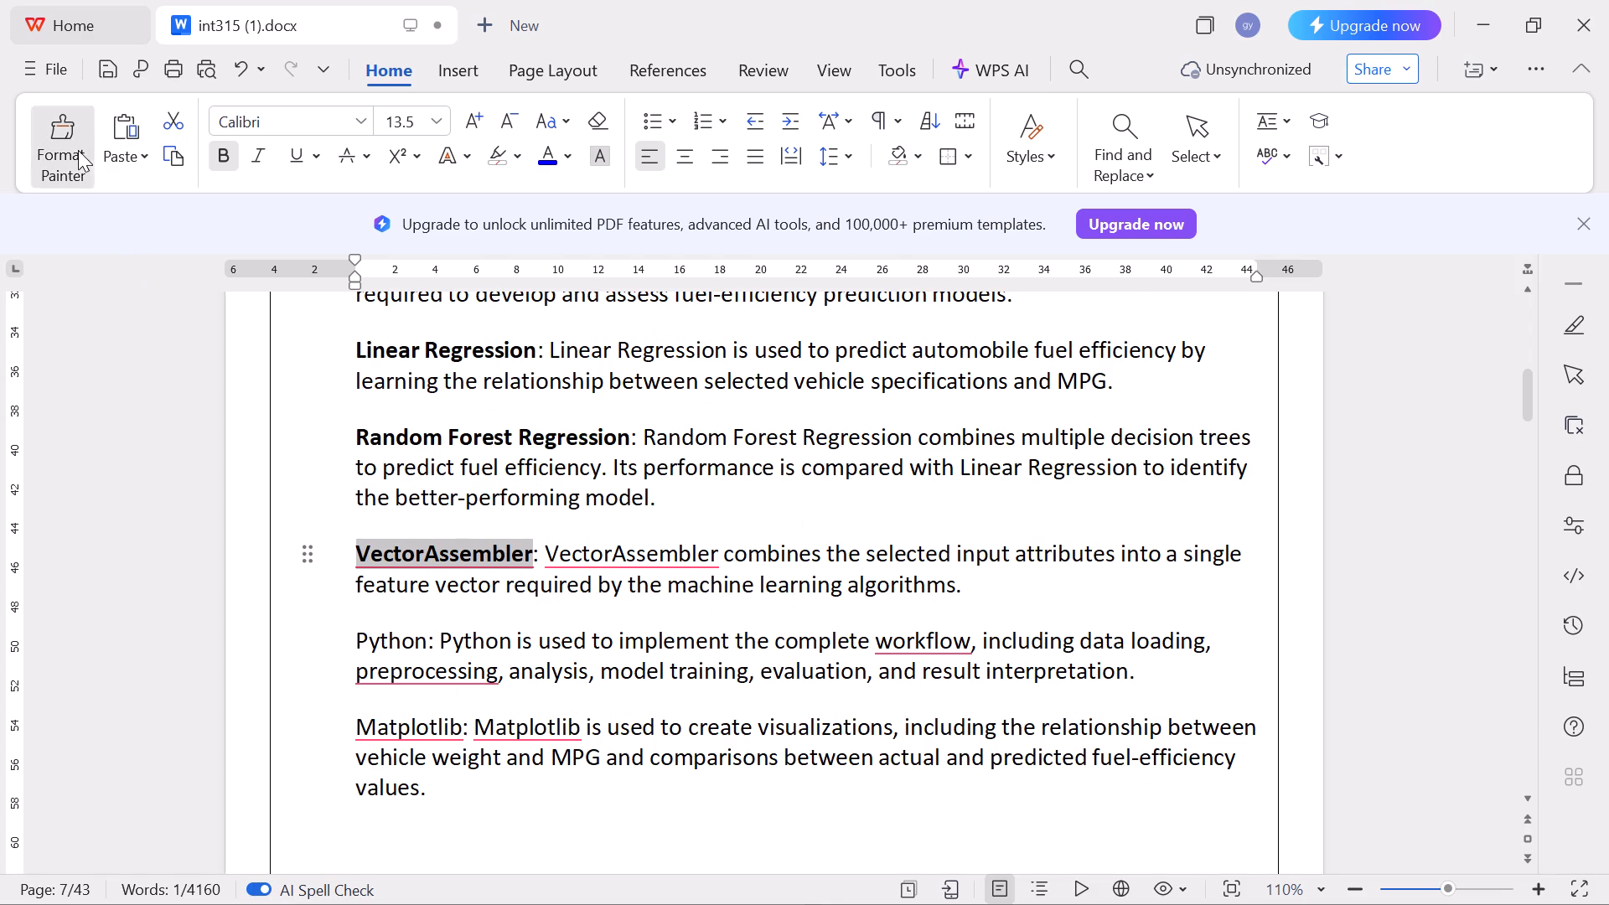
left_click_drag(358, 636, 428, 637)
scroll(422, 680, "down", 1)
left_click(44, 145)
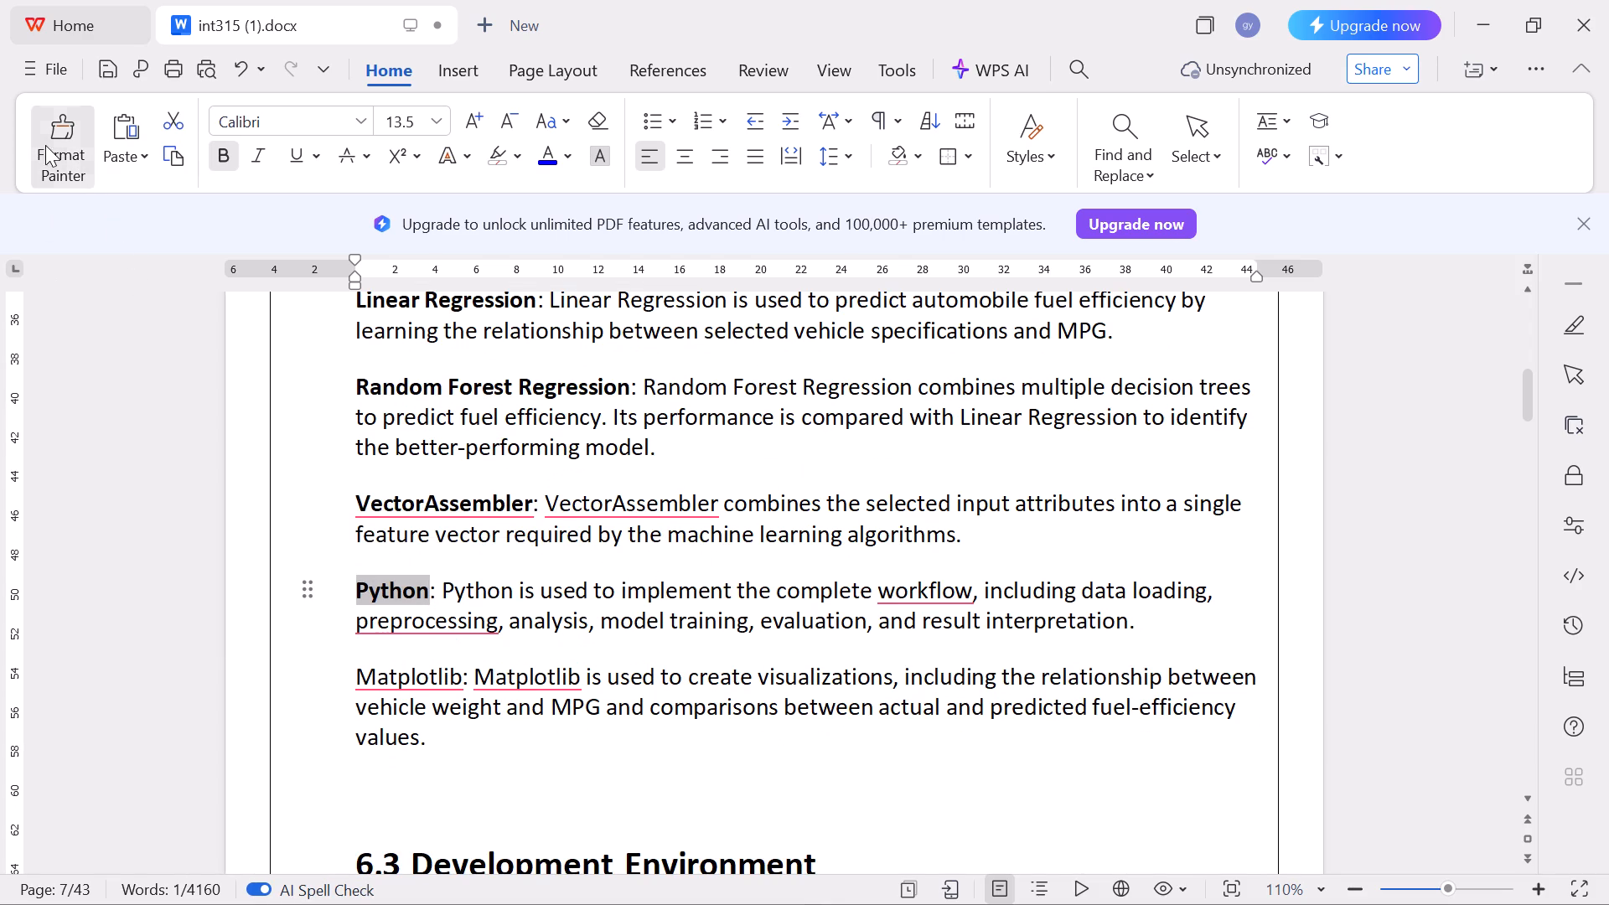
left_click_drag(351, 678, 540, 678)
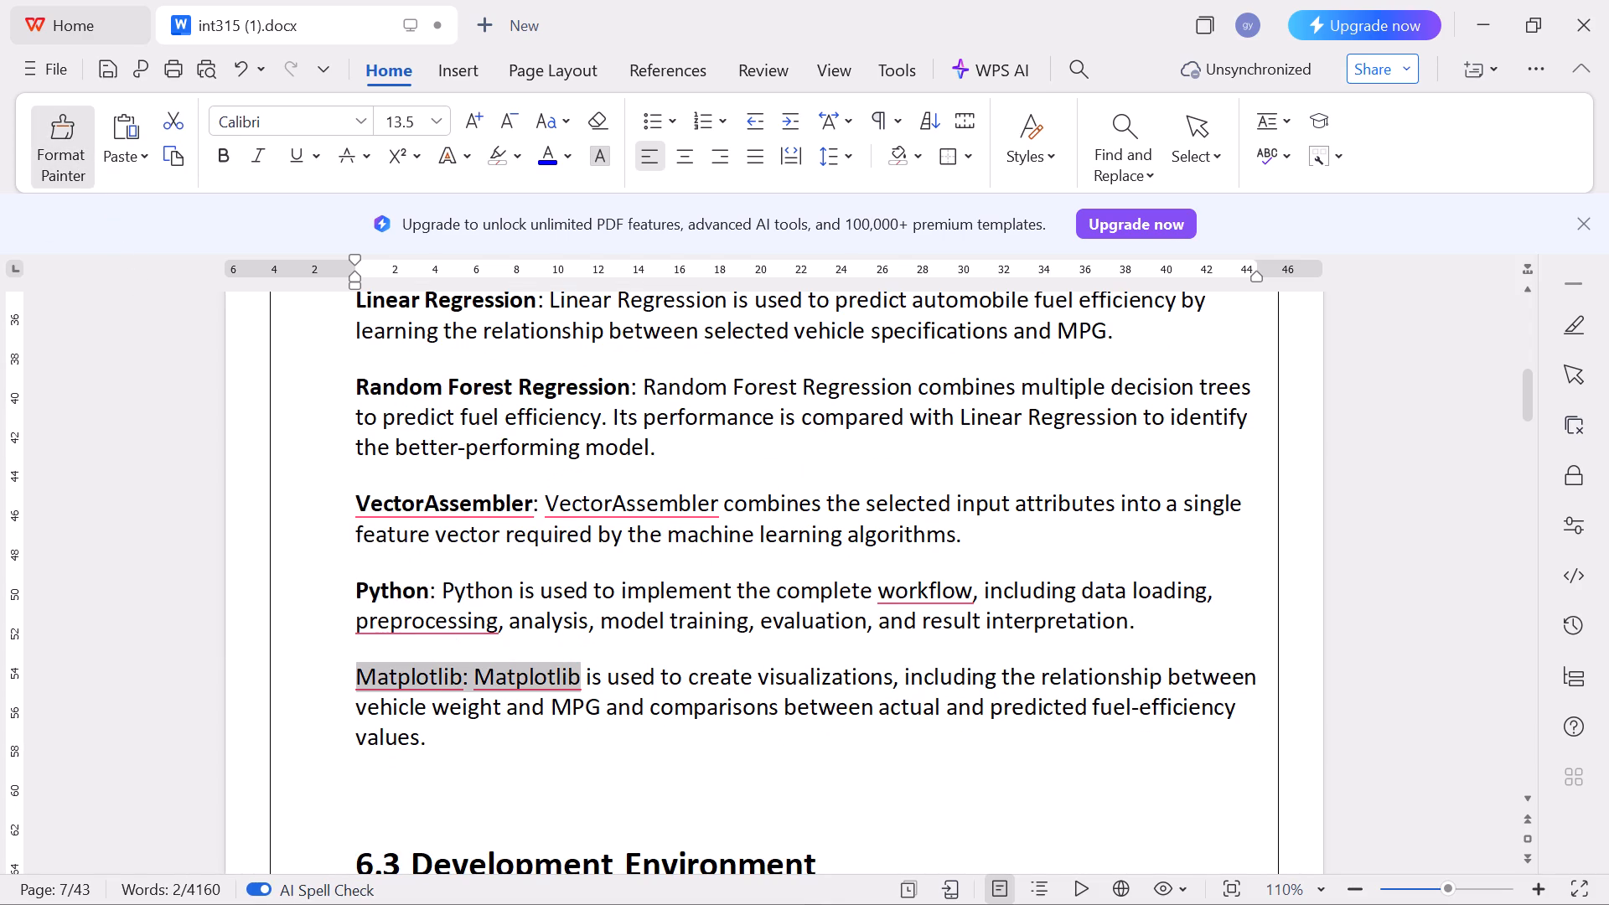
left_click_drag(540, 678, 460, 667)
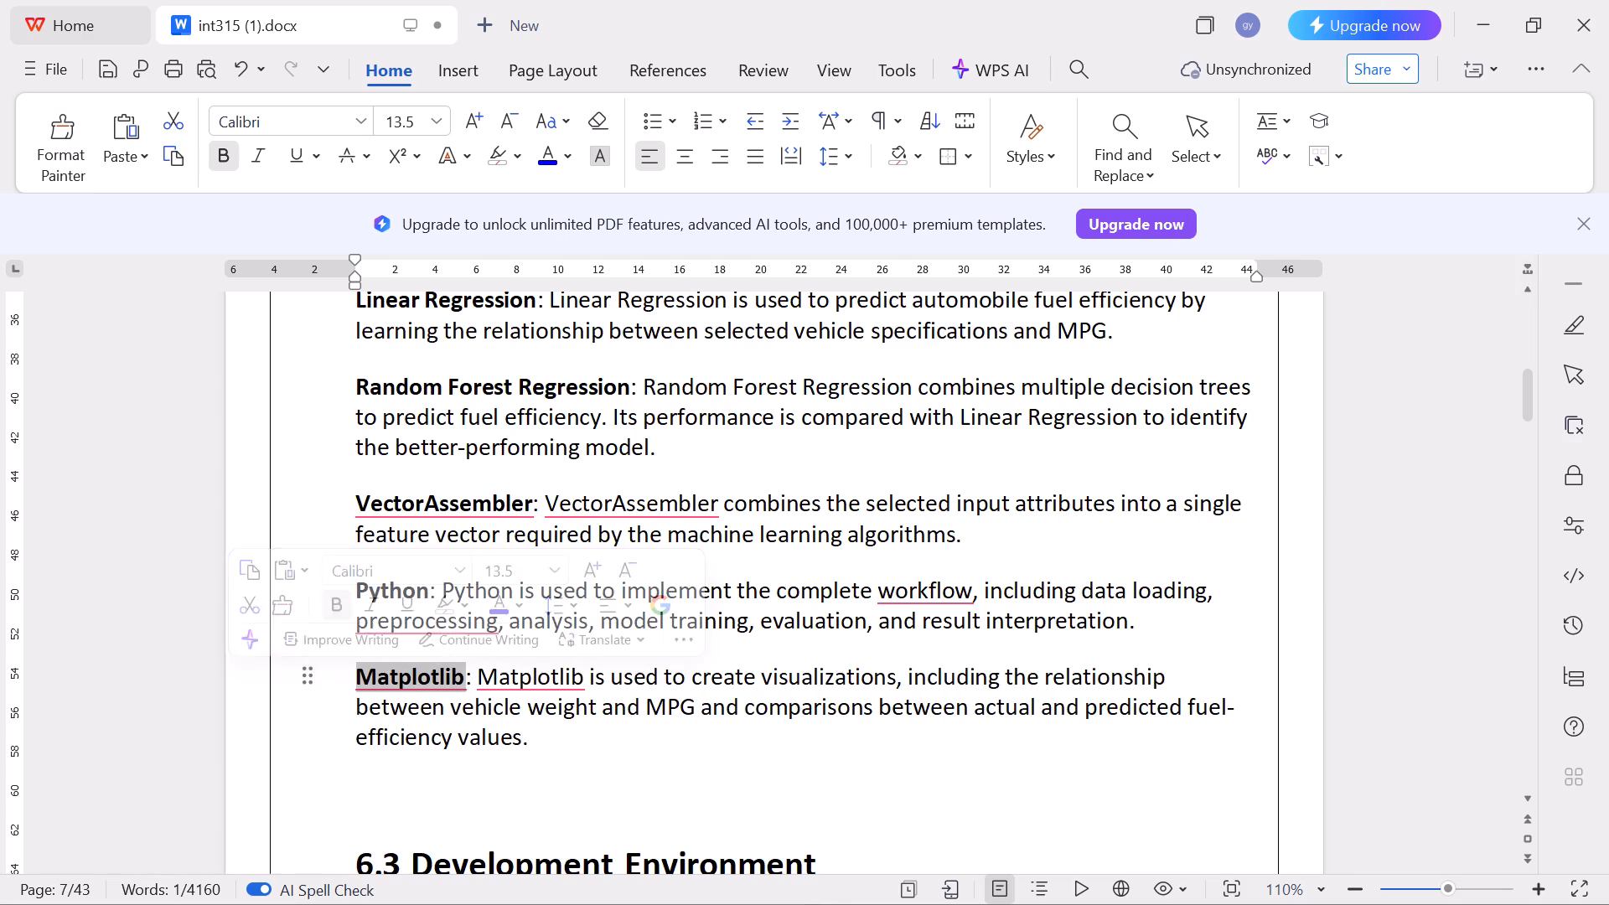
left_click(411, 762)
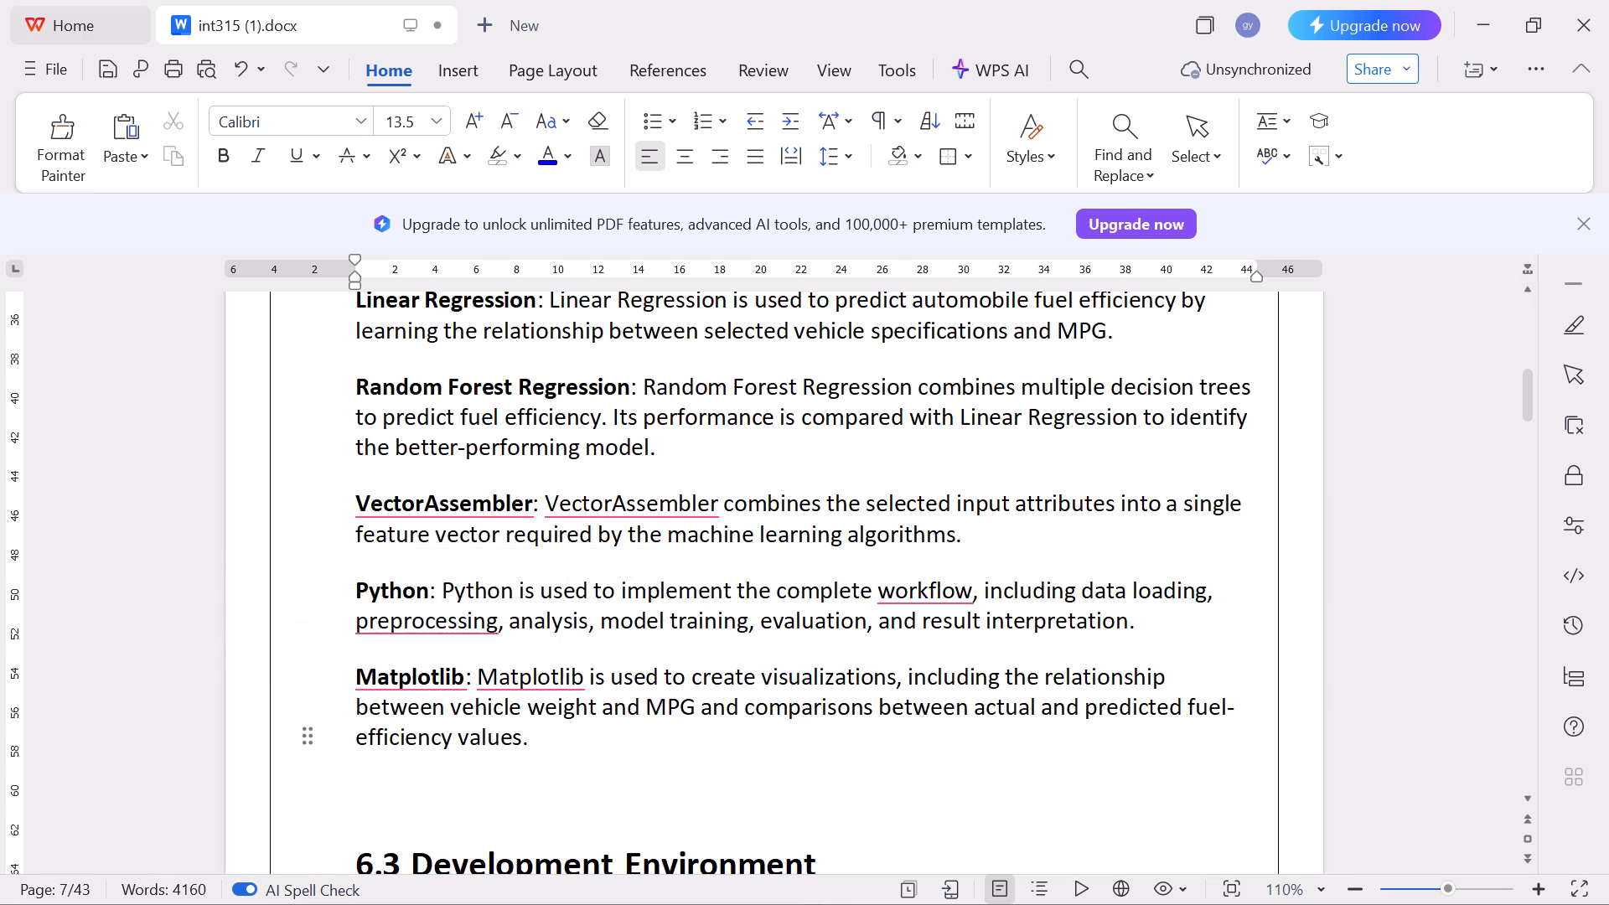
Switch to ChatGPT in Chrome and copy the three Development Environment paragraphs under section 6.3.
scroll(411, 762, "down", 5)
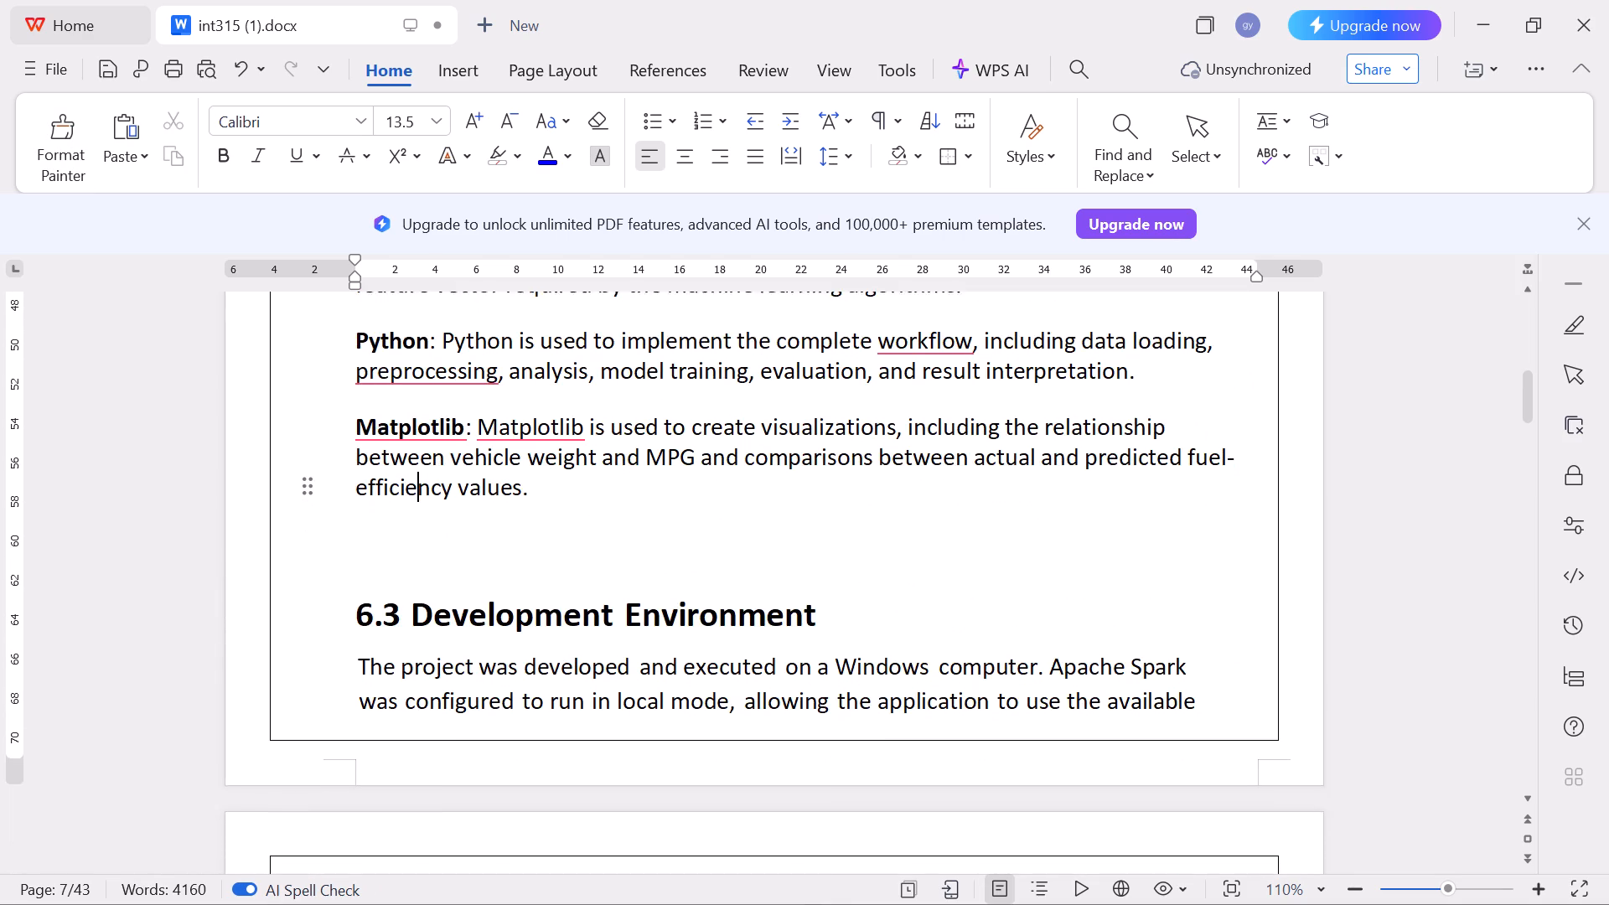
scroll(411, 762, "down", 2)
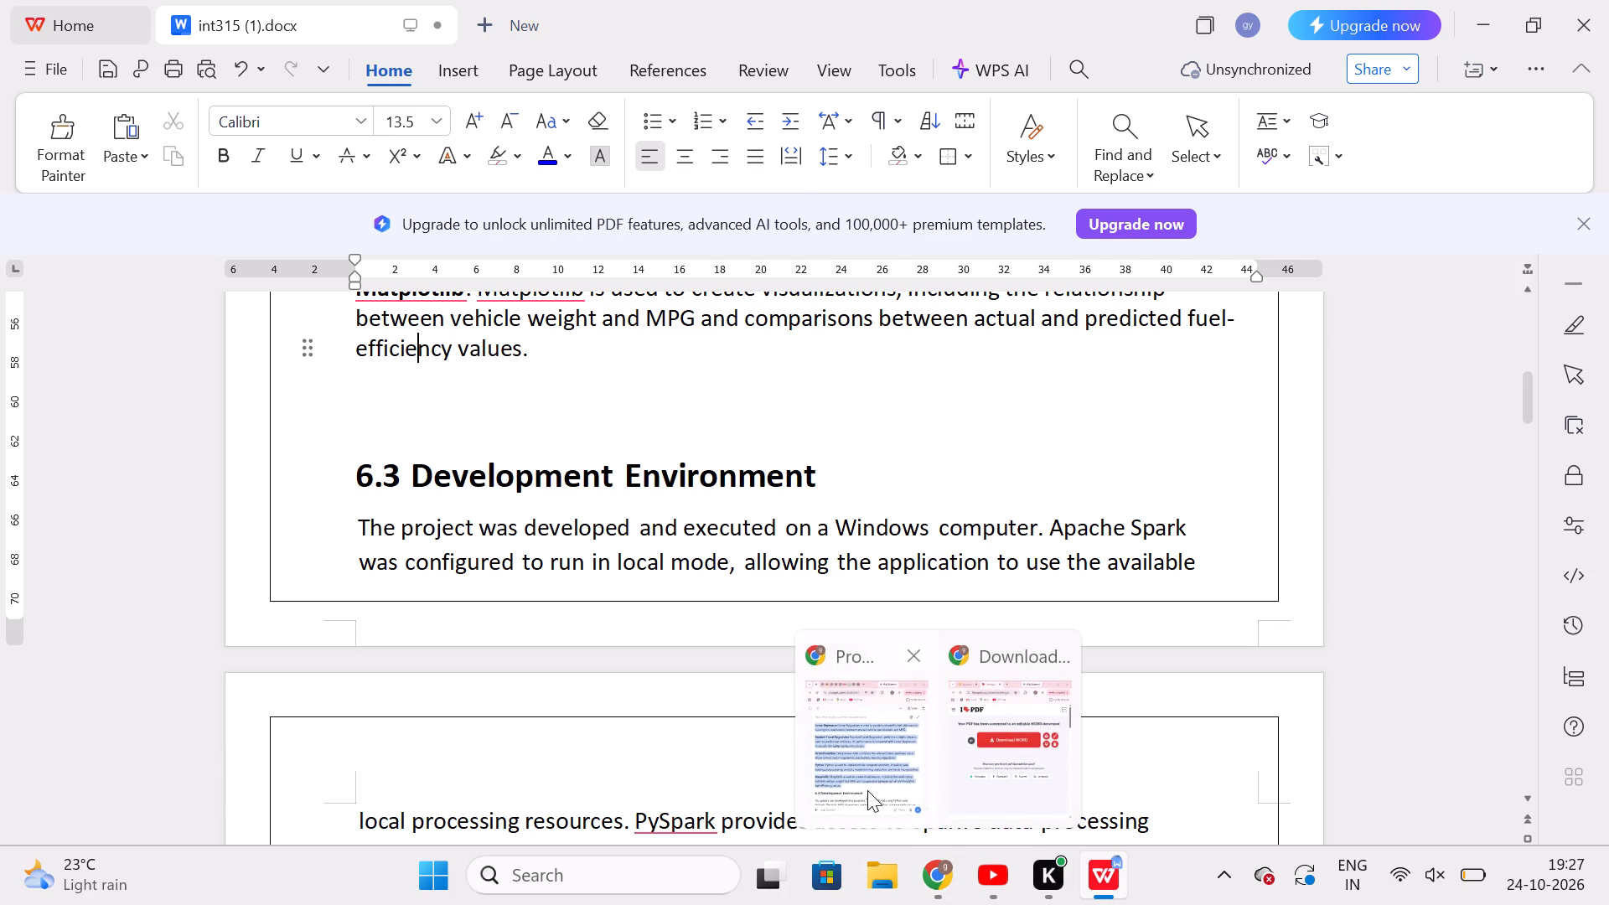
left_click(867, 790)
left_click(427, 636)
scroll(427, 636, "down", 4)
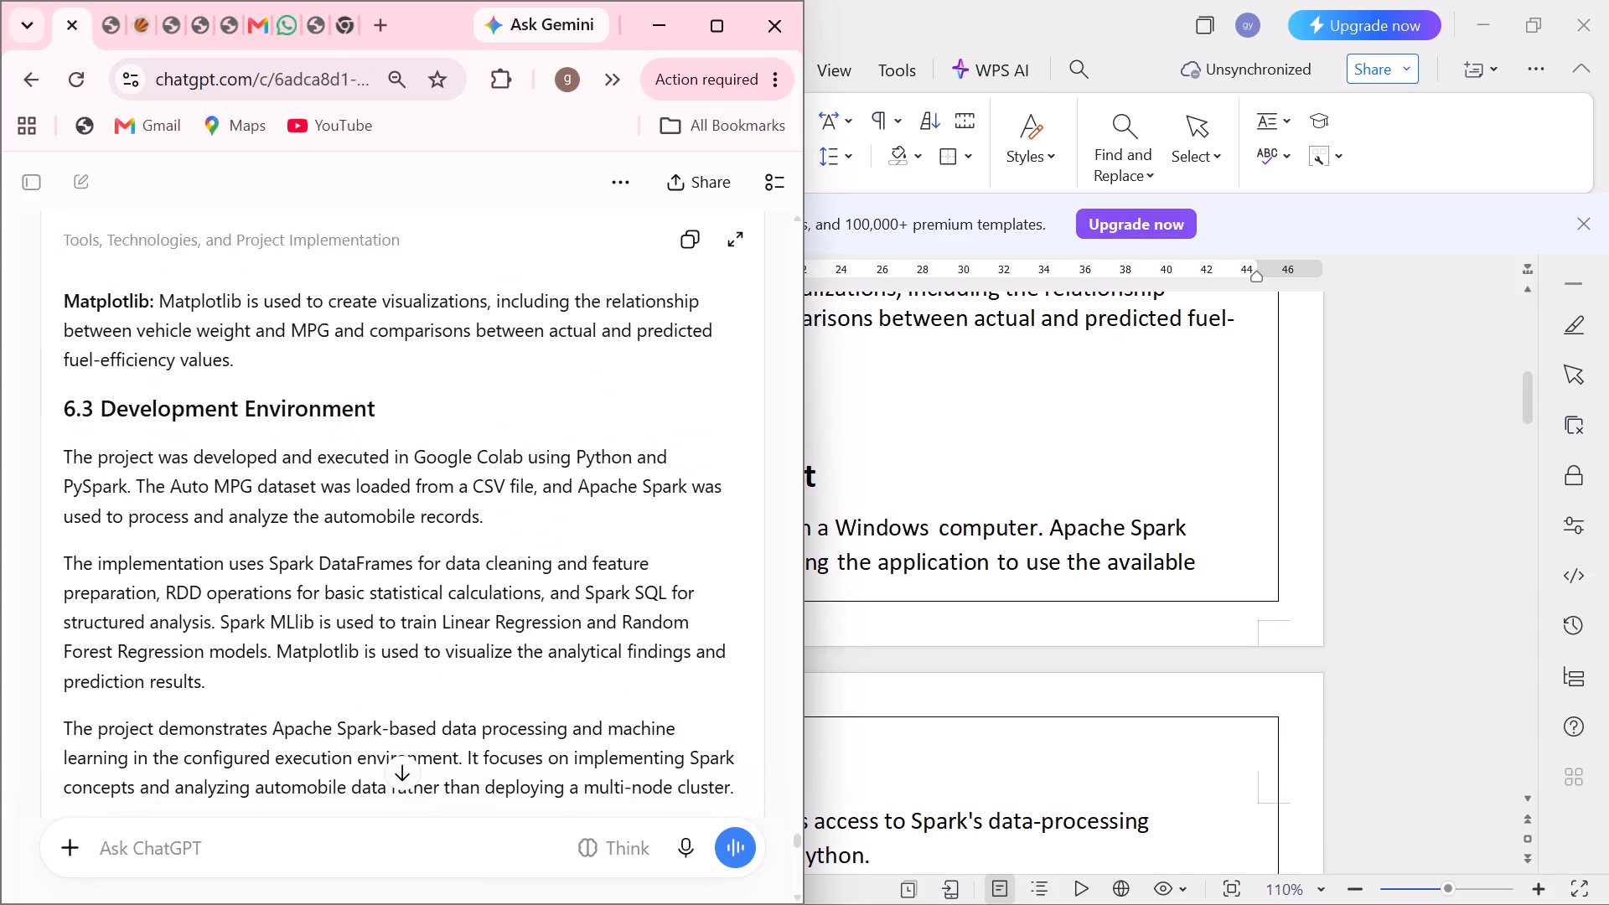
left_click_drag(58, 452, 295, 626)
scroll(295, 626, "down", 2)
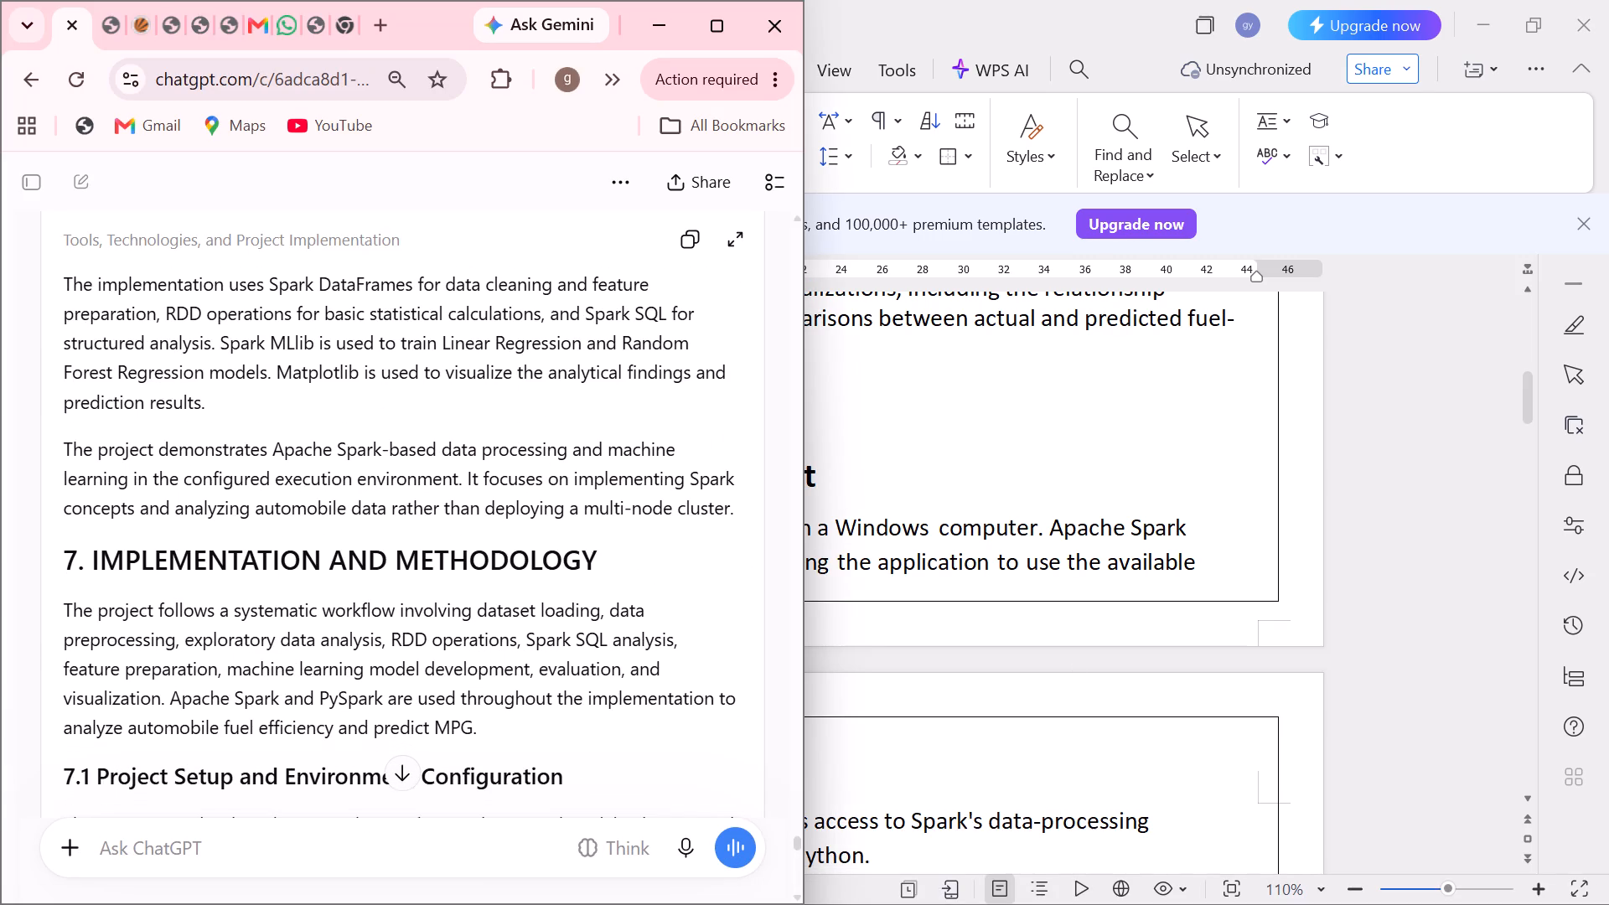
left_click_drag(295, 626, 730, 518)
left_click_drag(742, 518, 568, 453)
left_click_drag(568, 453, 51, 344)
scroll(495, 431, "up", 1)
key("ctrl+c")
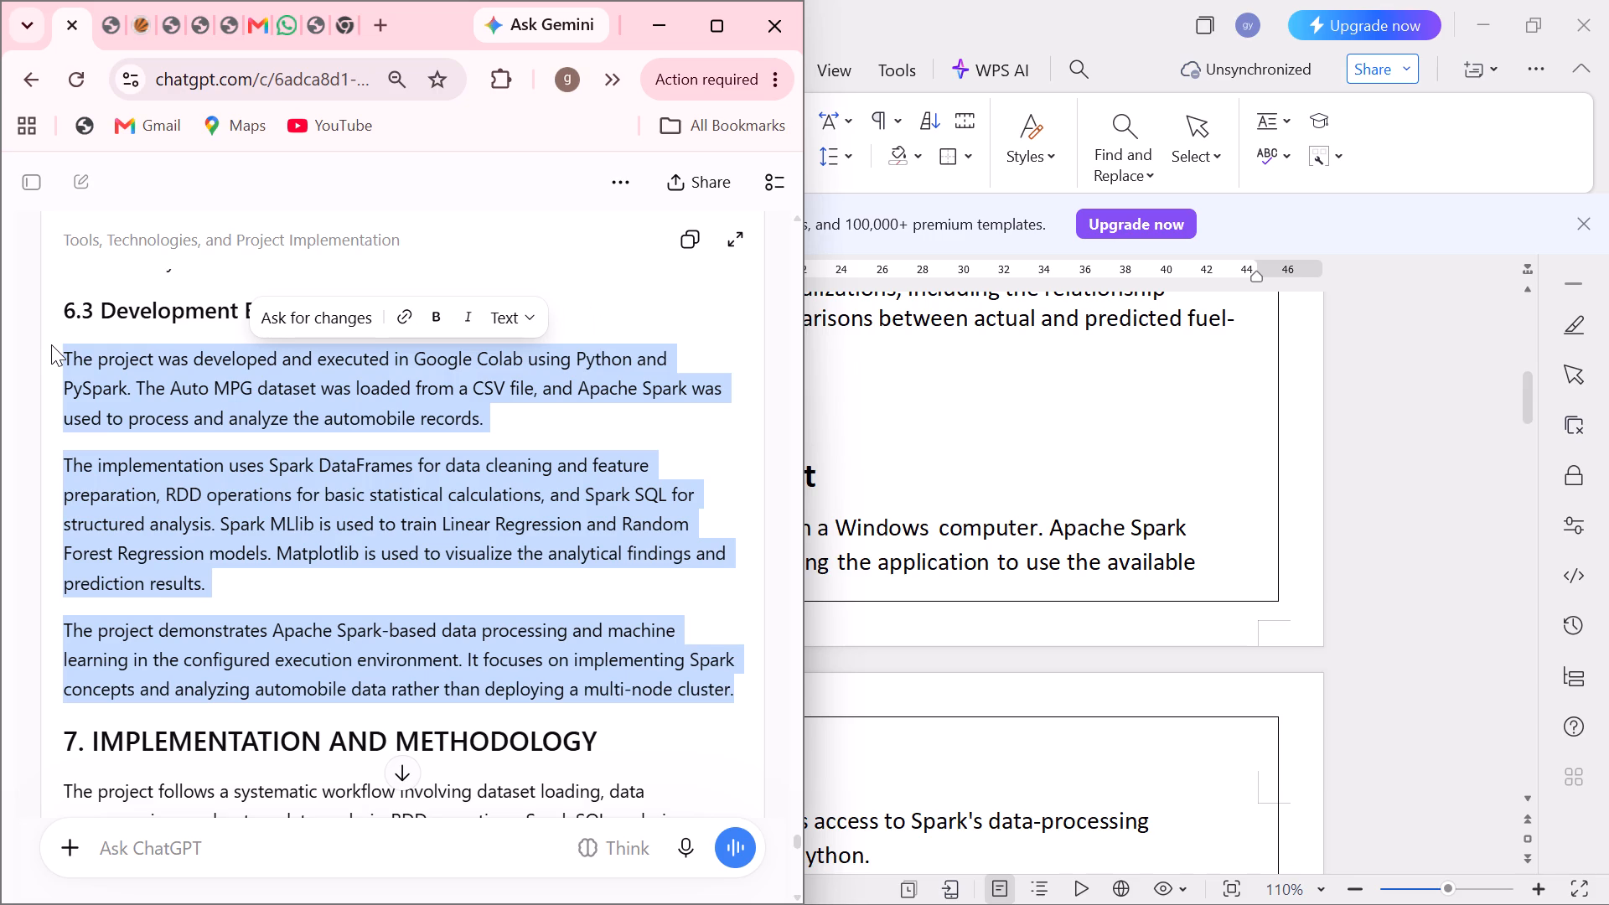
key("ctrl+c")
key("ctrl+c")
left_click(147, 434)
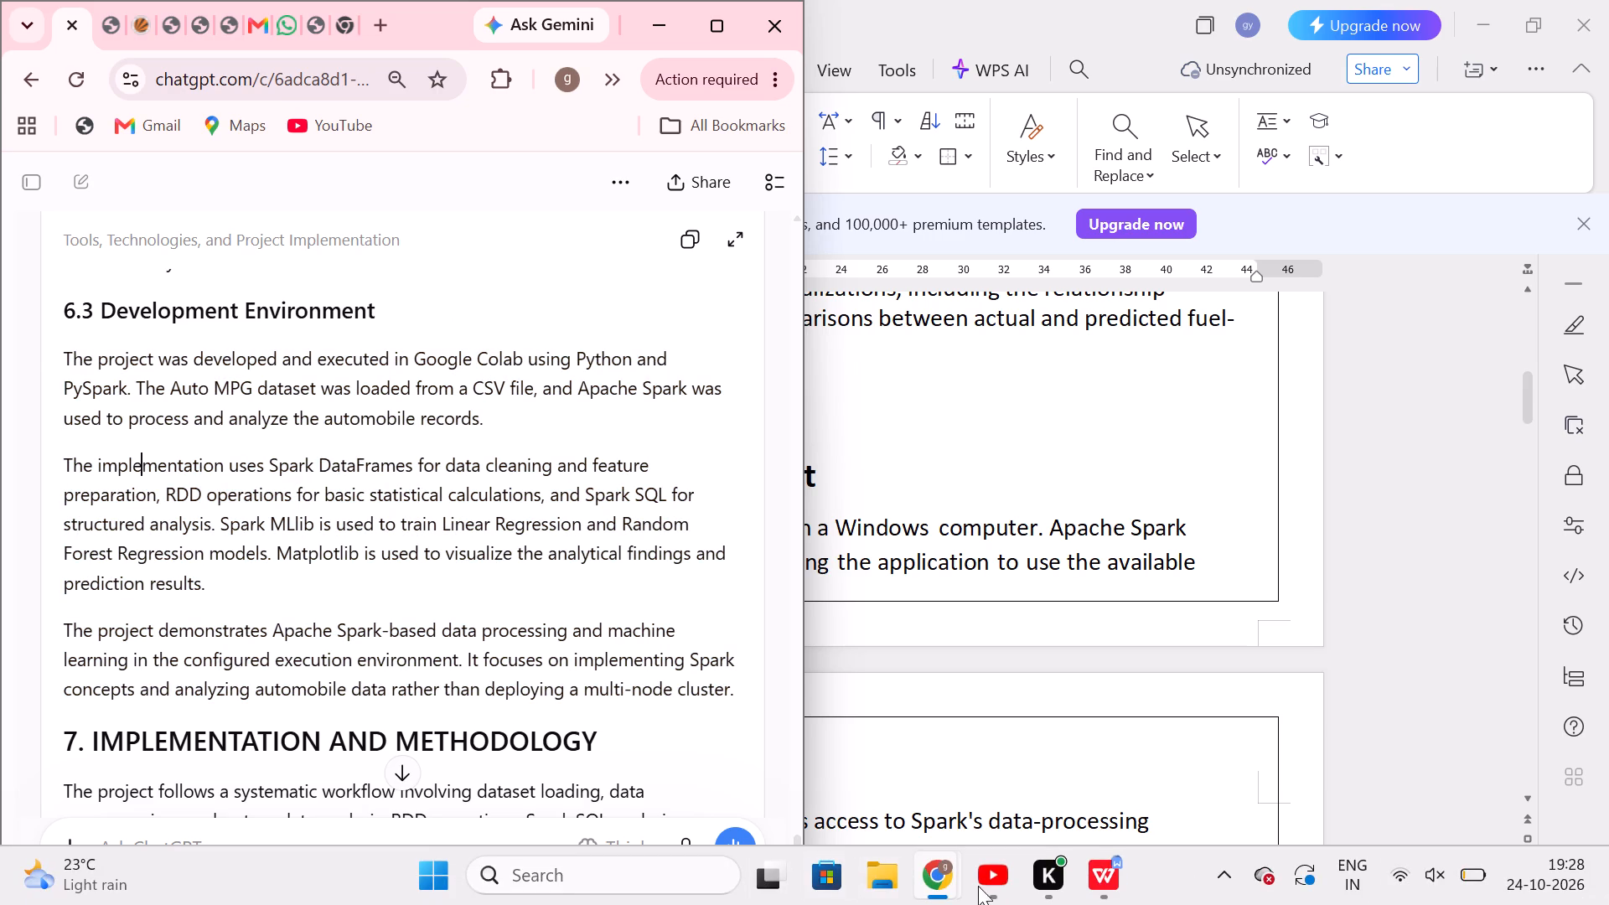
left_click(911, 787)
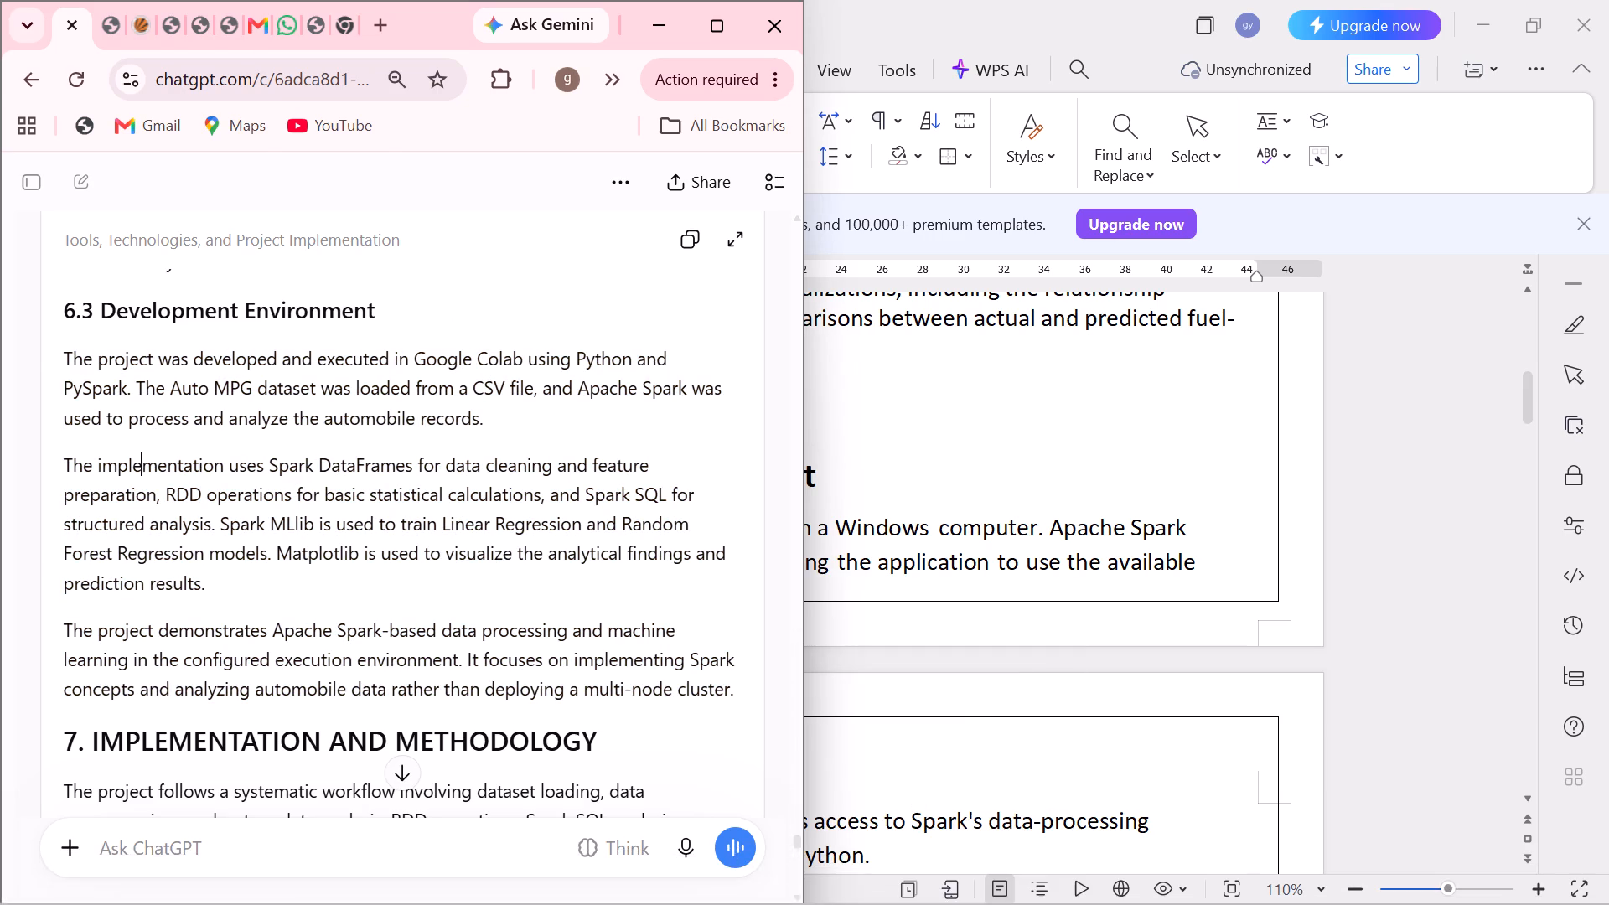
In the WPS report, replace the old section 6.3 body text, including its Note paragraph, with the copied paragraphs.
left_click(985, 688)
left_click_drag(355, 527, 569, 664)
scroll(569, 664, "down", 1)
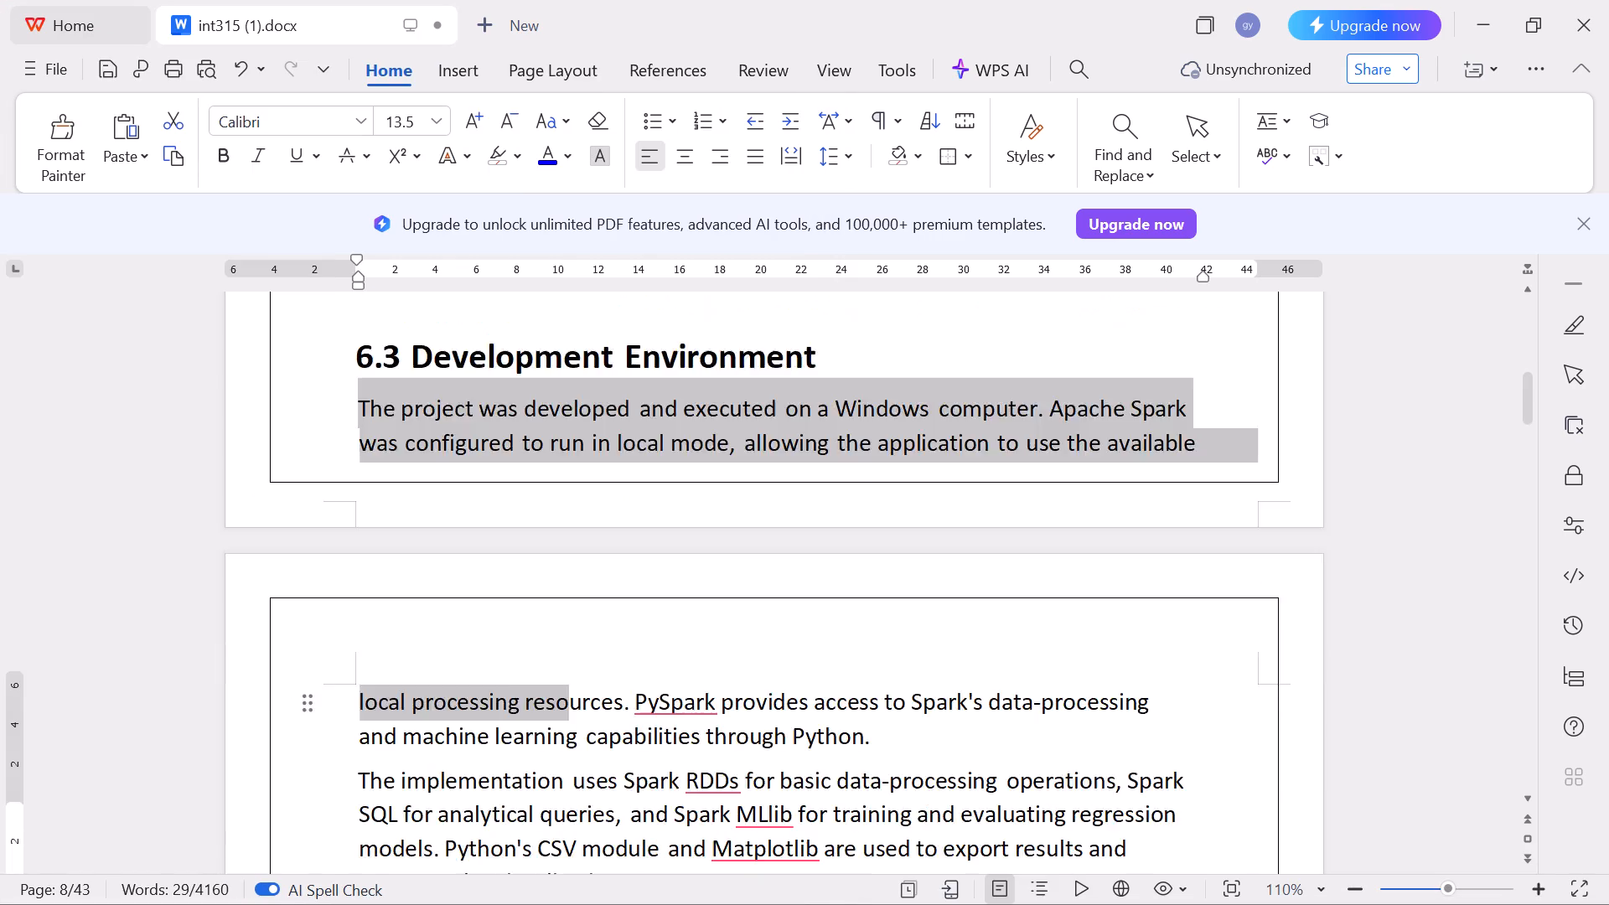
scroll(569, 664, "down", 1)
left_click_drag(569, 664, 1039, 718)
scroll(640, 716, "down", 1)
scroll(1039, 718, "down", 1)
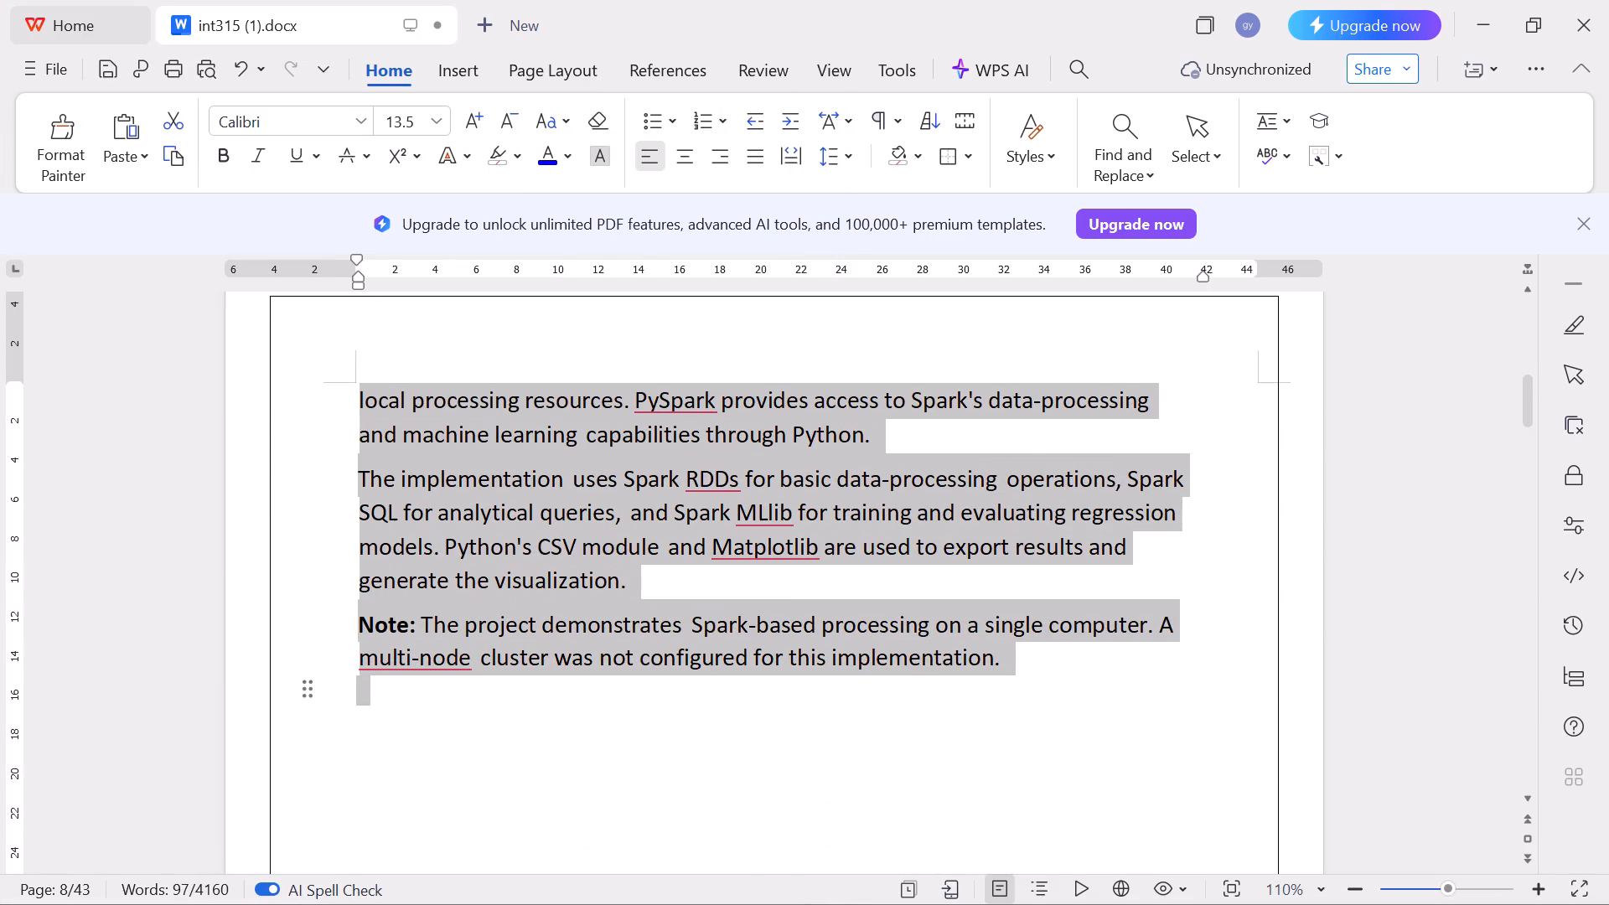
left_click_drag(1039, 718, 984, 613)
scroll(1005, 679, "down", 2)
key("BackSpace")
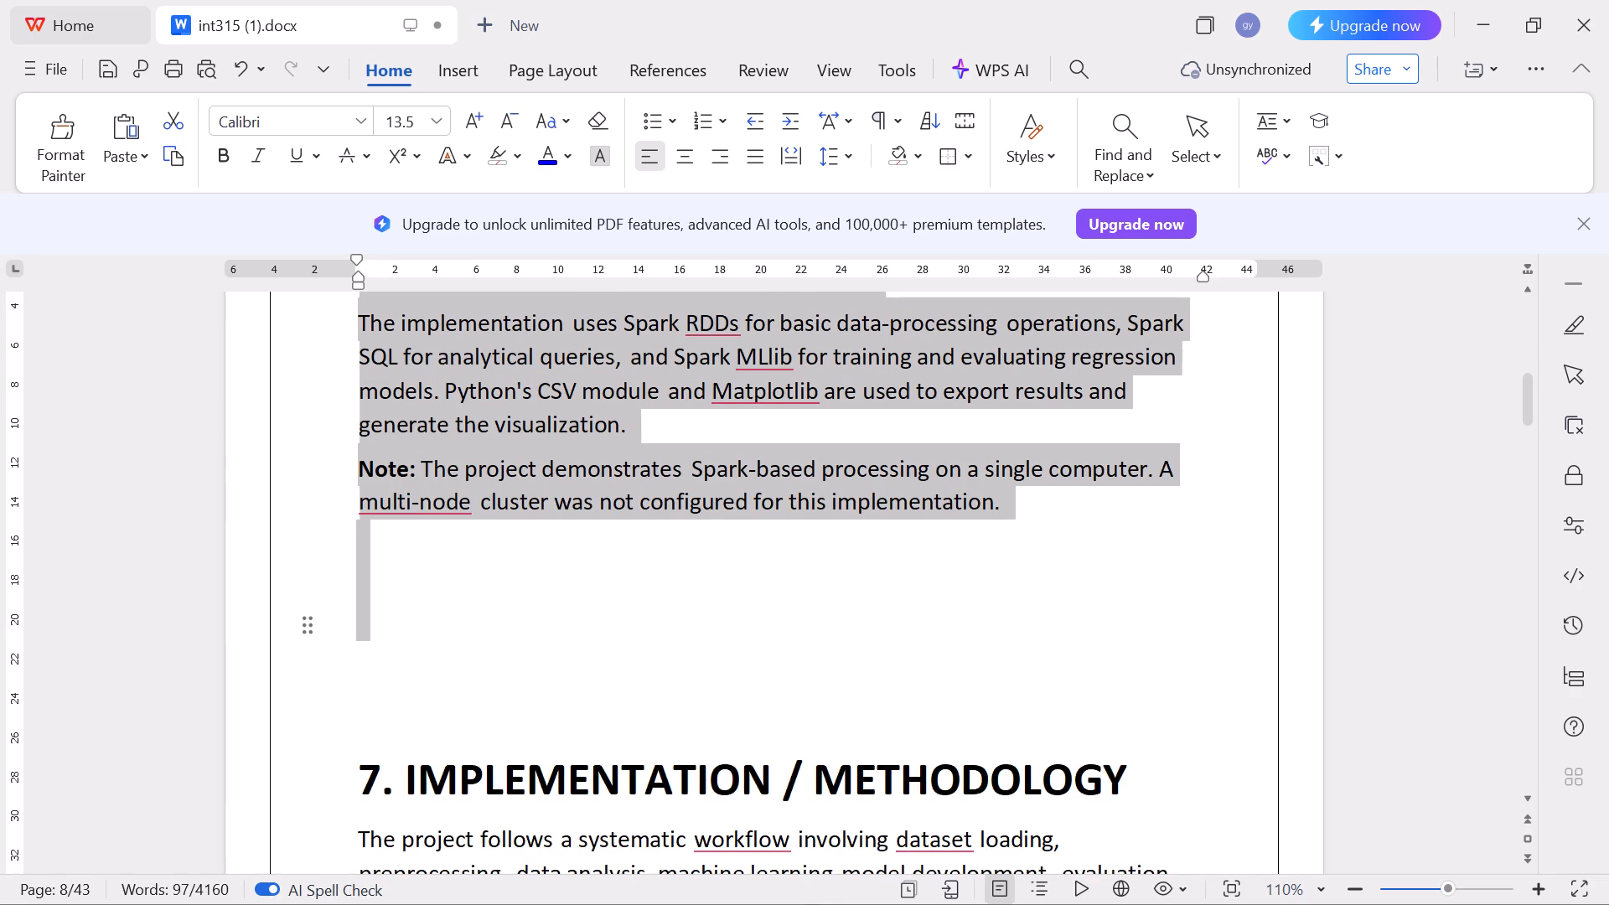
key("ctrl+v")
Apply the Matplotlib description's body formatting to the three new section 6.3 paragraphs with Format Painter.
scroll(984, 613, "up", 1)
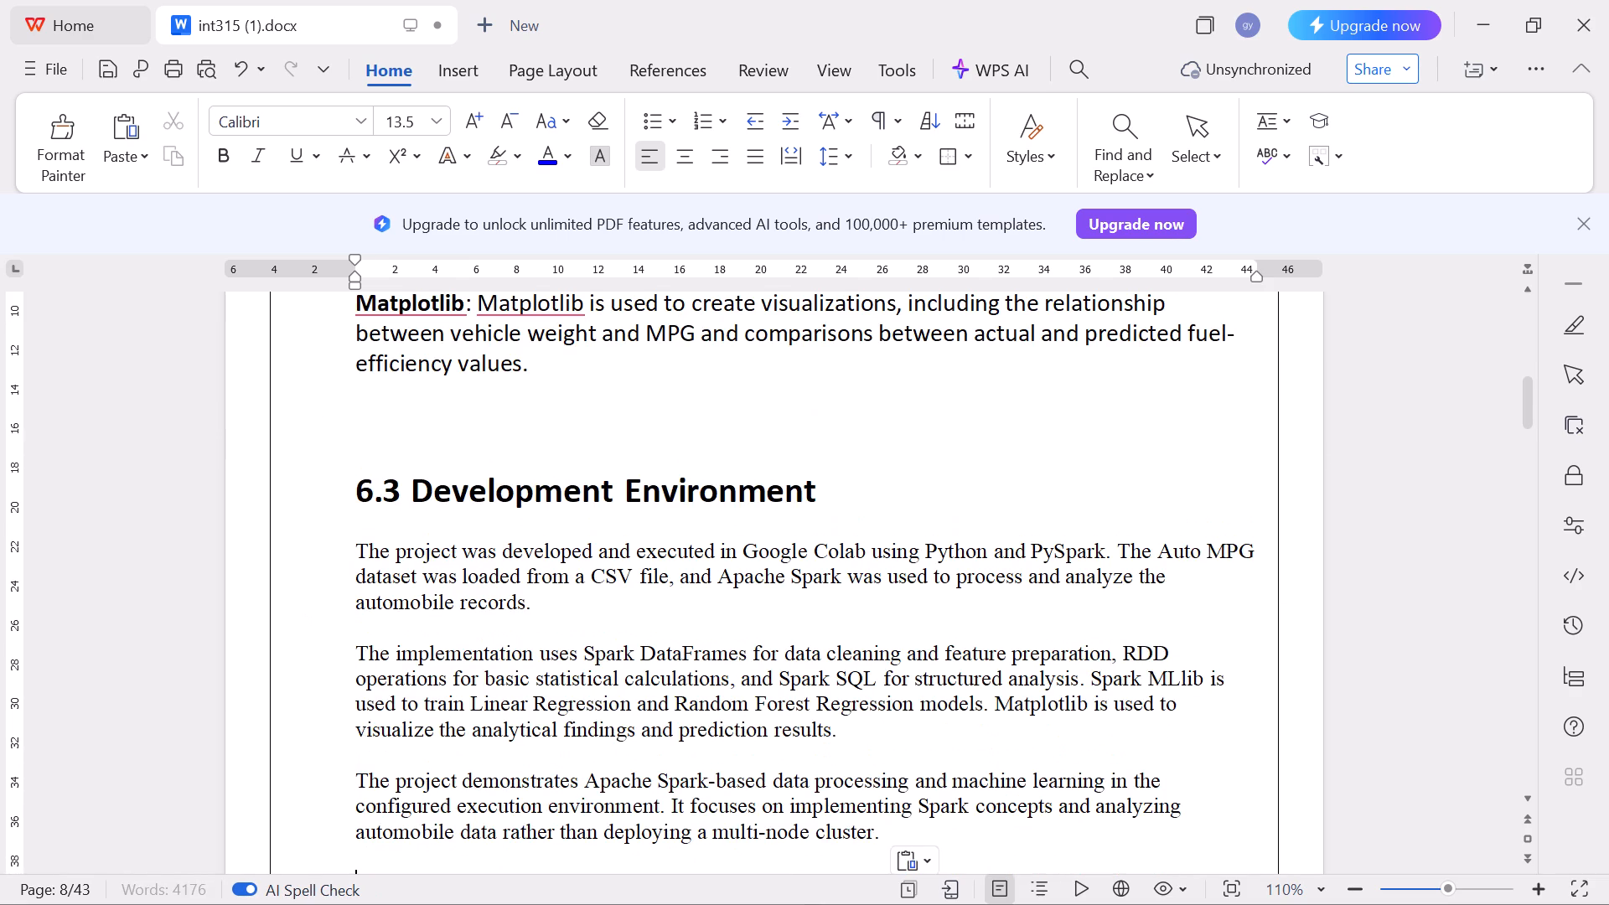
left_click_drag(446, 344, 525, 356)
left_click(39, 136)
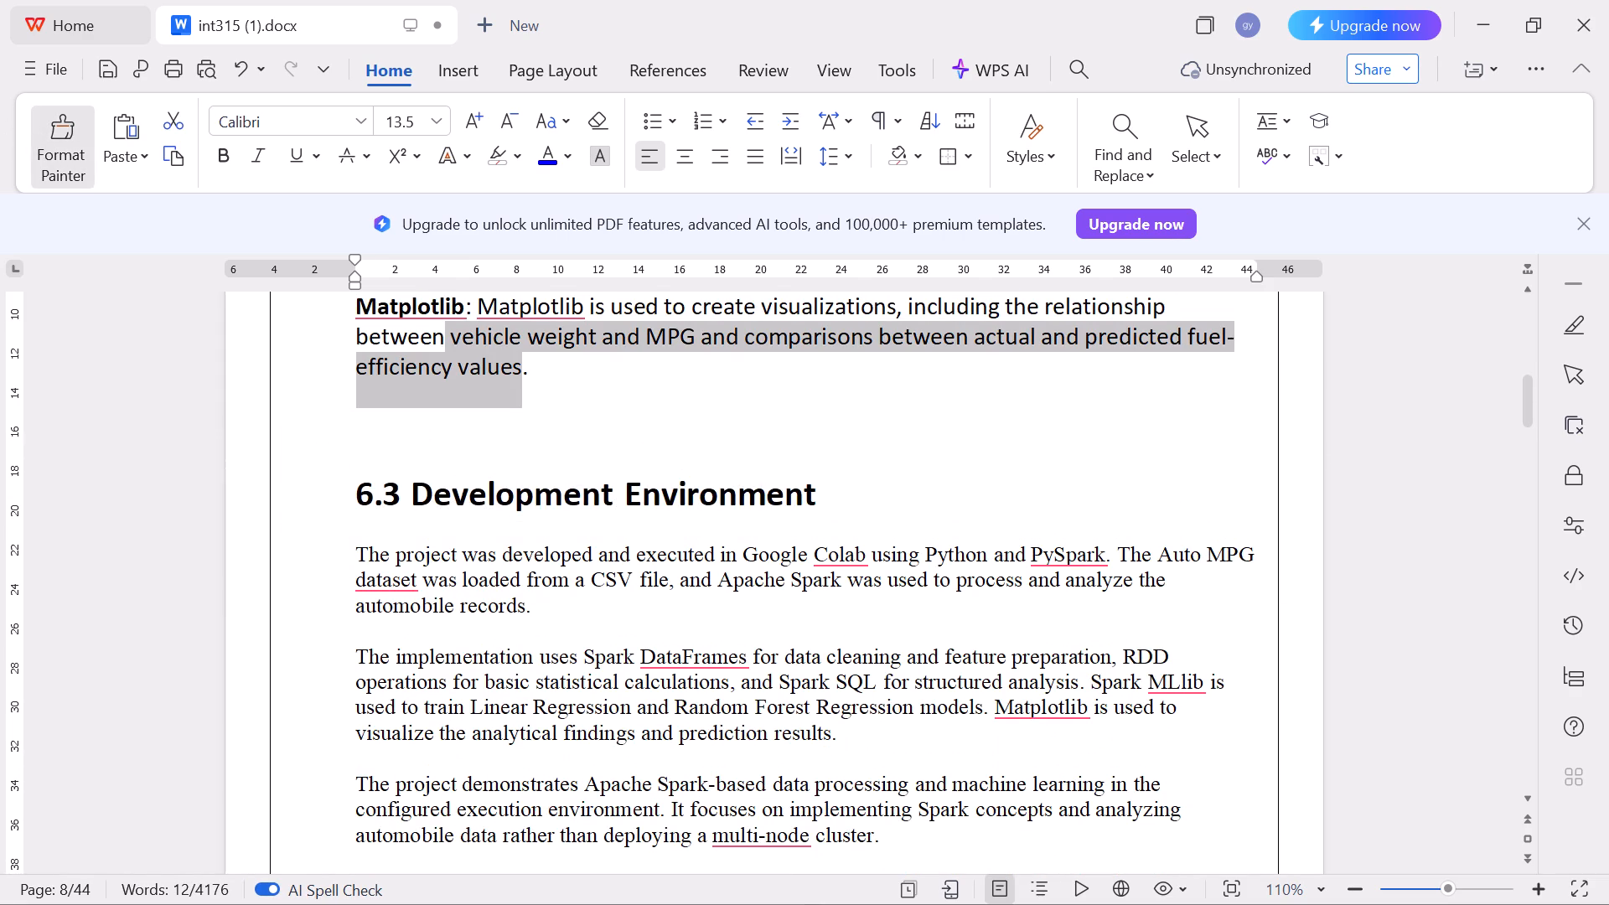
left_click_drag(356, 560, 908, 566)
scroll(504, 692, "down", 3)
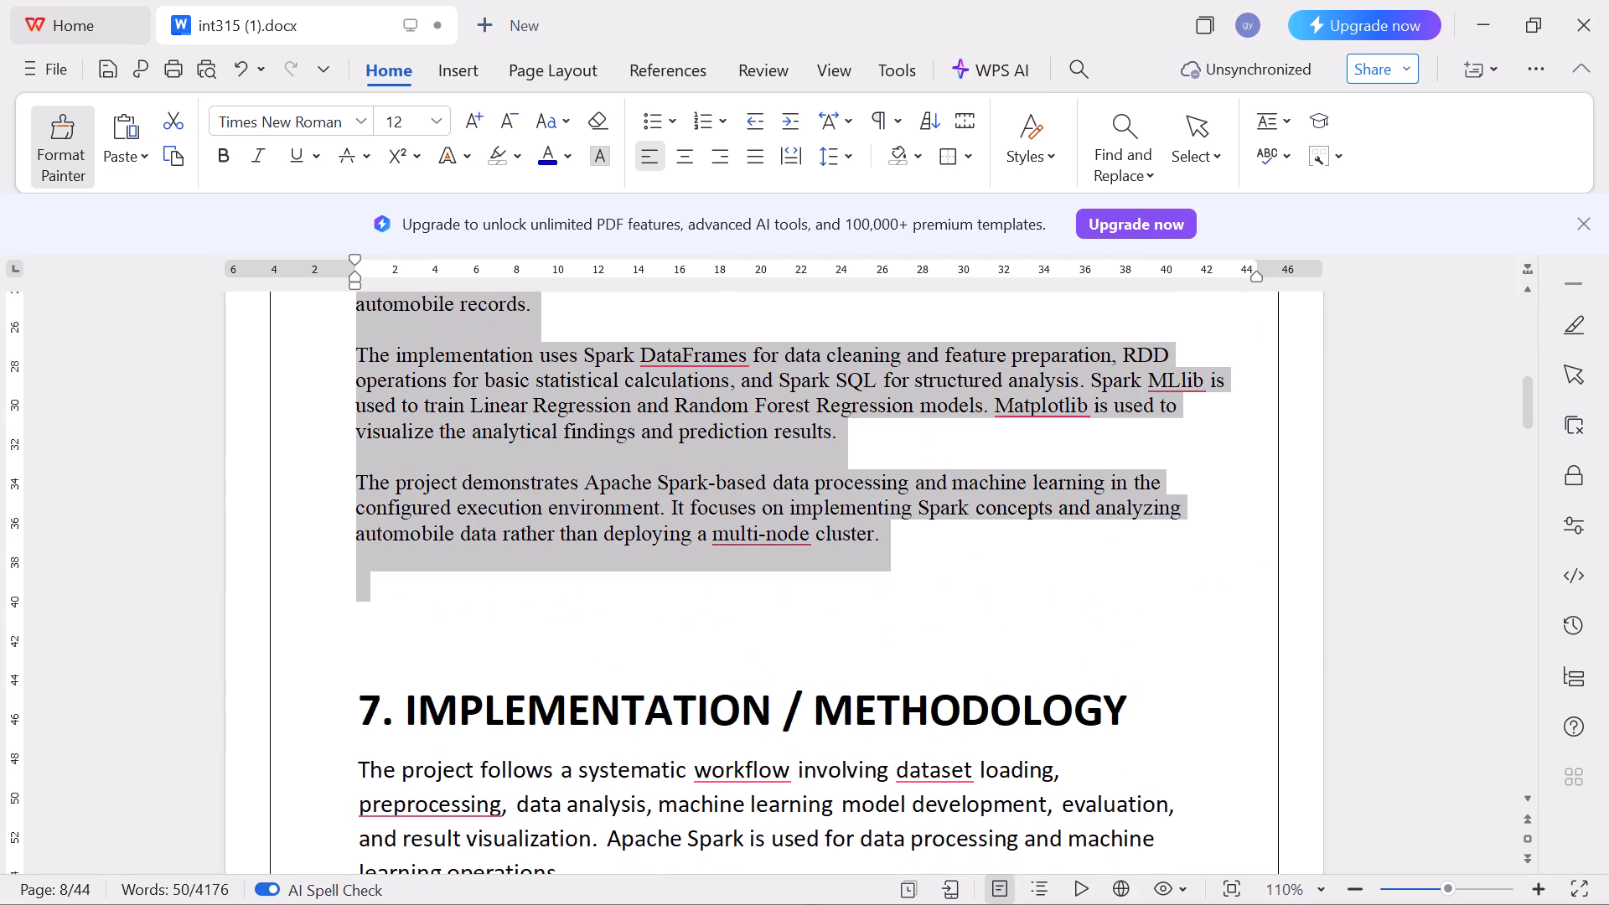
left_click_drag(908, 566, 921, 566)
left_click(794, 594)
scroll(794, 594, "up", 1)
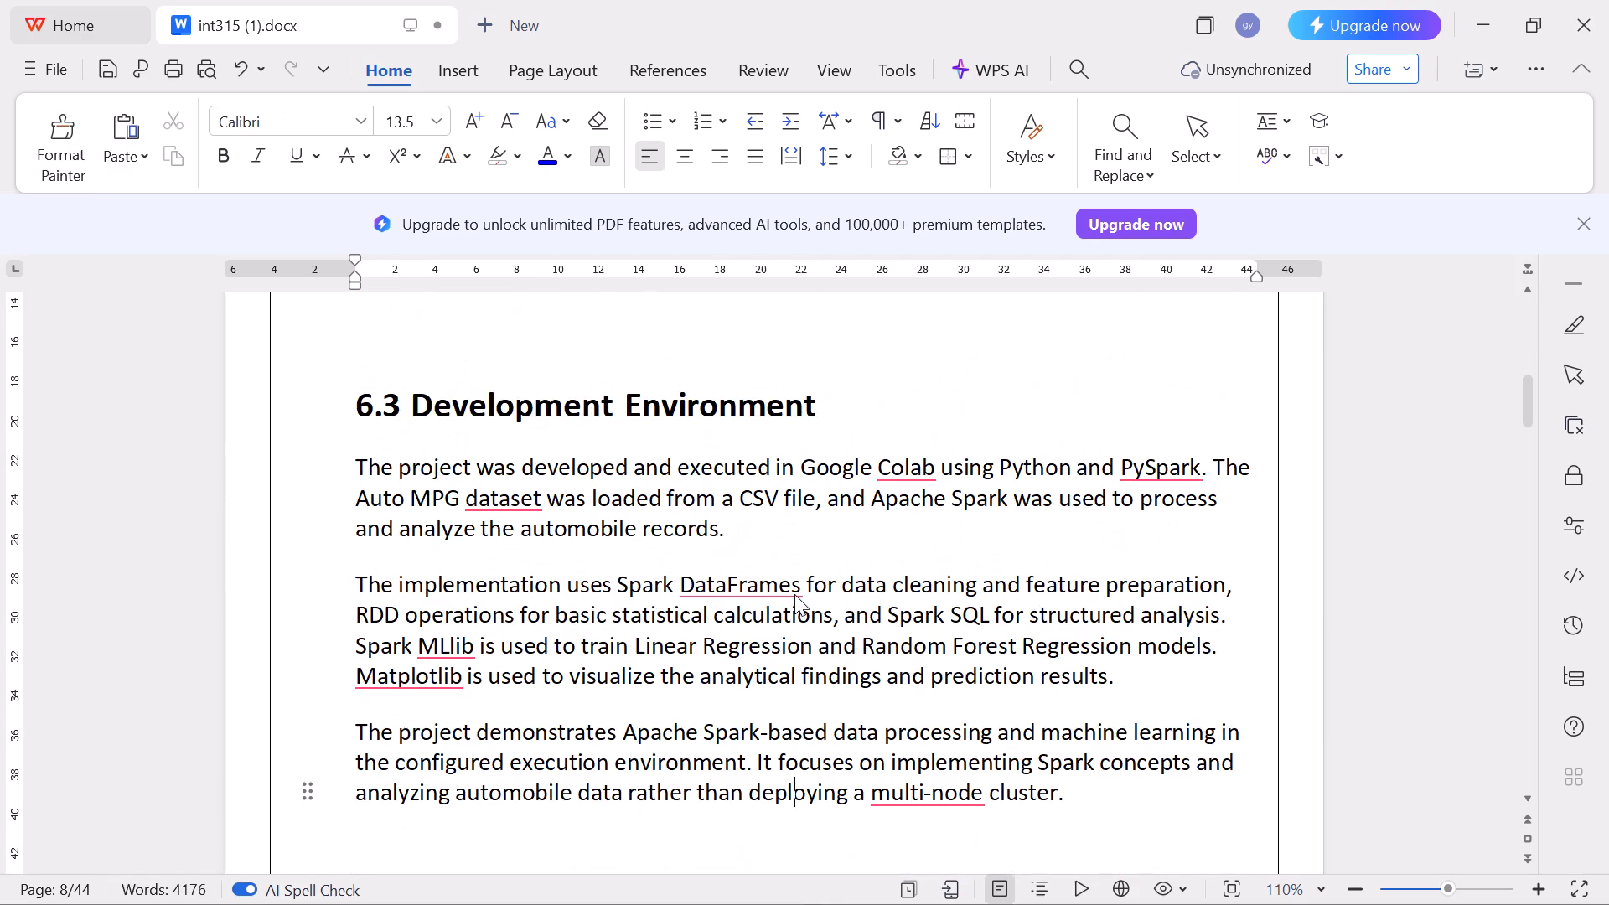
scroll(794, 594, "up", 2)
Switch to ChatGPT in Chrome and copy the introductory paragraph under "7. IMPLEMENTATION AND METHODOLOGY".
scroll(794, 594, "down", 4)
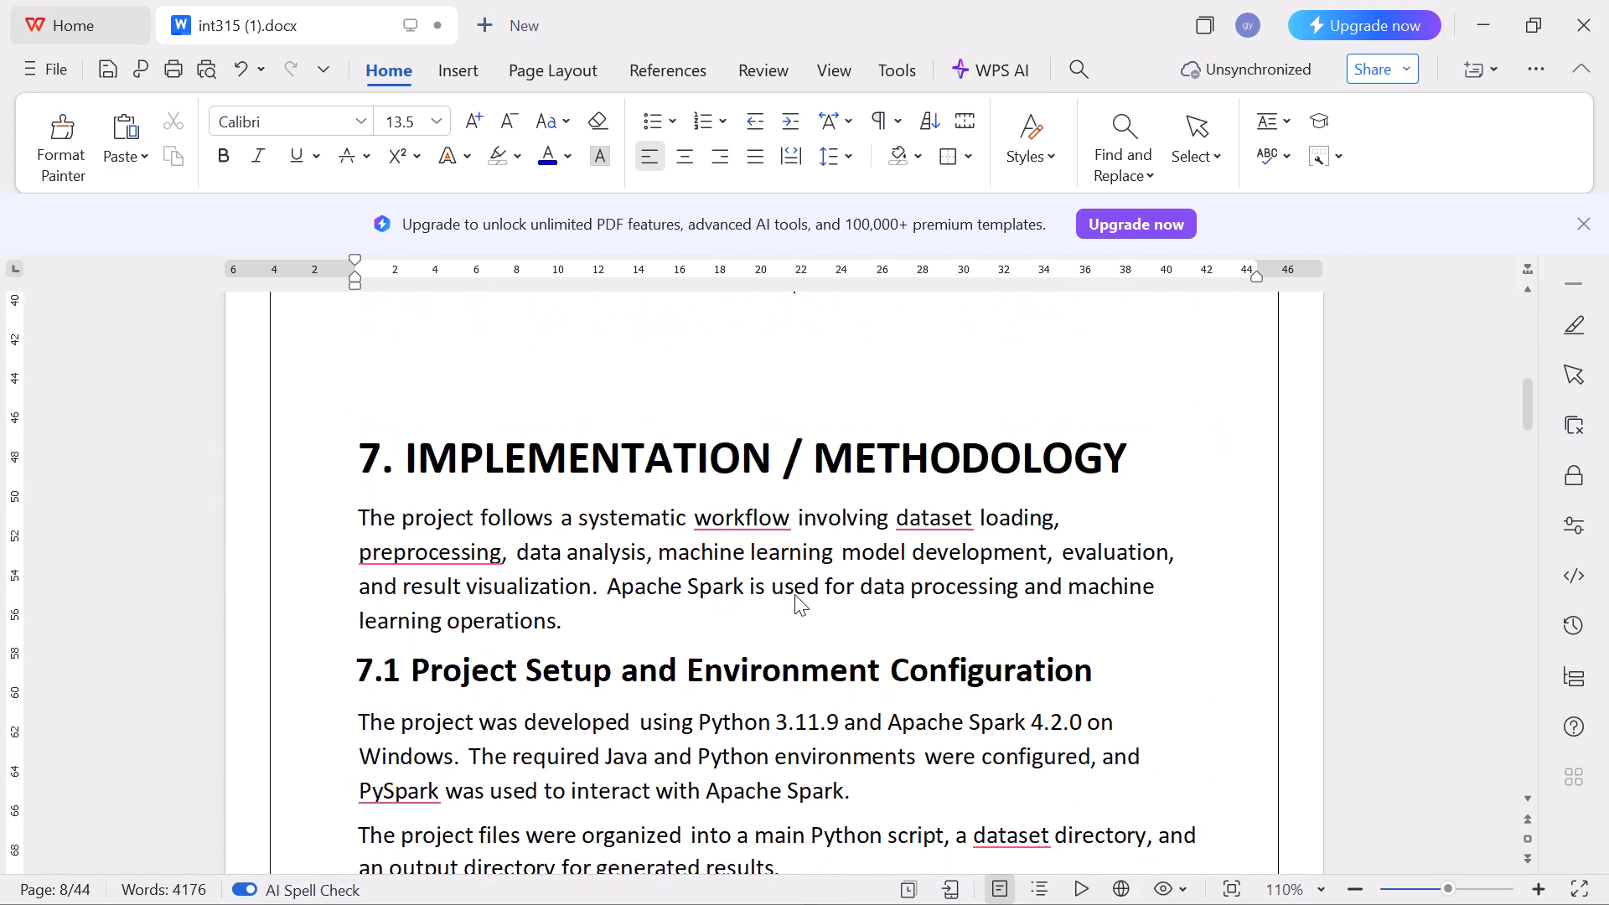
scroll(794, 594, "down", 2)
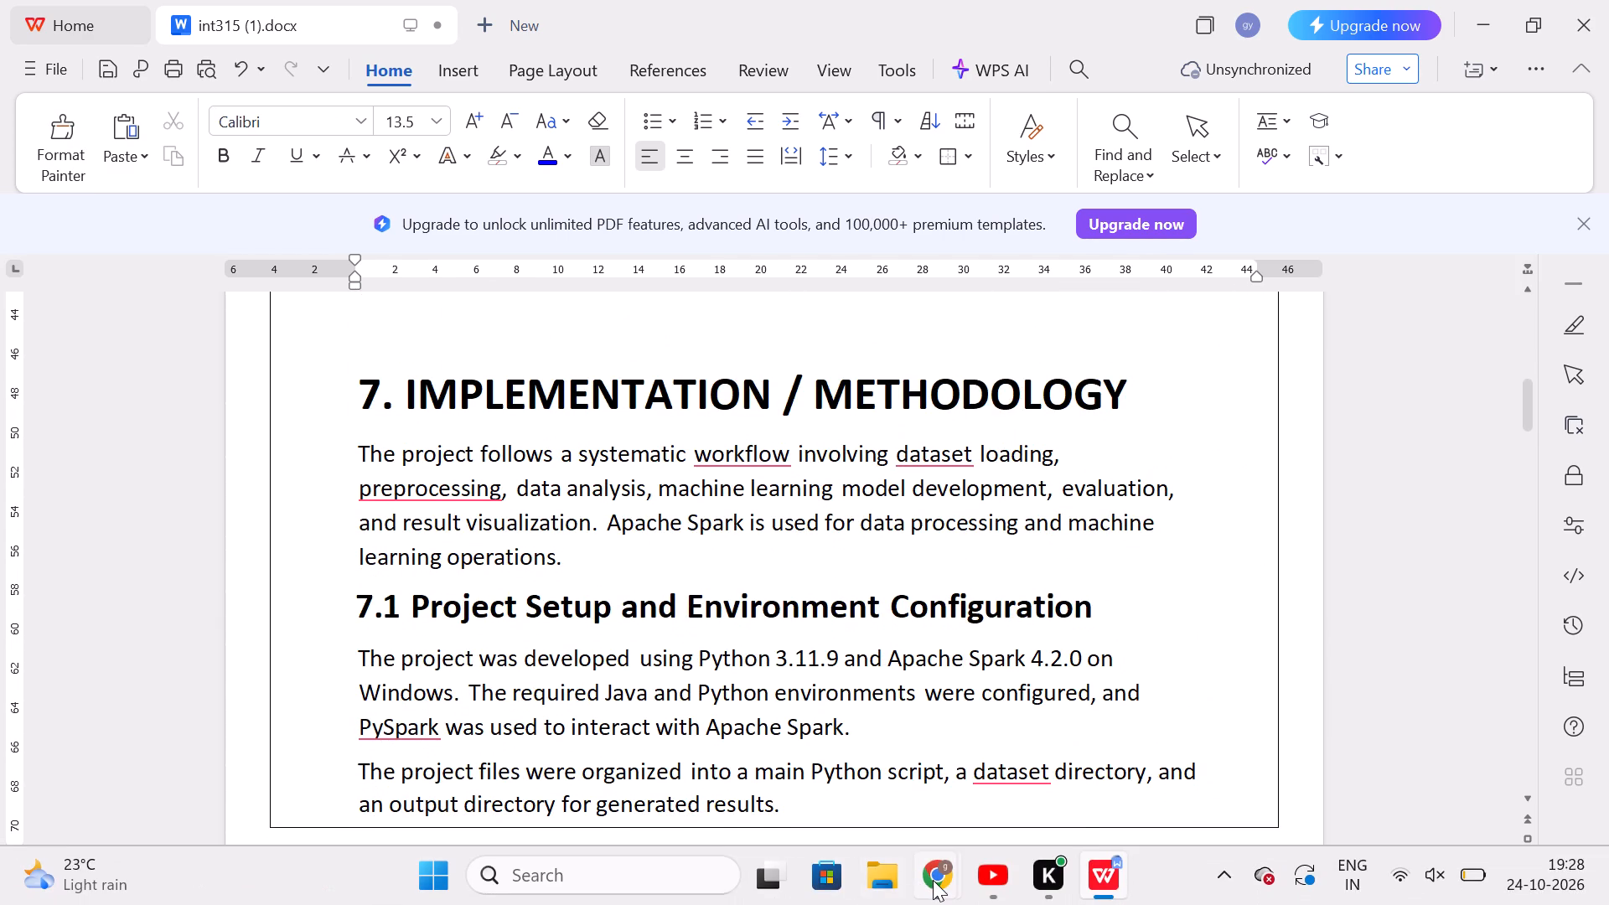
left_click(895, 770)
scroll(415, 613, "down", 2)
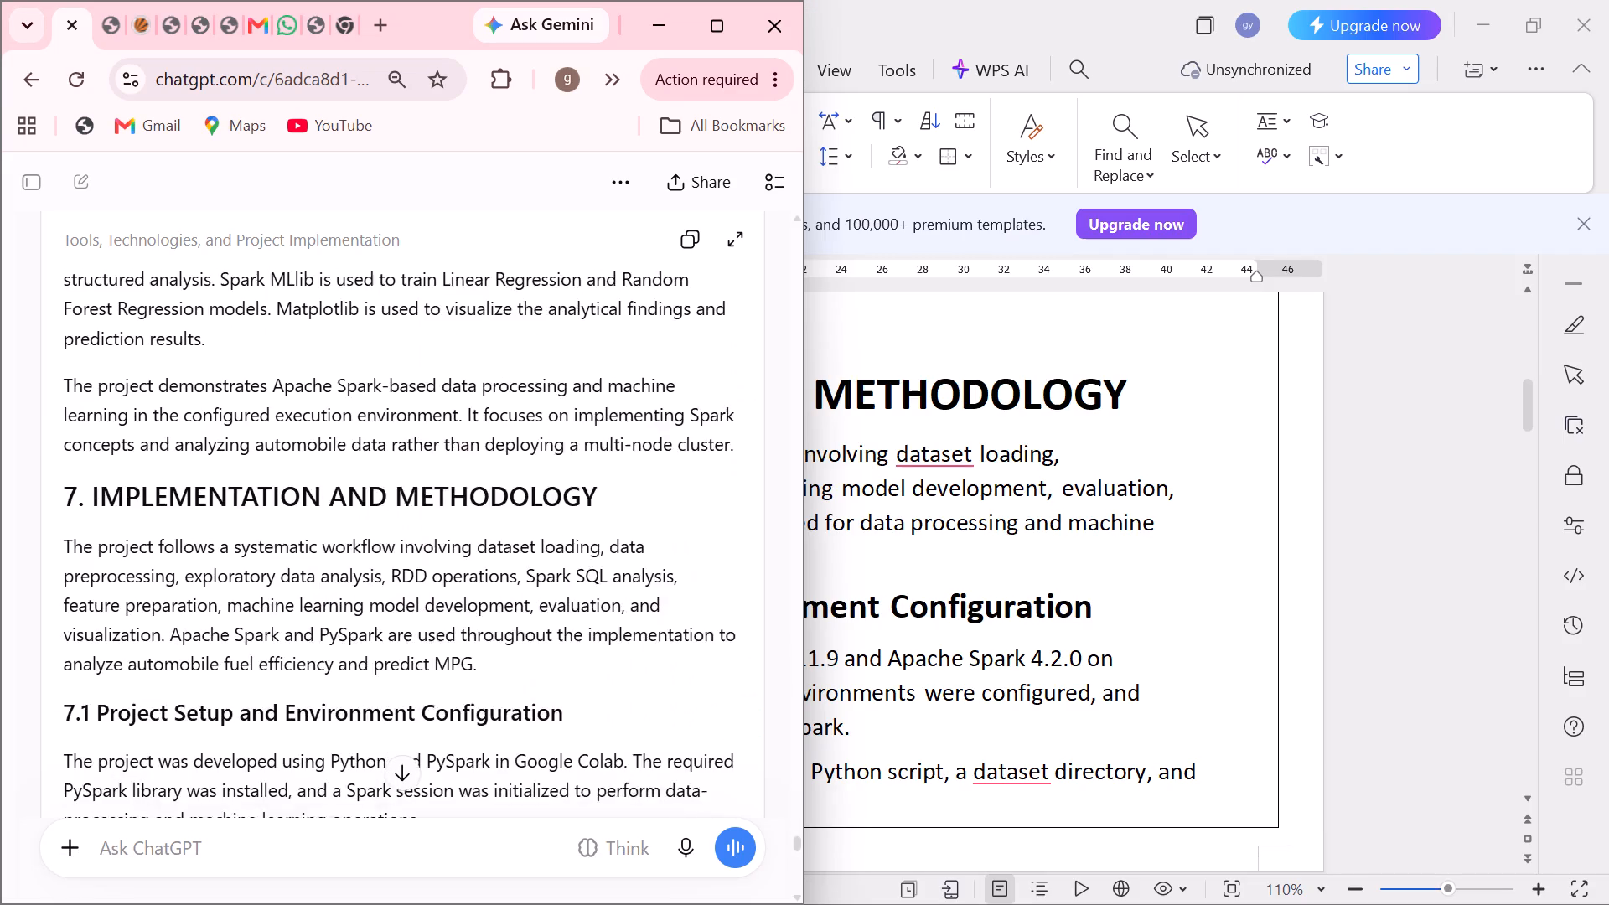
scroll(415, 613, "down", 1)
left_click_drag(504, 576, 32, 443)
key("ctrl+c")
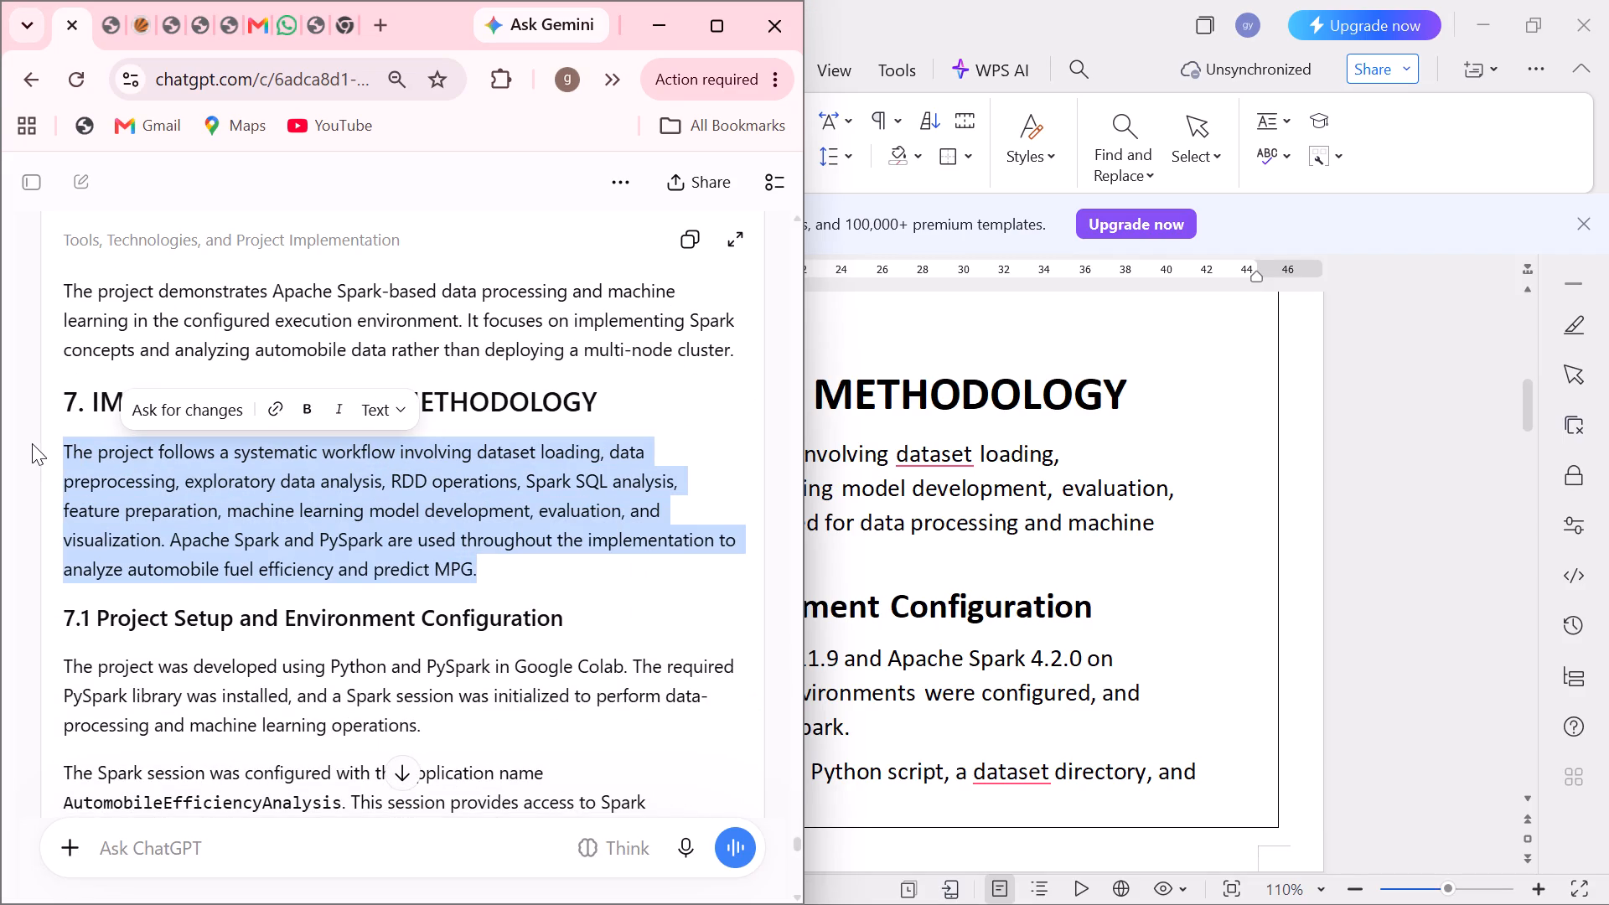
key("ctrl+c")
In the WPS report, replace the old introductory paragraph of section 7 with the copied one.
left_click(881, 546)
left_click_drag(603, 561, 378, 455)
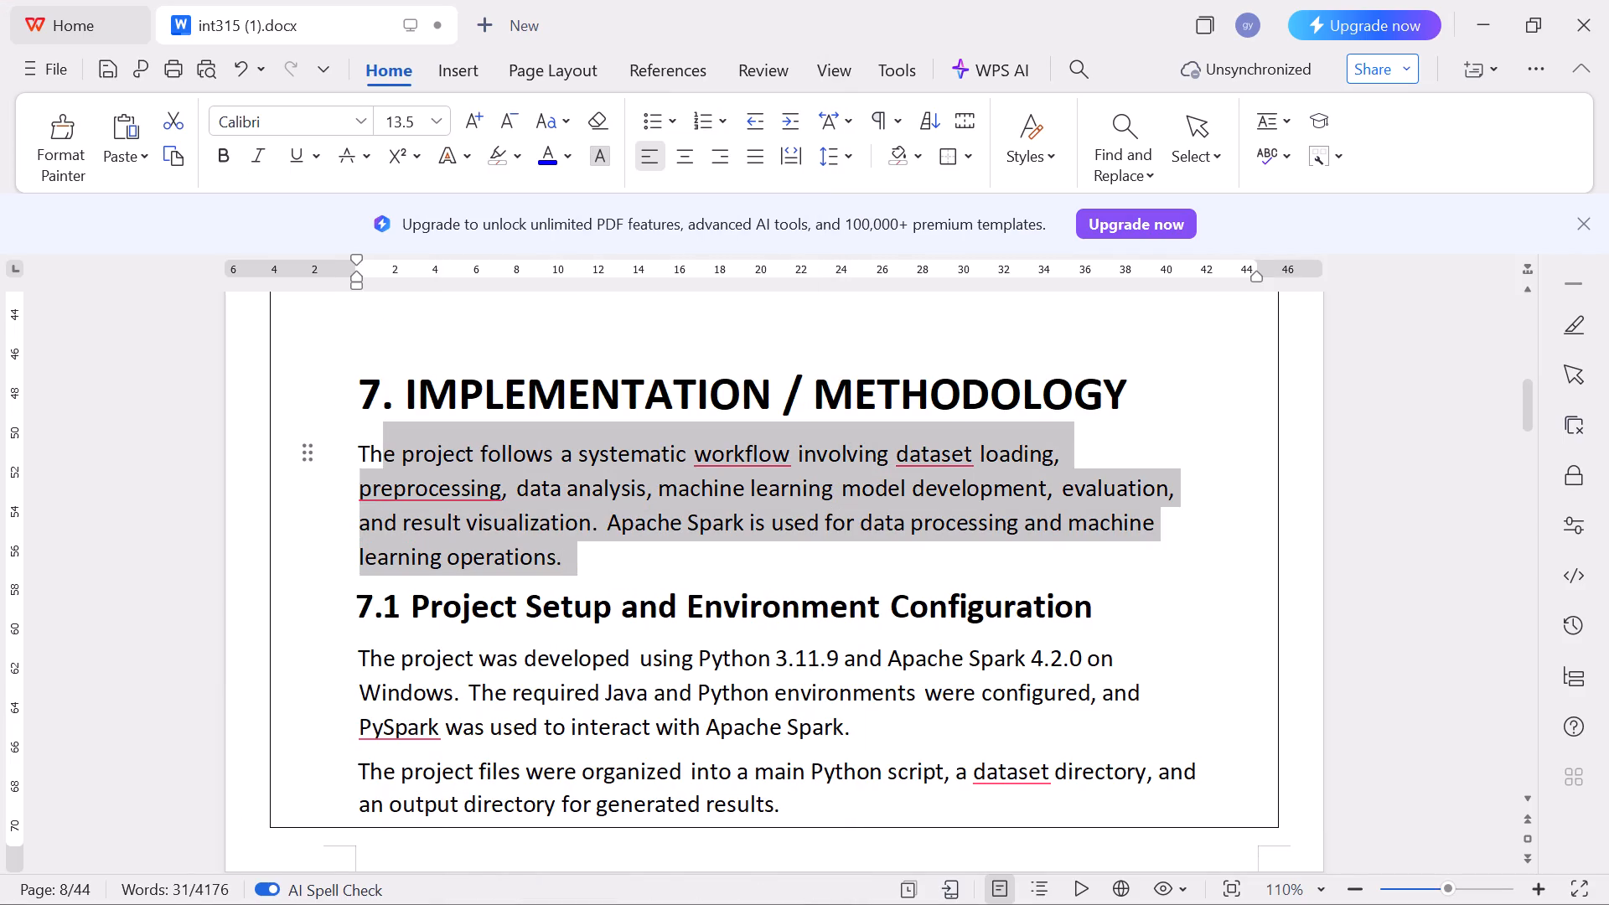
left_click_drag(378, 455, 380, 457)
key("BackSpace")
key("BackSpace")
key("ctrl+v")
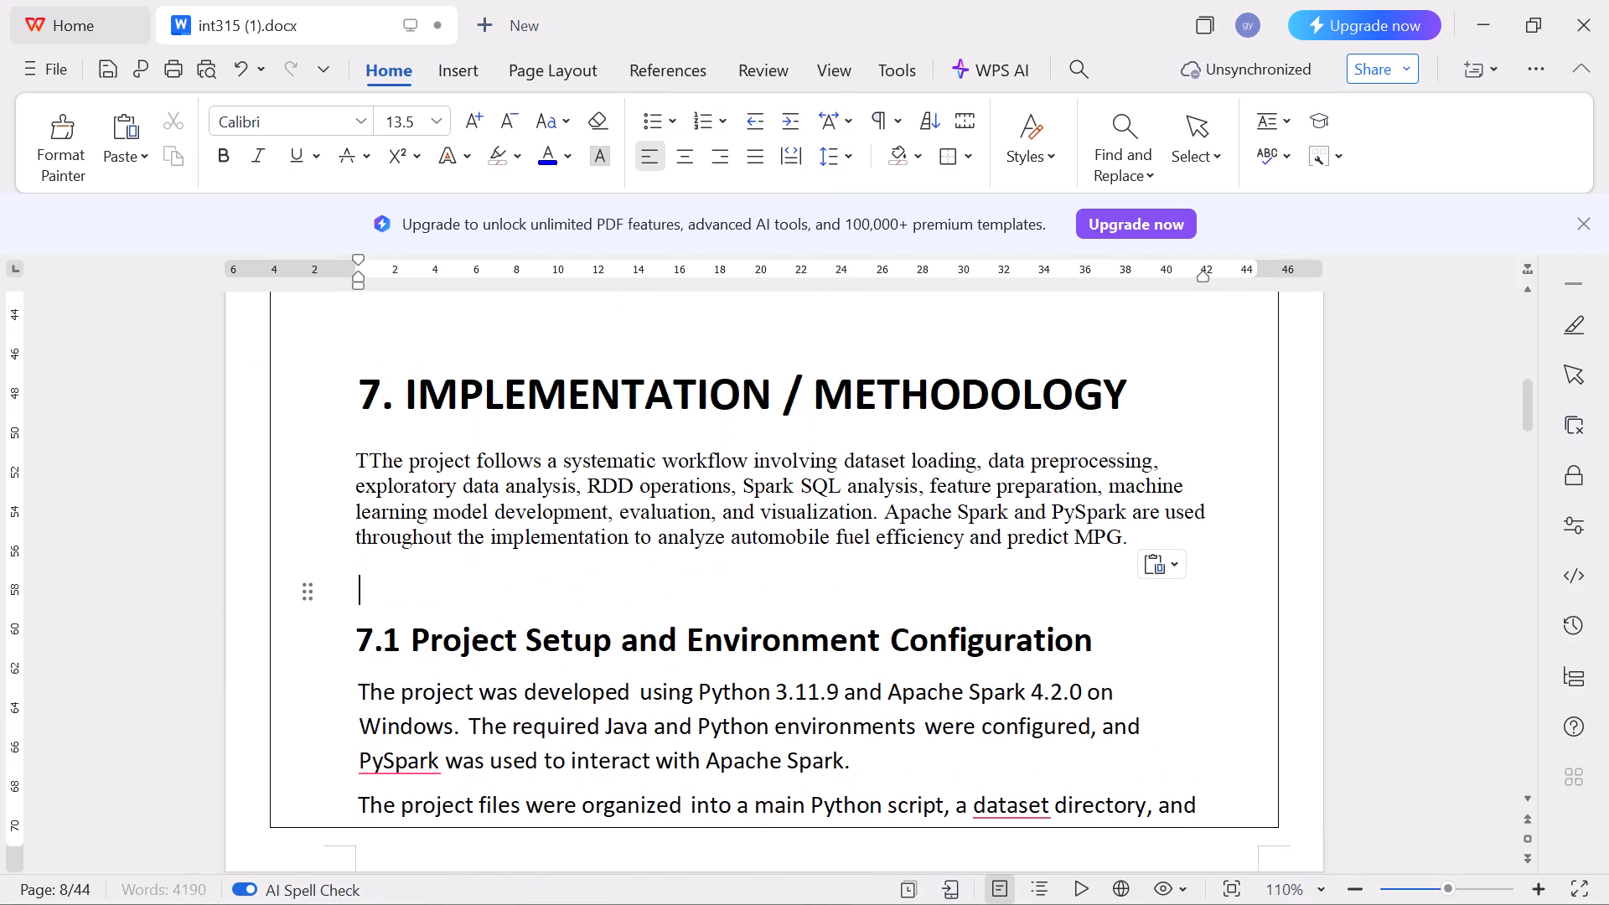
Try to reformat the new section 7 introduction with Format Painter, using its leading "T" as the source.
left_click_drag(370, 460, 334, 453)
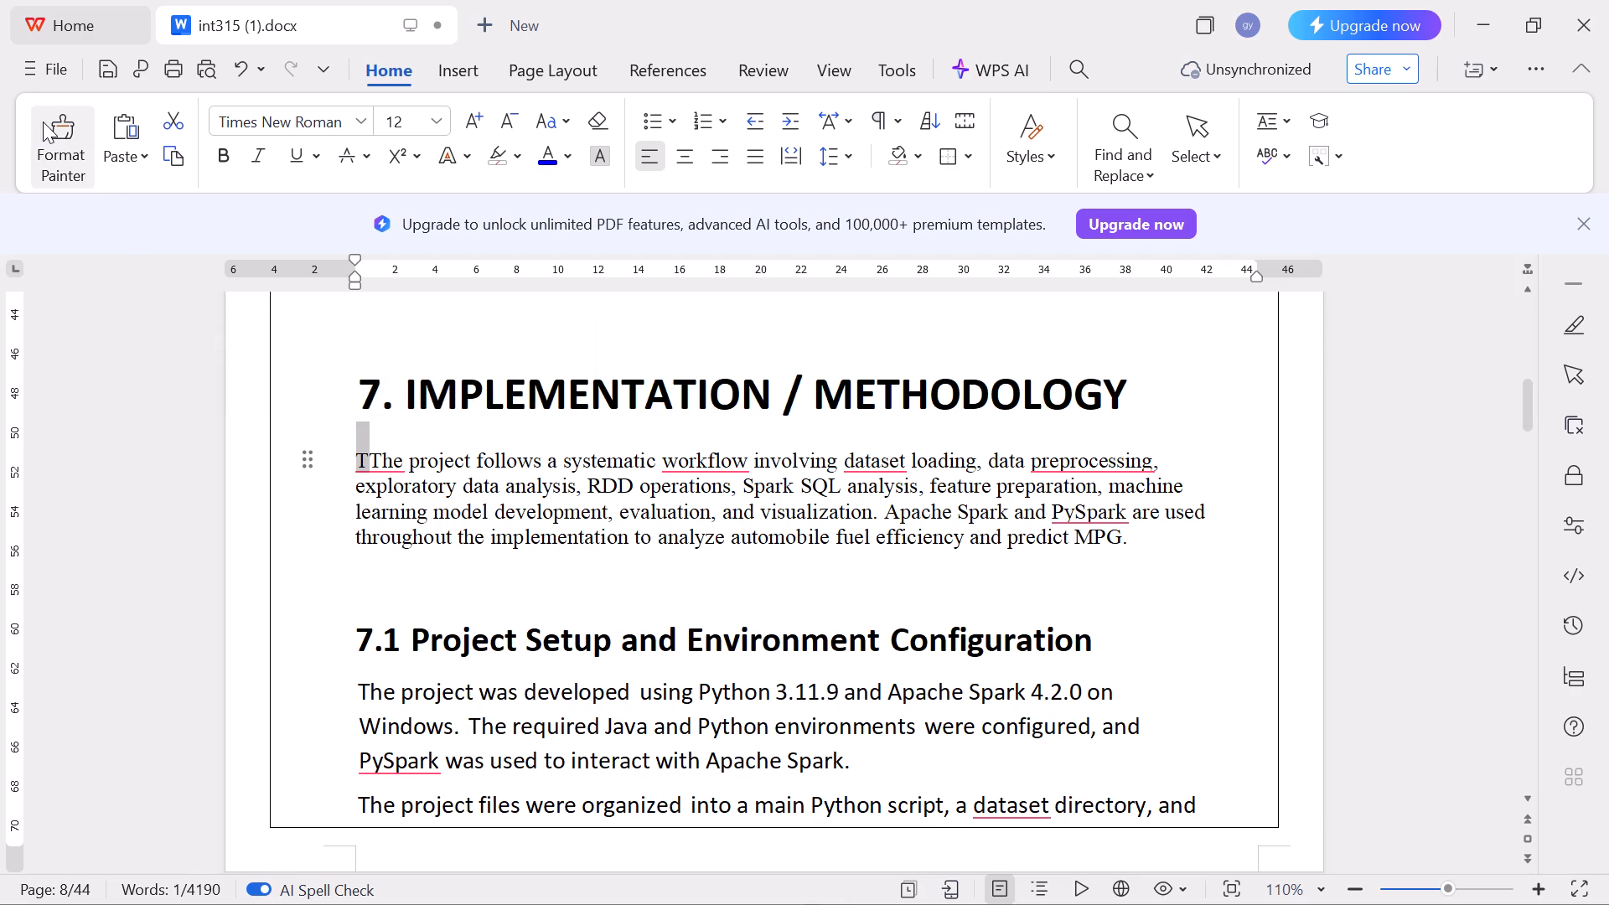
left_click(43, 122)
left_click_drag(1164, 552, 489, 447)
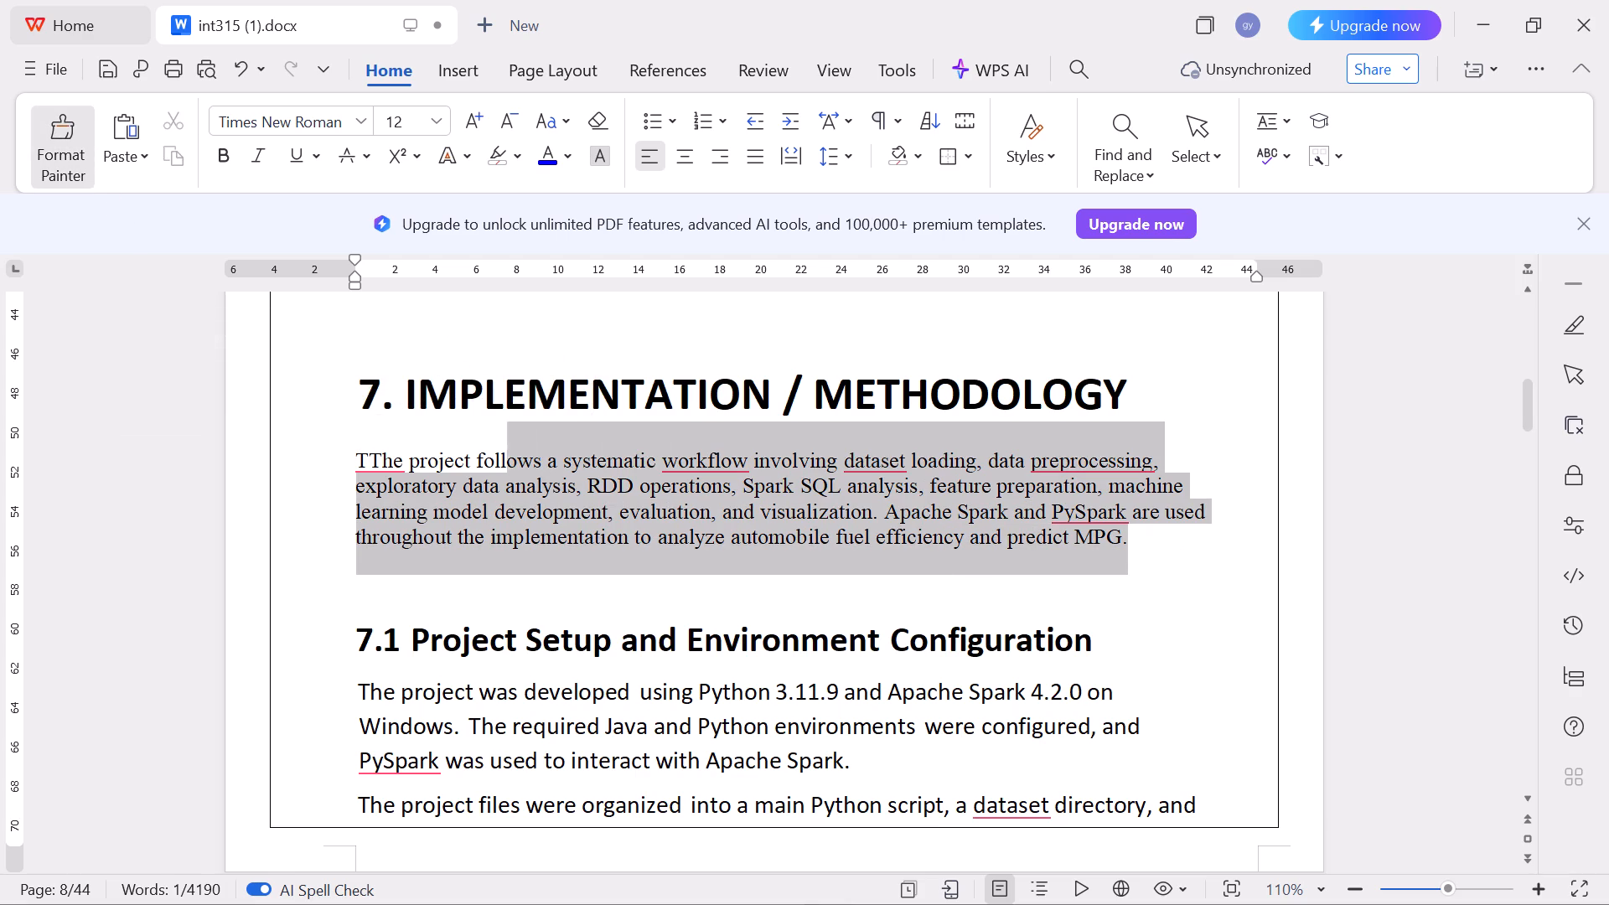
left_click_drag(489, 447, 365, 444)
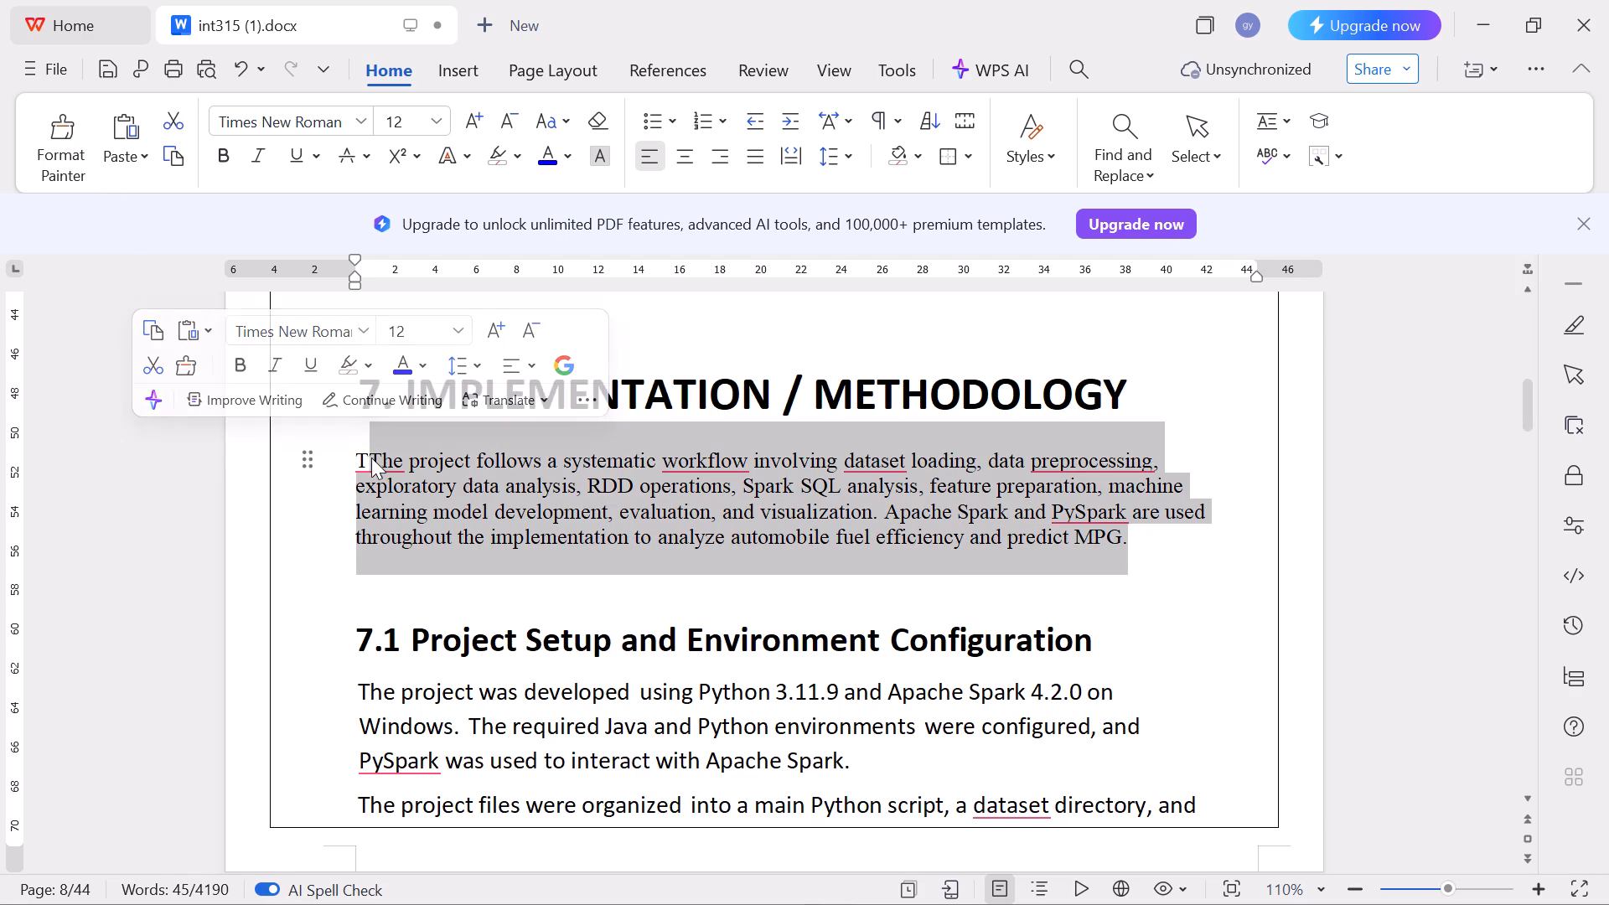
Delete the duplicate "T" at the start of the section 7 introduction.
left_click(369, 457)
key("BackSpace")
scroll(639, 573, "down", 1)
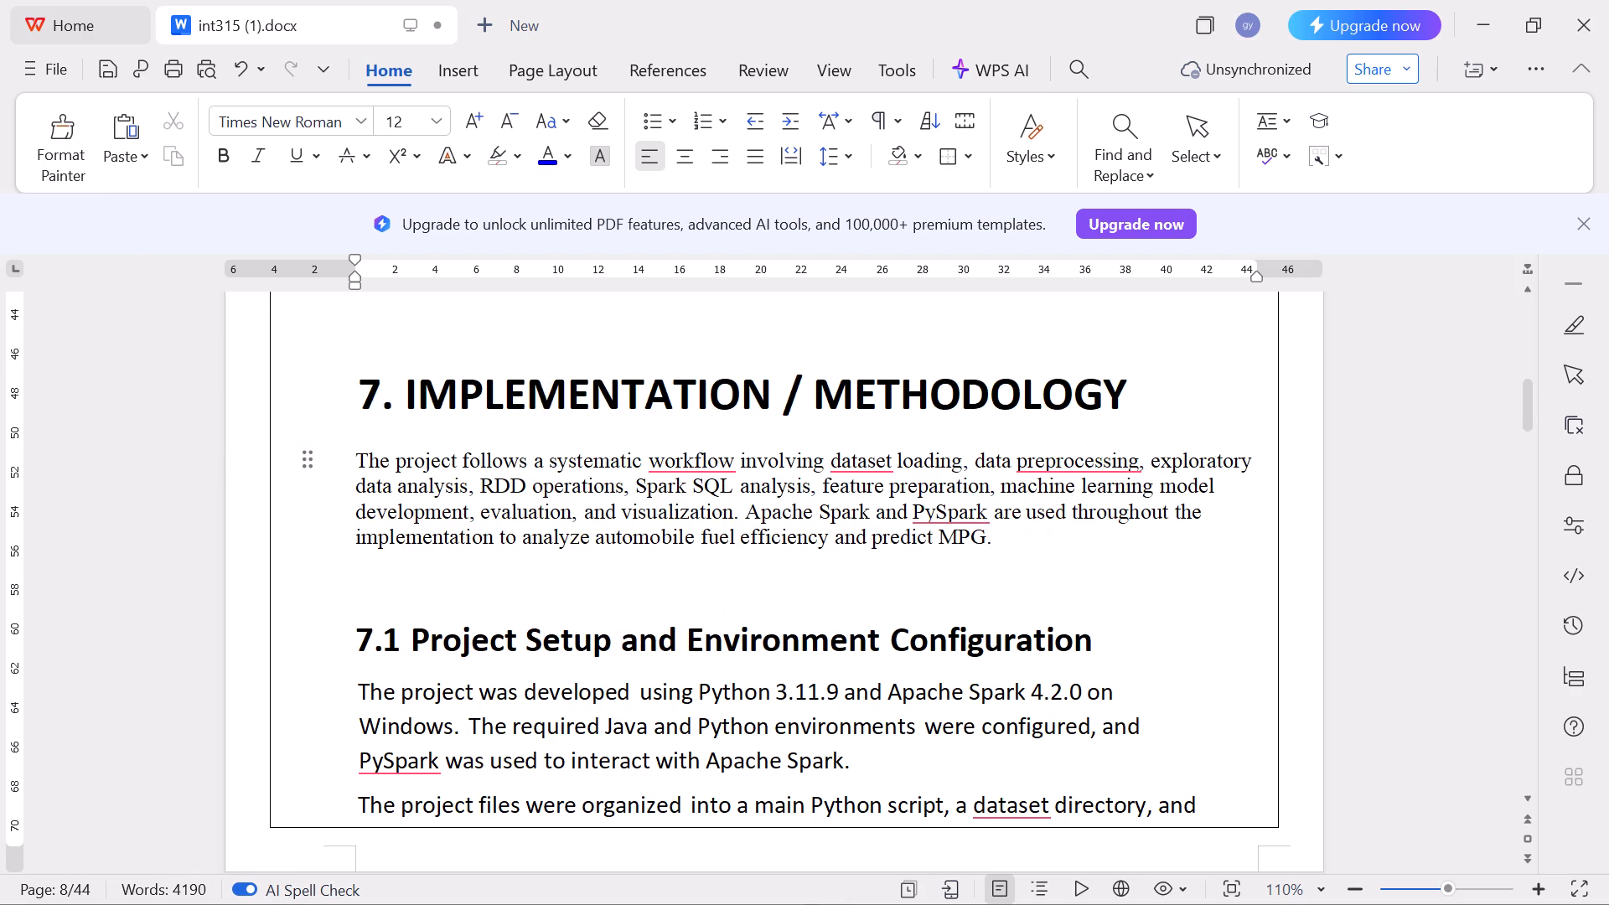
scroll(639, 573, "down", 2)
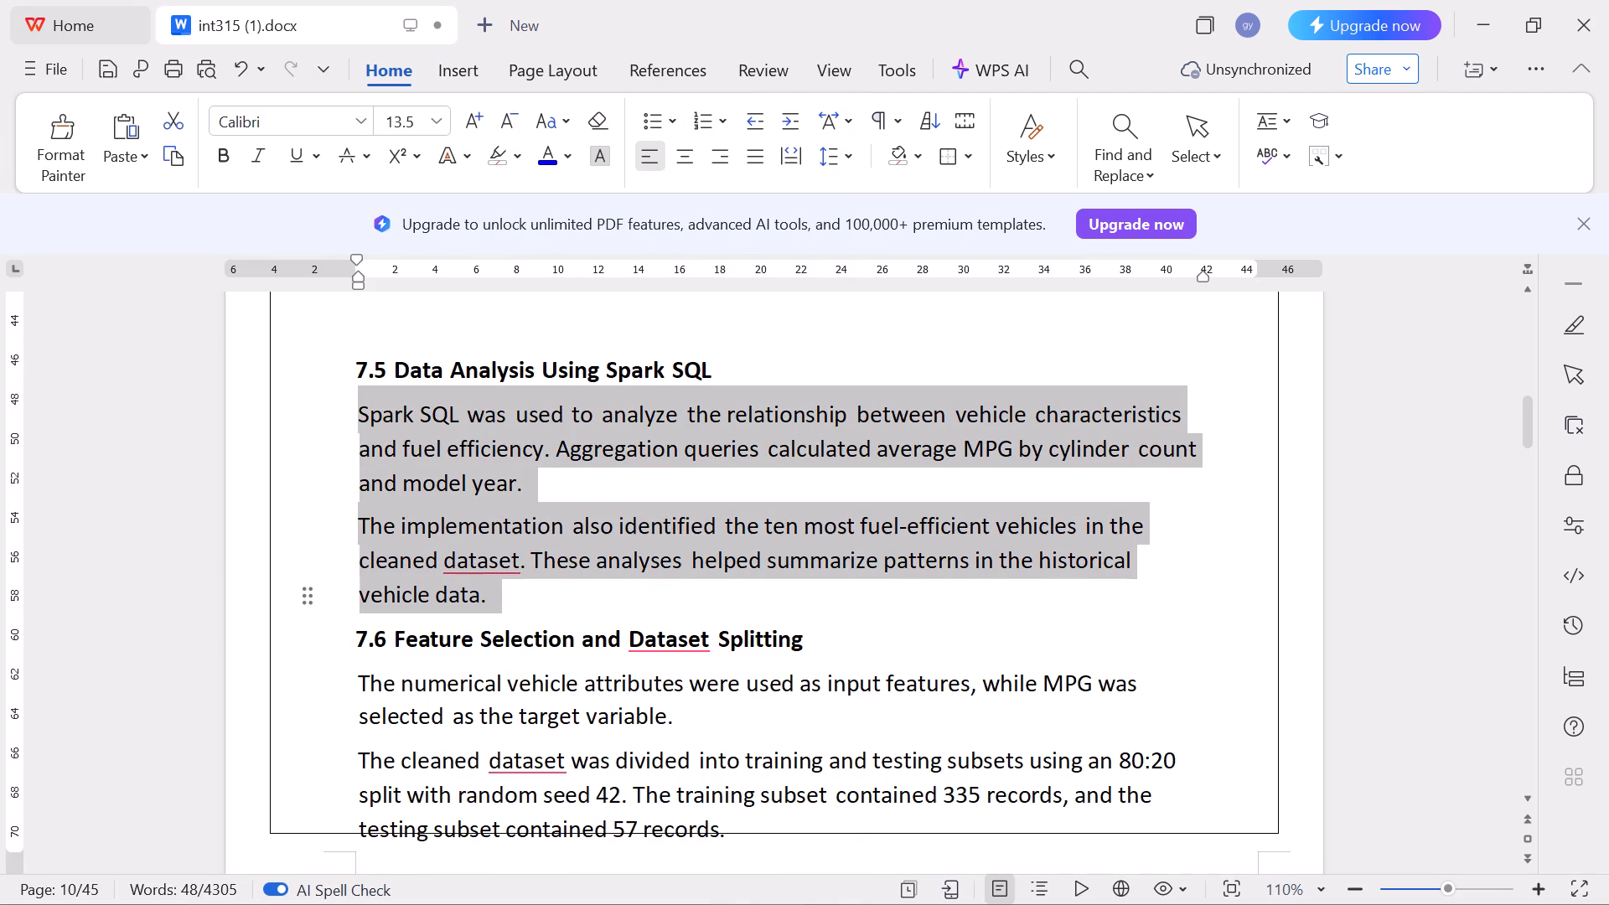
left_click_drag(483, 521, 494, 551)
left_click(504, 559)
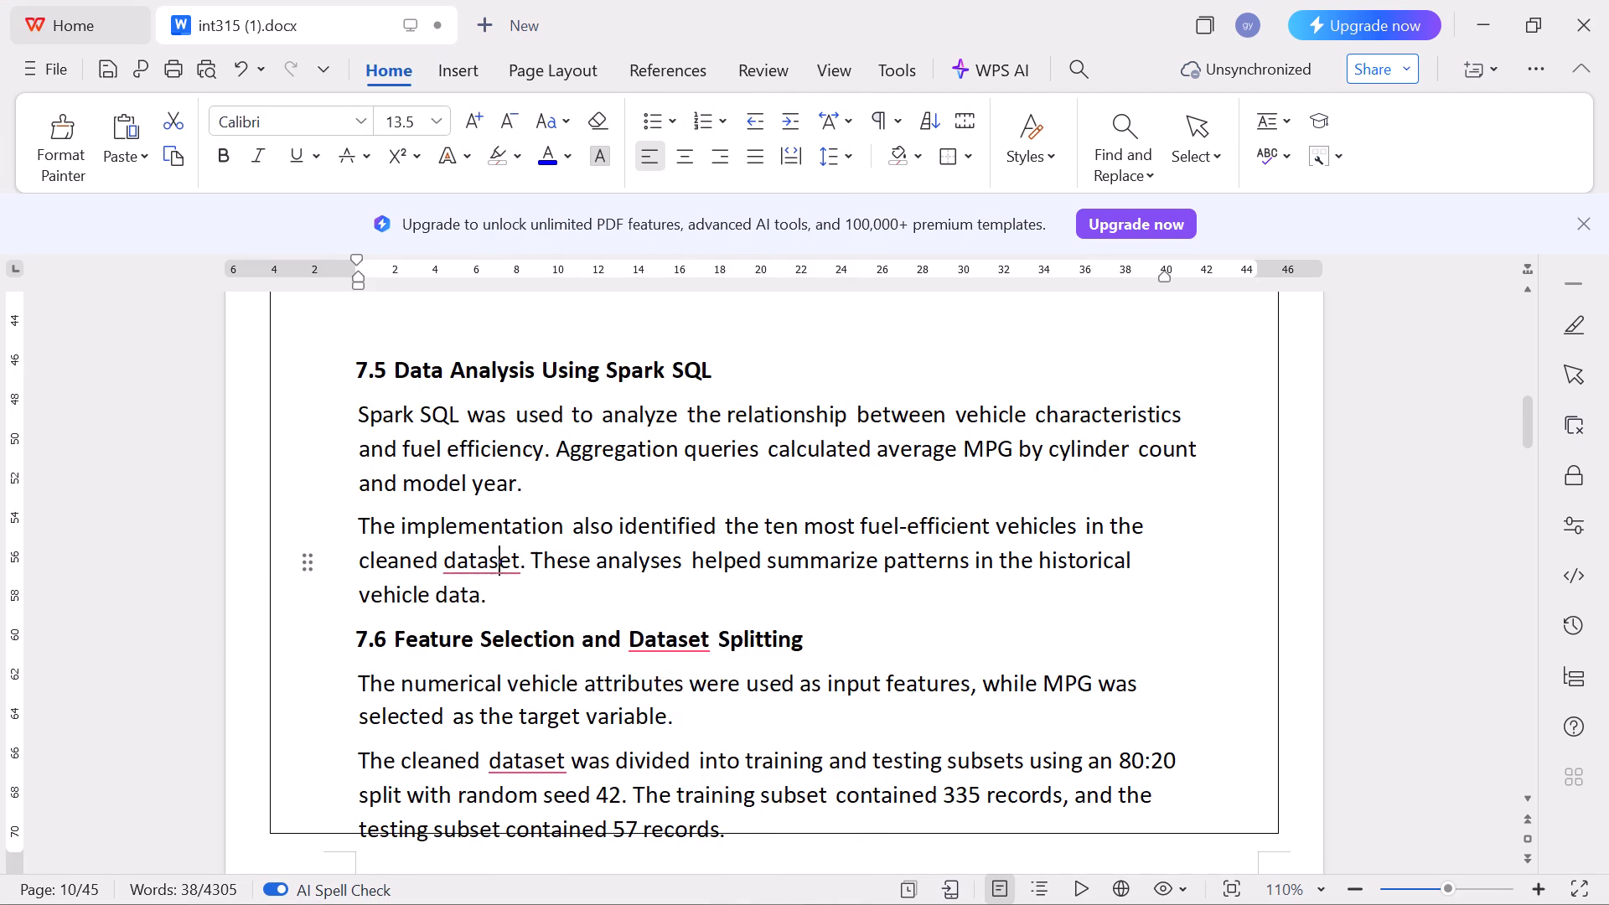
left_click(443, 470)
left_click_drag(504, 611, 429, 452)
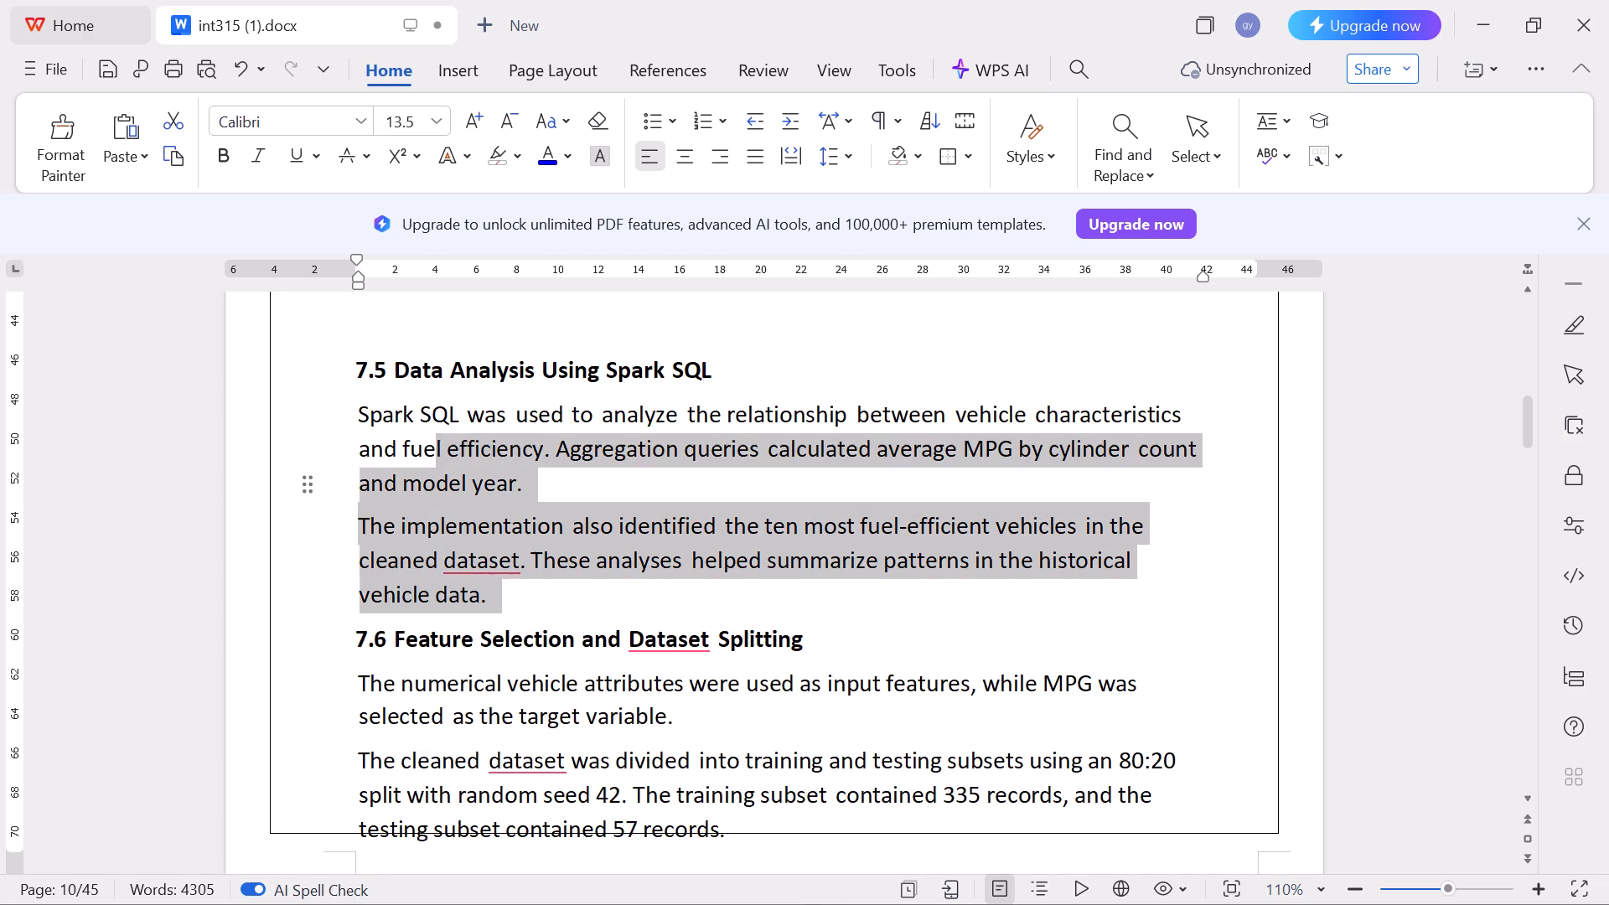
left_click_drag(429, 452, 372, 416)
key("BackSpace")
key("ctrl+v")
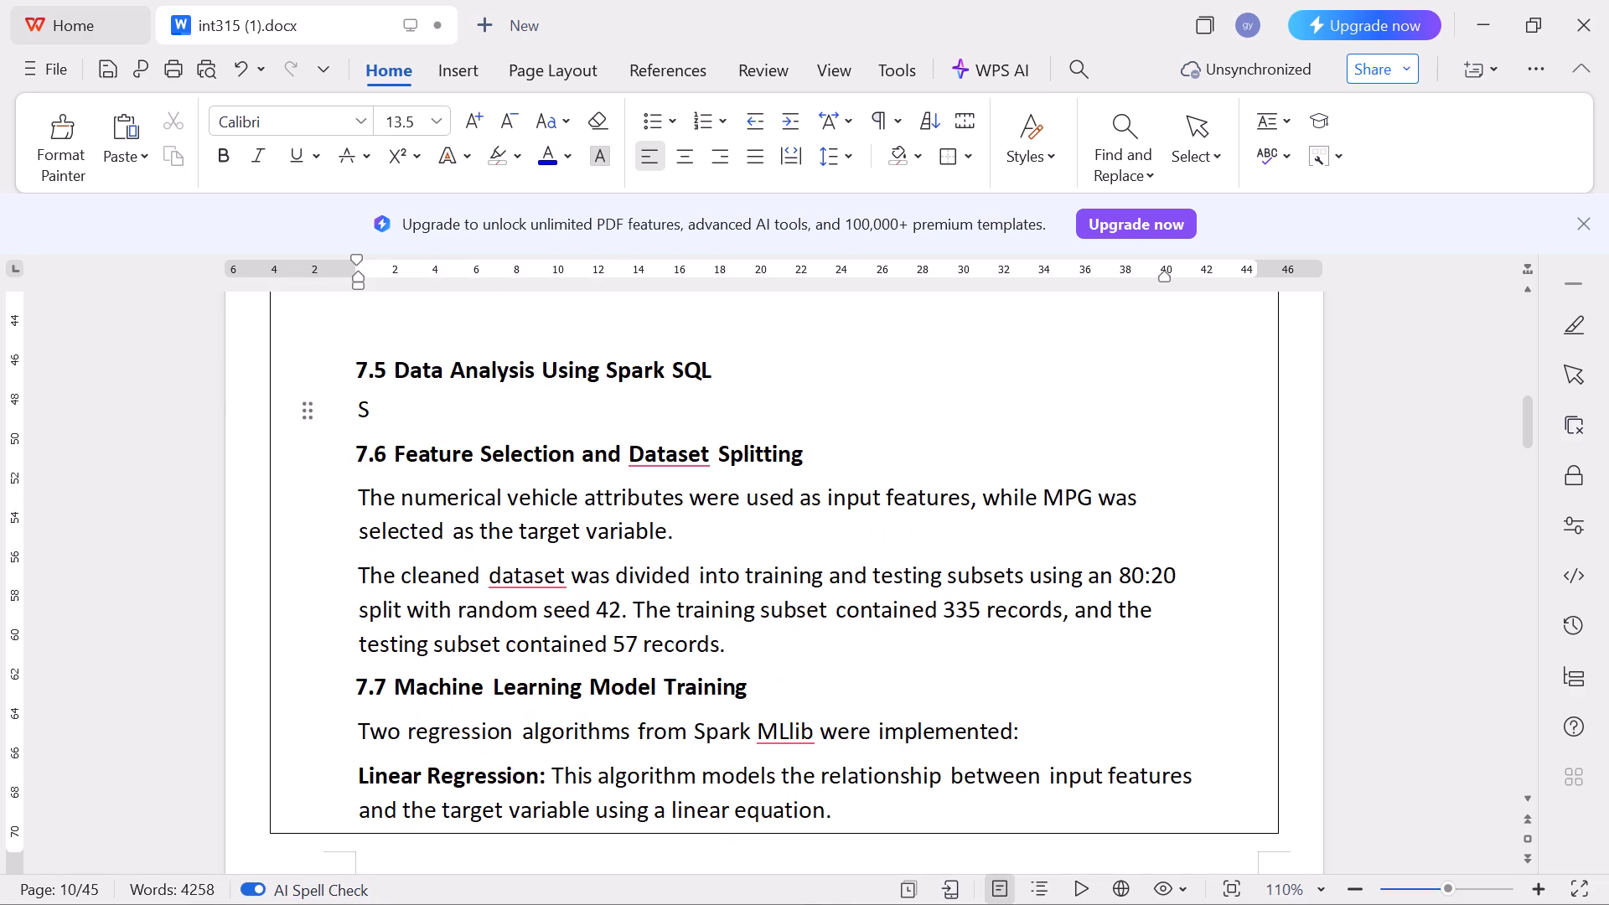
Use Format Painter to copy the section 7.6 body paragraph's formatting onto the four pasted section 7.5 paragraphs.
scroll(460, 630, "down", 5)
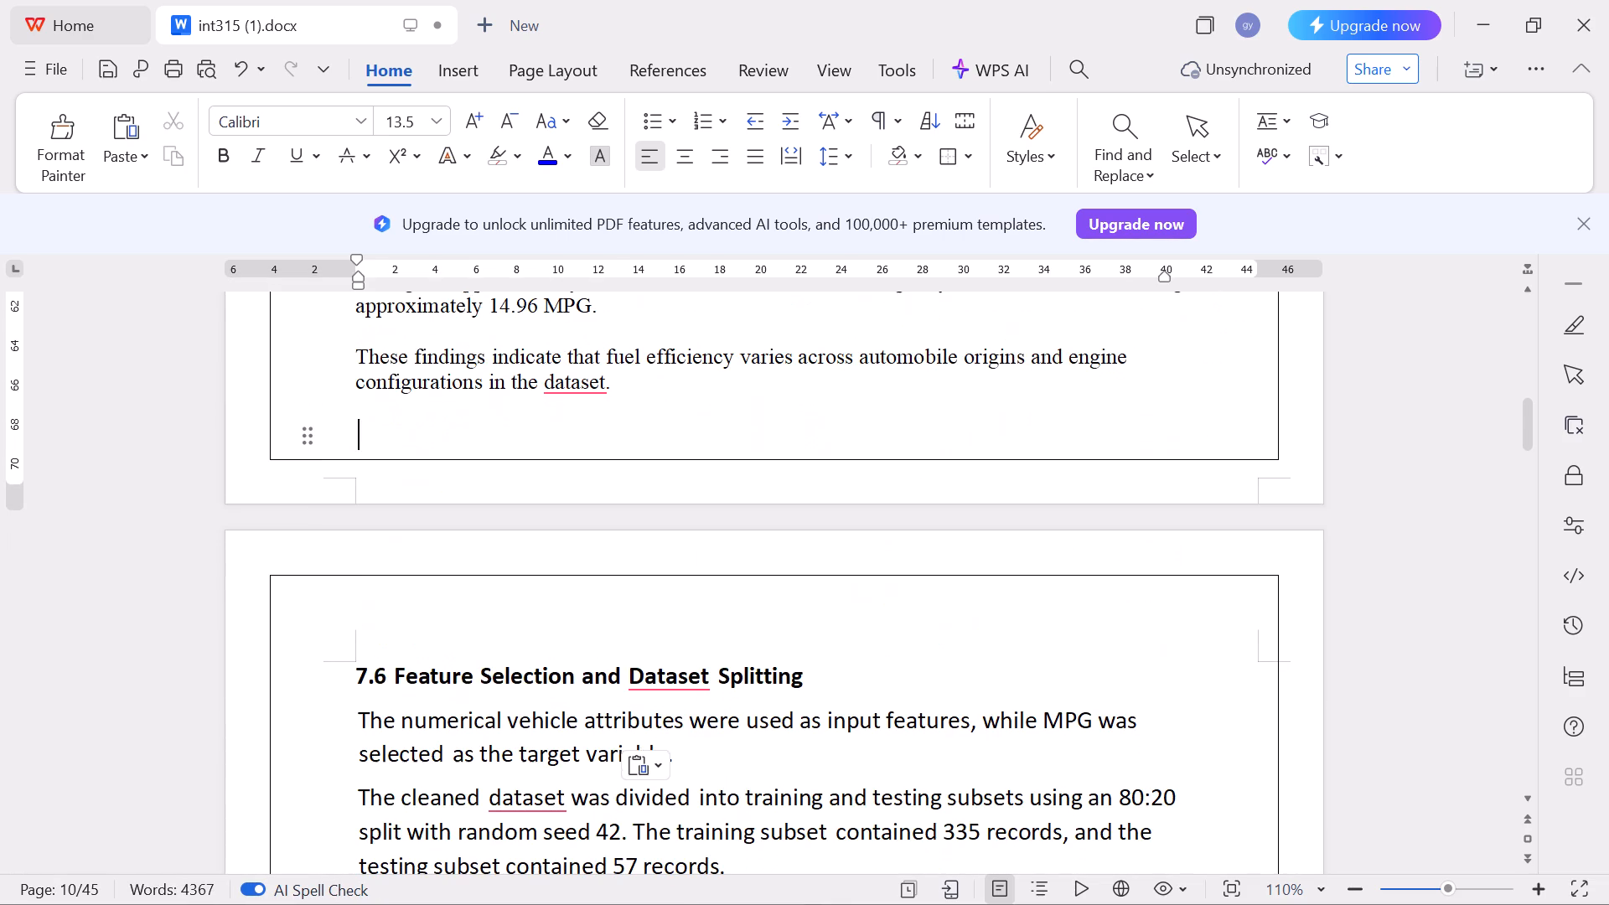
left_click_drag(360, 736, 476, 759)
left_click_drag(60, 130, 61, 137)
left_click_drag(647, 411, 475, 382)
scroll(484, 335, "up", 3)
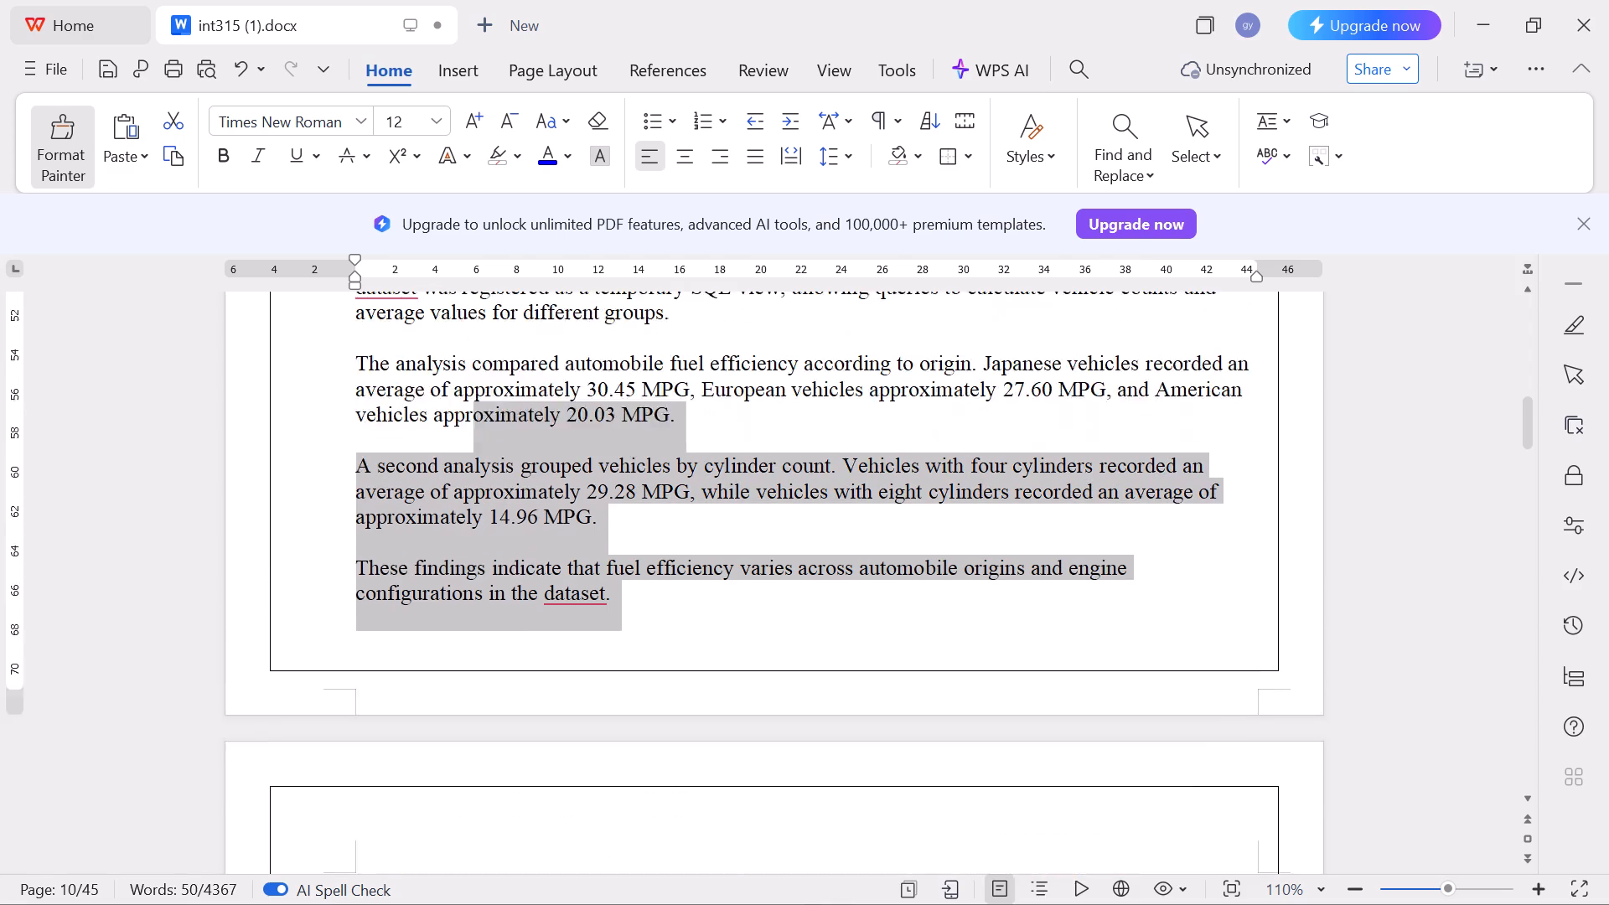
scroll(475, 382, "up", 1)
left_click_drag(475, 382, 372, 409)
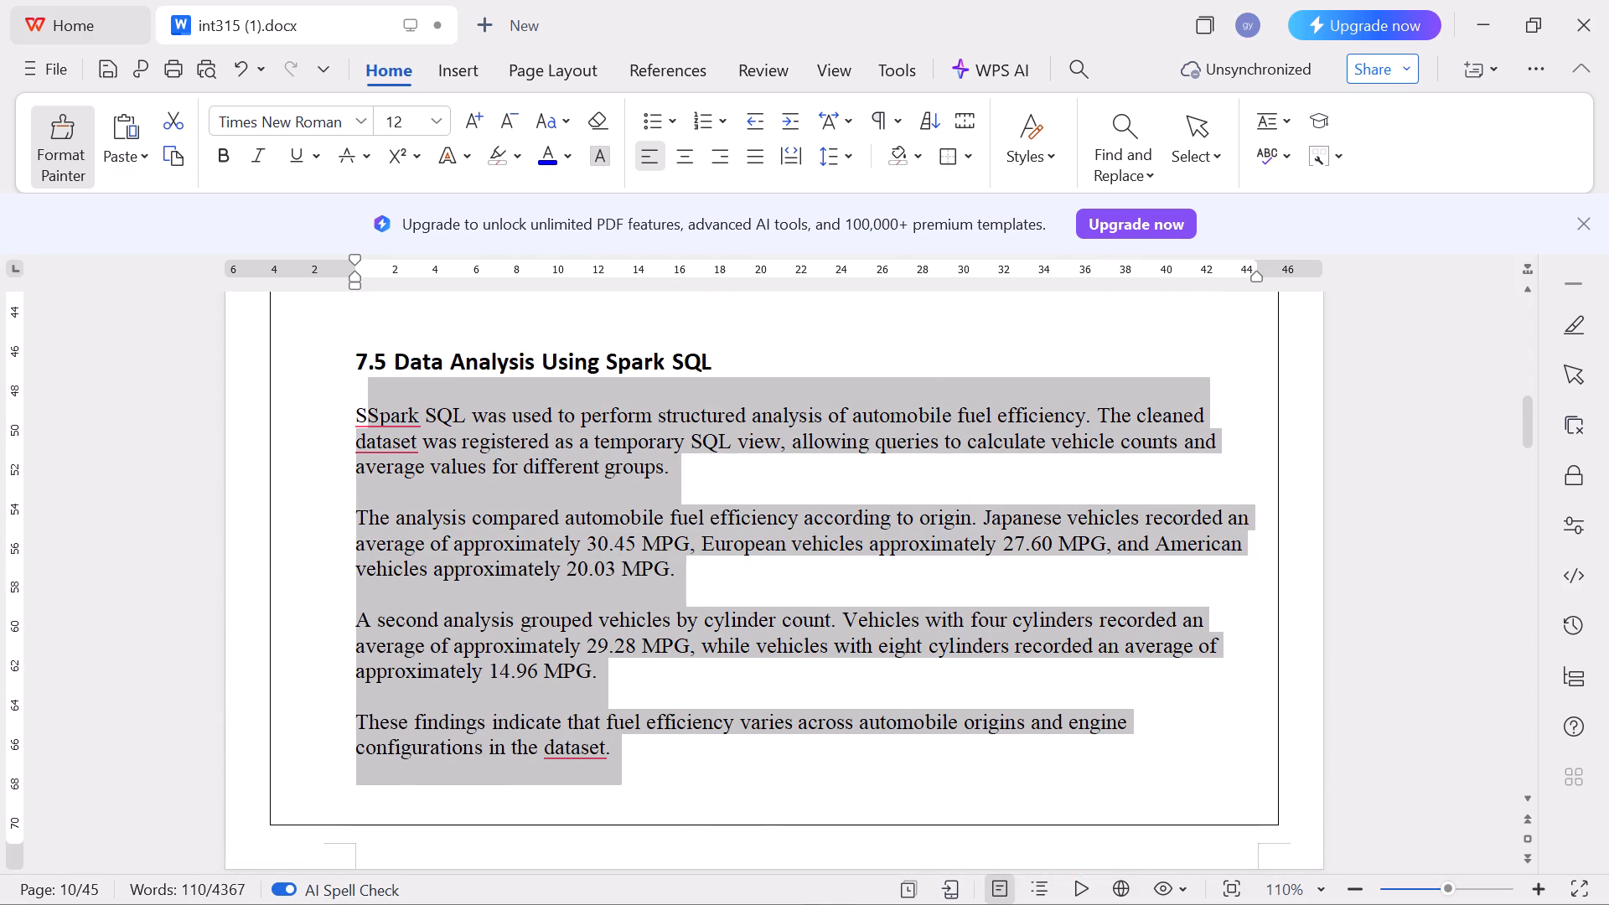
Delete the duplicate S at the start of section 7.5's first paragraph.
left_click(367, 416)
key("BackSpace")
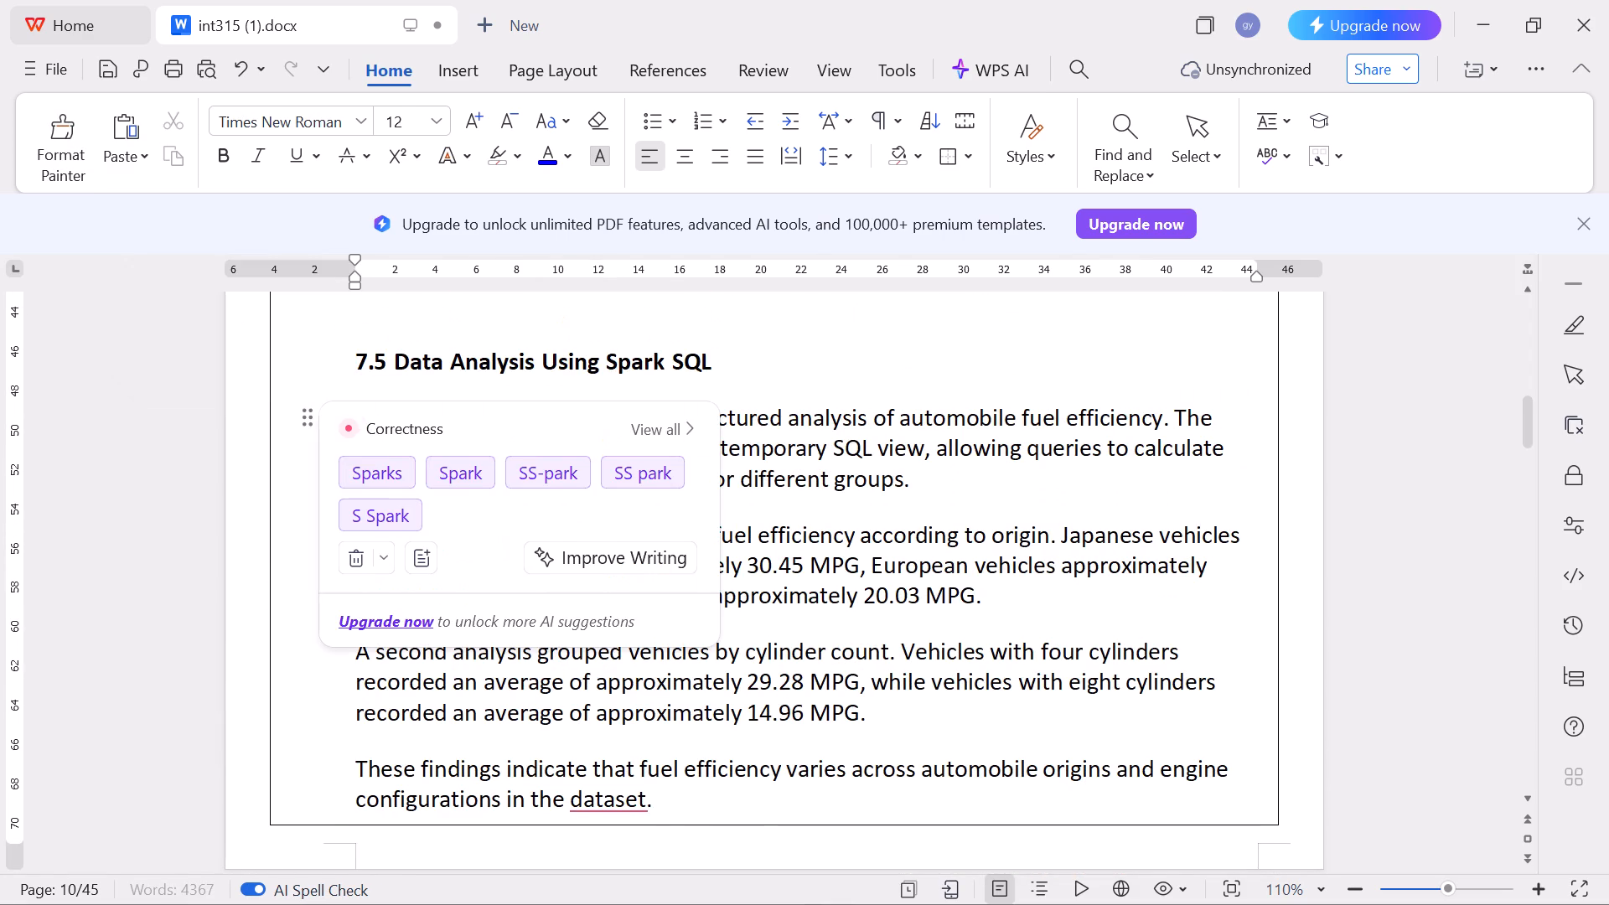
Copy ChatGPT's four Feature Selection and Dataset Splitting paragraphs under section 7.7 in Chrome and return to section 7.6 of the WPS report.
scroll(774, 468, "down", 3)
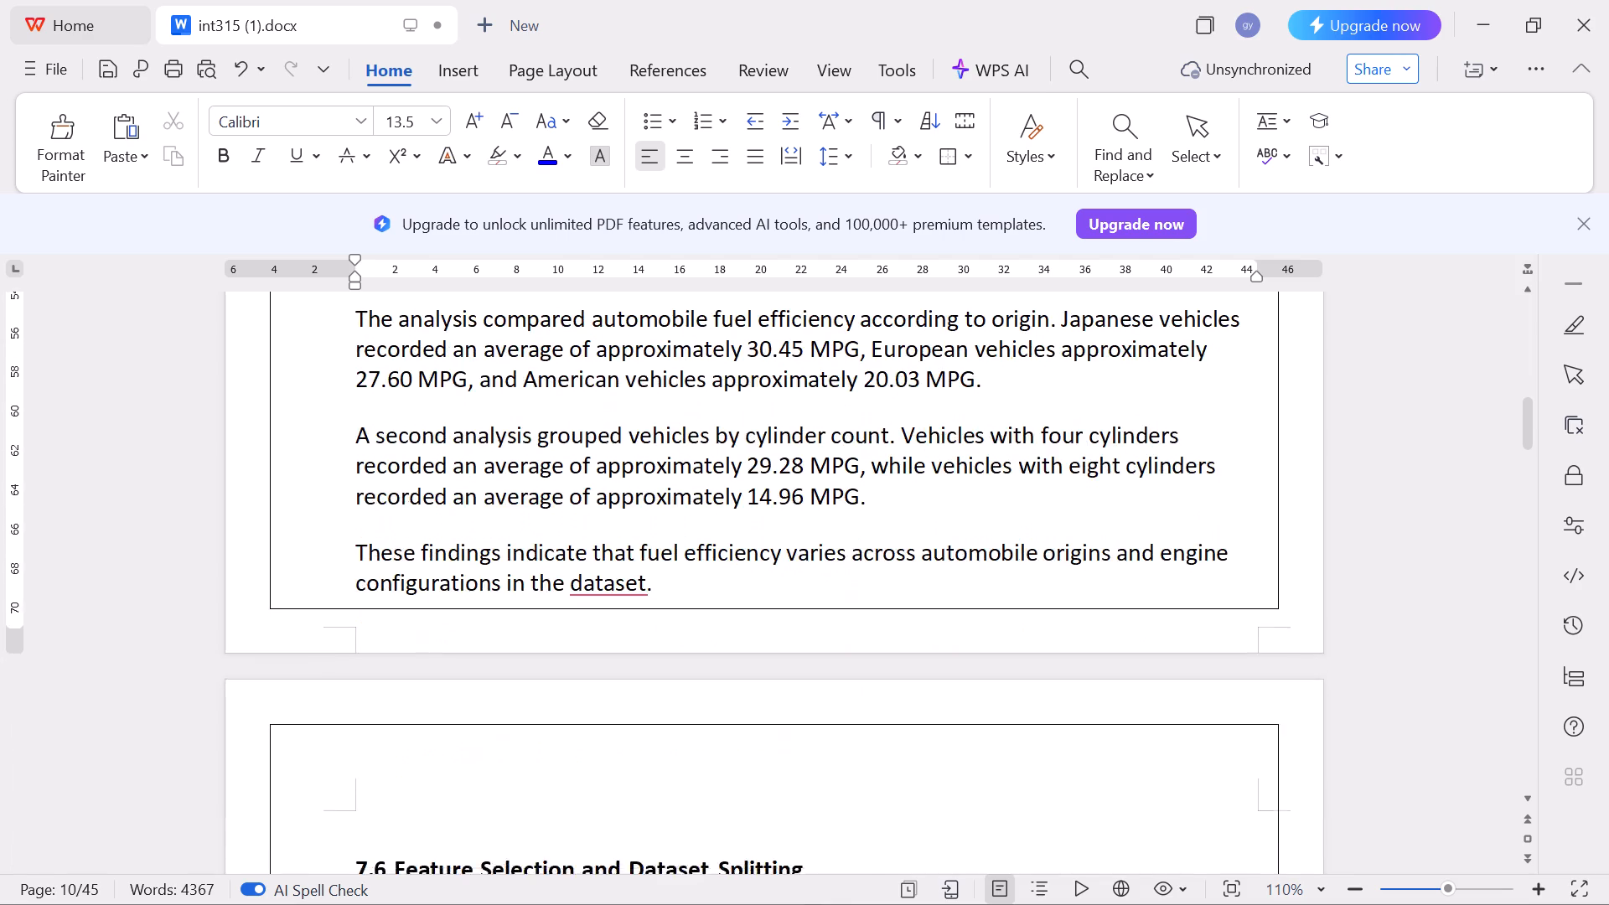
scroll(774, 468, "down", 4)
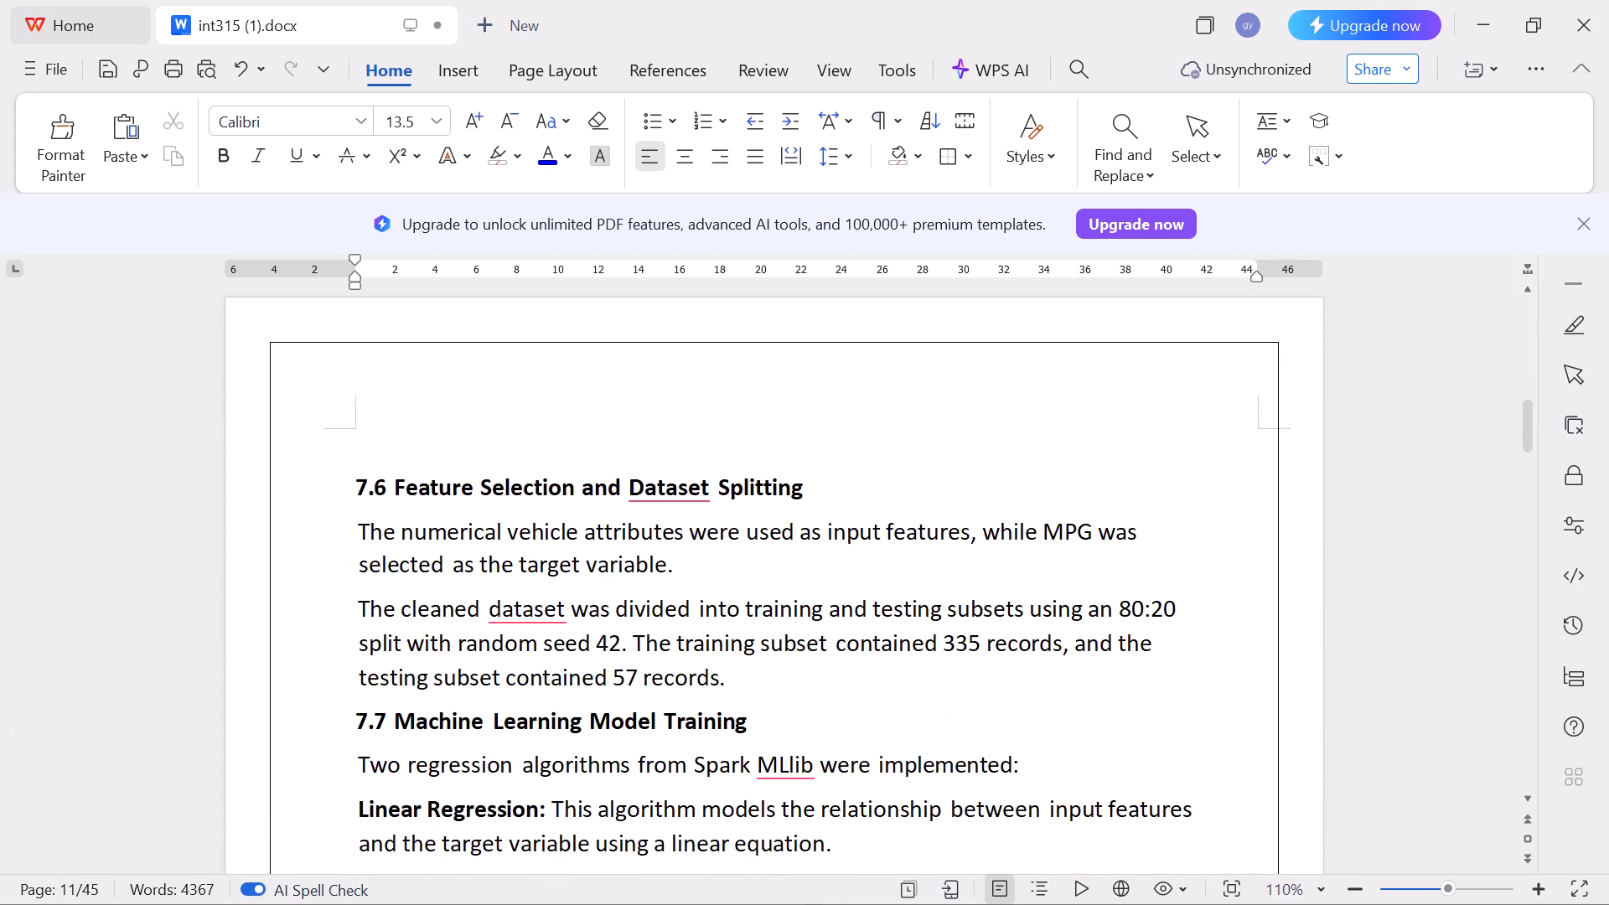
scroll(768, 494, "down", 1)
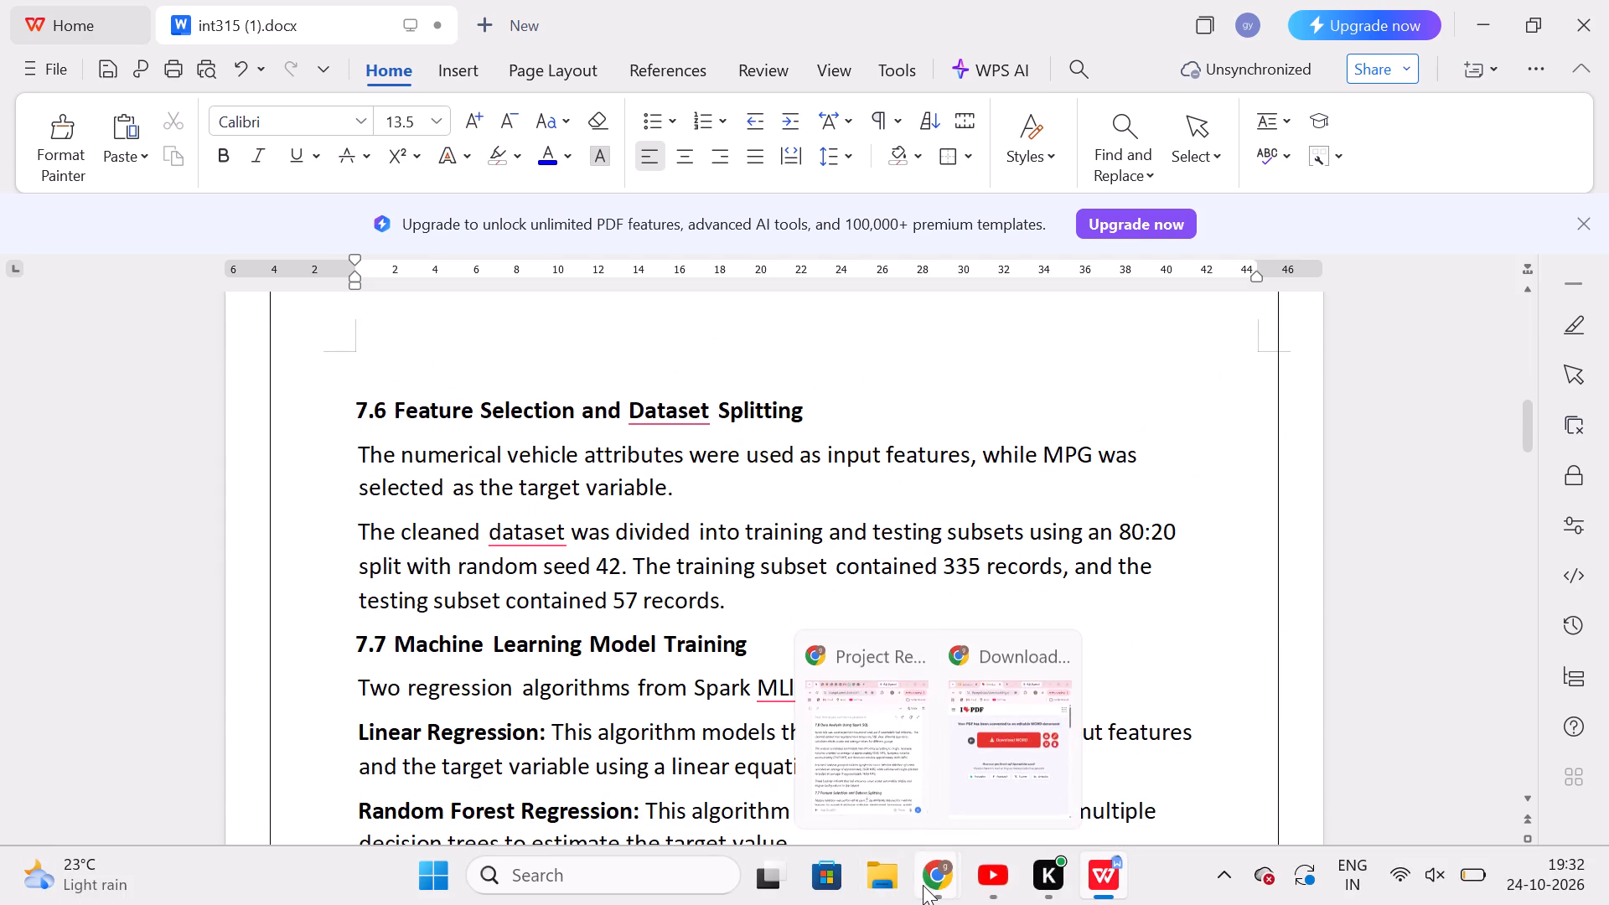
left_click(879, 807)
scroll(500, 585, "down", 3)
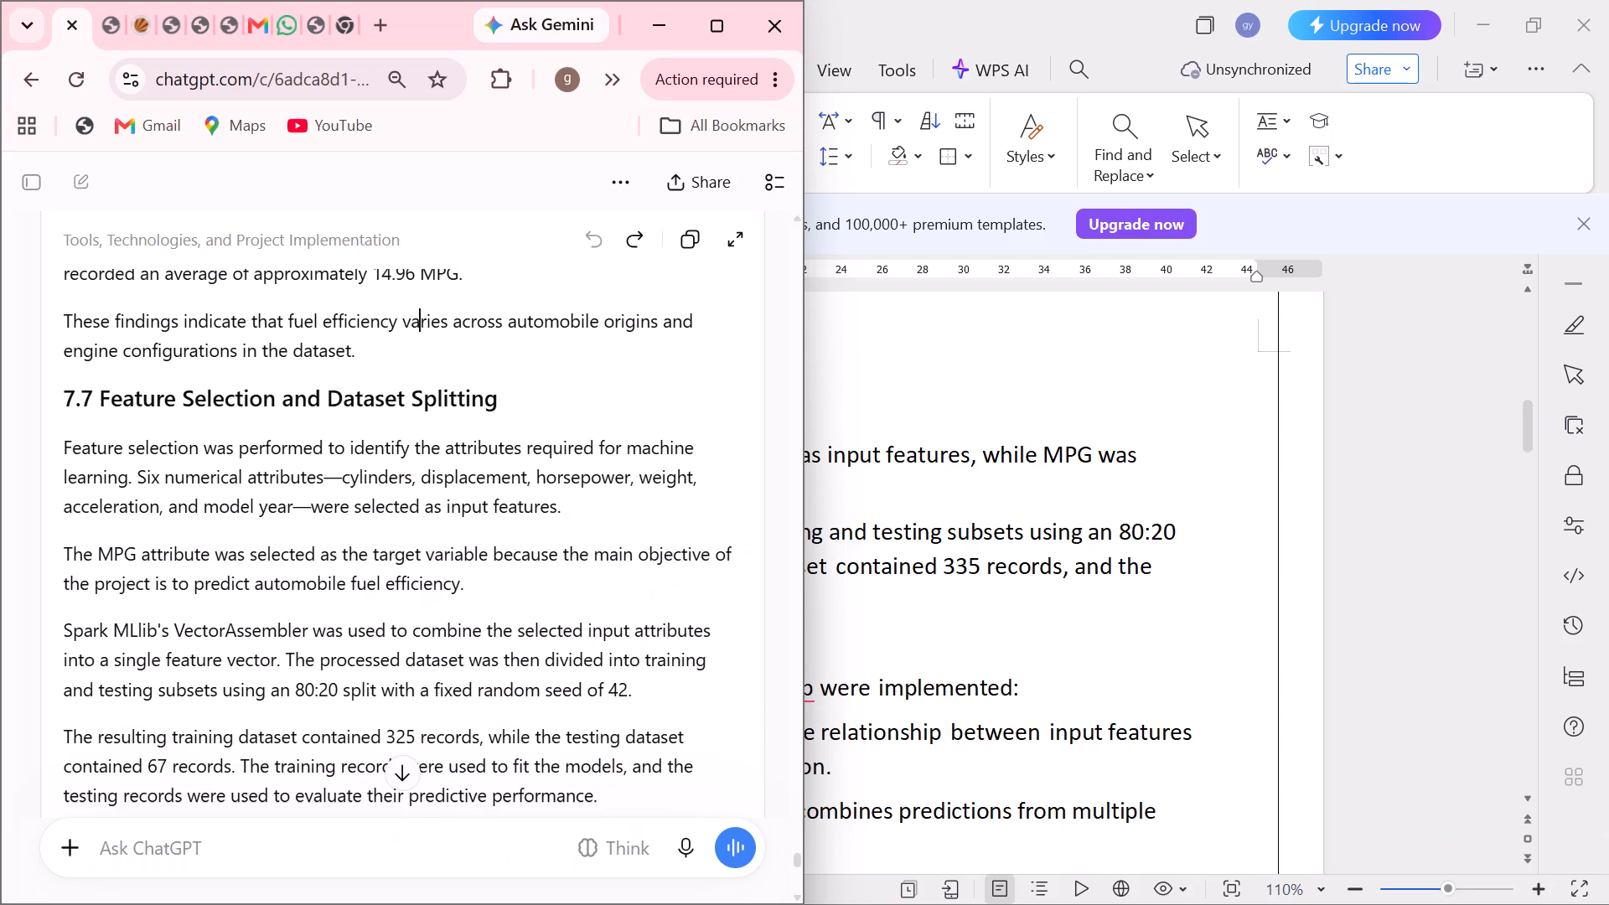
left_click_drag(60, 450, 77, 455)
left_click_drag(77, 455, 88, 463)
scroll(251, 628, "down", 2)
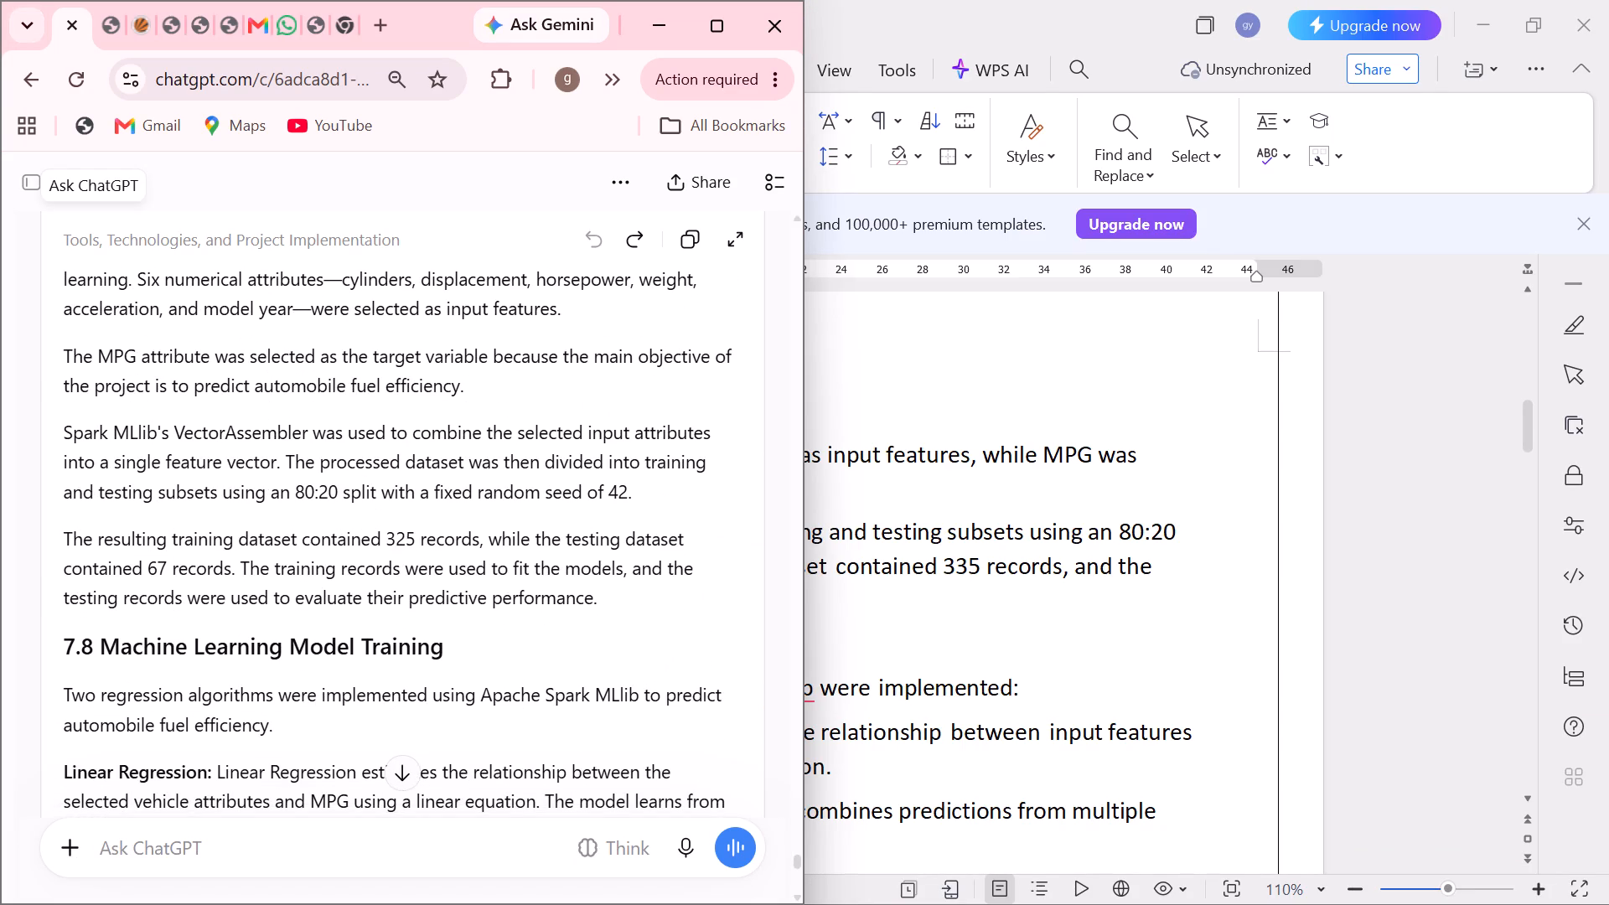
left_click_drag(608, 612, 251, 471)
left_click(273, 550)
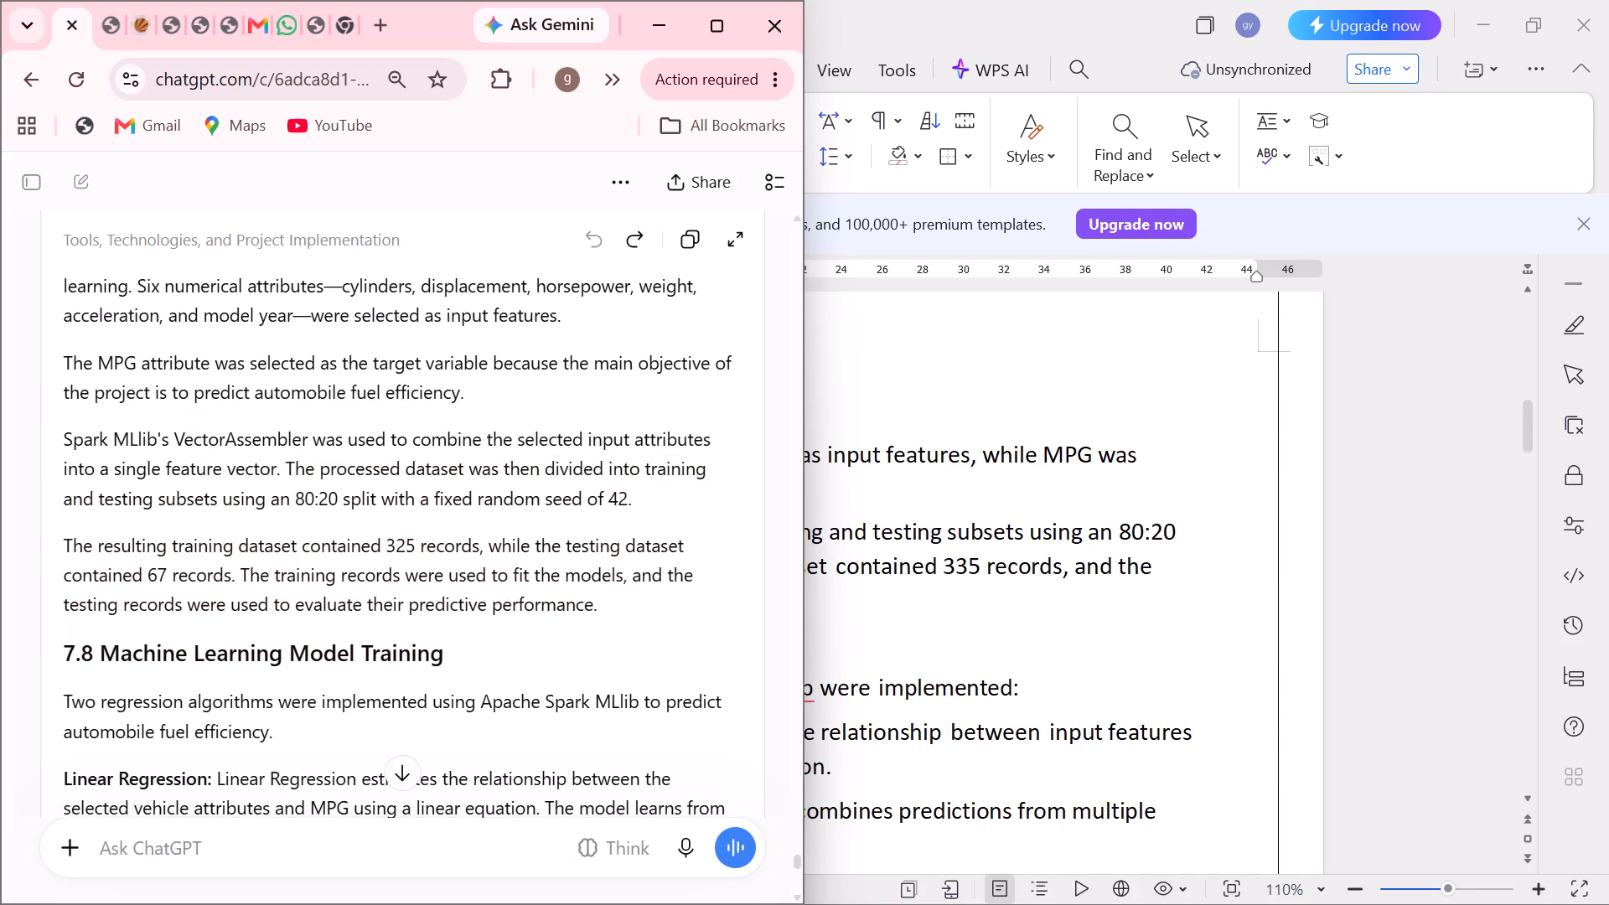
left_click_drag(616, 613, 83, 441)
scroll(225, 465, "up", 3)
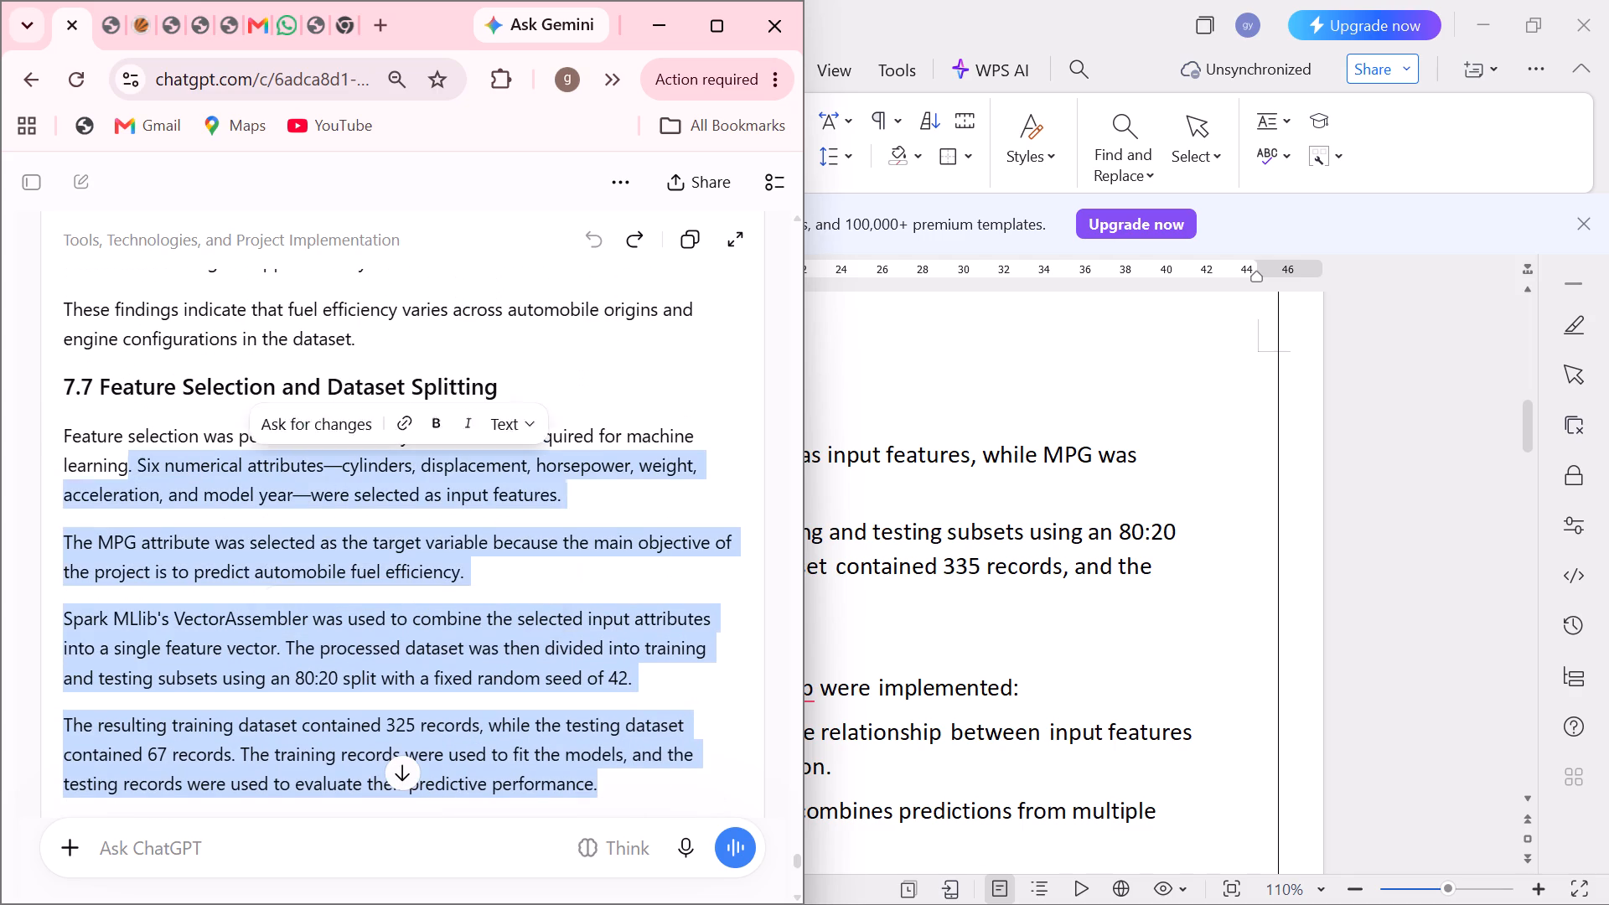
left_click_drag(83, 441, 42, 420)
key("ctrl+c")
key("ctrl+c")
key("ctrl+c")
left_click(922, 467)
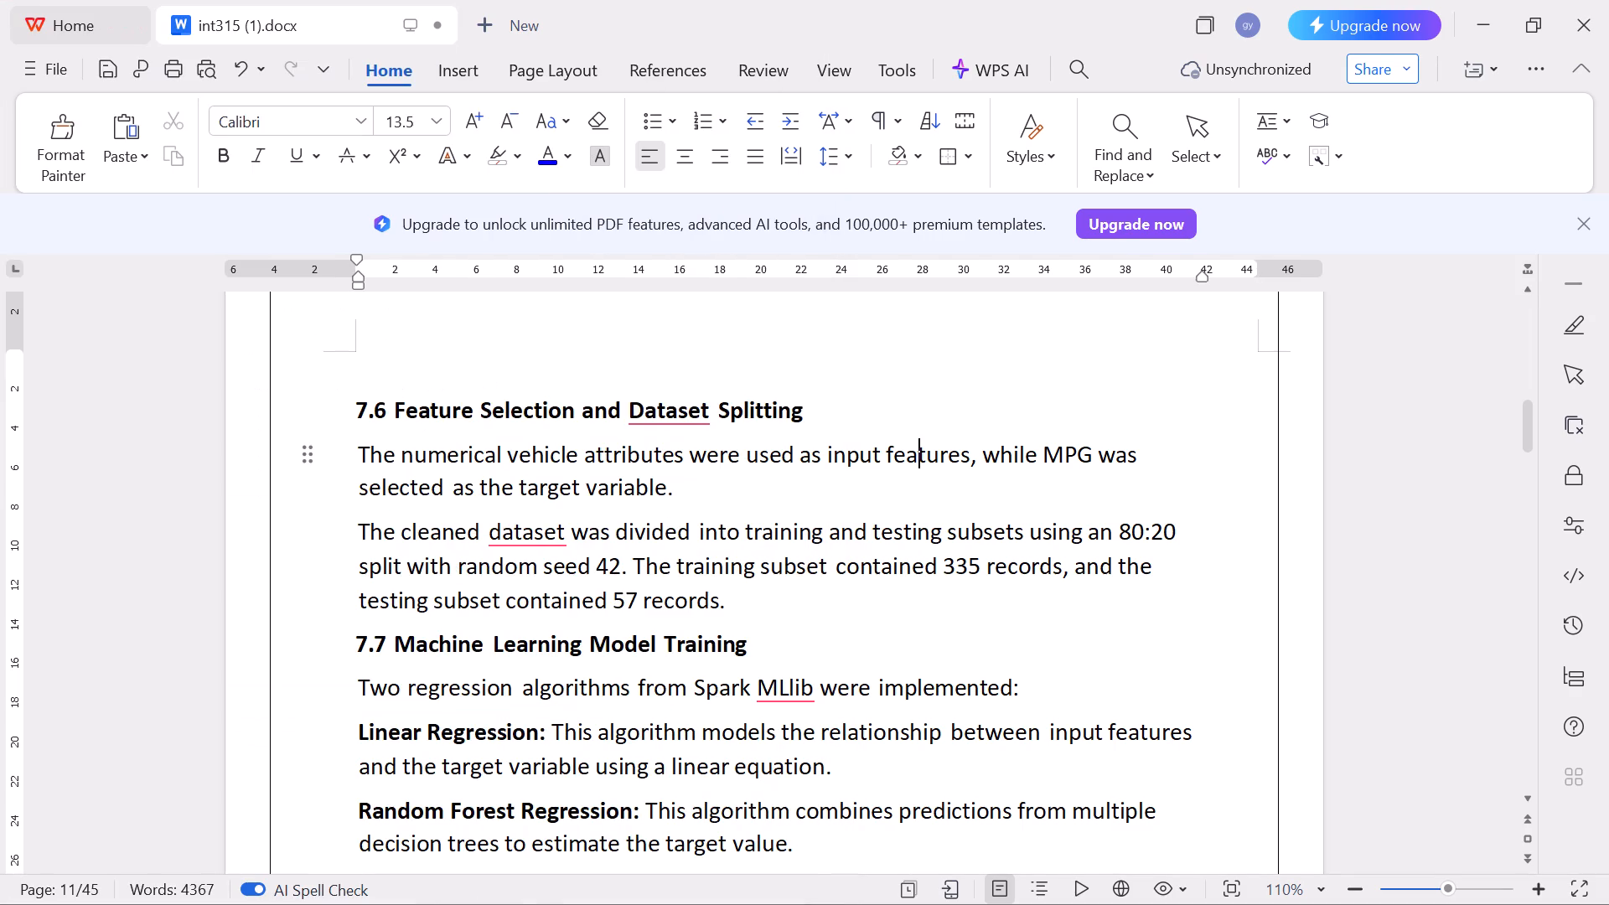
Replace section 7.6's two body paragraphs in the report with the copied Feature Selection and Dataset Splitting text.
left_click_drag(755, 606, 405, 452)
key("BackSpace")
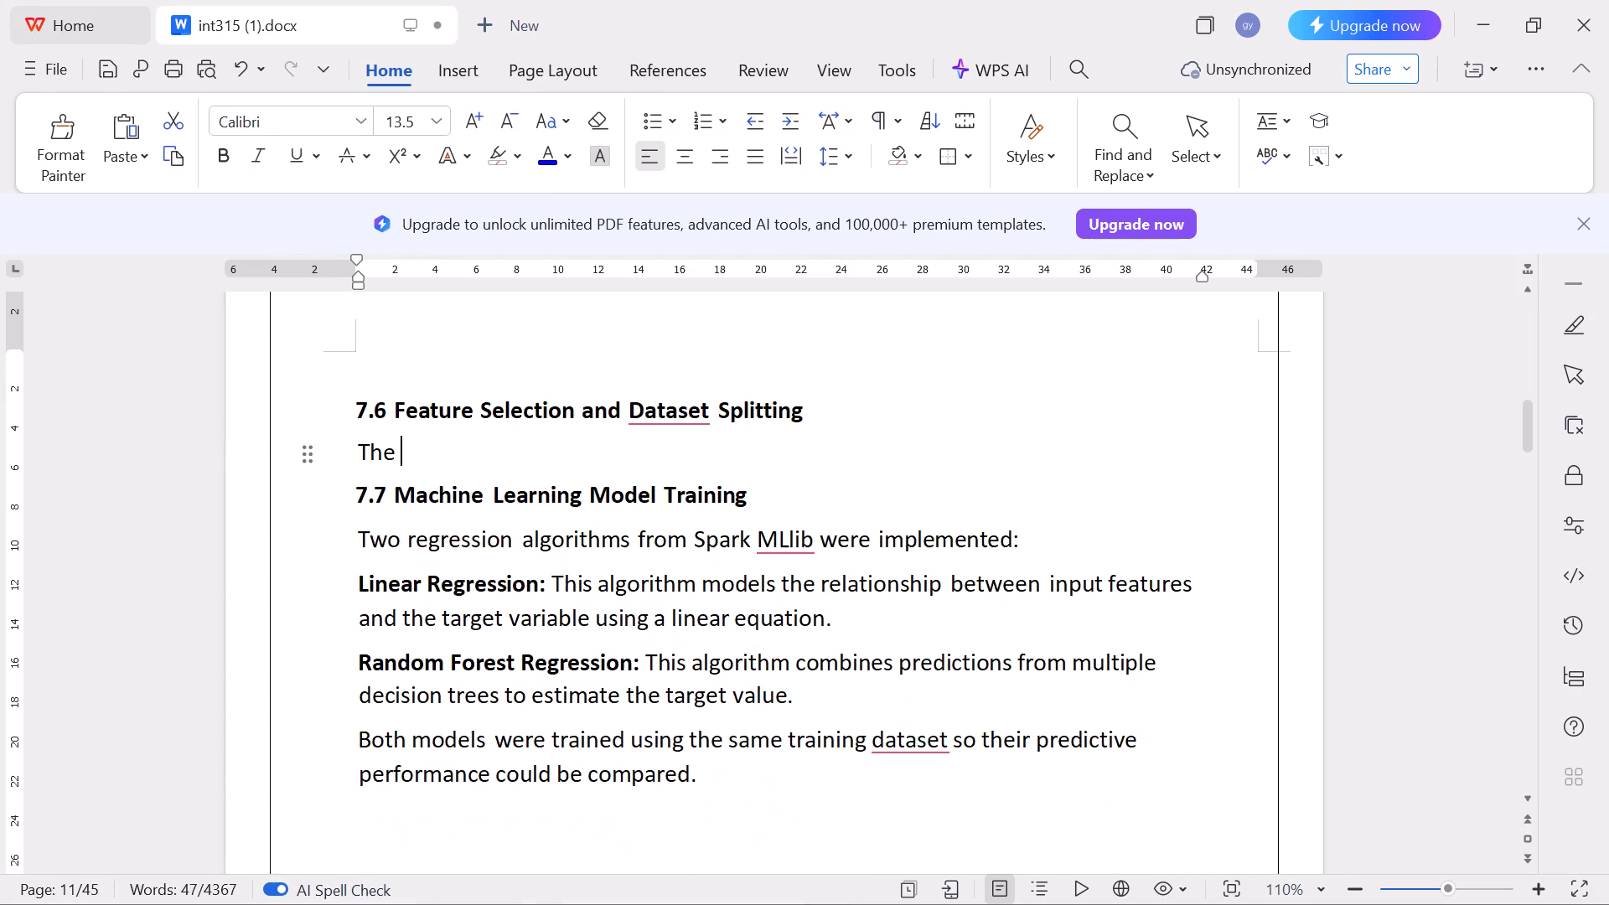
key("ctrl+v")
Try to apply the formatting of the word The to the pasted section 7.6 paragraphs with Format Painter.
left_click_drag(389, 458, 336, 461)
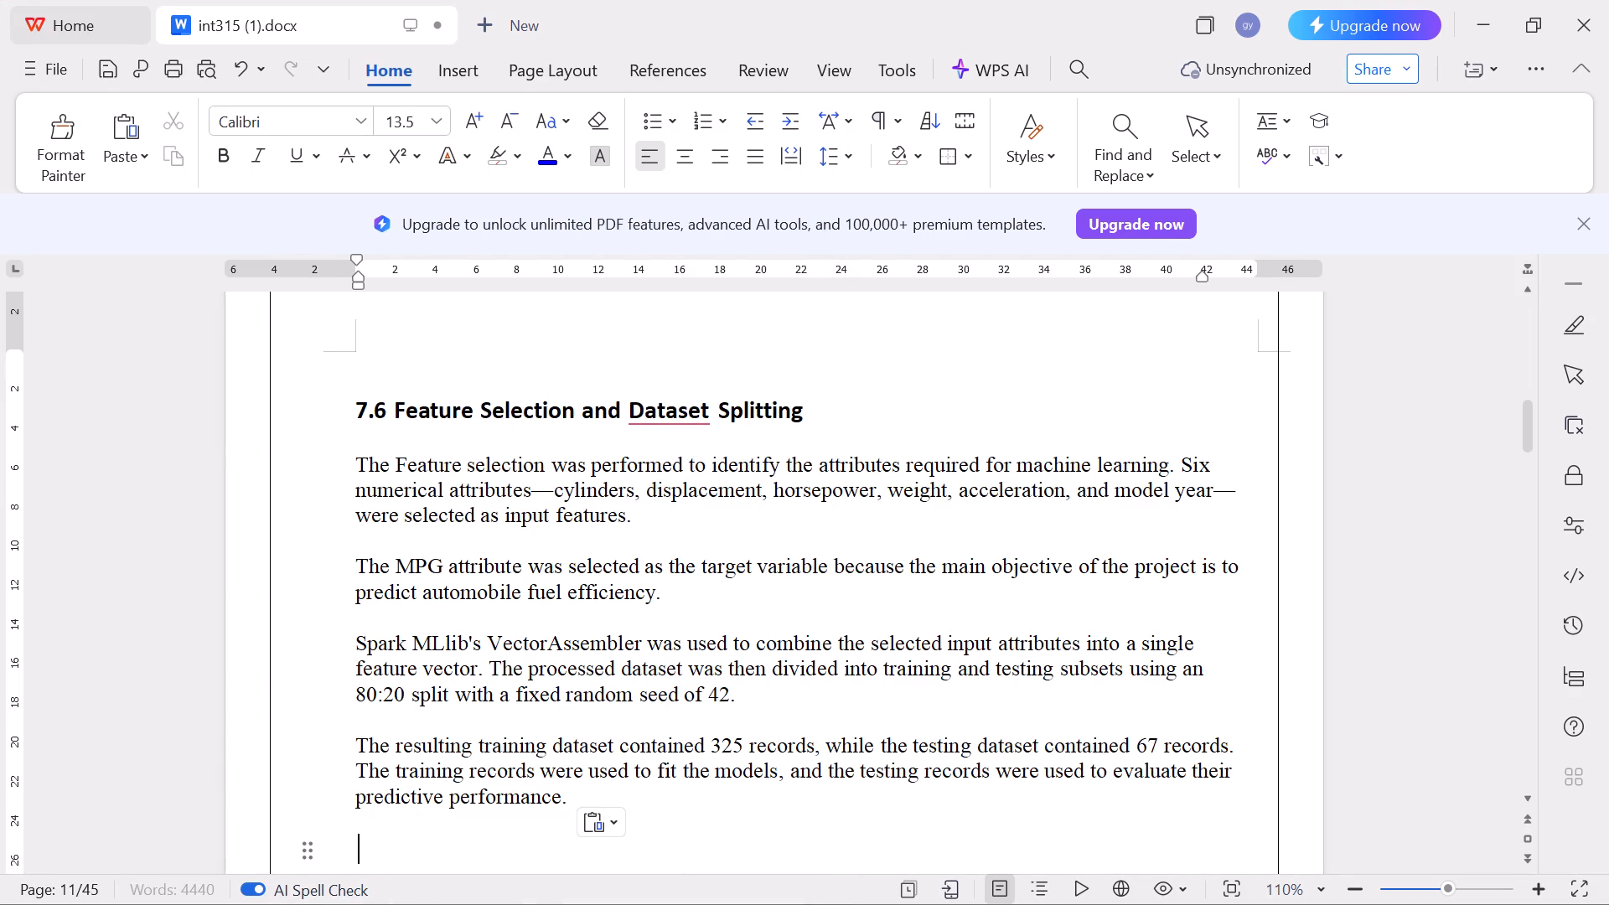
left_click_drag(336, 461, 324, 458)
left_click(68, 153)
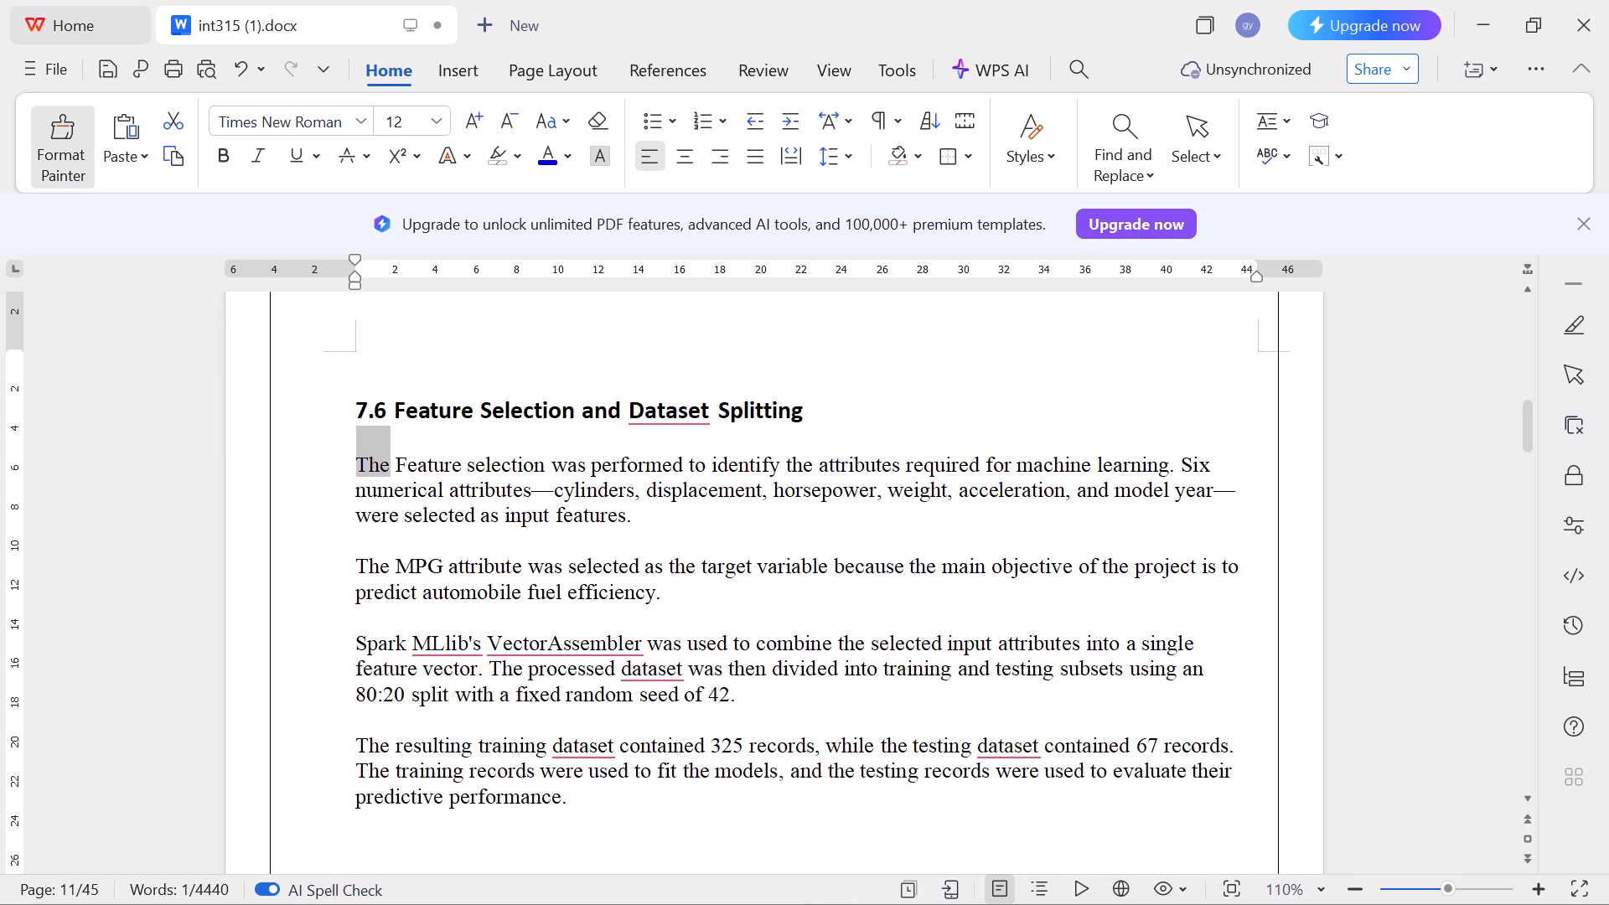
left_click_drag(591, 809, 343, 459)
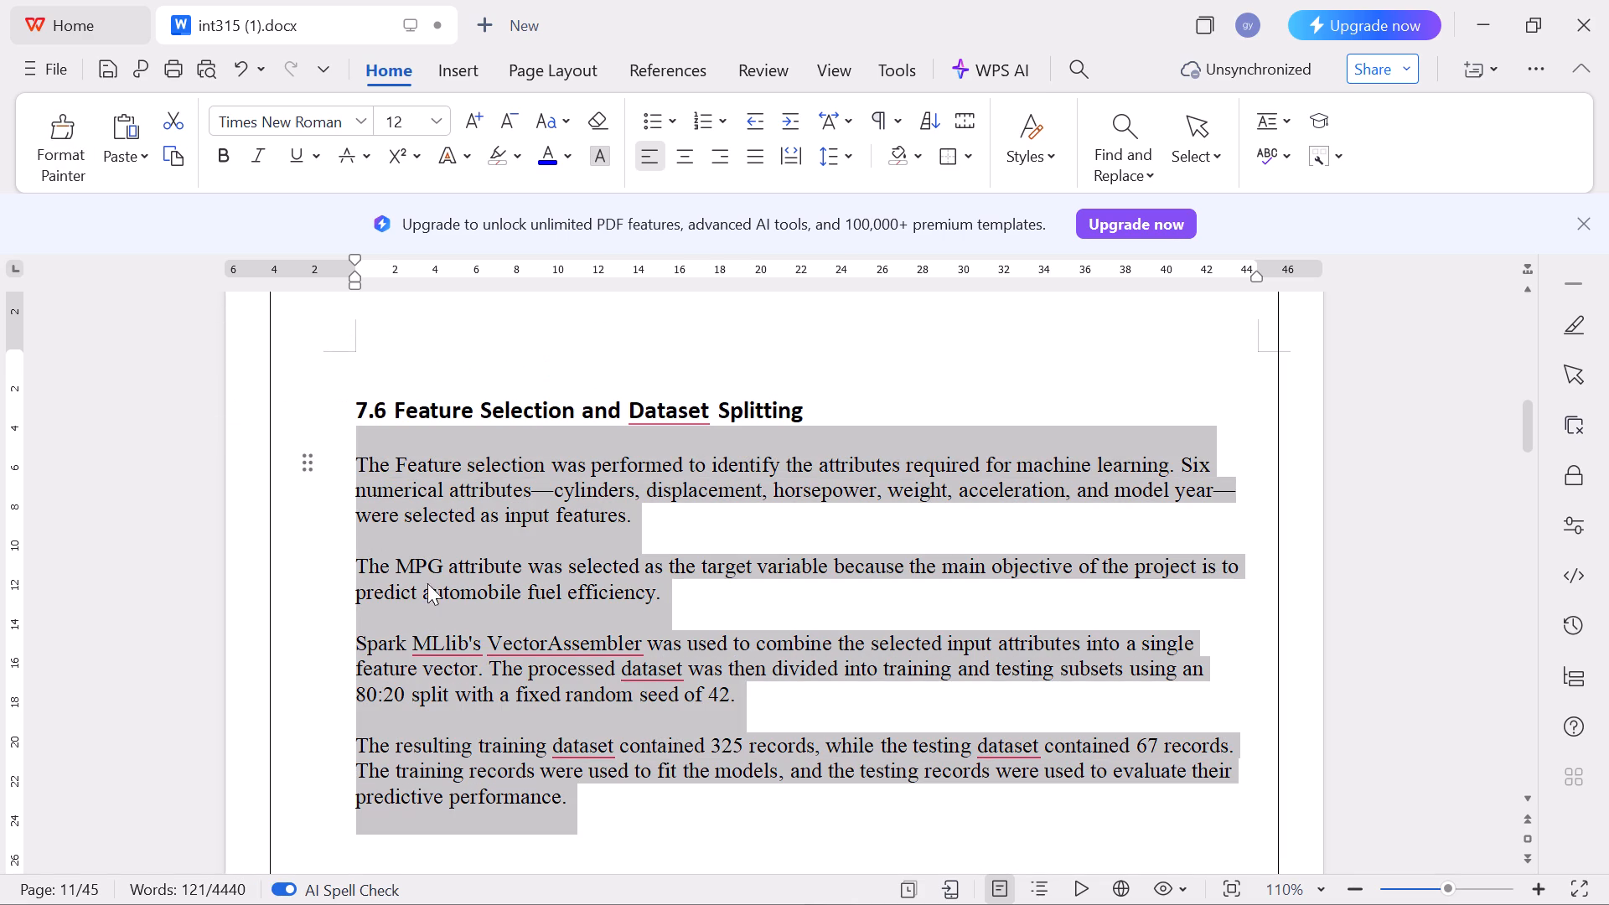
Use Format Painter to copy the section 7.7 body text's formatting onto the four pasted section 7.6 paragraphs.
scroll(472, 633, "down", 3)
left_click_drag(451, 633, 532, 635)
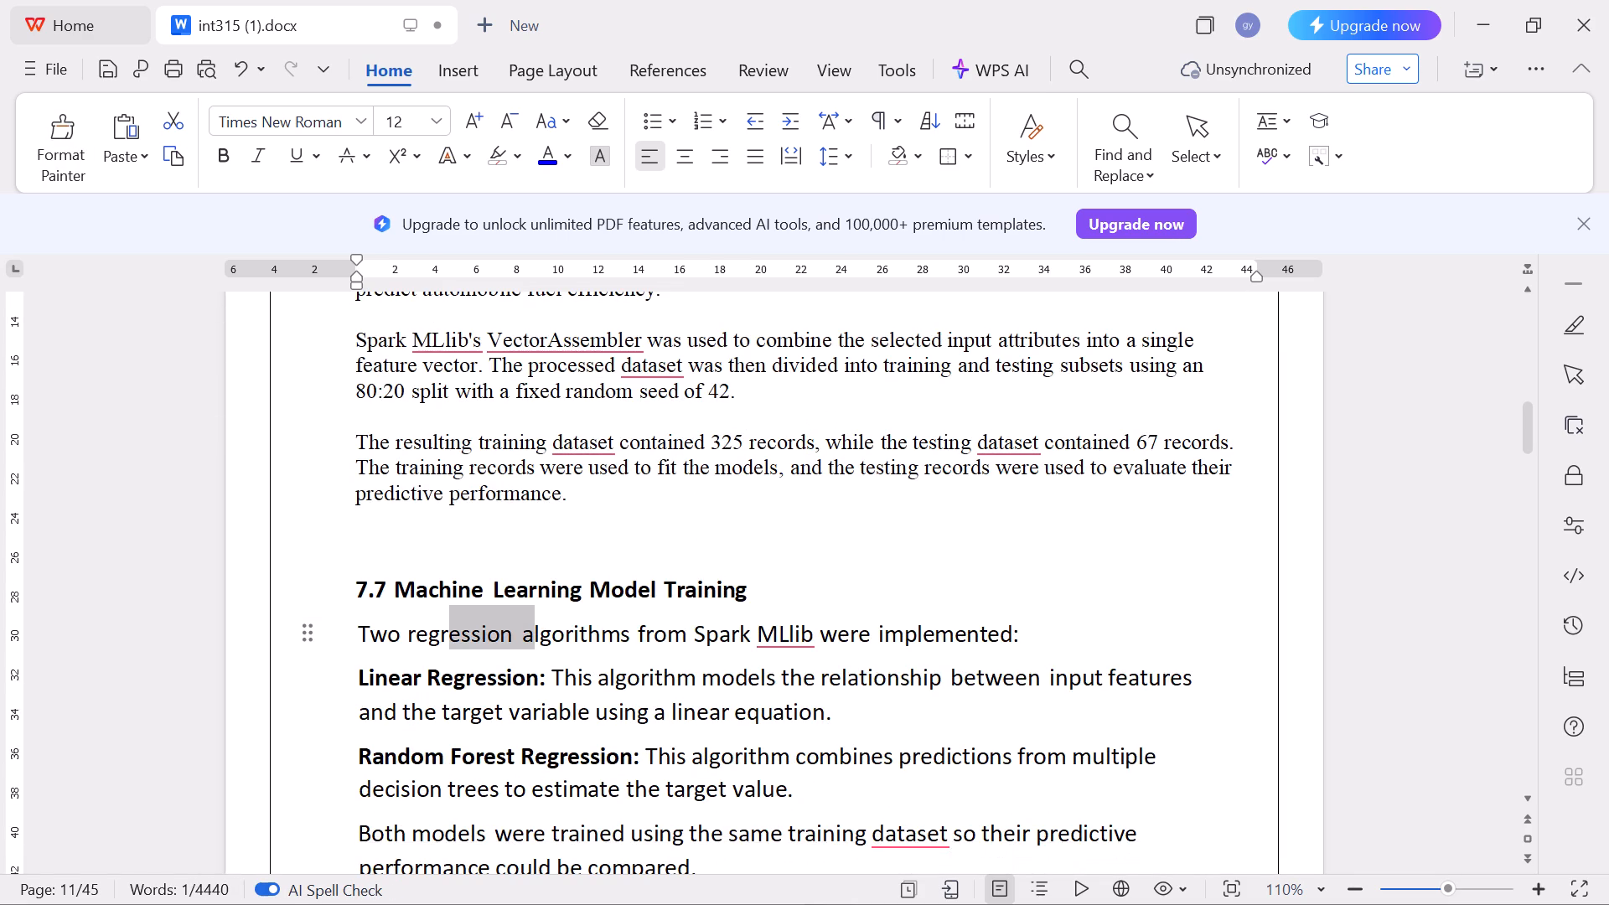
left_click_drag(65, 142, 68, 155)
left_click_drag(585, 504, 458, 439)
scroll(458, 439, "up", 2)
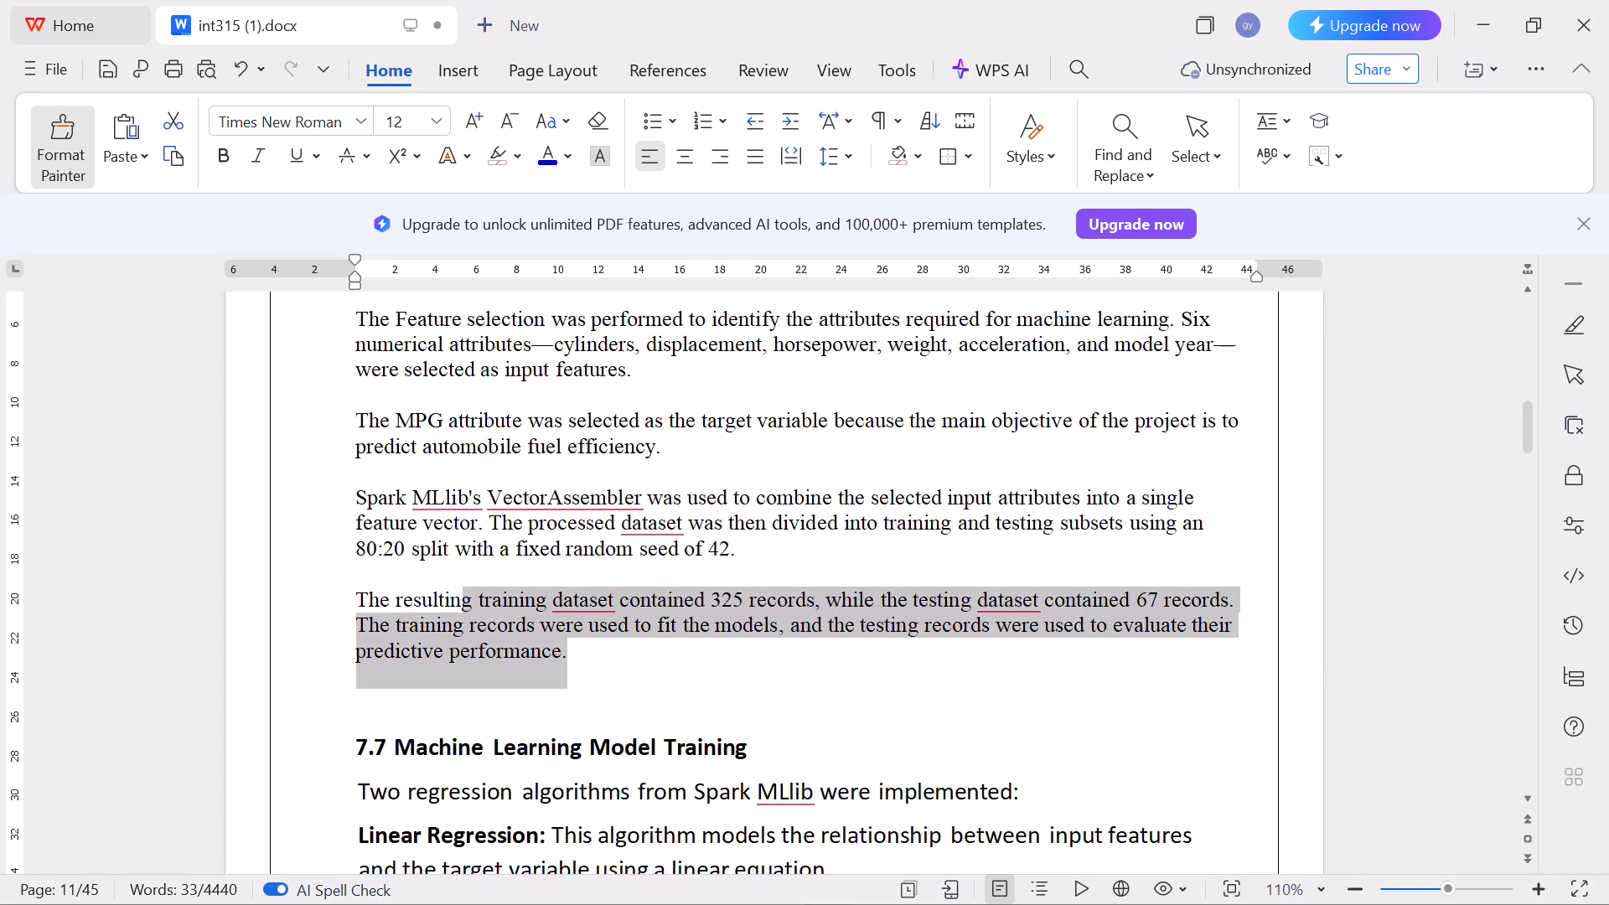
left_click_drag(458, 439, 334, 452)
scroll(341, 374, "up", 1)
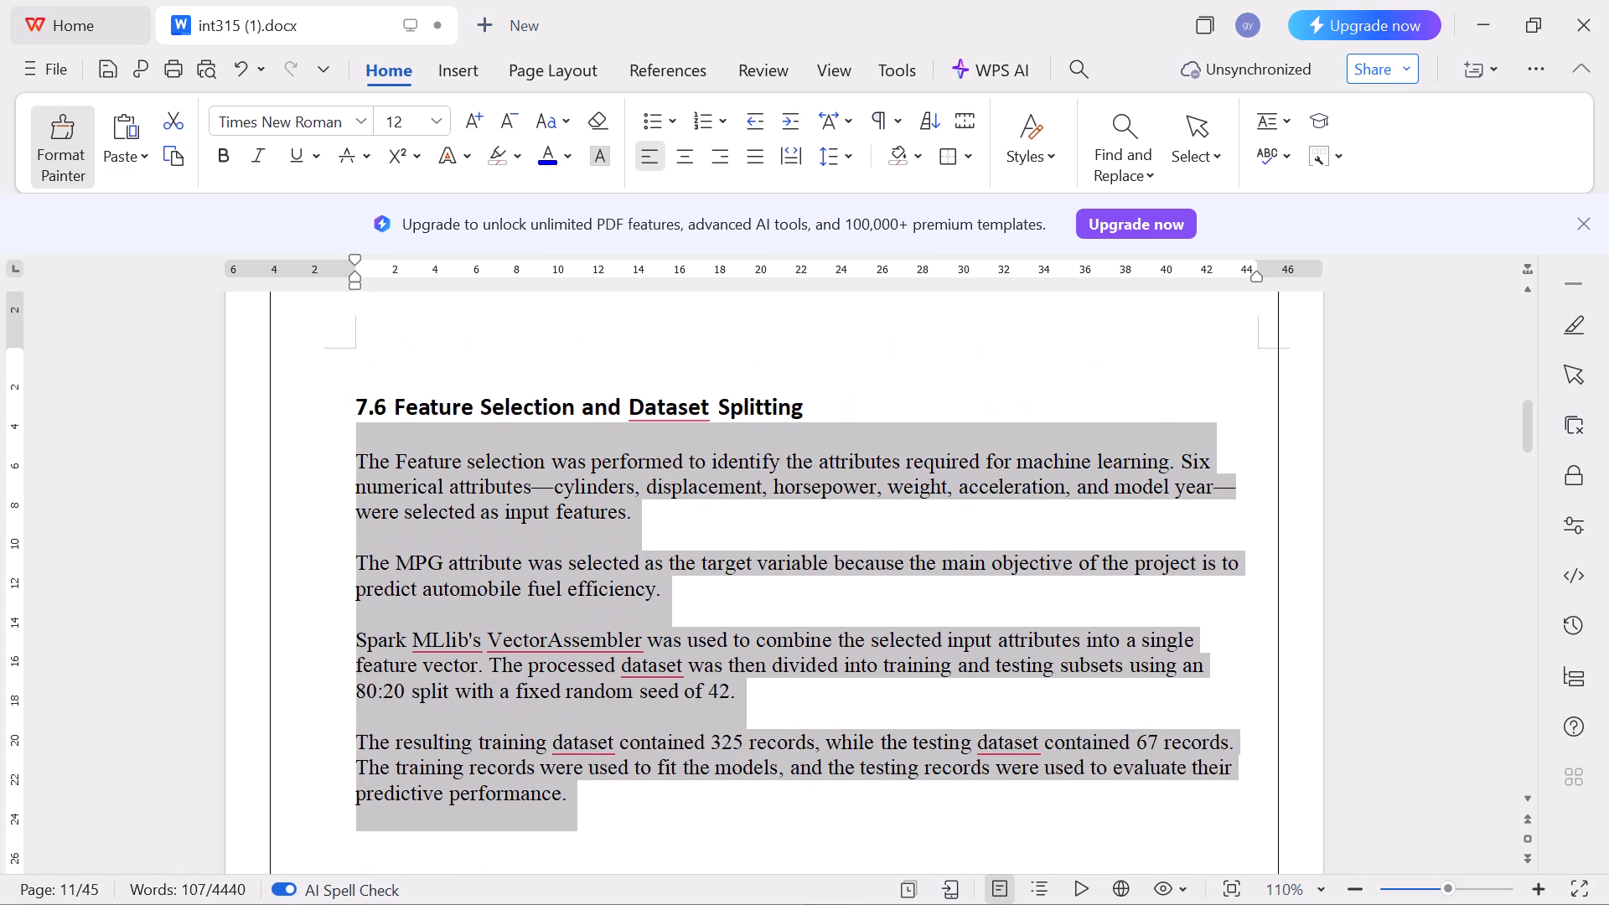
left_click(463, 561)
Copy ChatGPT's four Machine Learning Model Training paragraphs under section 7.8 in Chrome and return to section 7.7 of the WPS report.
scroll(463, 561, "down", 4)
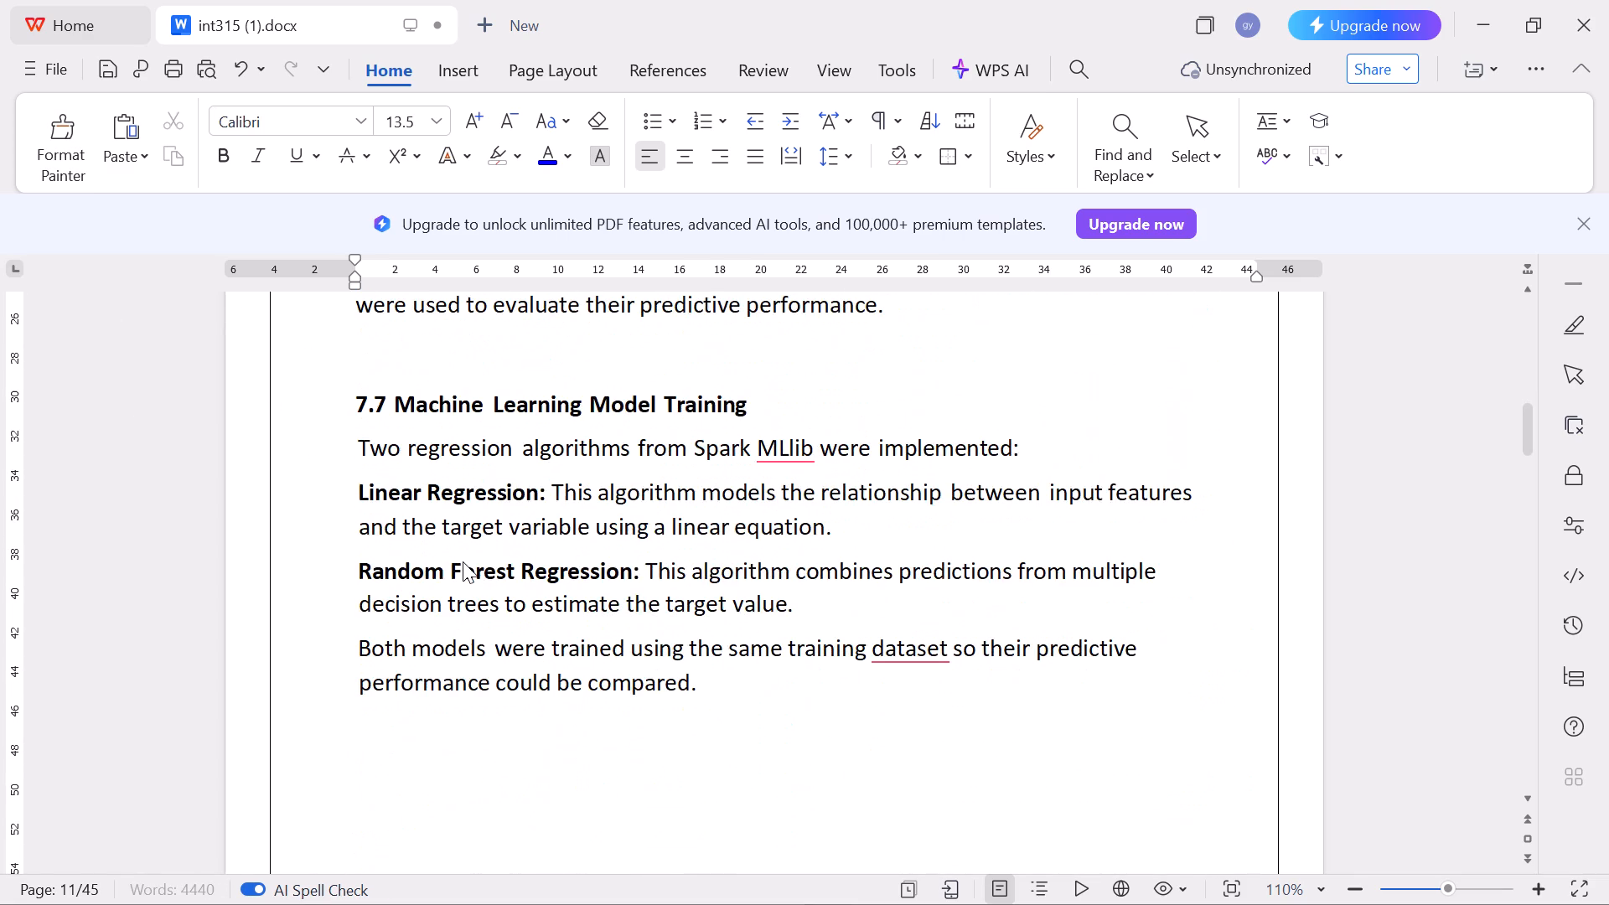
scroll(463, 561, "down", 2)
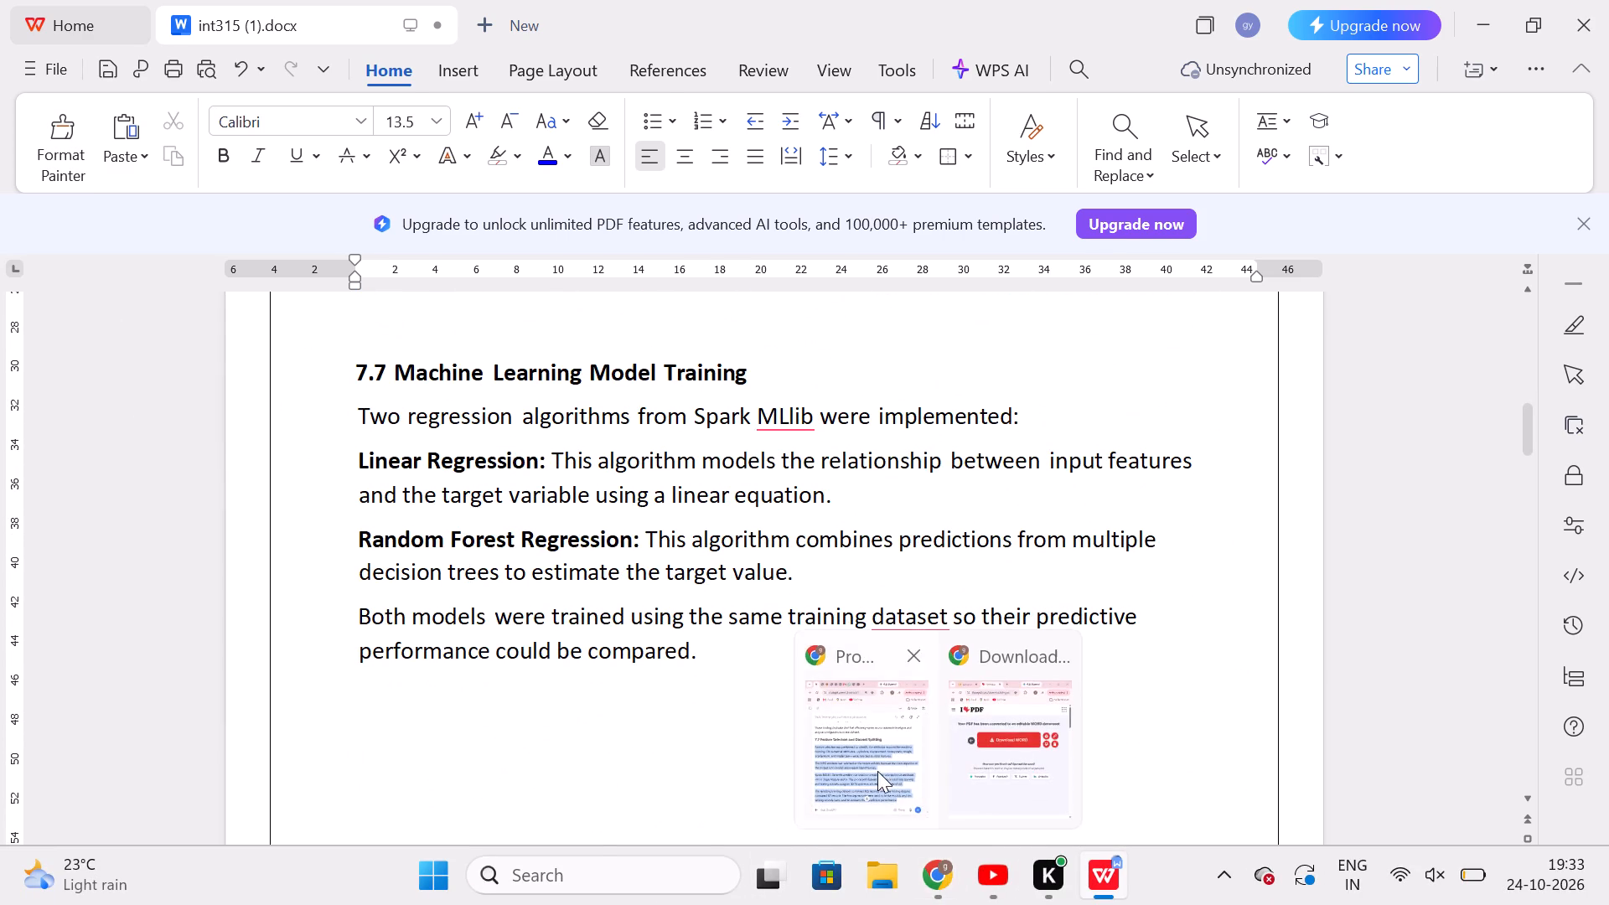
left_click(874, 773)
left_click(344, 685)
scroll(344, 685, "down", 4)
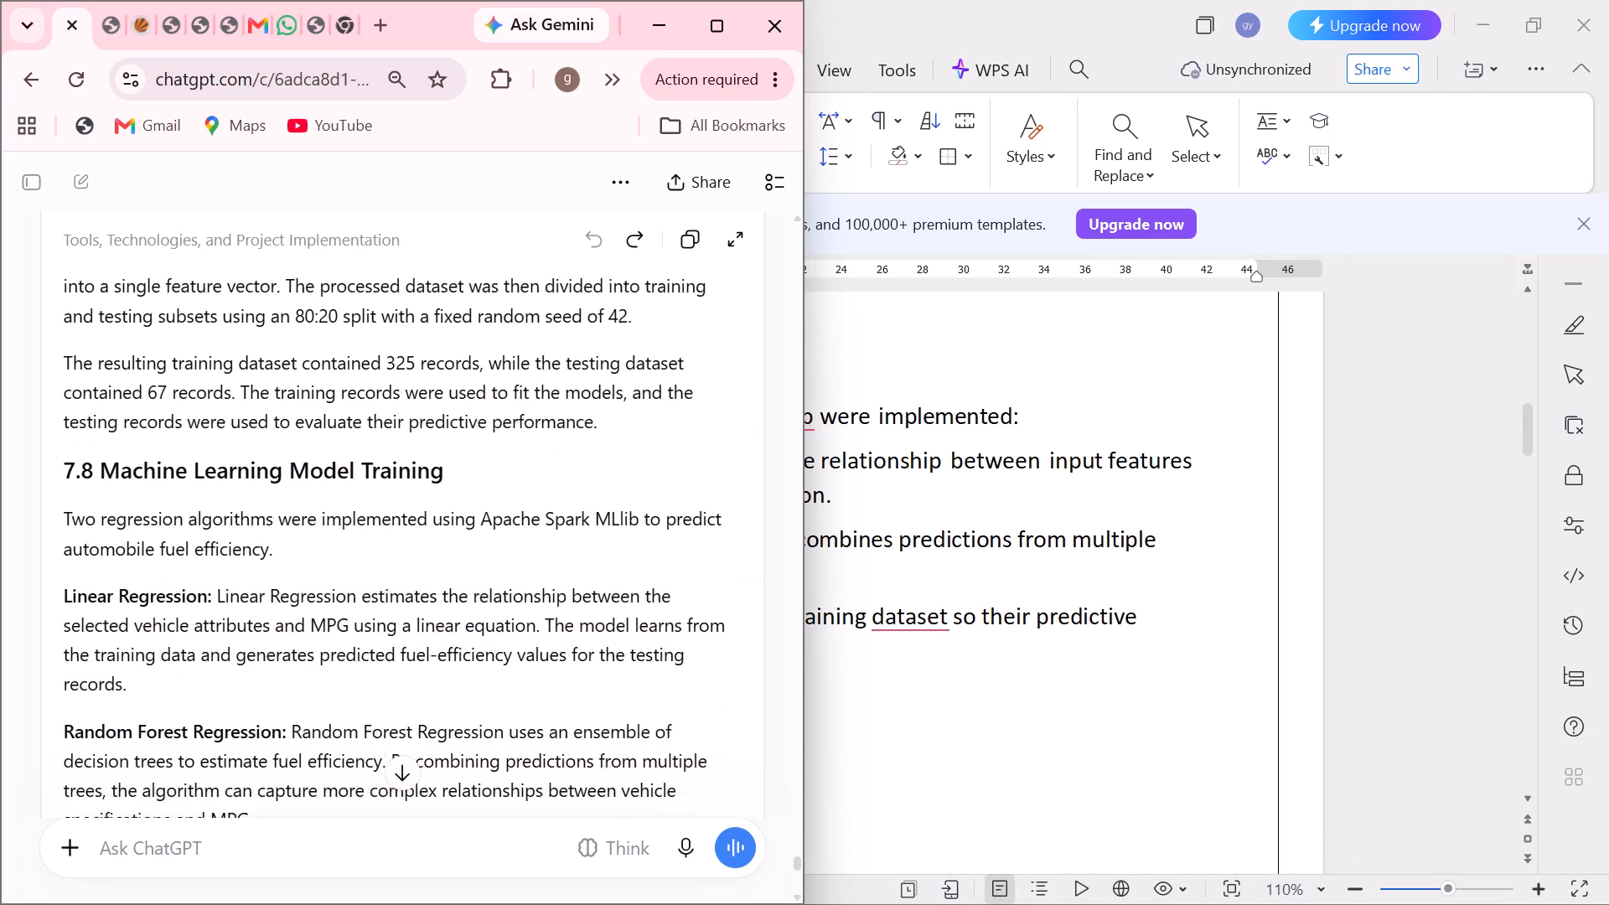
scroll(344, 685, "down", 1)
left_click_drag(61, 401, 86, 405)
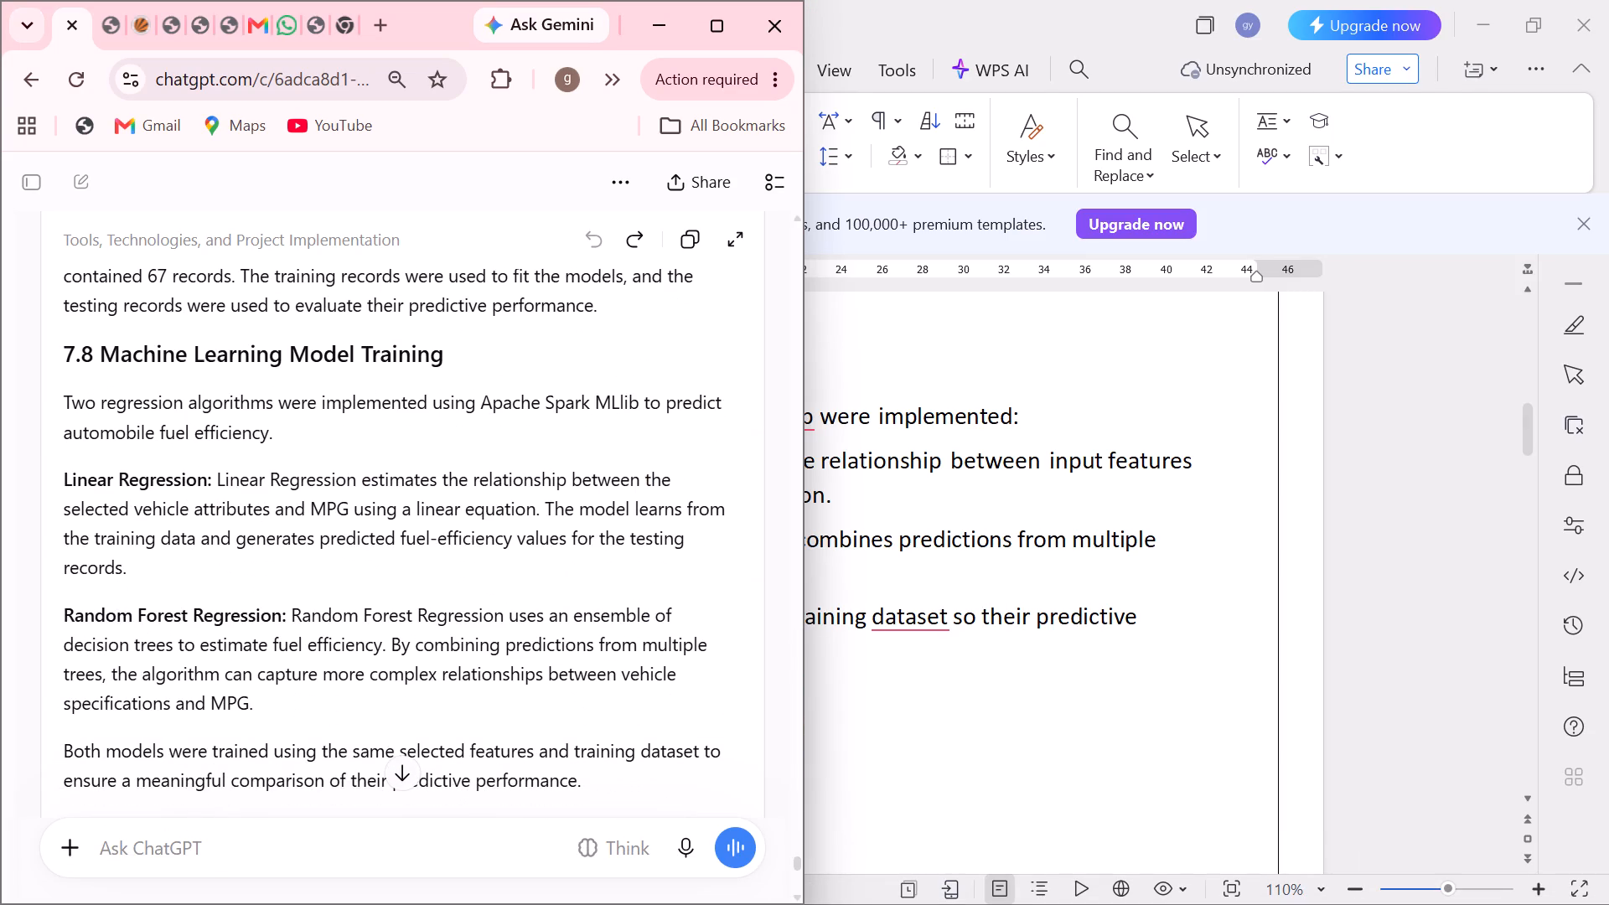
left_click_drag(86, 405, 93, 416)
left_click_drag(61, 404, 162, 474)
left_click(162, 474)
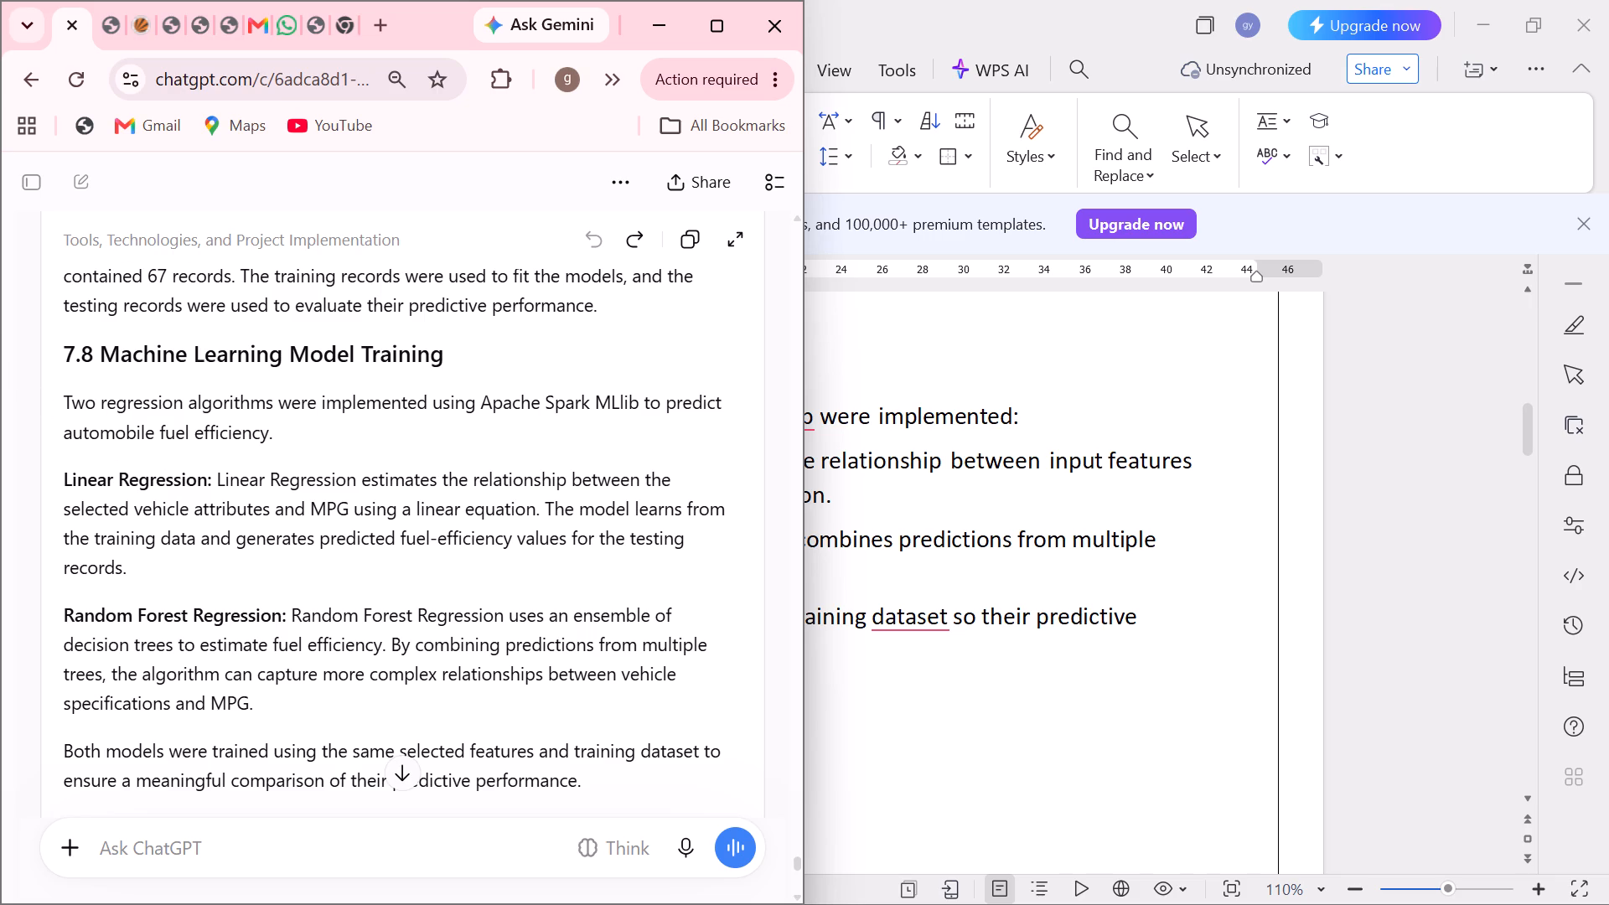
left_click_drag(69, 406, 173, 488)
left_click(173, 488)
left_click_drag(66, 401, 263, 518)
scroll(263, 518, "down", 3)
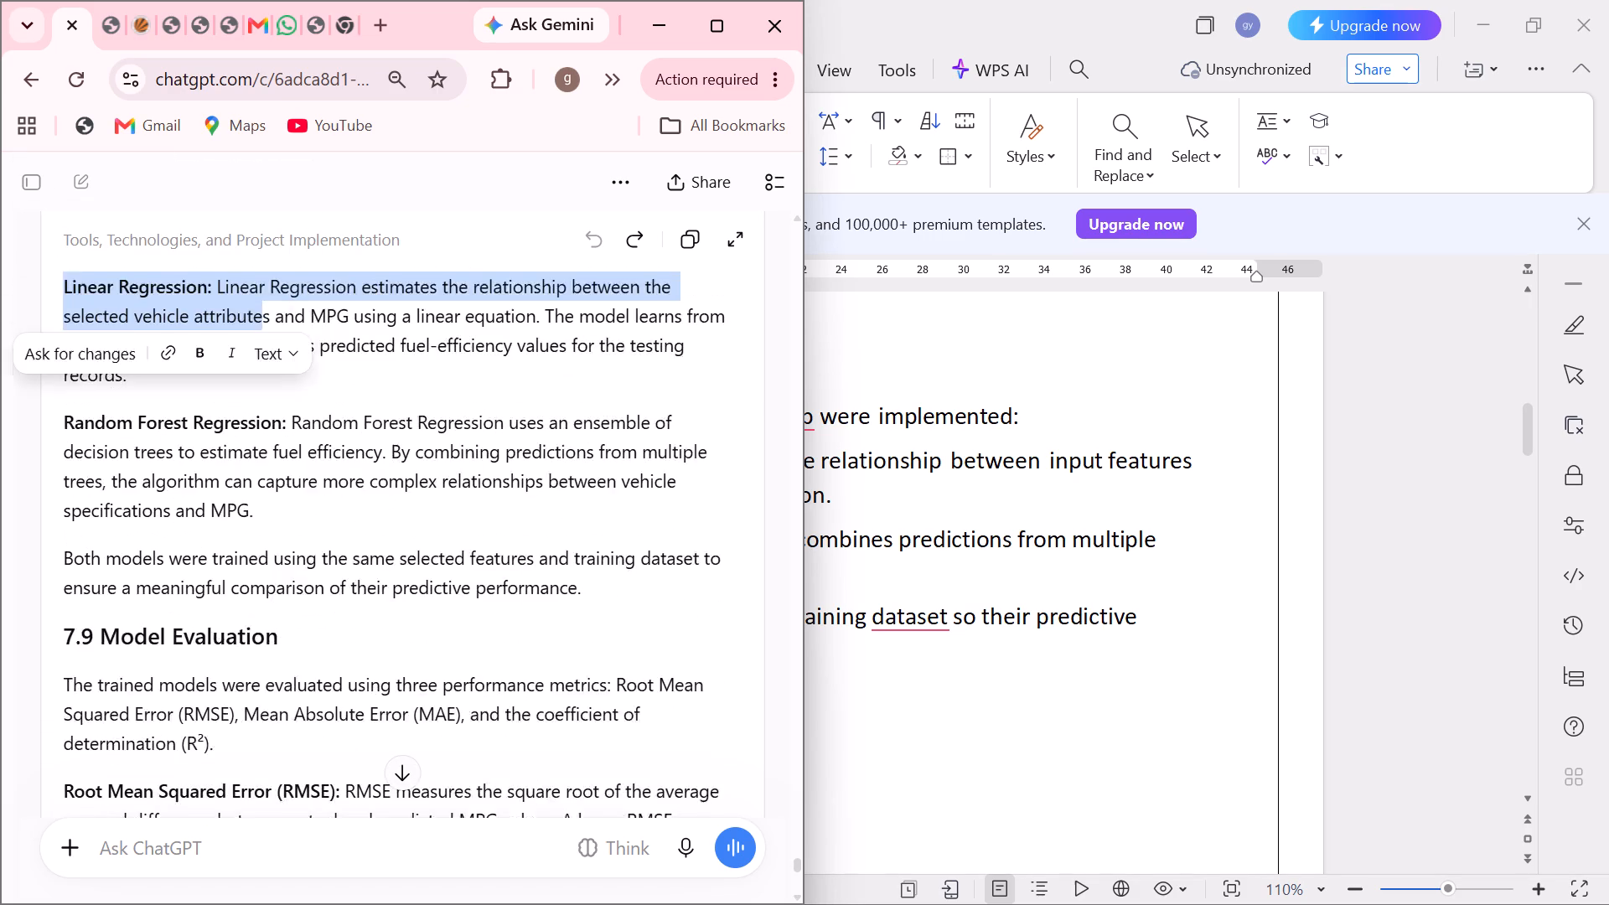
left_click_drag(263, 518, 484, 680)
scroll(263, 518, "up", 1)
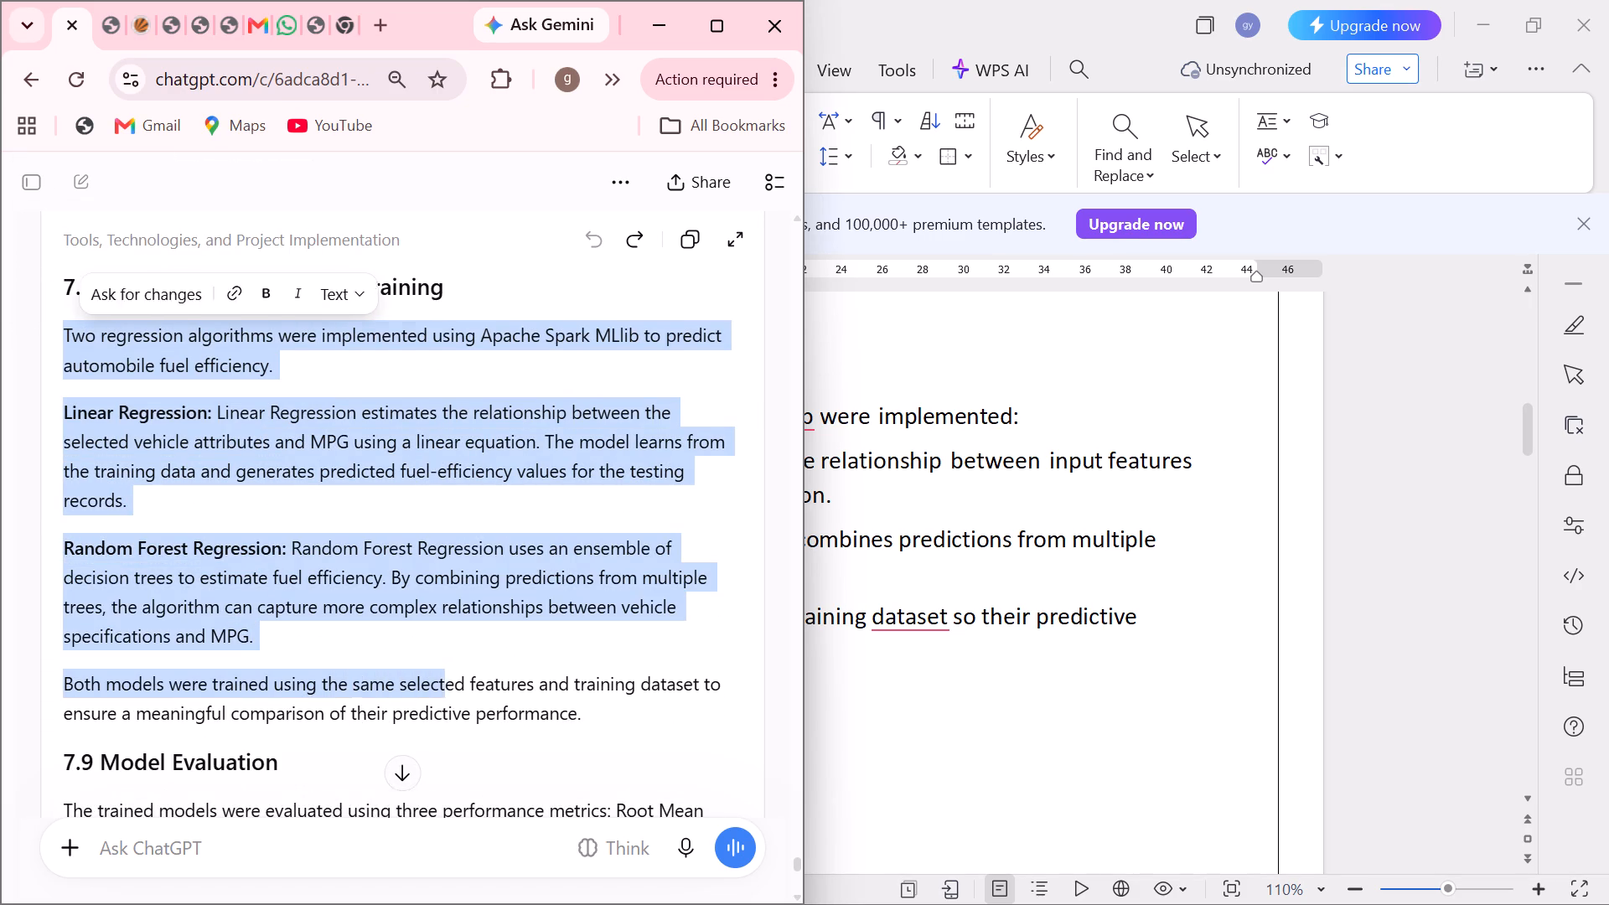
left_click_drag(484, 680, 613, 712)
key("ctrl+c")
key("ctrl+c")
key("ctrl+c")
key("ctrl+c")
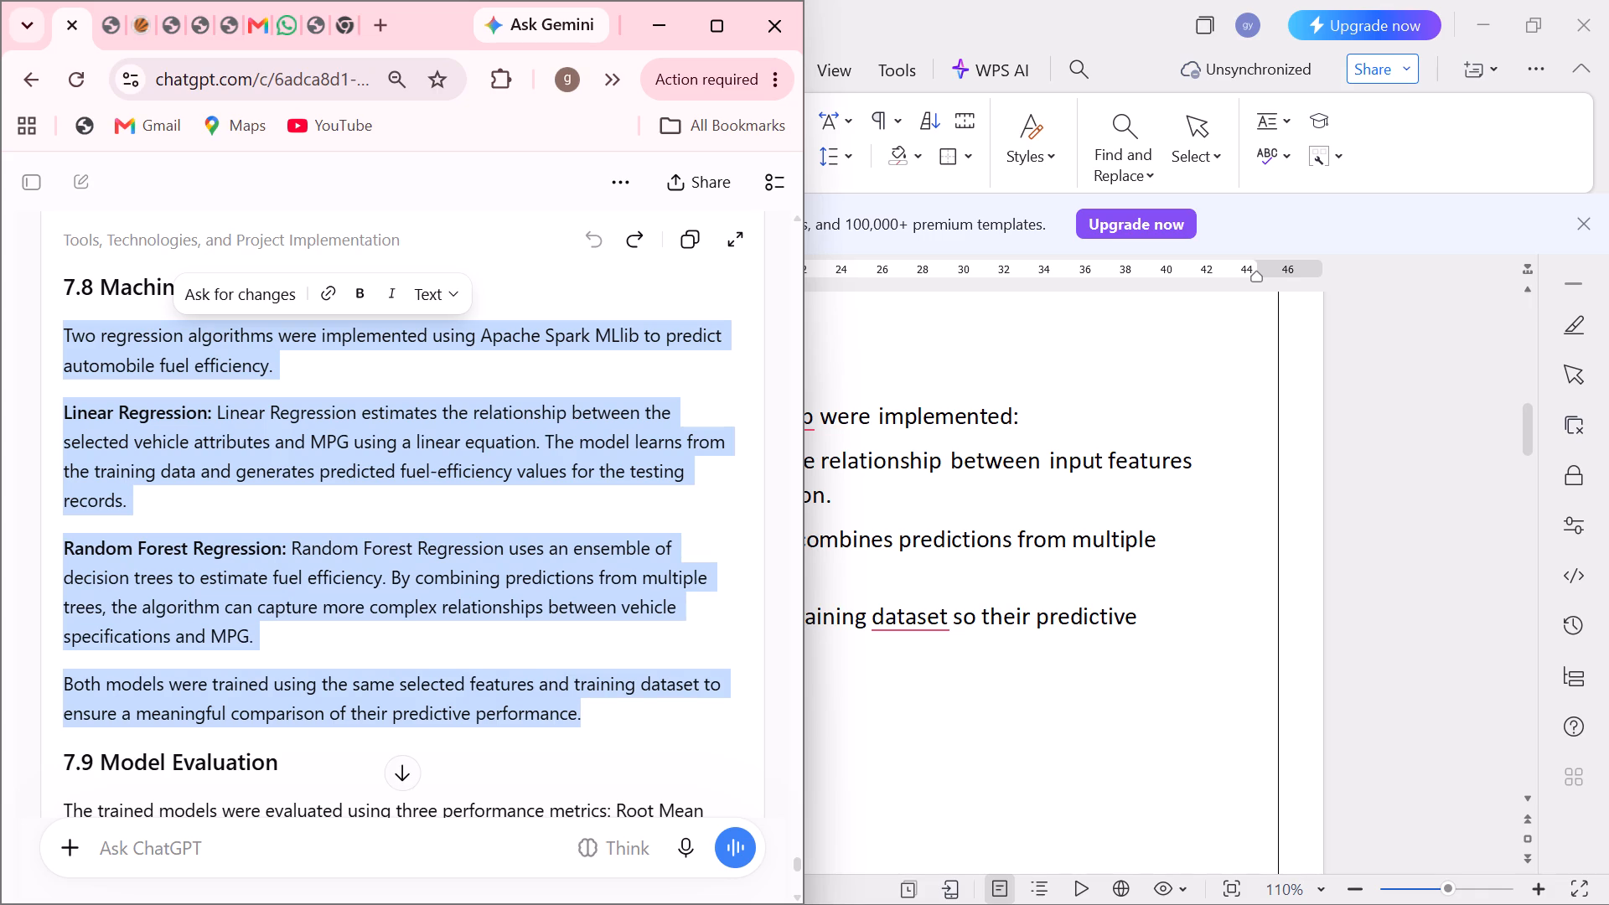
left_click(613, 717)
left_click(938, 772)
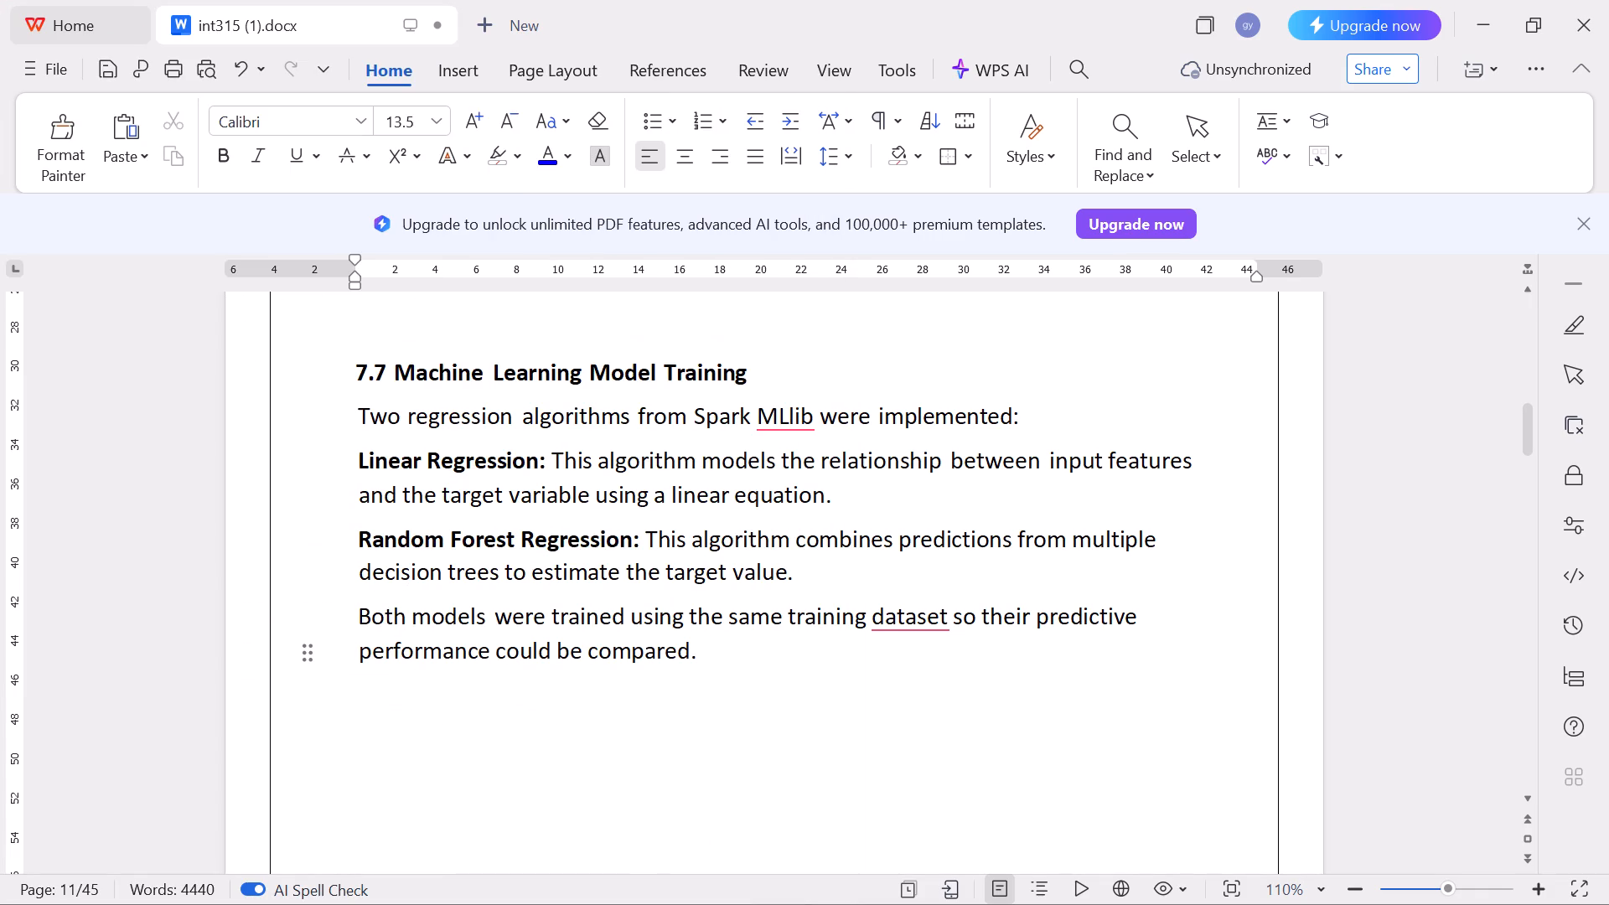
Replace section 7.7's body text, after its opening word Two, with the copied Machine Learning Model Training text.
scroll(723, 665, "down", 5)
scroll(723, 665, "up", 2)
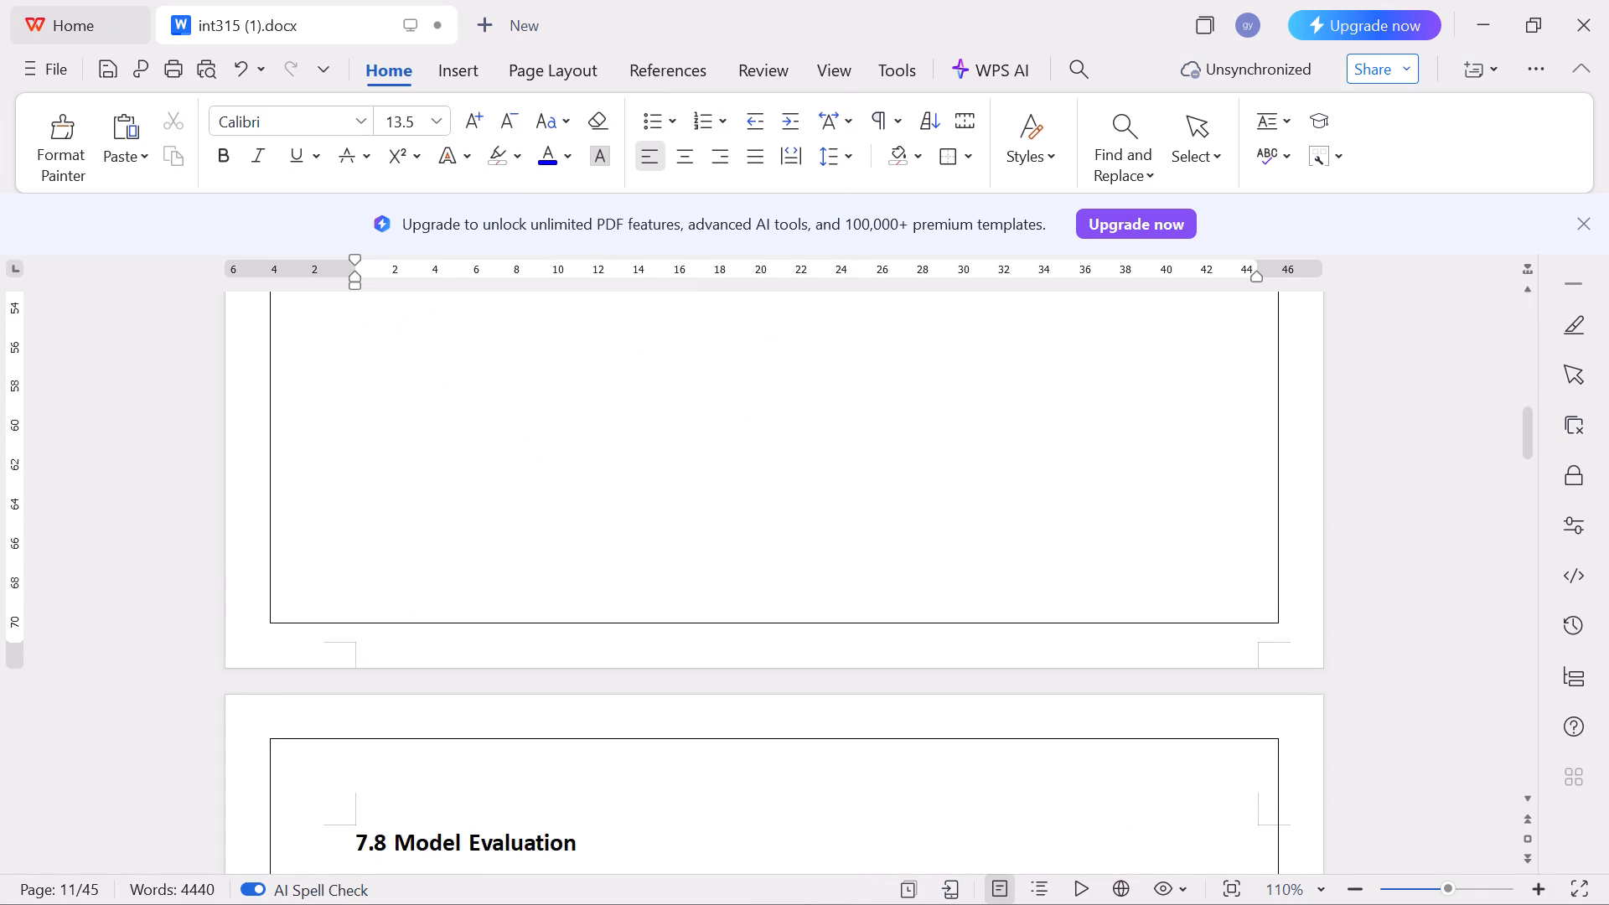
scroll(723, 665, "up", 4)
left_click_drag(732, 678, 391, 398)
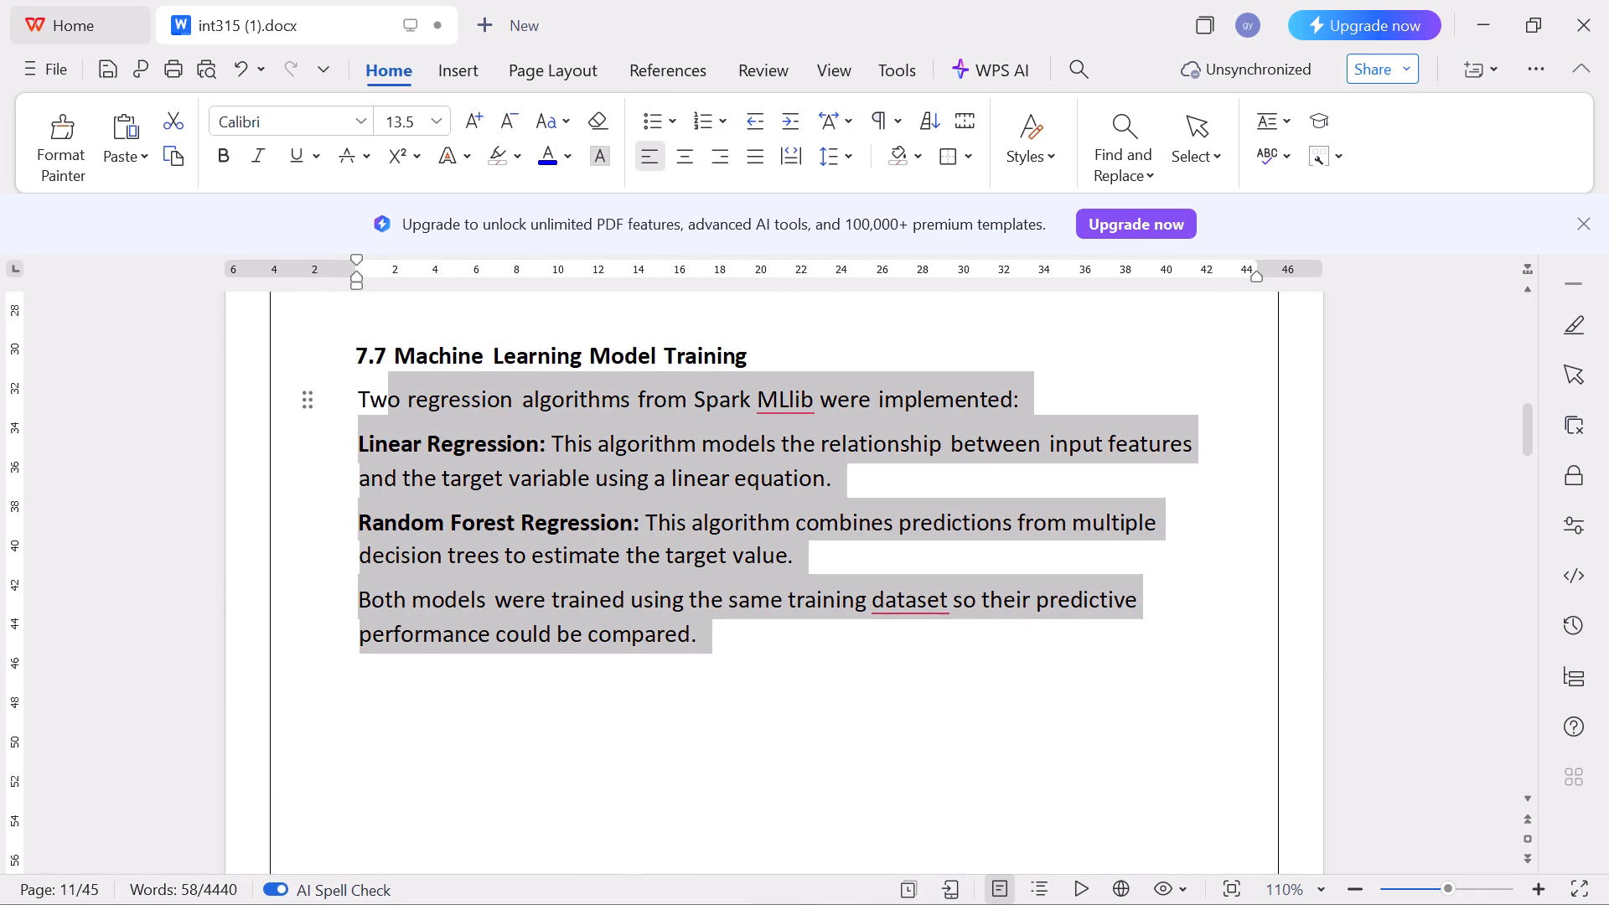
left_click_drag(391, 398, 408, 400)
key("BackSpace")
key("ctrl+v")
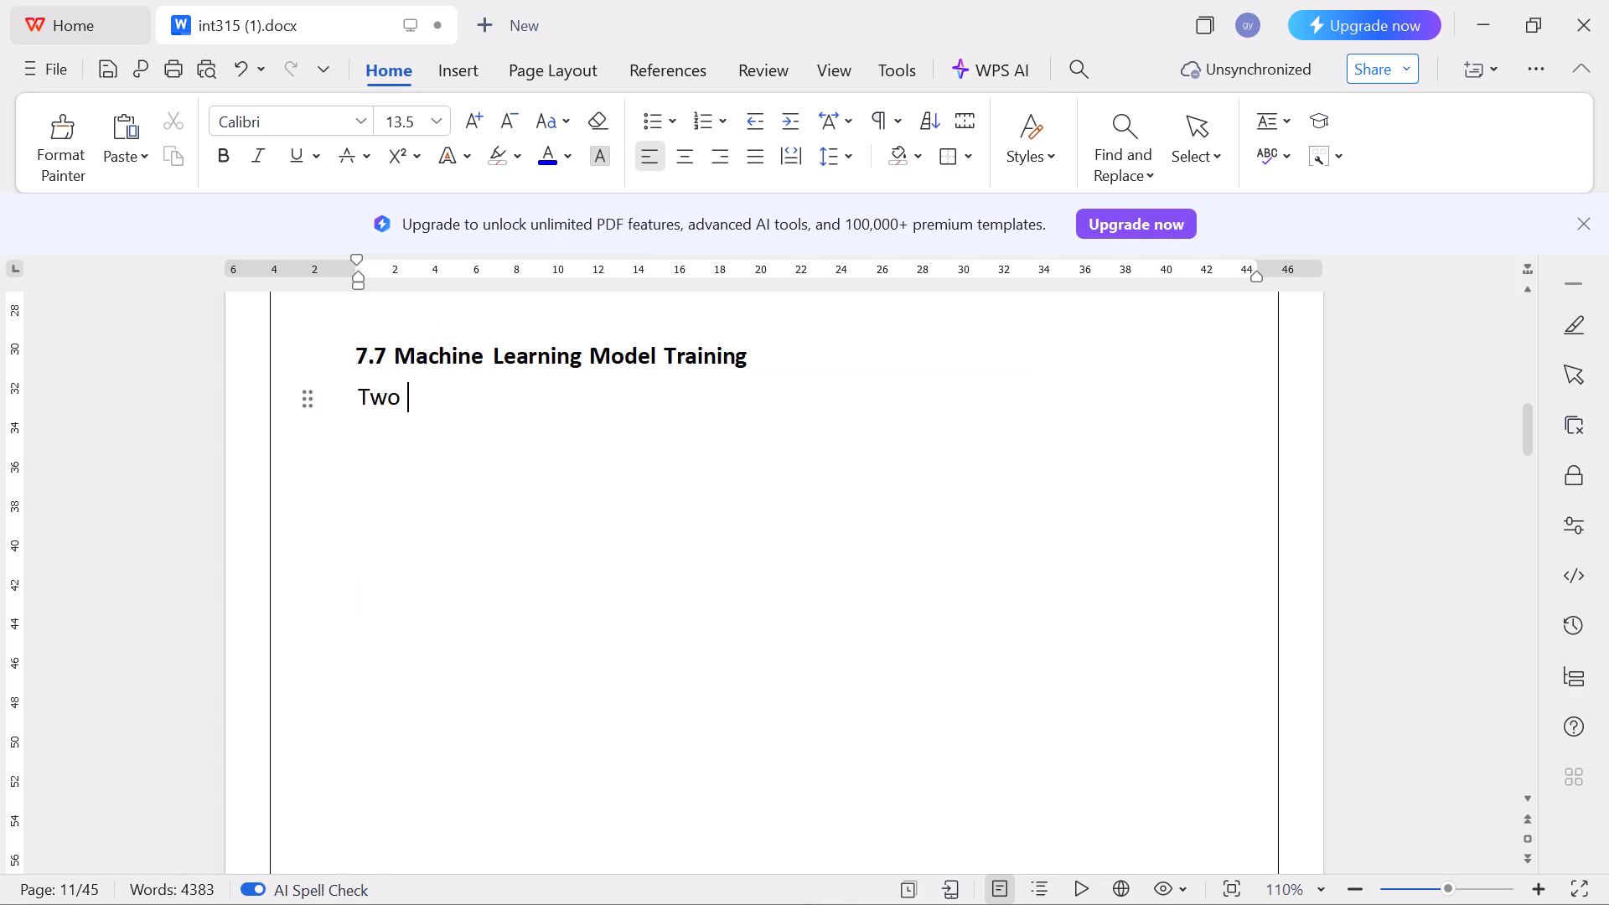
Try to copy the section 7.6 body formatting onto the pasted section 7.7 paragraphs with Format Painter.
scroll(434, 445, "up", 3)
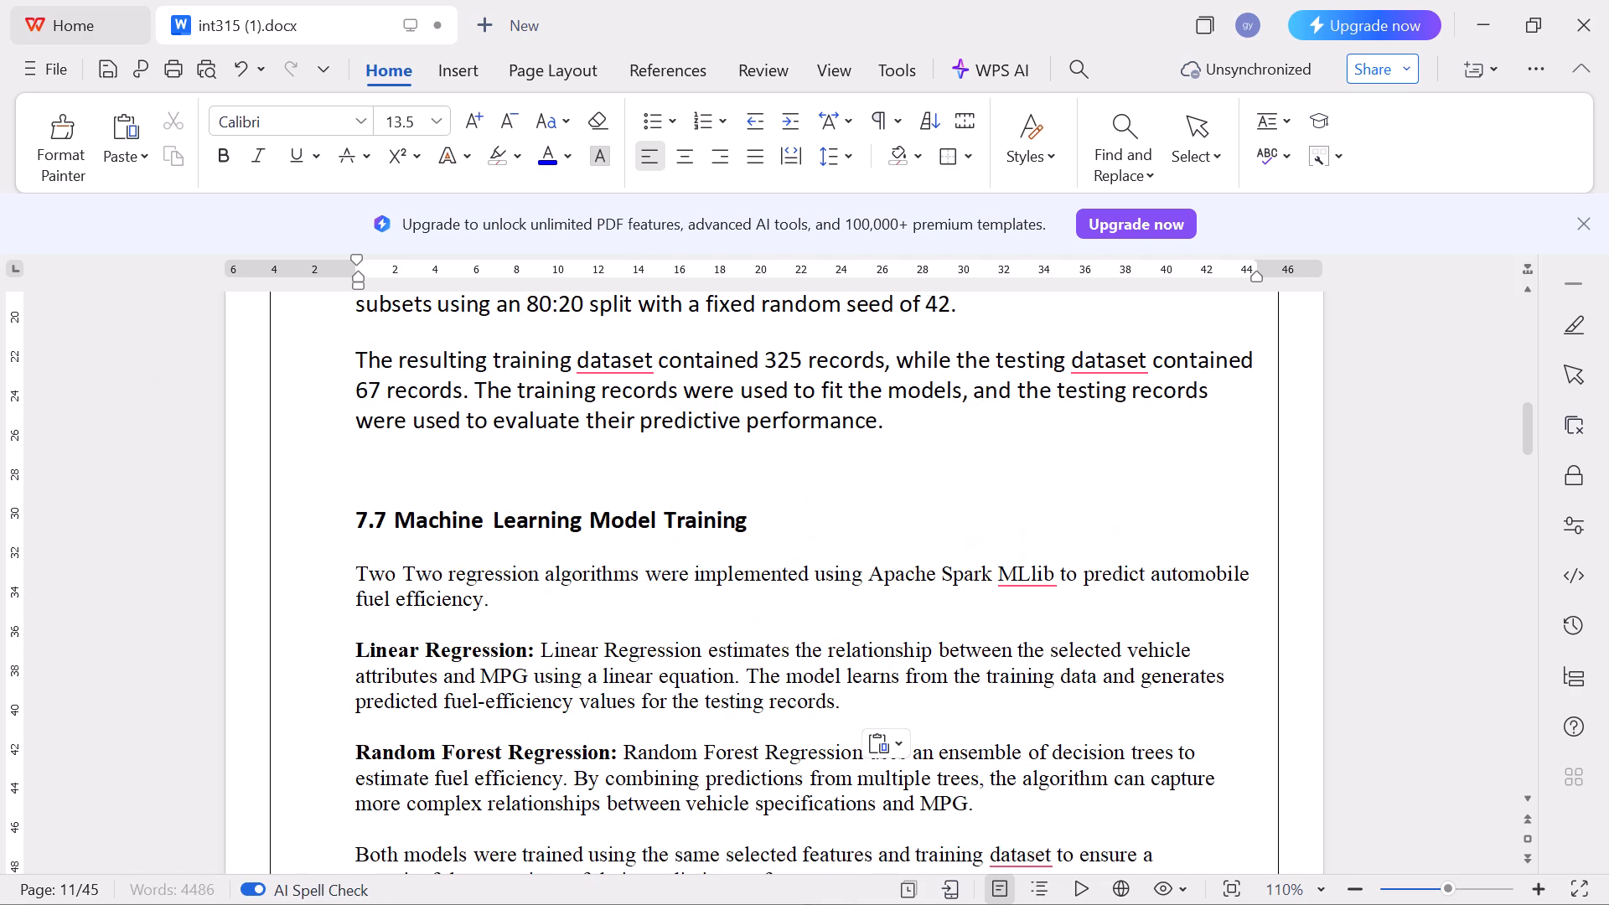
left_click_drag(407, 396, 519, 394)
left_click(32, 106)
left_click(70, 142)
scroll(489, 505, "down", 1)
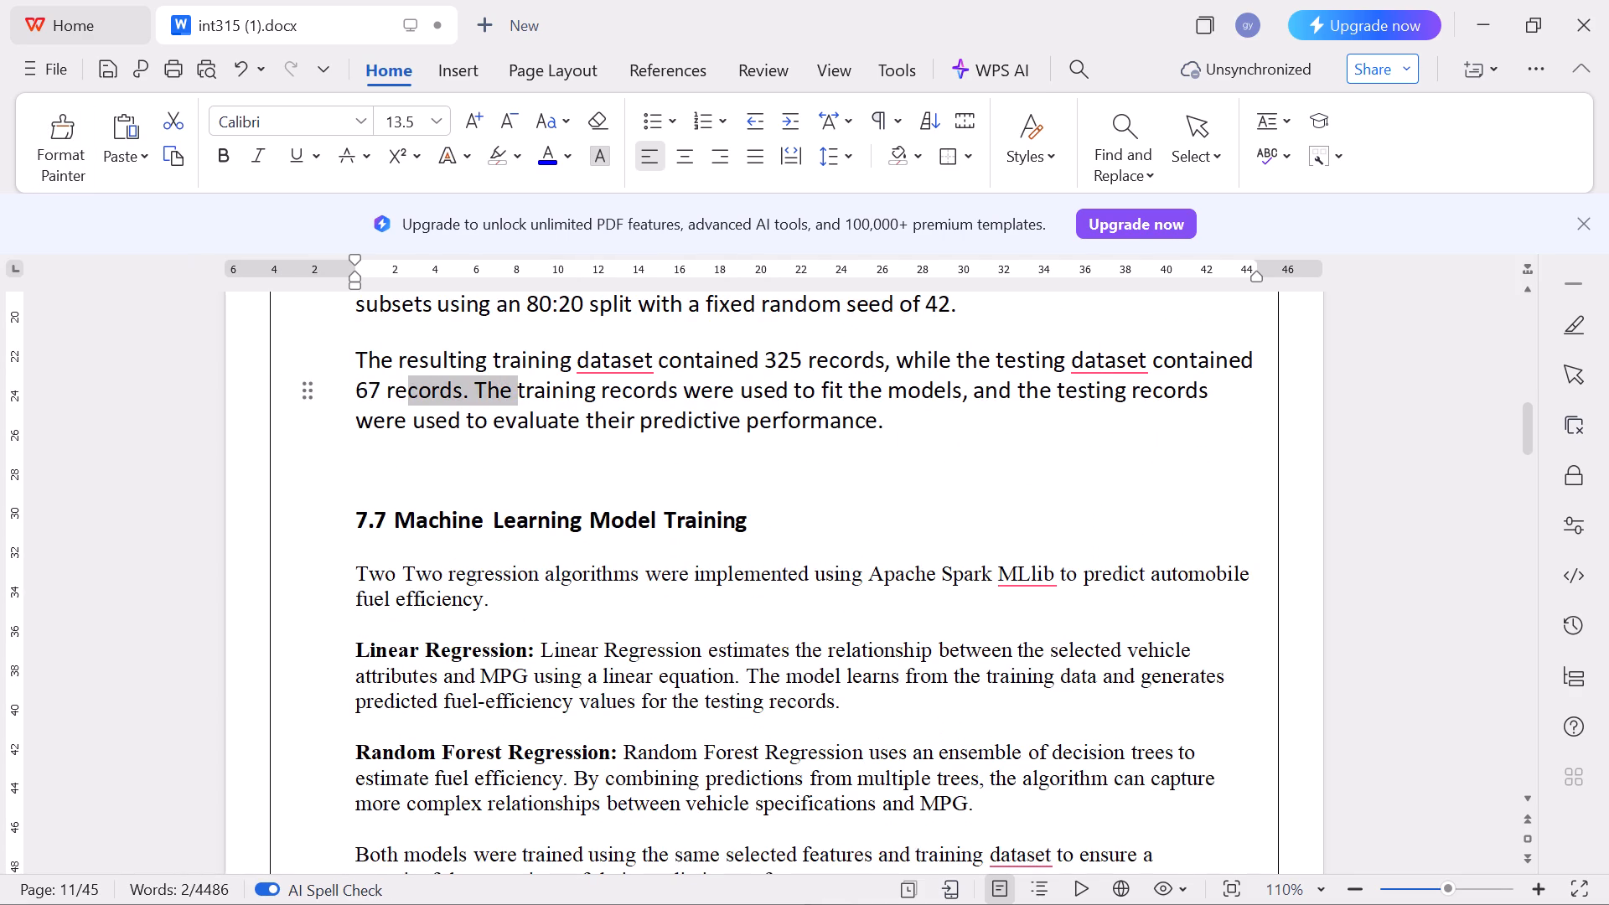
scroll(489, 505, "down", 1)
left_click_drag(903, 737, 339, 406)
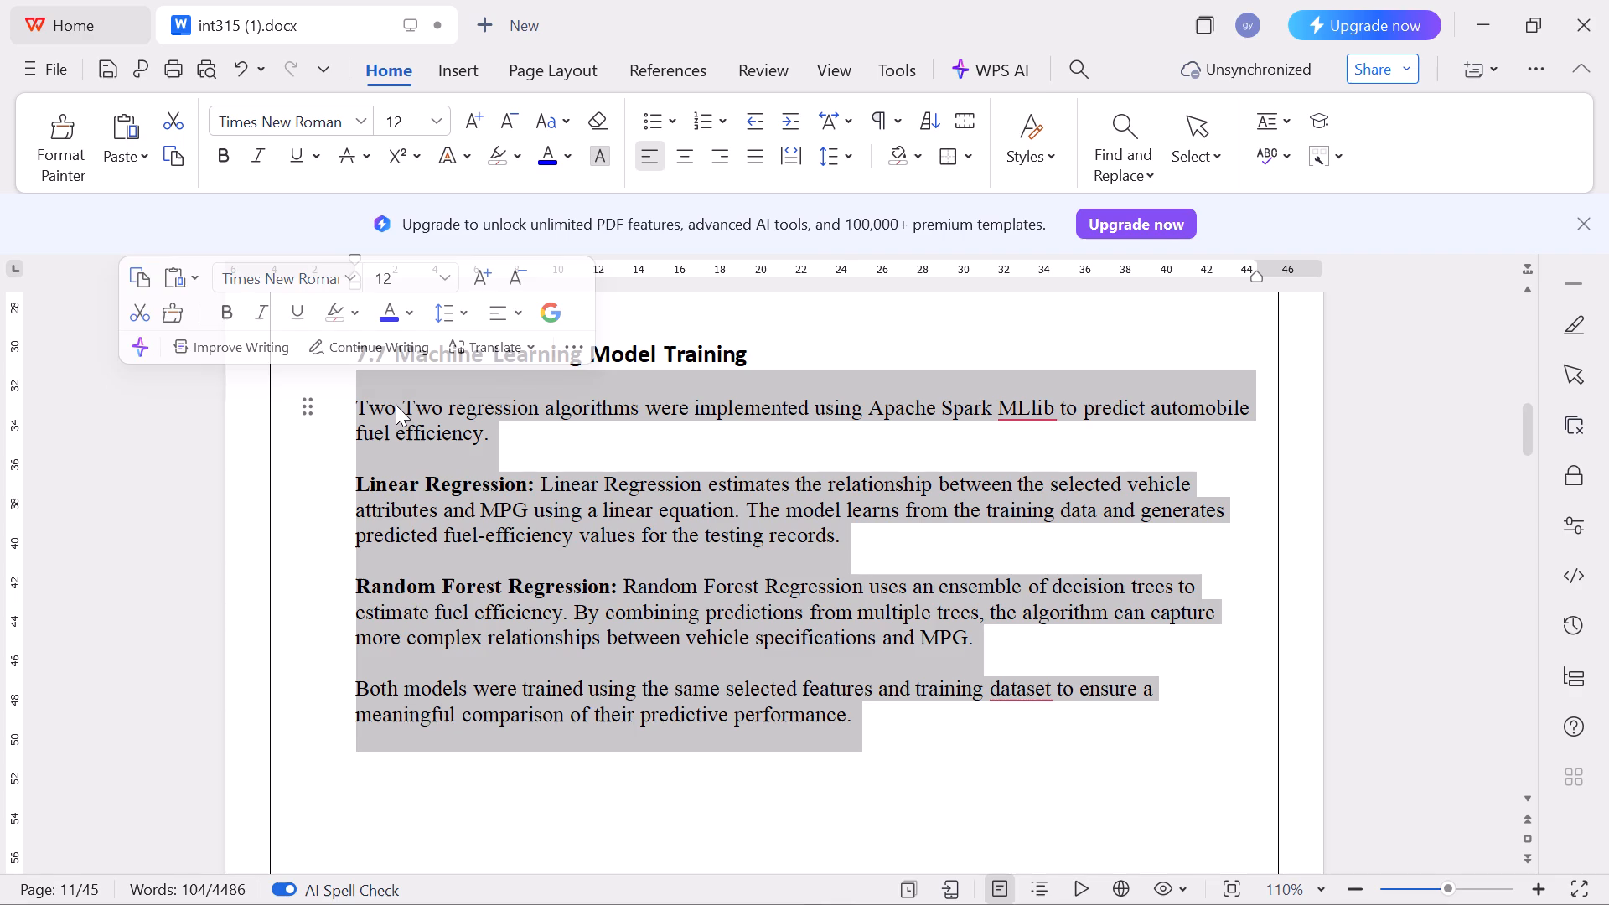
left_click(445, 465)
Use Format Painter to copy section 7.8's opening body sentence's formatting onto the four pasted section 7.7 paragraphs.
scroll(479, 545, "down", 1)
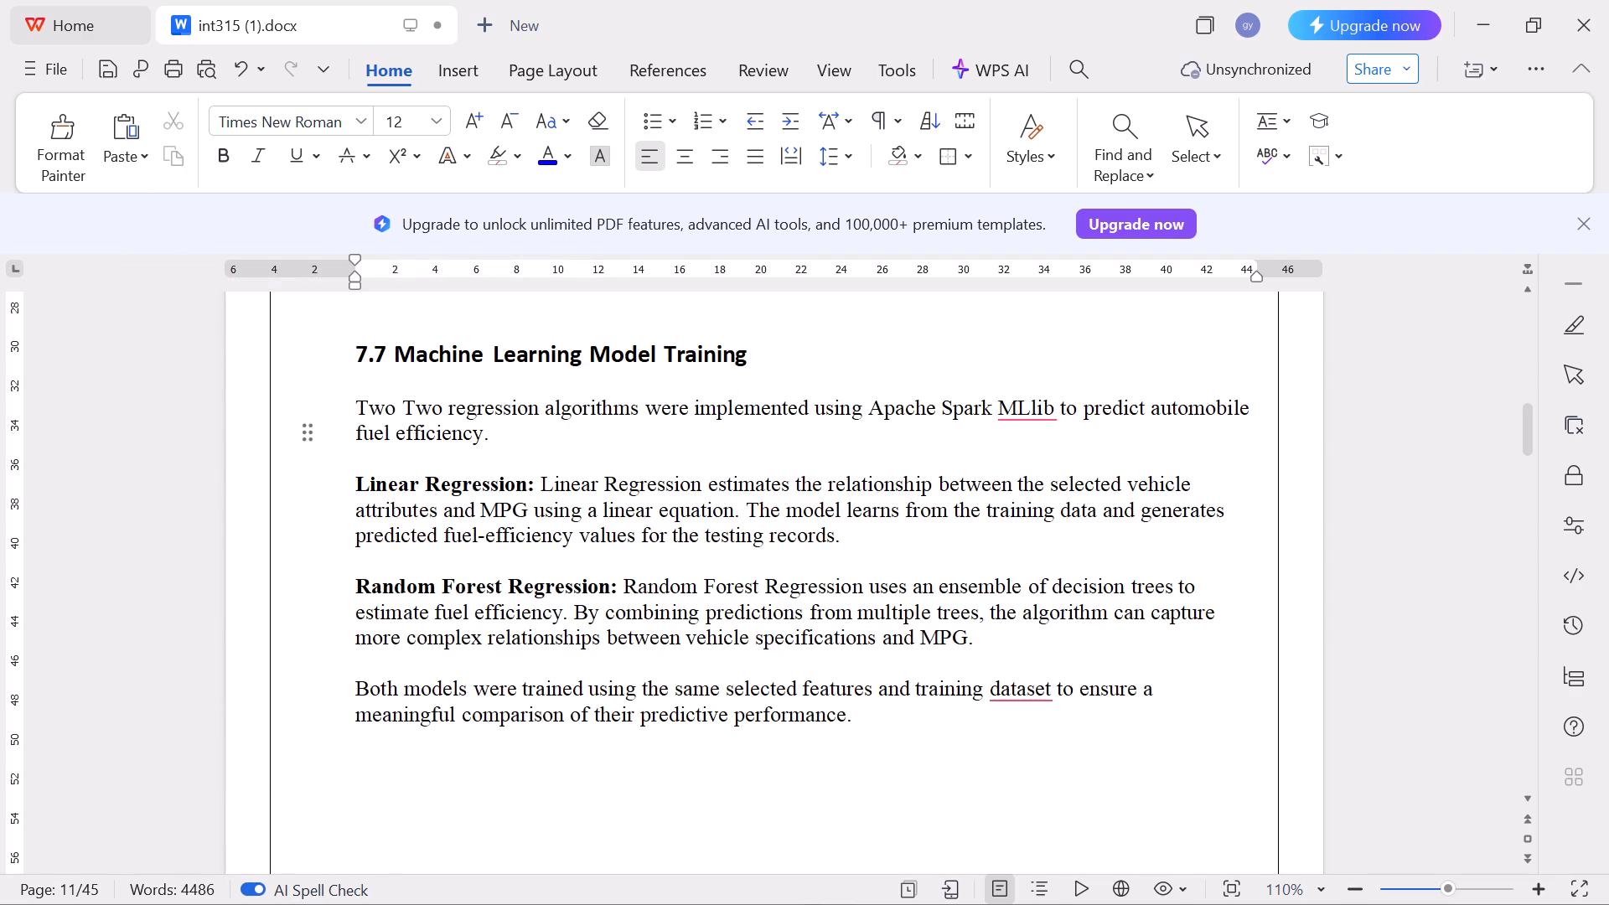
scroll(479, 545, "down", 1)
scroll(509, 707, "down", 3)
scroll(498, 856, "down", 1)
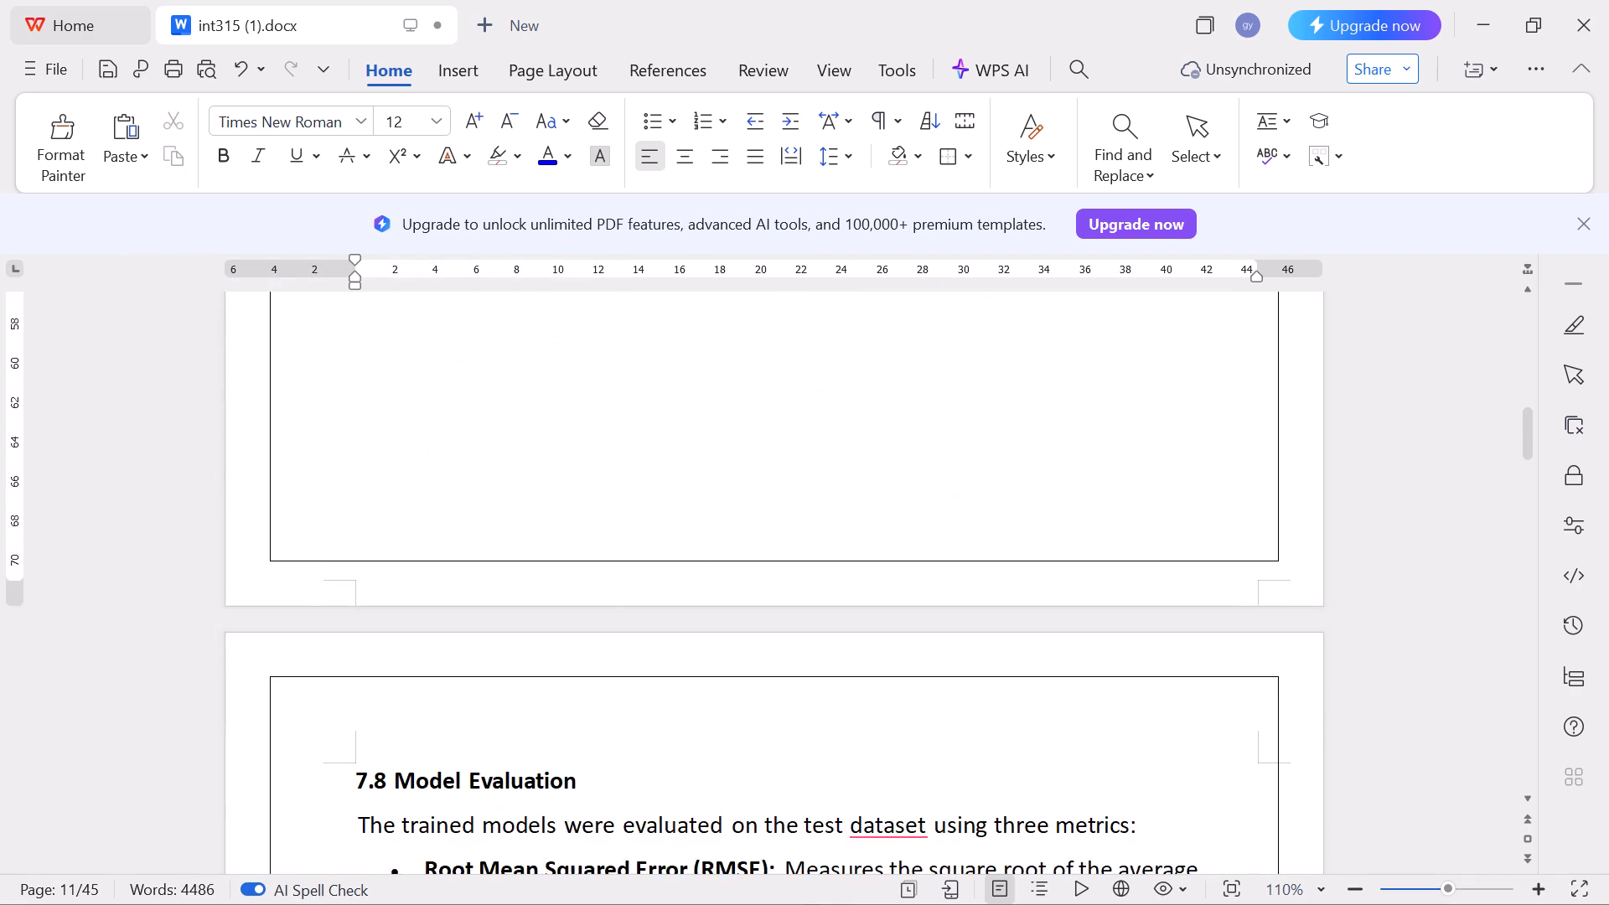
left_click_drag(469, 799, 592, 802)
left_click(41, 140)
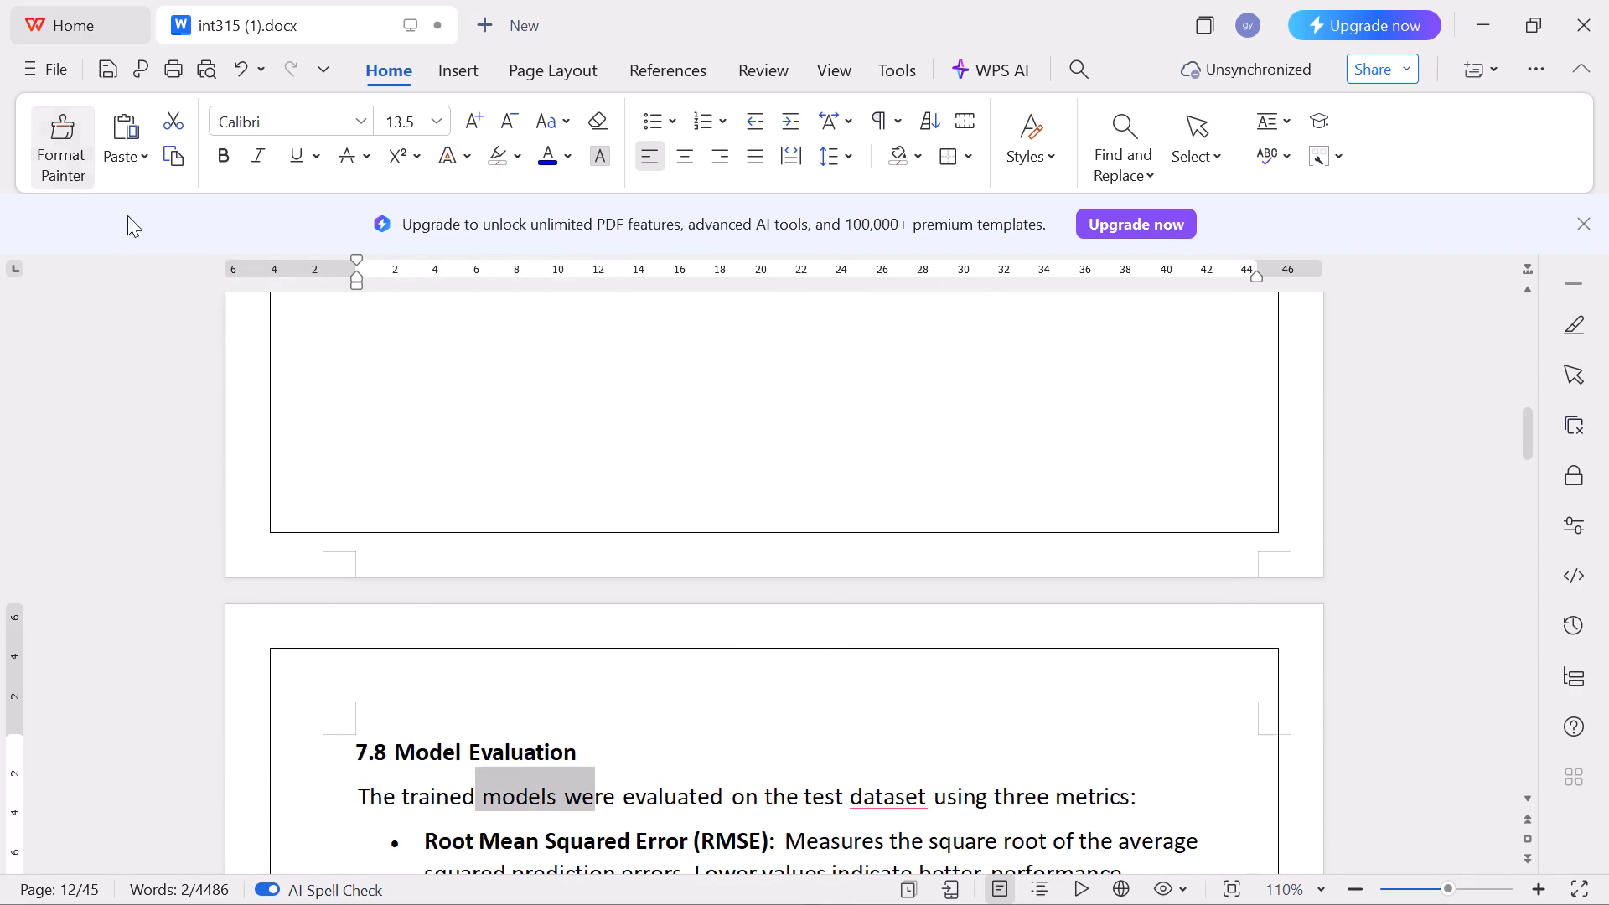
scroll(476, 416, "up", 6)
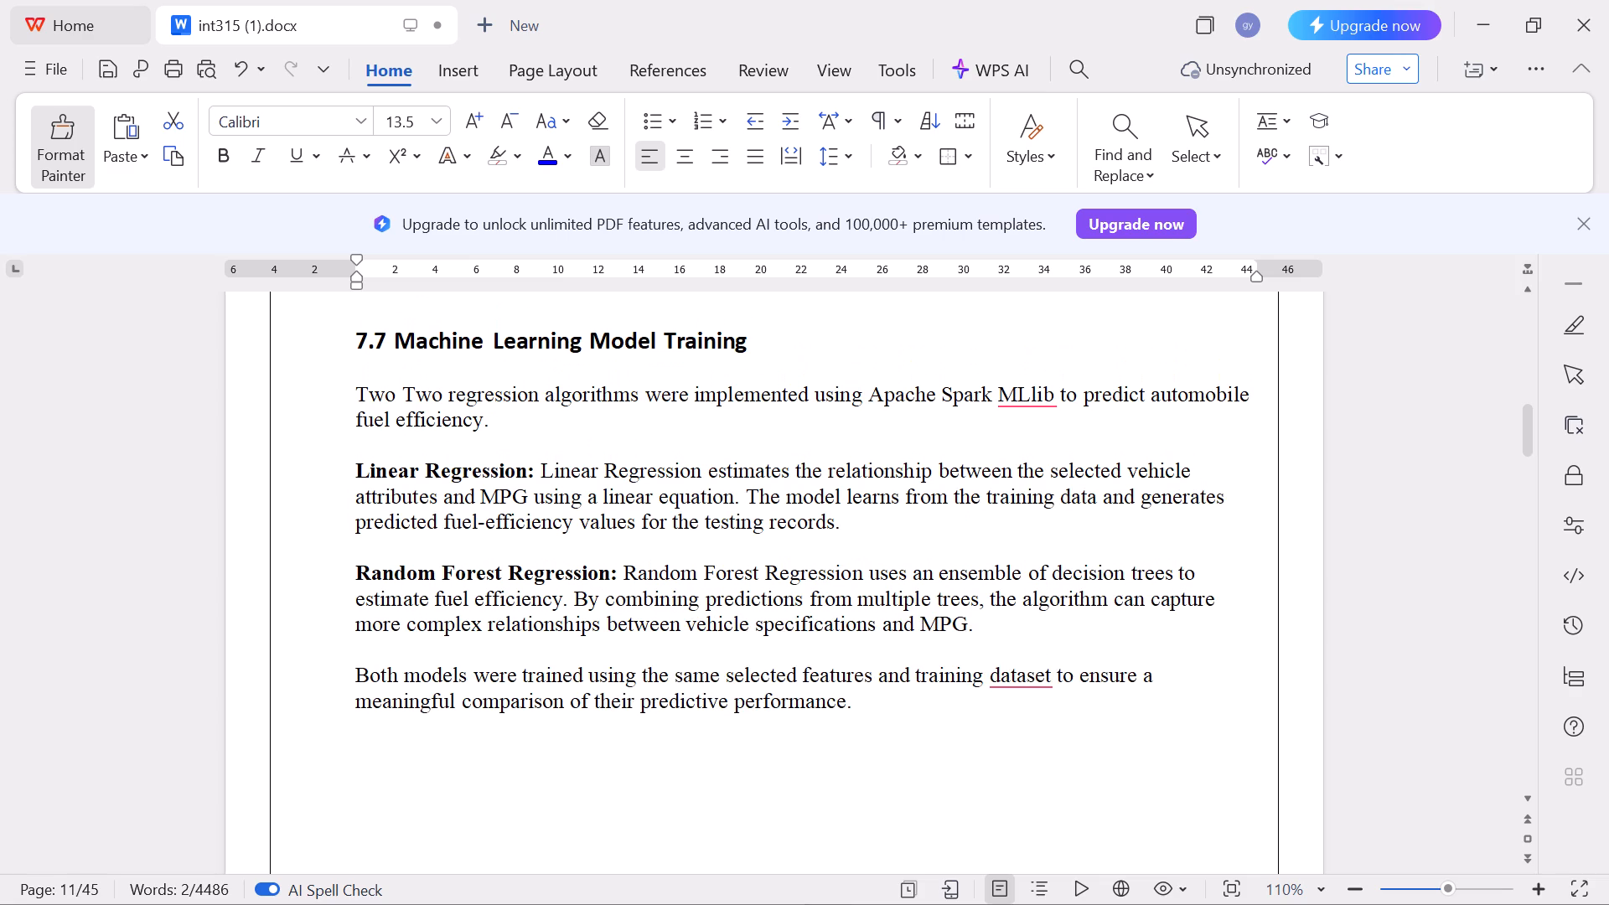
left_click_drag(879, 716, 349, 390)
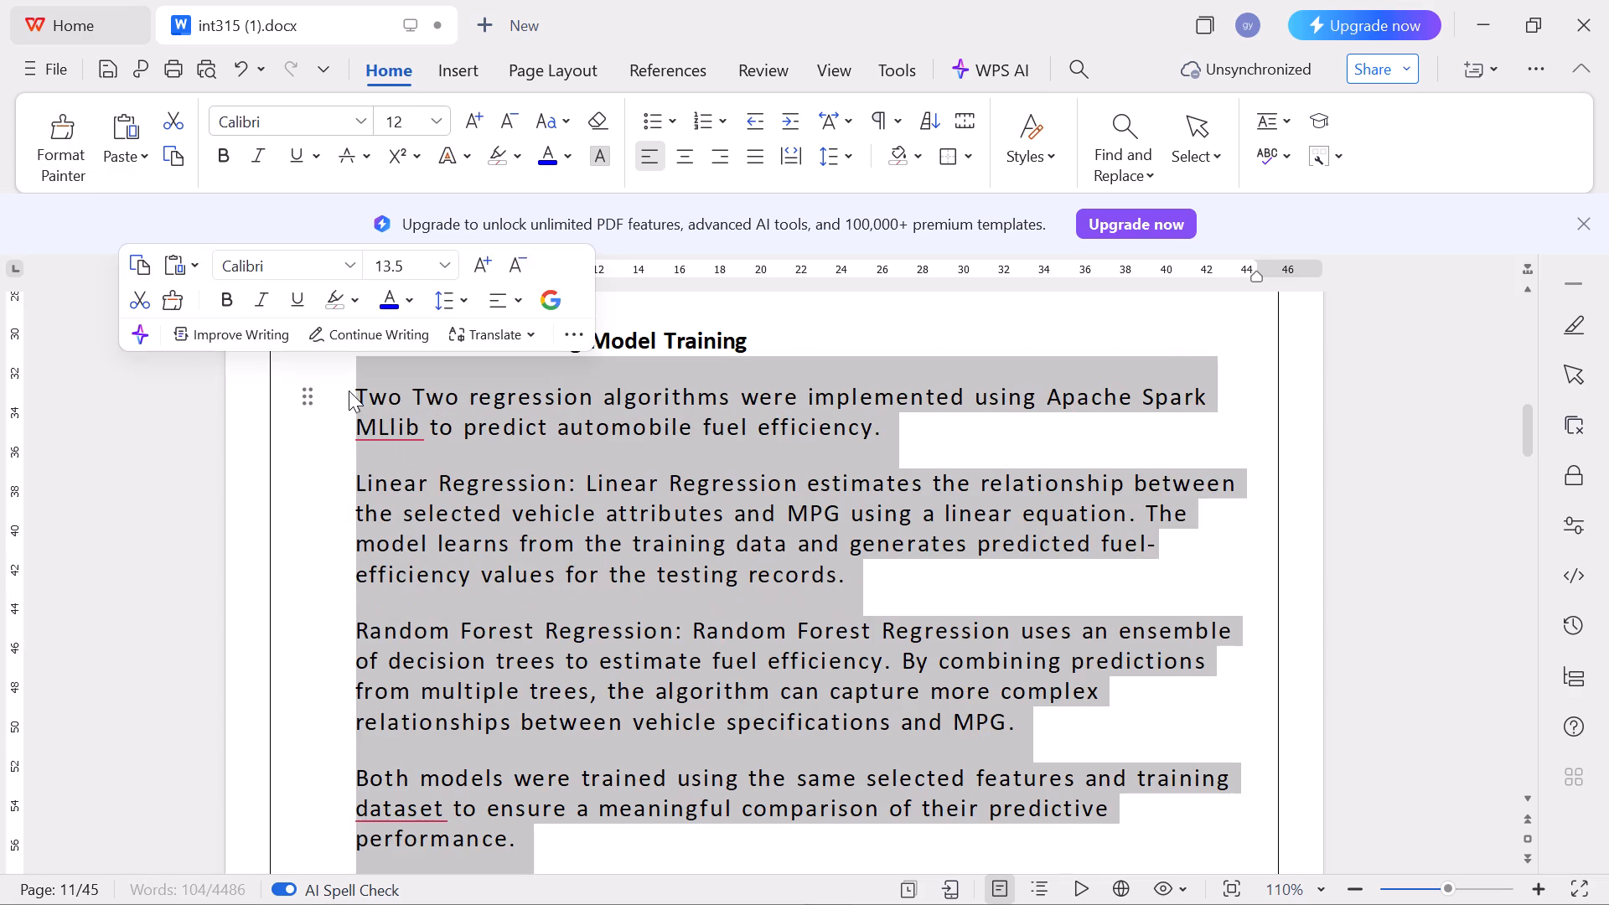
Delete the duplicate word Two at the start of section 7.7's first paragraph.
left_click(410, 386)
key("BackSpace")
key("BackSpace")
key("BackSpace")
key("BackSpace")
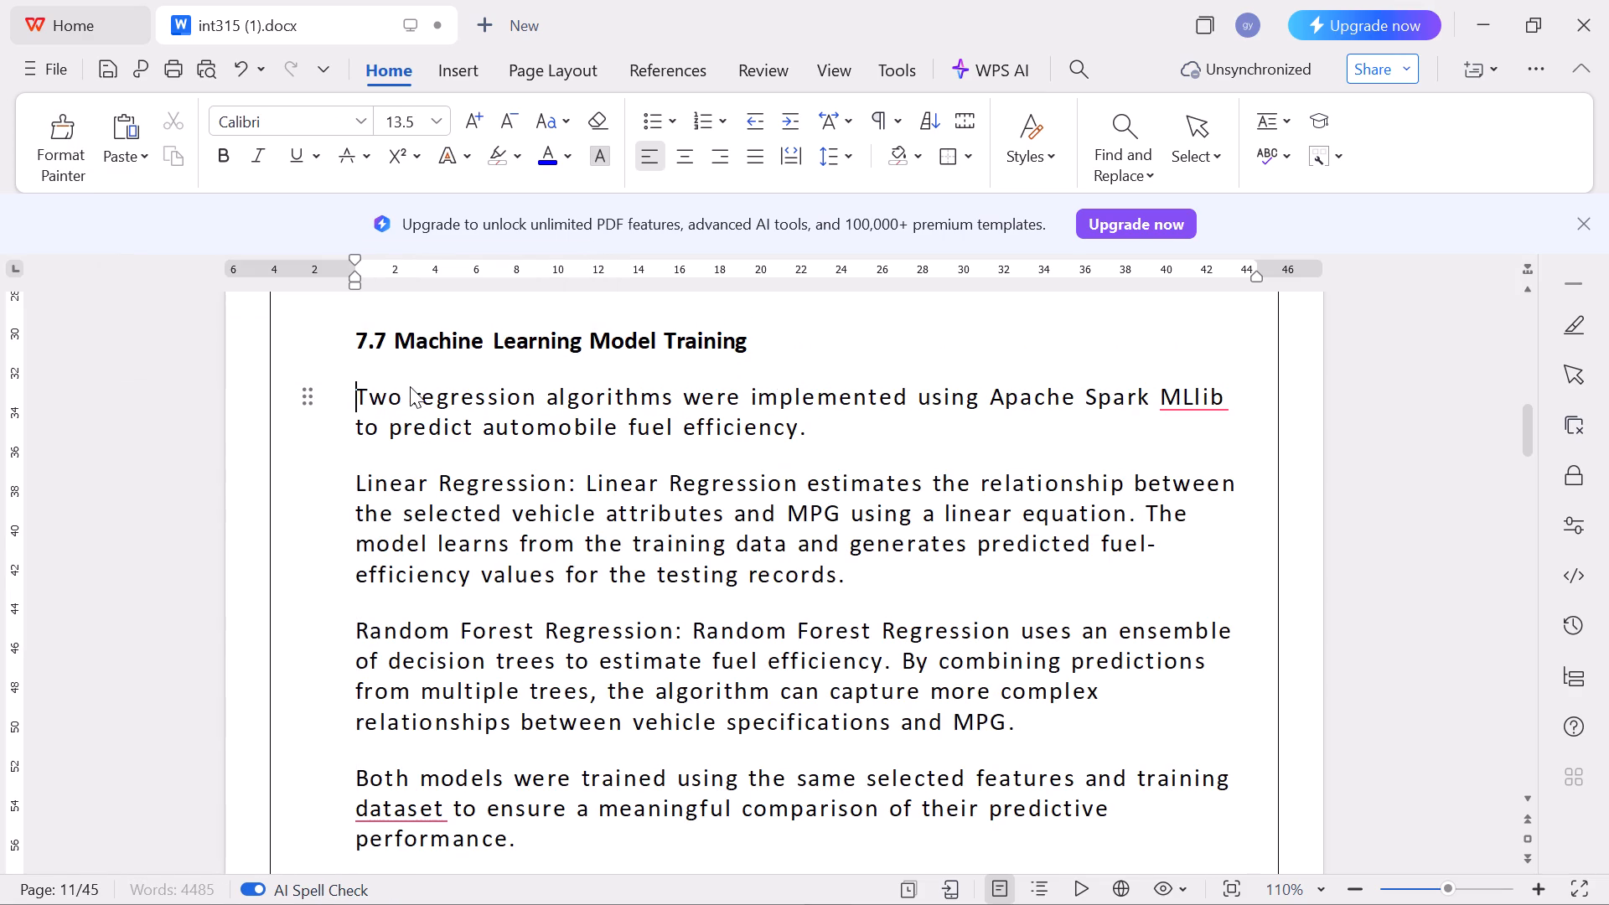
Make the Linear Regression label at the start of section 7.7's second paragraph bold.
left_click_drag(354, 478, 354, 478)
left_click_drag(354, 478, 572, 485)
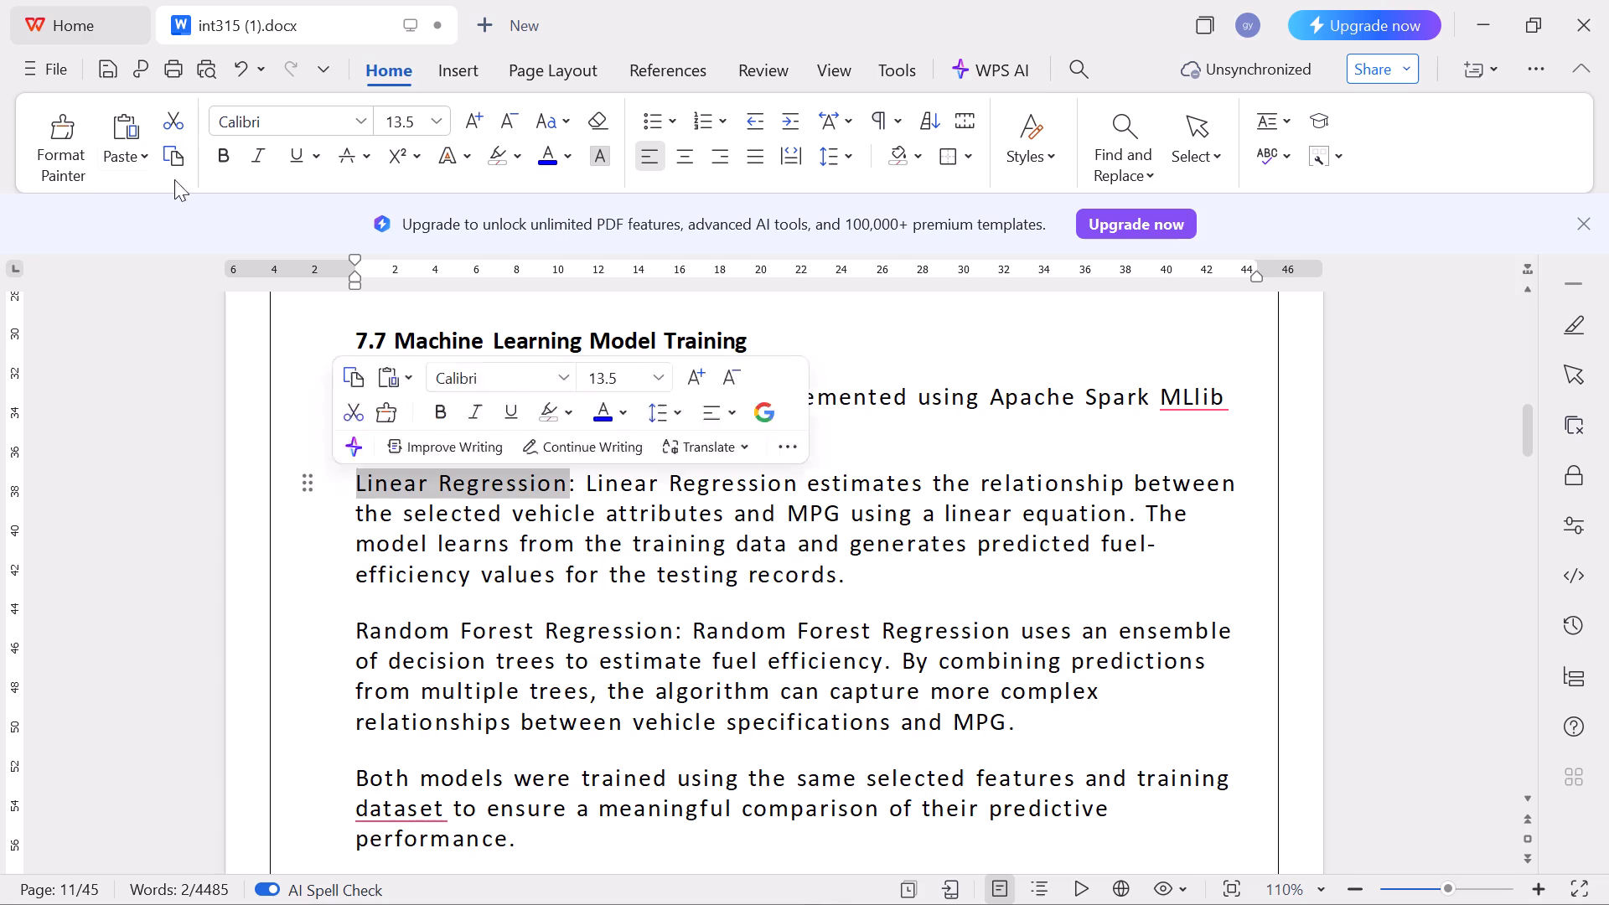
left_click(76, 127)
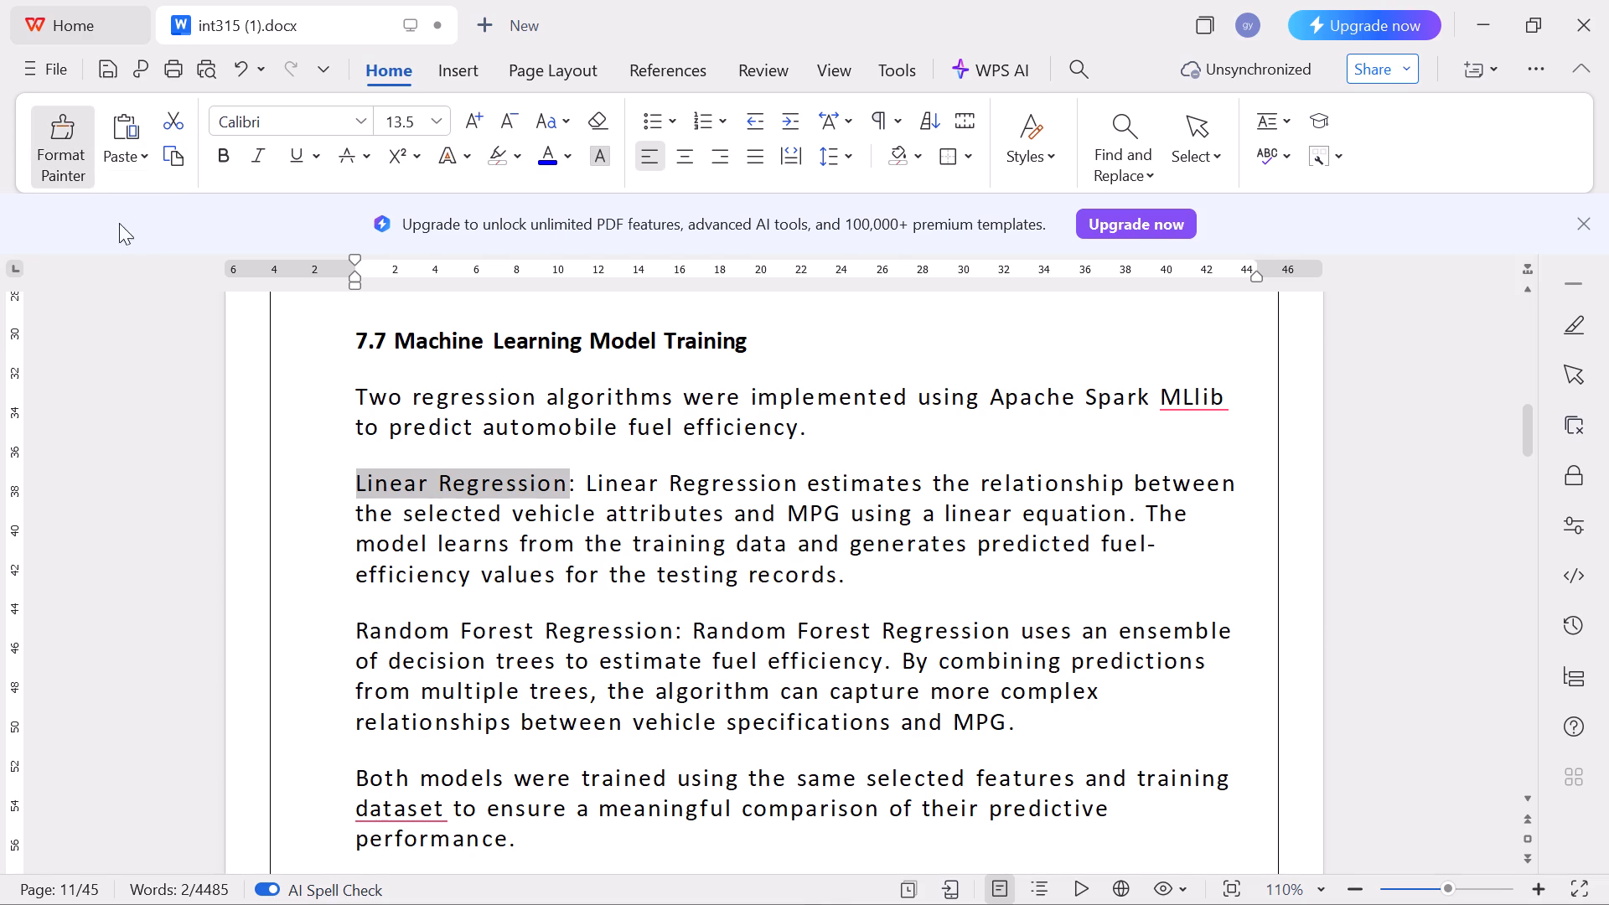
left_click(229, 157)
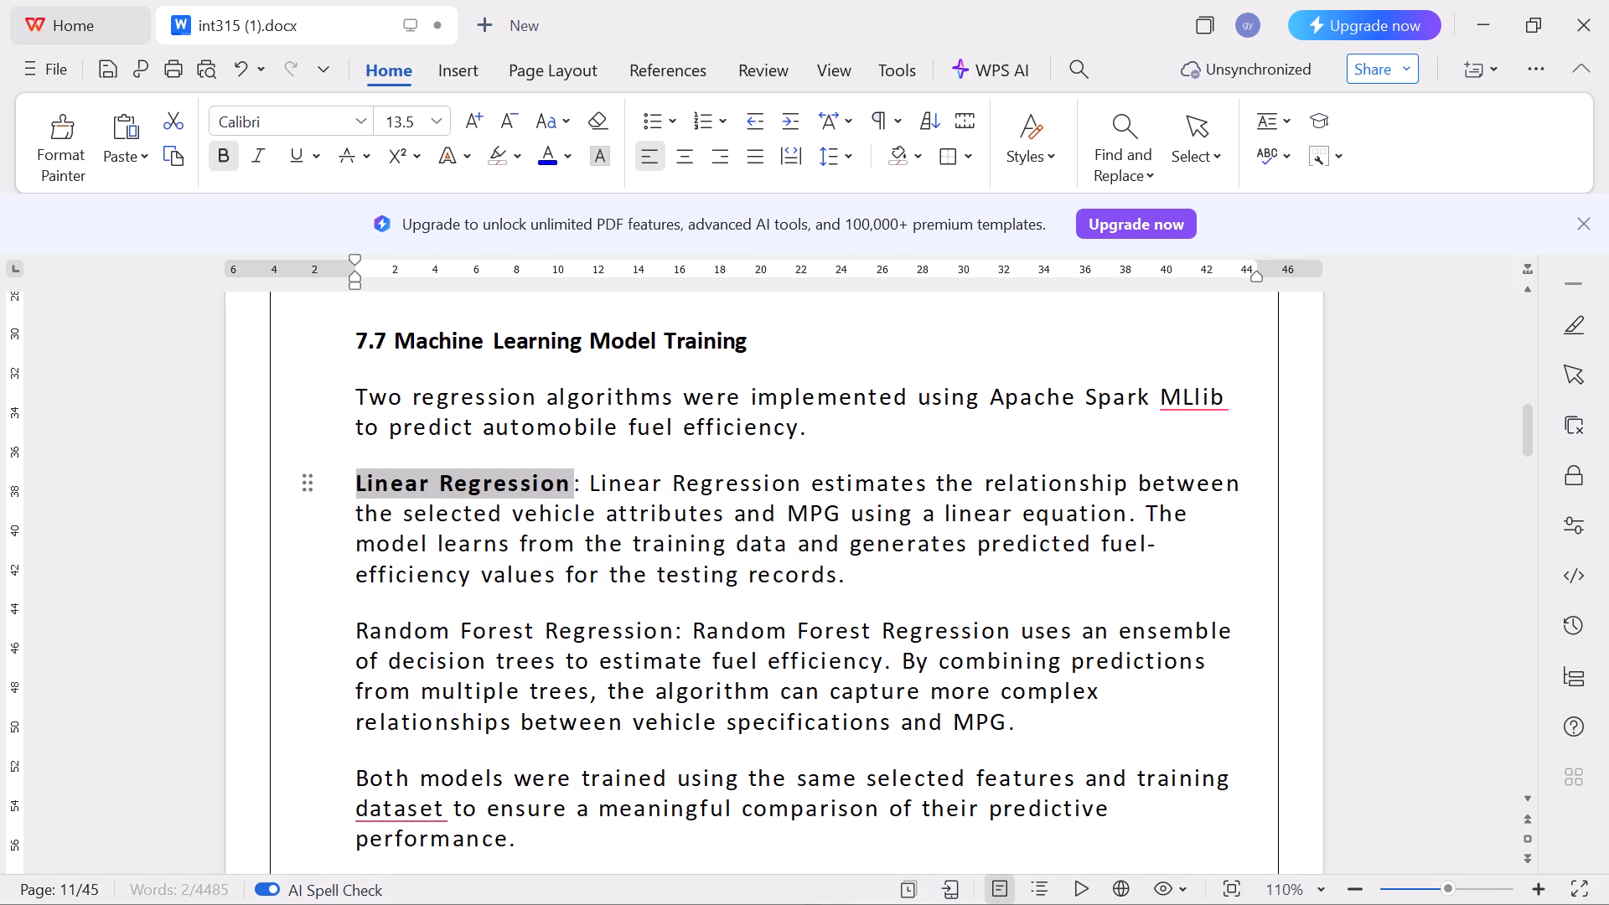
Use Format Painter to copy the bold Linear Regression label's formatting onto the Random Forest Regression label in section 7.7.
left_click(56, 148)
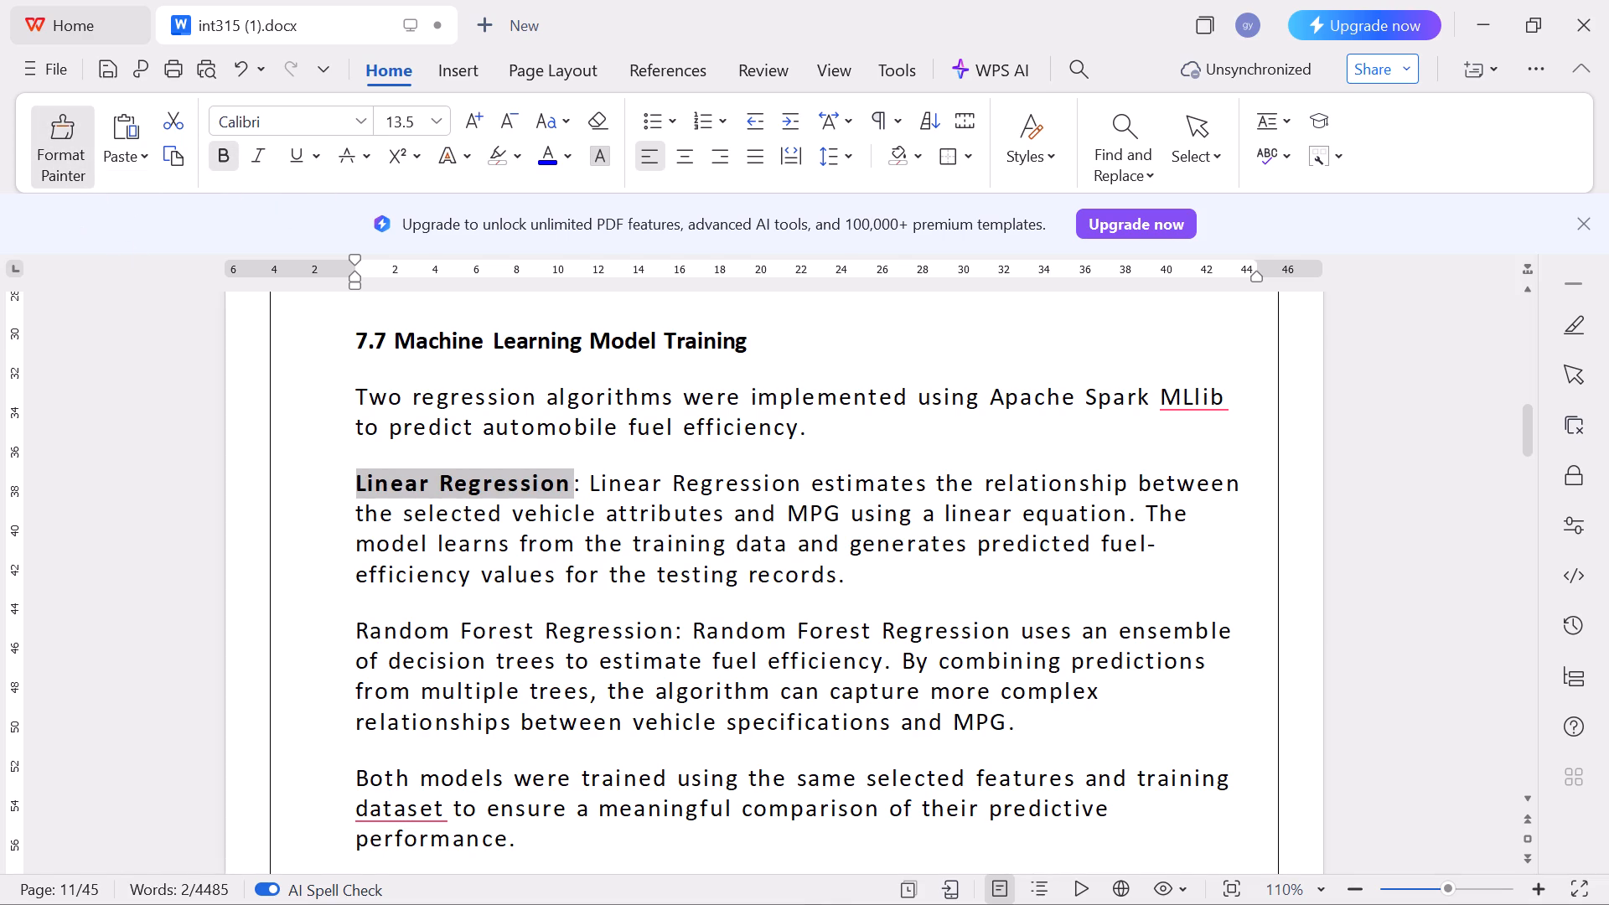
left_click_drag(358, 628, 671, 648)
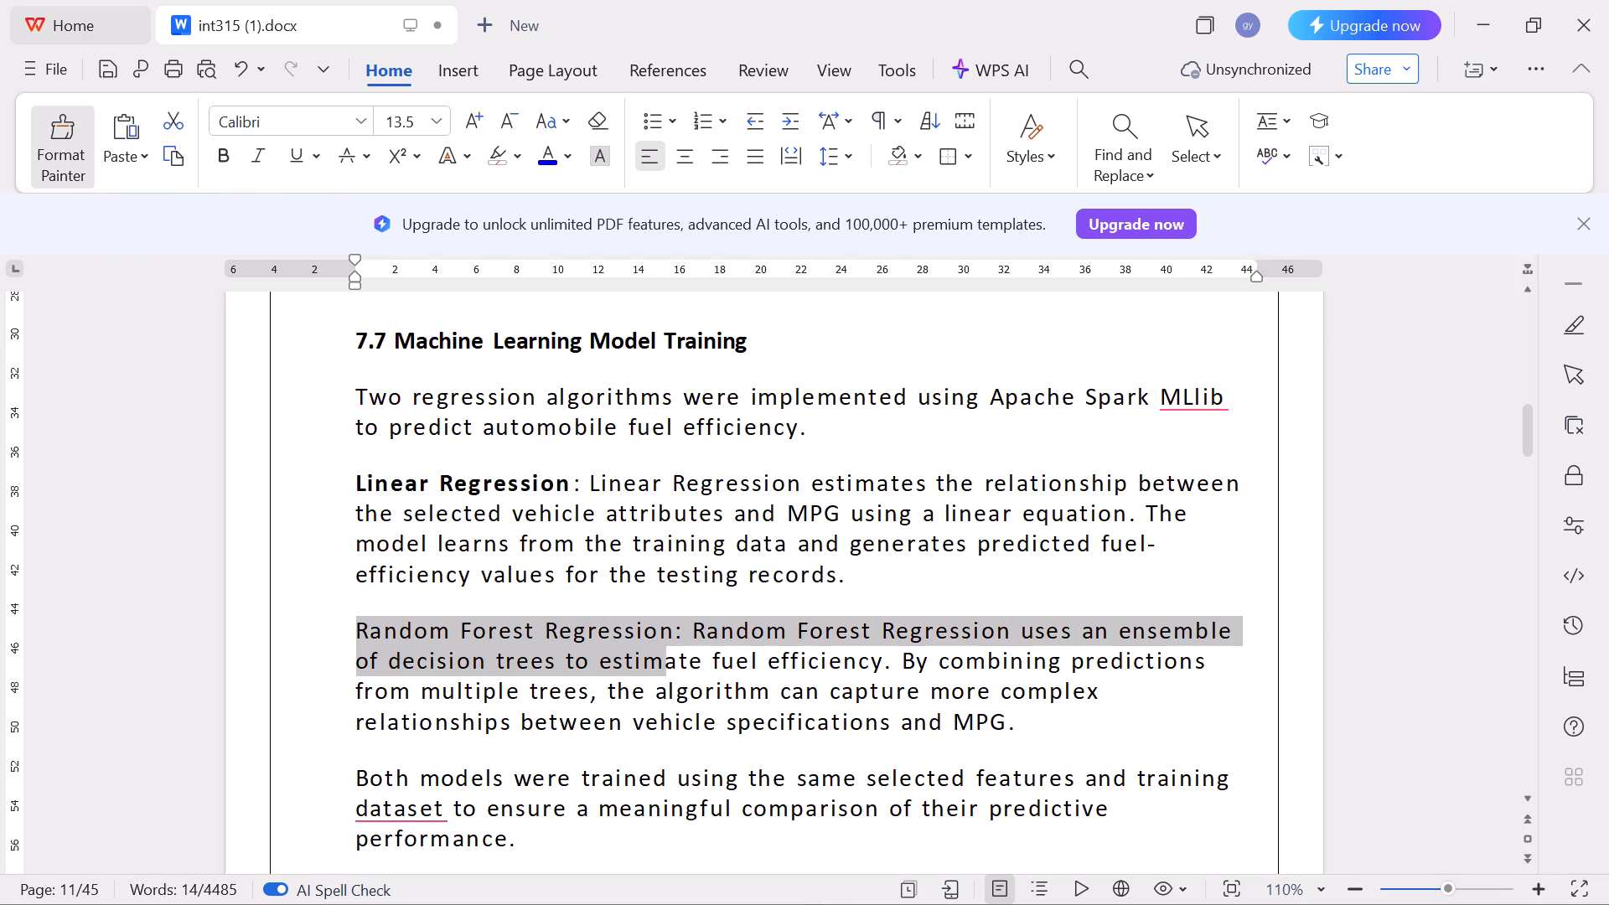
left_click_drag(671, 648, 672, 633)
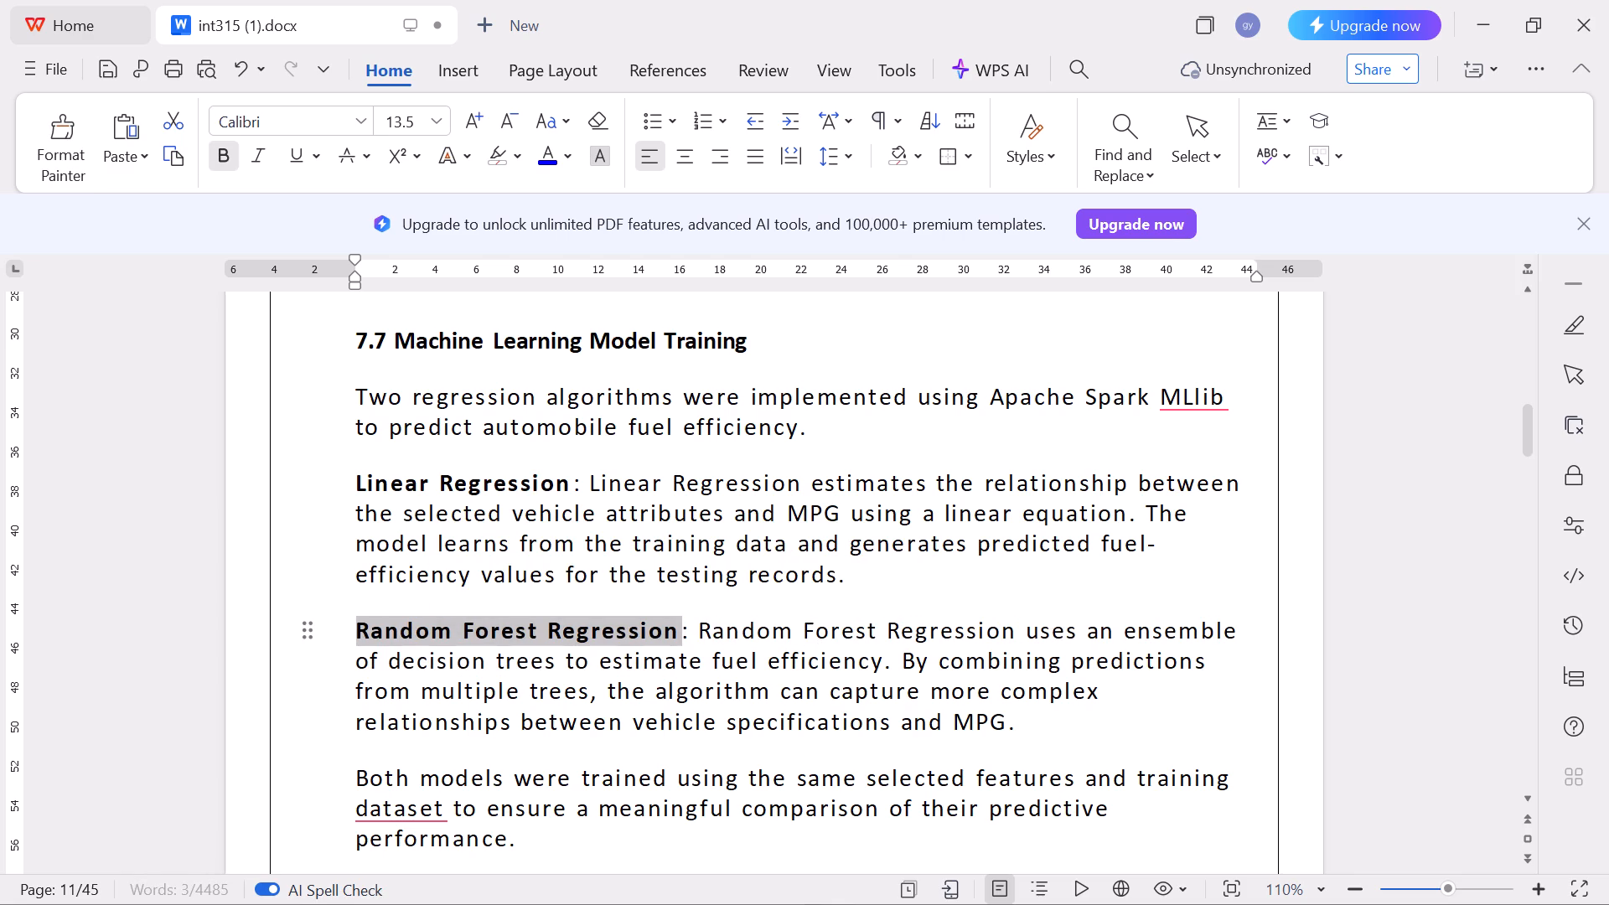
left_click(462, 576)
scroll(462, 576, "down", 4)
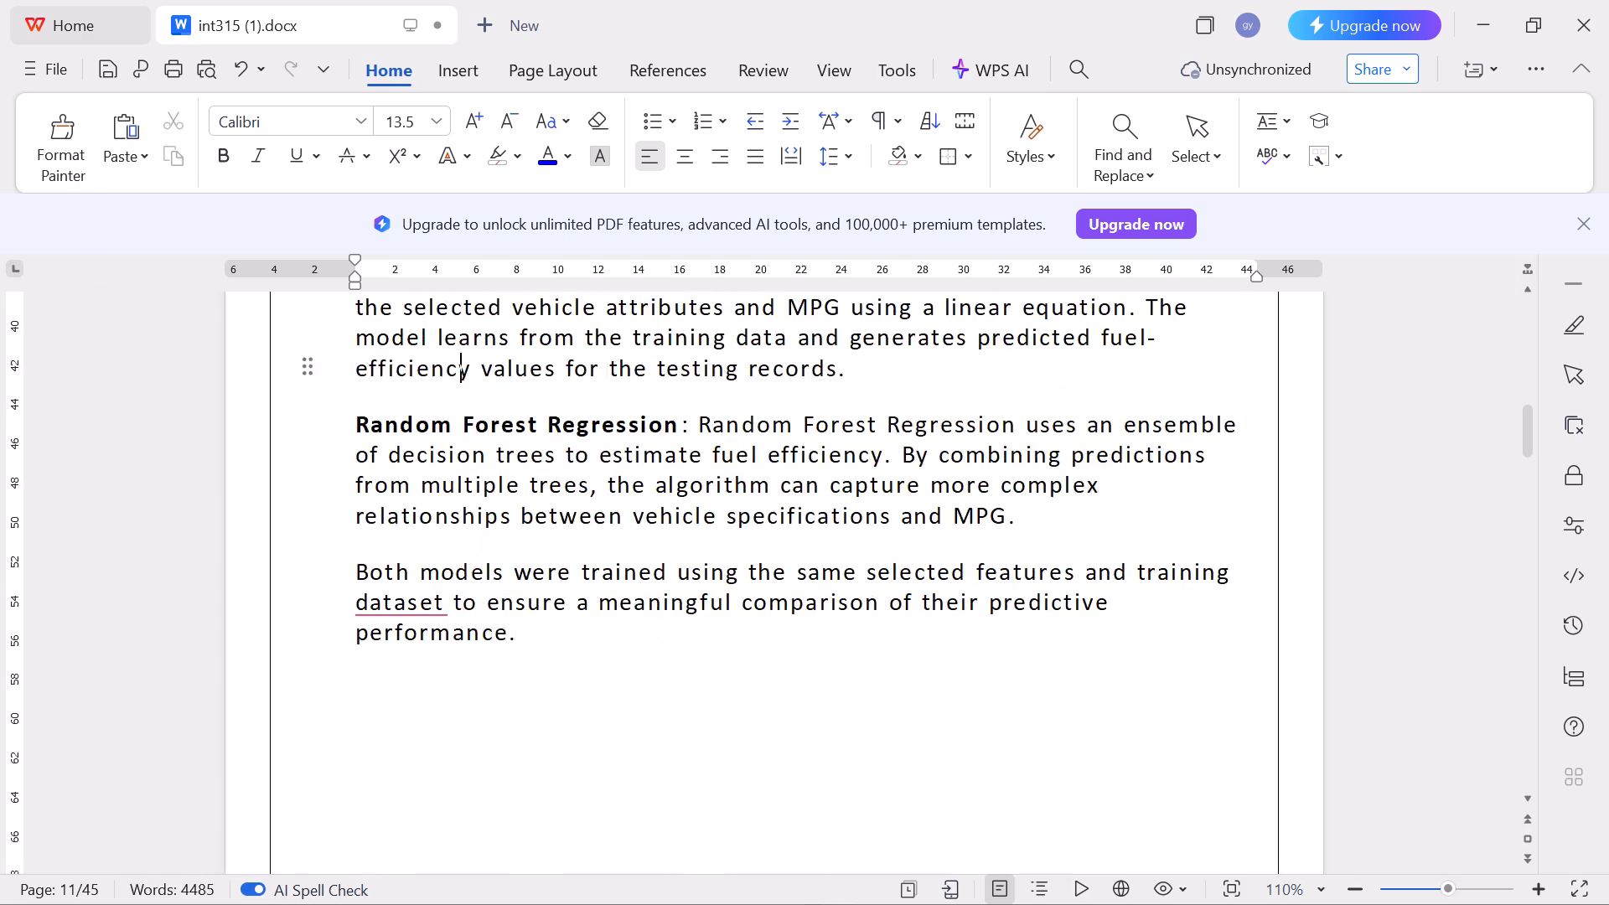
scroll(462, 576, "down", 3)
scroll(462, 576, "up", 1)
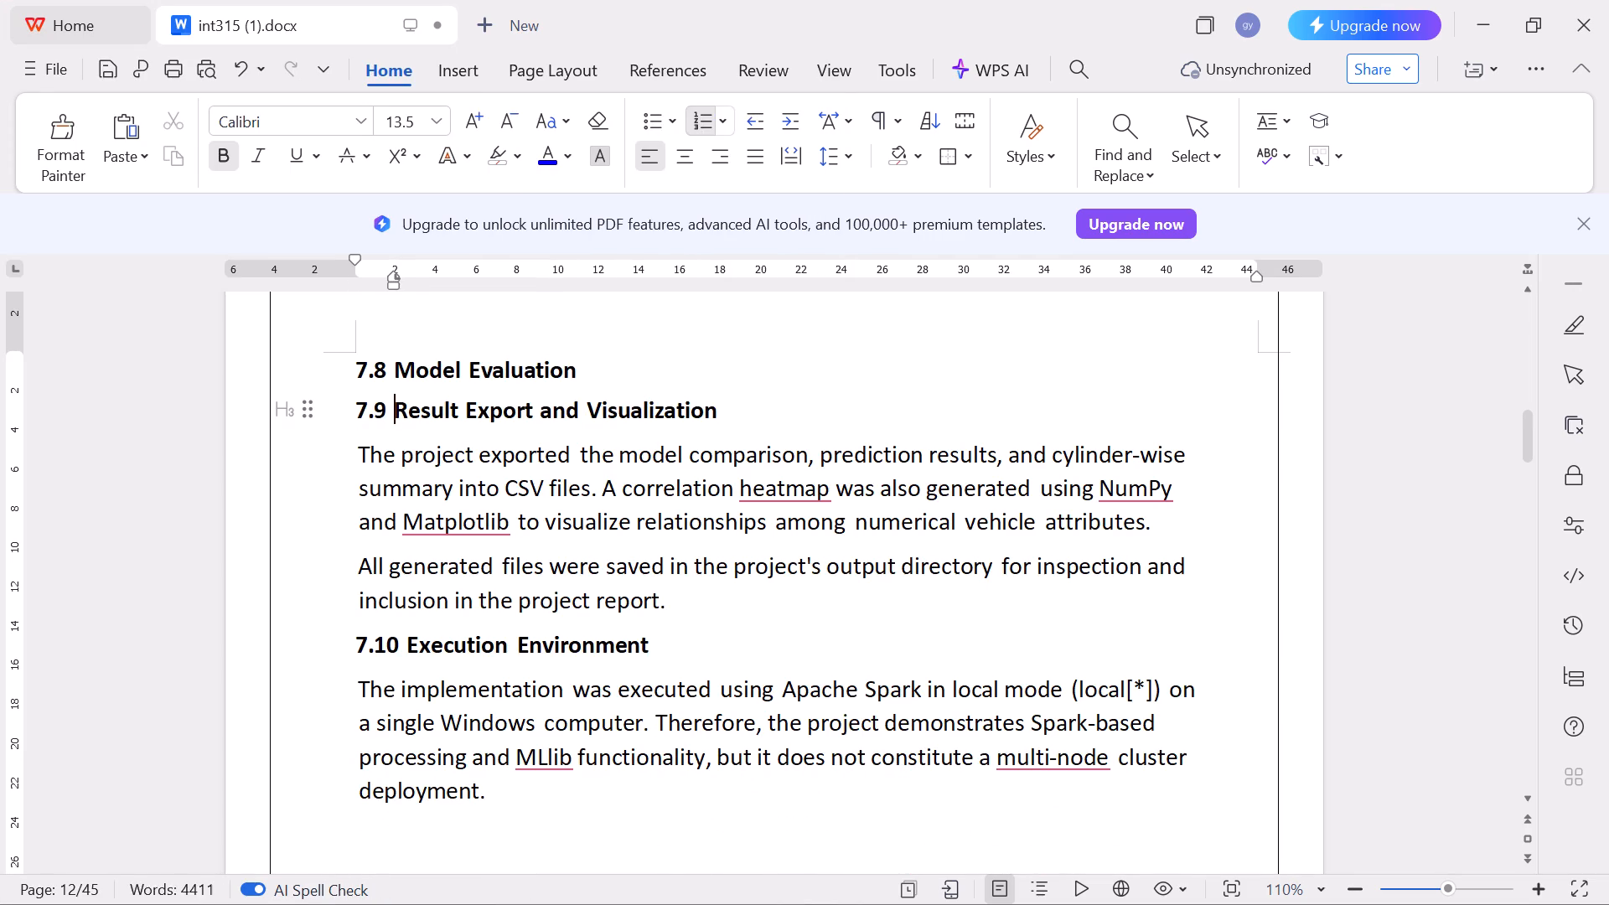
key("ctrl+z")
In the WPS report, replace section 7.8 Model Evaluation's body, from after its opening word The through the R² Score bullet, with the copied text.
left_click(989, 701)
left_click_drag(1037, 689, 394, 405)
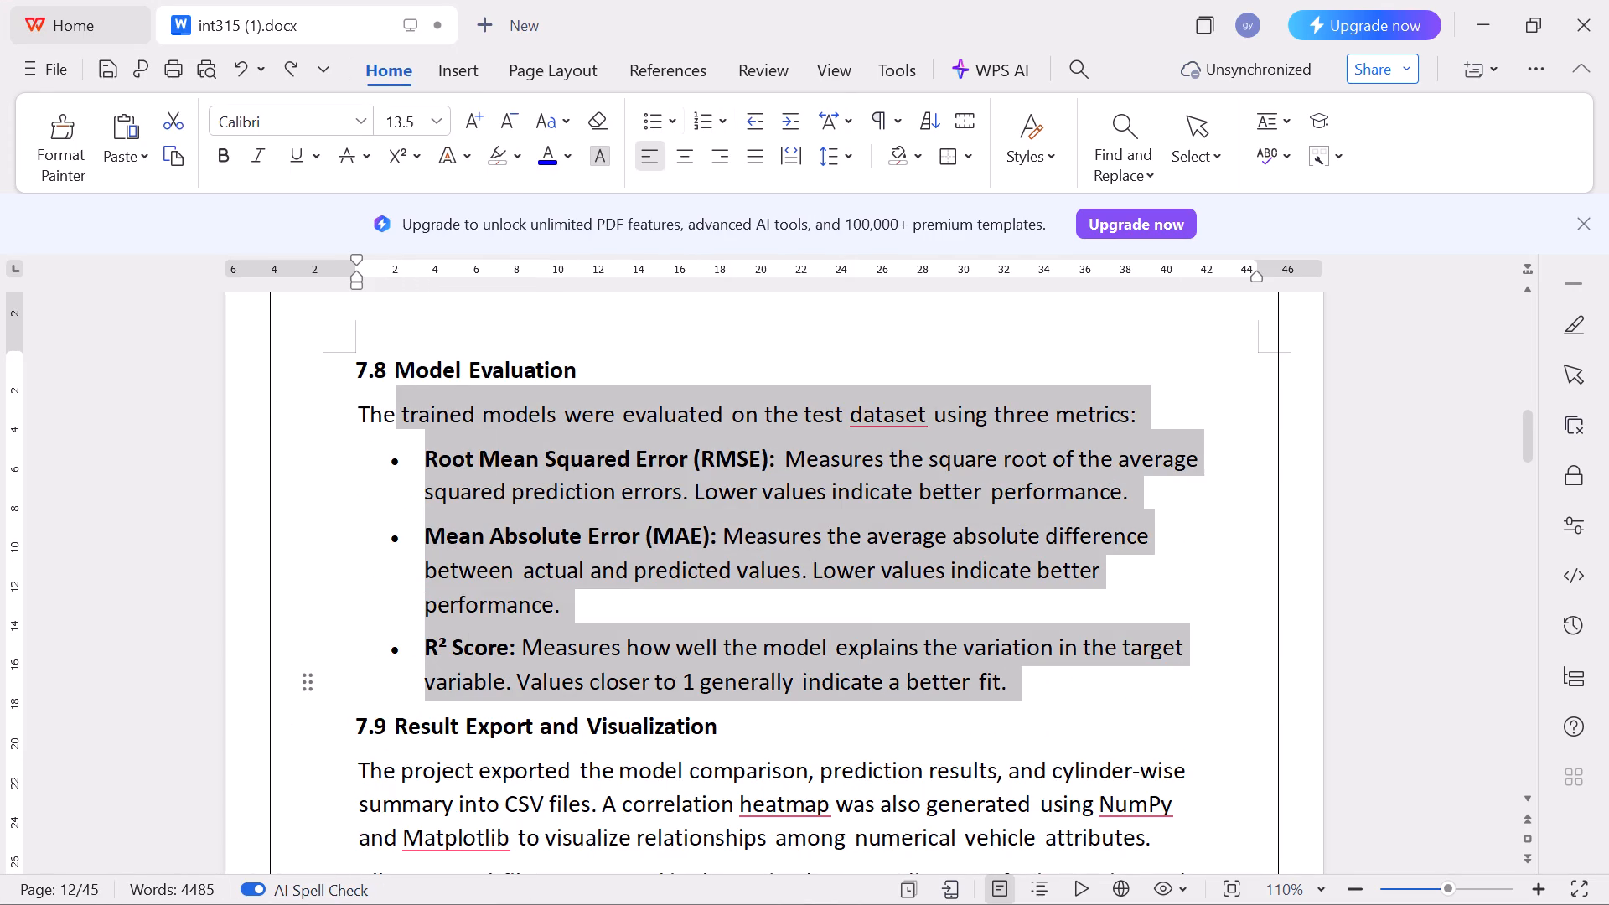
left_click_drag(394, 405, 396, 406)
key("BackSpace")
key("ctrl+v")
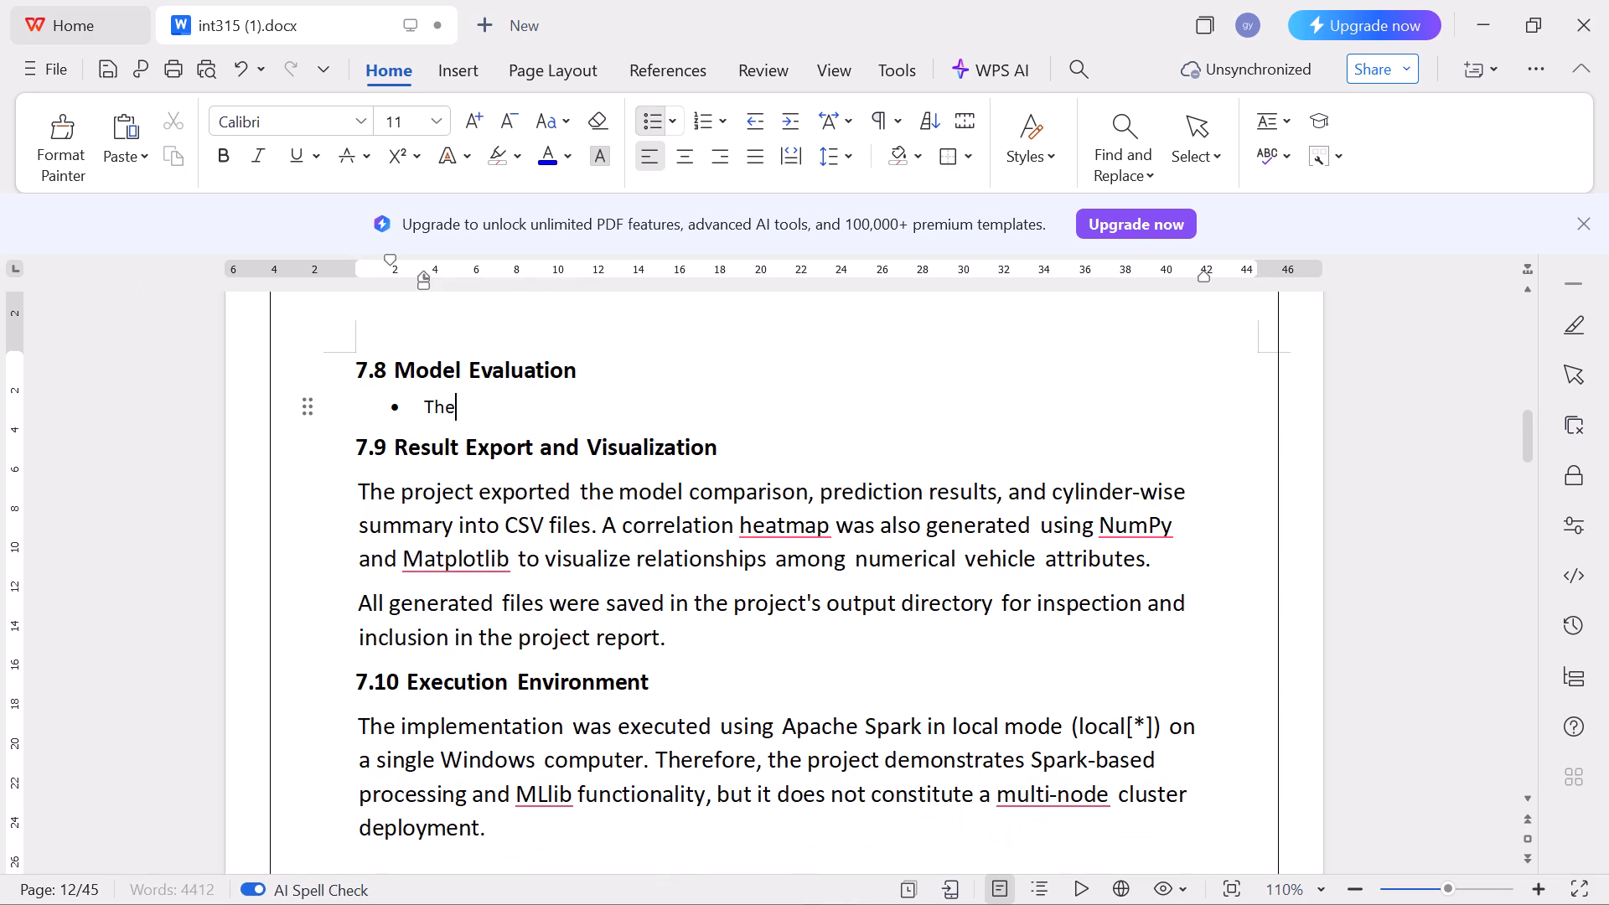
Delete the duplicate word The at the start of section 7.8's first paragraph.
scroll(416, 442, "up", 3)
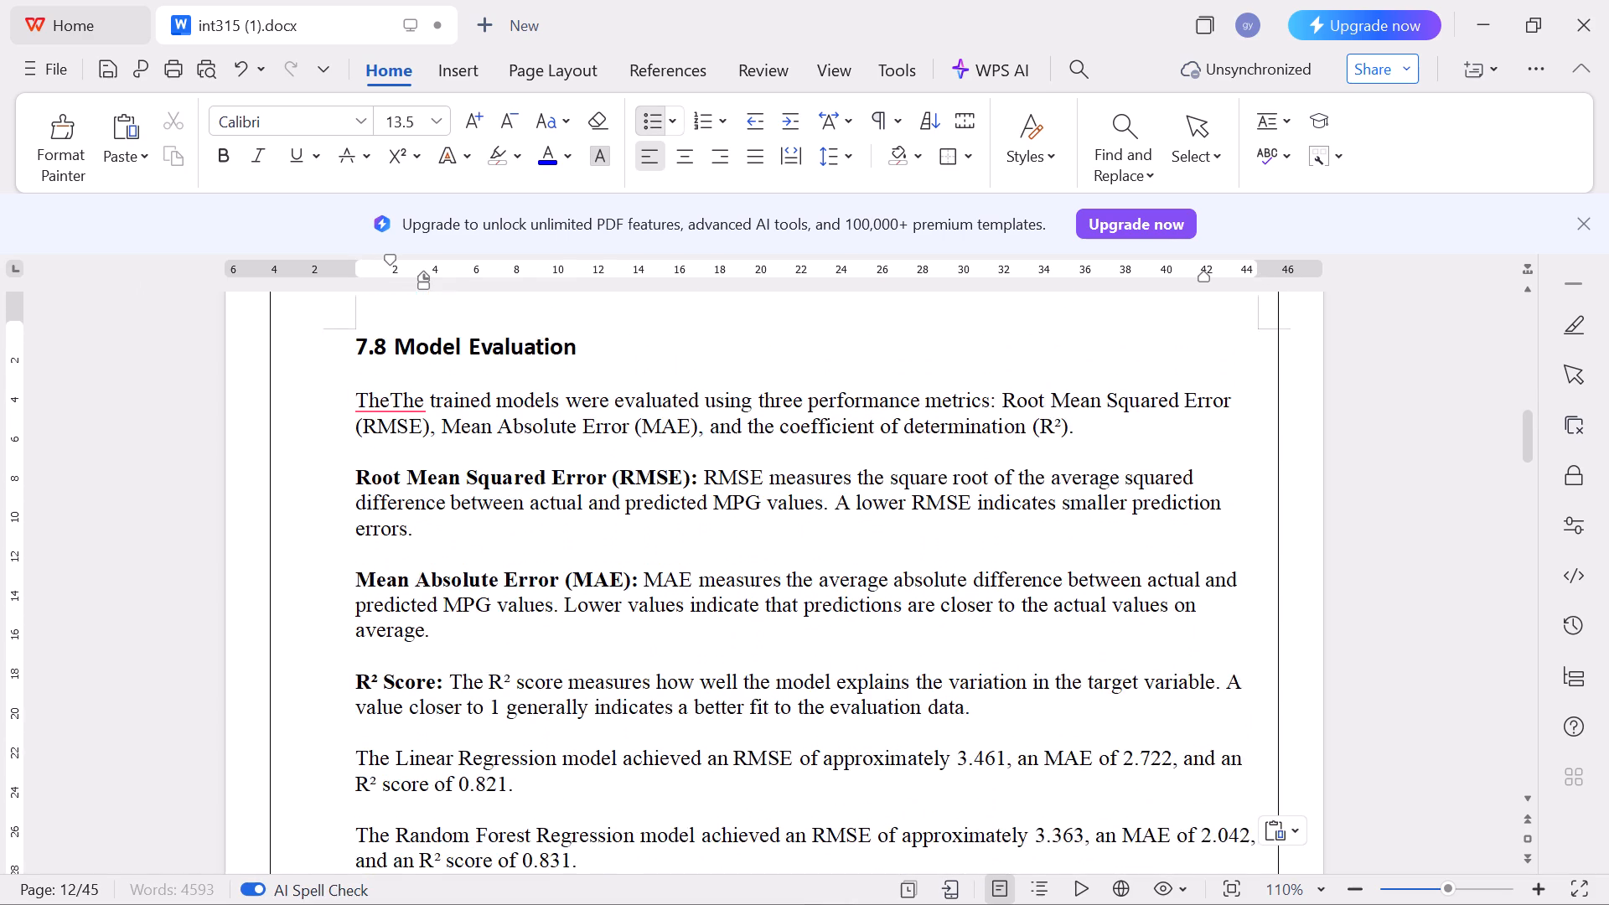
scroll(416, 442, "up", 1)
left_click(388, 489)
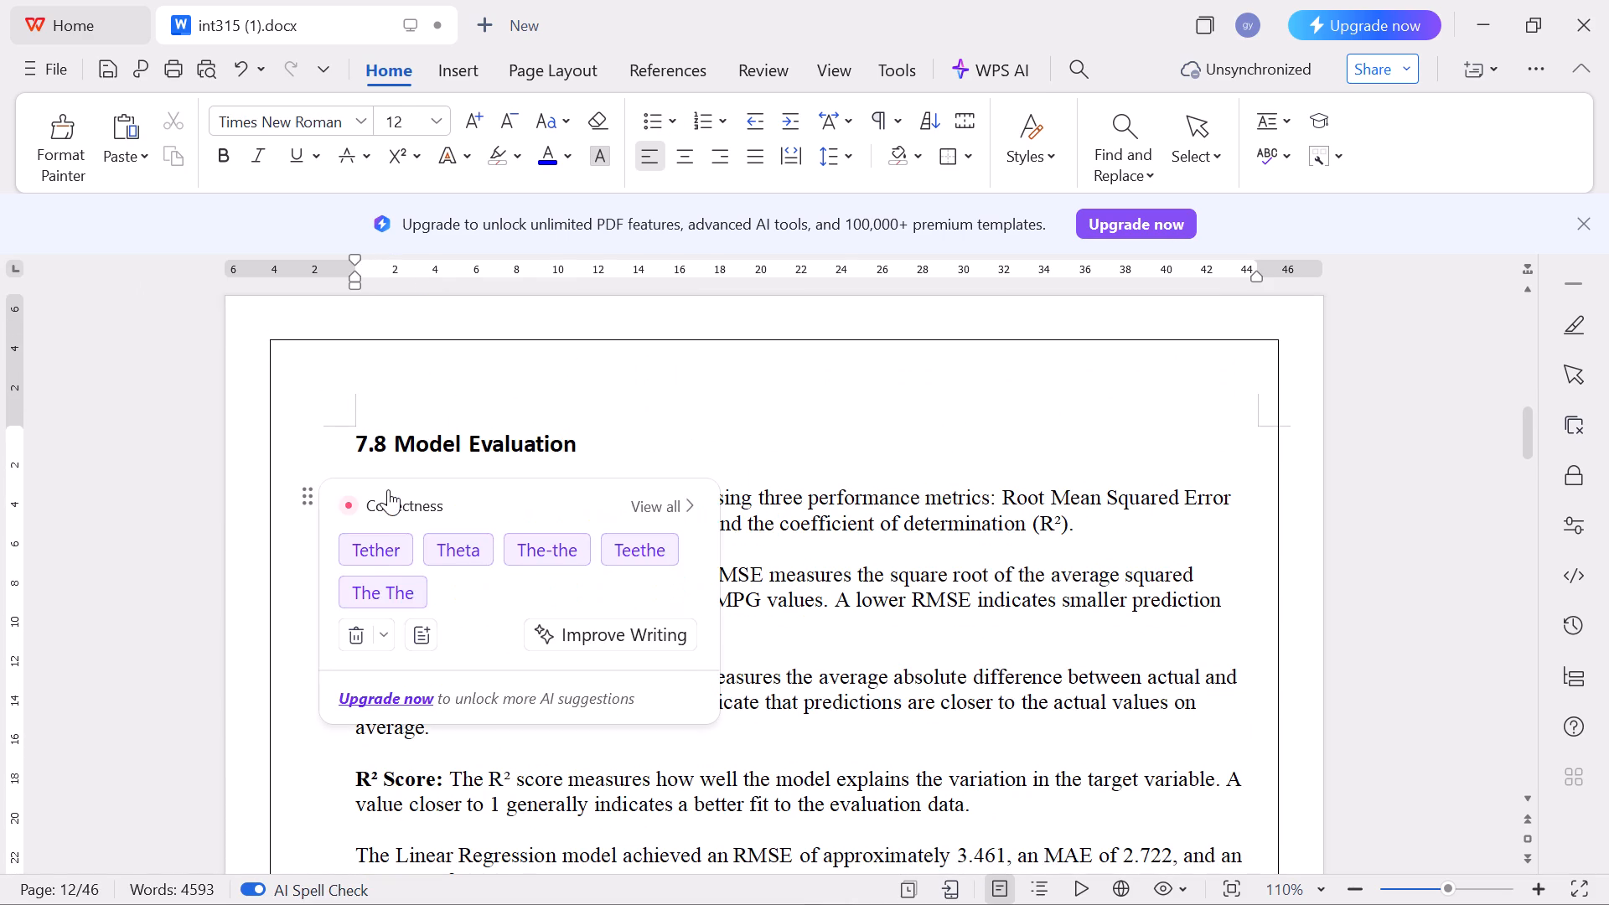
key("BackSpace")
key("BackSpace")
key("BackSpace")
Use Format Painter to copy the formatting of section 7.7's last paragraph onto all the pasted section 7.8 paragraphs.
scroll(416, 467, "up", 3)
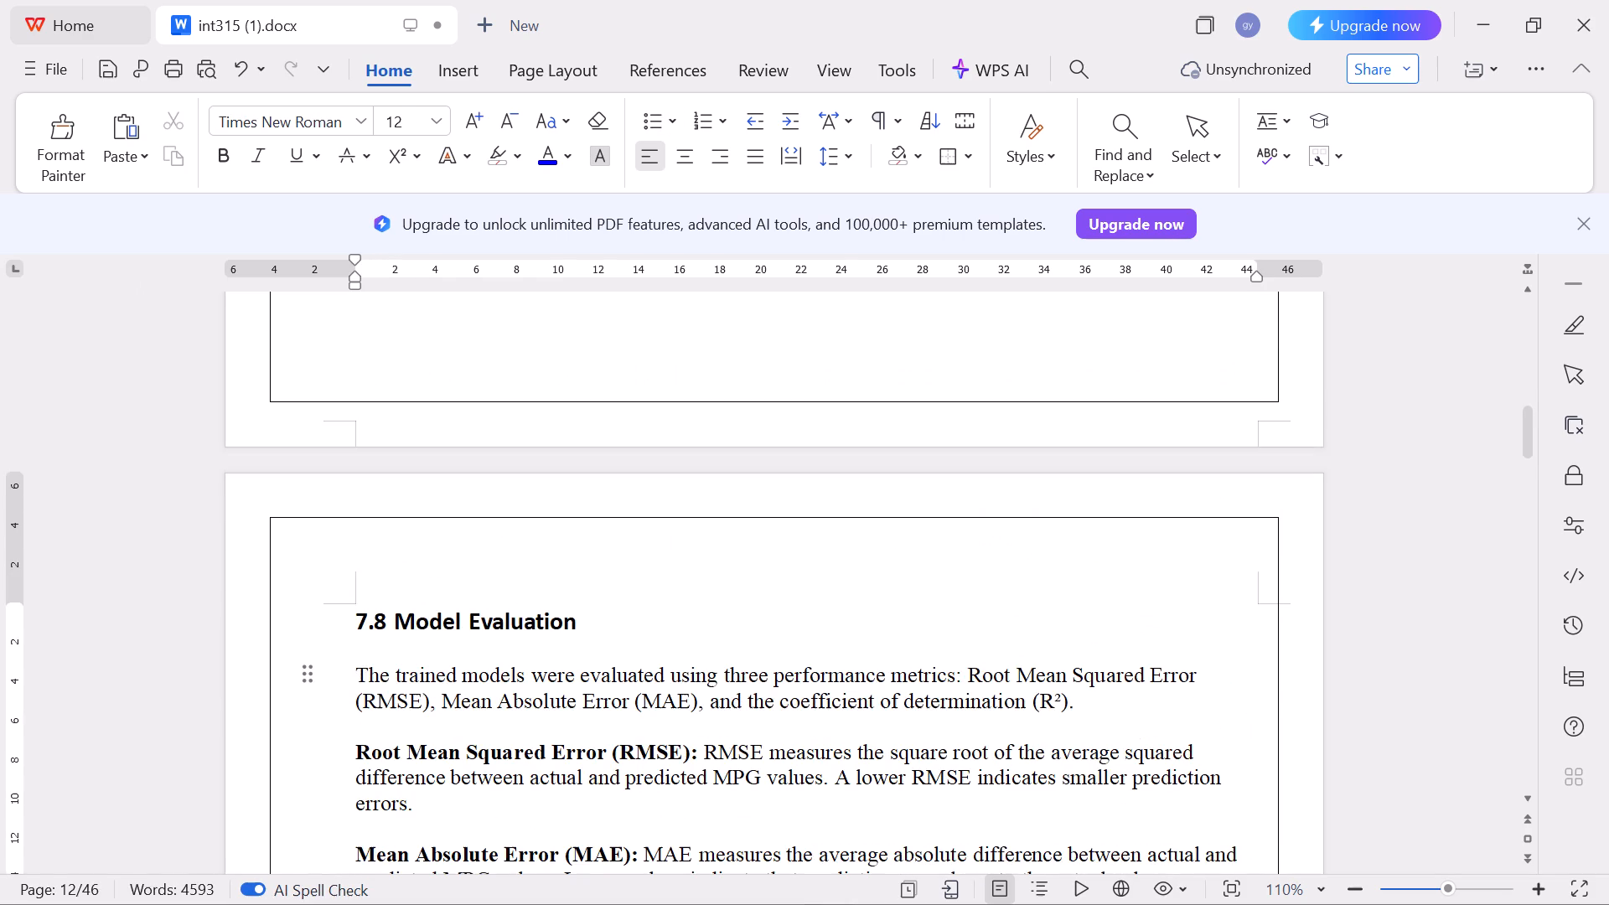
scroll(416, 467, "up", 2)
left_click_drag(375, 407, 484, 428)
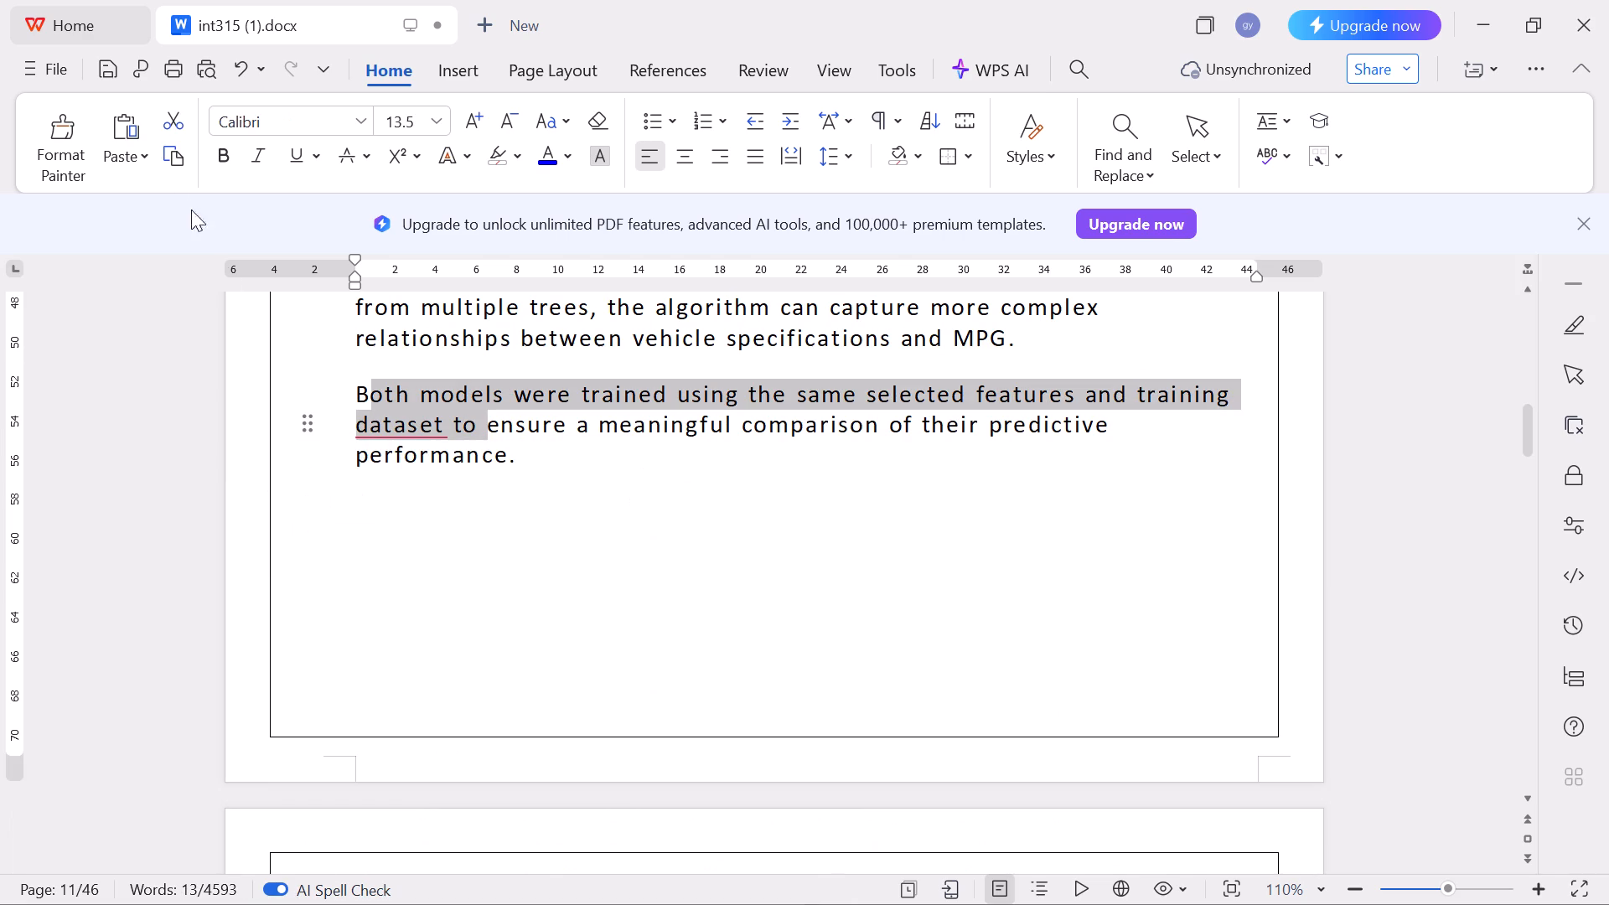
left_click(60, 132)
scroll(513, 522, "down", 5)
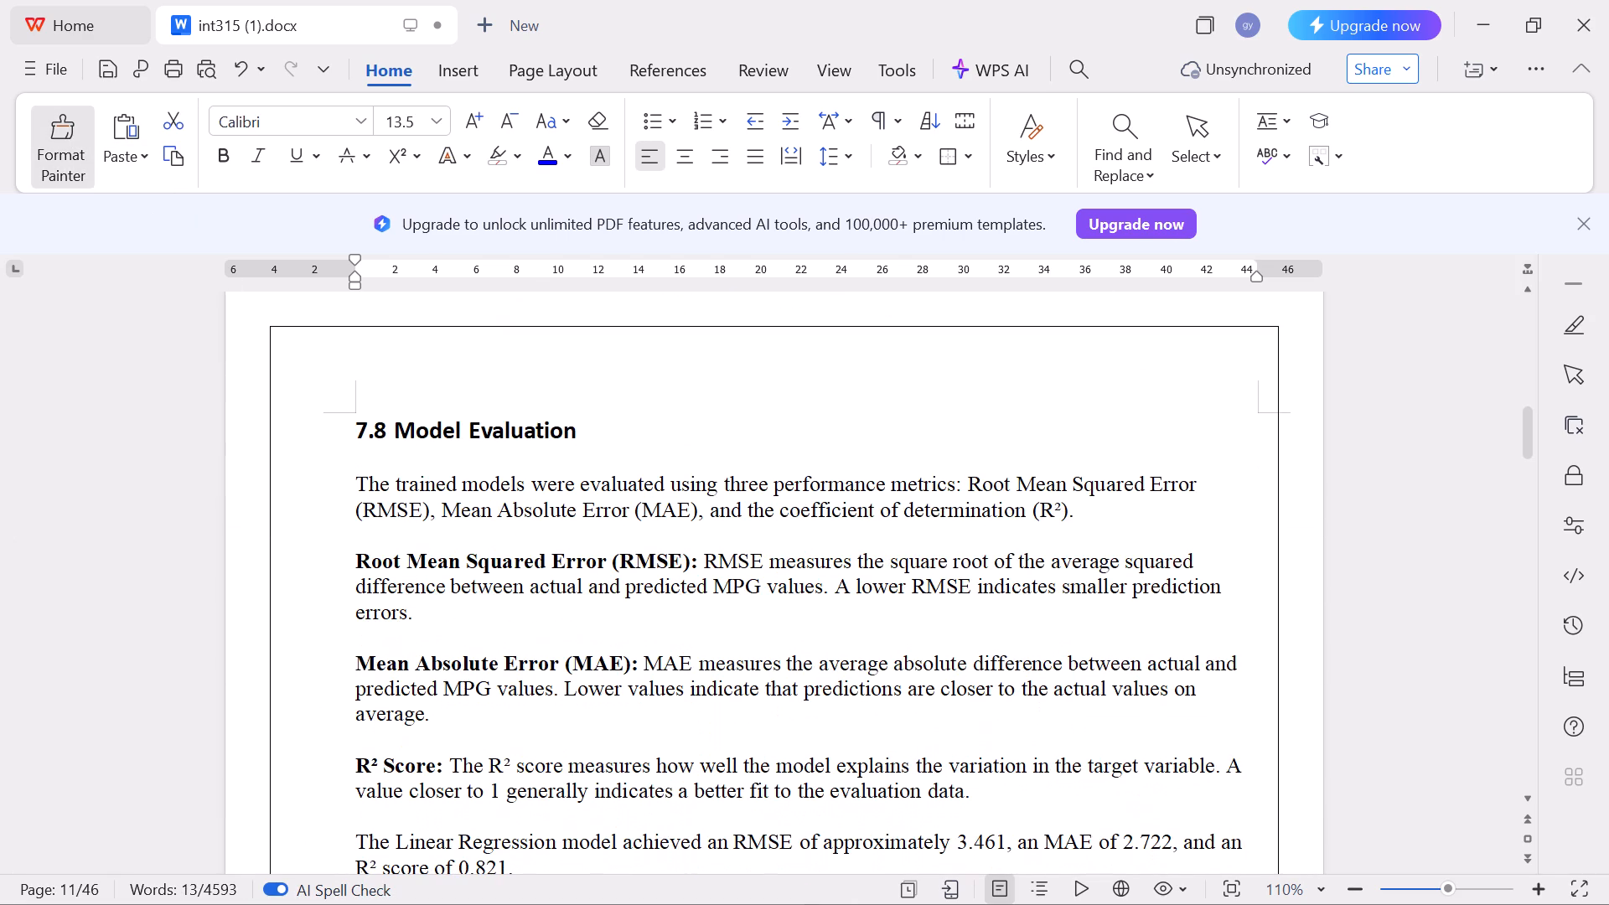
left_click_drag(354, 470, 587, 716)
scroll(542, 643, "down", 2)
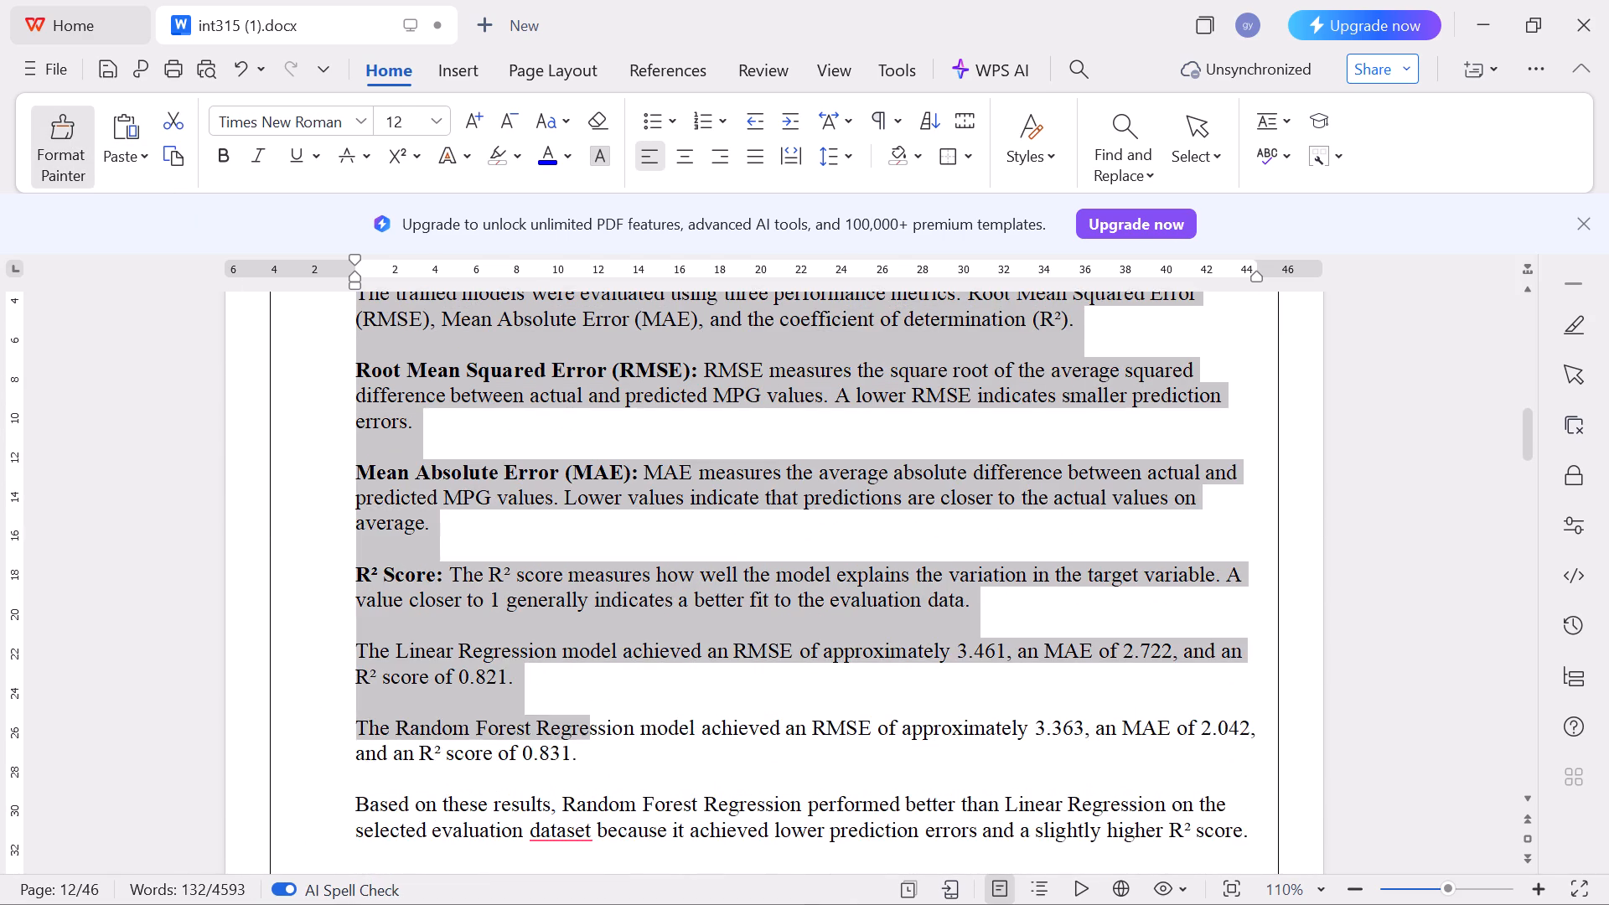
left_click_drag(587, 716, 1242, 566)
scroll(587, 716, "down", 2)
left_click(1242, 566)
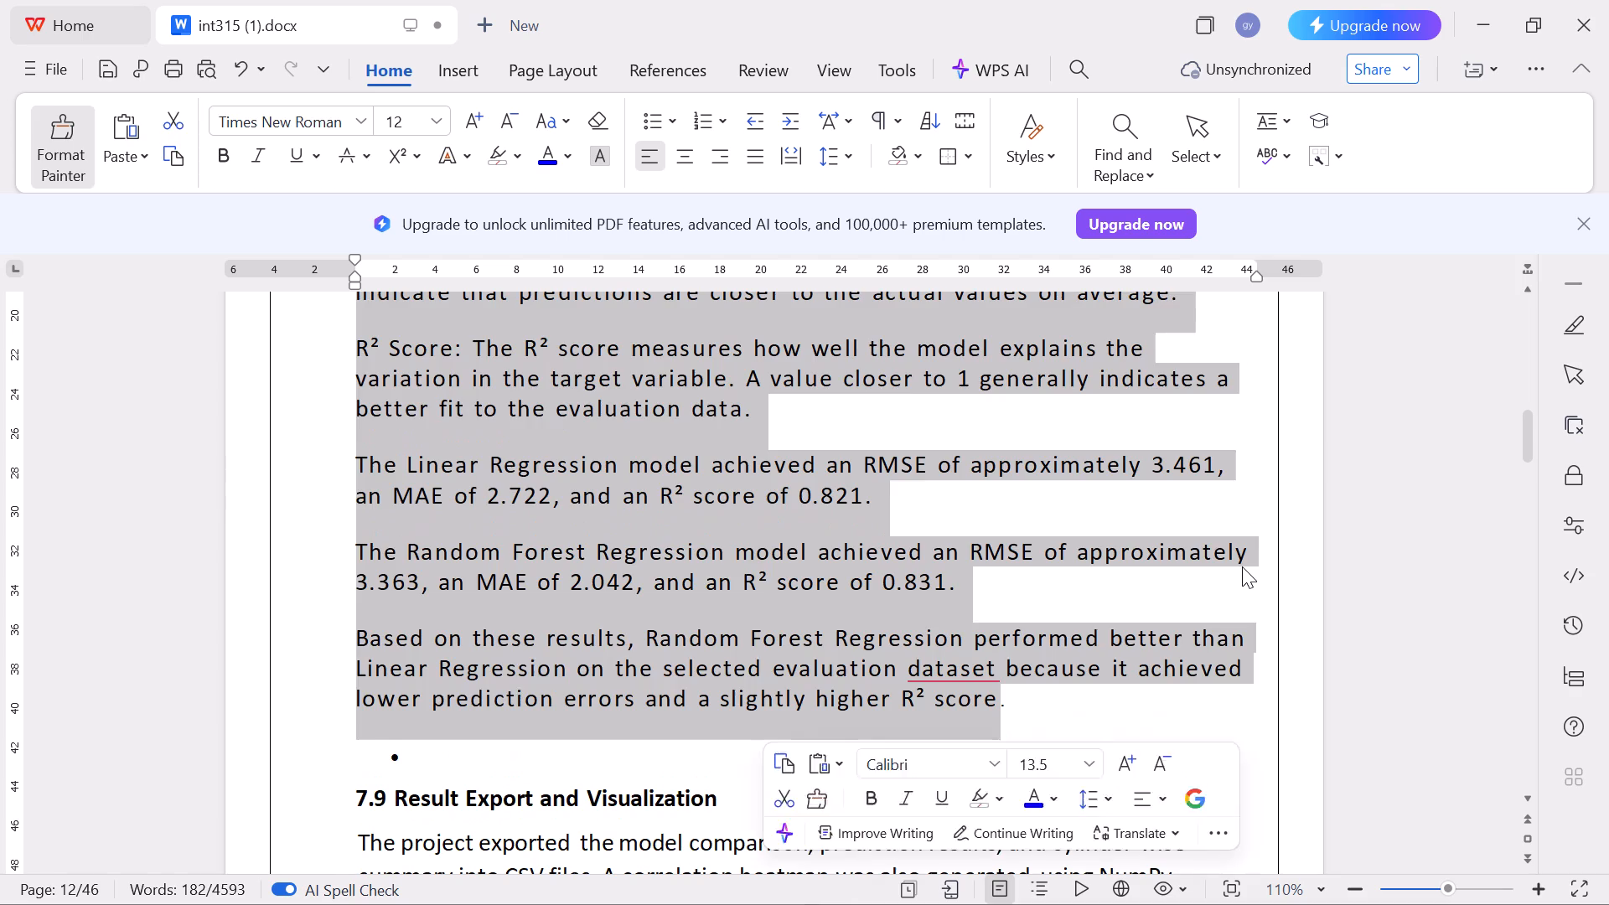
Make the Root Mean Squared Error (RMSE): label at the start of section 7.8's second paragraph bold.
scroll(615, 600, "up", 2)
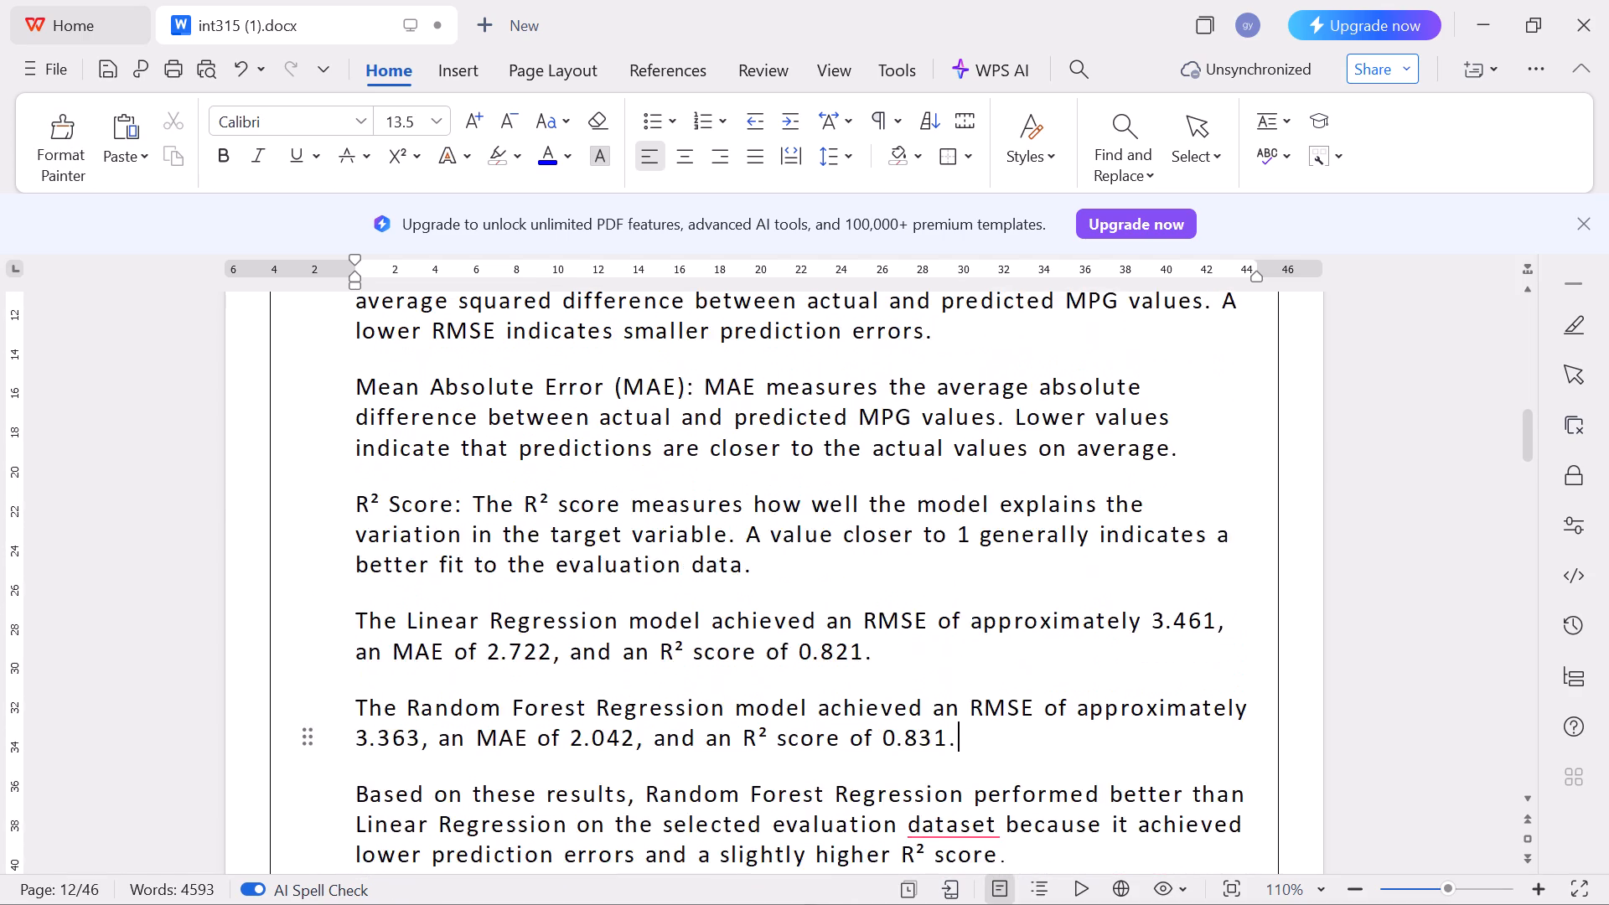
scroll(615, 600, "up", 2)
scroll(560, 555, "up", 2)
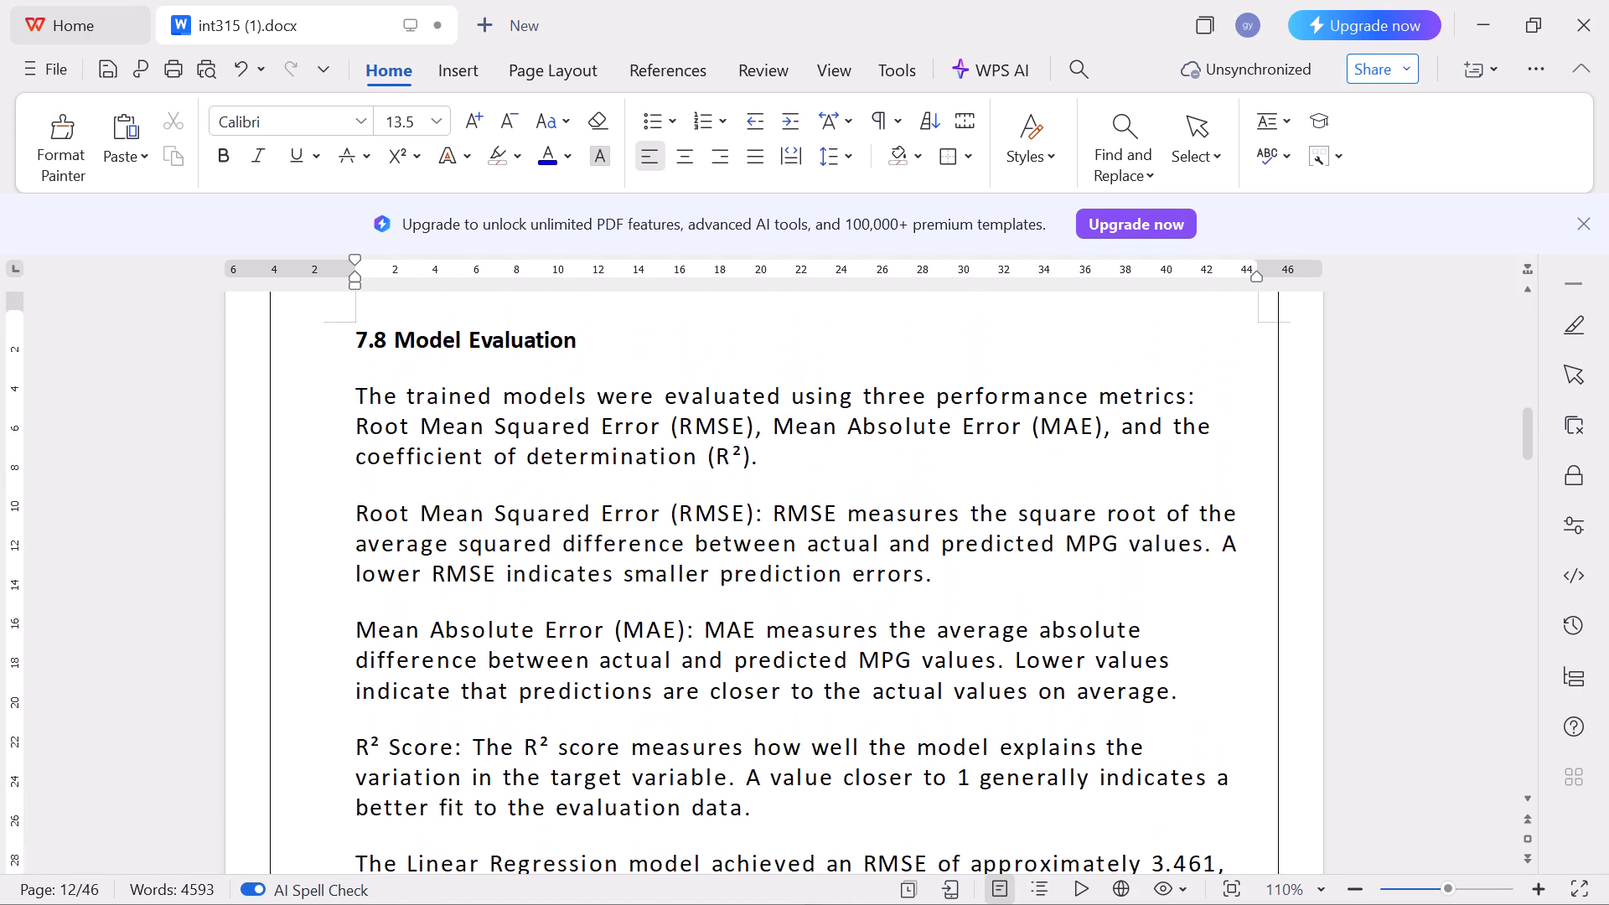
left_click_drag(354, 515, 767, 520)
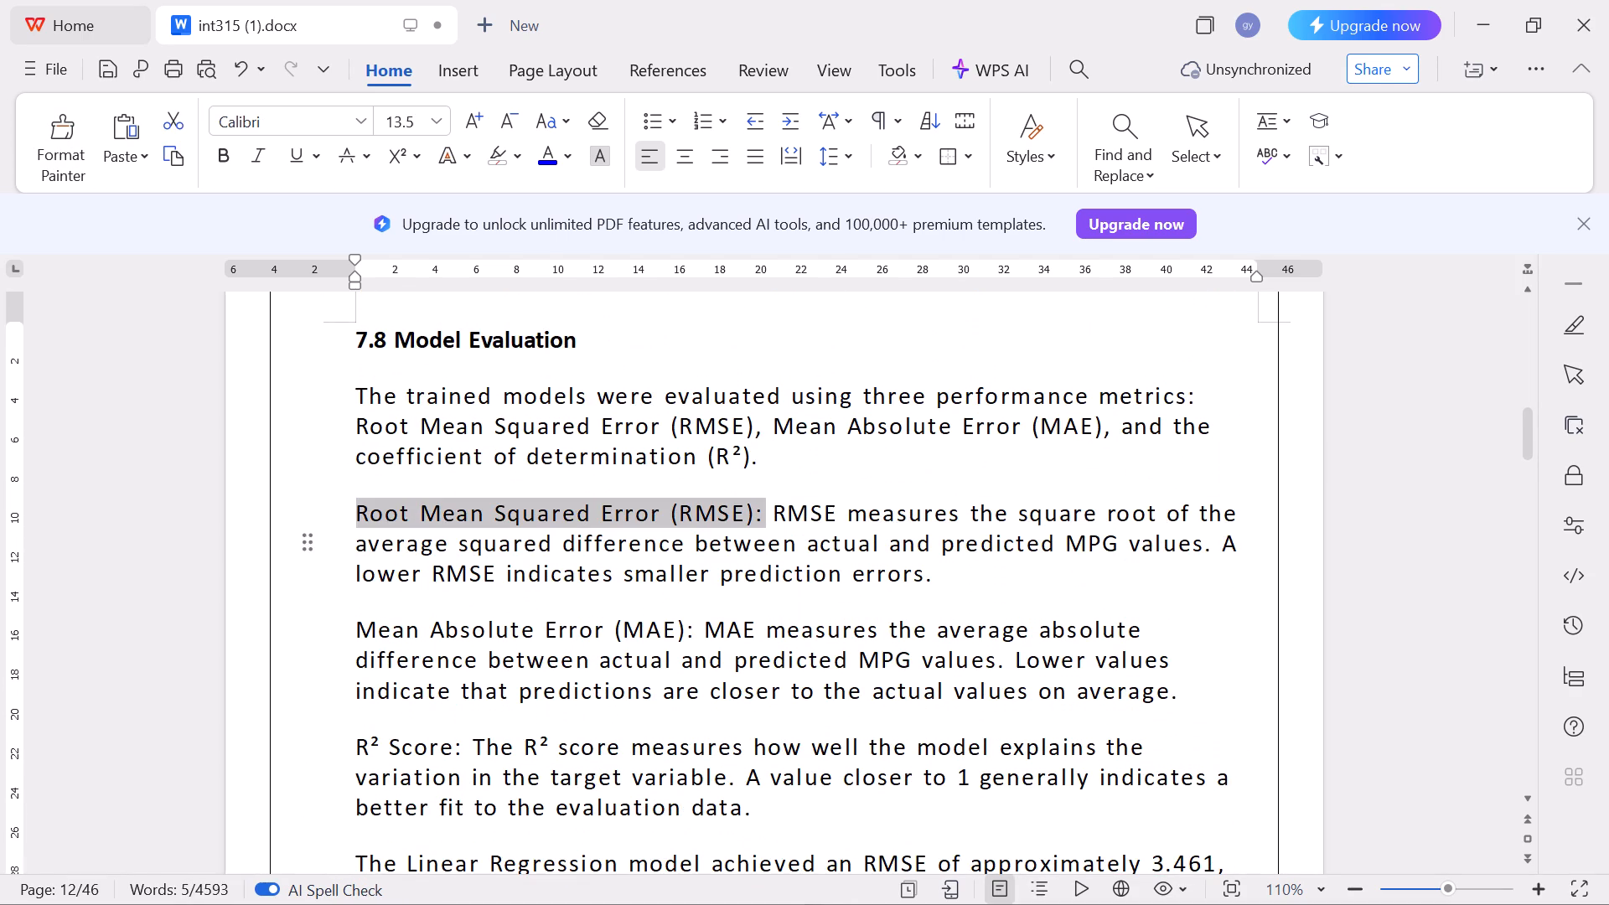
left_click_drag(767, 520, 766, 519)
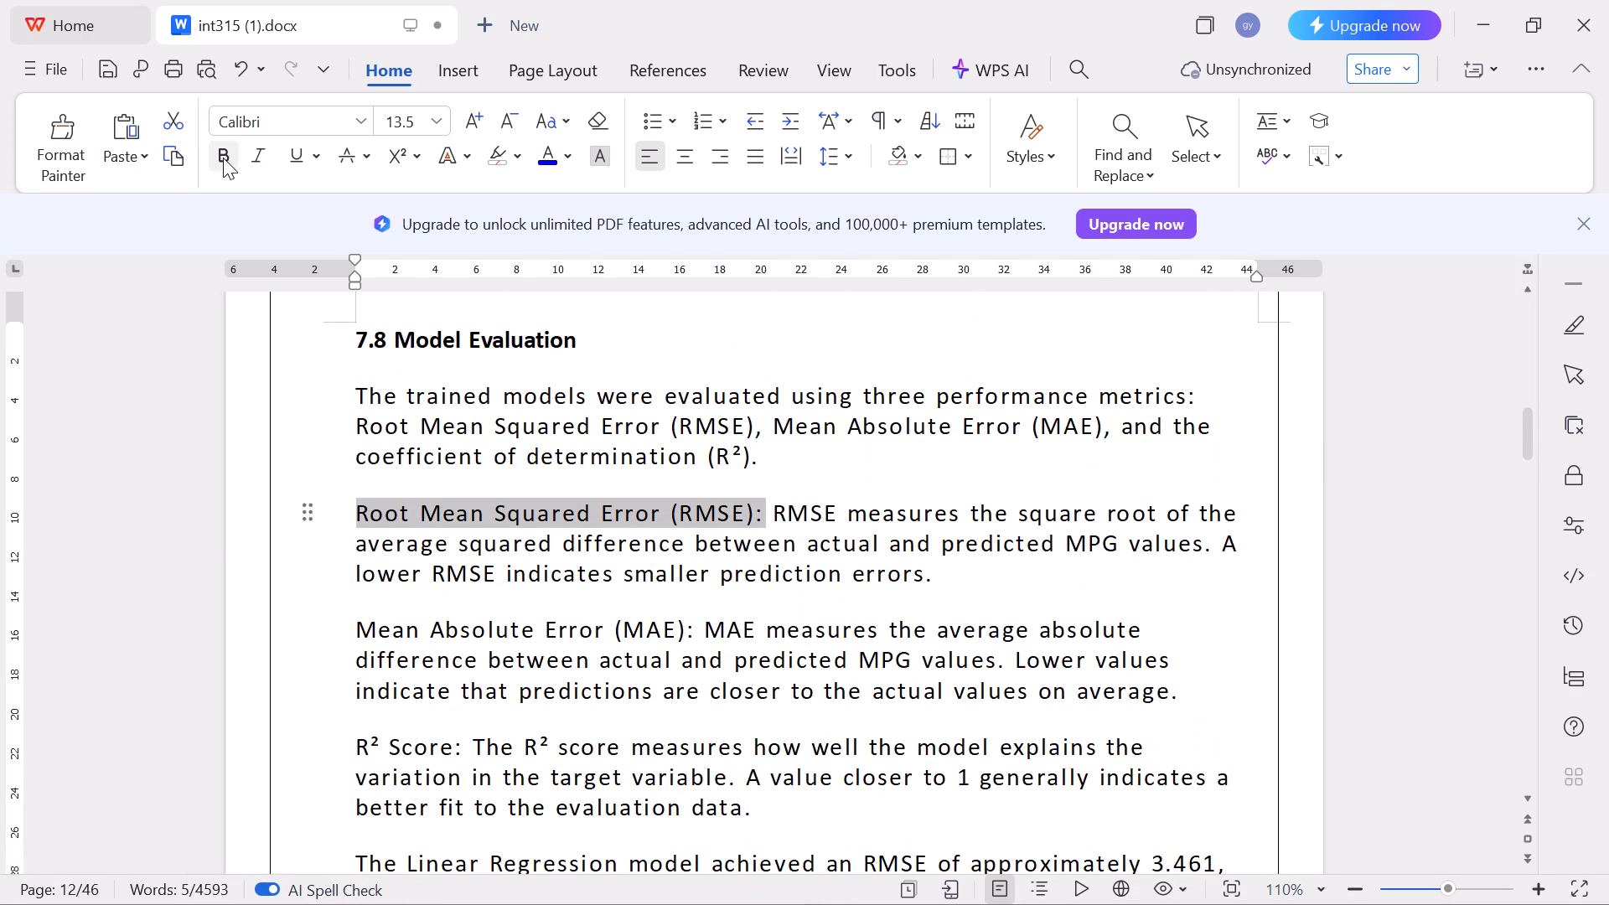
left_click(223, 158)
Use Format Painter to carry the RMSE label's bold formatting onto the Mean Absolute Error (MAE): and R² Score: labels.
scroll(329, 340, "down", 2)
left_click_drag(349, 457, 549, 455)
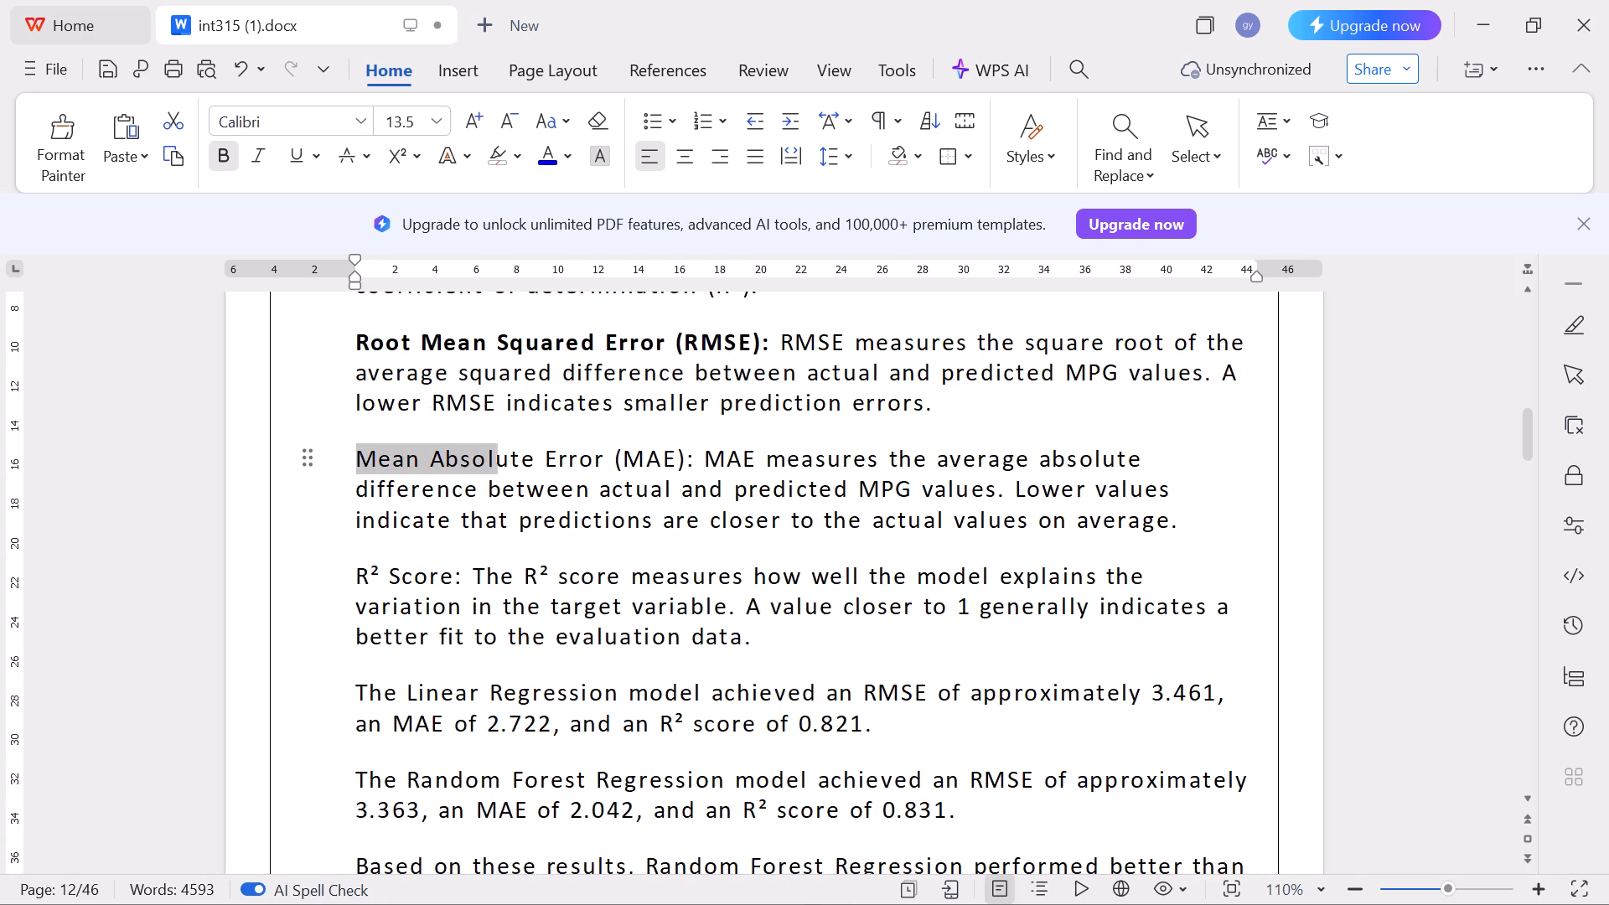
left_click_drag(549, 455, 695, 458)
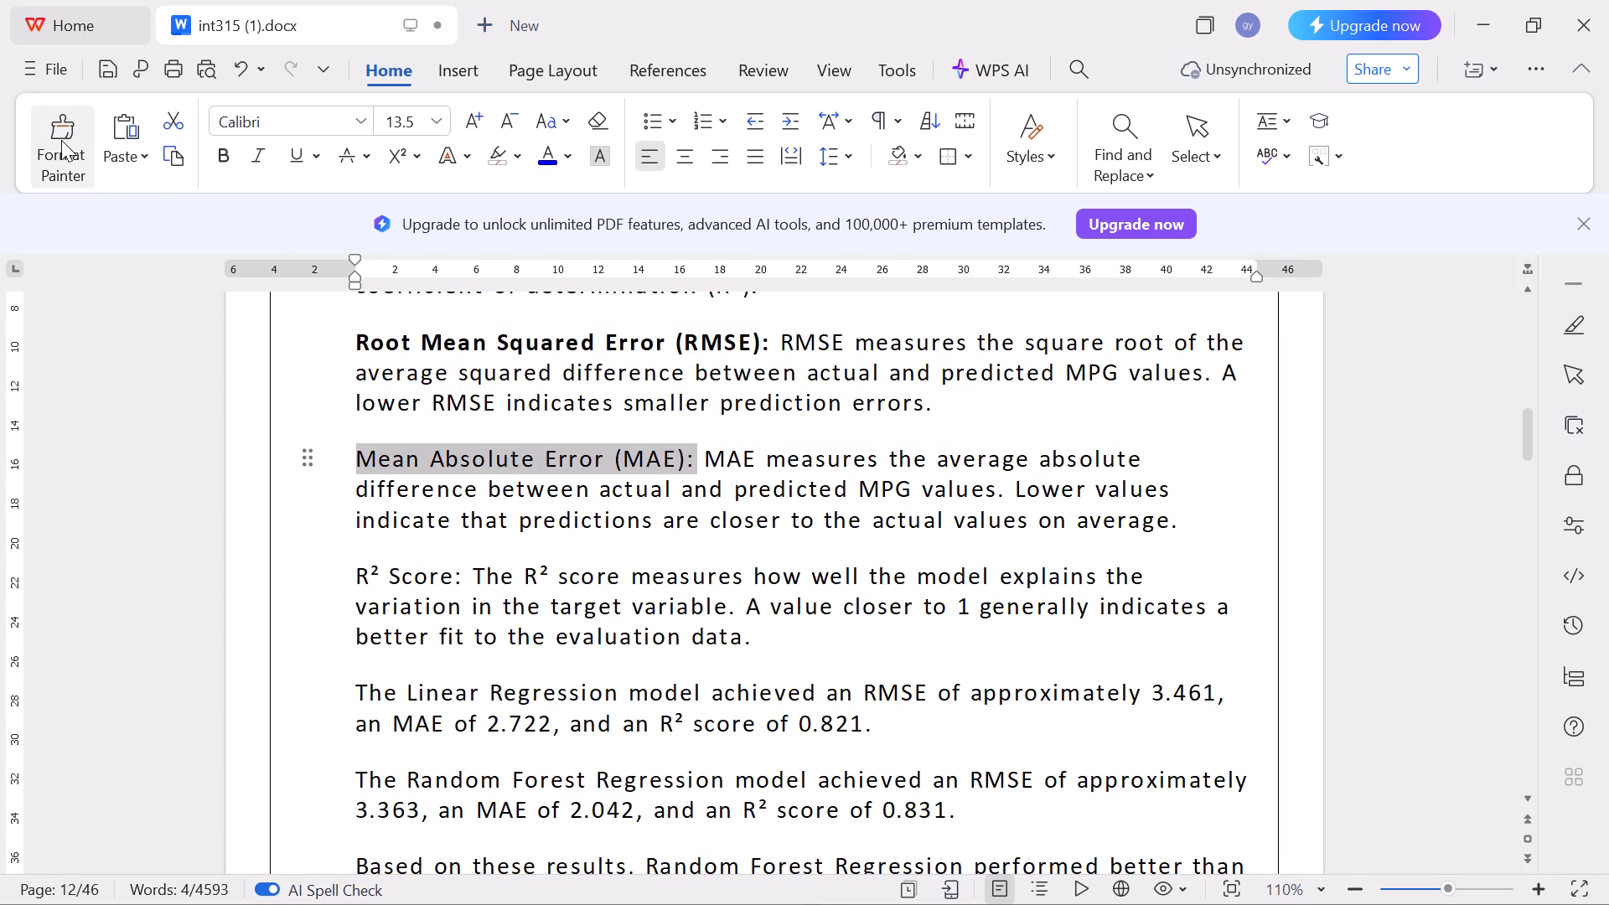
left_click_drag(372, 344, 429, 353)
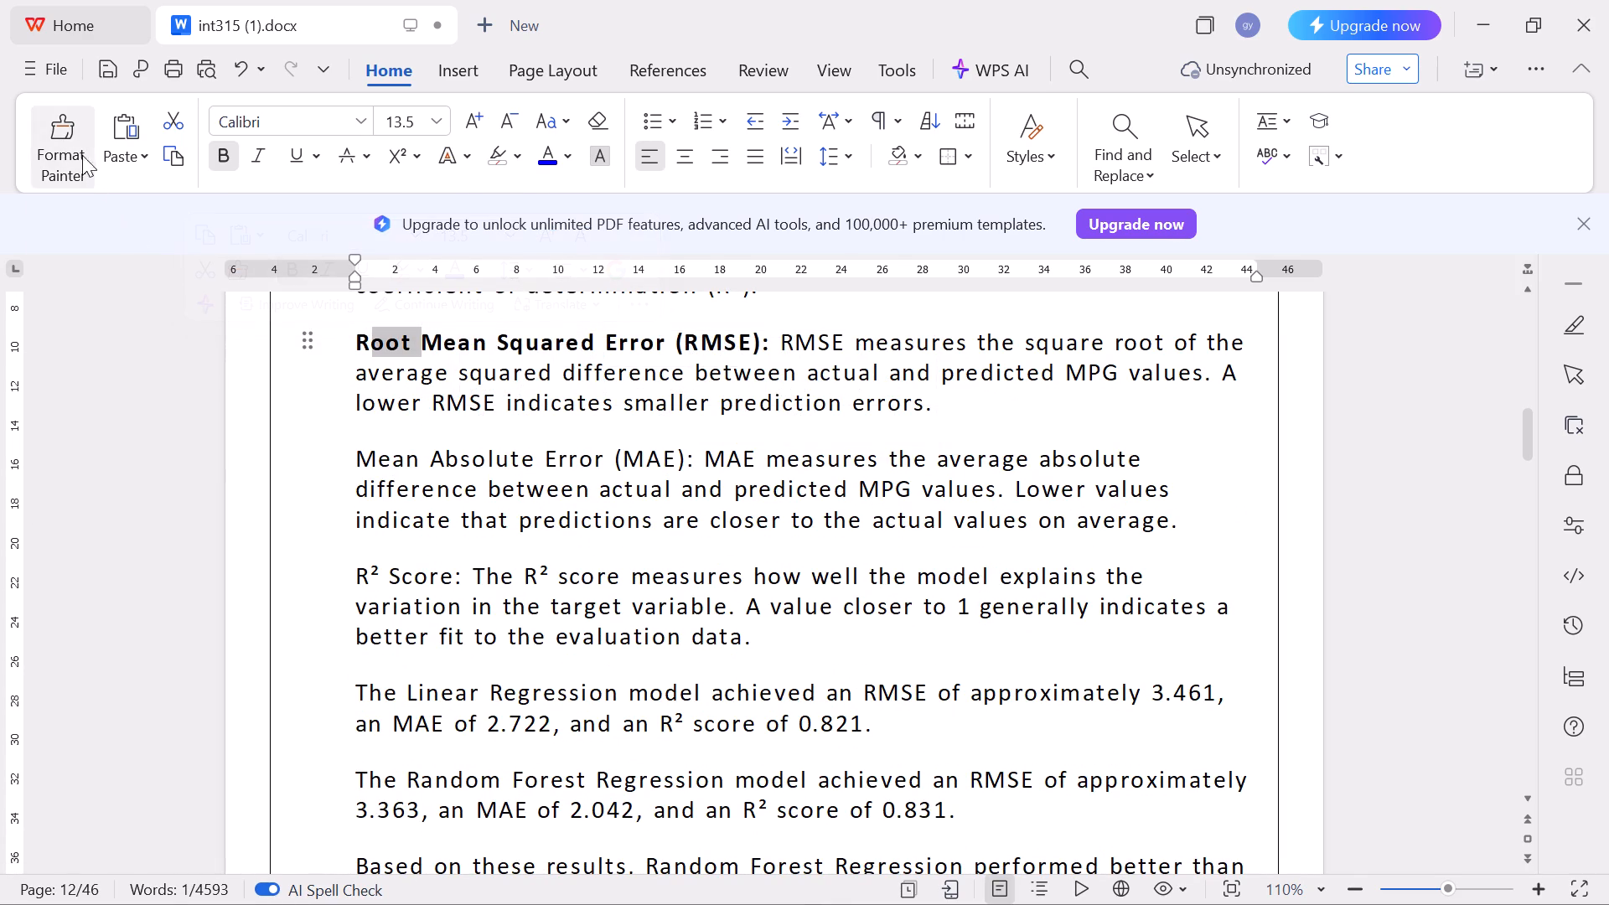
left_click_drag(64, 142, 74, 160)
left_click_drag(344, 457, 695, 466)
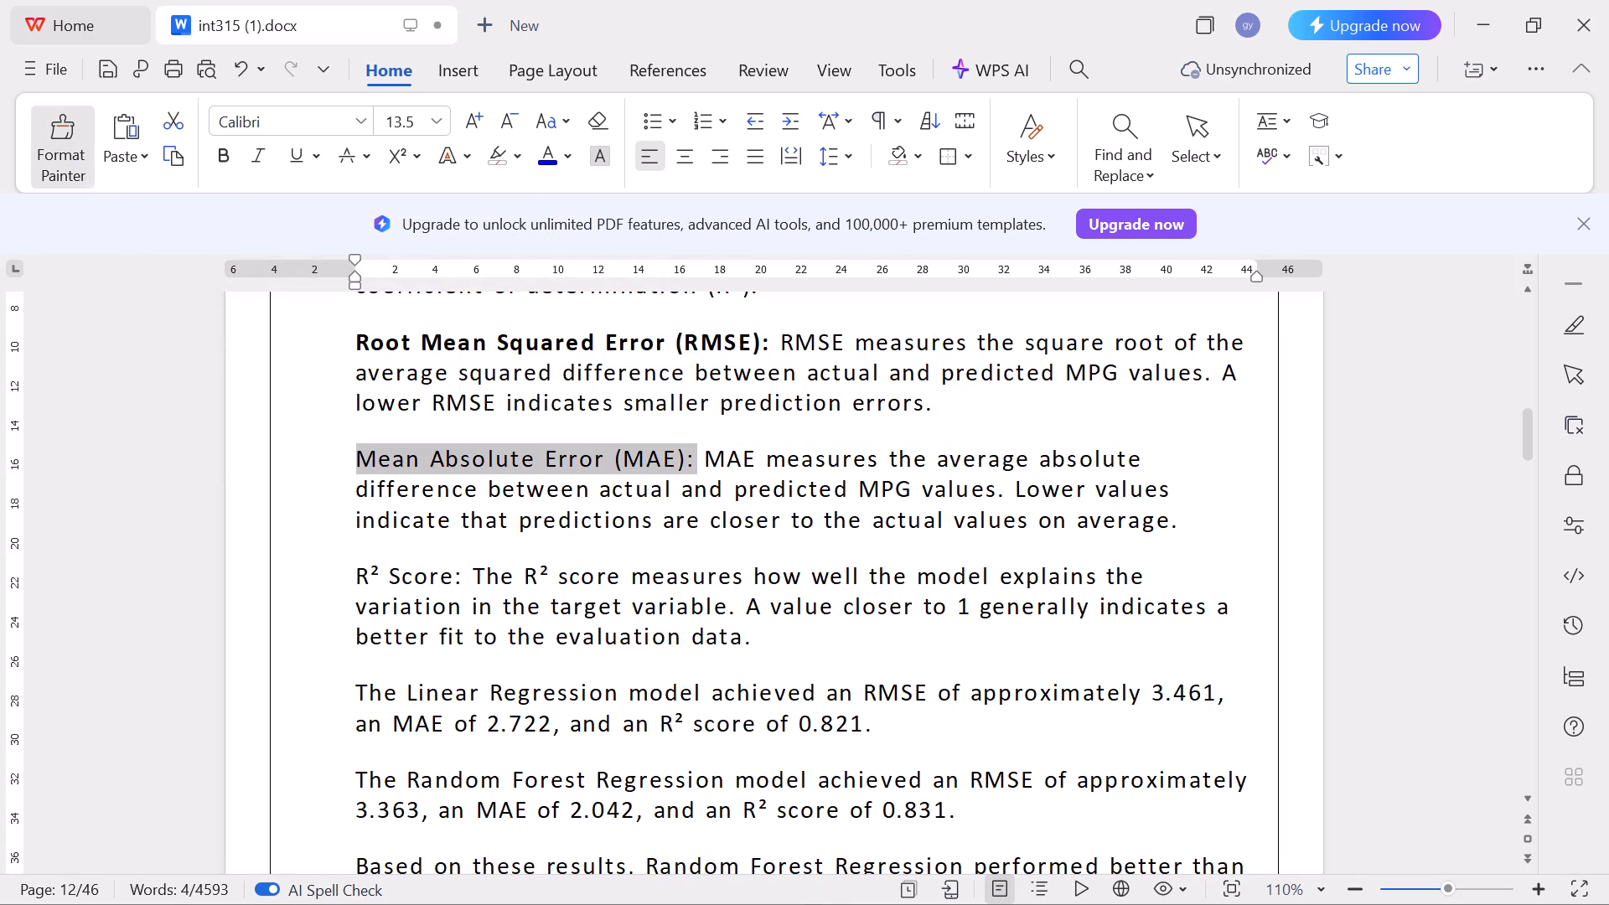
left_click_drag(695, 466, 695, 467)
scroll(513, 577, "down", 1)
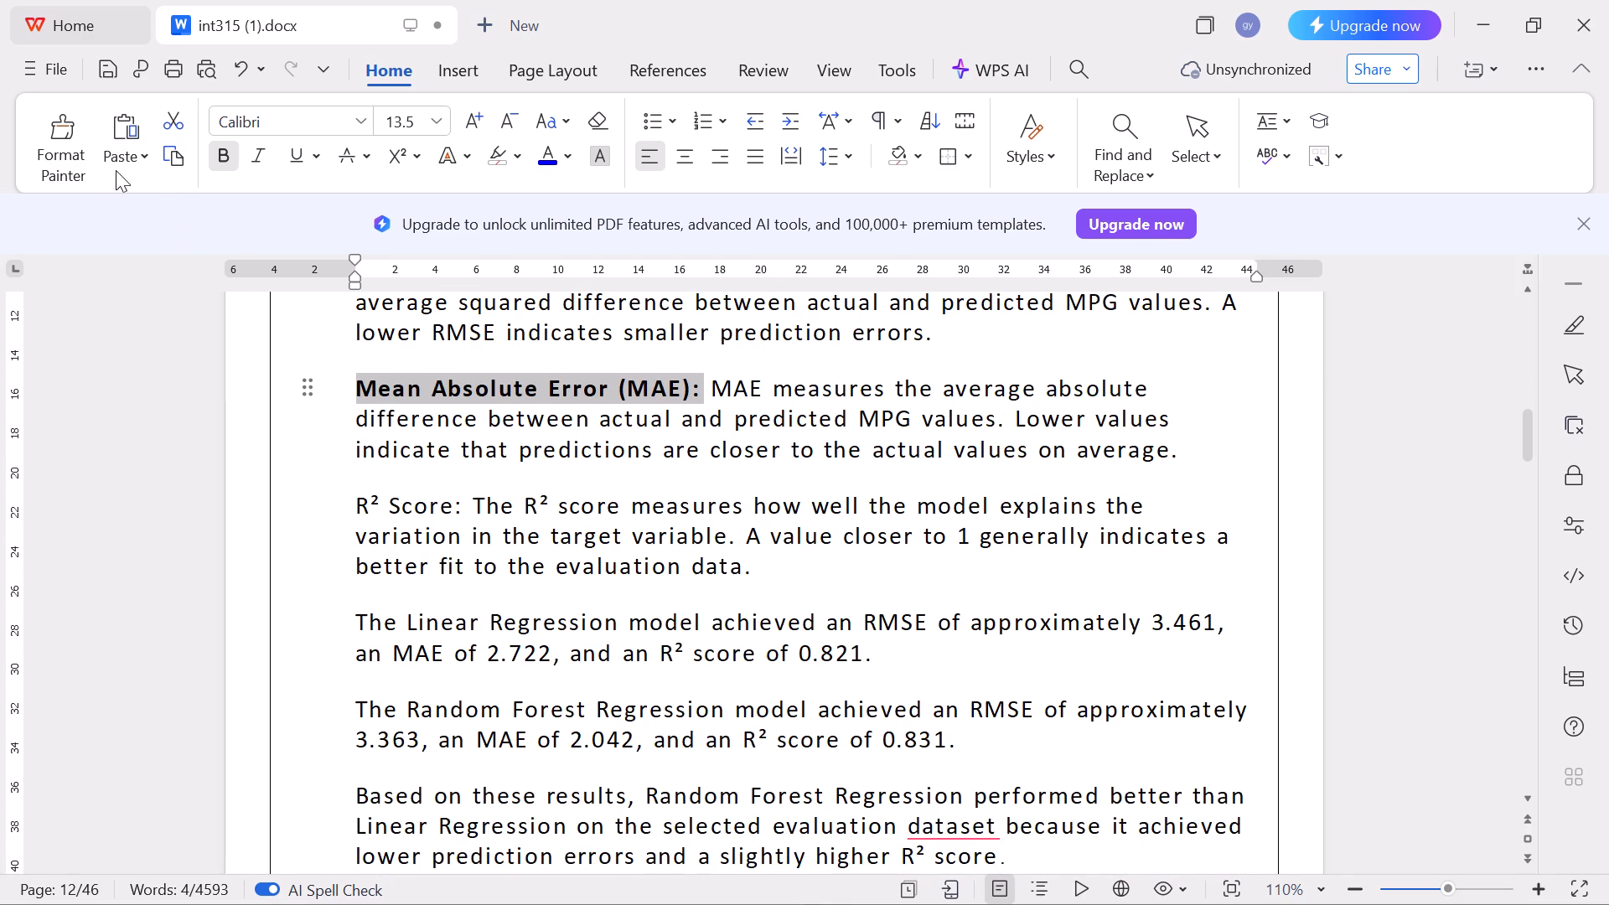
left_click(54, 134)
left_click_drag(351, 502, 476, 515)
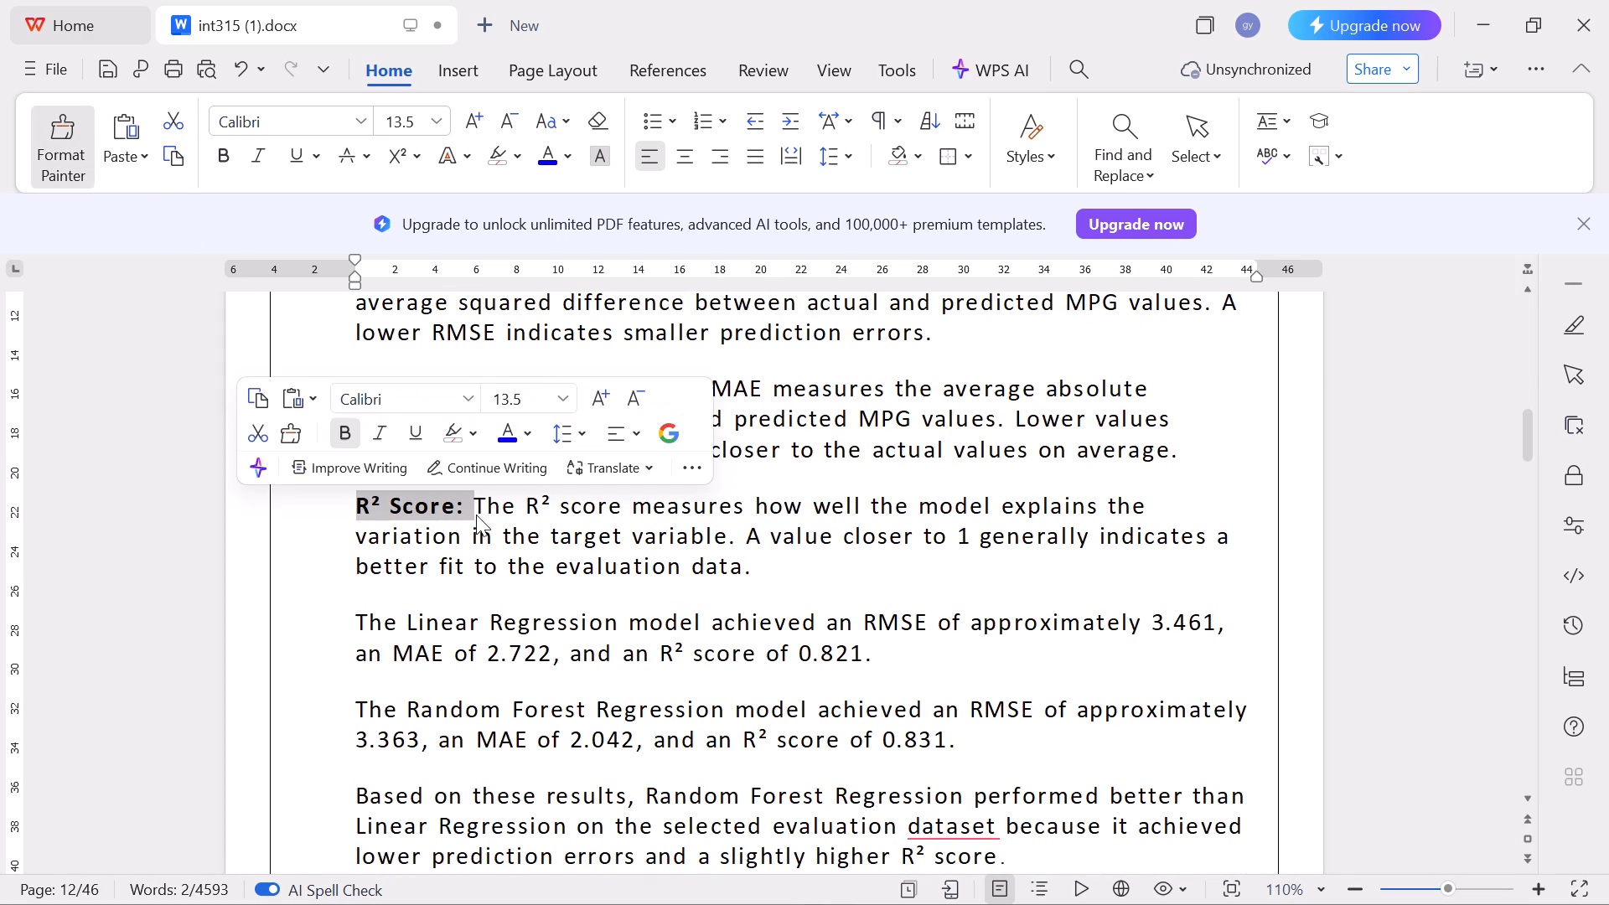
Use Format Painter to copy the R² Score label's bold formatting onto the opening words of the Linear Regression results paragraph.
left_click(76, 124)
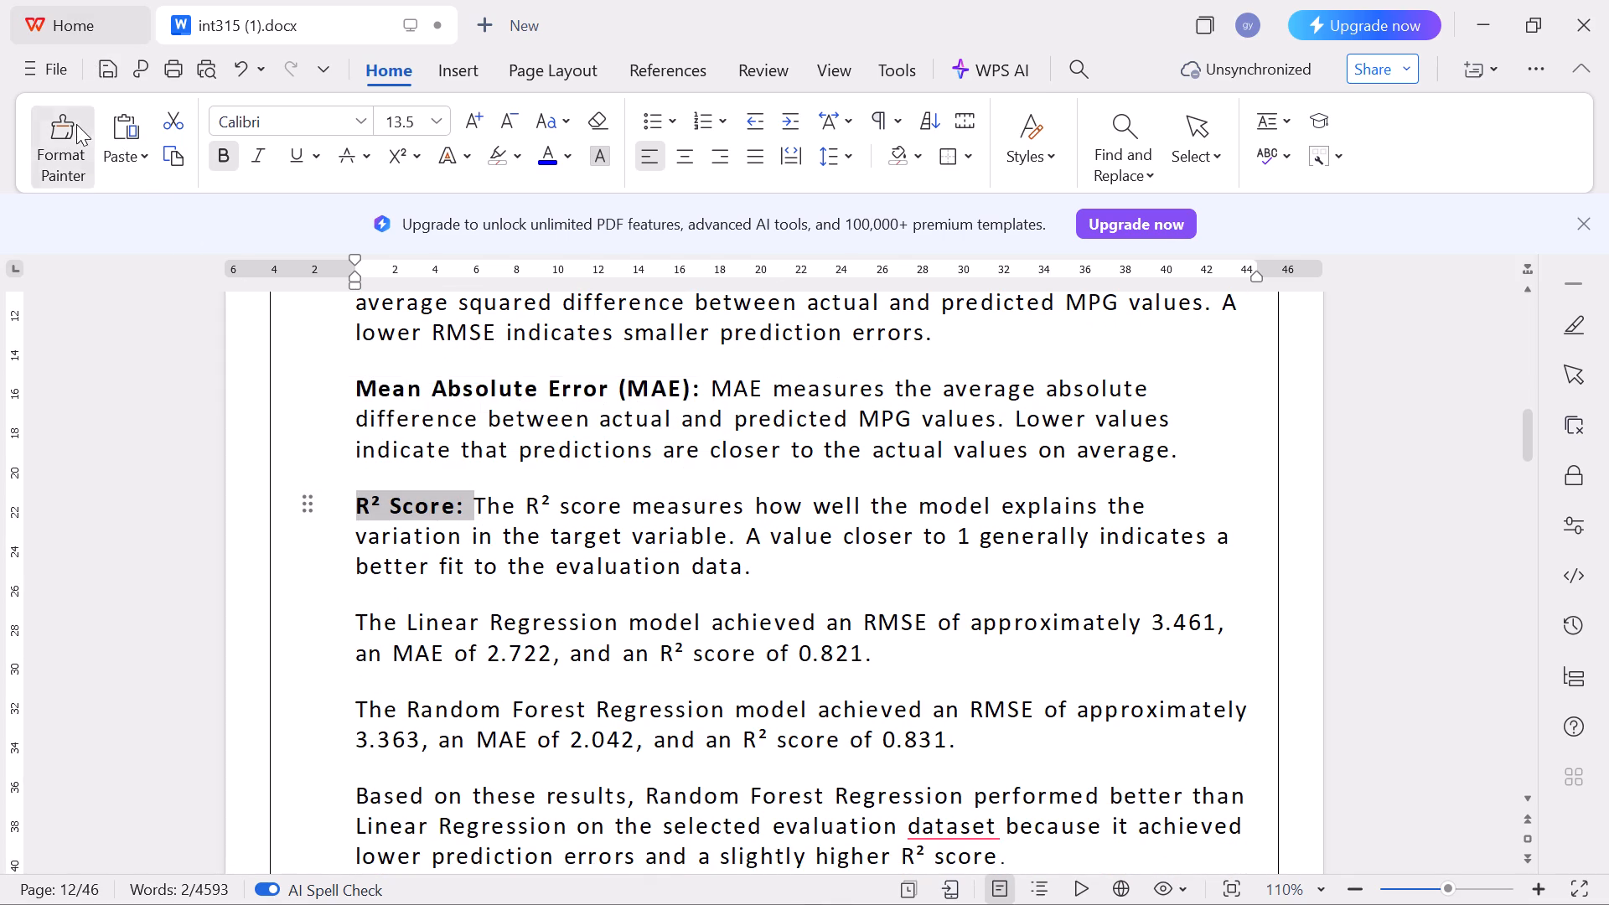
scroll(452, 577, "down", 1)
left_click_drag(357, 536, 608, 520)
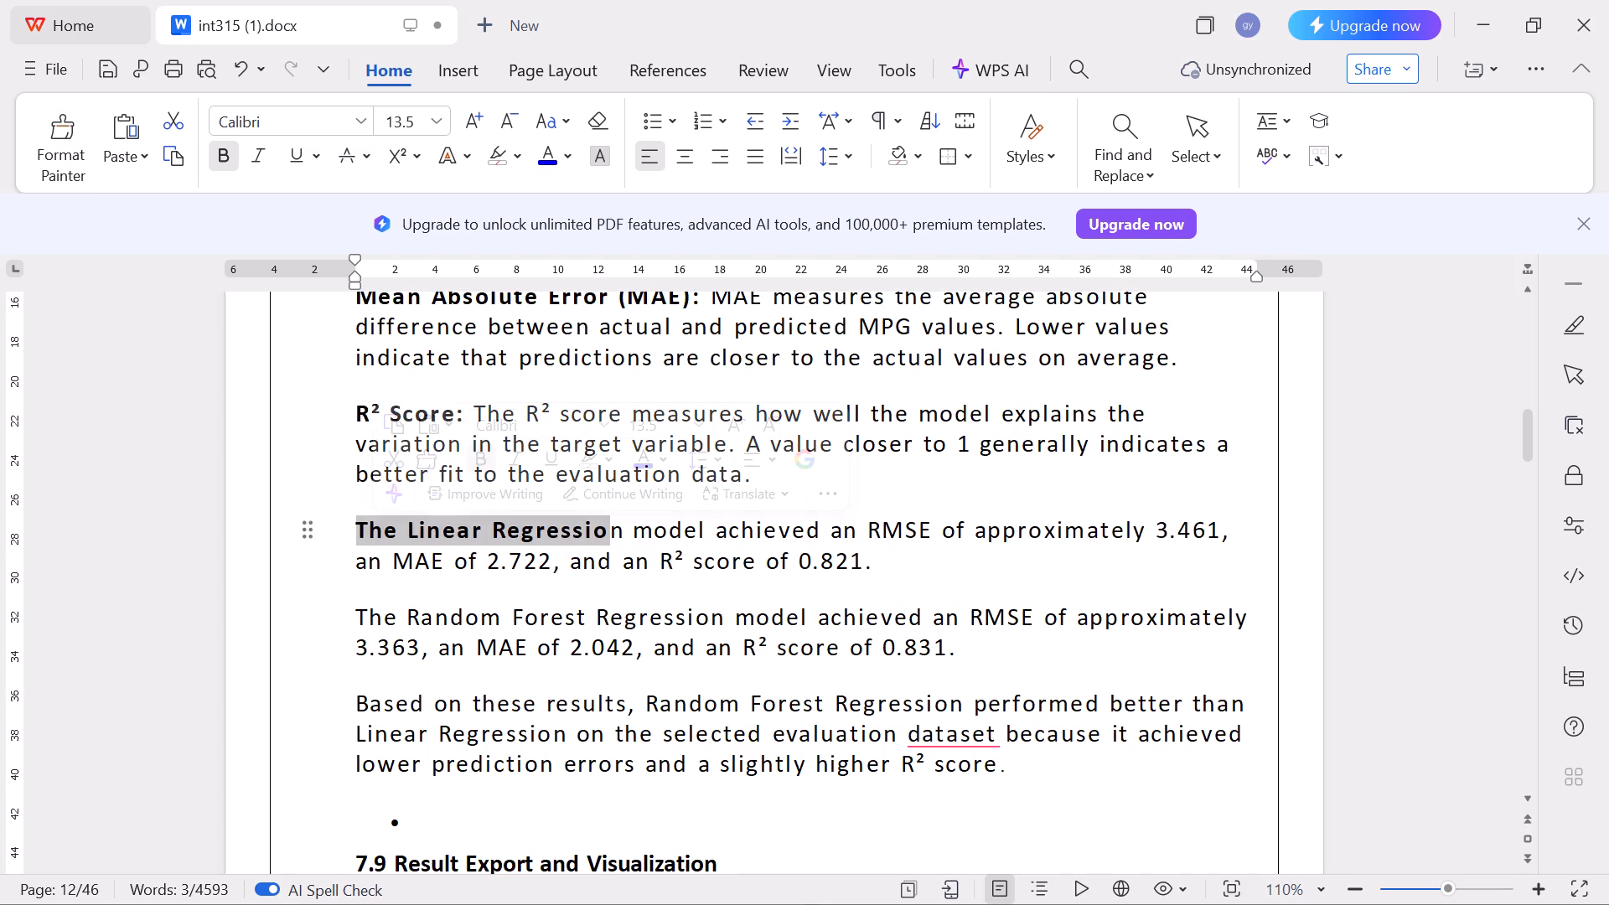
left_click(607, 611)
Check report section 7.9 Result Export and Visualization, and look in ChatGPT for the matching text around 7.11 Result Visualization.
scroll(607, 611, "down", 5)
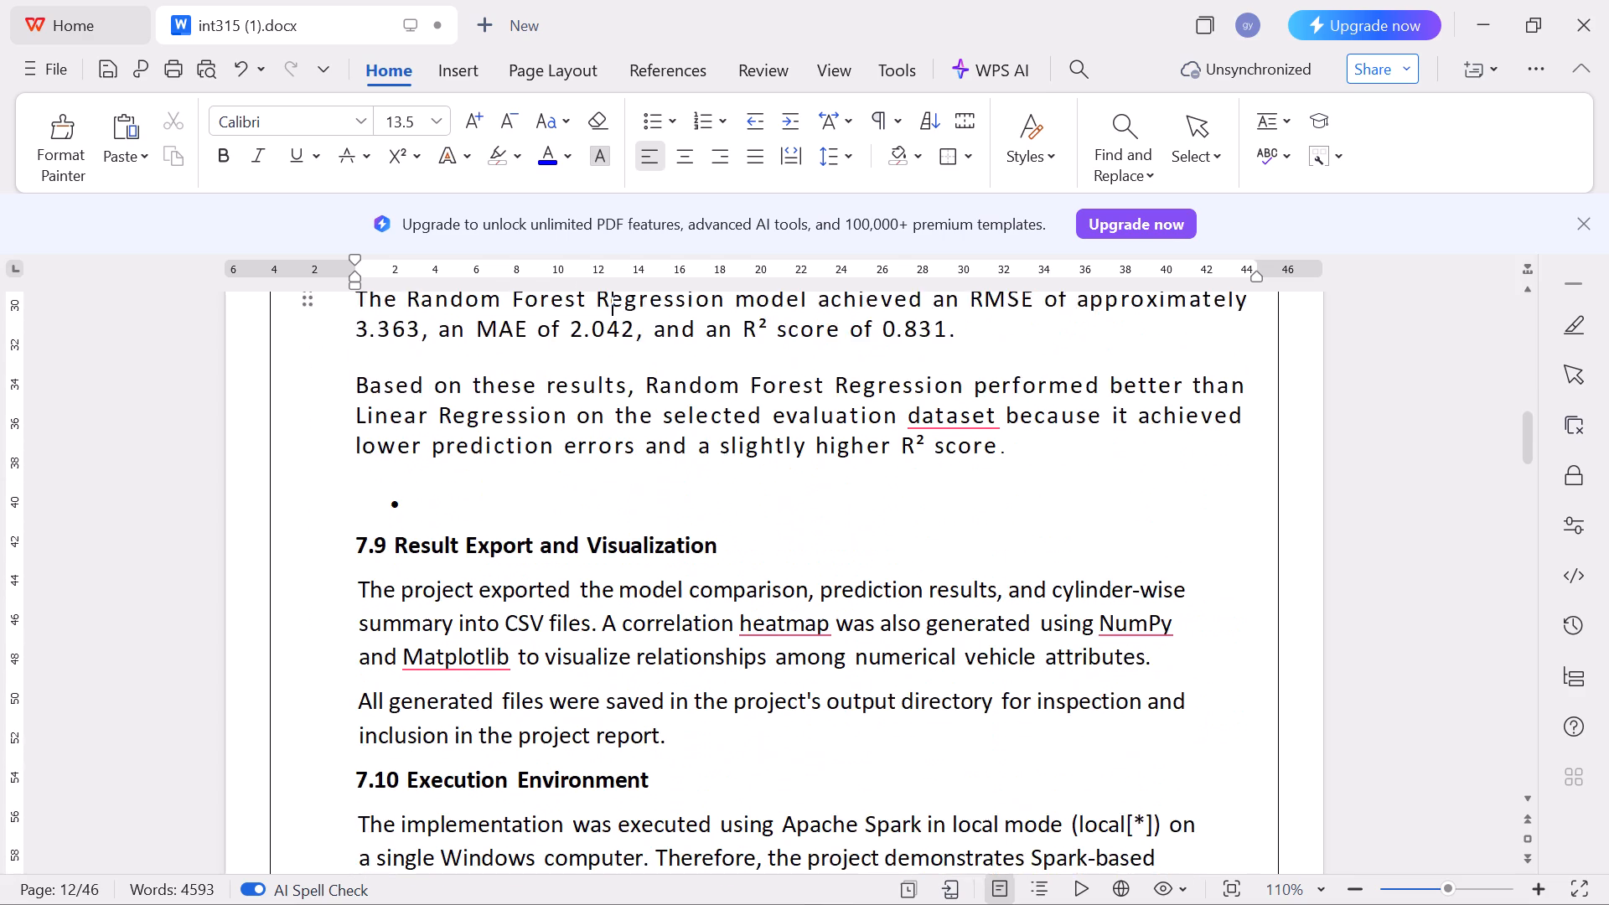
scroll(607, 611, "down", 2)
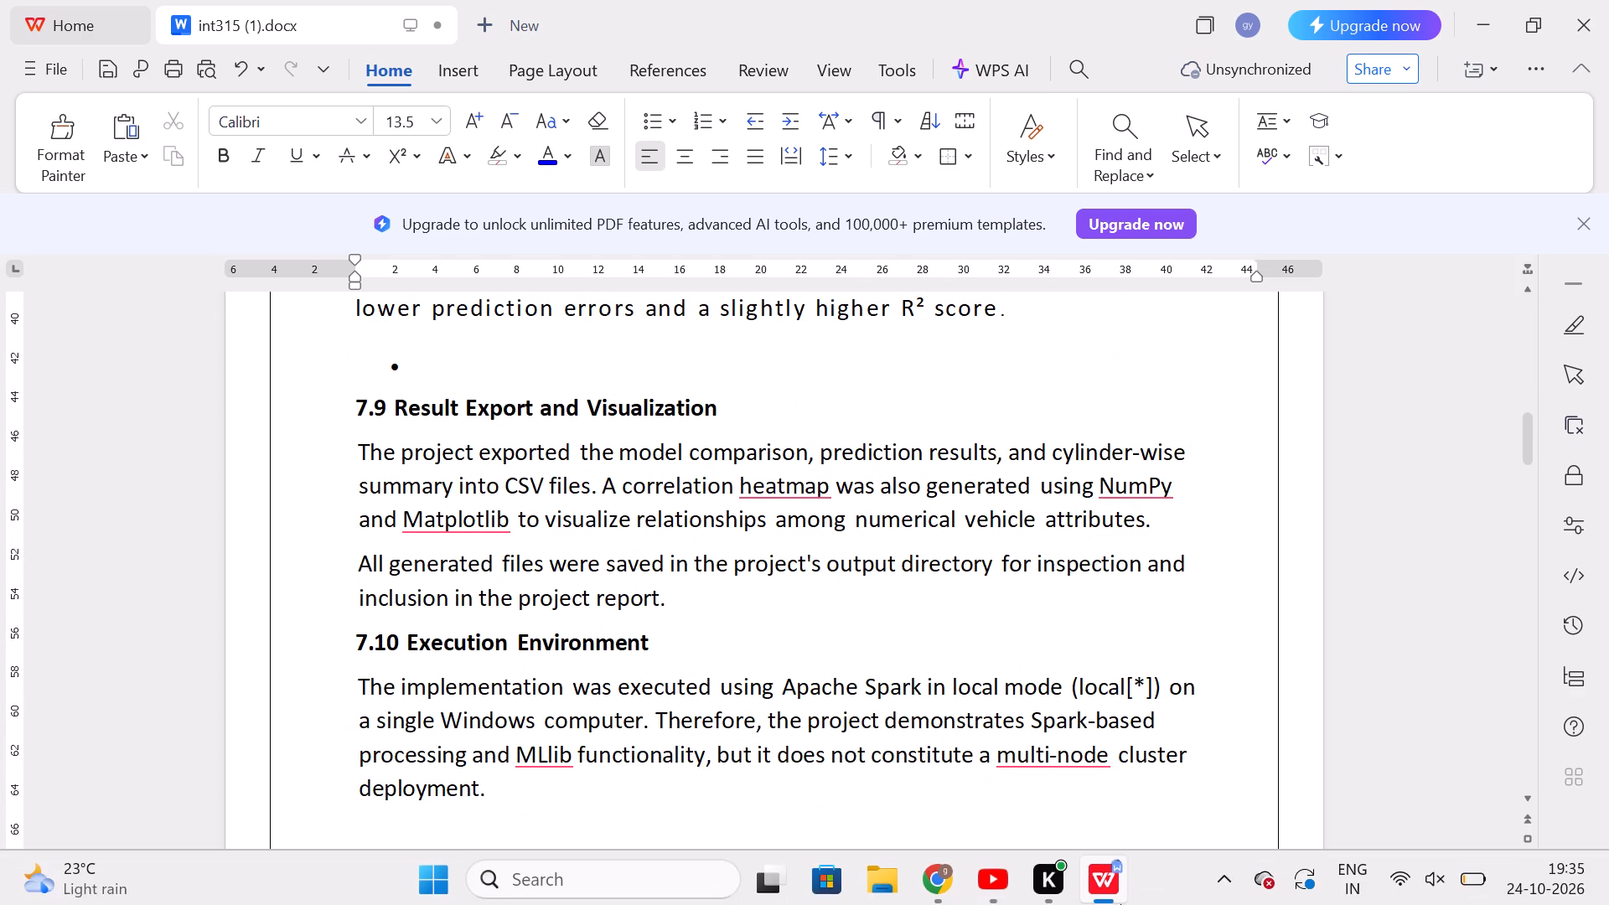
left_click(850, 746)
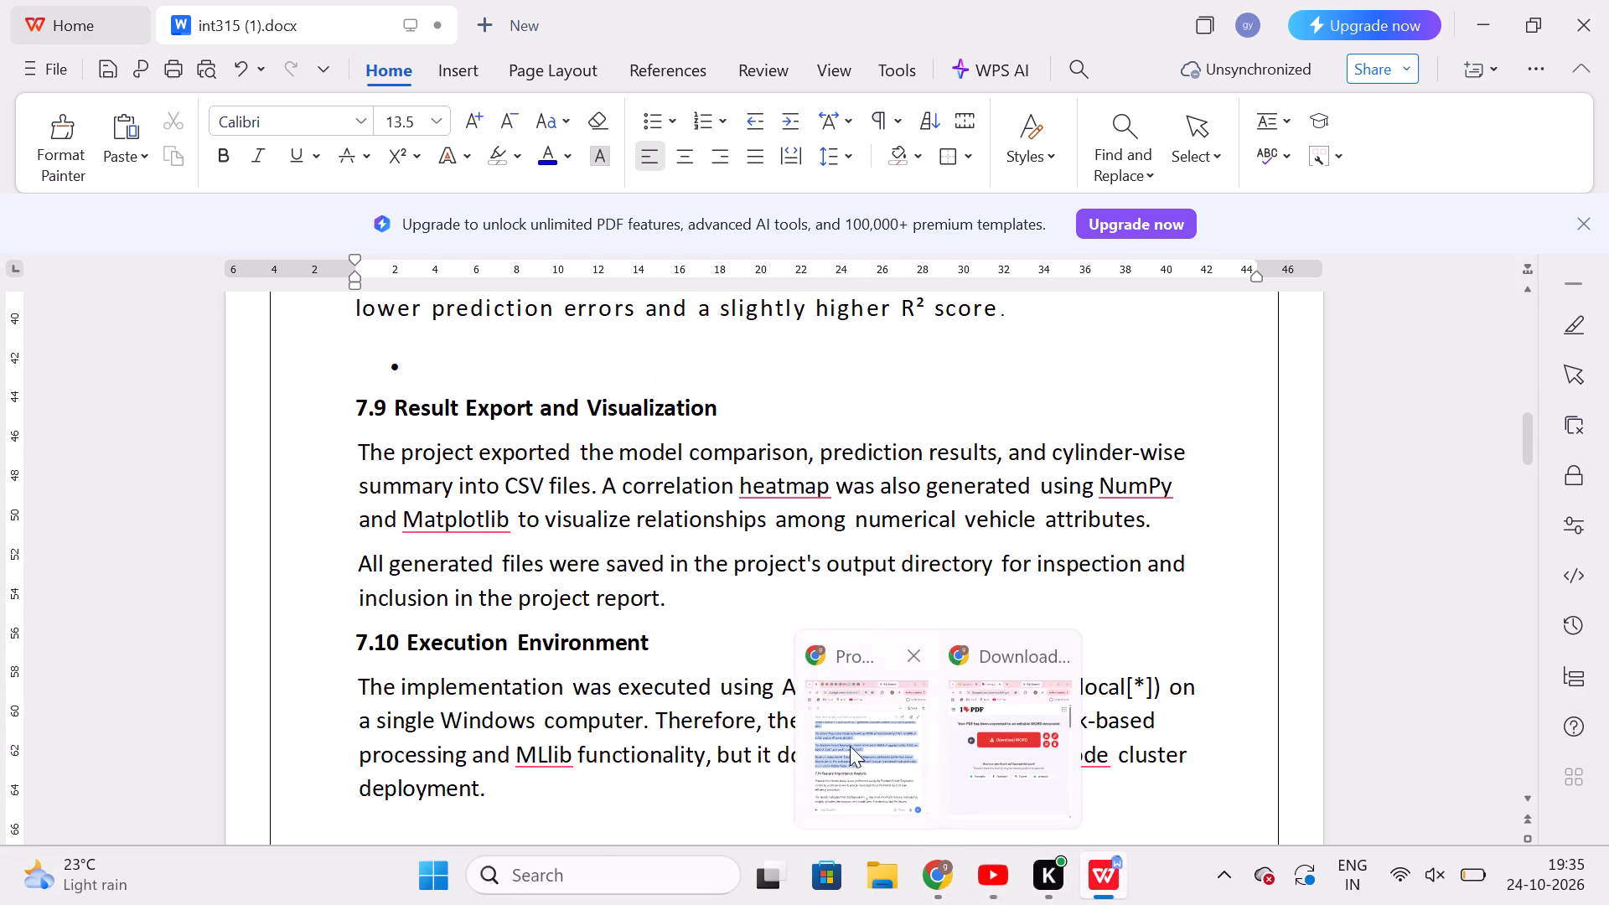
left_click(376, 714)
scroll(376, 714, "down", 2)
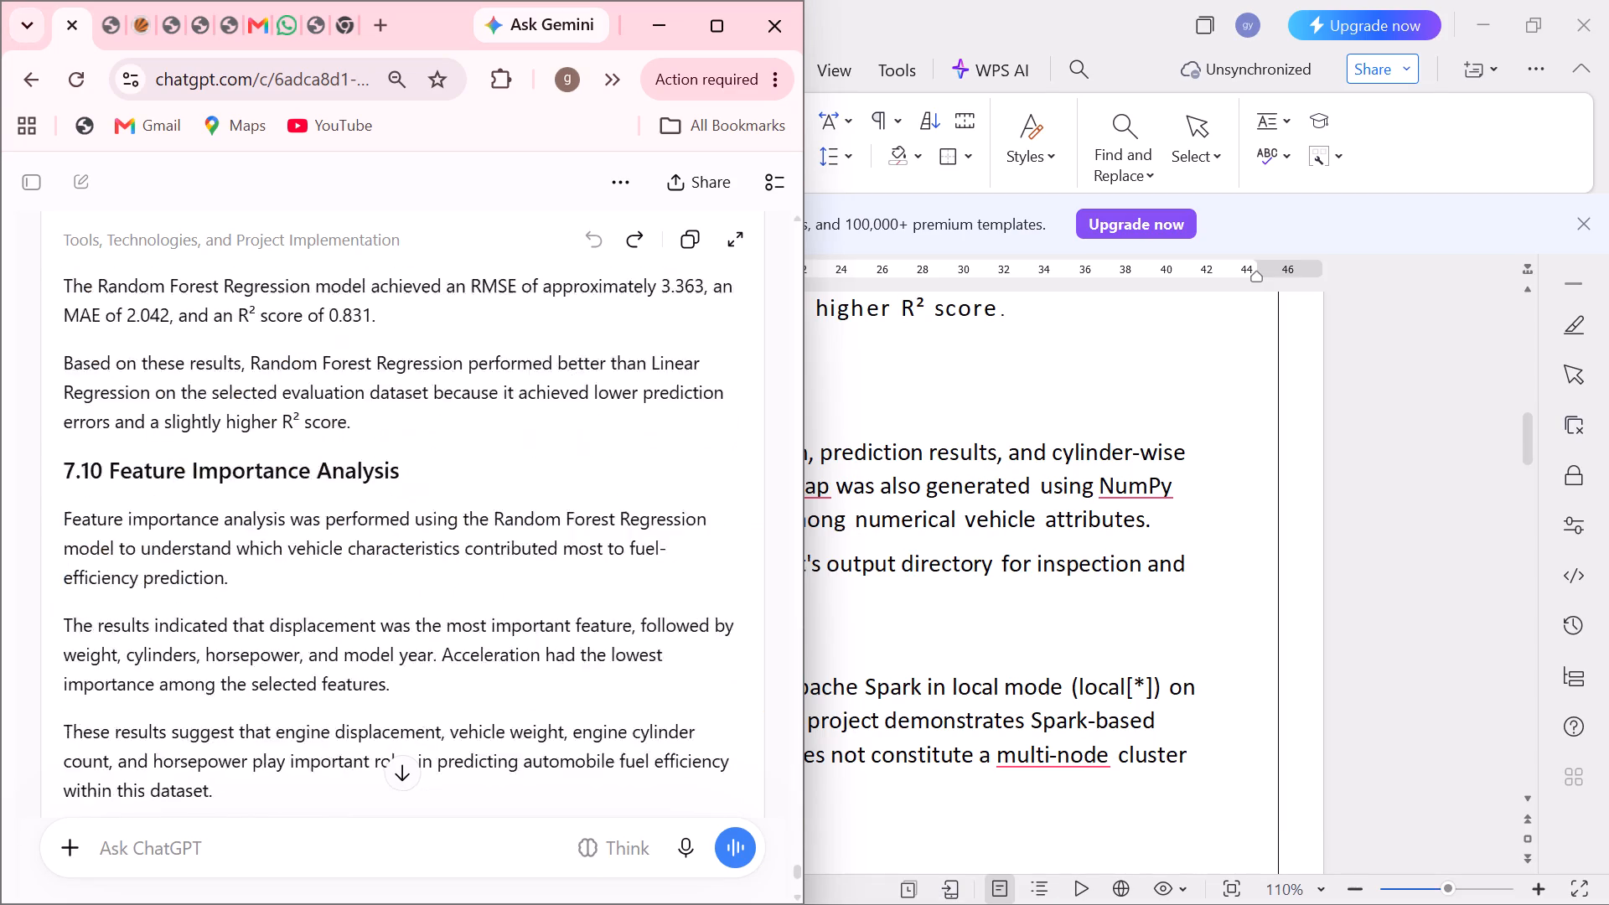
scroll(376, 714, "down", 4)
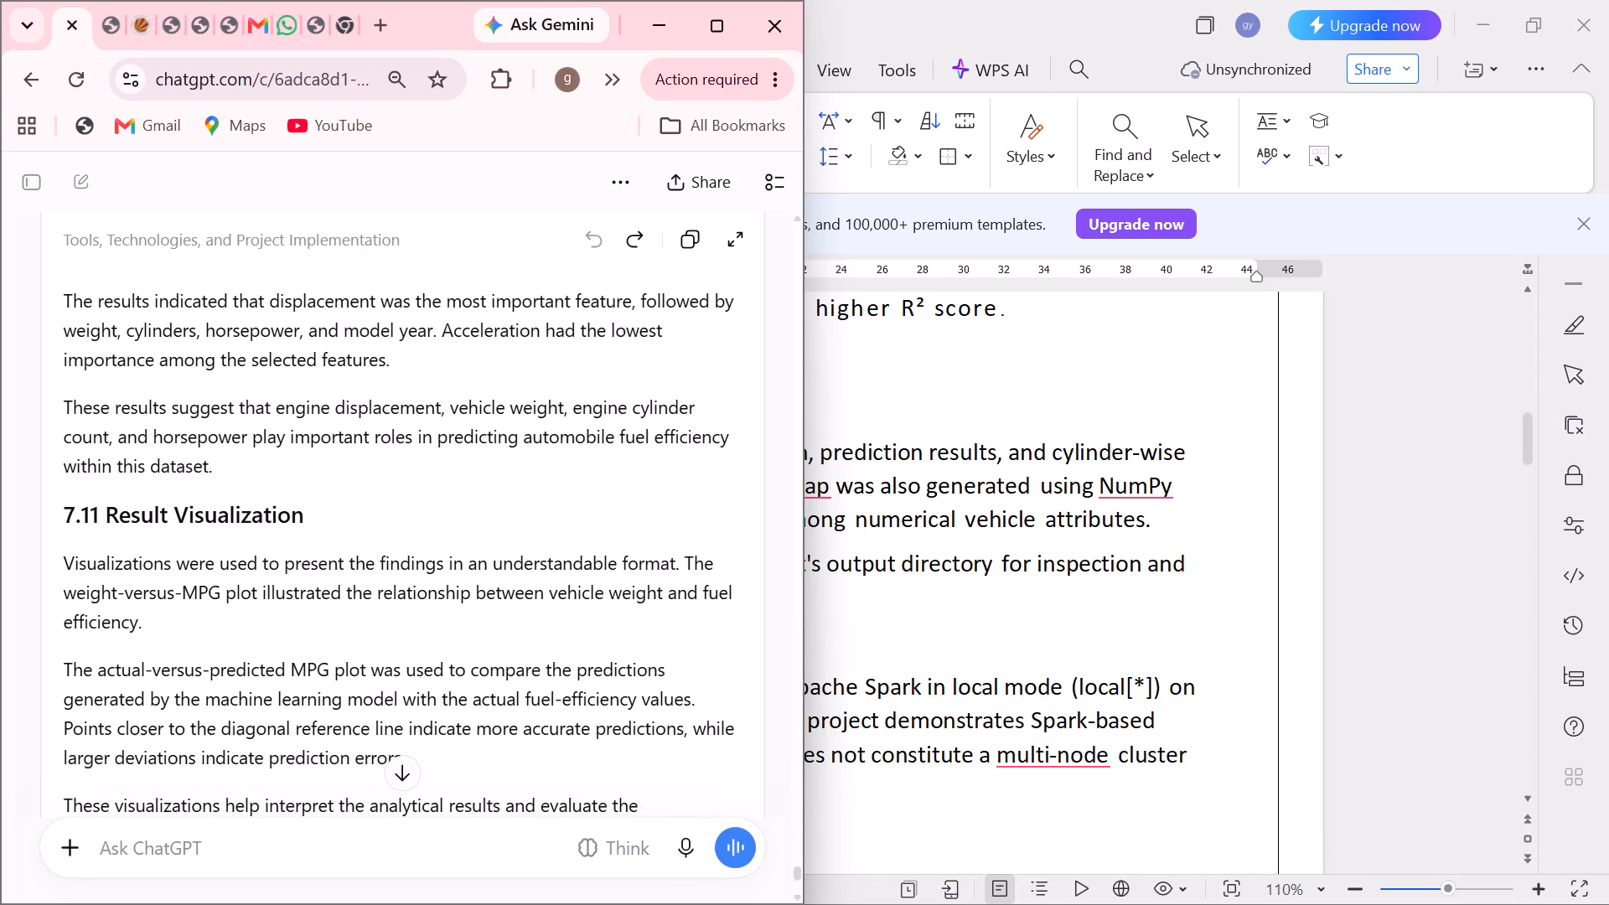
left_click(846, 523)
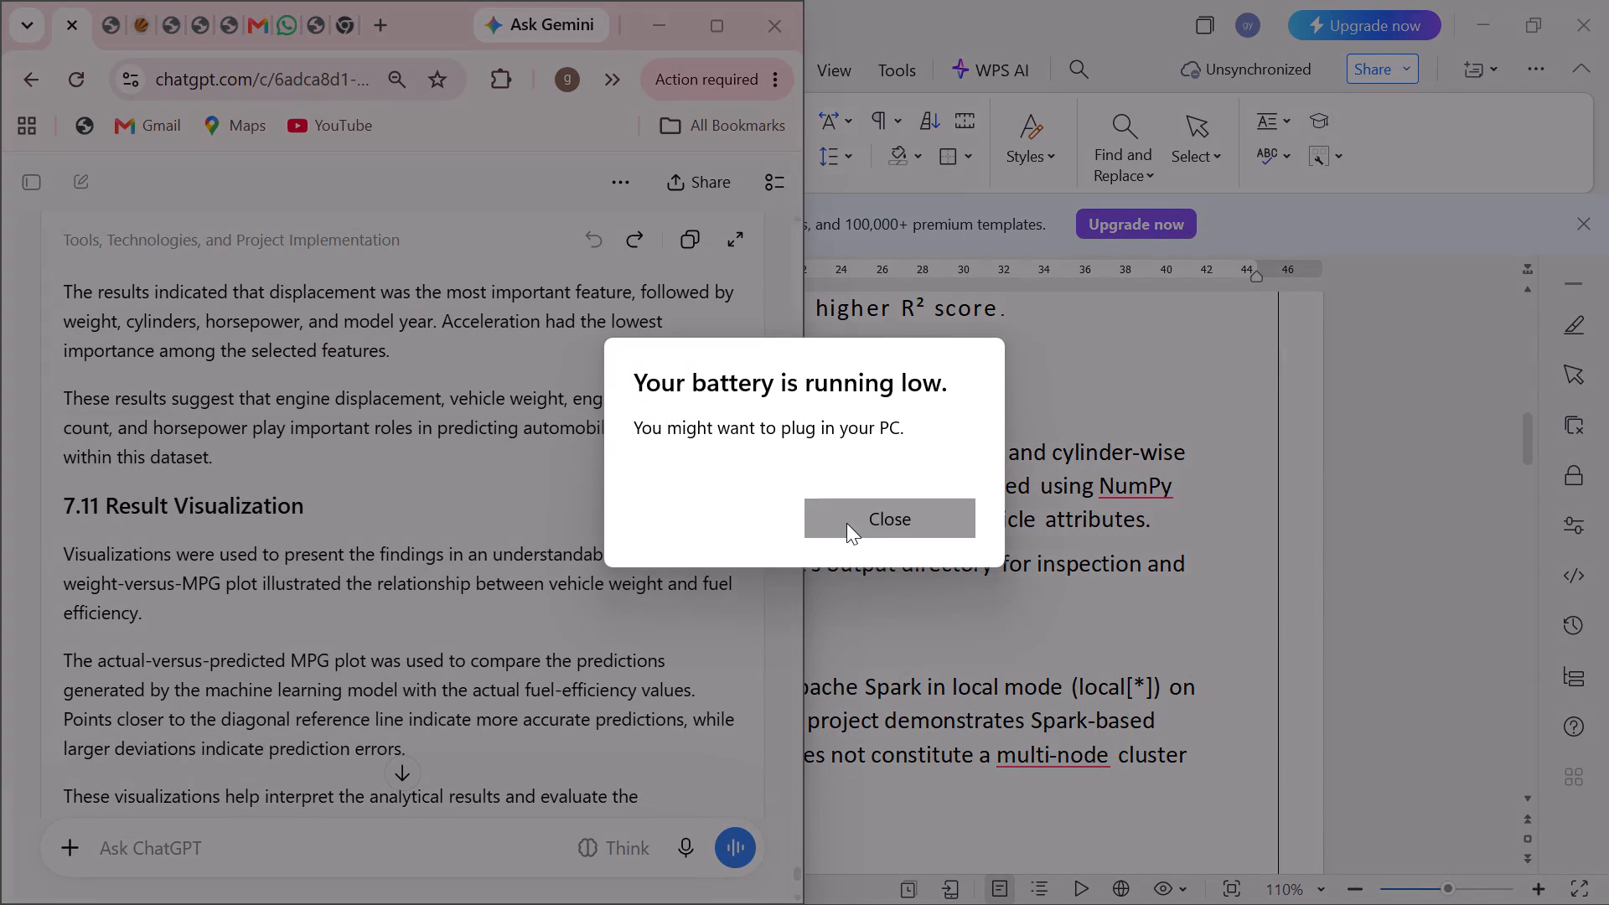
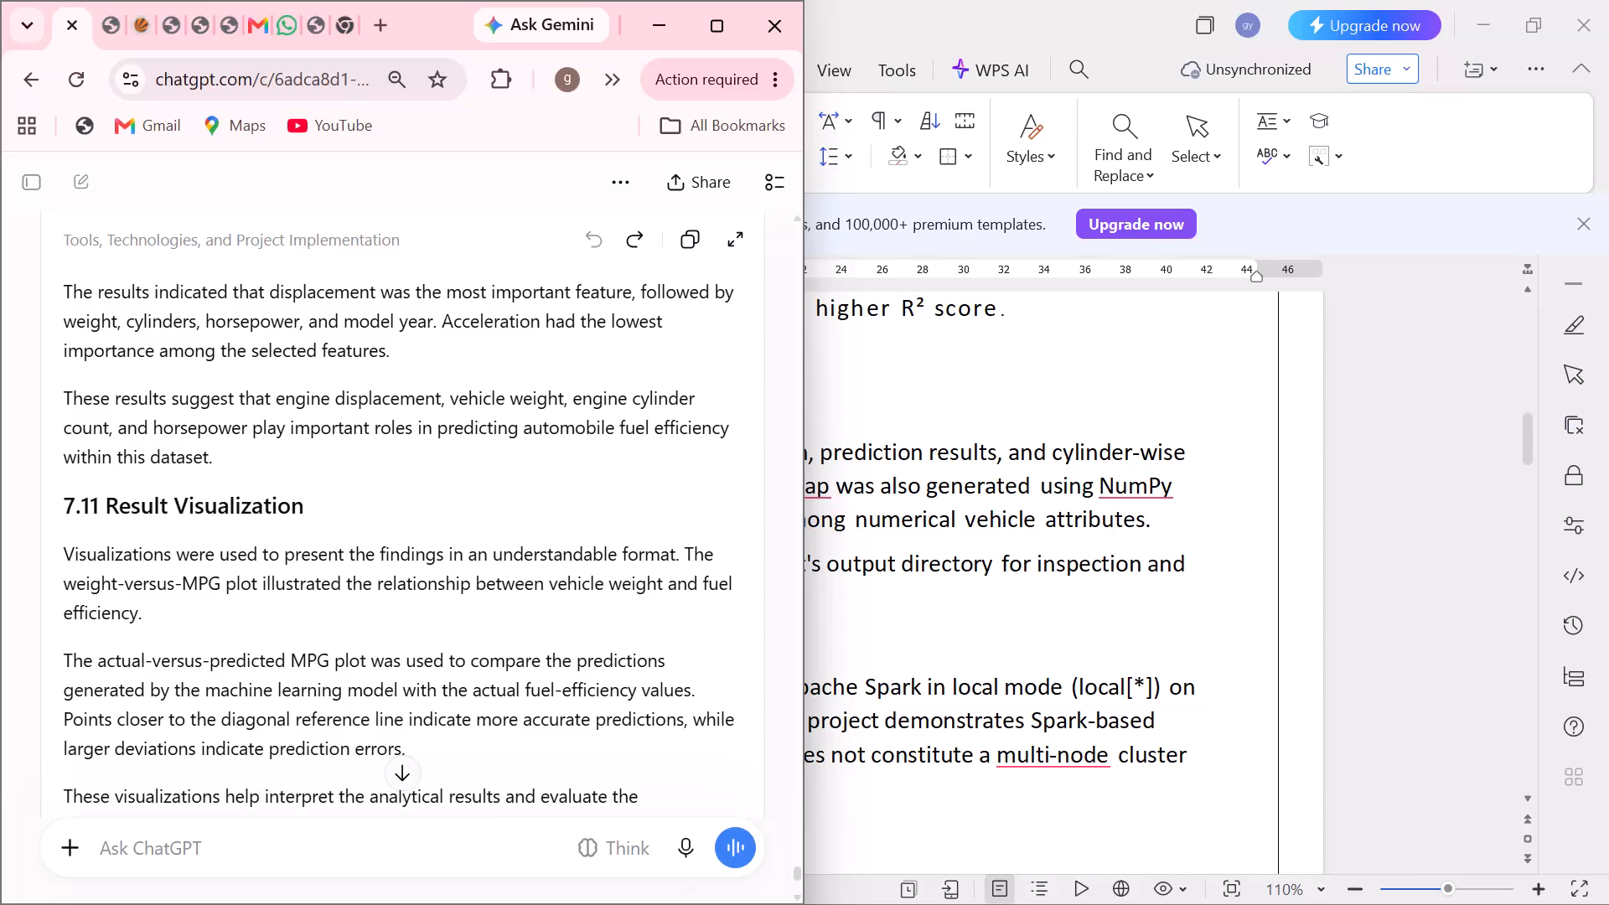
Replace the body text of report section 7.9 with the three paragraphs of ChatGPT's 7.11 Result Visualization.
left_click(934, 465)
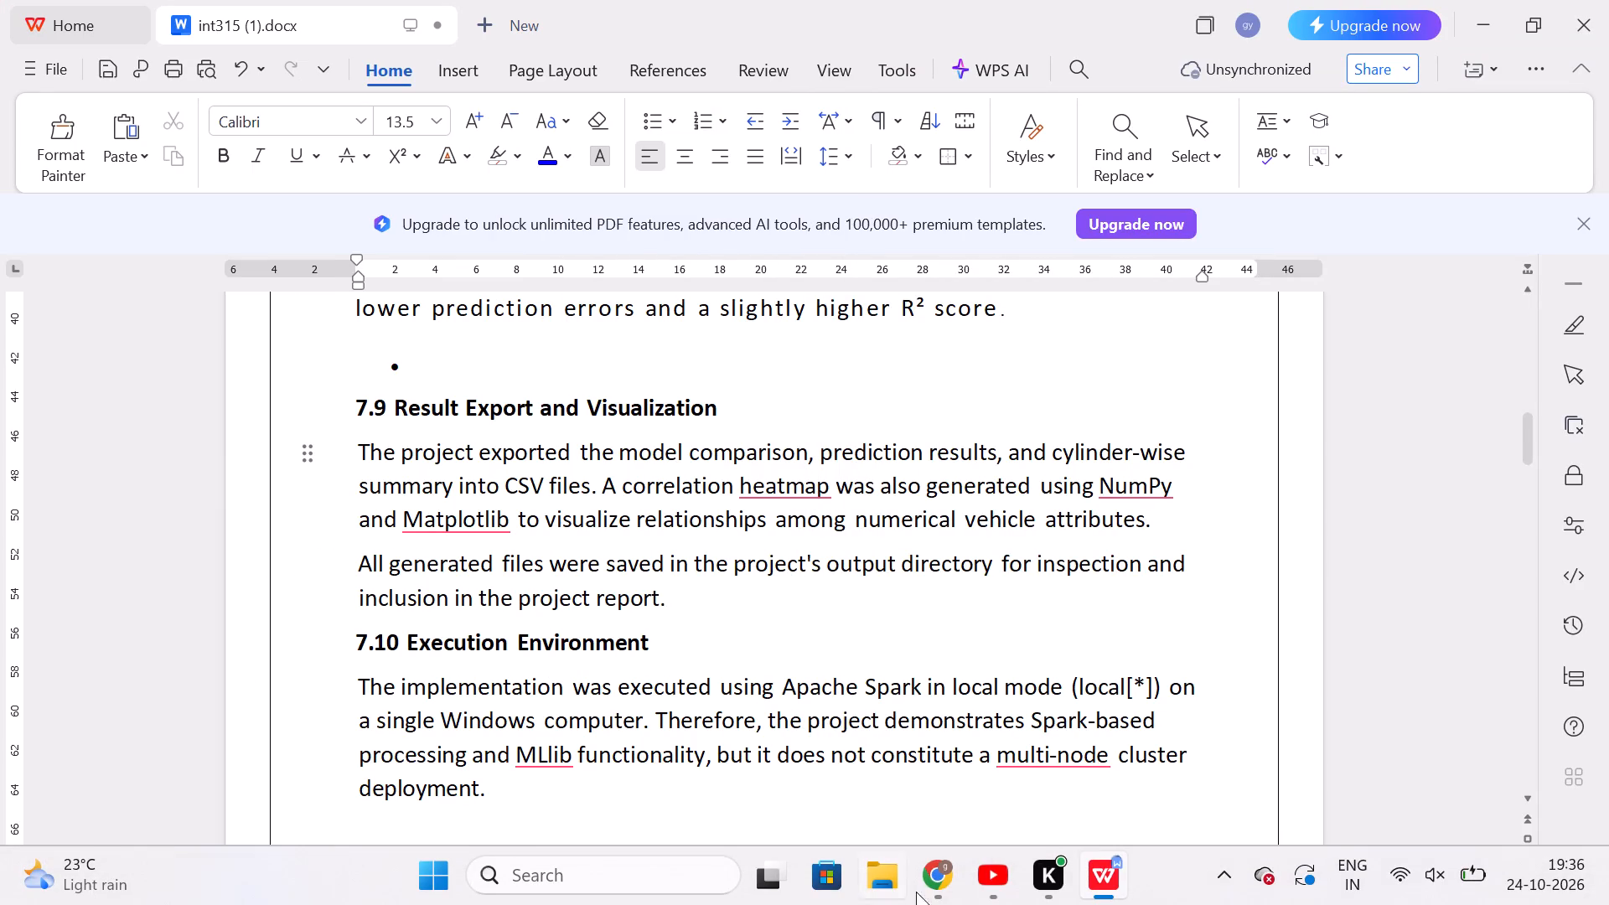
left_click(878, 783)
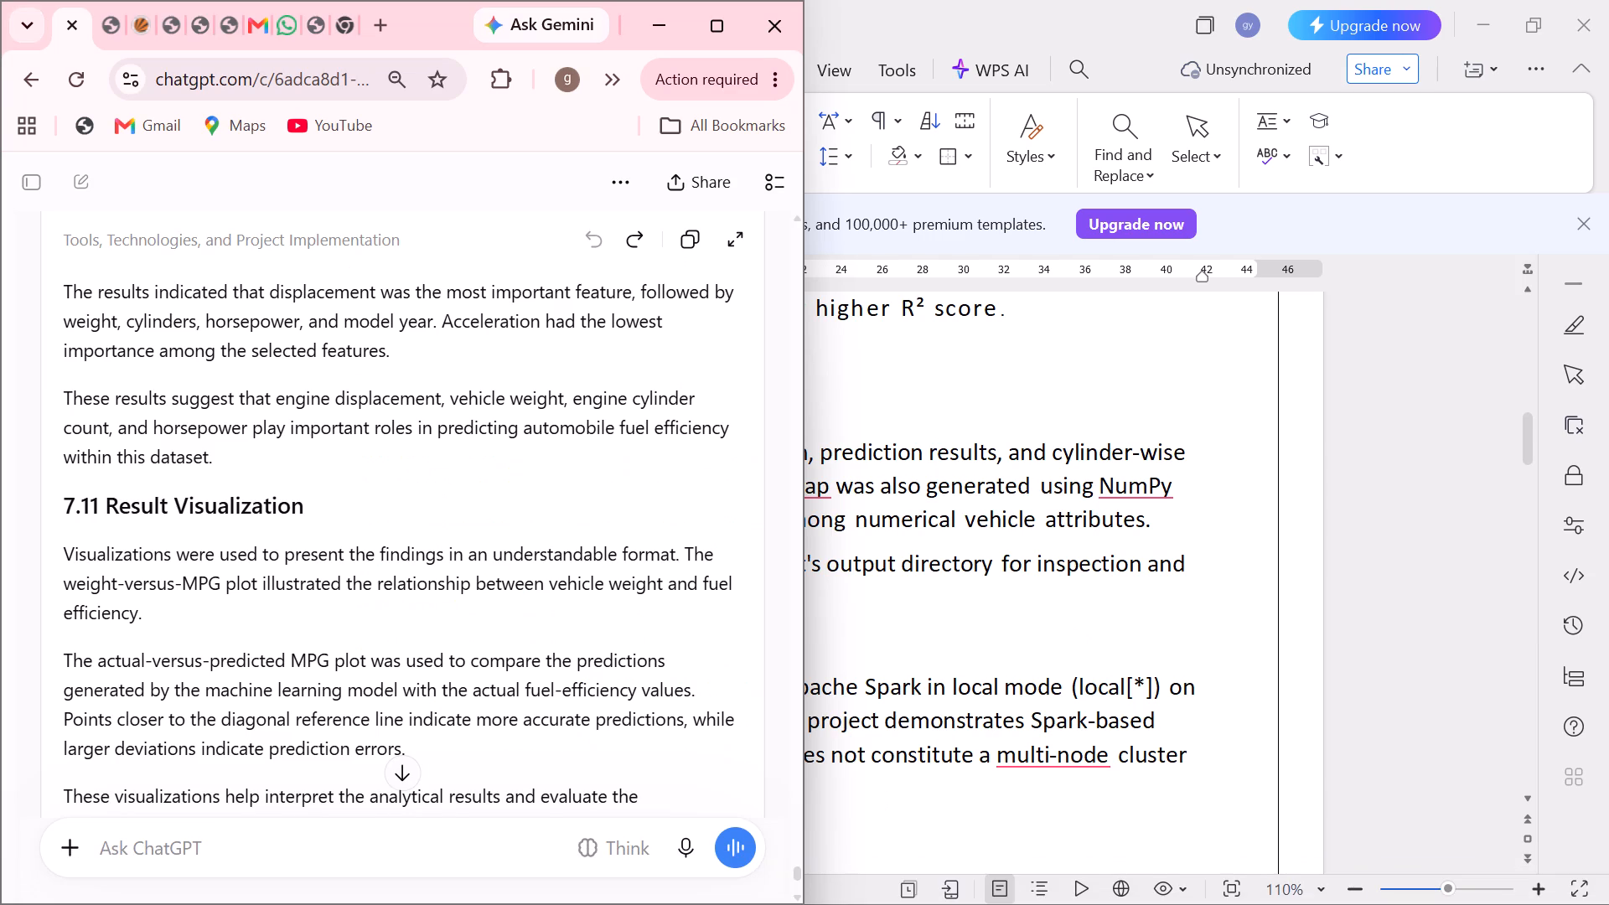
scroll(141, 540, "down", 1)
left_click_drag(56, 468, 321, 605)
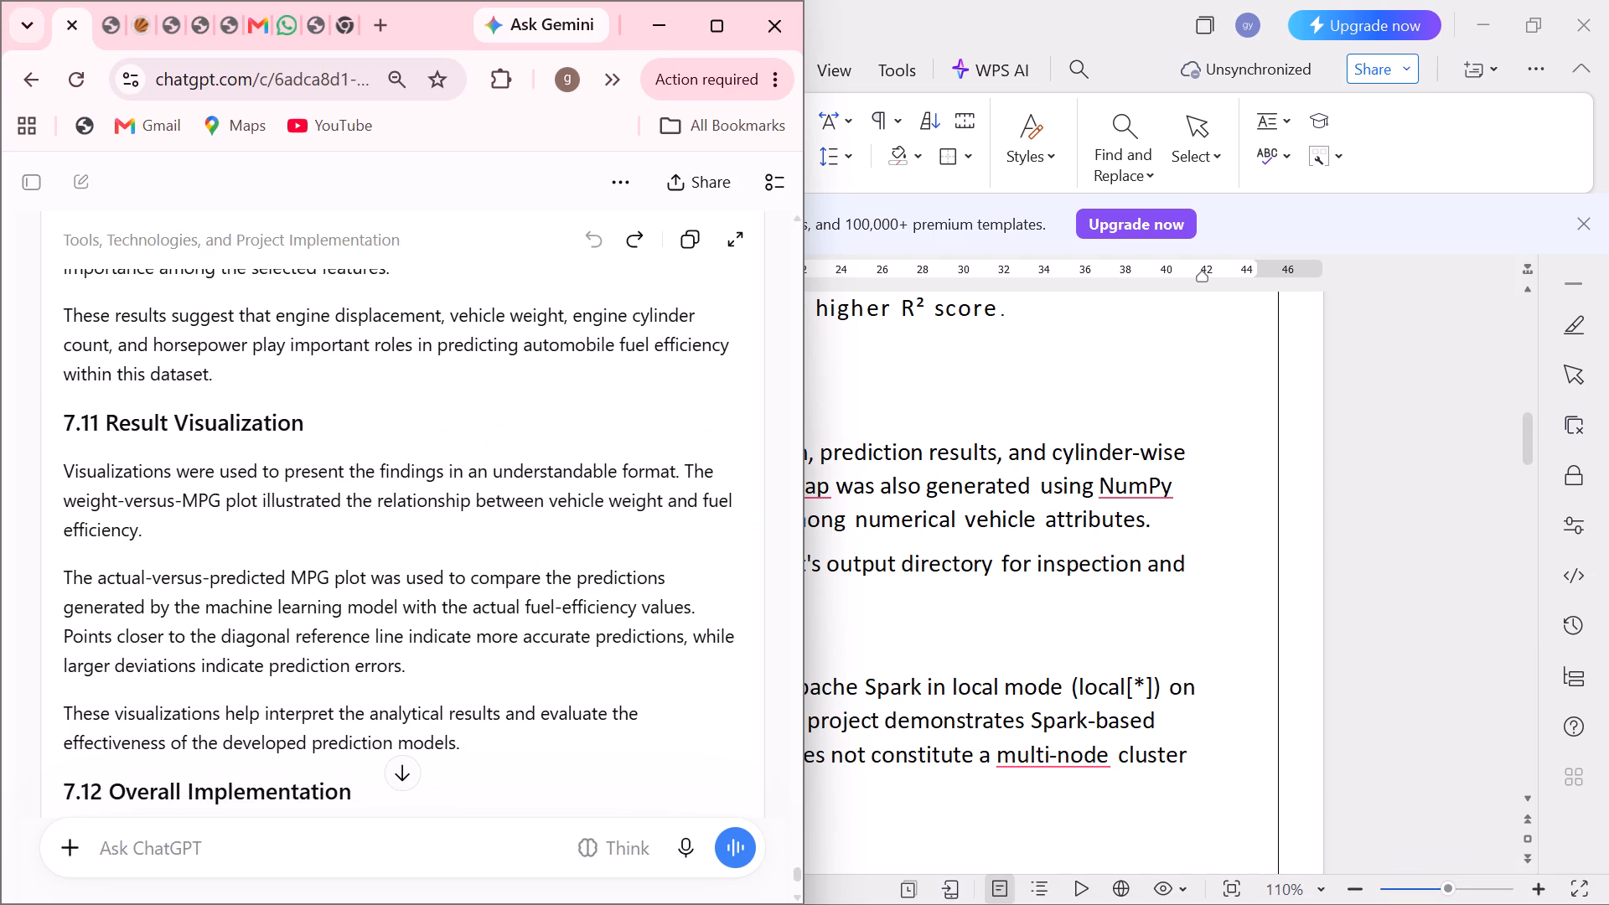
left_click_drag(480, 753, 59, 470)
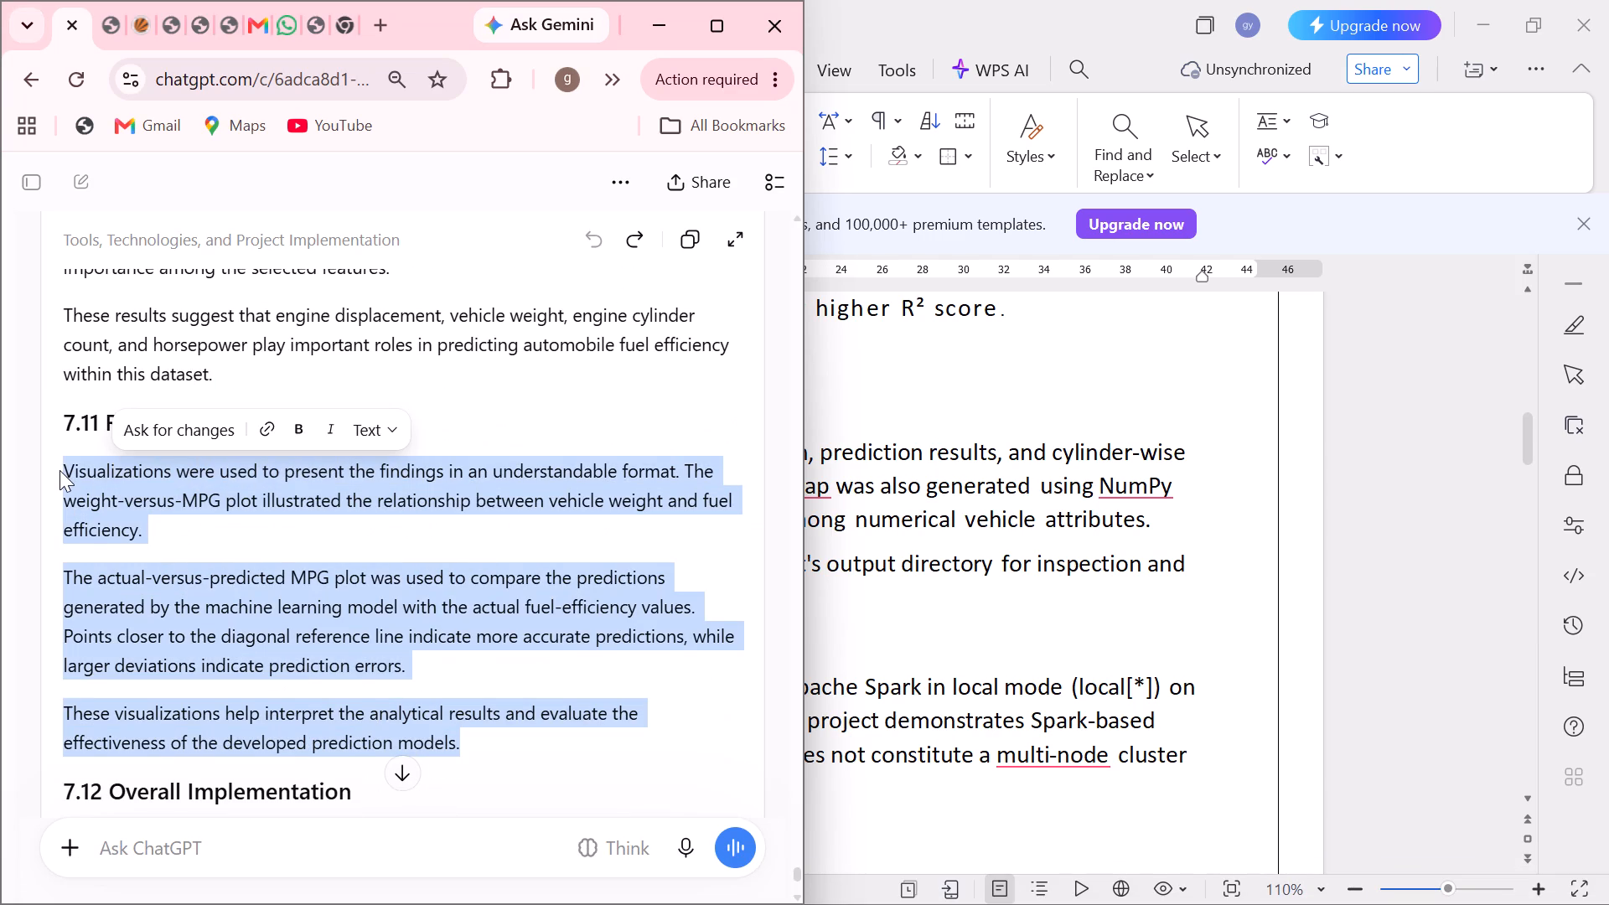
key("ctrl+c")
key("ctrl+c")
left_click(898, 544)
left_click_drag(690, 606, 387, 447)
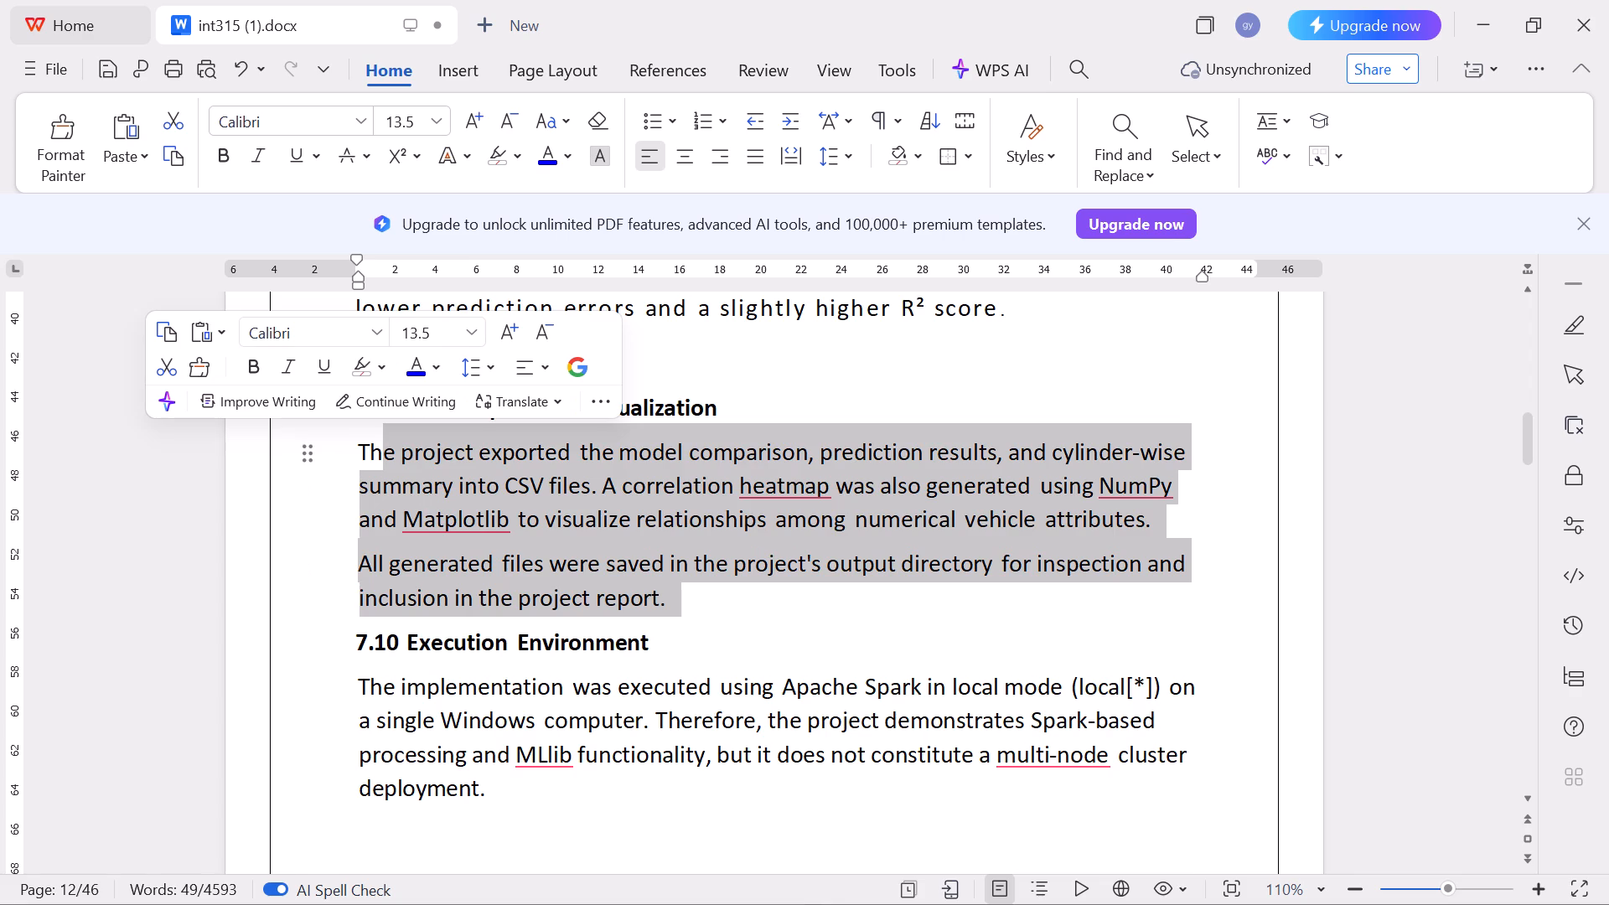
key("BackSpace")
key("ctrl+v")
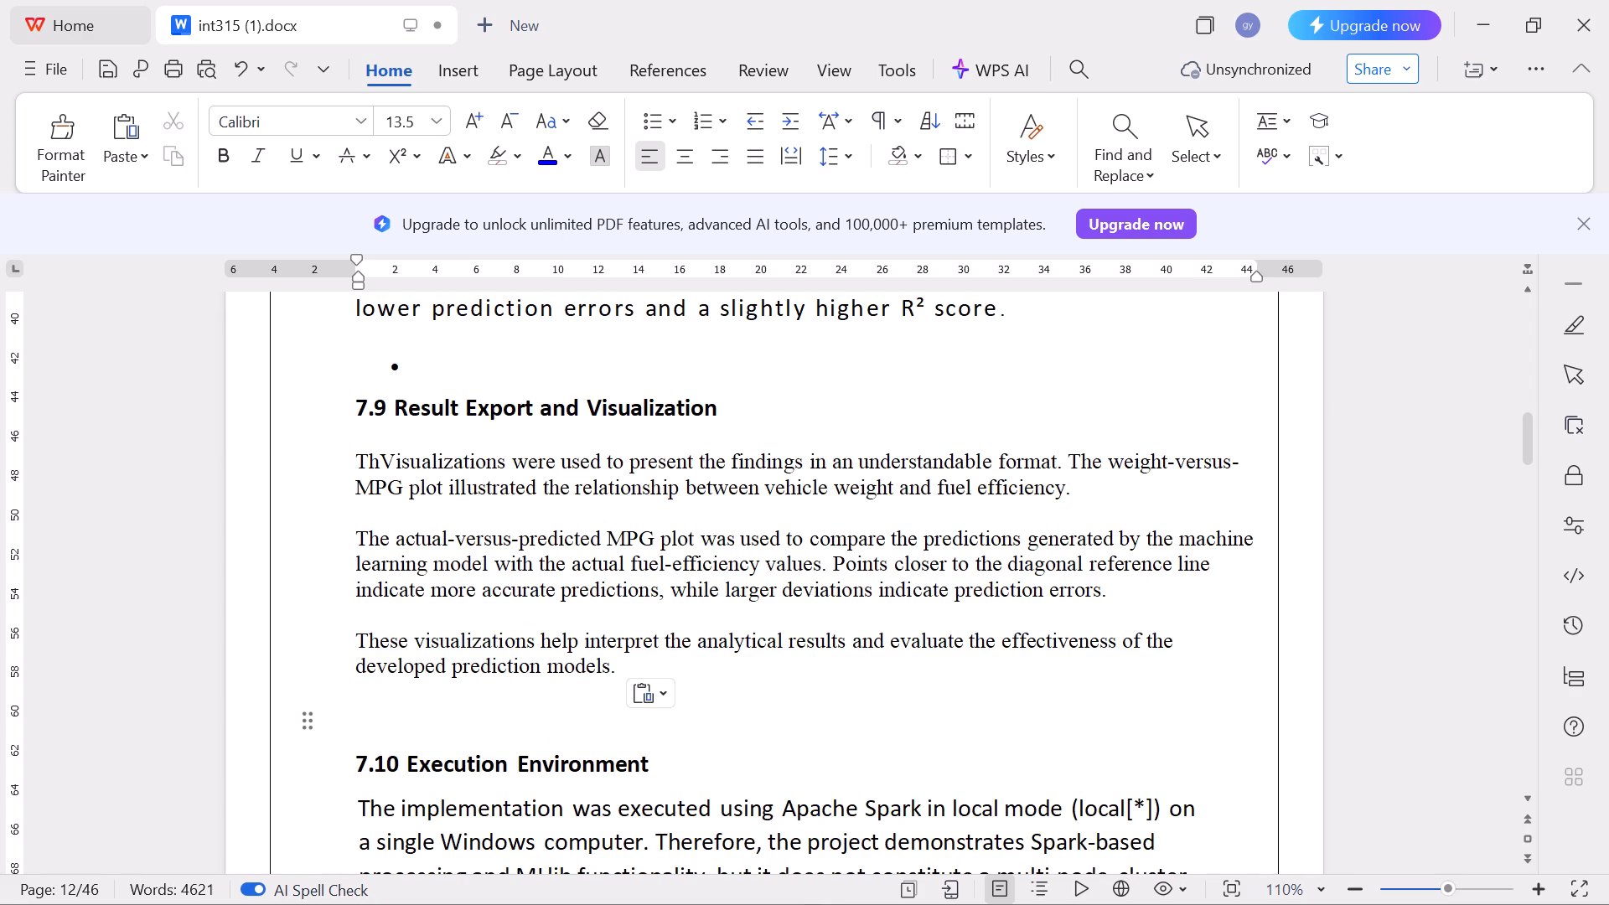
Use Format Painter to match the new 7.9 paragraphs to section 7.8's body text, and delete the leftover "Th" before "Visualizations".
left_click_drag(359, 303, 505, 314)
left_click(44, 142)
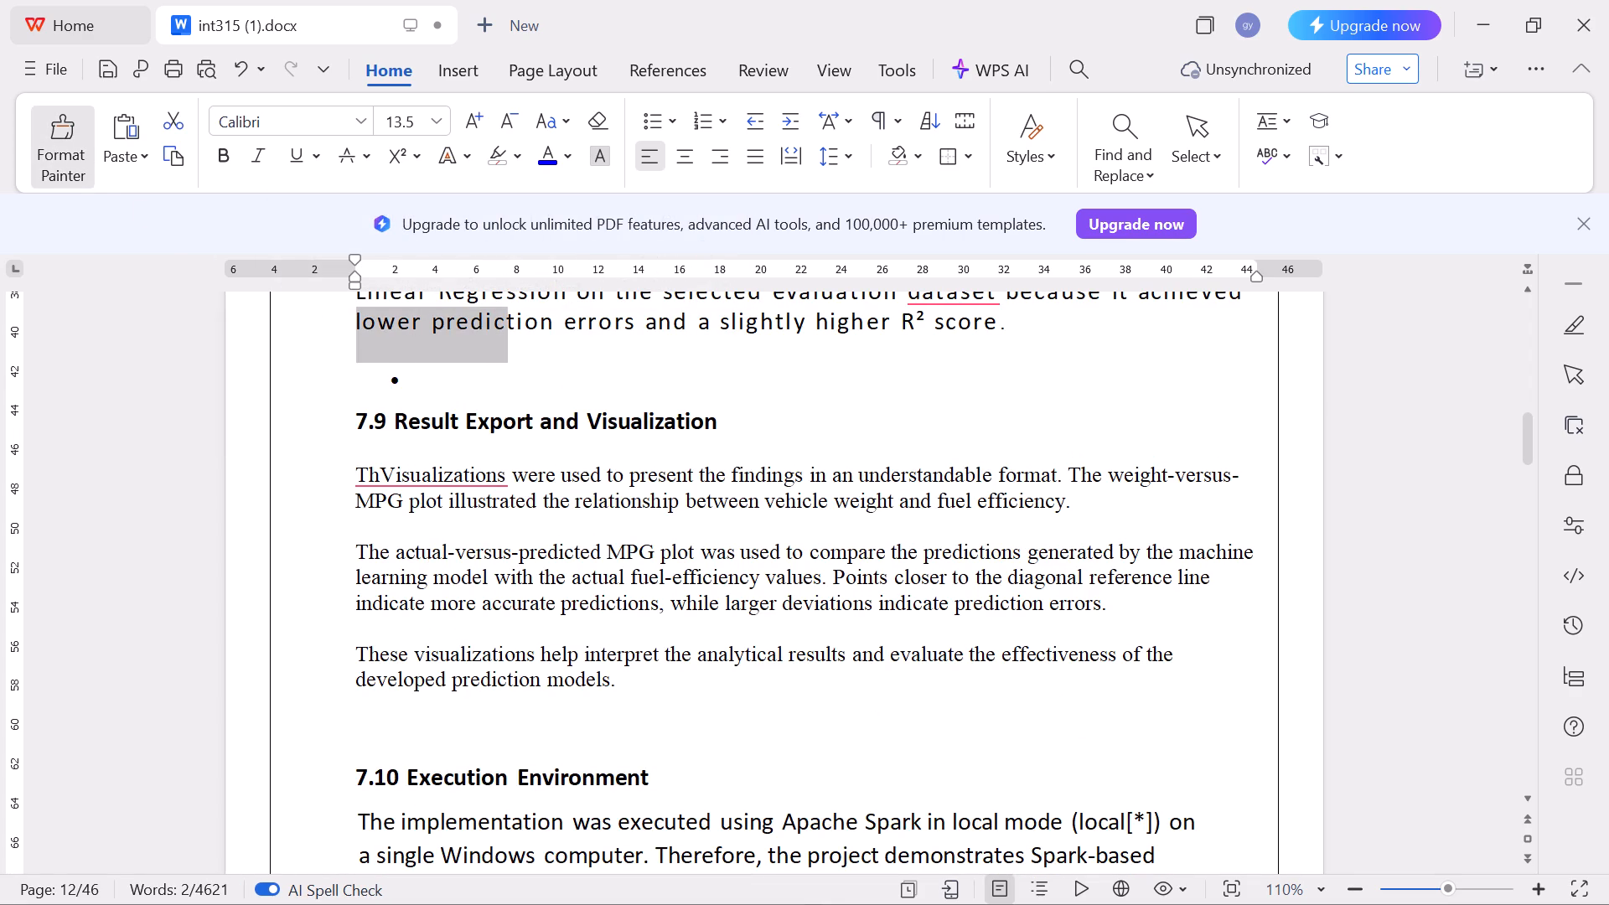
left_click_drag(636, 702, 382, 473)
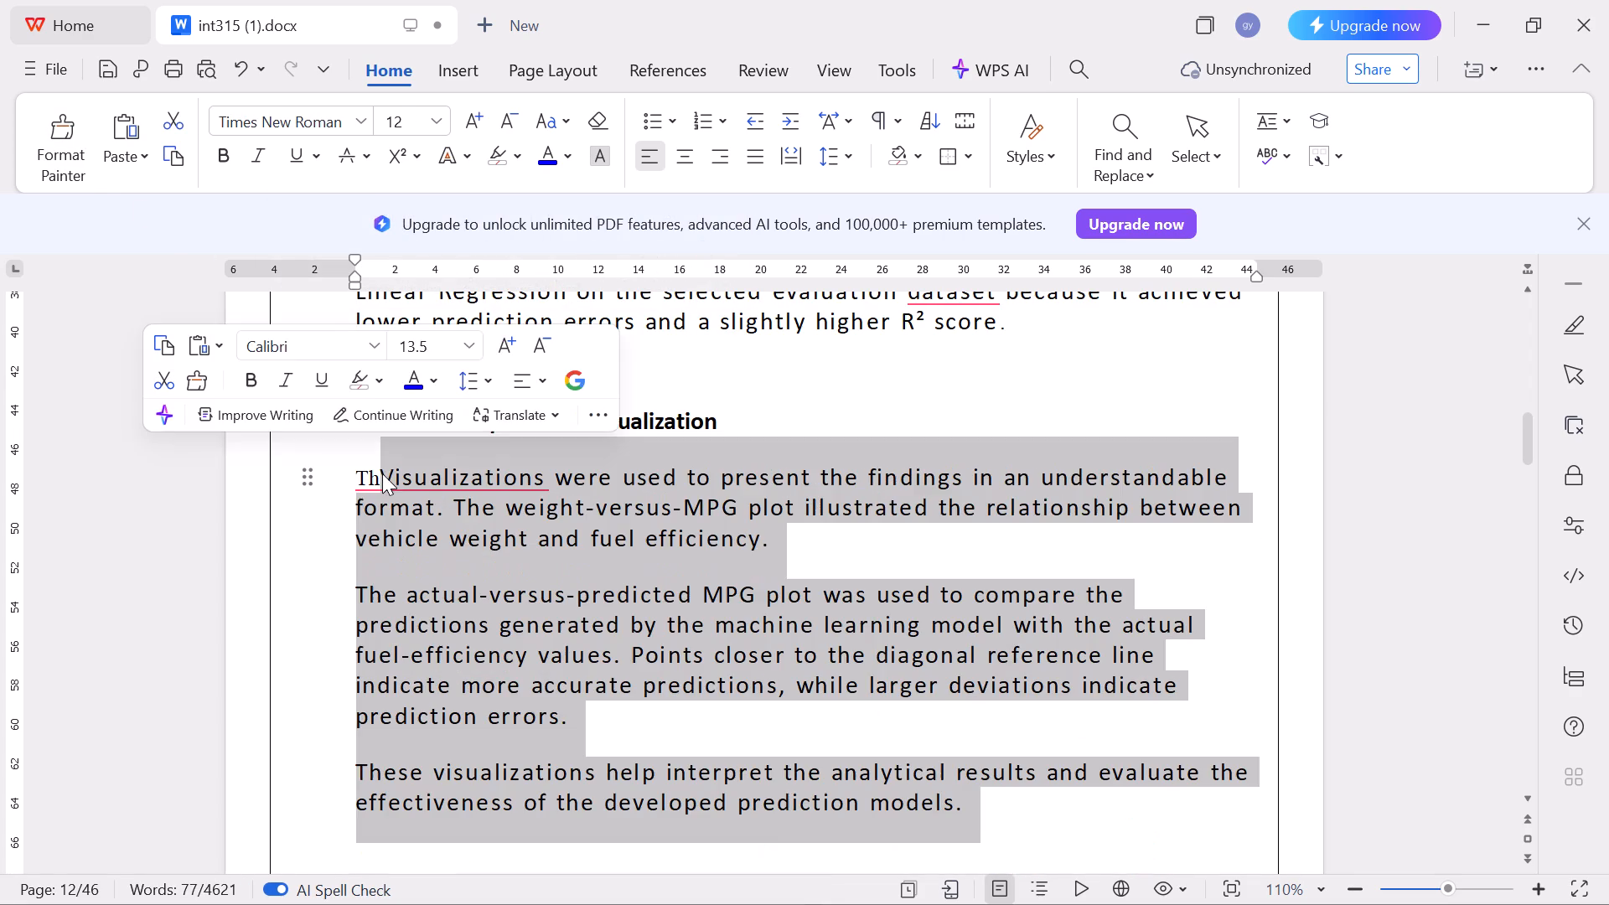
left_click(379, 473)
key("BackSpace")
key("BackSpace")
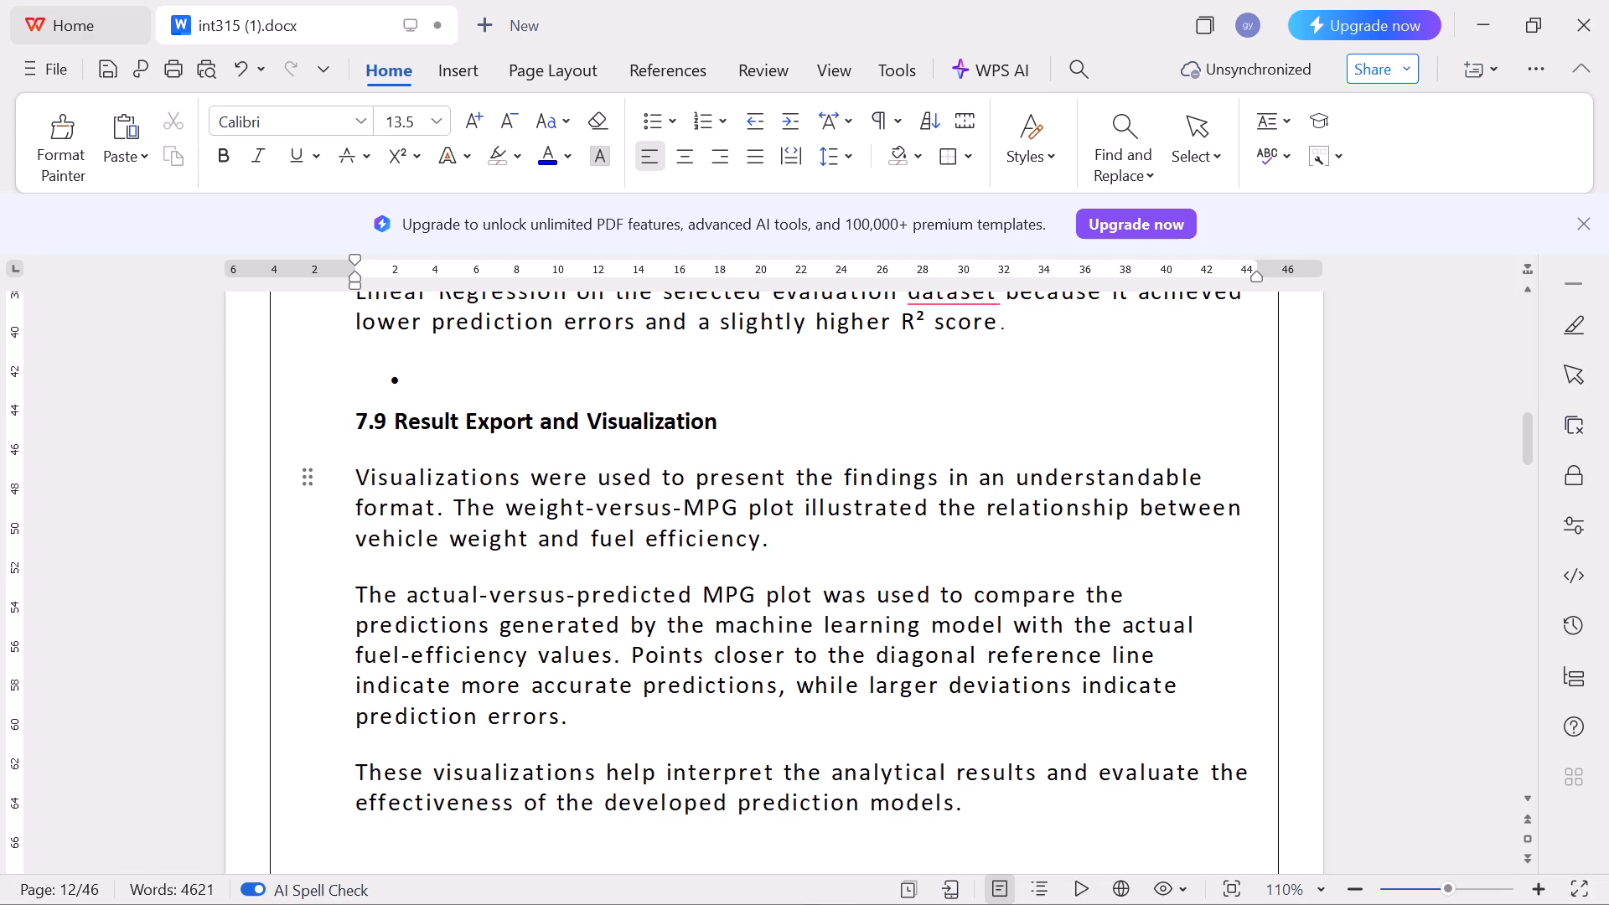
Copy the three paragraphs under 7.12 Overall Implementation from ChatGPT for report section 7.10.
scroll(459, 529, "down", 6)
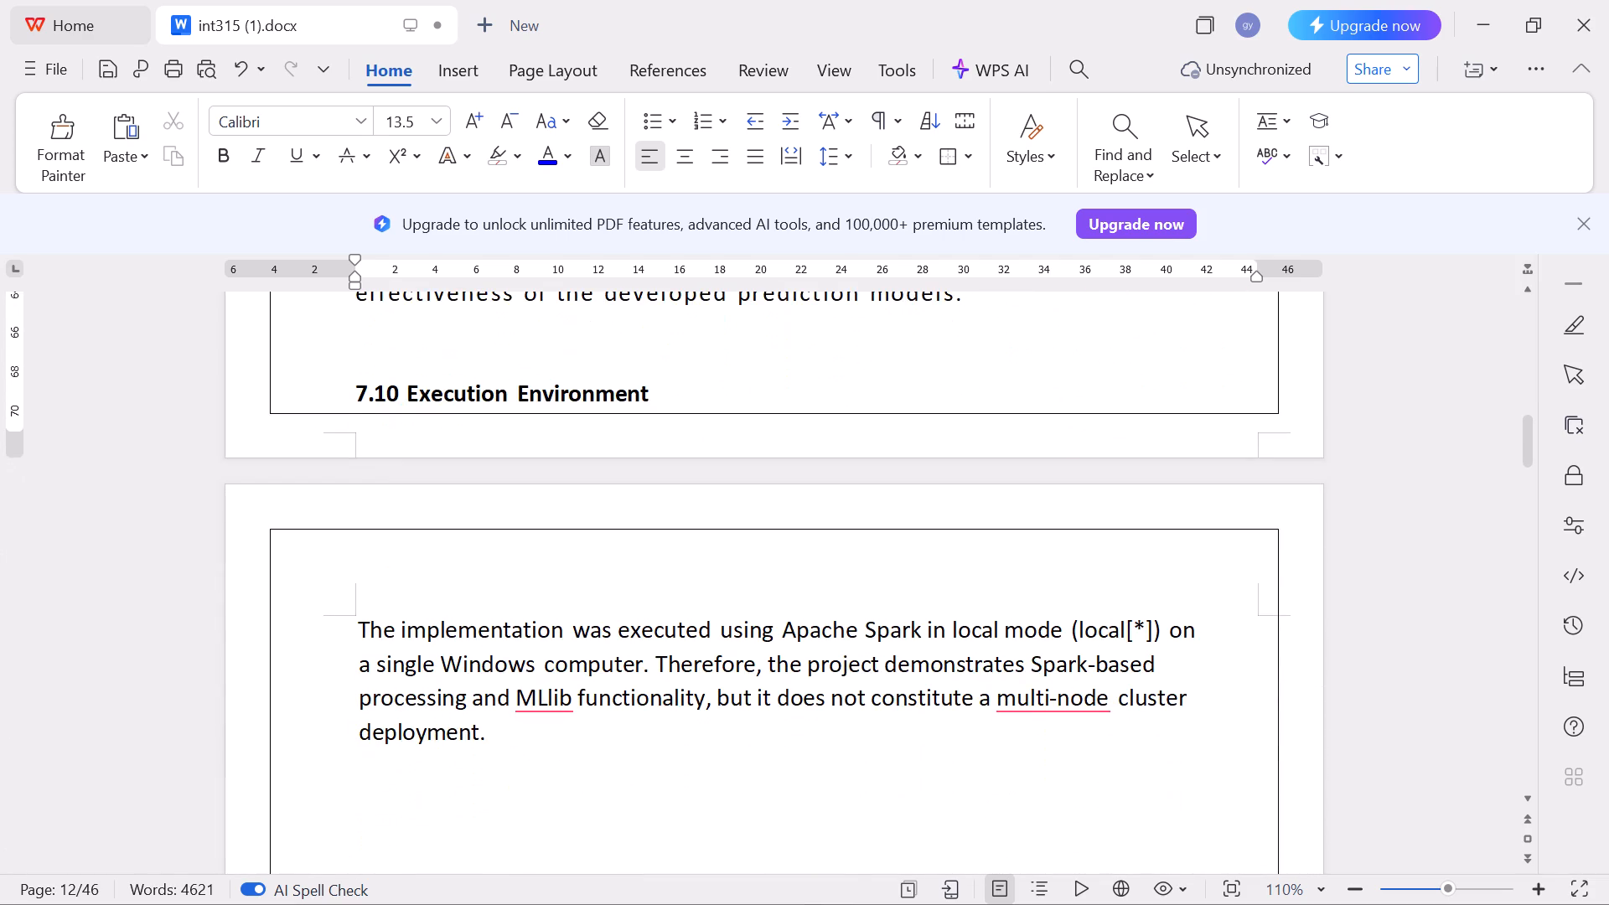
scroll(459, 529, "down", 1)
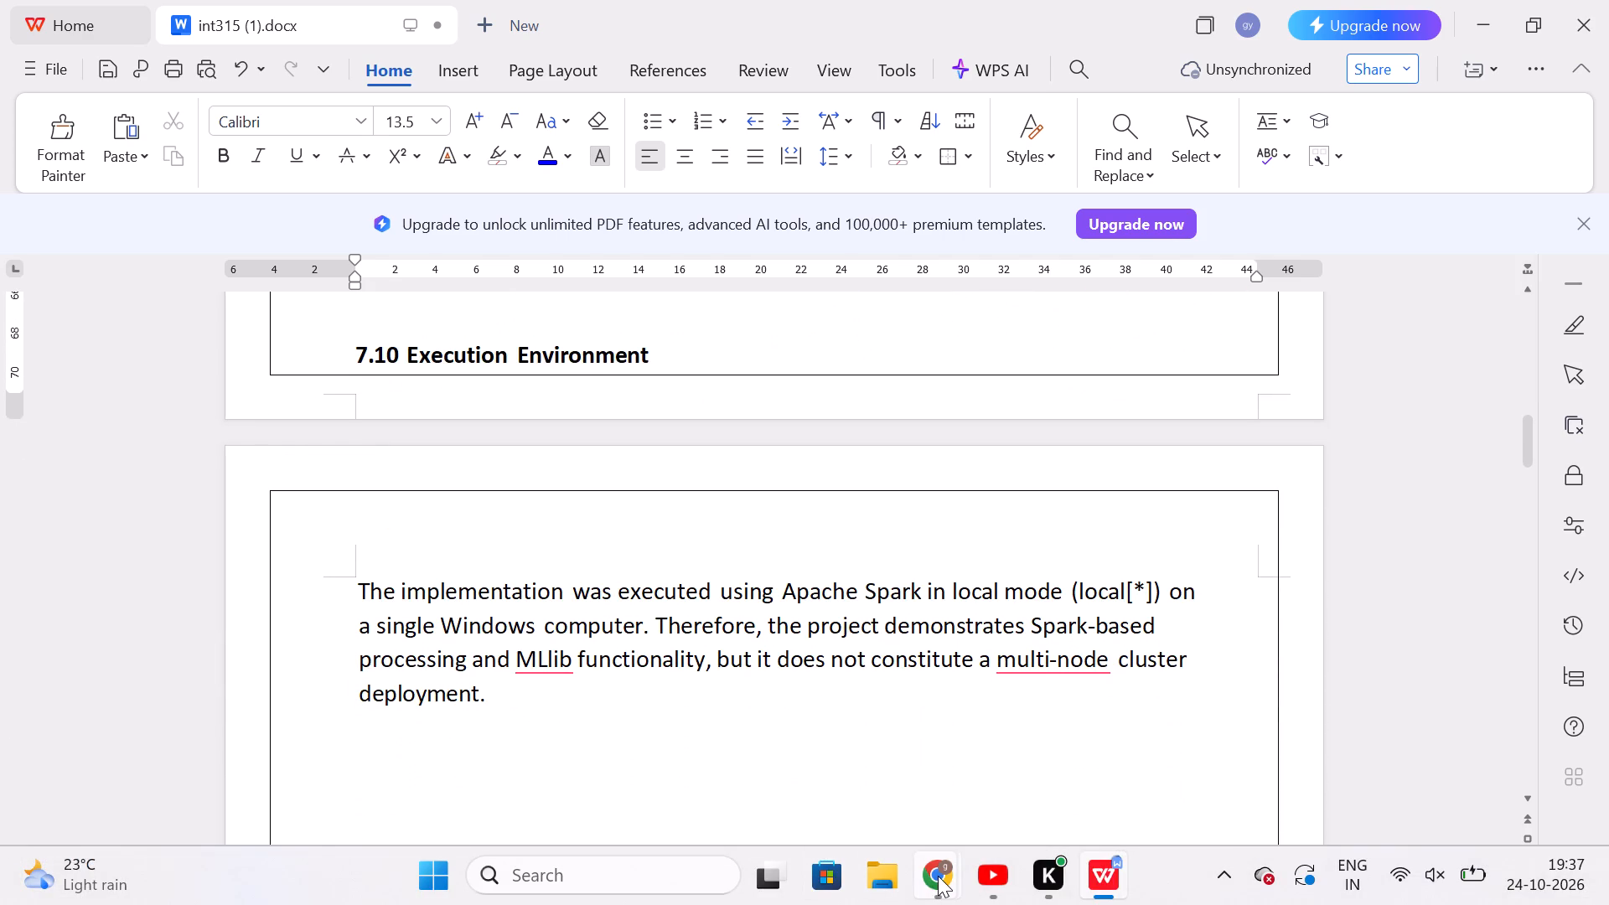
left_click(870, 778)
left_click(390, 701)
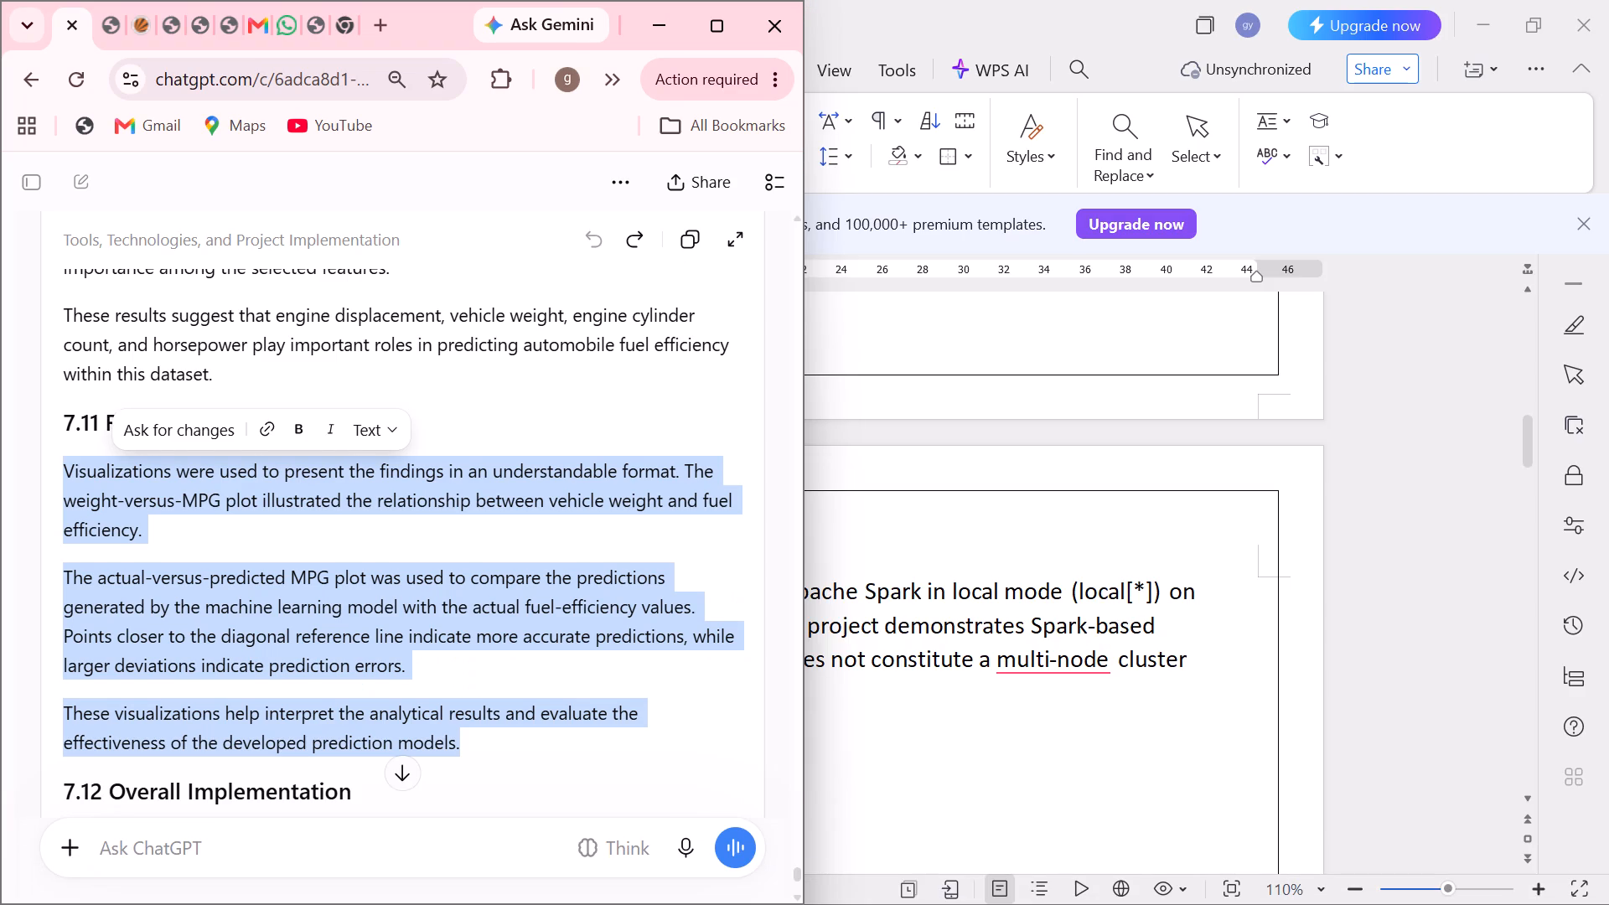
scroll(390, 701, "down", 6)
scroll(390, 701, "up", 1)
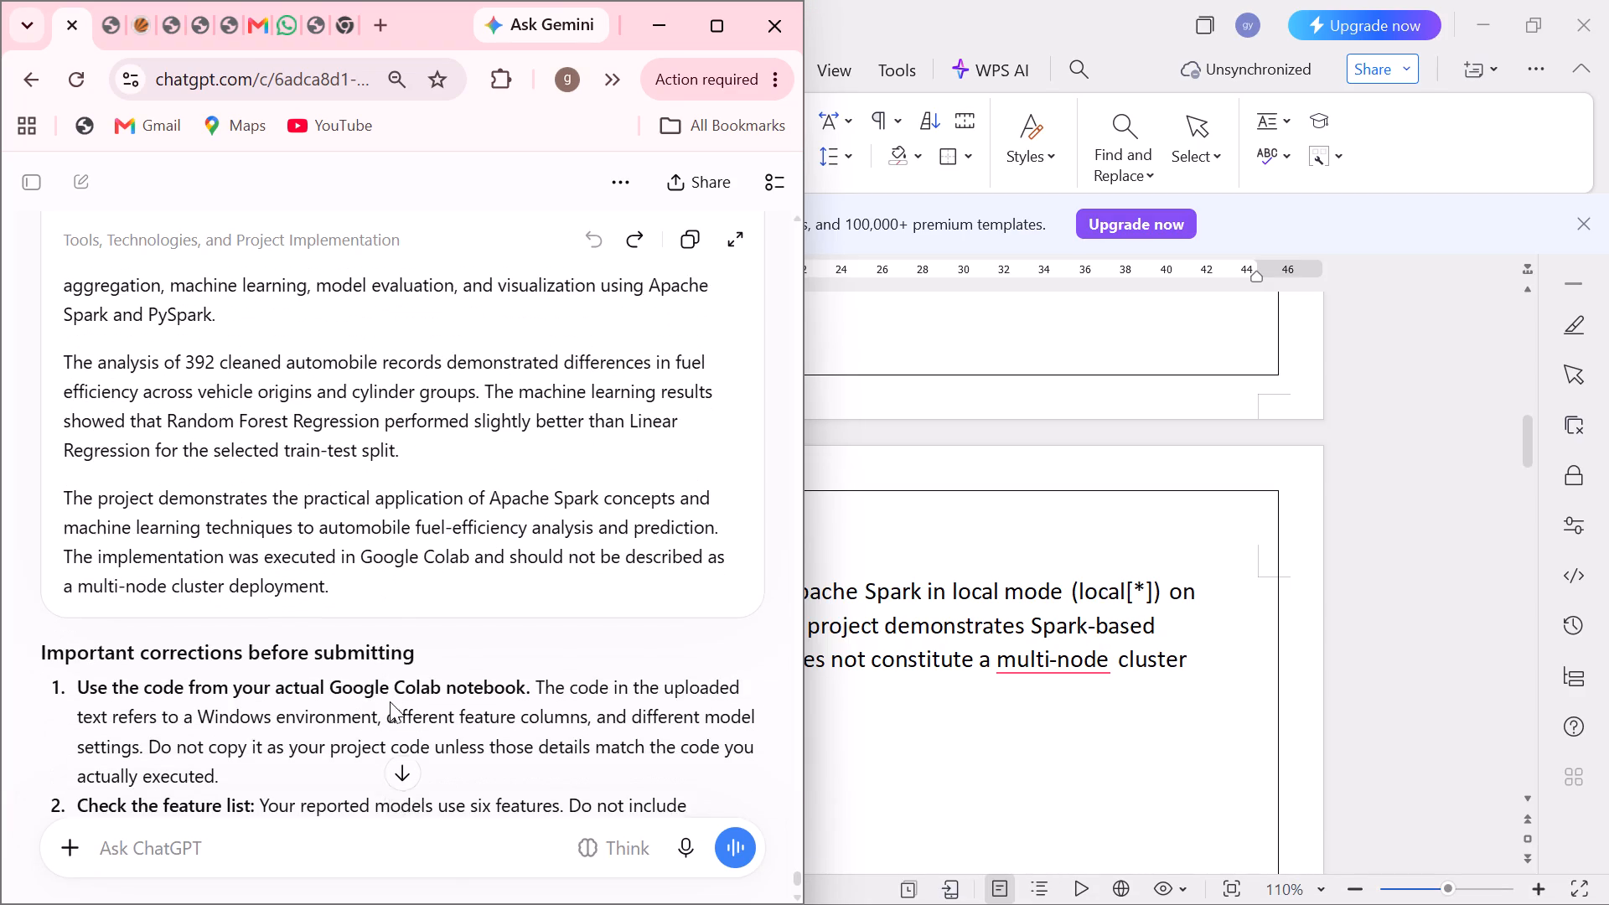
scroll(390, 701, "up", 1)
left_click_drag(339, 623, 104, 467)
scroll(104, 467, "up", 1)
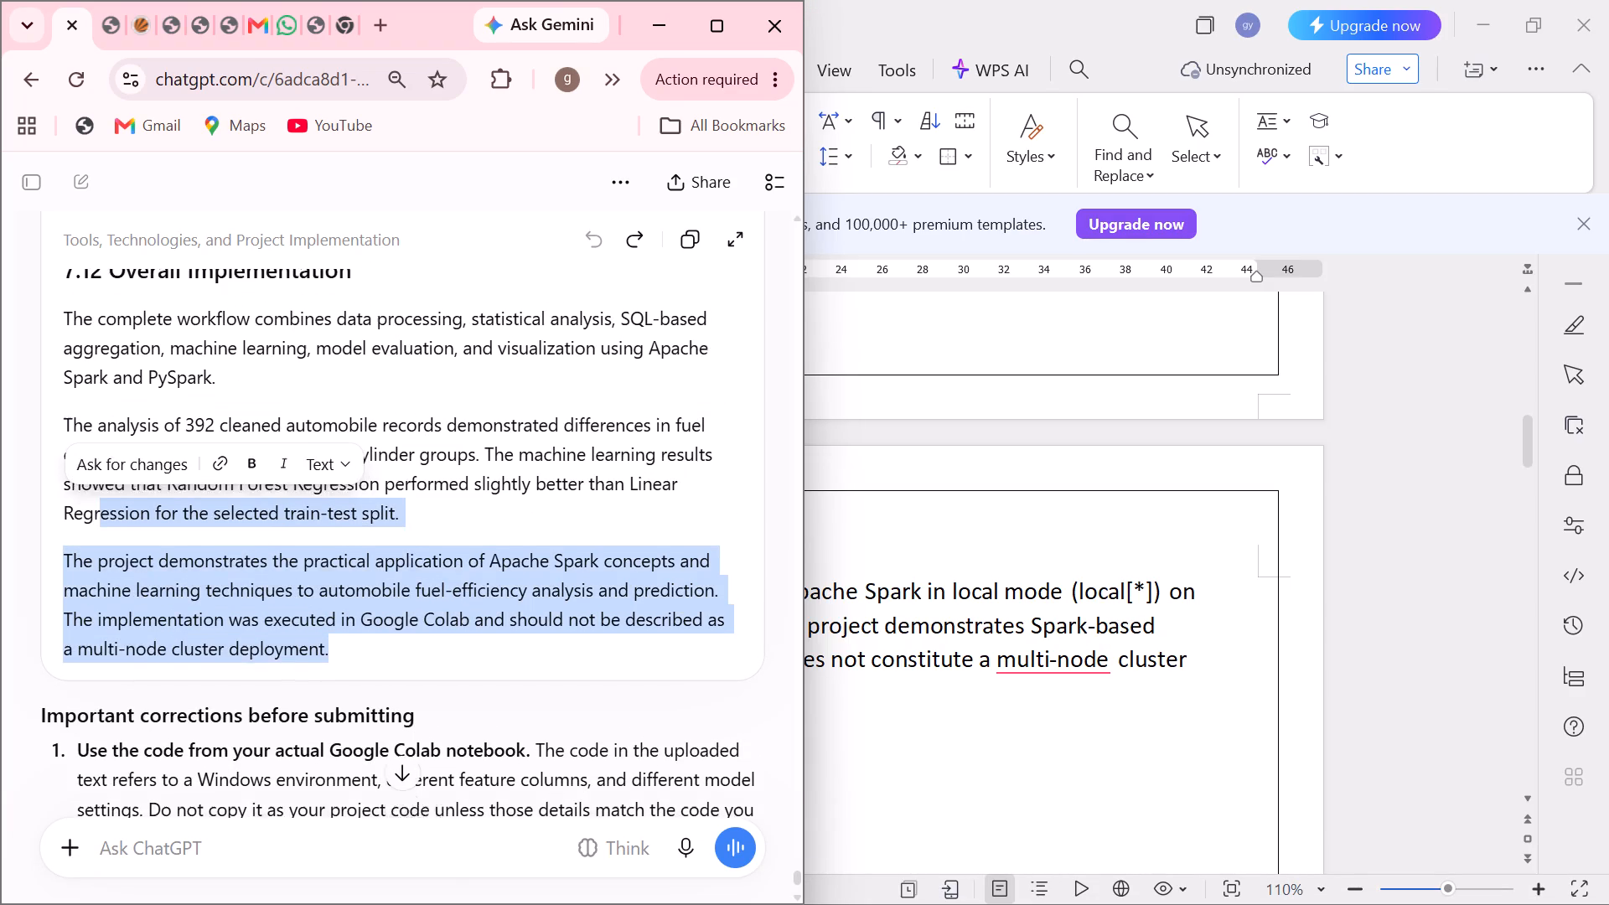
scroll(104, 467, "up", 1)
left_click_drag(104, 467, 63, 436)
key("ctrl+c")
key("ctrl+c")
key("ctrl+c")
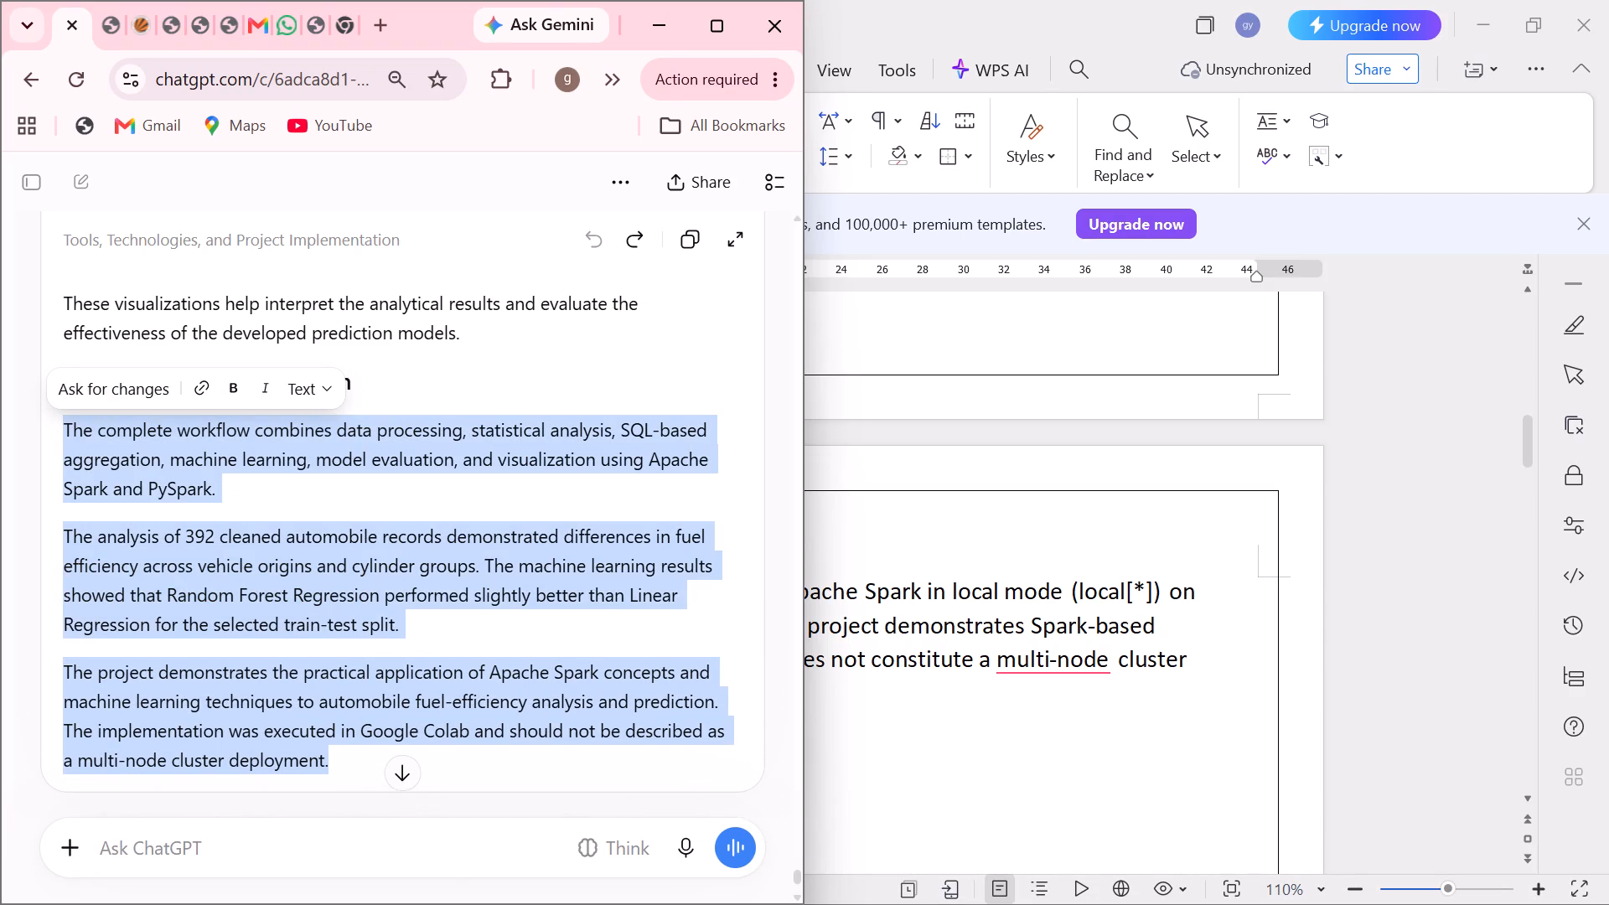
Replace the Execution Environment paragraph under section 7.10 in the WPS report with the copied Overall Implementation text.
left_click(896, 605)
scroll(738, 653, "down", 3)
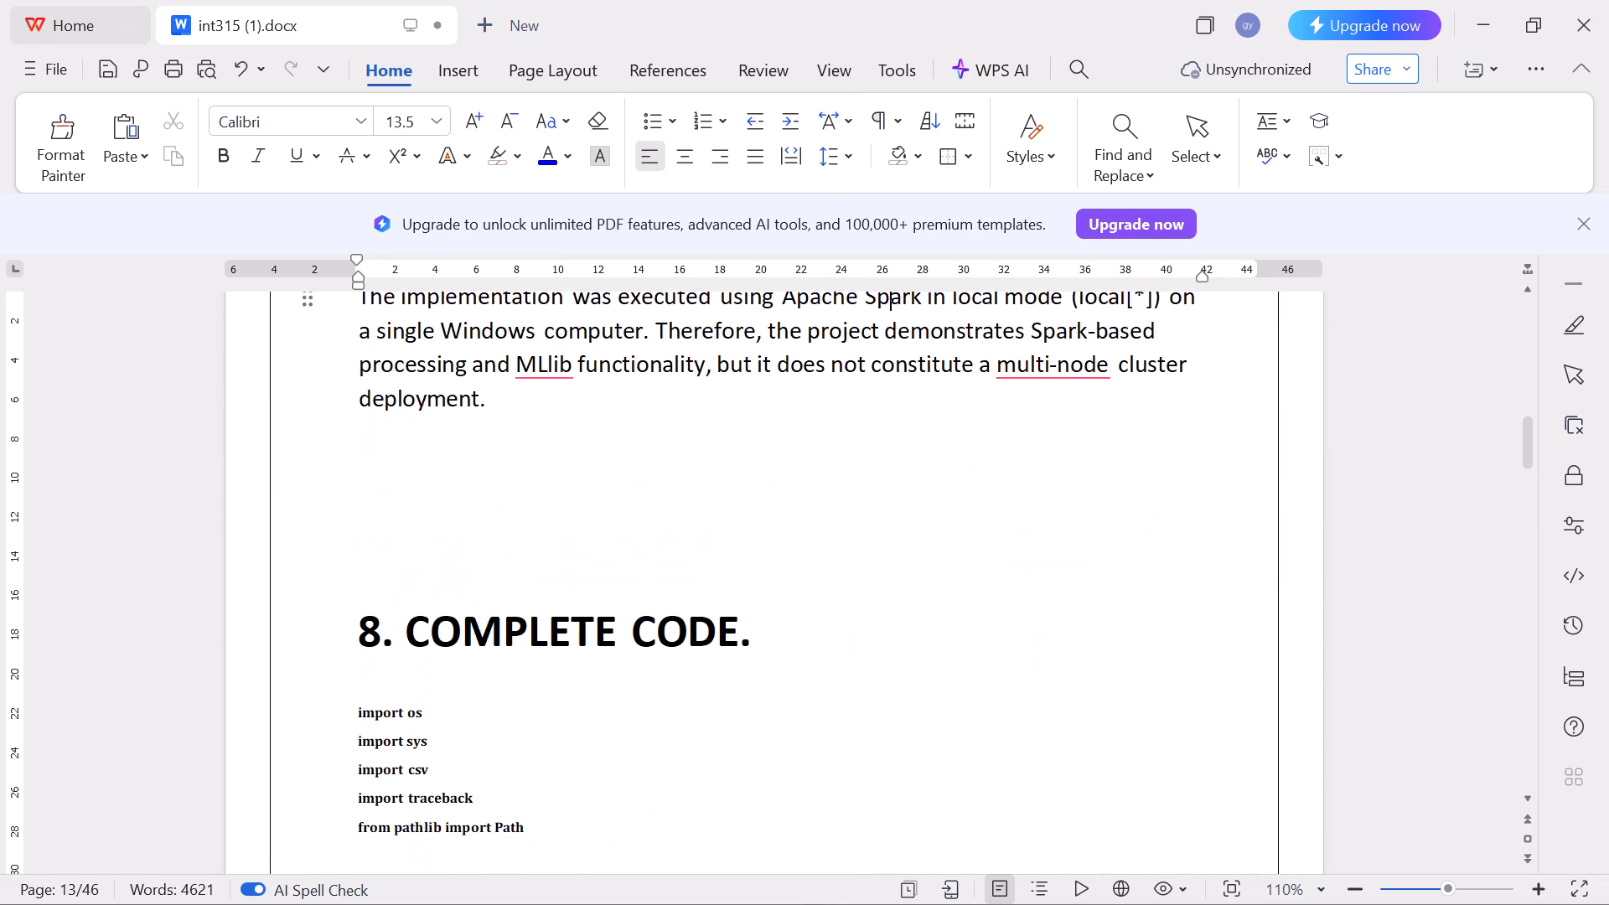
left_click_drag(523, 449, 422, 393)
scroll(428, 368, "up", 3)
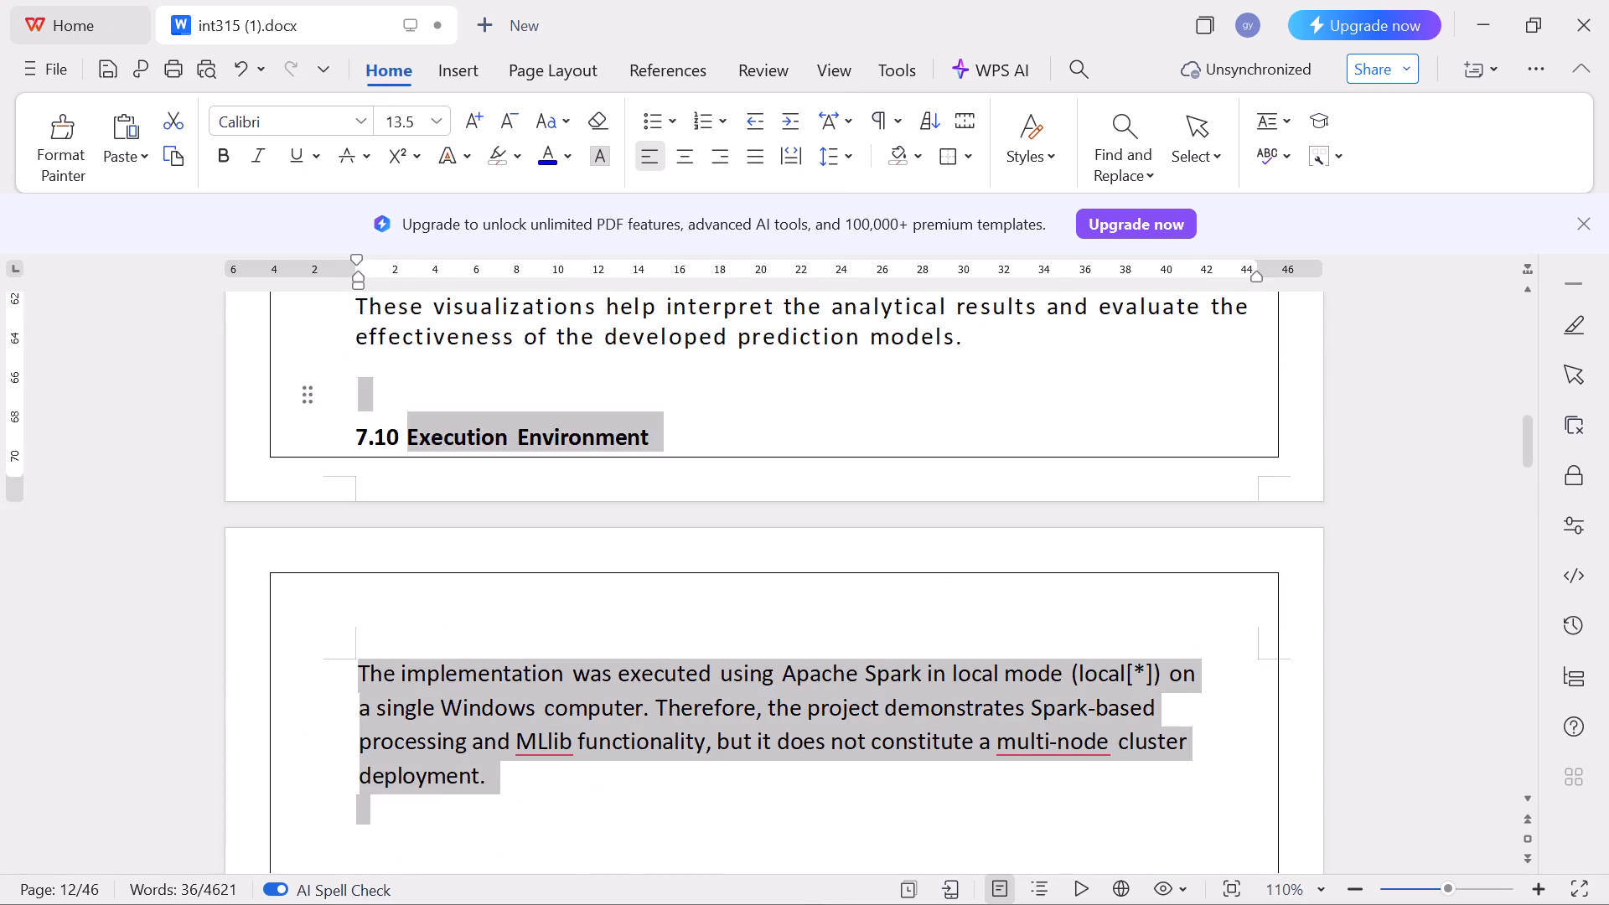
left_click_drag(422, 393, 352, 656)
key("BackSpace")
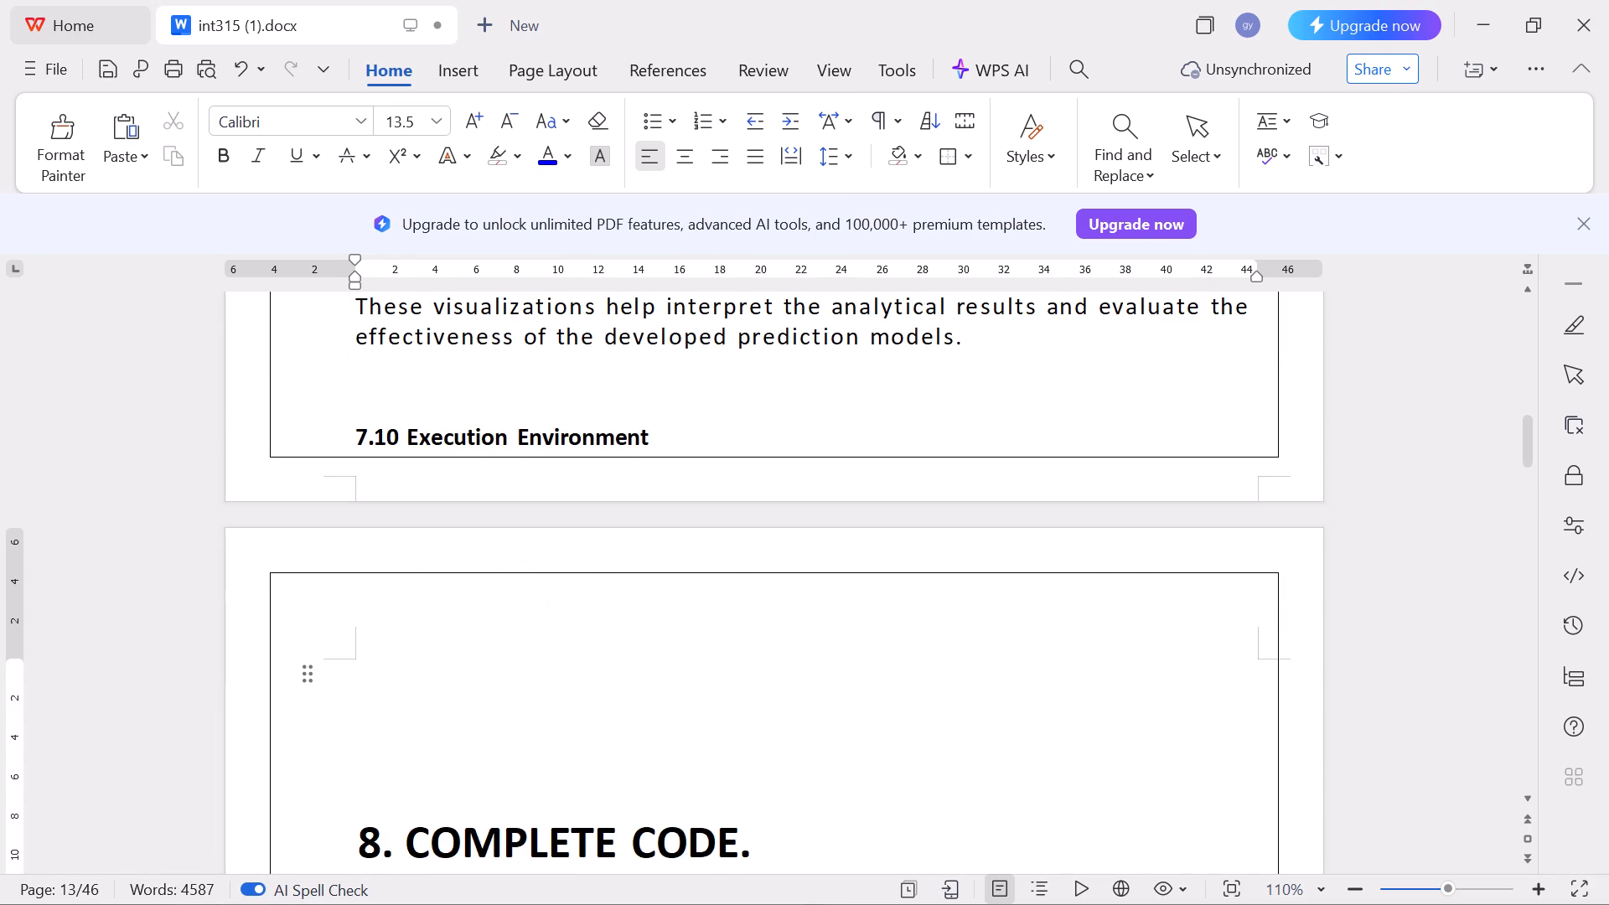
key("ctrl+v")
Use Format Painter to carry section 7.9's body formatting onto the three new paragraphs of section 7.10.
scroll(537, 514, "up", 1)
left_click_drag(405, 316, 488, 344)
left_click_drag(41, 132, 90, 191)
scroll(463, 590, "down", 2)
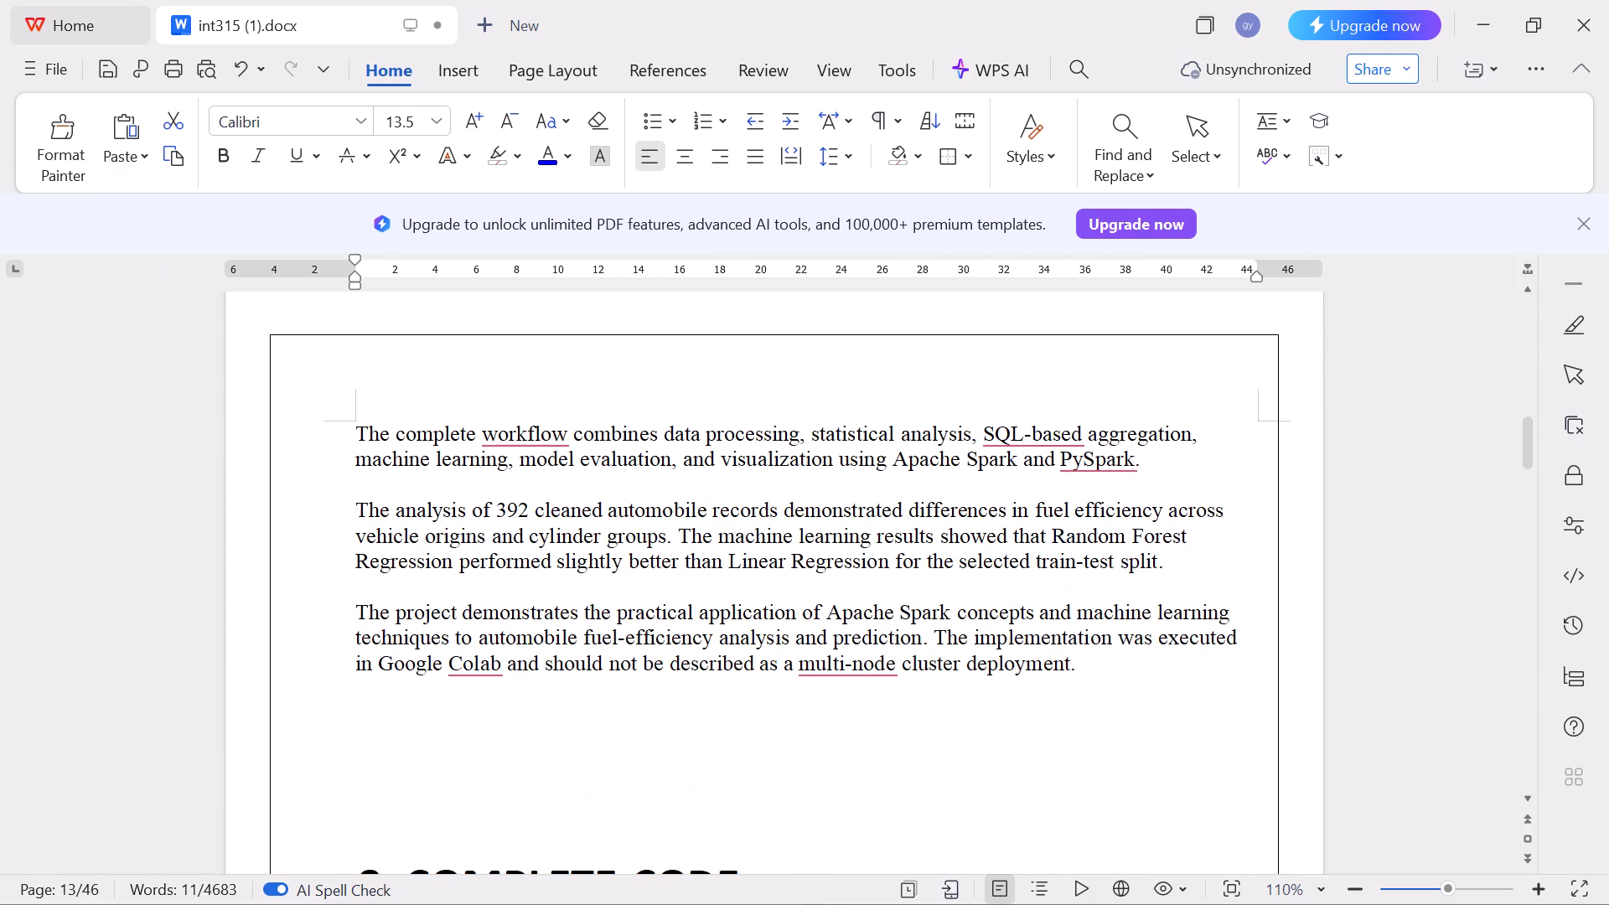
left_click_drag(1118, 678, 261, 437)
scroll(452, 621, "up", 2)
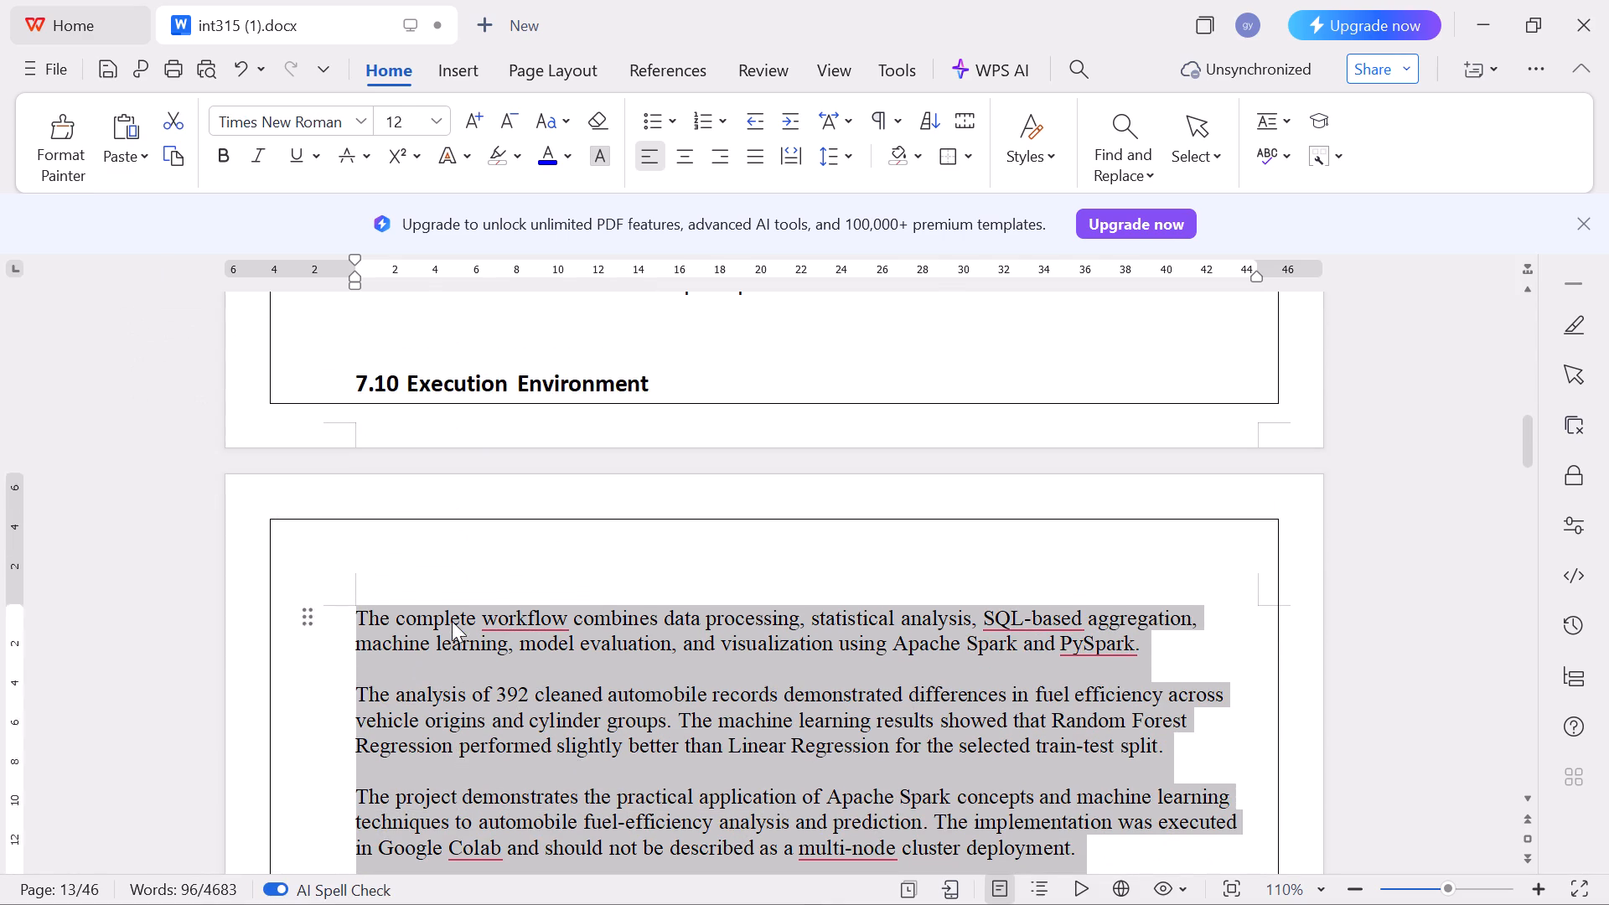
left_click(441, 397)
left_click_drag(403, 299, 542, 313)
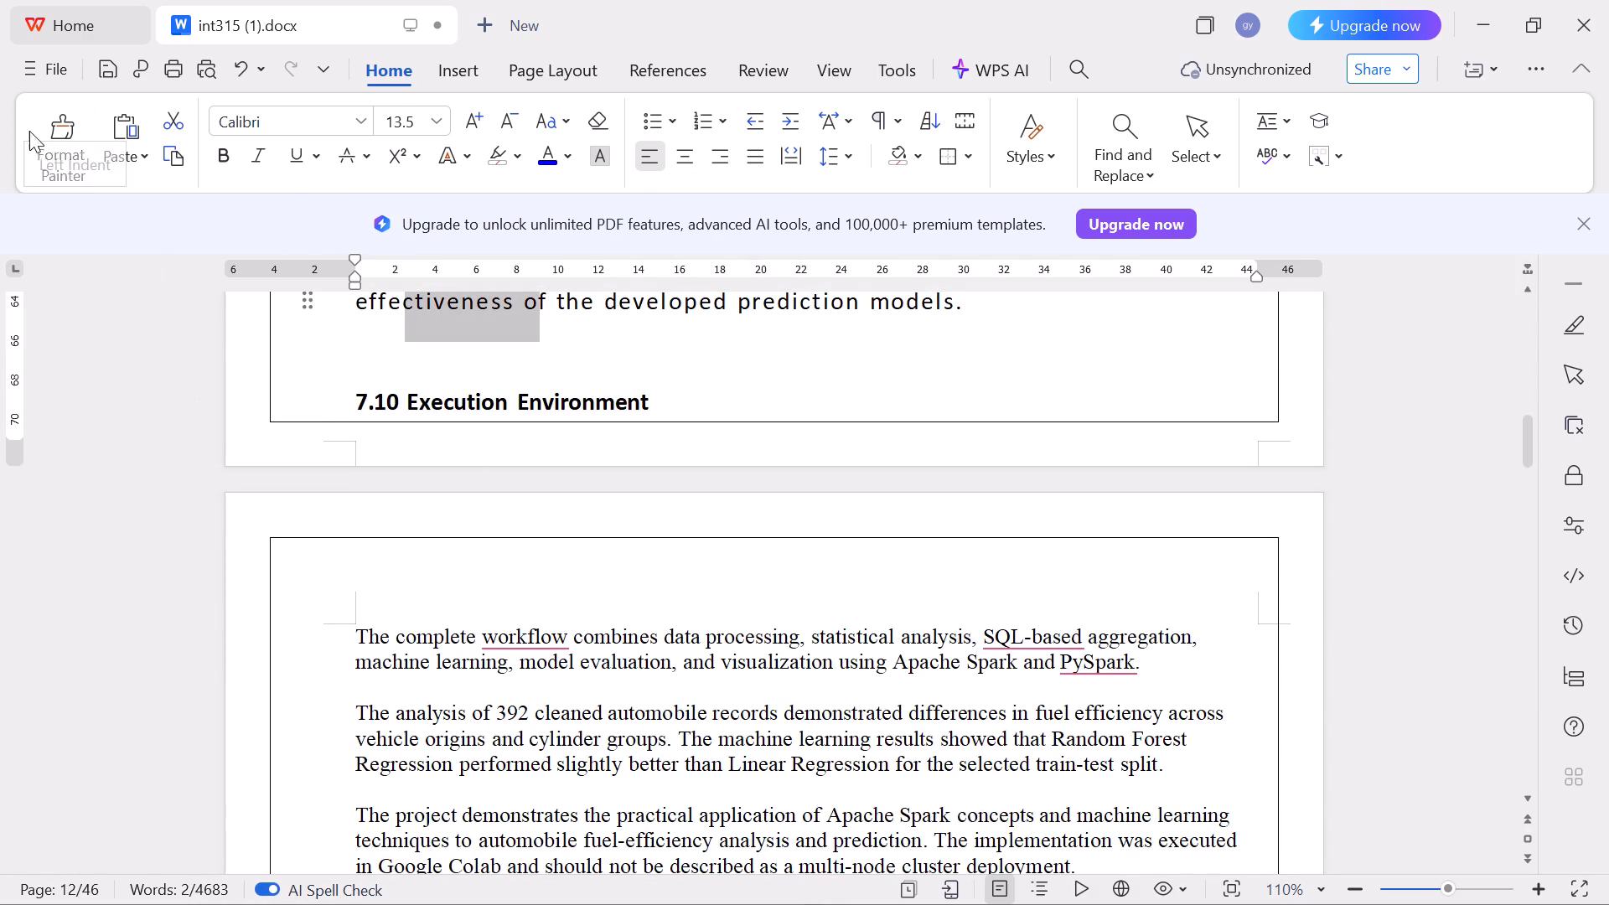
left_click(44, 140)
scroll(422, 592, "down", 3)
left_click_drag(1148, 649, 427, 451)
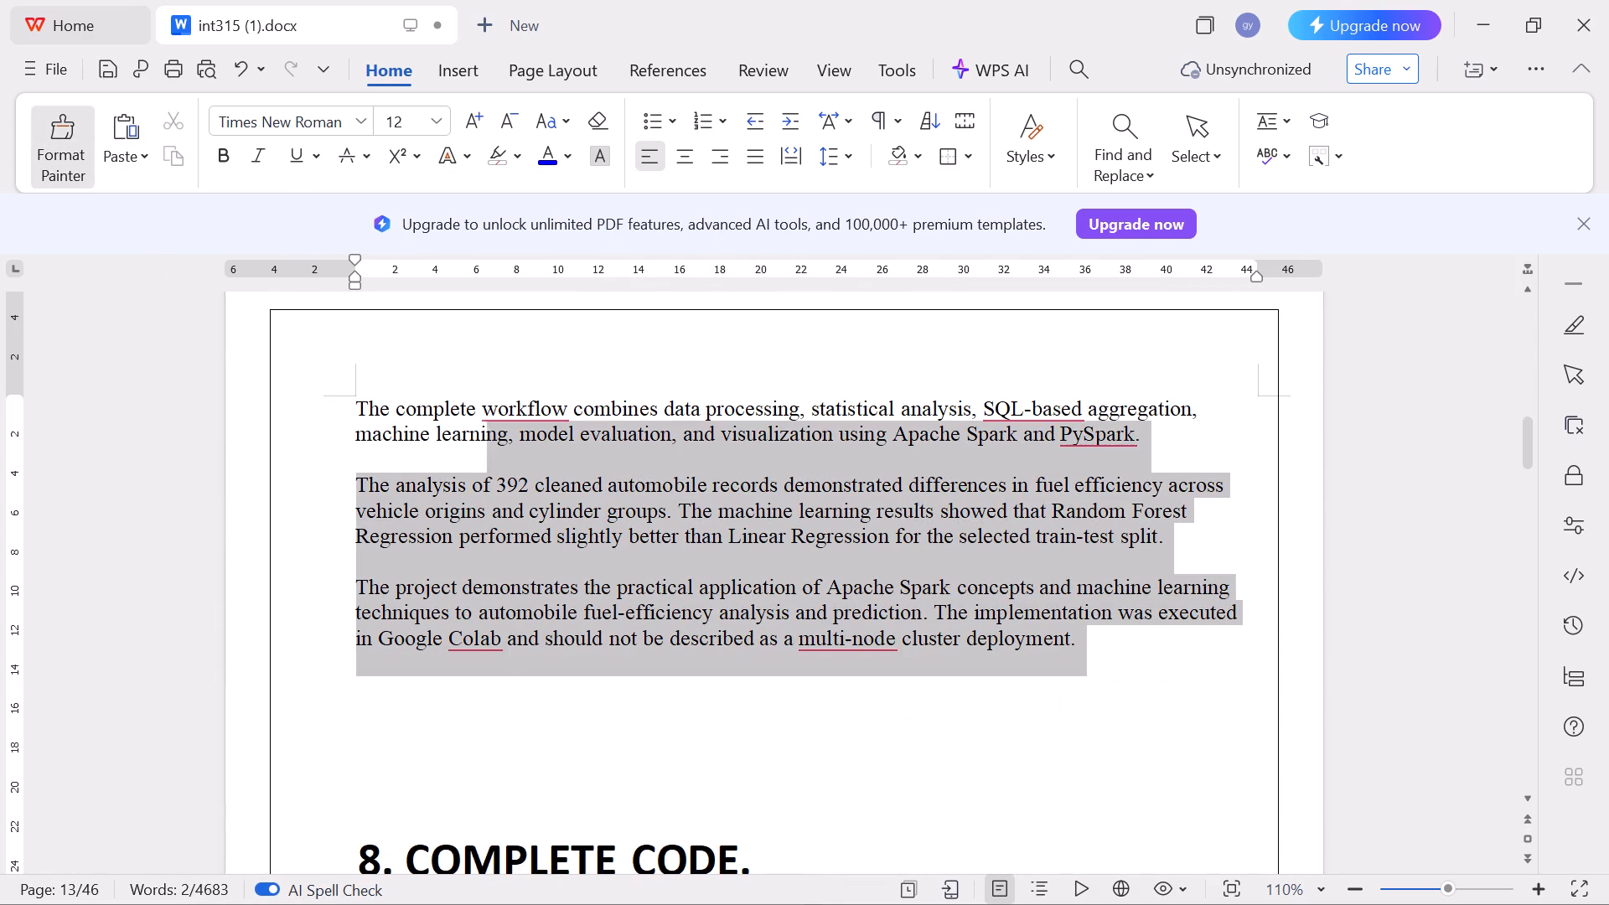
left_click_drag(427, 451, 334, 411)
left_click(713, 675)
Delete all the old code under 8. COMPLETE CODE, from import os through the final main() line.
scroll(713, 675, "down", 3)
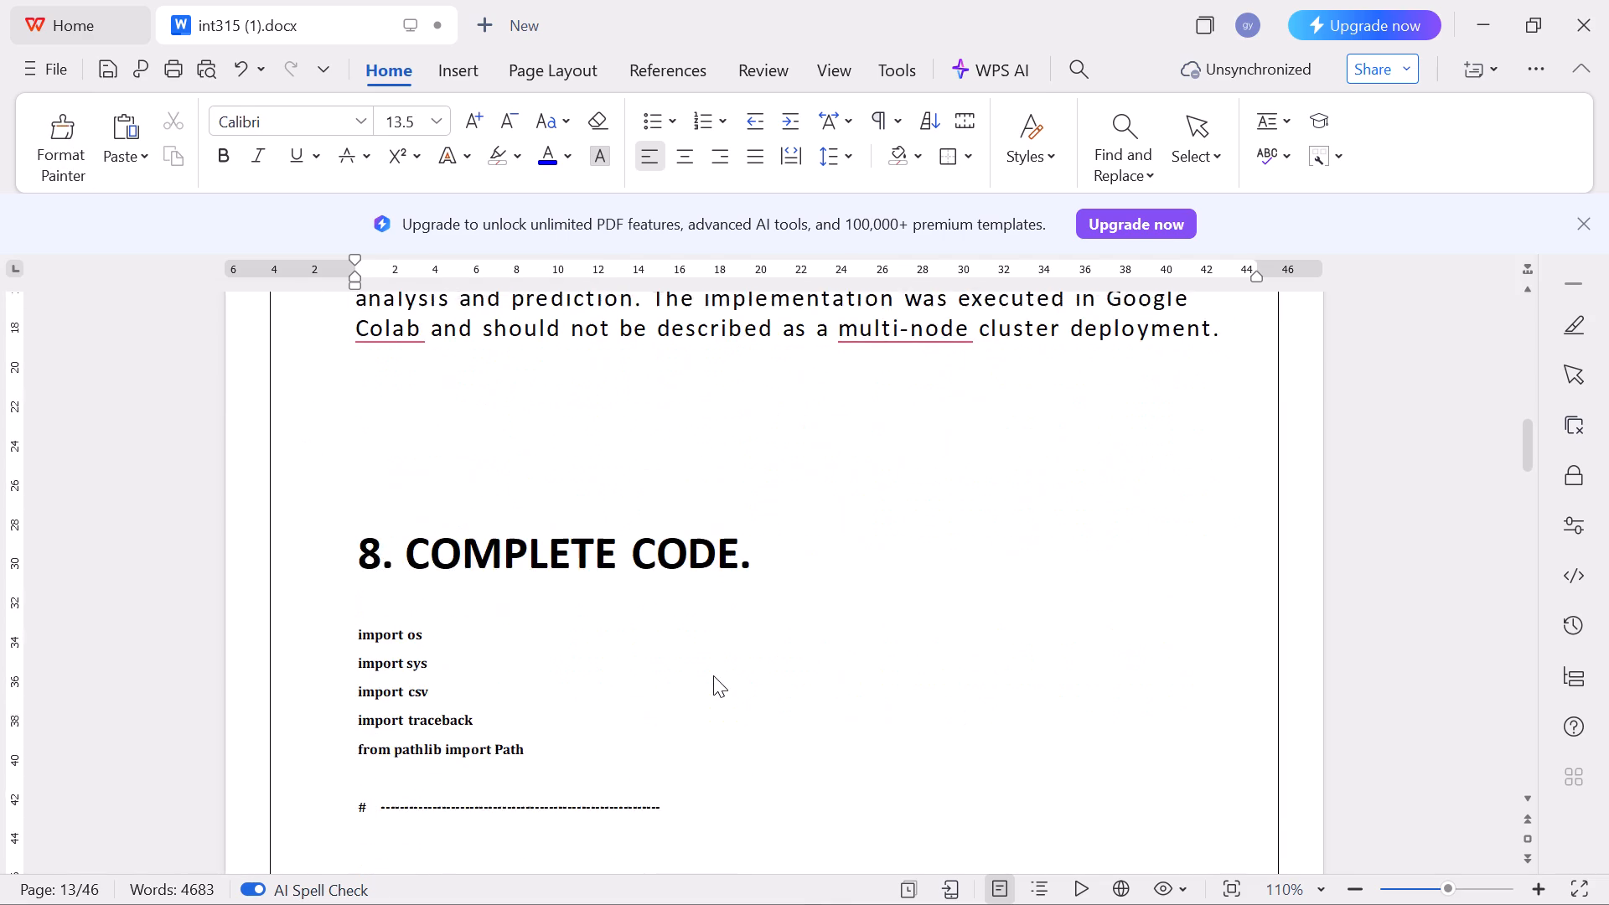
scroll(713, 675, "down", 2)
left_click(359, 561)
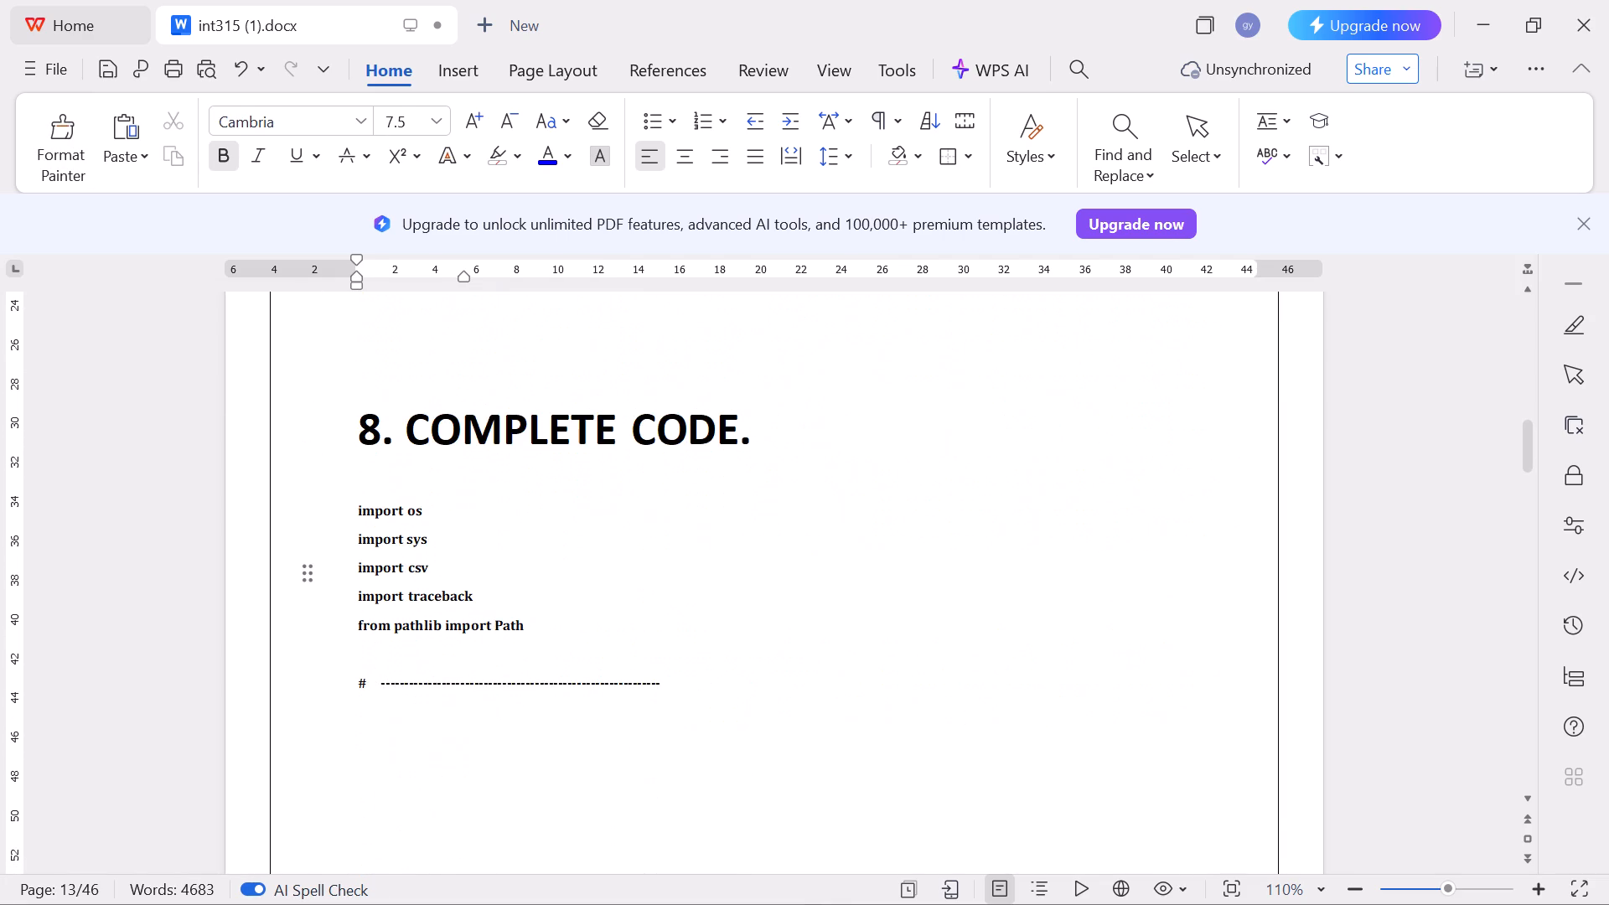
key("BackSpace")
key("BackSpace")
scroll(359, 561, "down", 1)
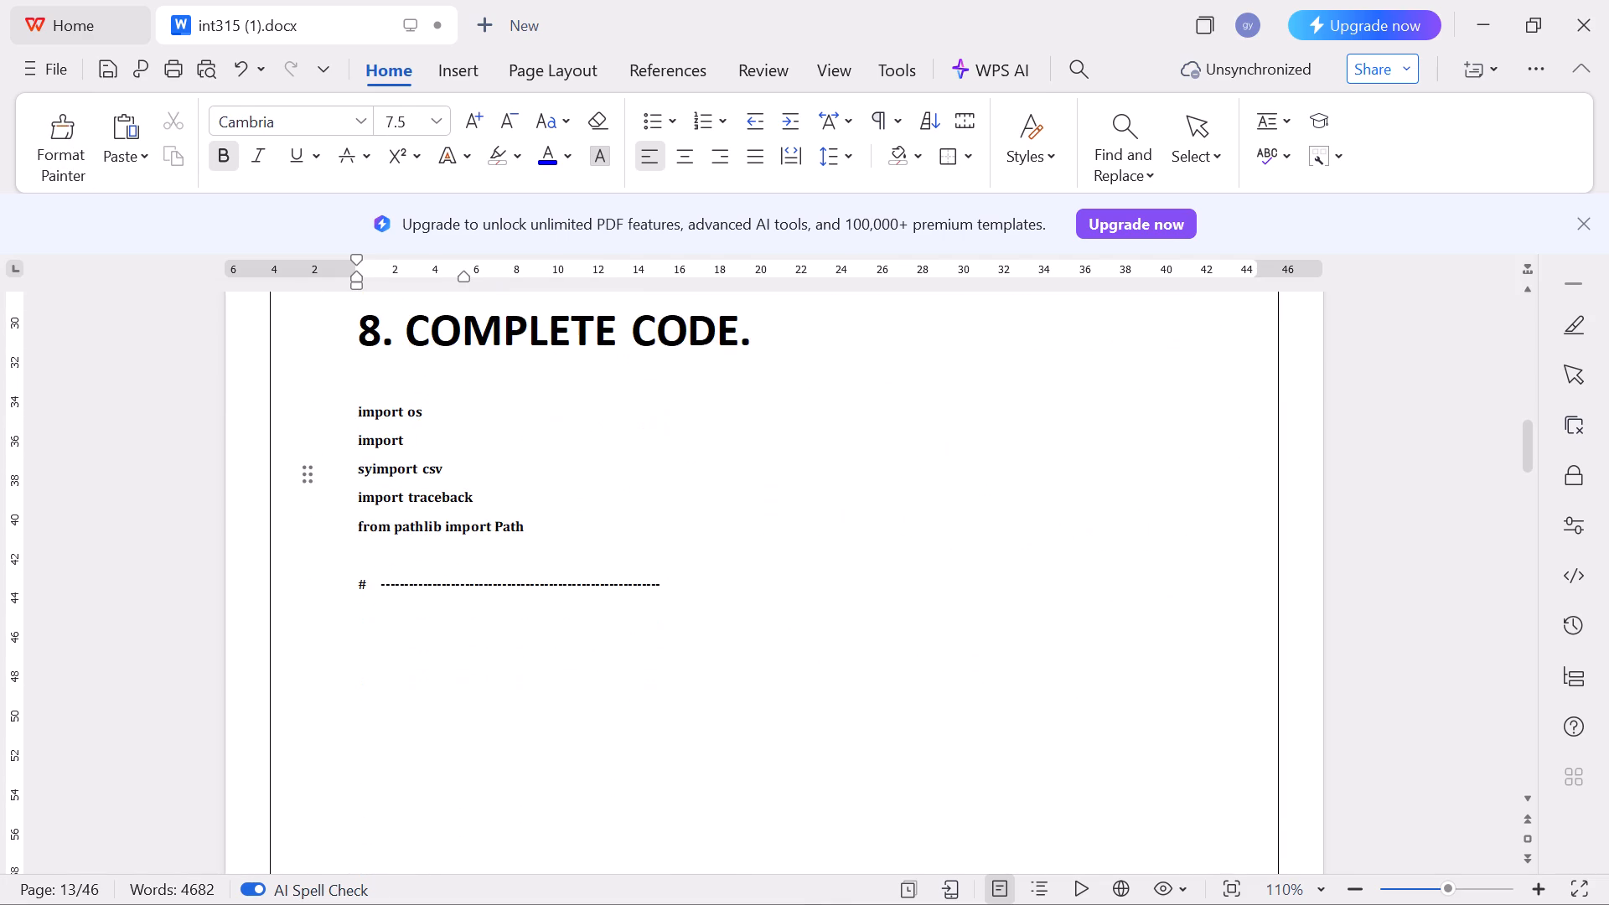
left_click_drag(356, 408, 513, 680)
scroll(513, 680, "down", 17)
scroll(513, 680, "down", 11)
scroll(513, 680, "down", 11)
scroll(513, 680, "down", 11)
scroll(513, 680, "down", 10)
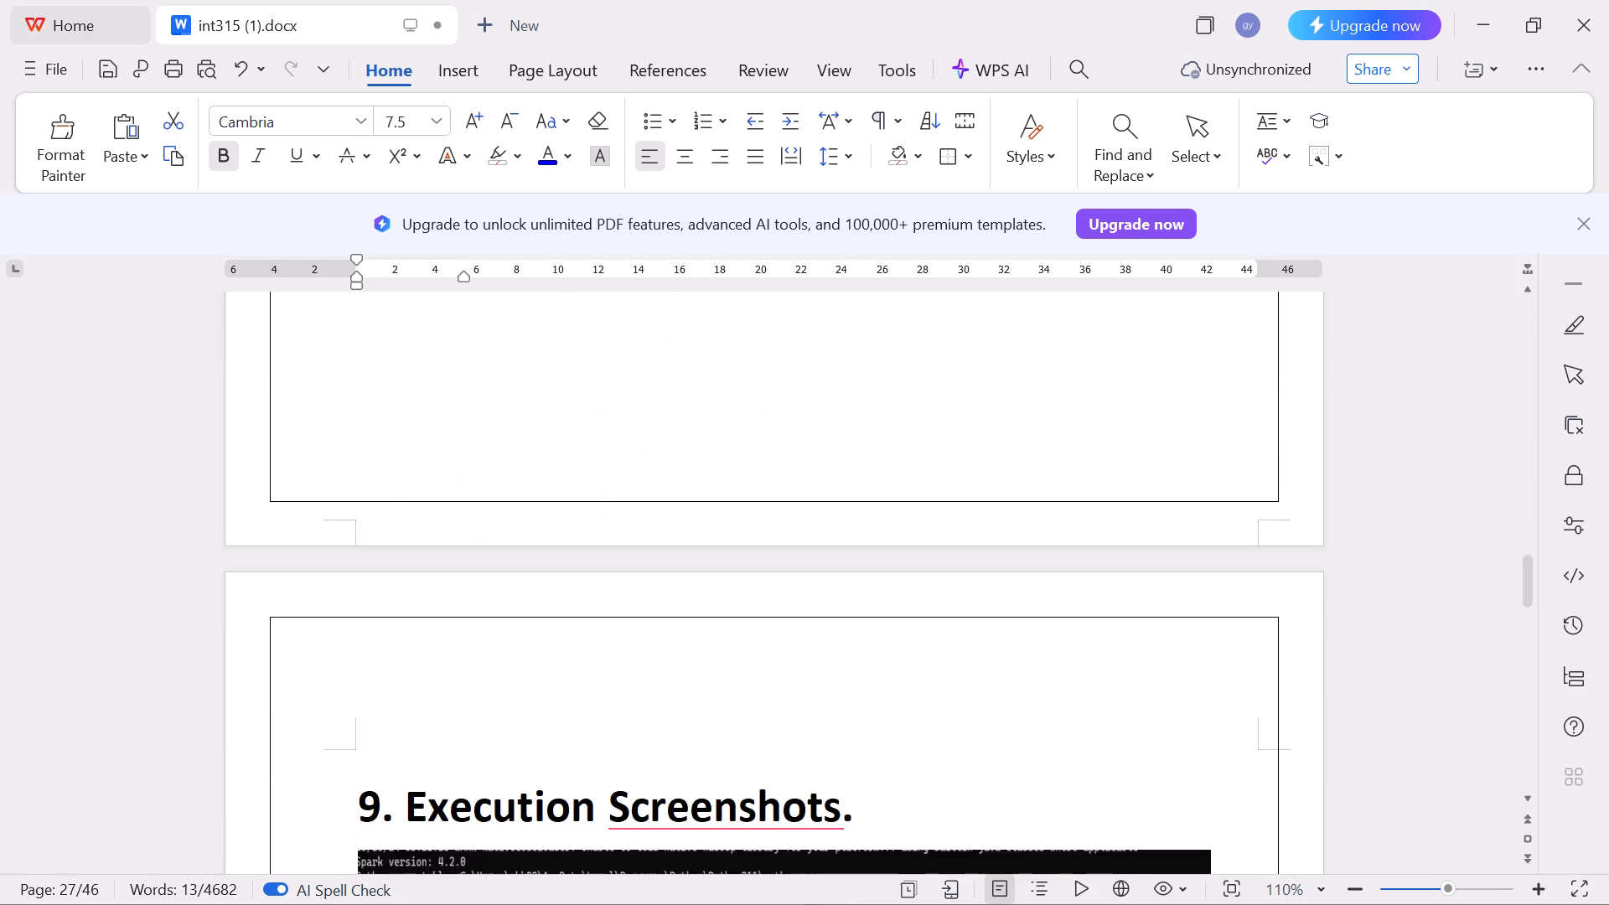
left_click_drag(513, 680, 470, 697)
scroll(513, 680, "up", 4)
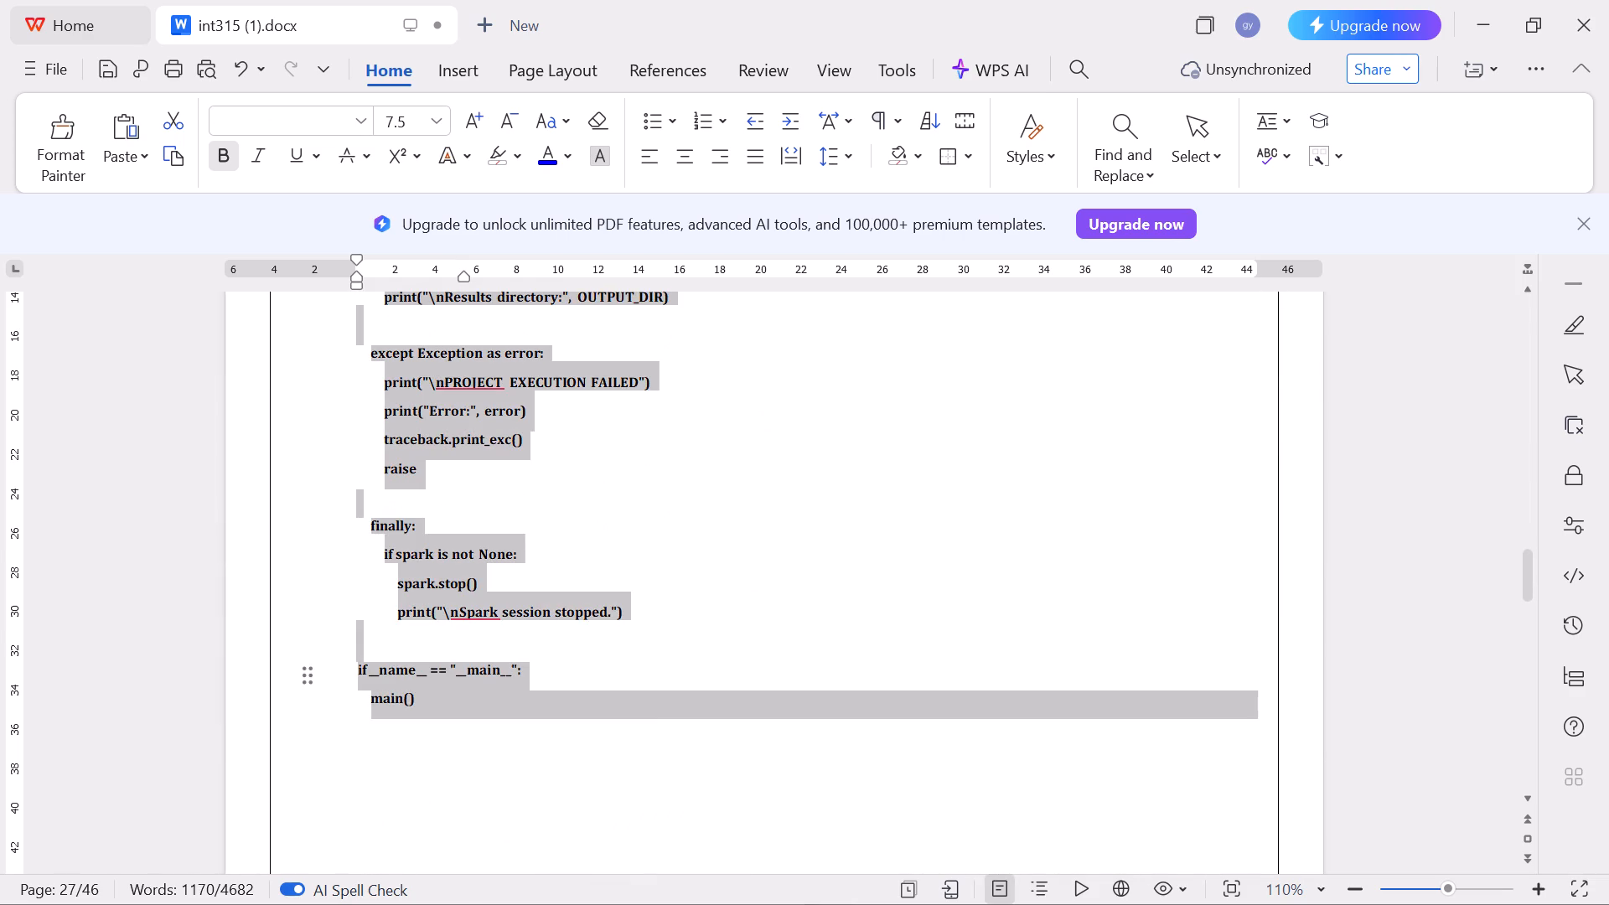
left_click_drag(470, 697, 470, 696)
key("BackSpace")
Insert an unnumbered blank line below the 8. COMPLETE CODE heading, containing only a space.
scroll(470, 696, "up", 2)
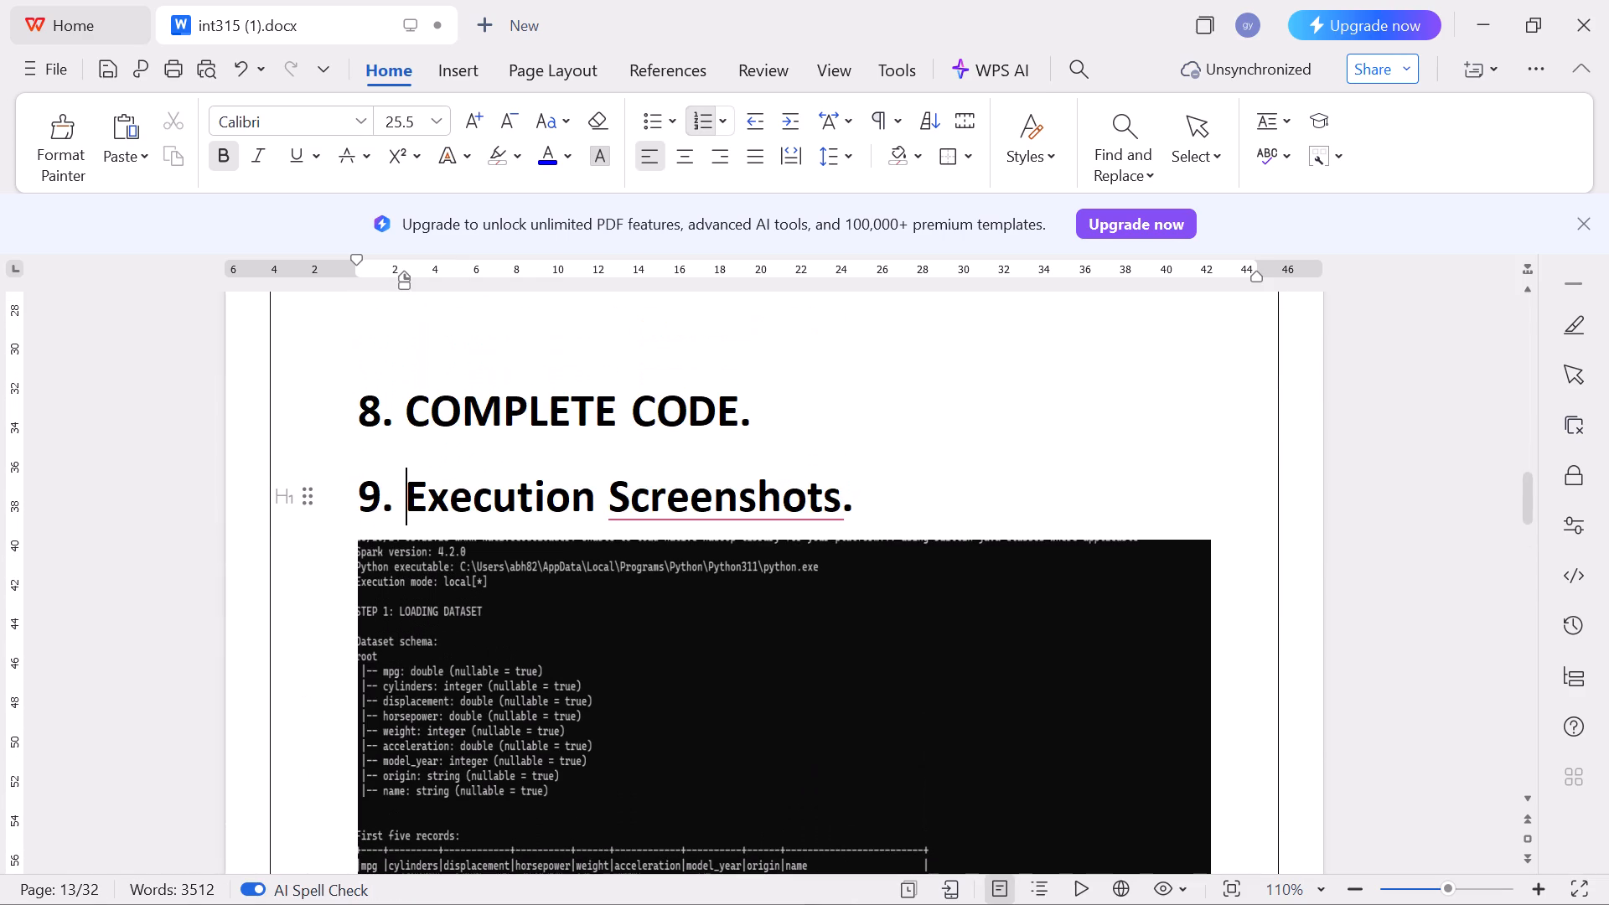
left_click(805, 418)
key("Return")
key("BackSpace")
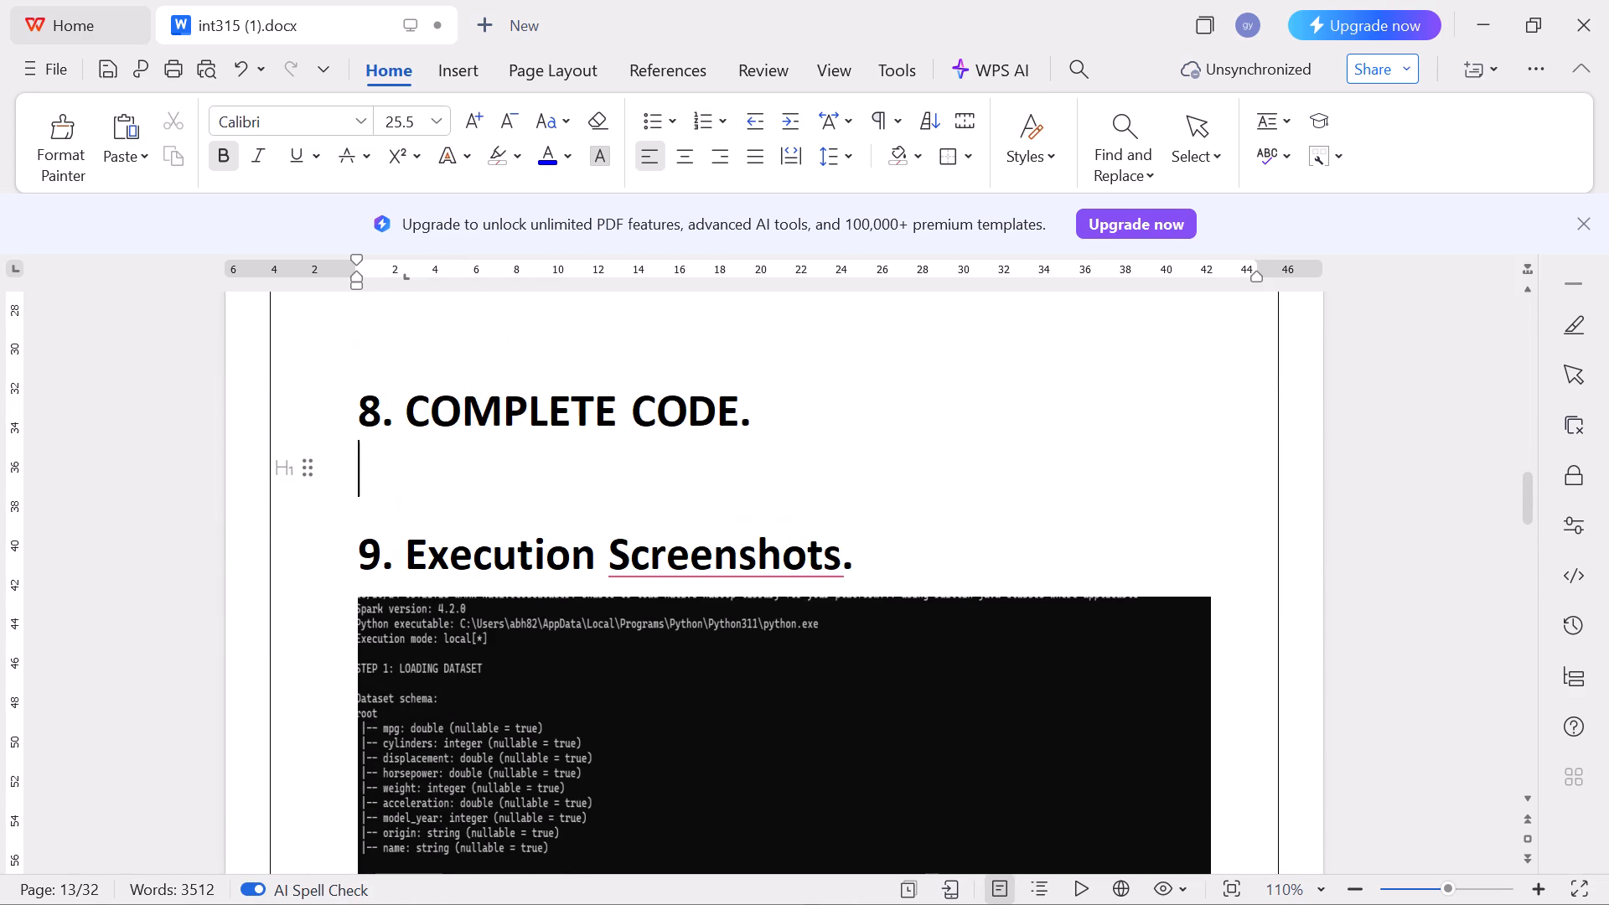
key("space")
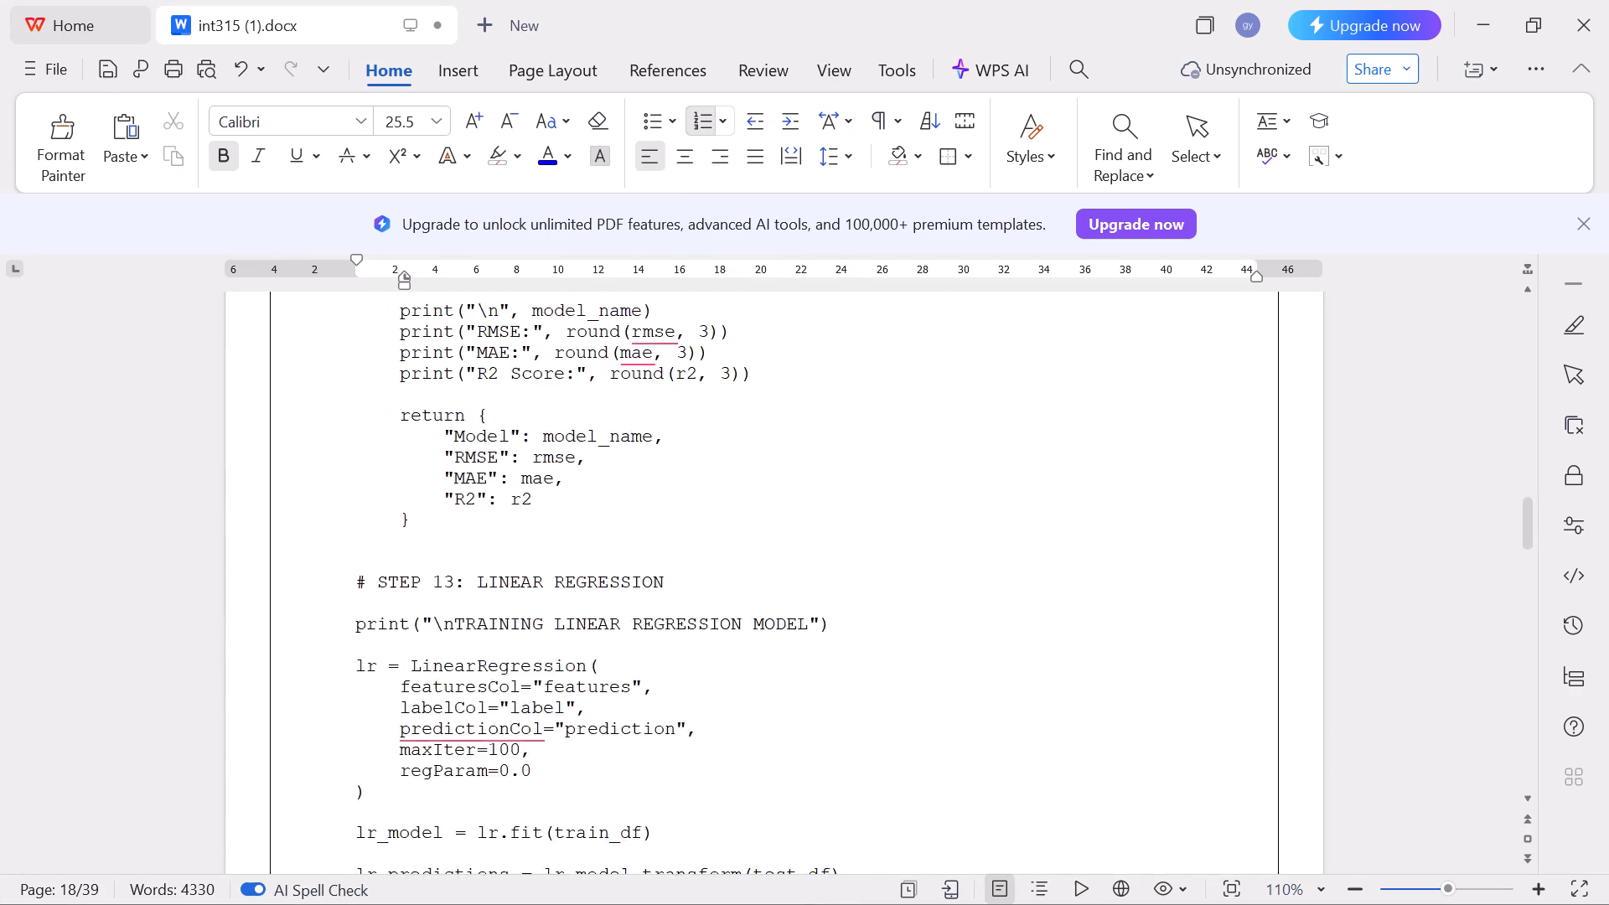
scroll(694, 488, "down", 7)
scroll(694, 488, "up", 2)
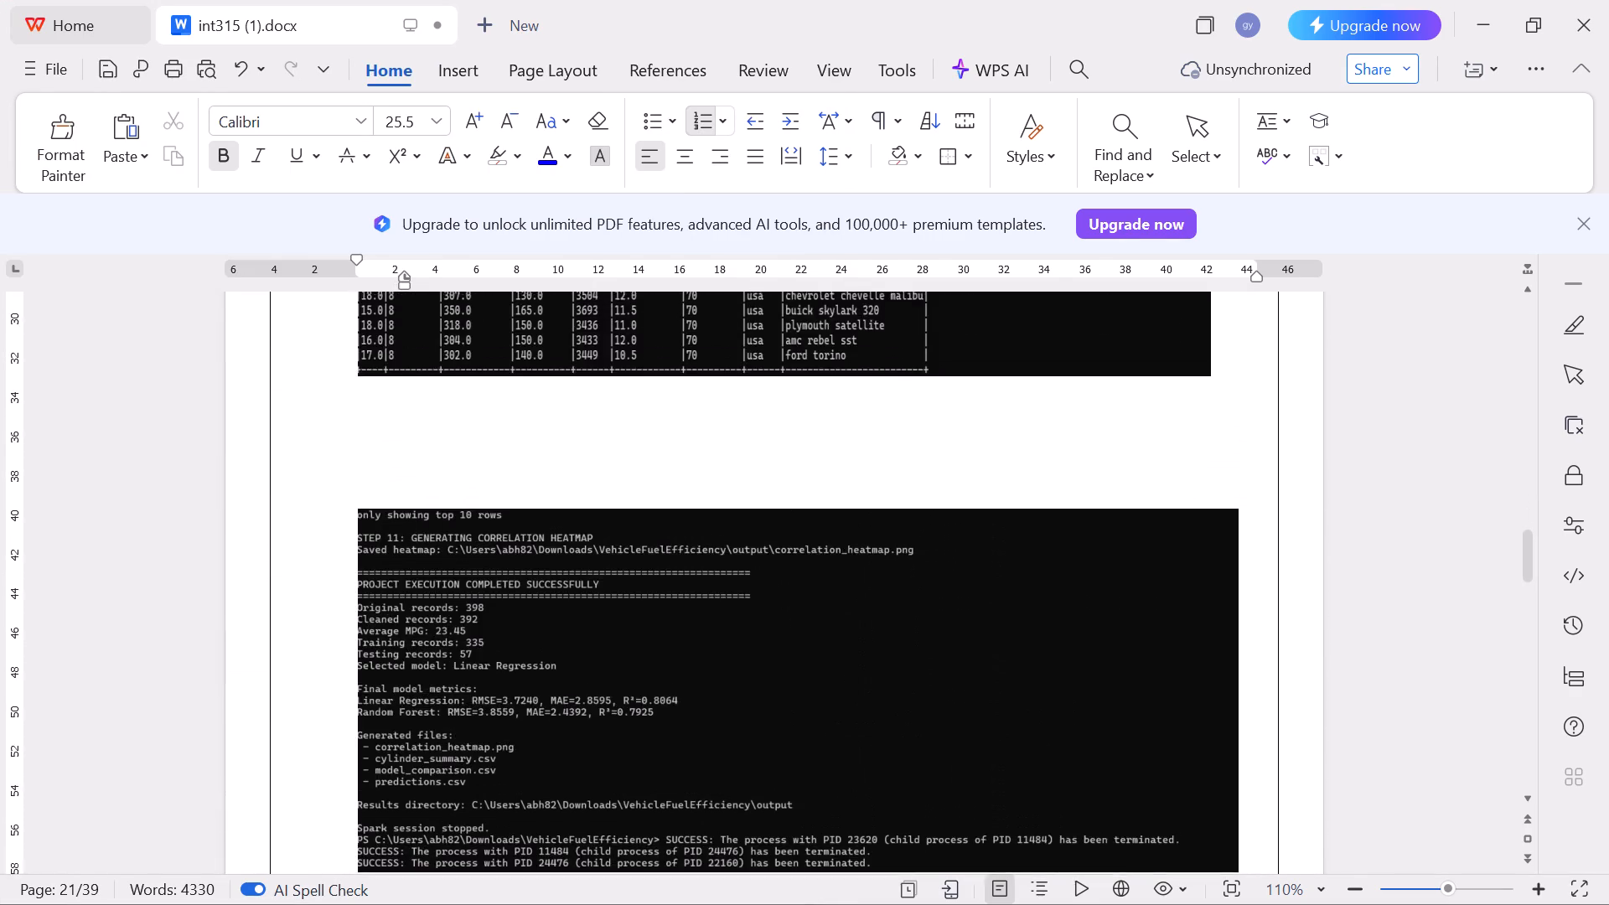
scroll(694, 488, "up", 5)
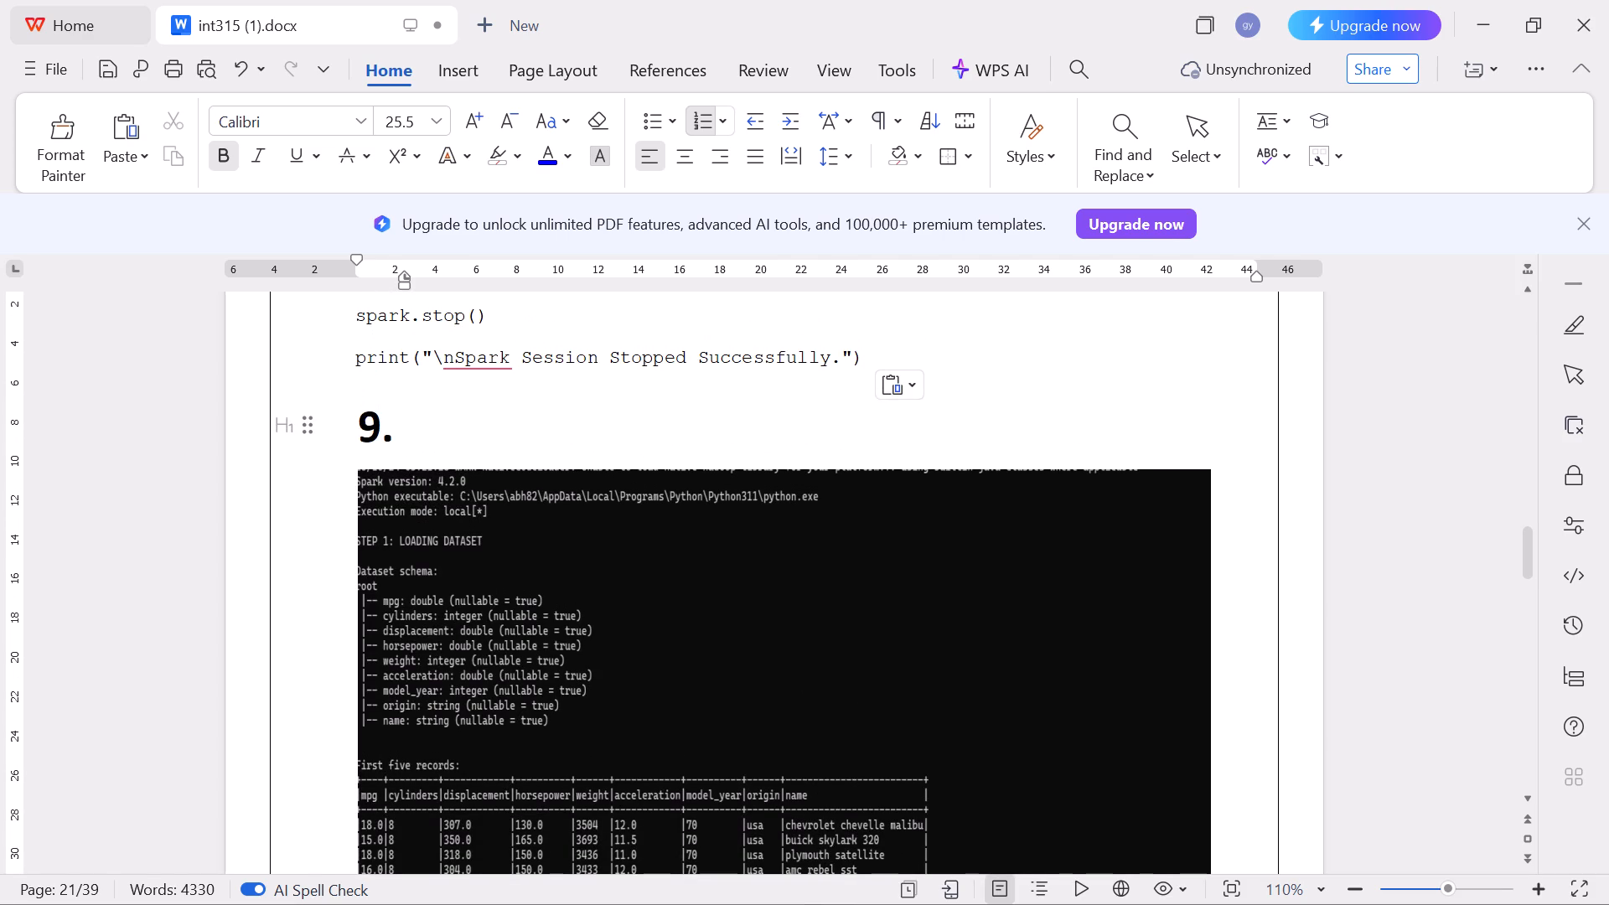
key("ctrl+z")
Paste the copied project code onto the blank line between the 8. COMPLETE CODE and 9. Execution Screenshots headings.
scroll(598, 435, "up", 2)
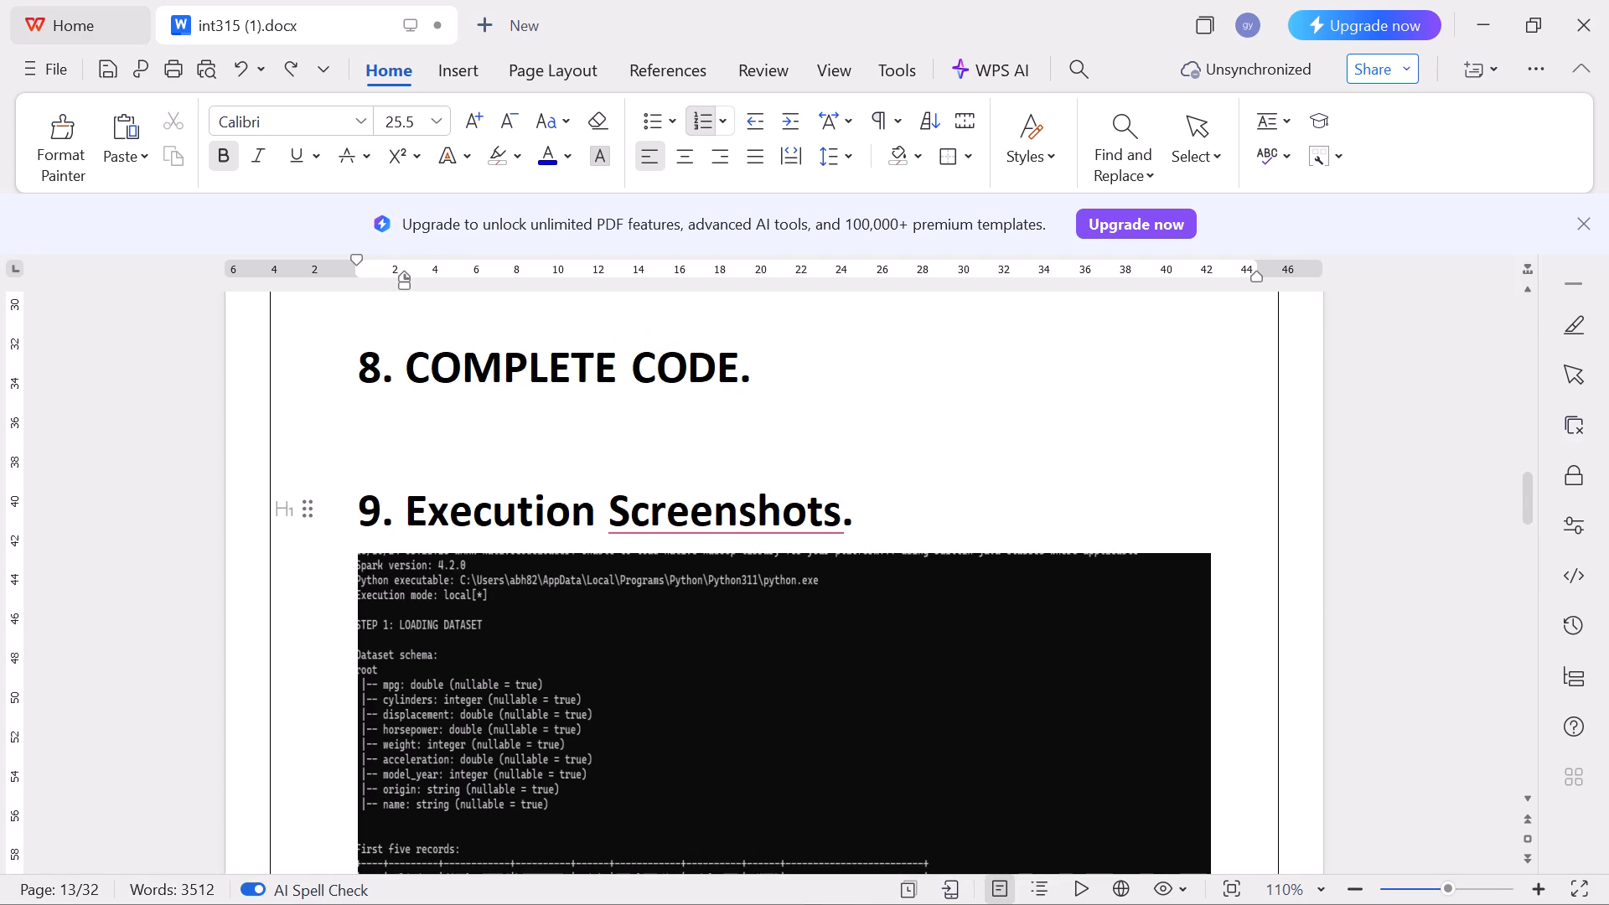
left_click(575, 430)
key("ctrl+v")
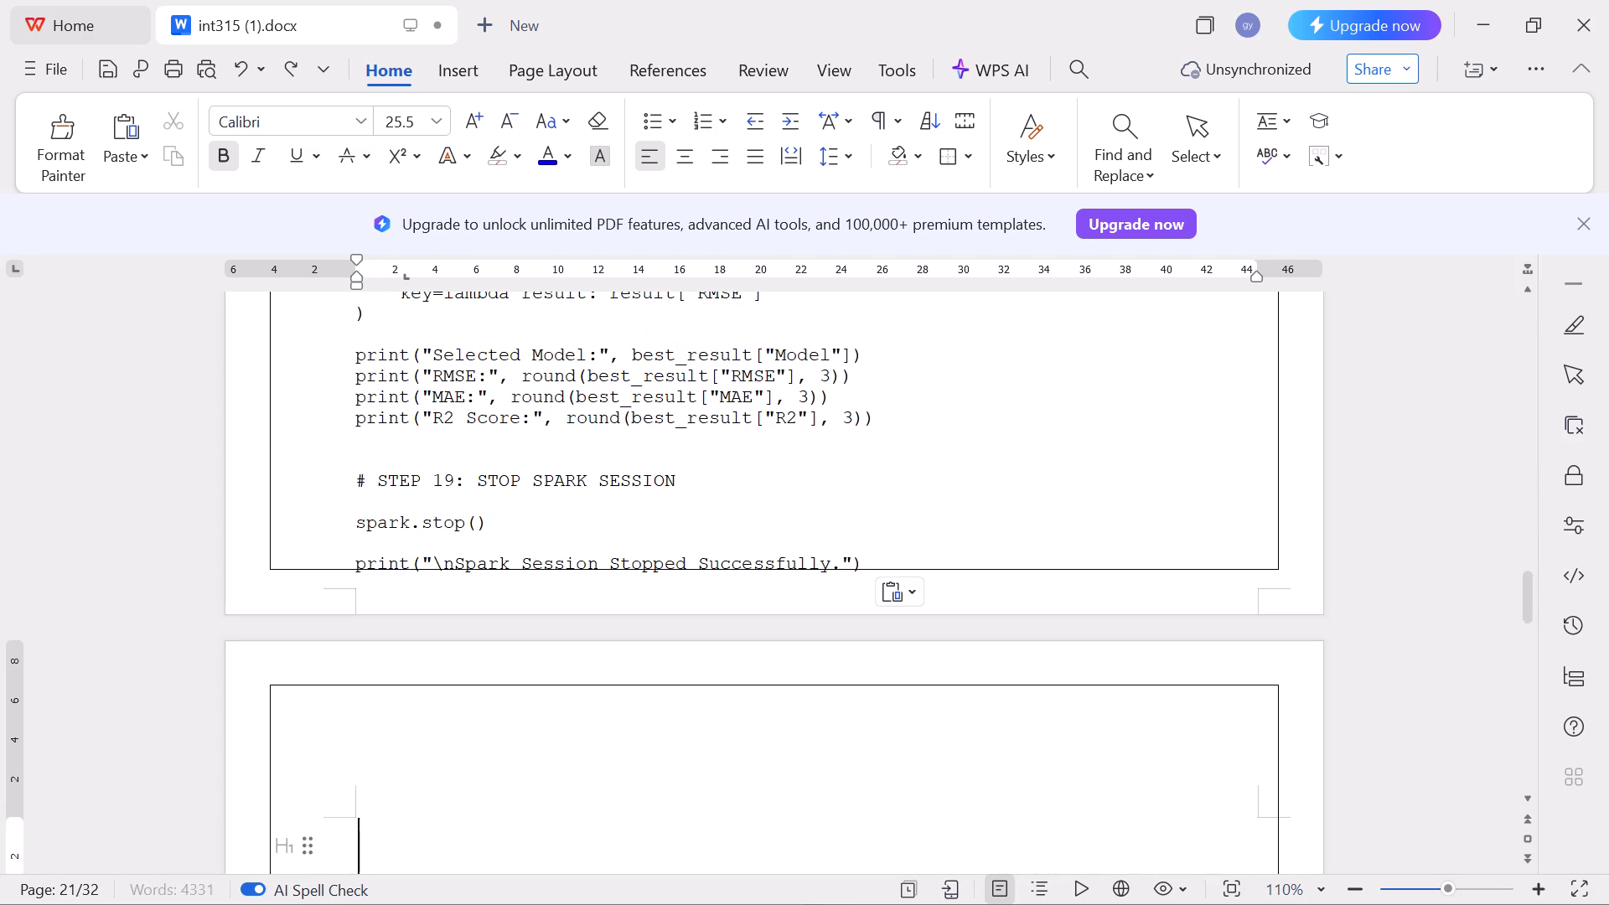
Review the report from the end of the pasted code through sections 9 to 12 and the blank pages that follow.
scroll(575, 430, "down", 2)
scroll(569, 494, "up", 2)
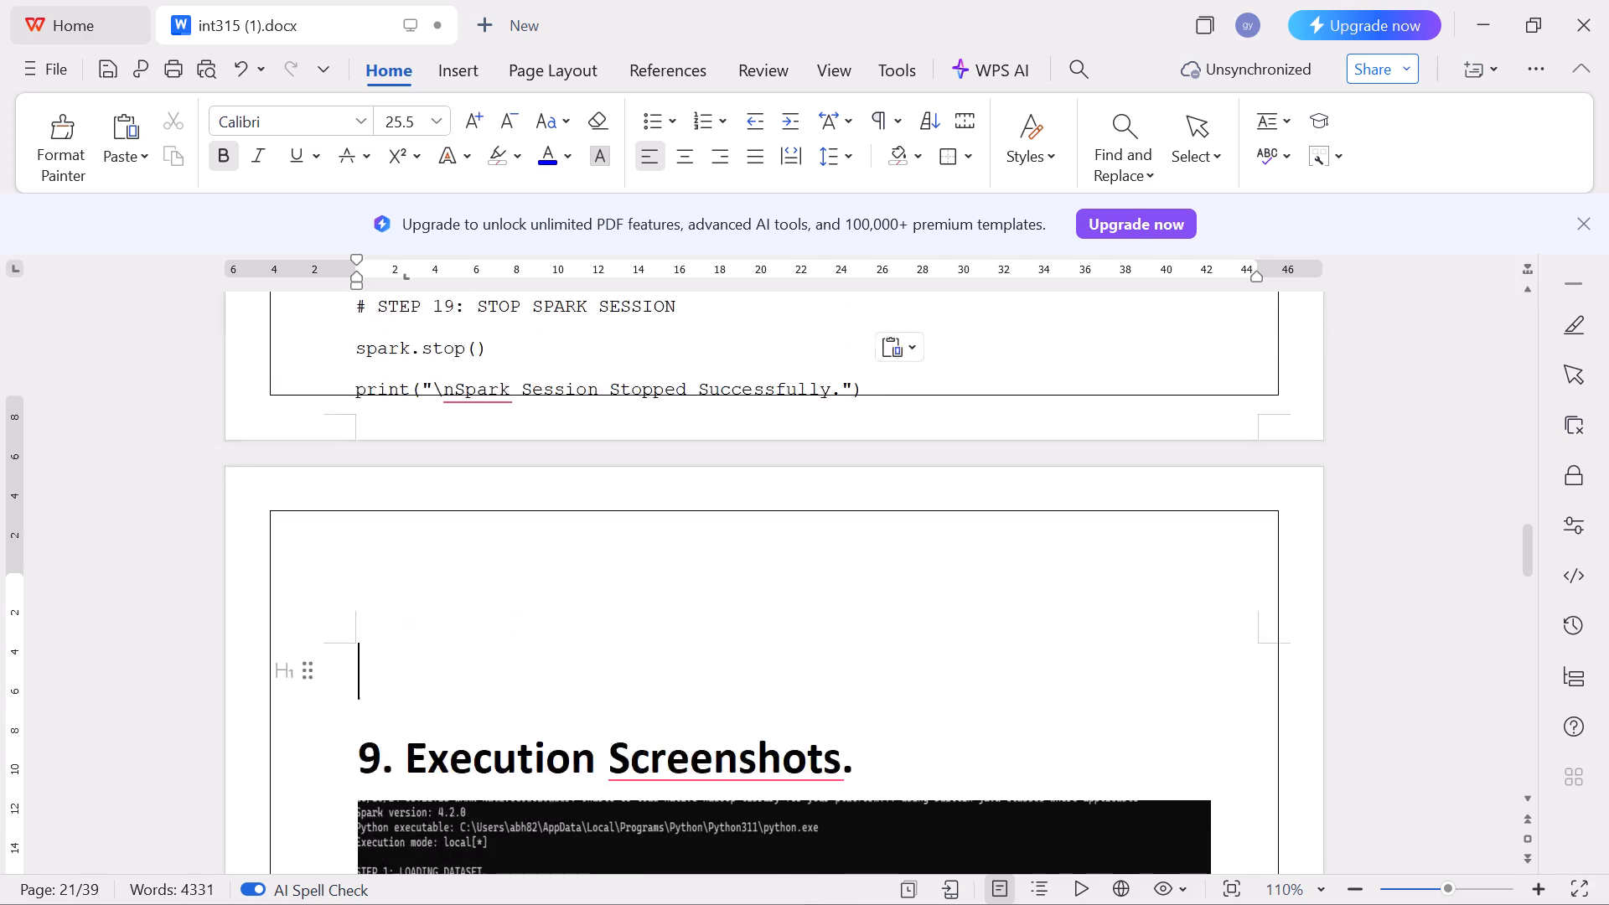
scroll(569, 494, "up", 1)
left_click(763, 679)
scroll(763, 679, "down", 2)
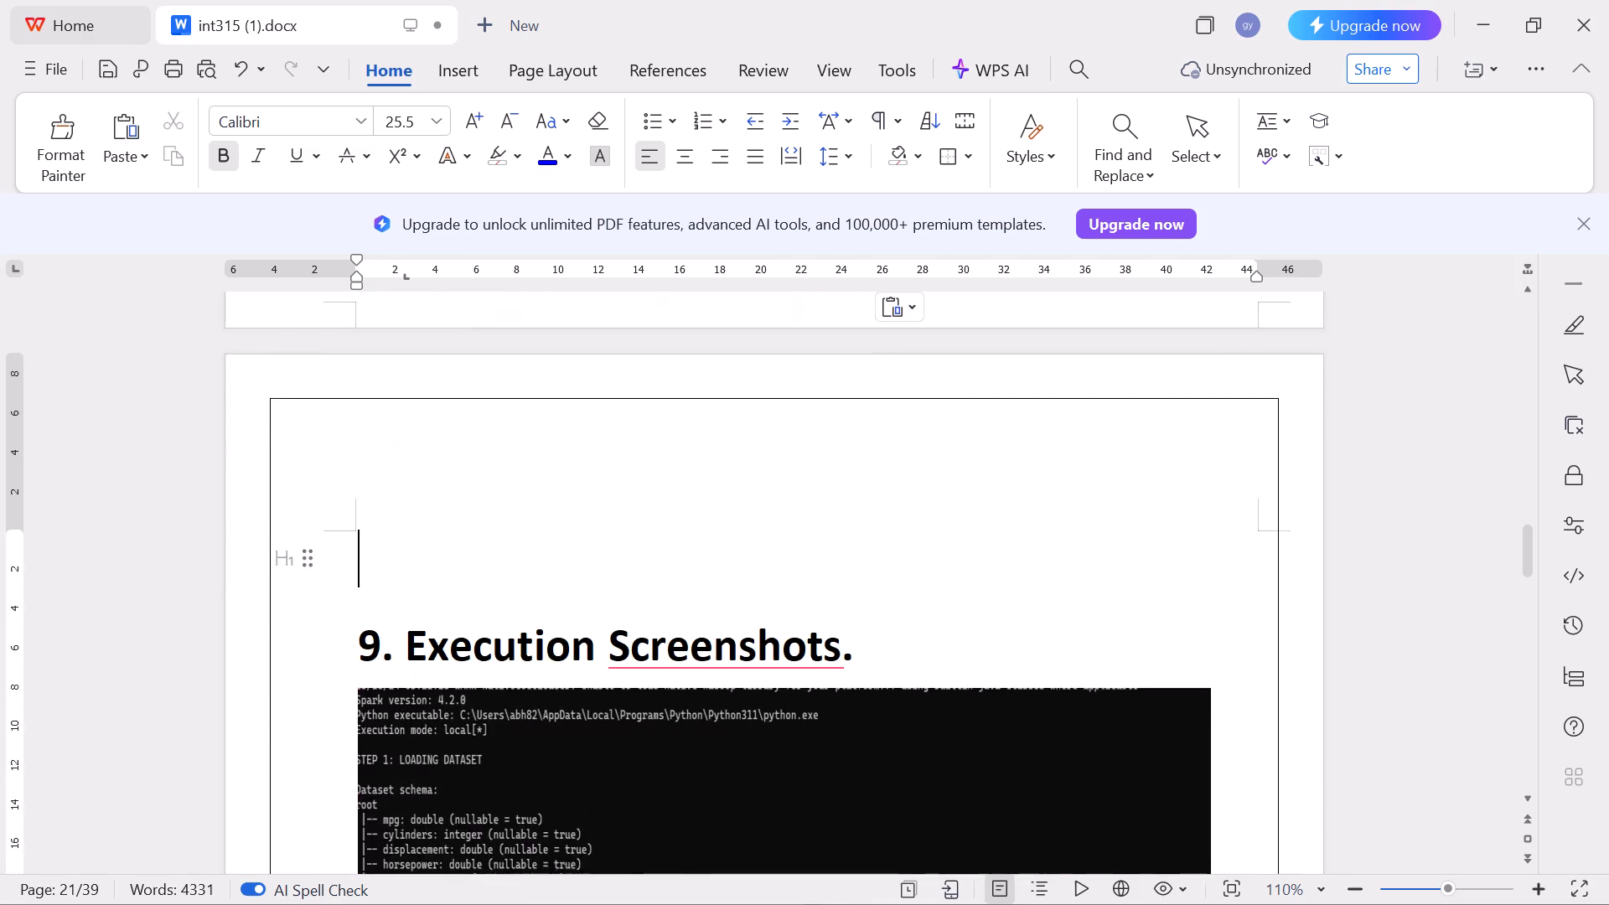
scroll(763, 679, "down", 2)
scroll(686, 645, "down", 2)
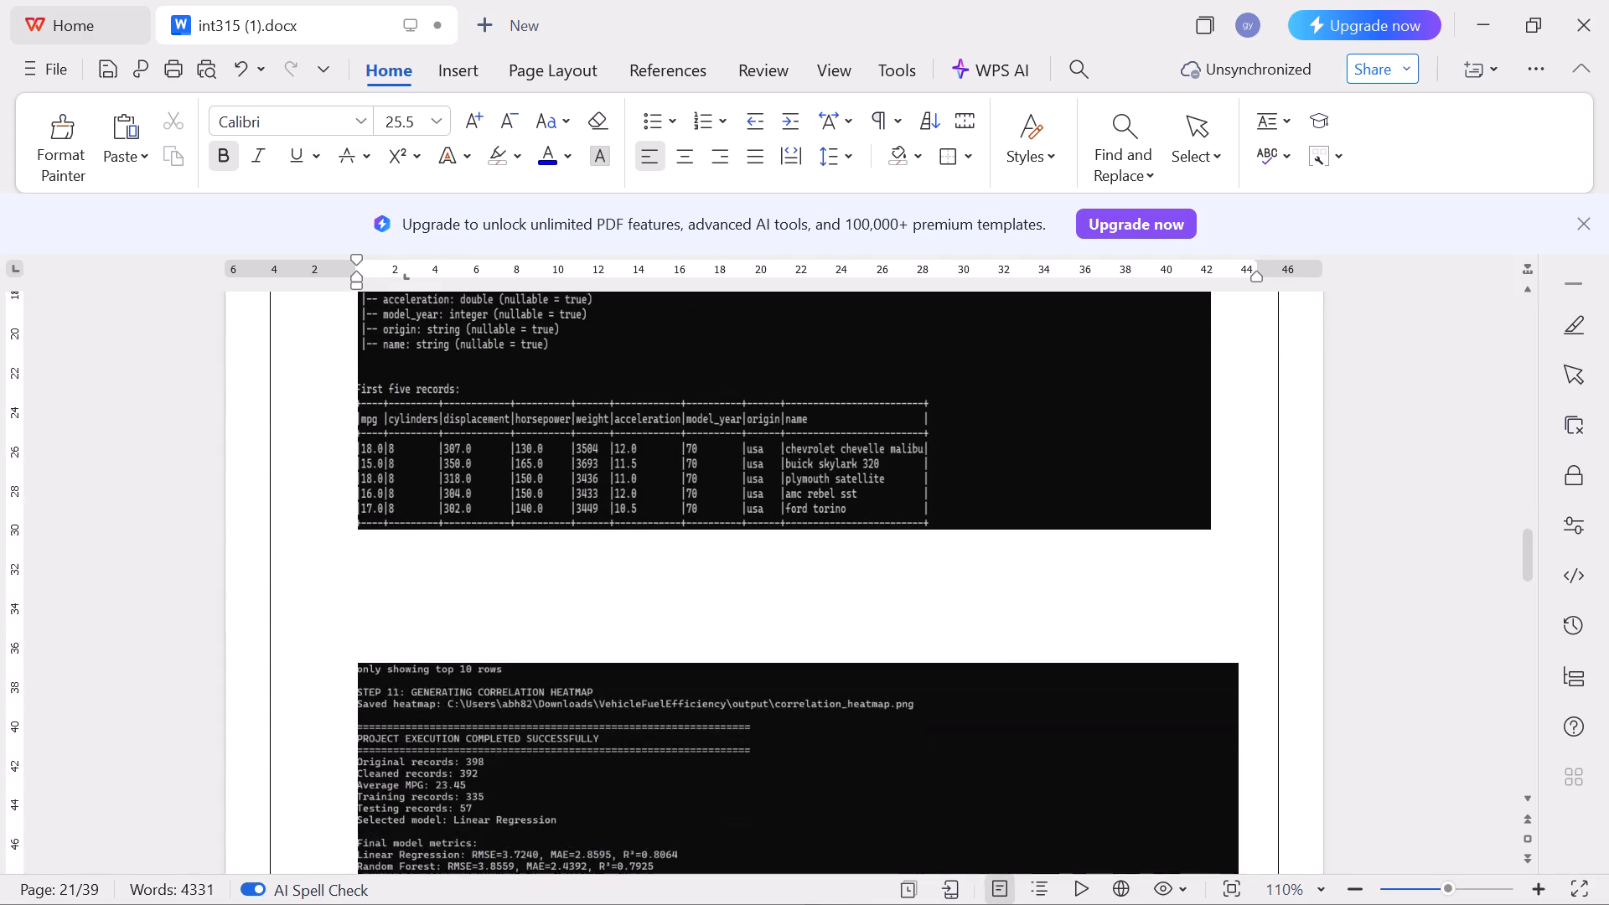
scroll(686, 645, "down", 12)
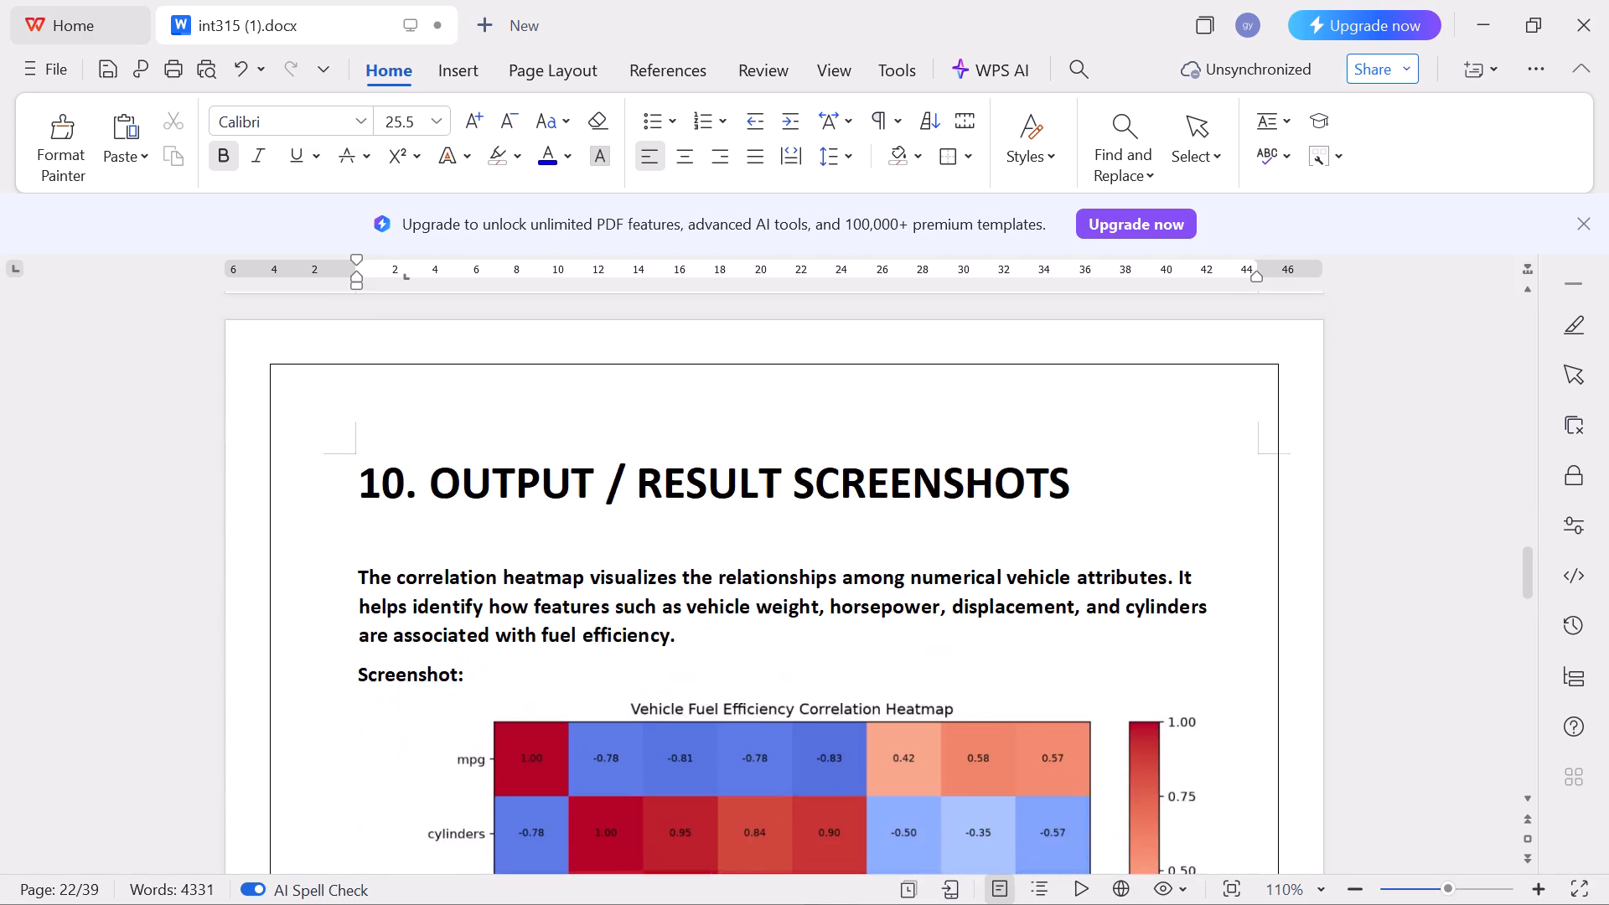
scroll(686, 645, "down", 9)
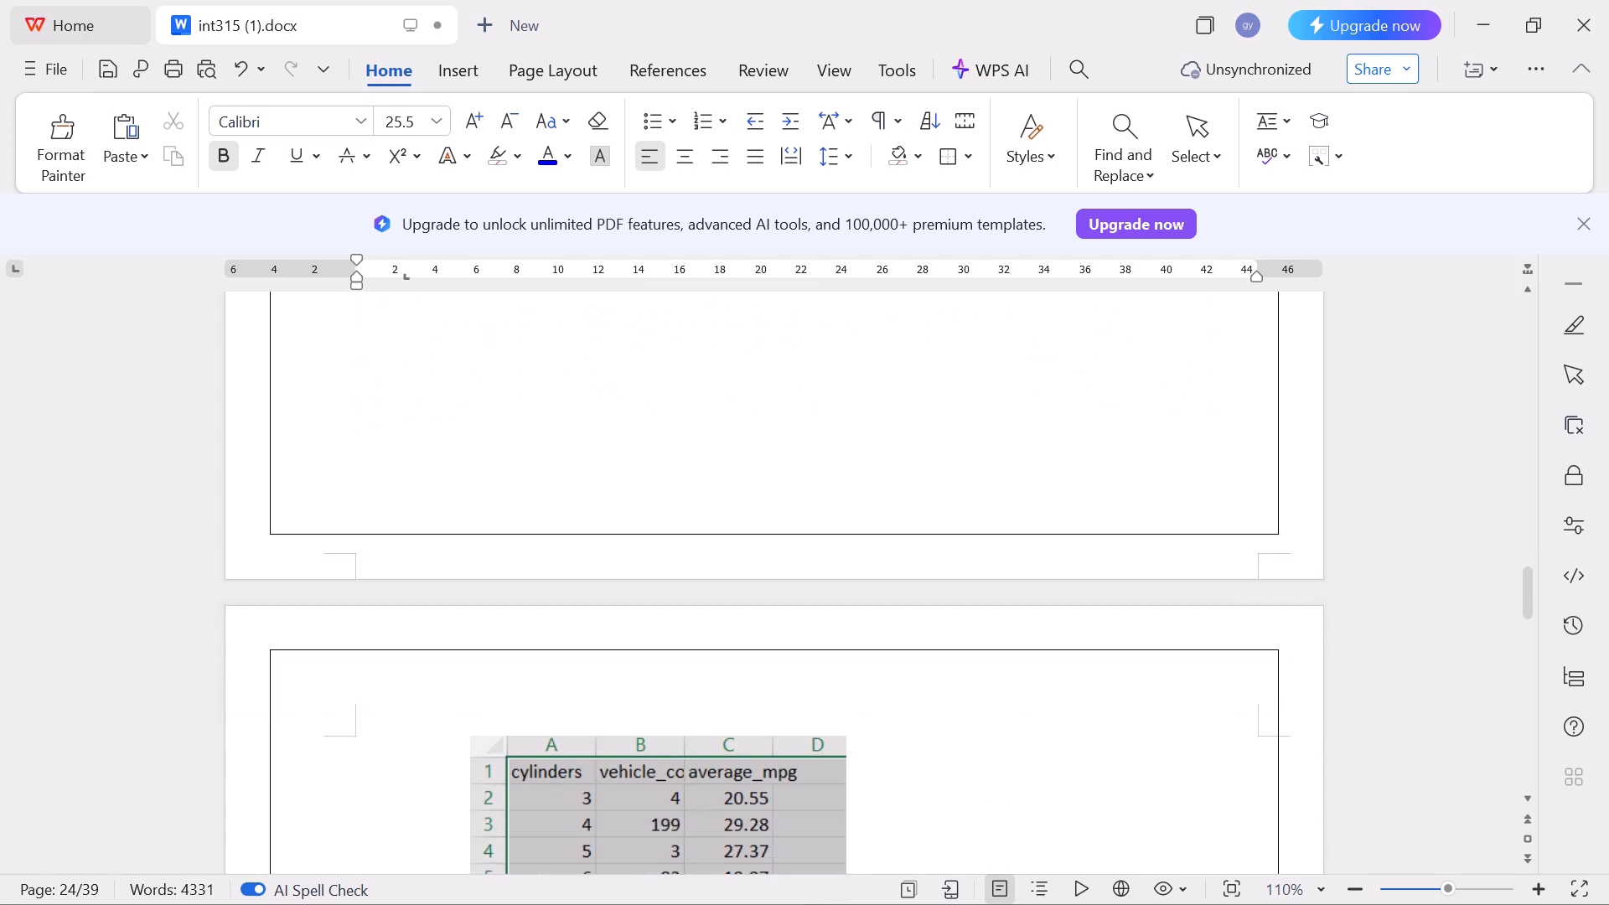
scroll(686, 645, "down", 8)
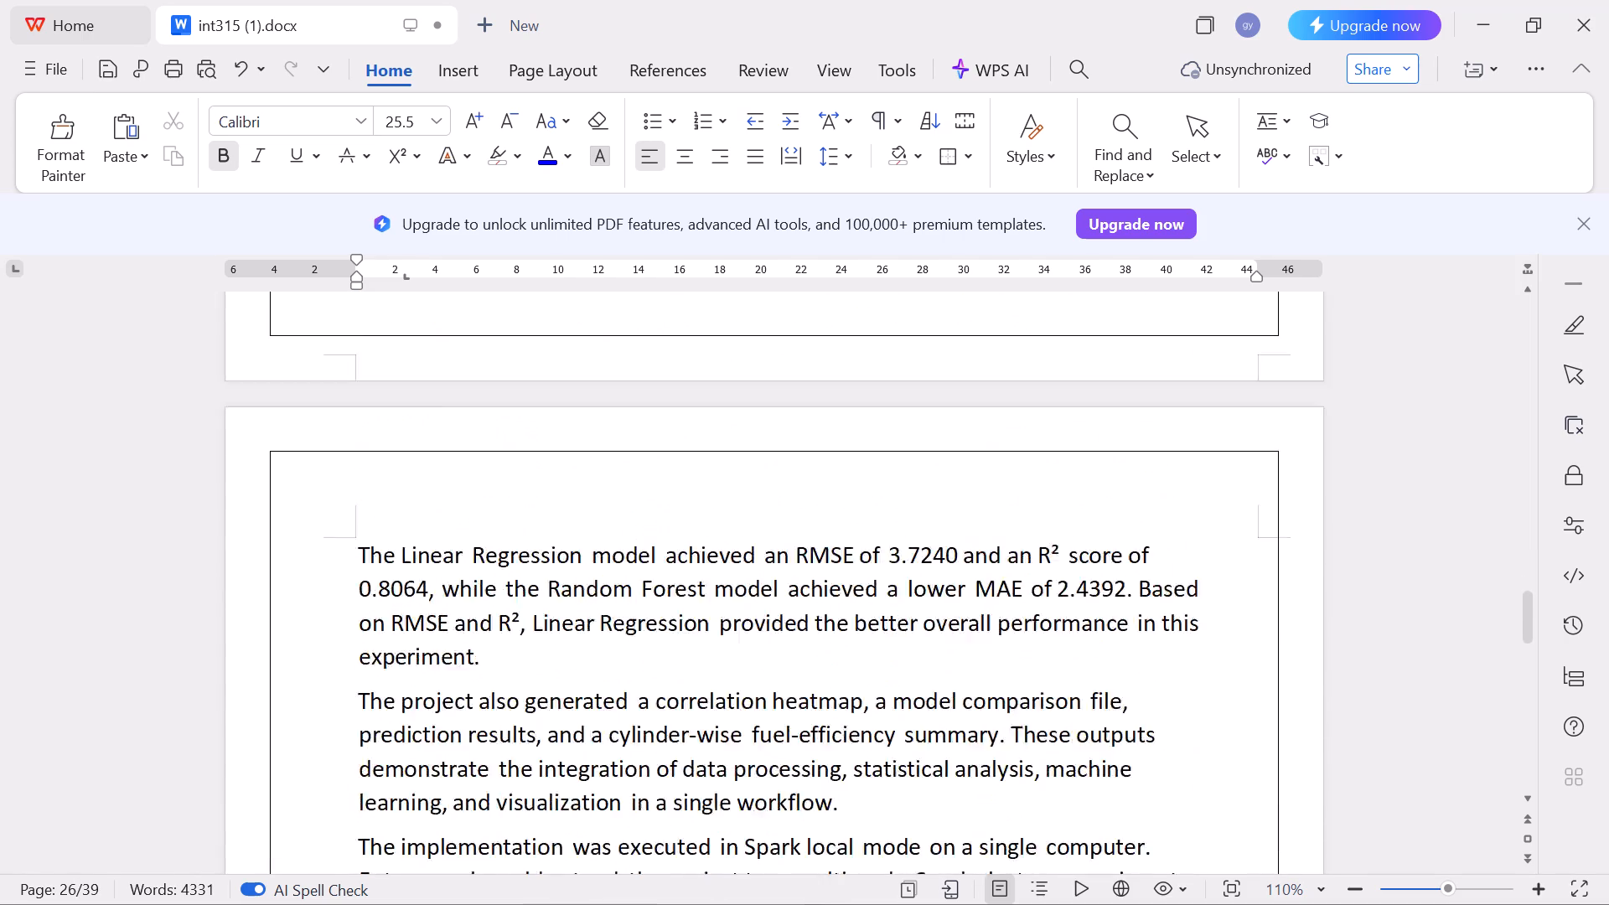
scroll(686, 645, "down", 10)
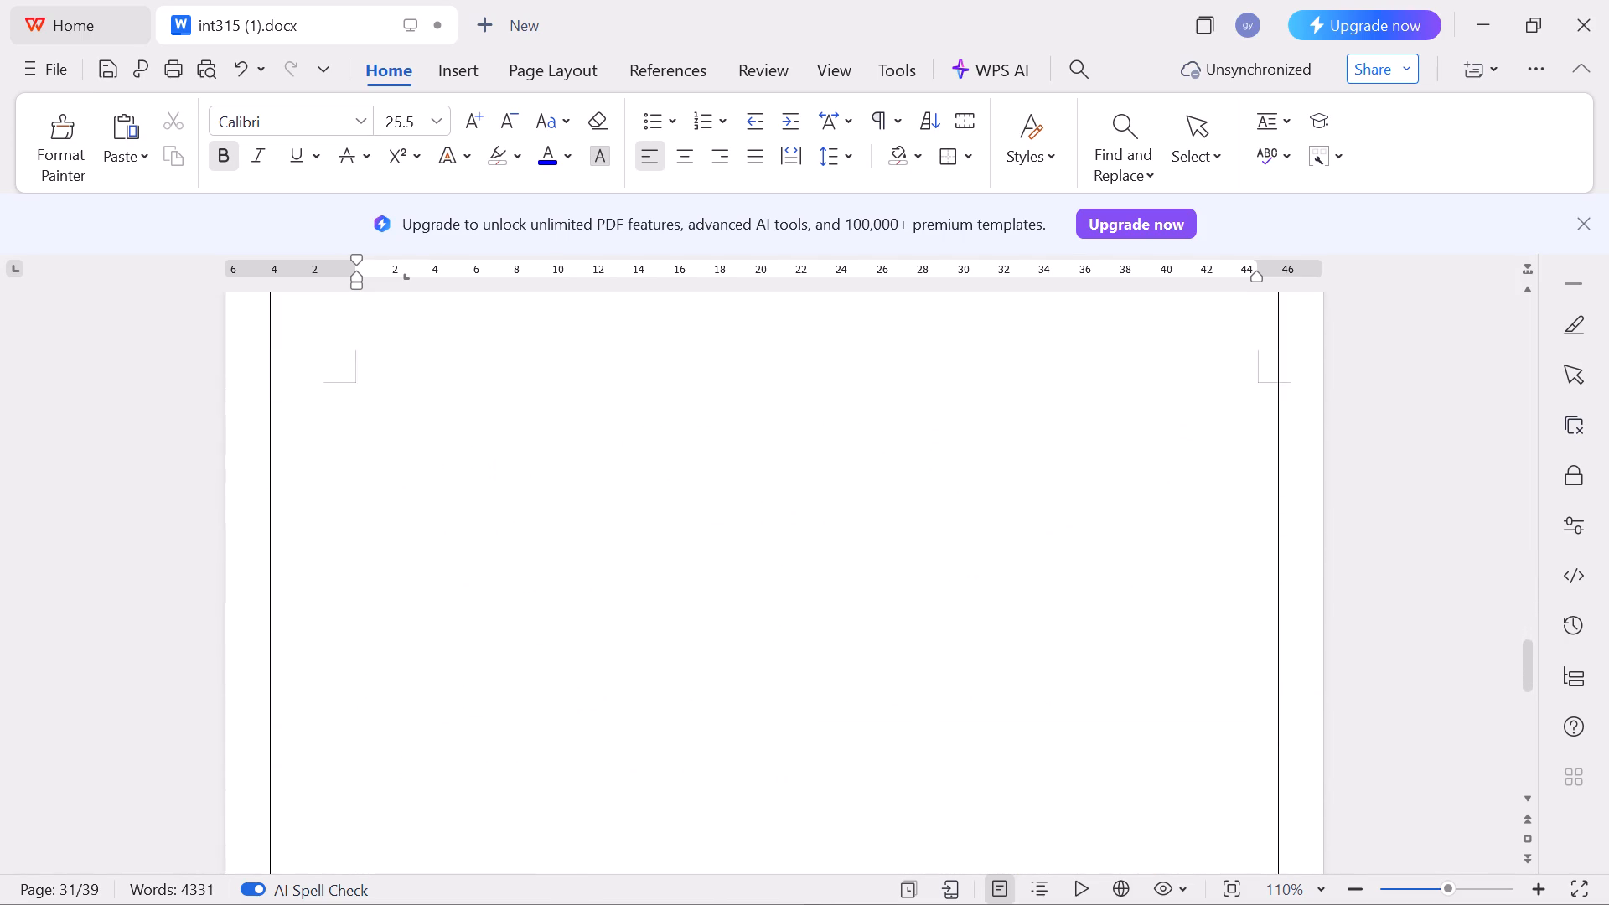
scroll(686, 645, "down", 12)
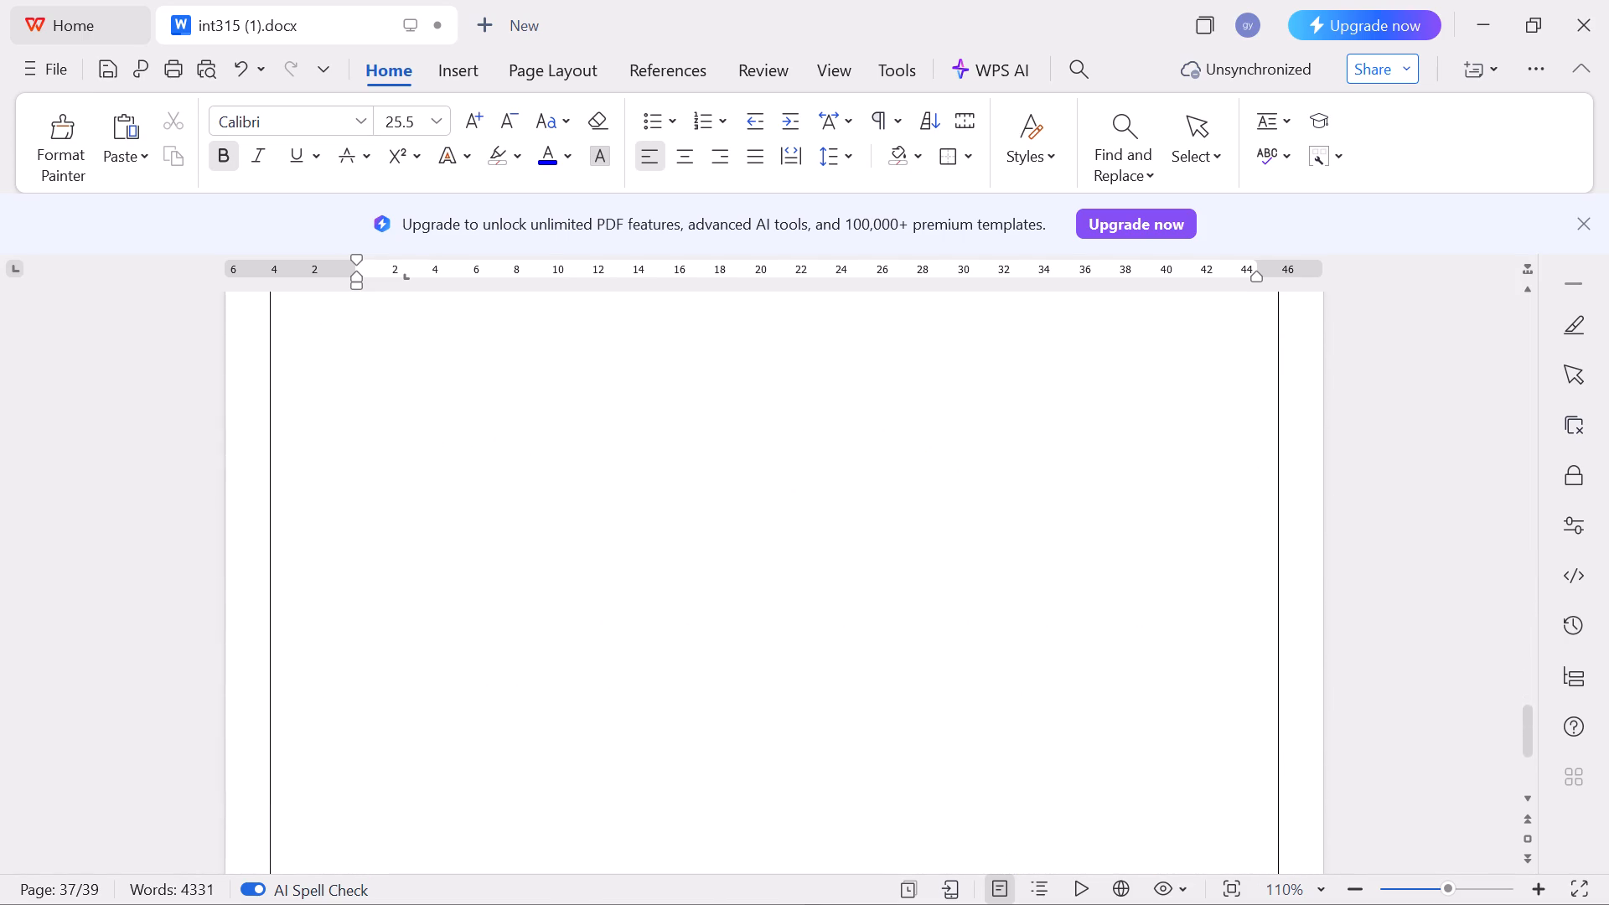
scroll(686, 645, "down", 6)
scroll(686, 645, "up", 16)
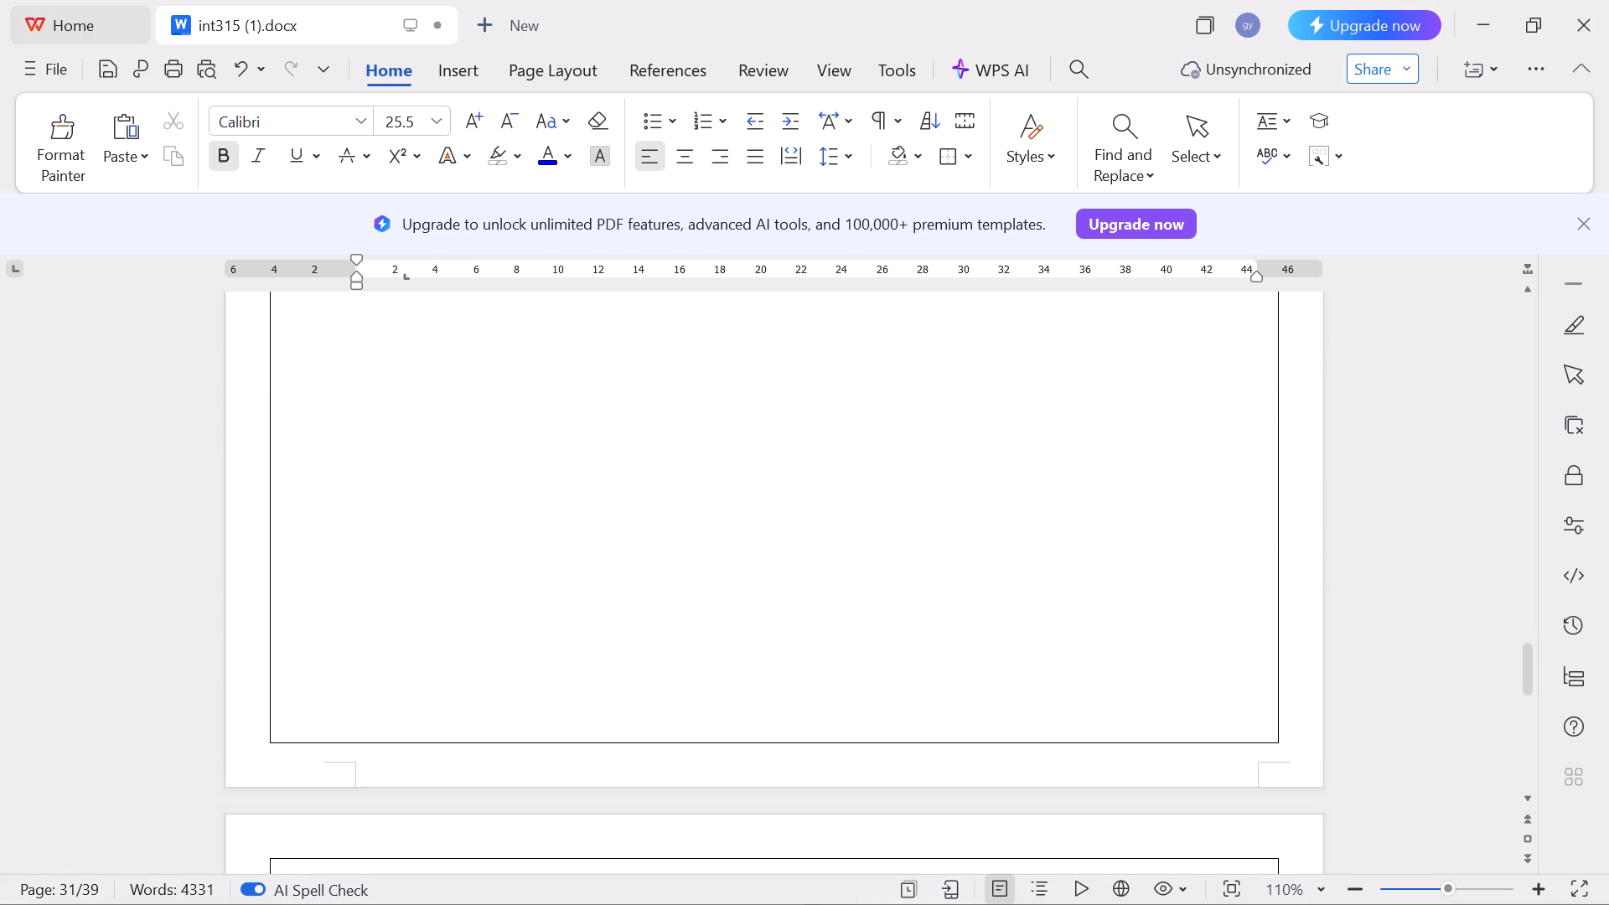
scroll(686, 645, "up", 11)
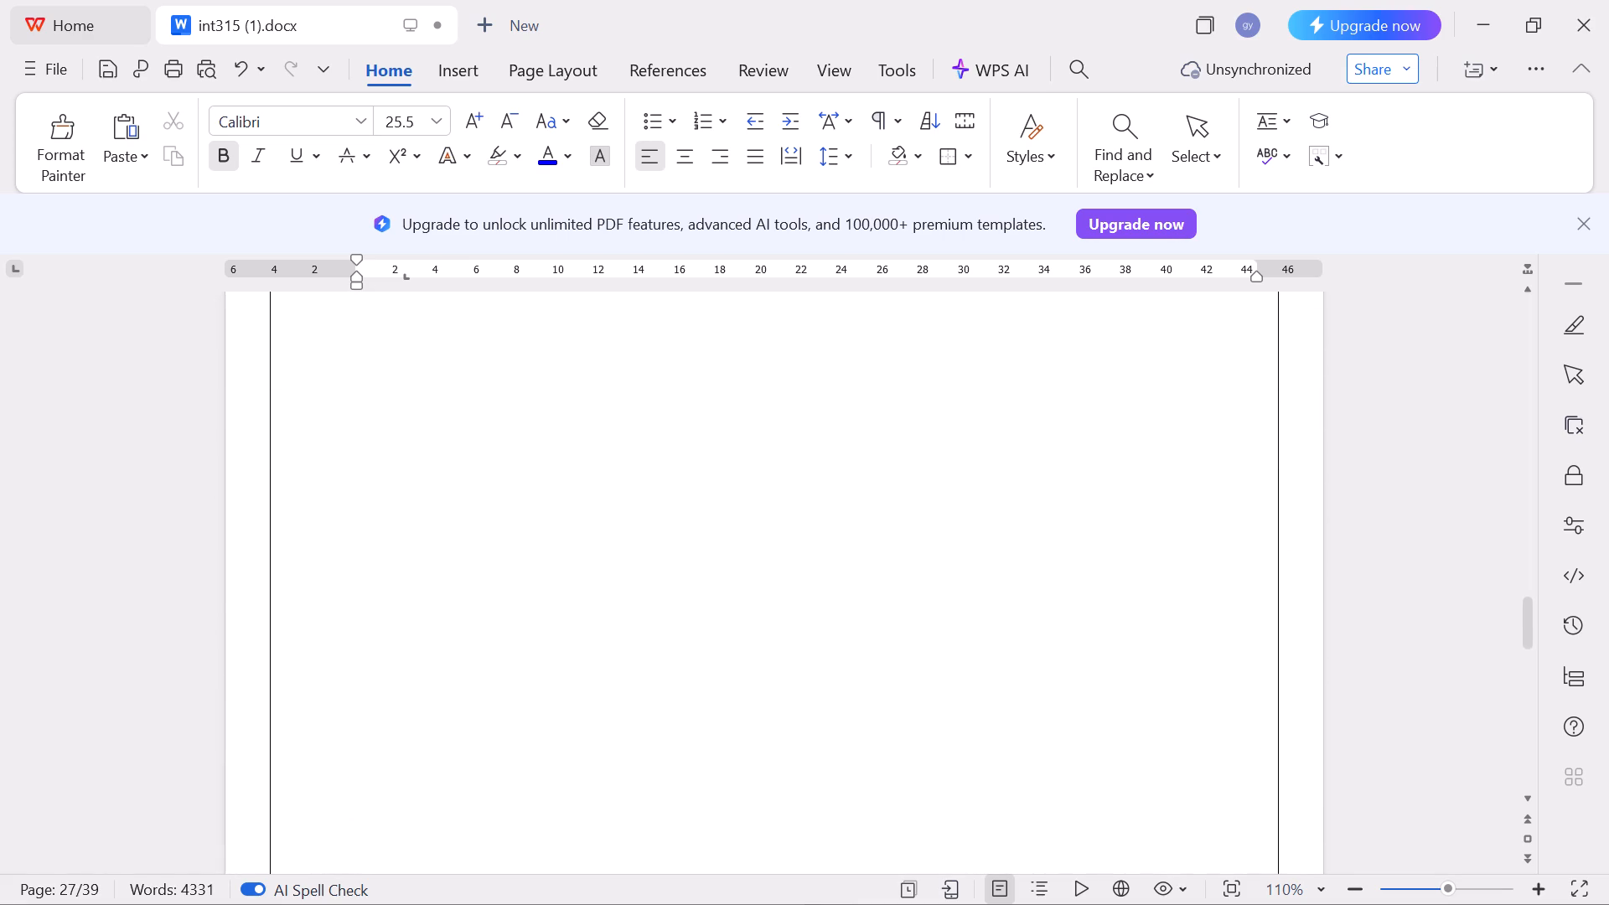
scroll(686, 645, "up", 11)
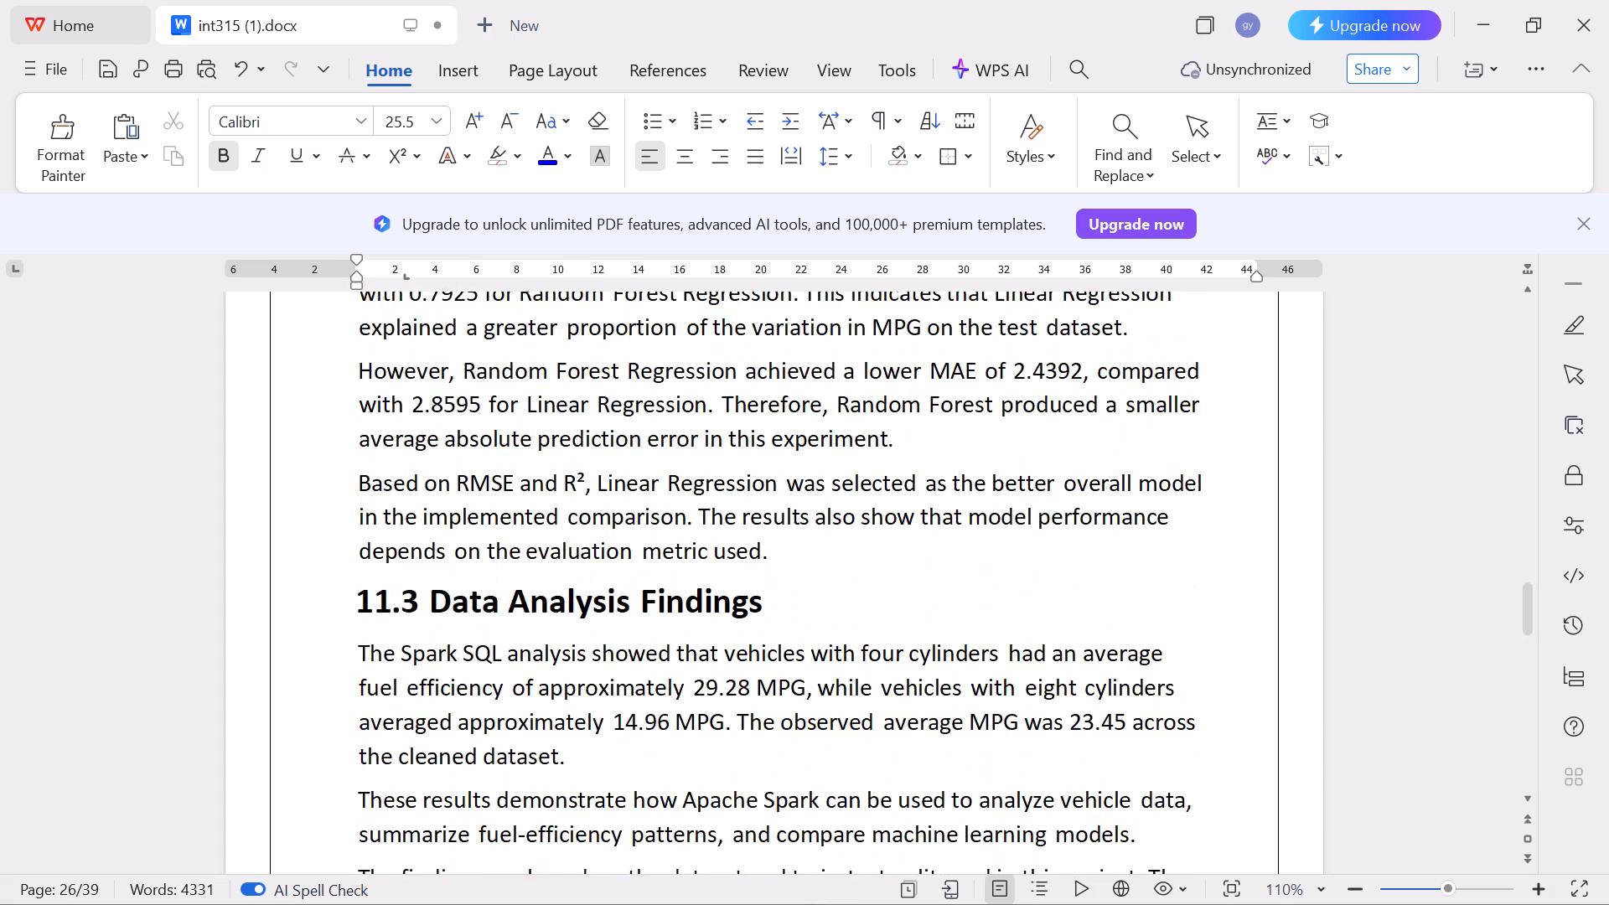
scroll(686, 645, "up", 11)
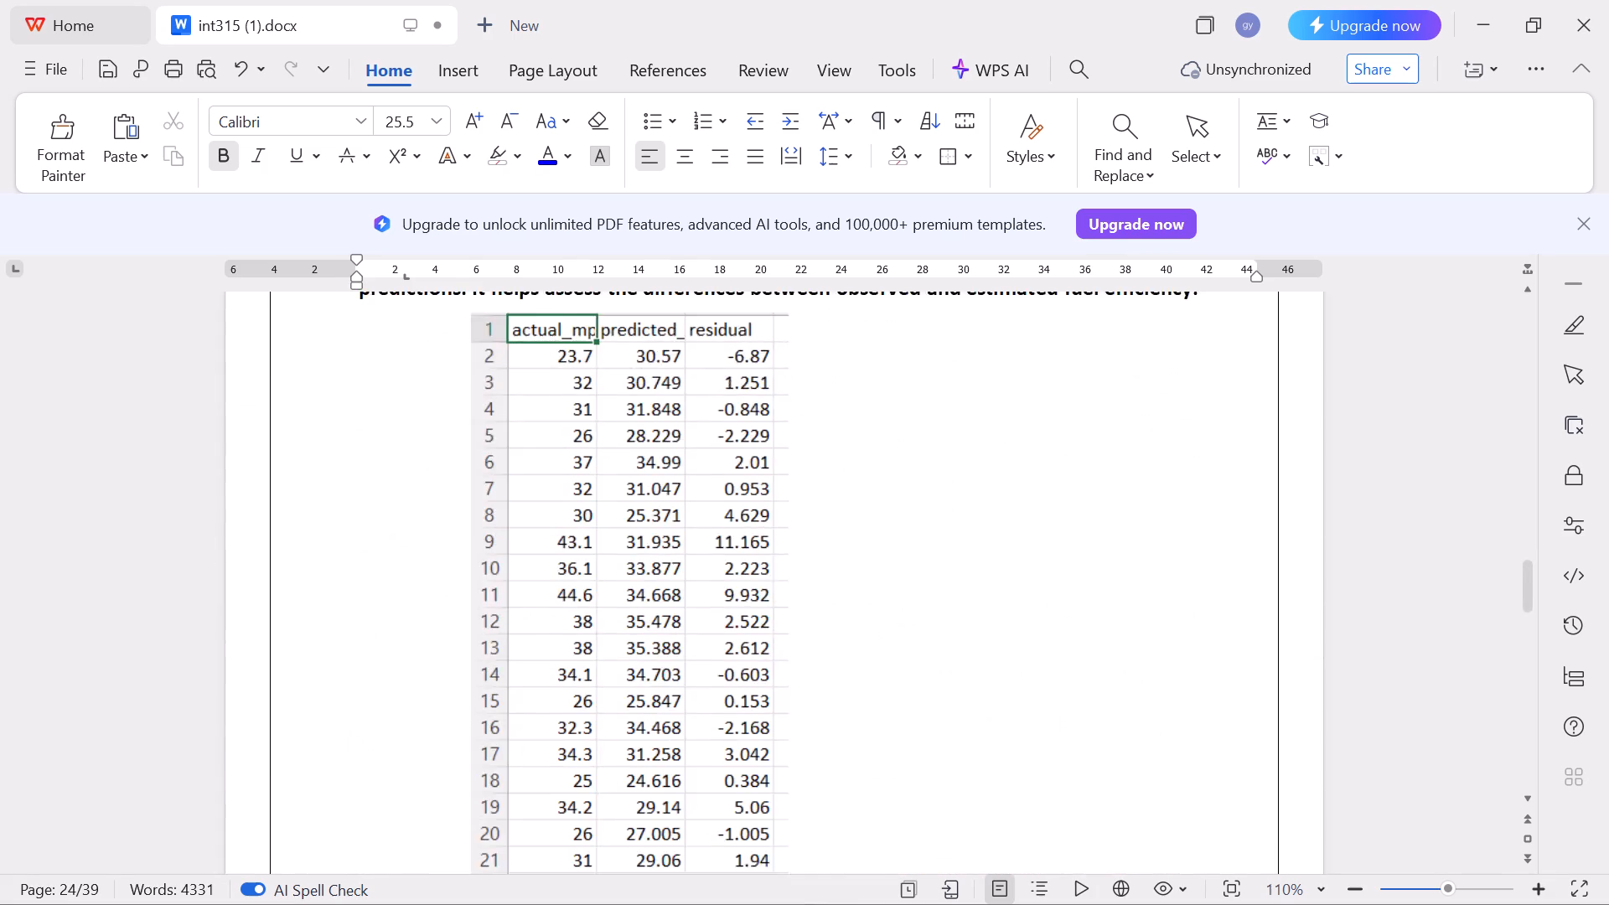
scroll(686, 645, "up", 10)
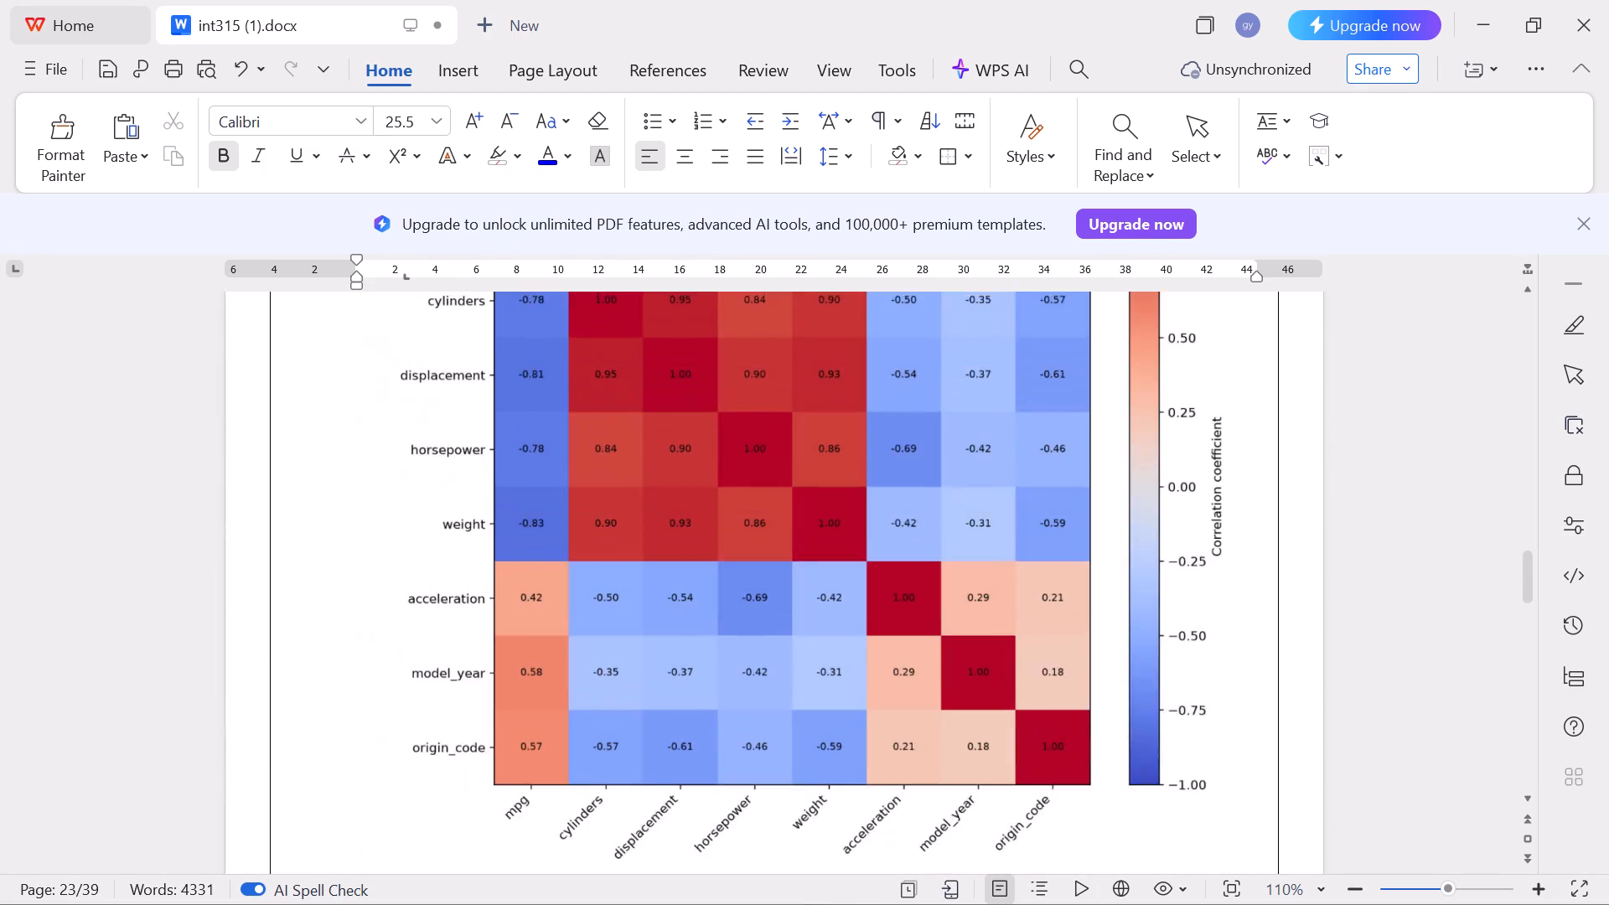
scroll(686, 645, "up", 6)
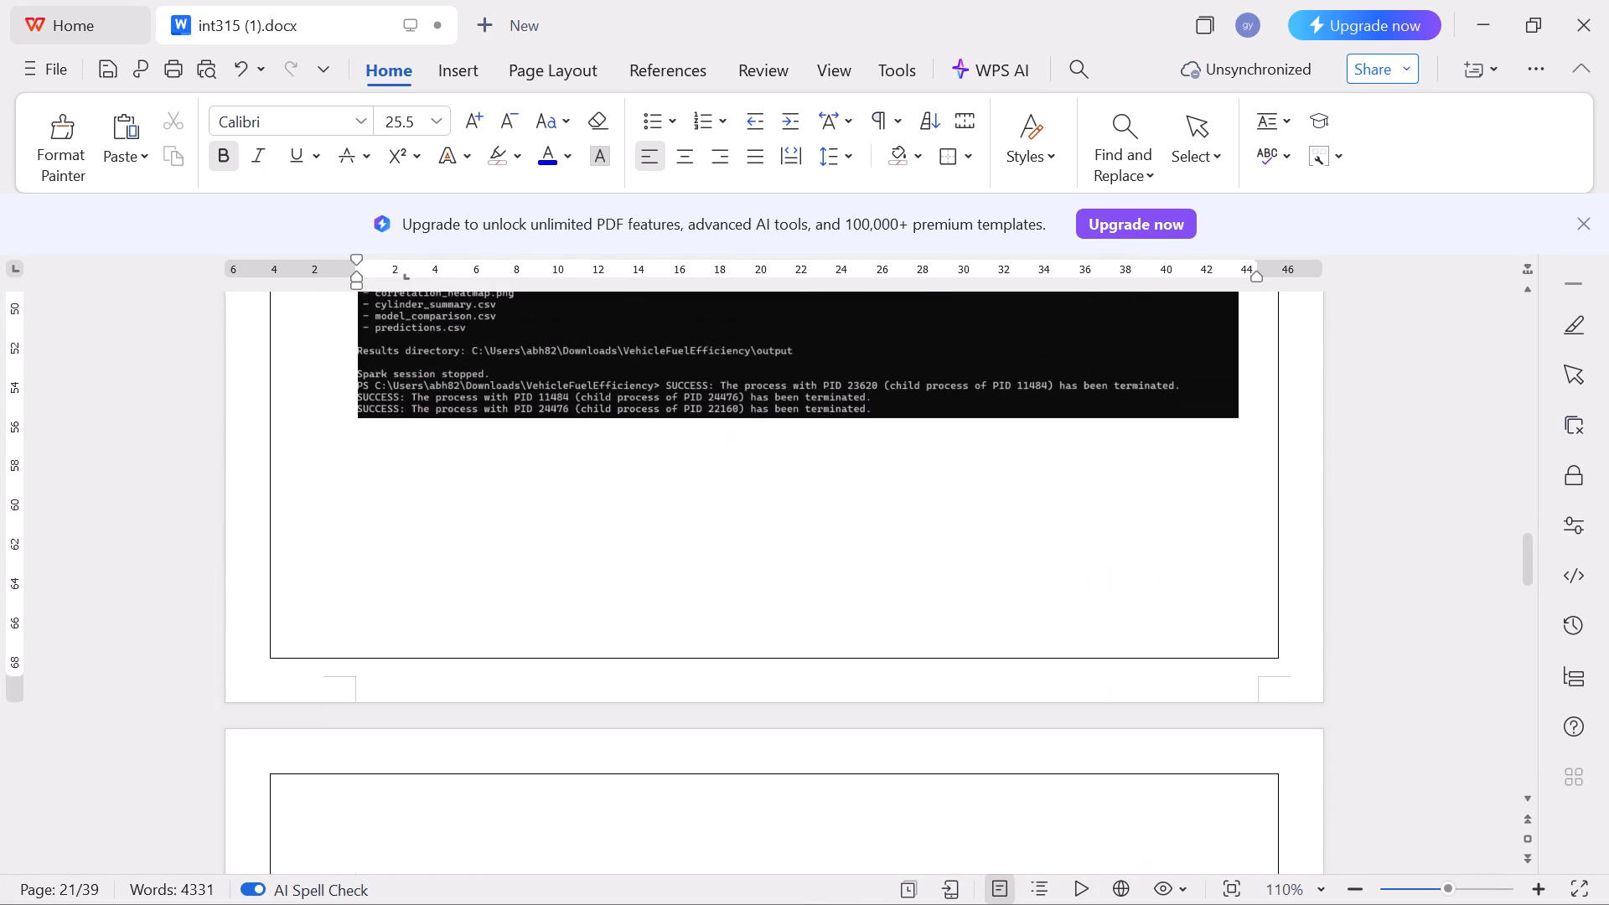
scroll(686, 645, "up", 6)
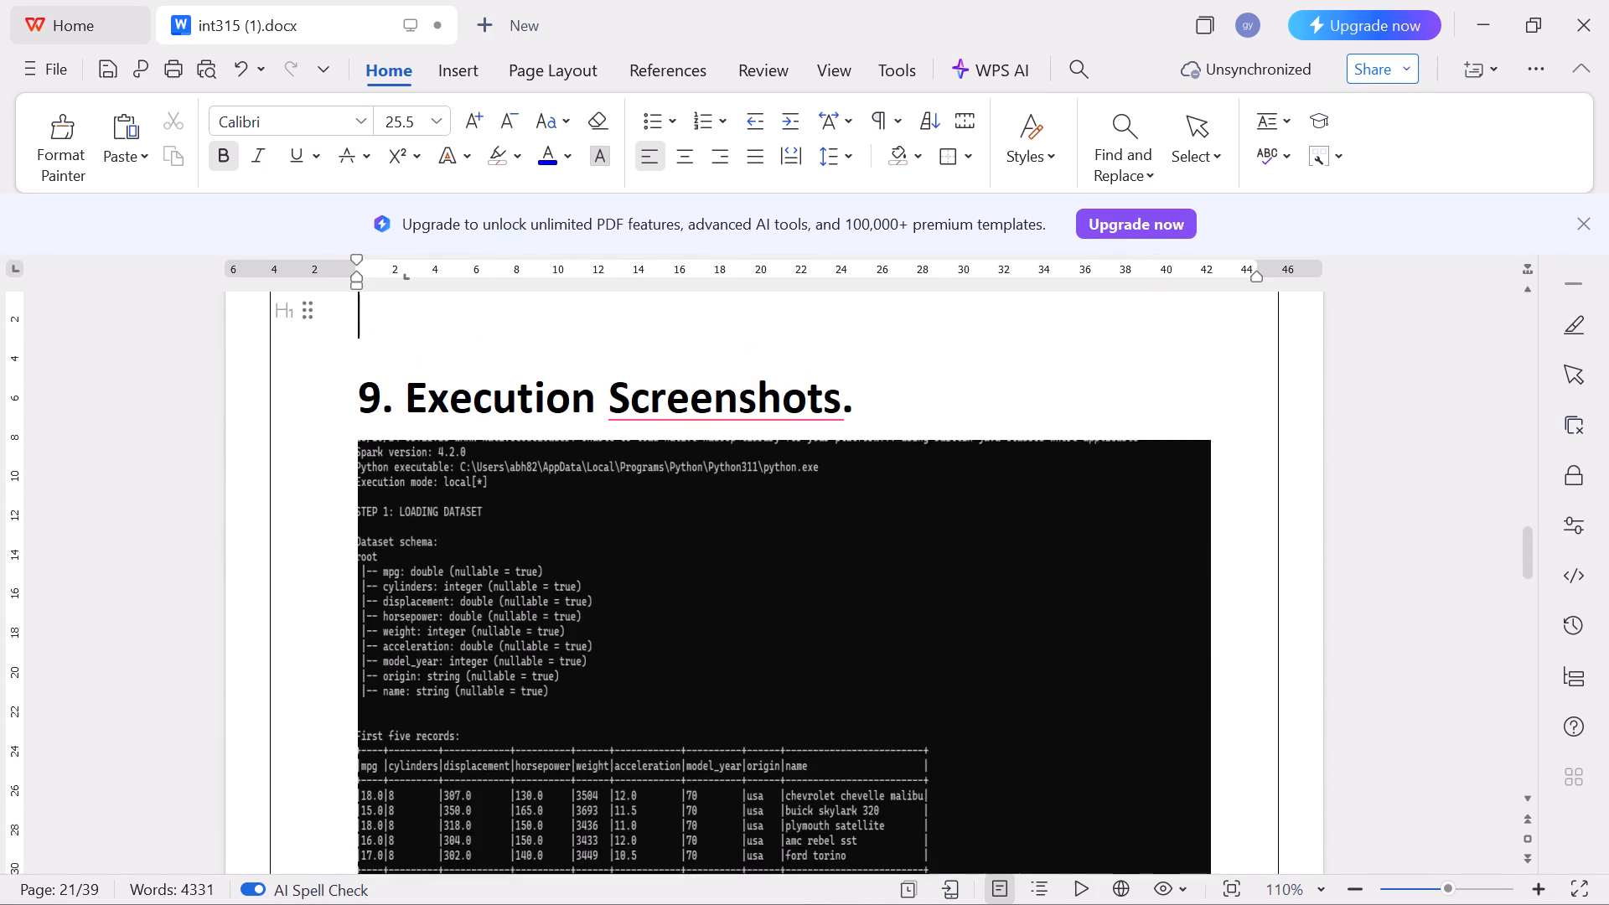
Copy the report content from the 9. Execution Screenshots heading through the last paragraph of 12. CONCLUSION.
scroll(686, 645, "up", 1)
left_click_drag(347, 434, 613, 736)
scroll(613, 736, "down", 3)
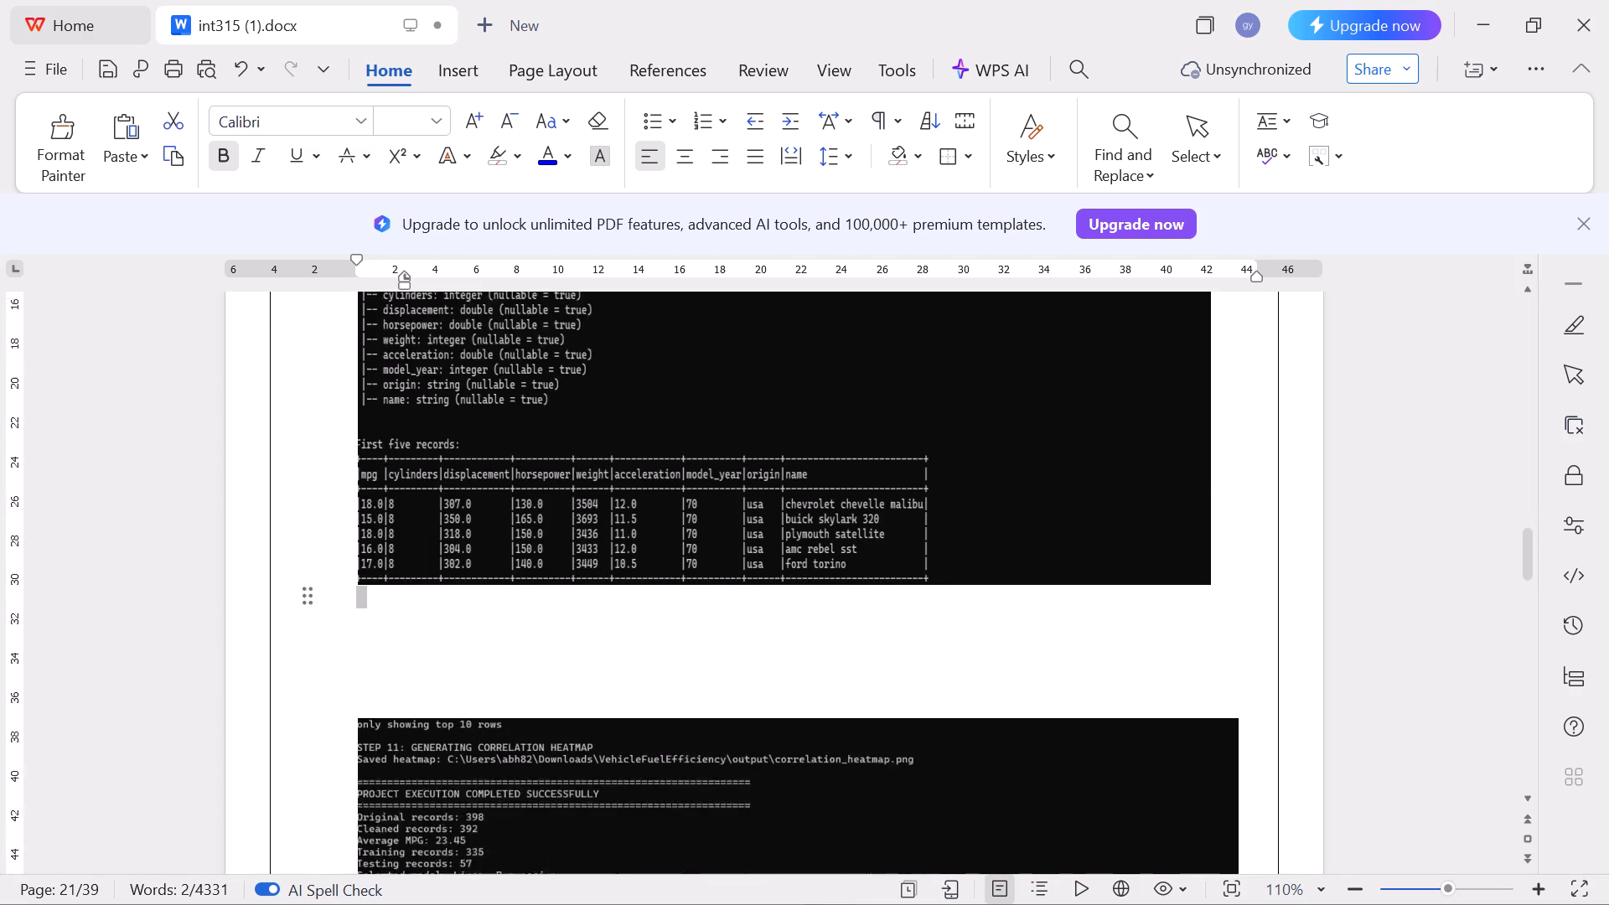
scroll(613, 736, "down", 1)
left_click_drag(613, 736, 662, 724)
scroll(587, 581, "down", 3)
scroll(662, 724, "down", 15)
scroll(662, 724, "down", 9)
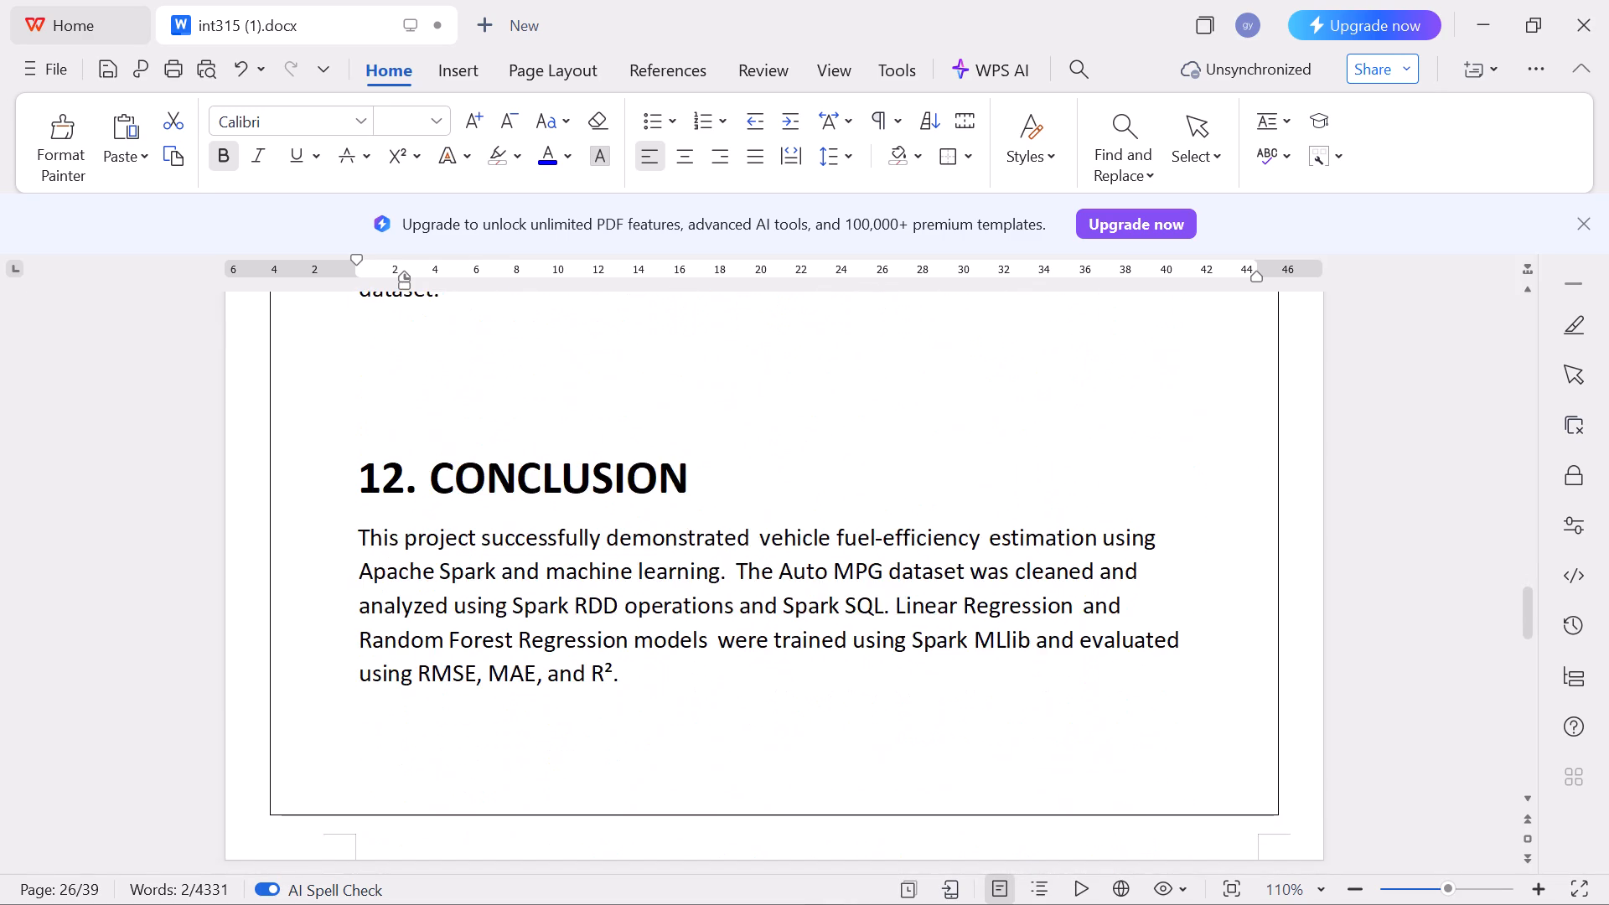
left_click_drag(662, 724, 645, 646)
scroll(637, 700, "down", 1)
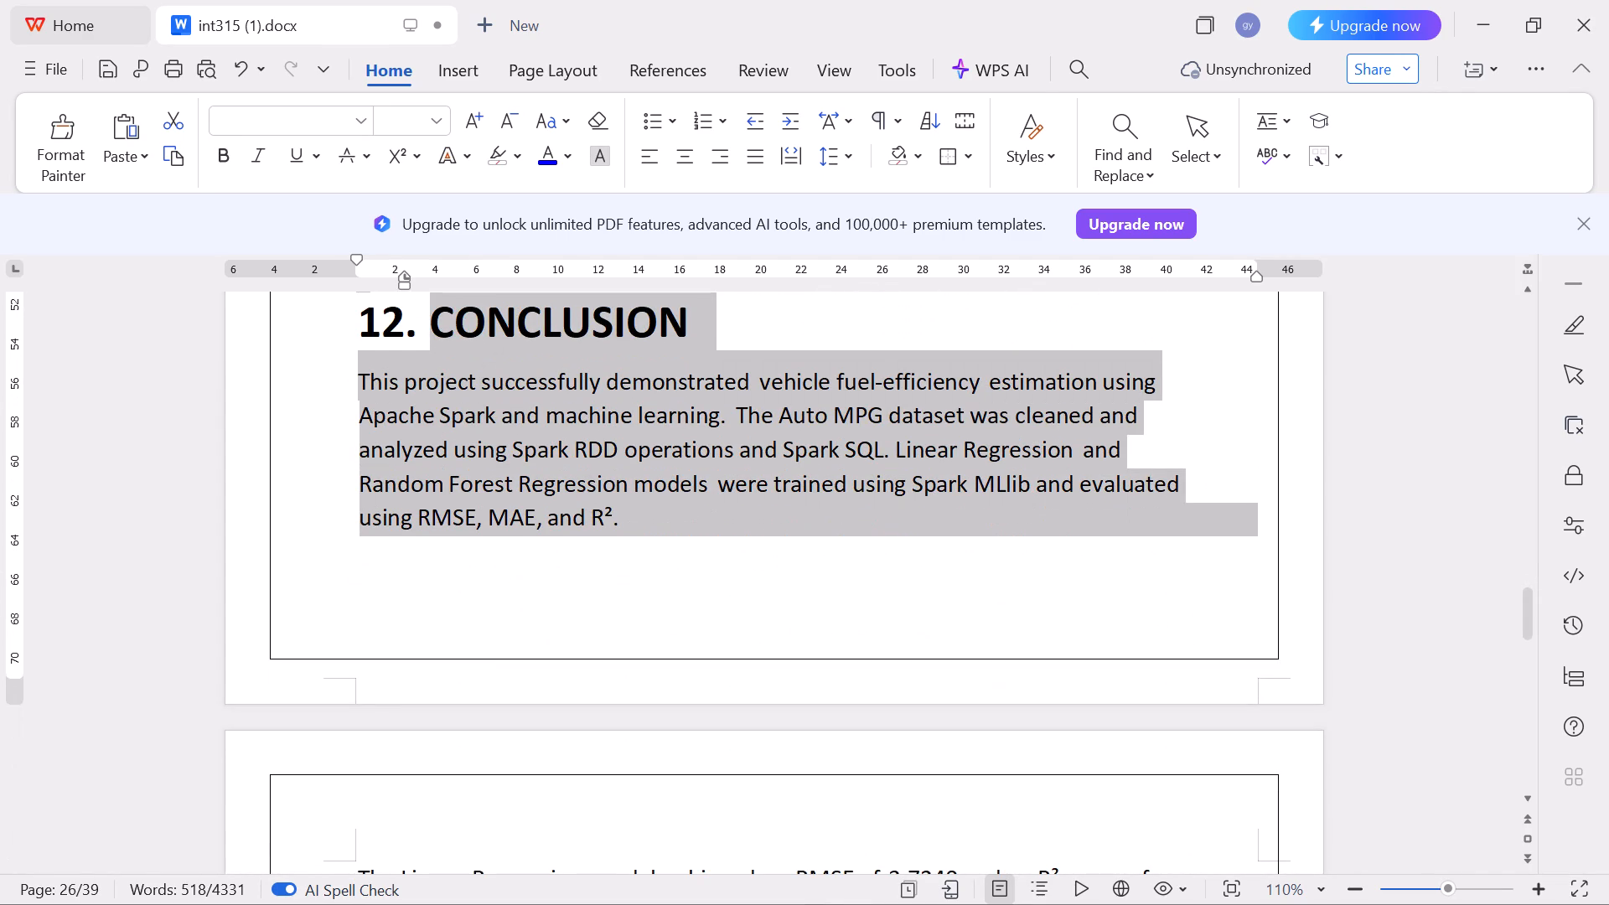
left_click_drag(645, 646, 691, 581)
scroll(691, 581, "down", 5)
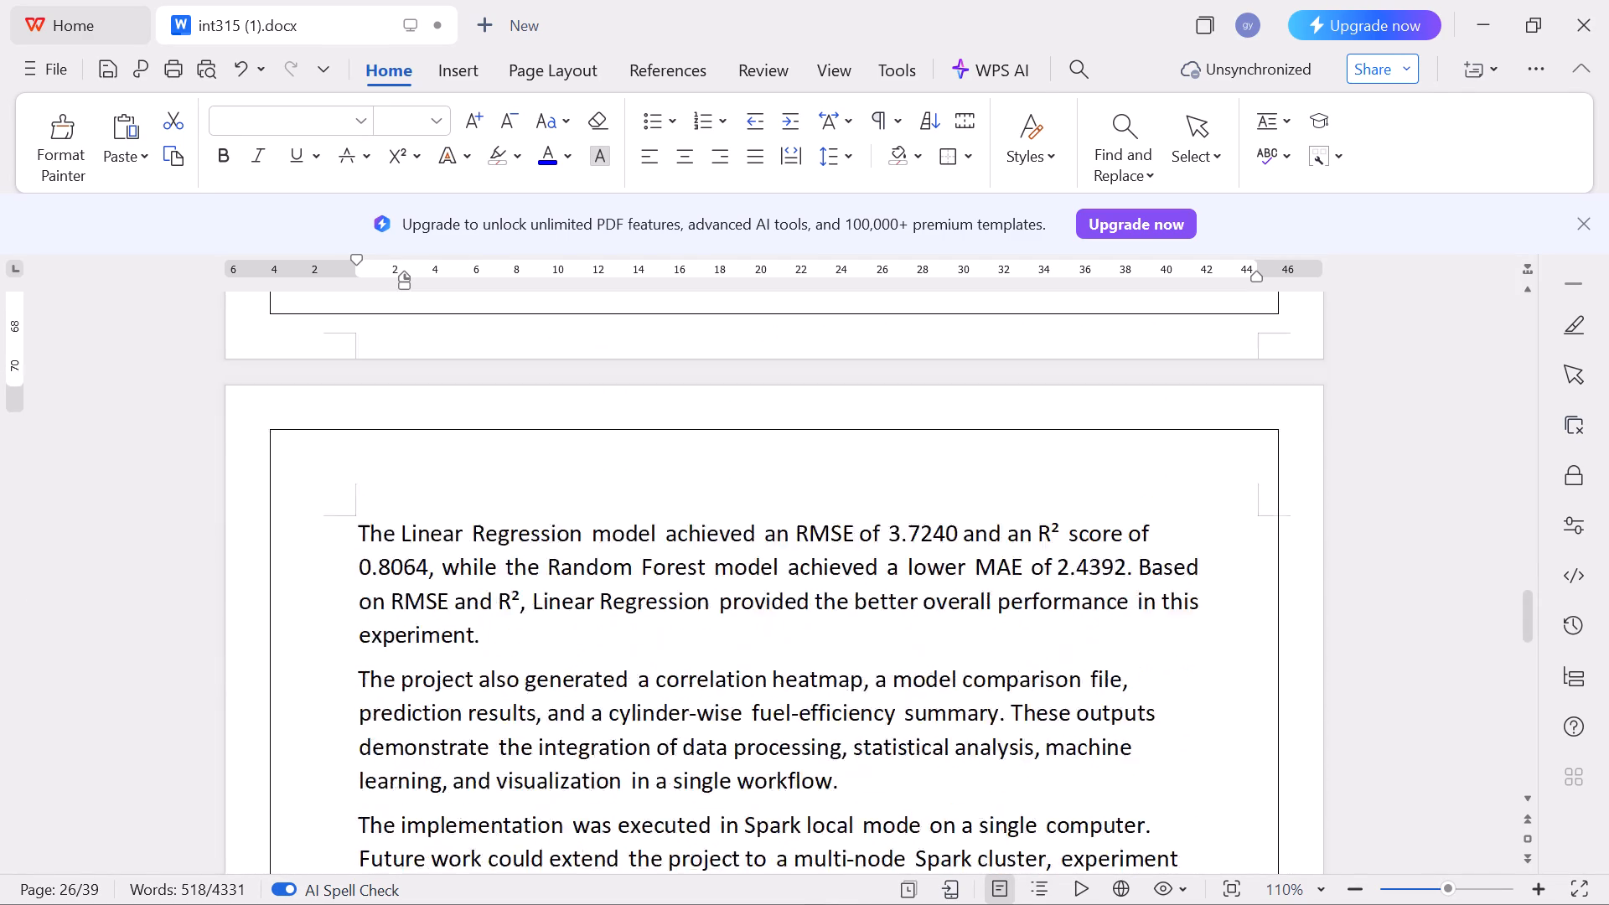
scroll(691, 581, "down", 1)
left_click_drag(691, 581, 698, 690)
scroll(691, 581, "down", 2)
scroll(698, 690, "down", 4)
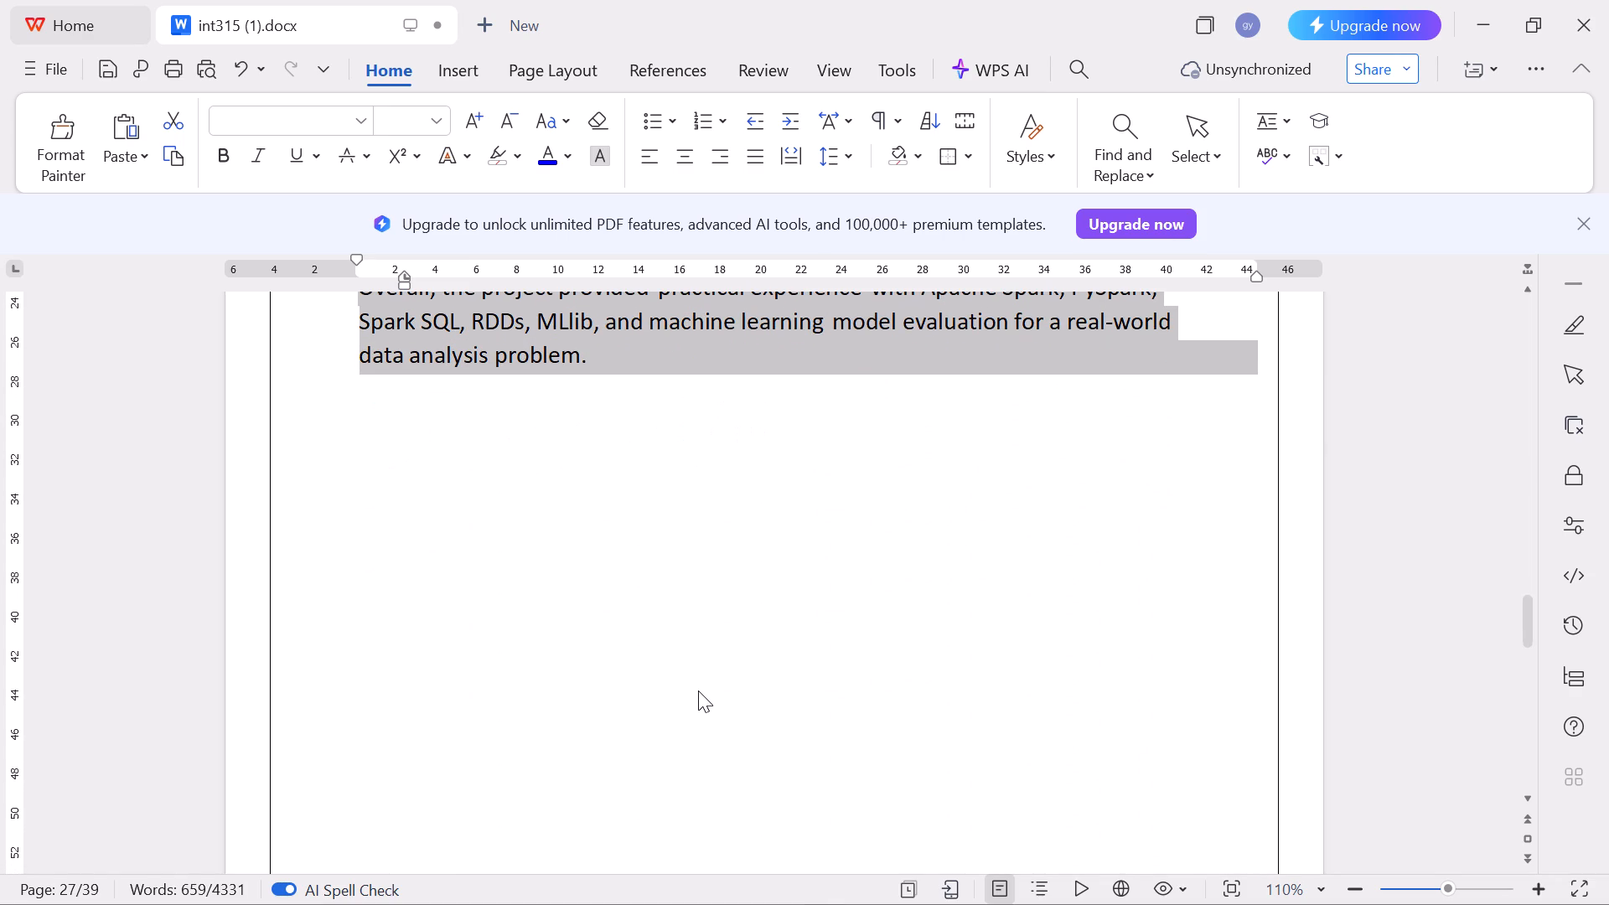
key("ctrl+c")
key("ctrl+c")
key("ctrl+c")
scroll(698, 690, "down", 4)
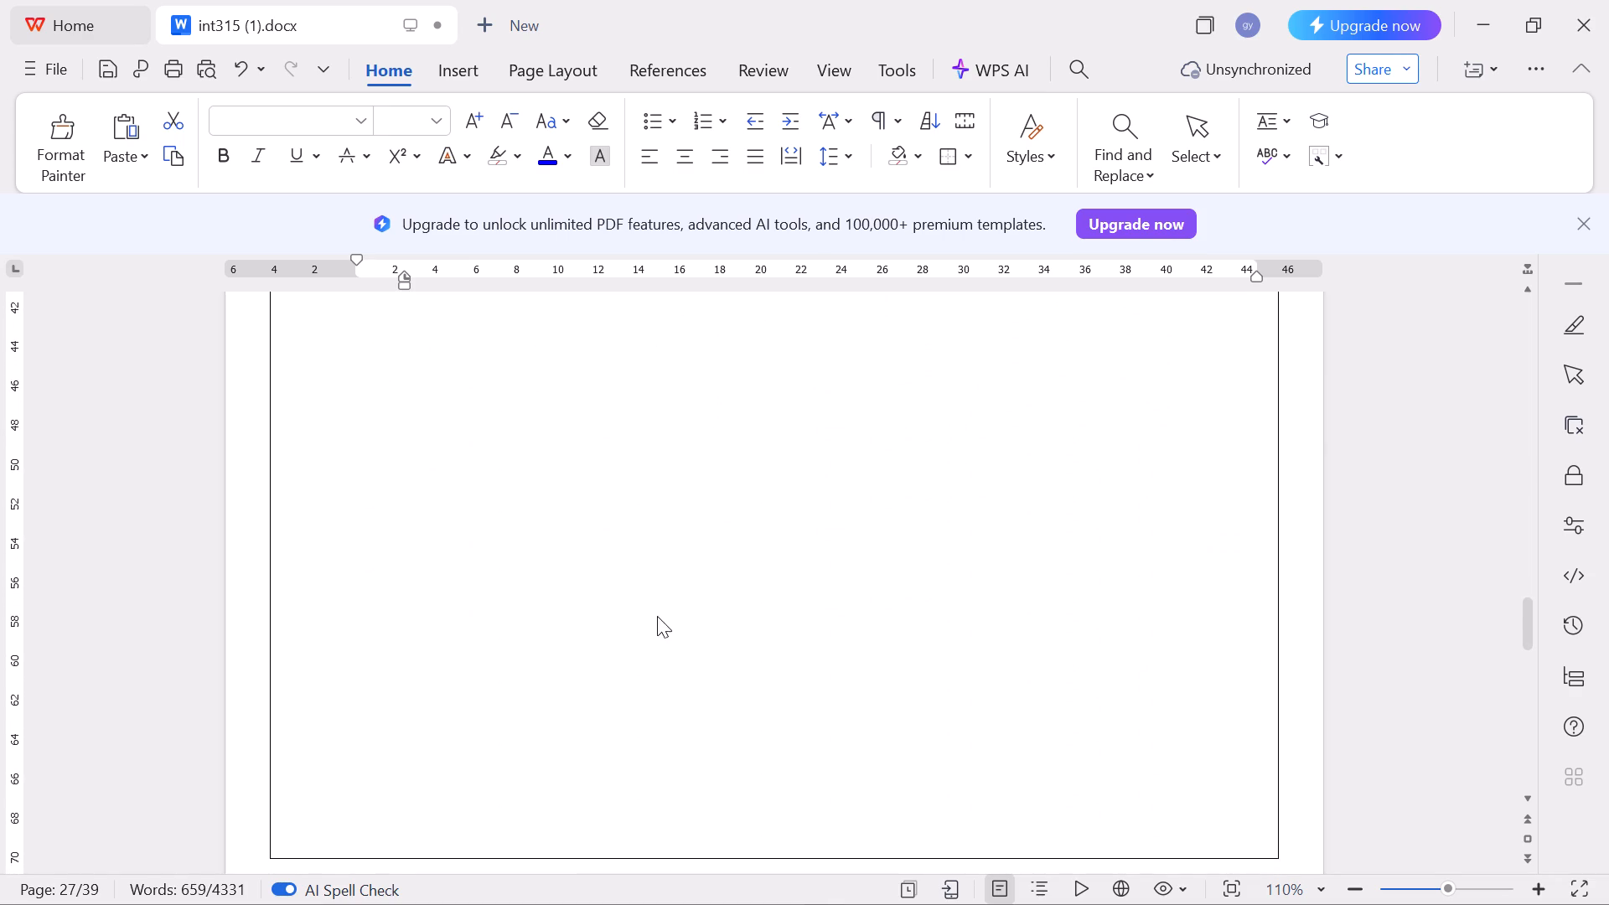
left_click(656, 624)
scroll(656, 624, "down", 6)
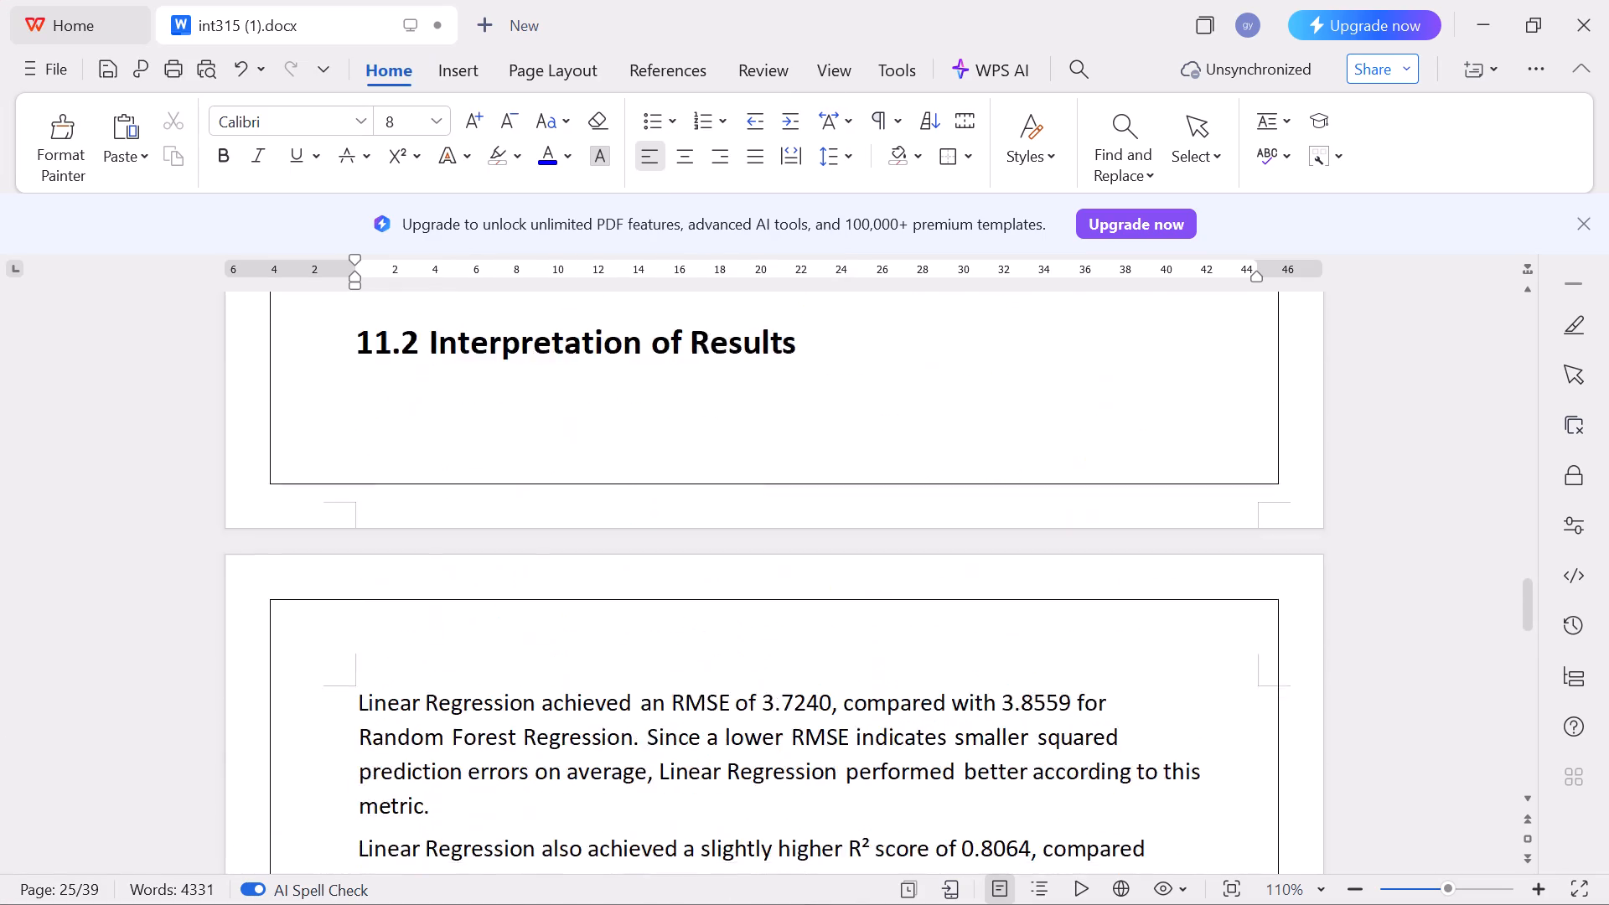
scroll(925, 538, "up", 9)
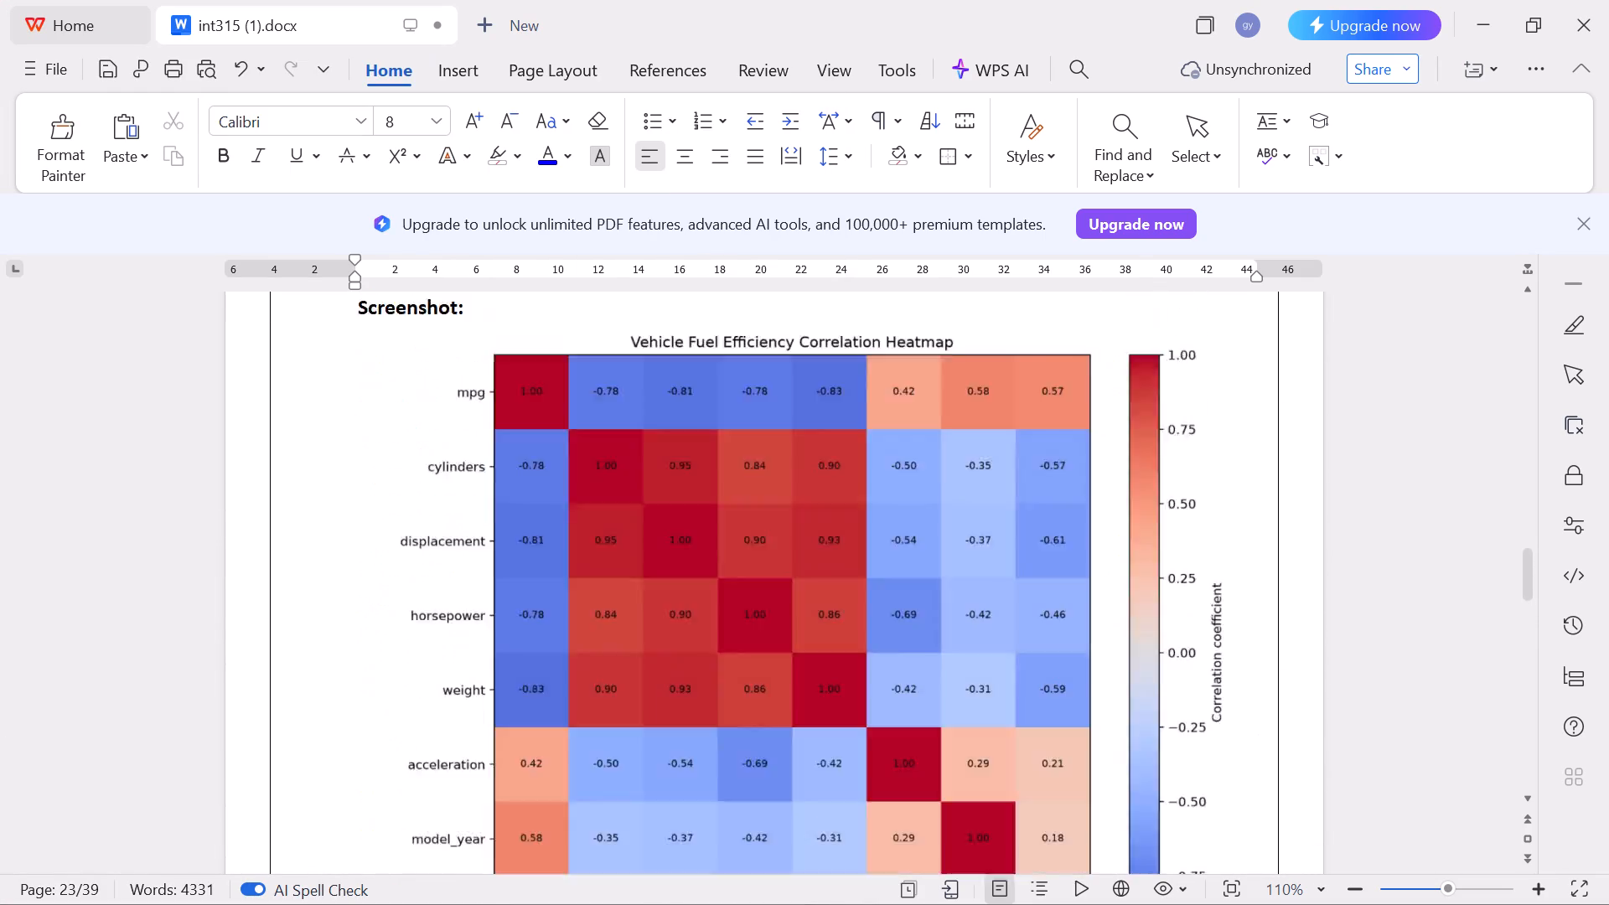
scroll(925, 538, "up", 8)
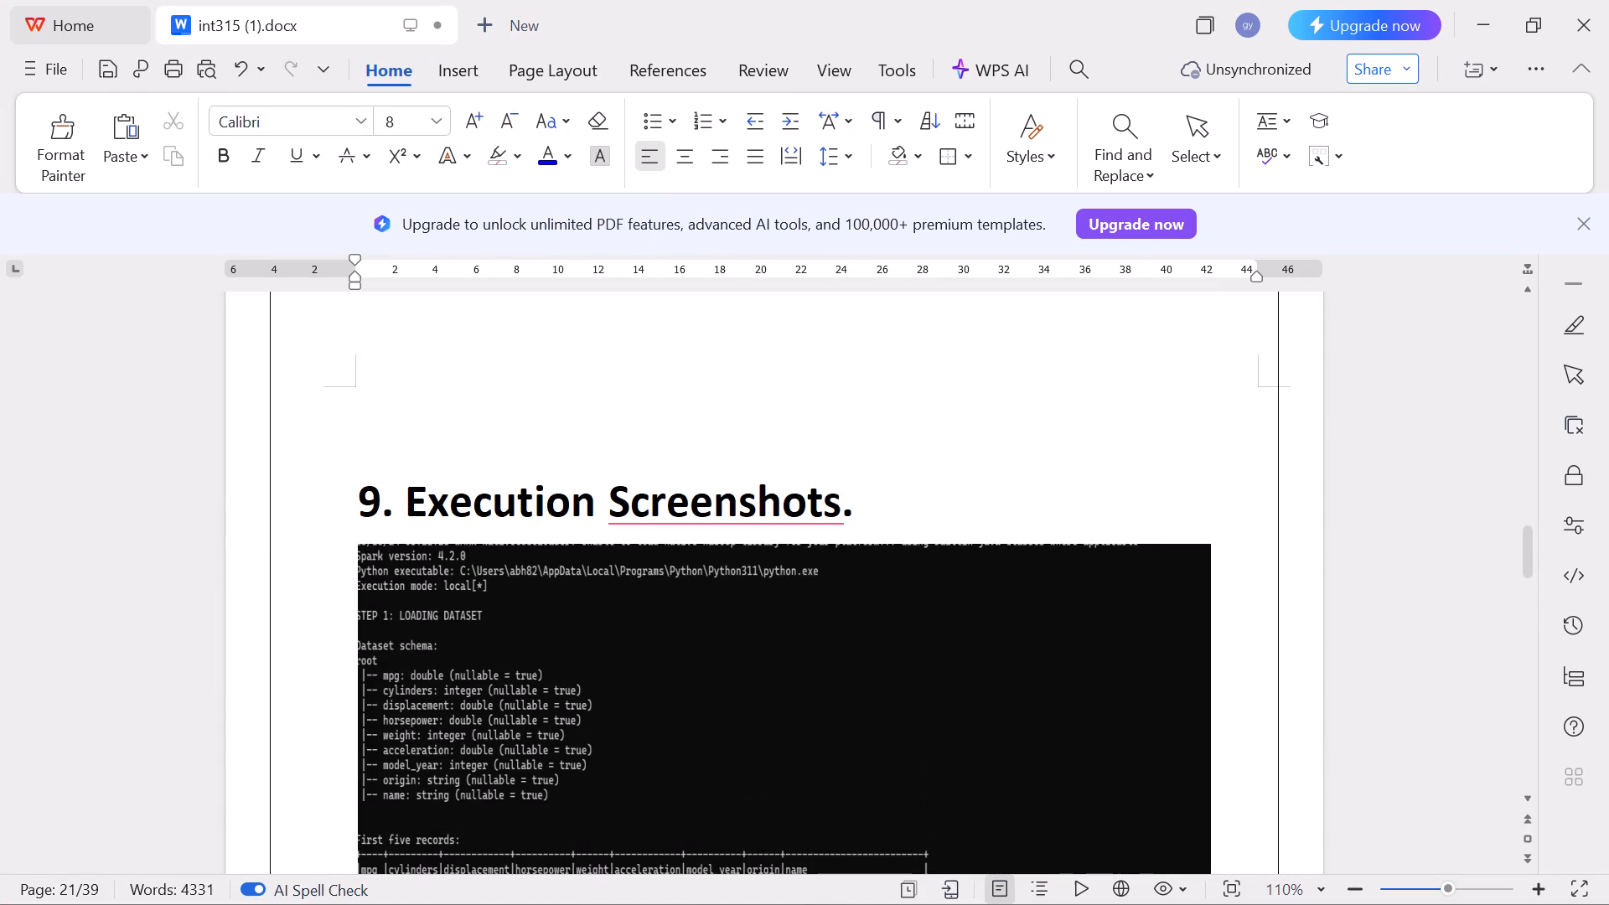
scroll(925, 538, "down", 2)
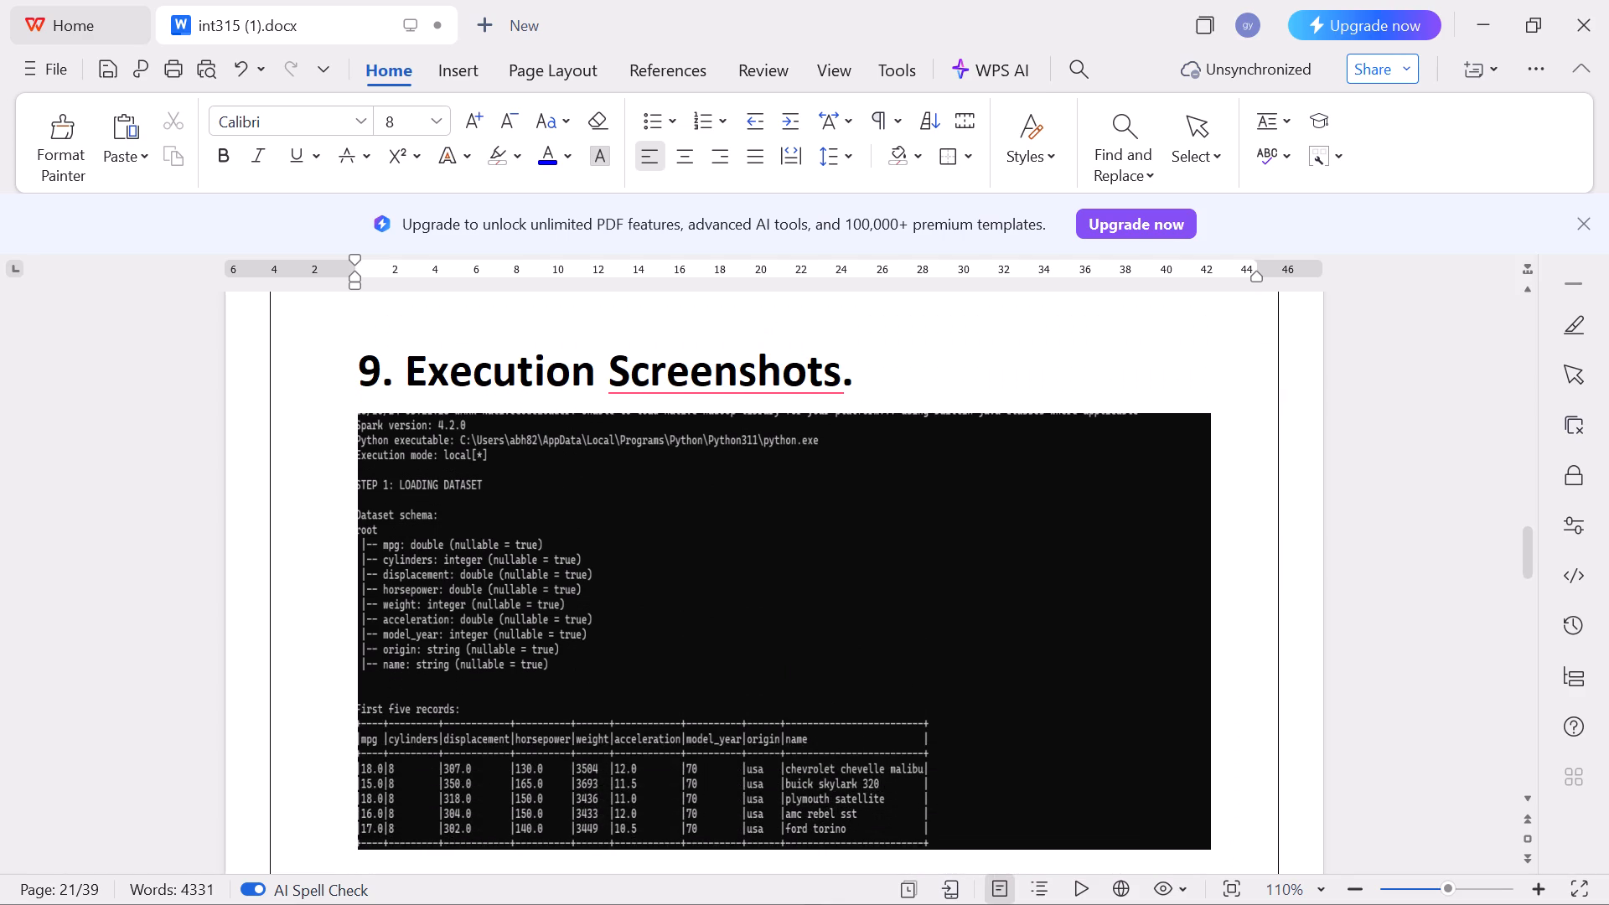
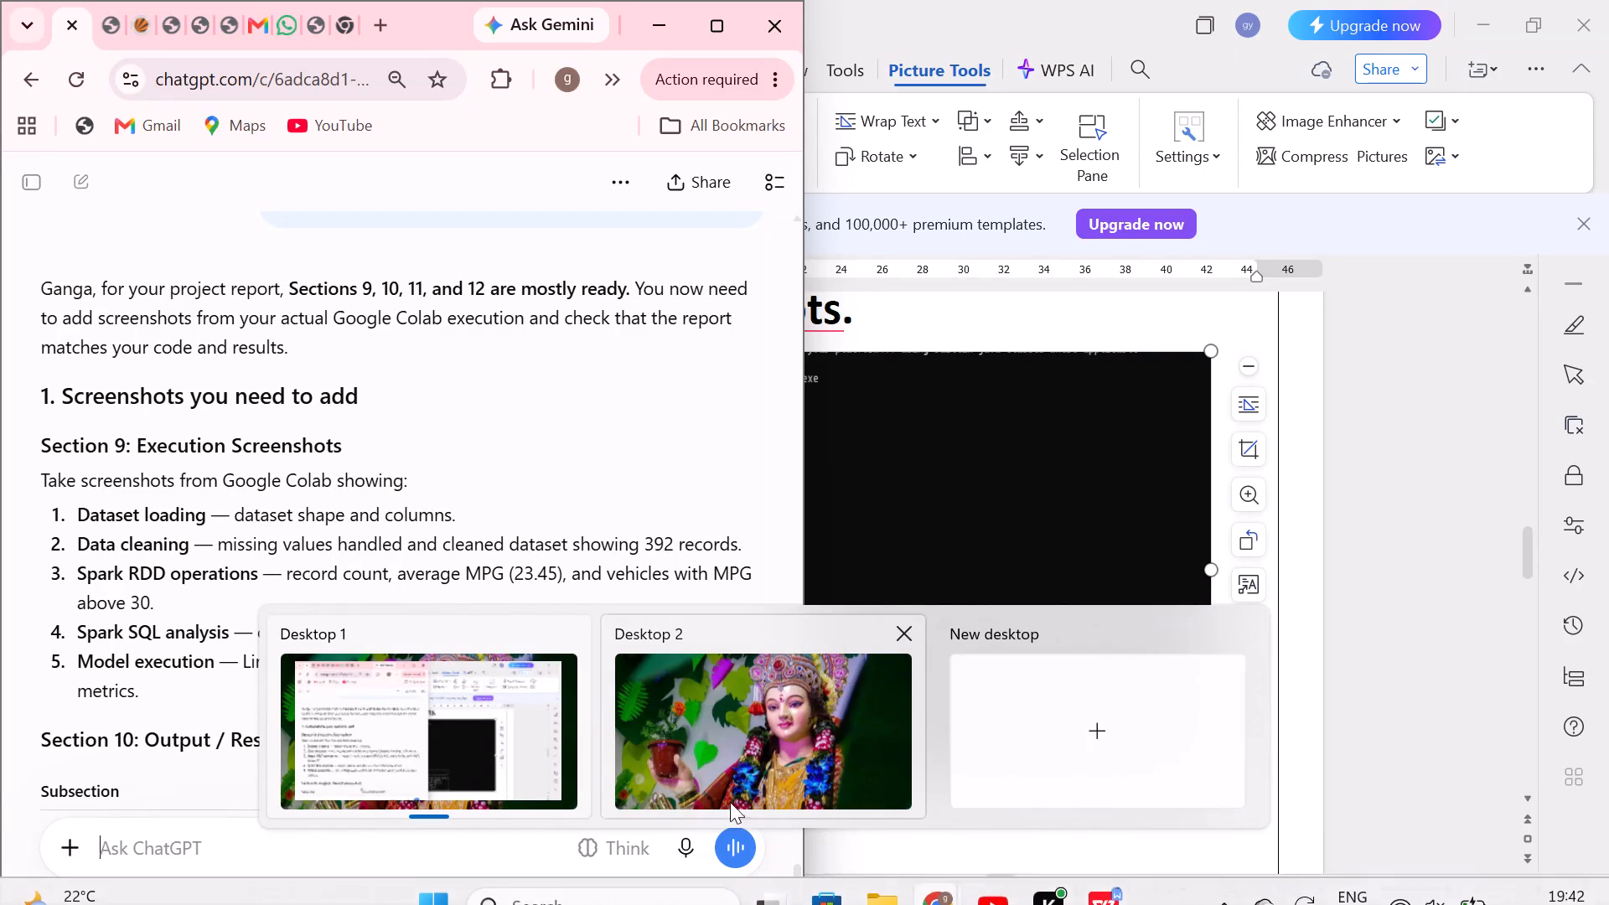
Search the web for google colab in a new browser tab and open the recent Automobile_Efficiency_Analysis notebook in Colab.
left_click(520, 747)
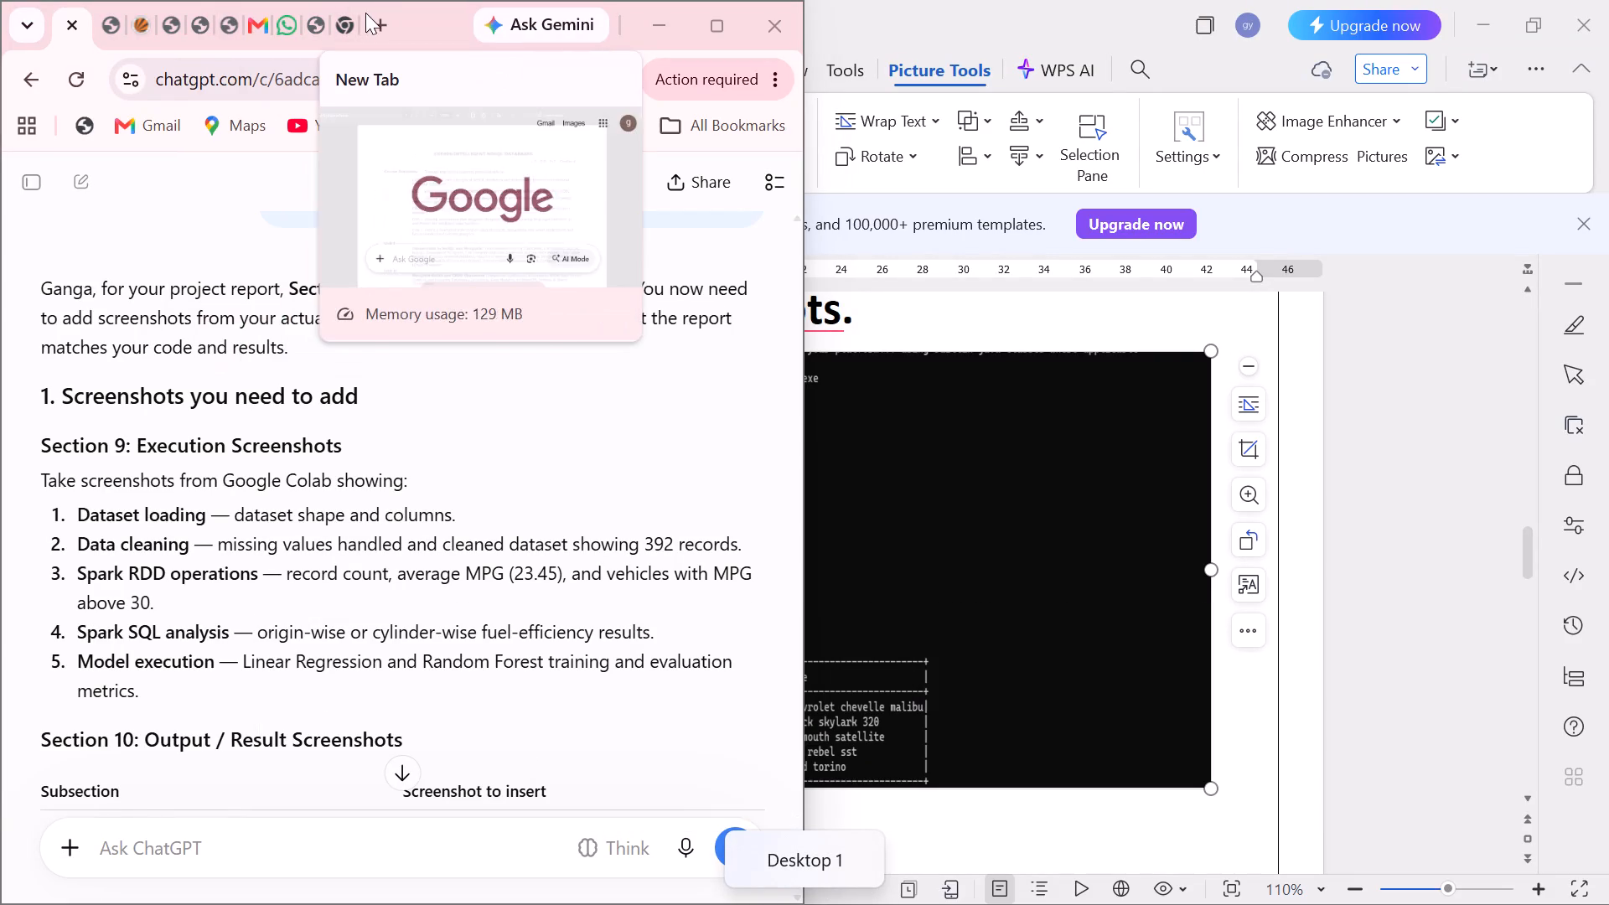
left_click(375, 14)
left_click(366, 511)
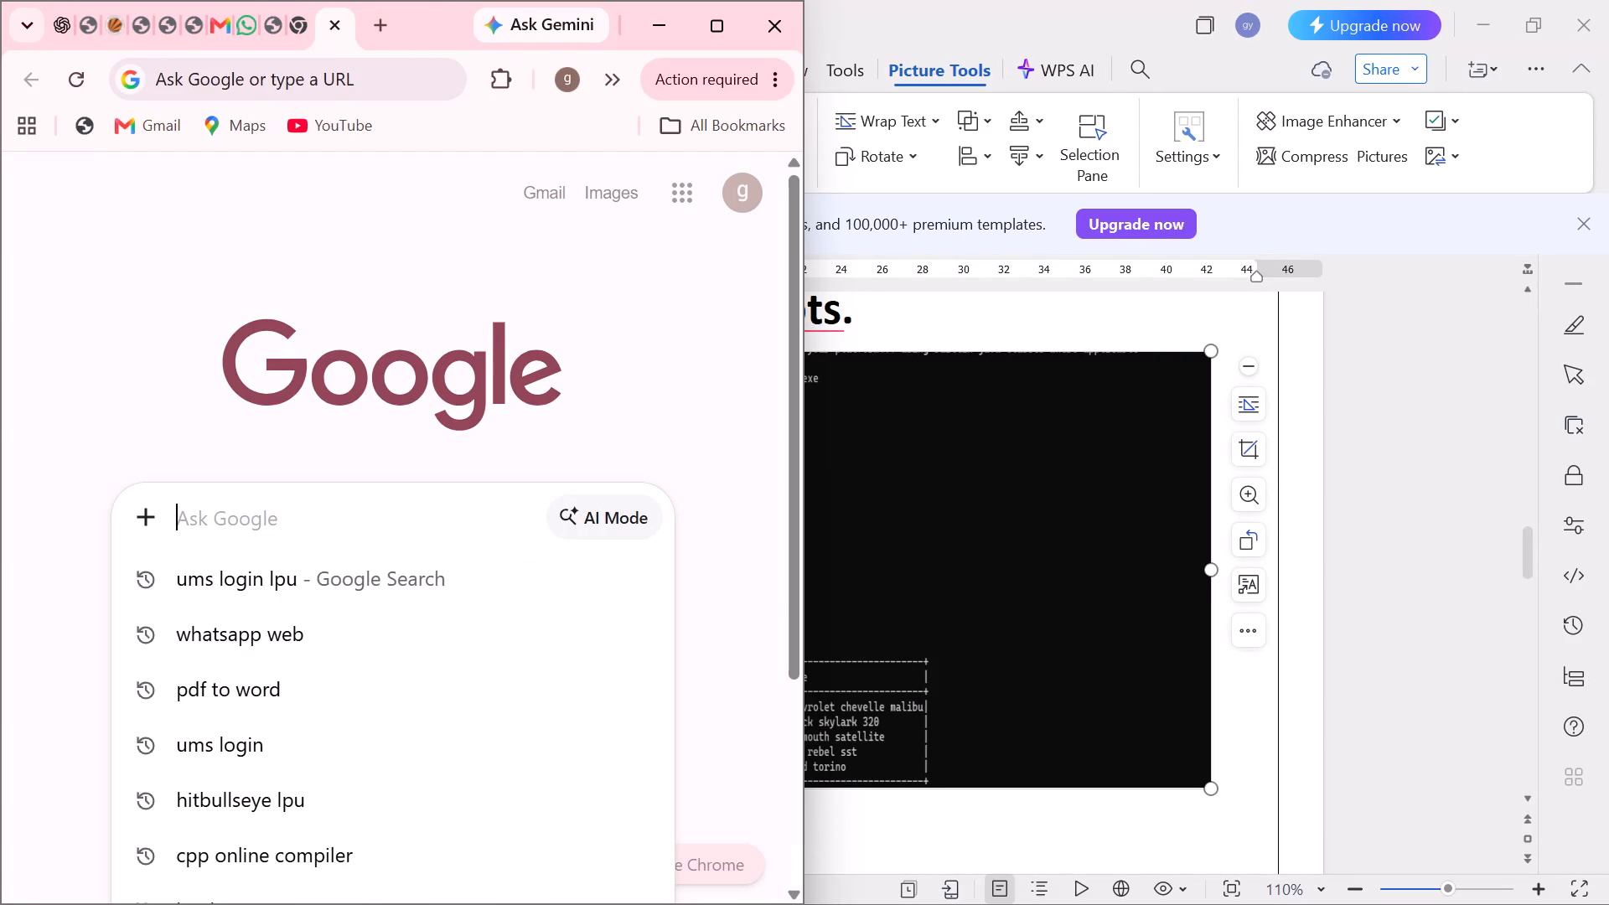
type("google colab")
key("Return")
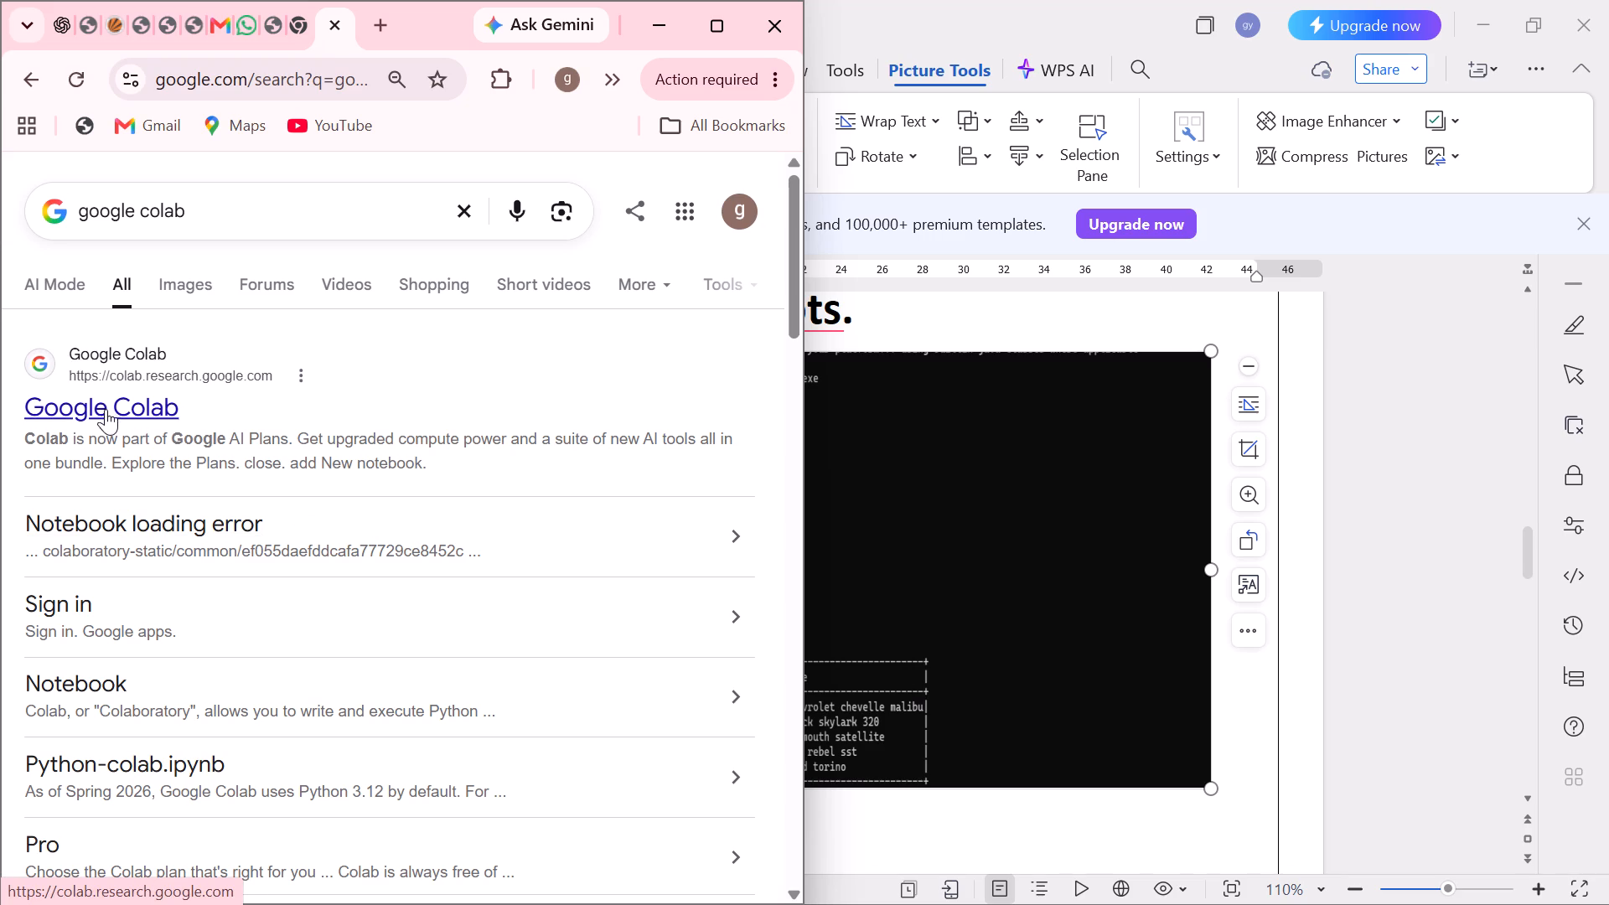
left_click(106, 410)
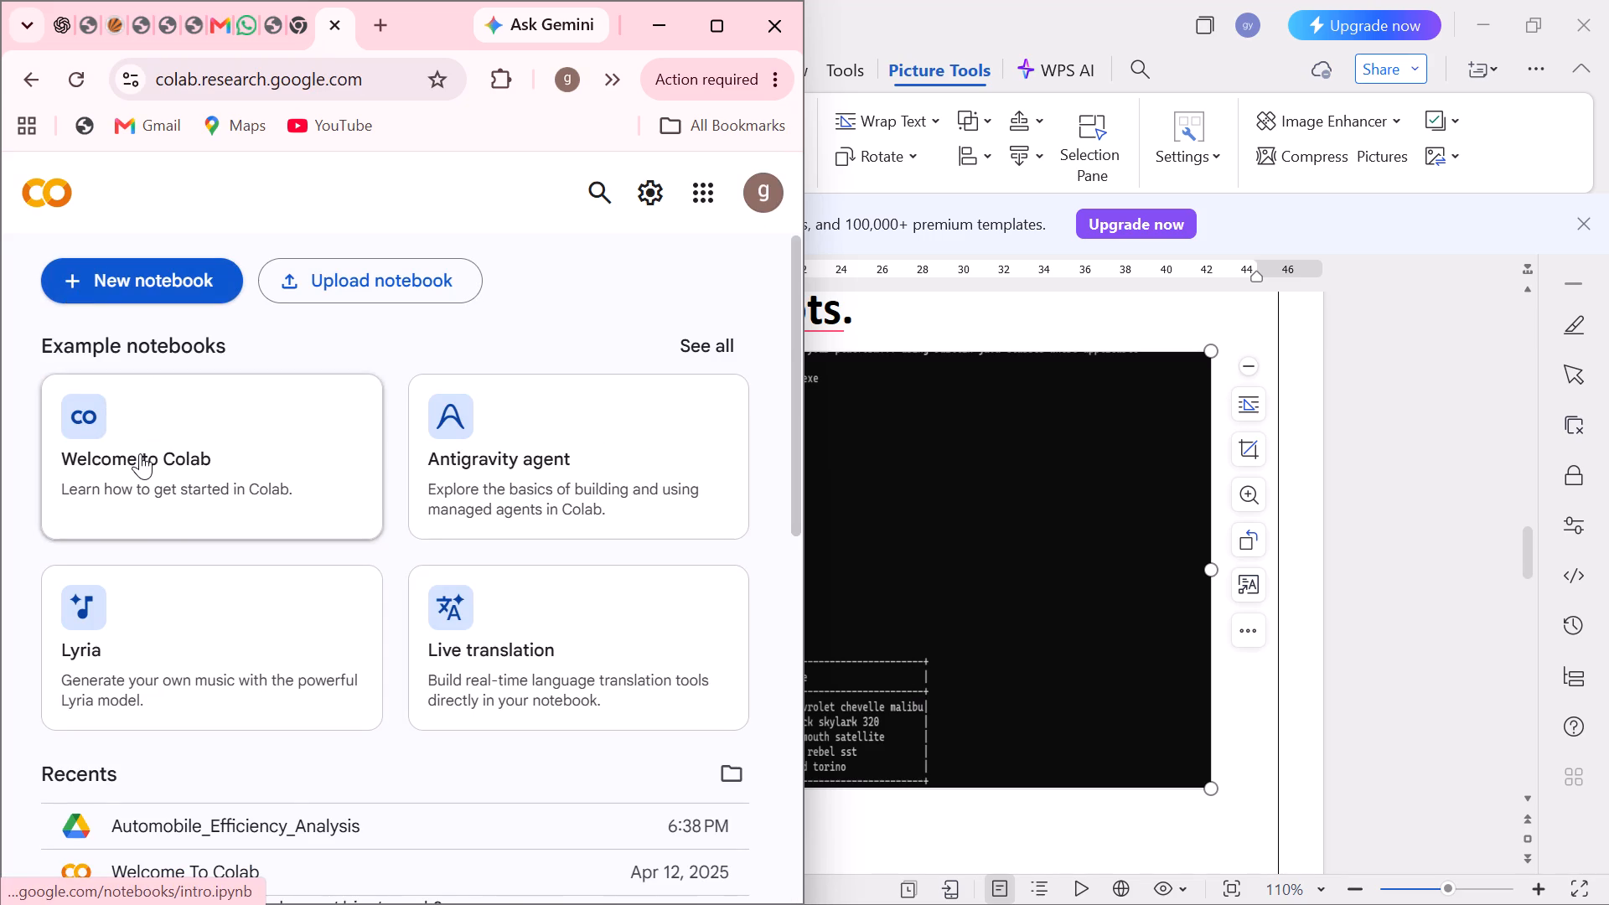
scroll(140, 453, "down", 2)
left_click(159, 553)
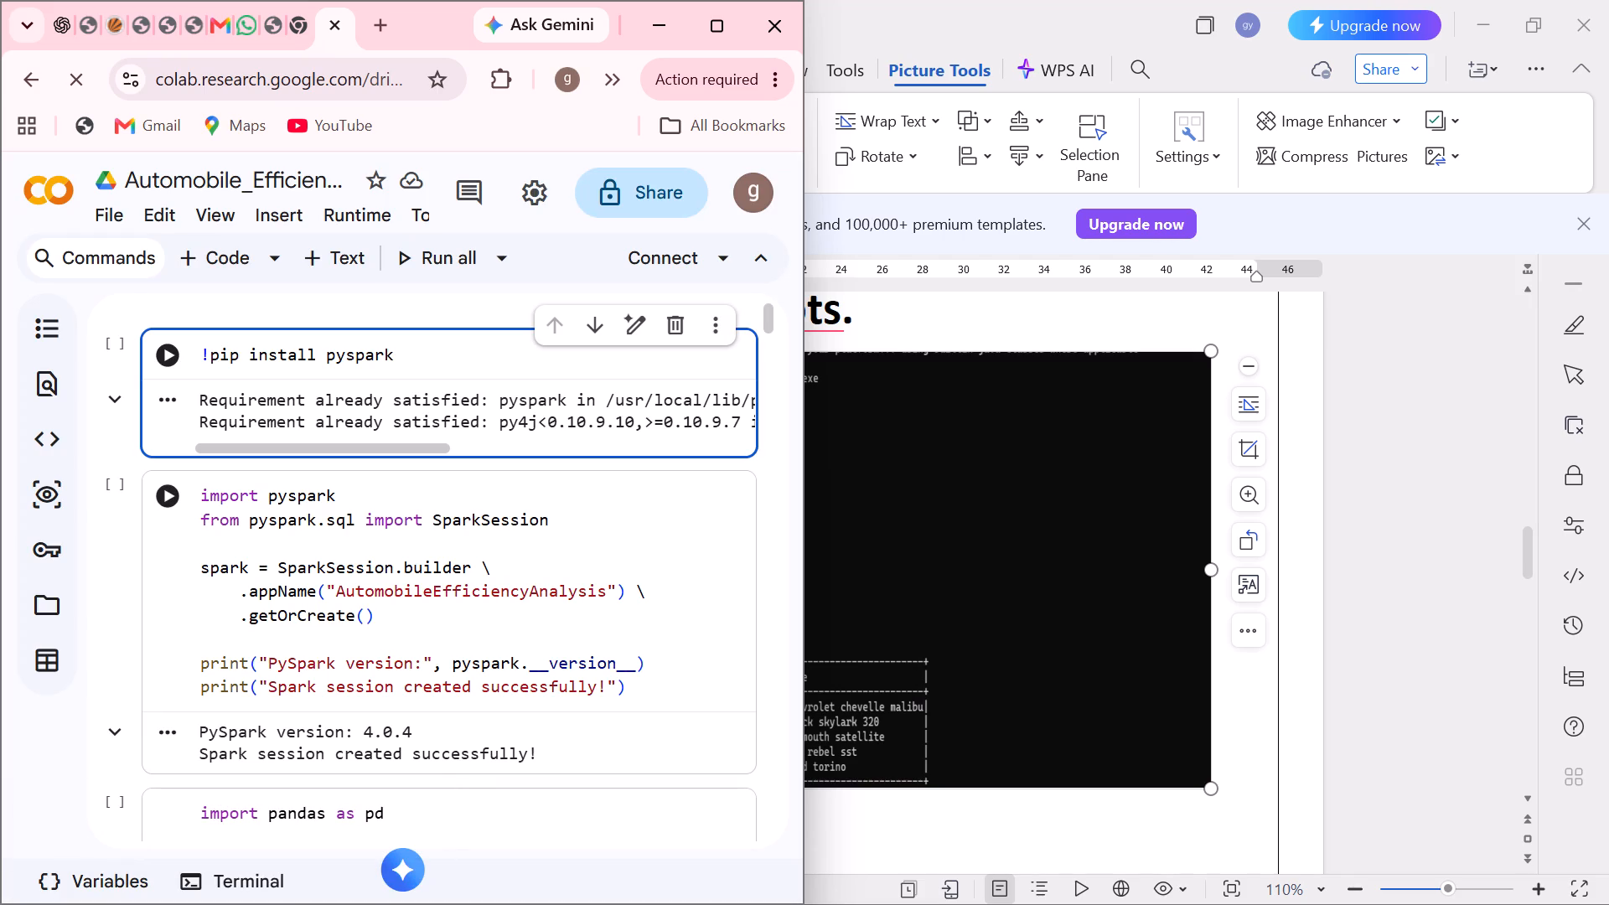
Look through the Automobile_Efficiency_Analysis notebook's code cells and outputs, from the PySpark setup to the model predictions.
left_click(111, 569)
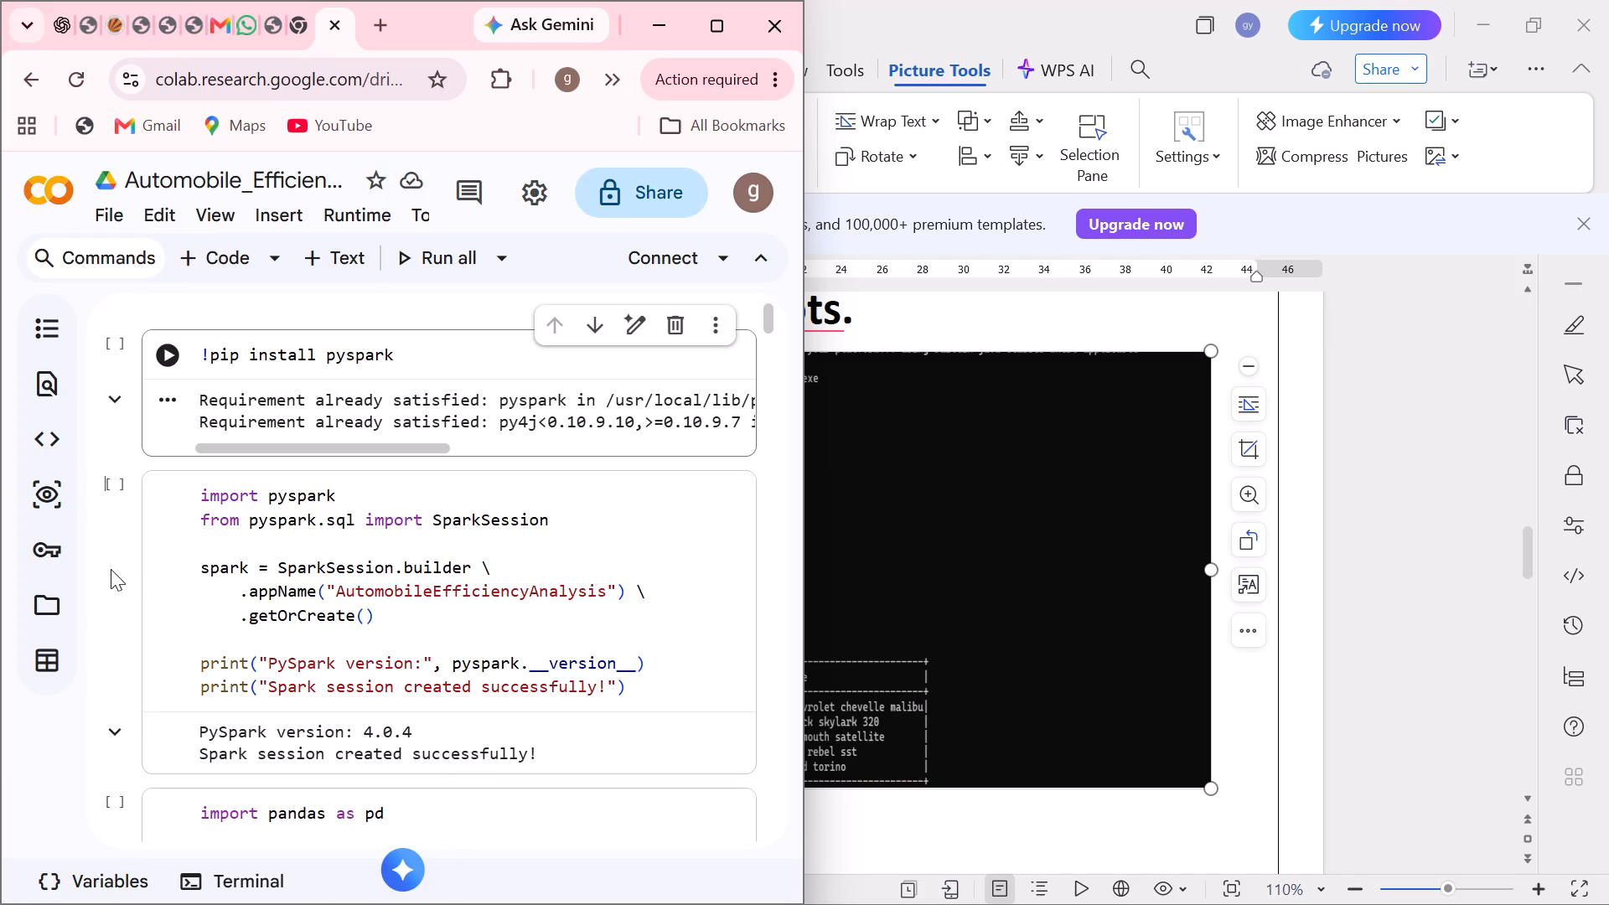
scroll(111, 569, "up", 2)
scroll(169, 535, "down", 1)
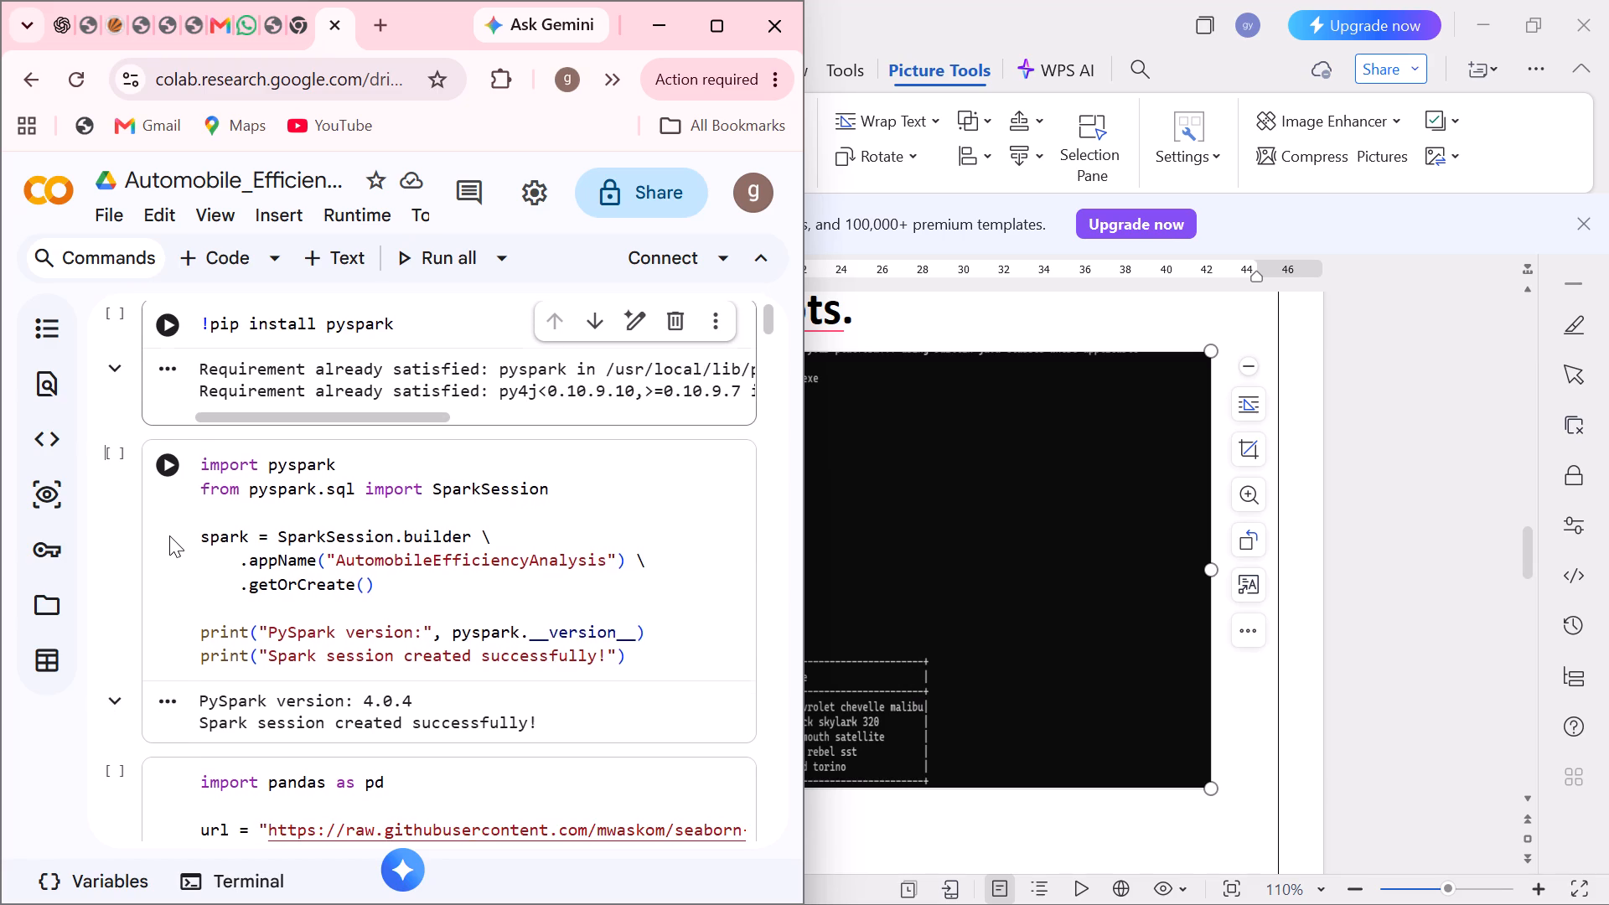
scroll(169, 535, "down", 2)
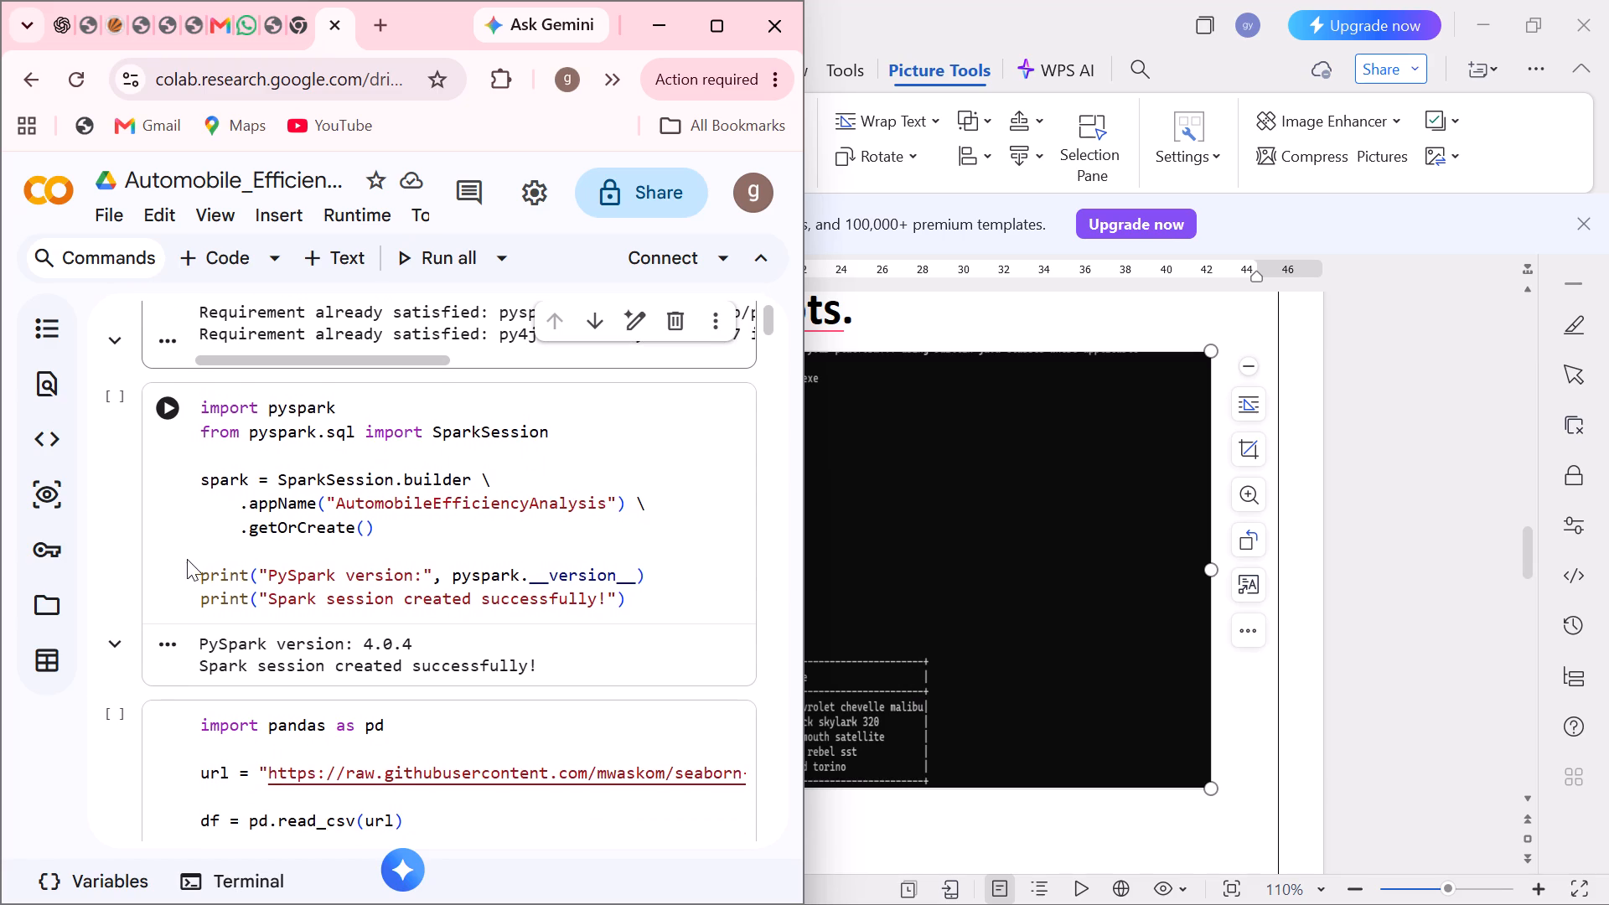
scroll(196, 552, "down", 1)
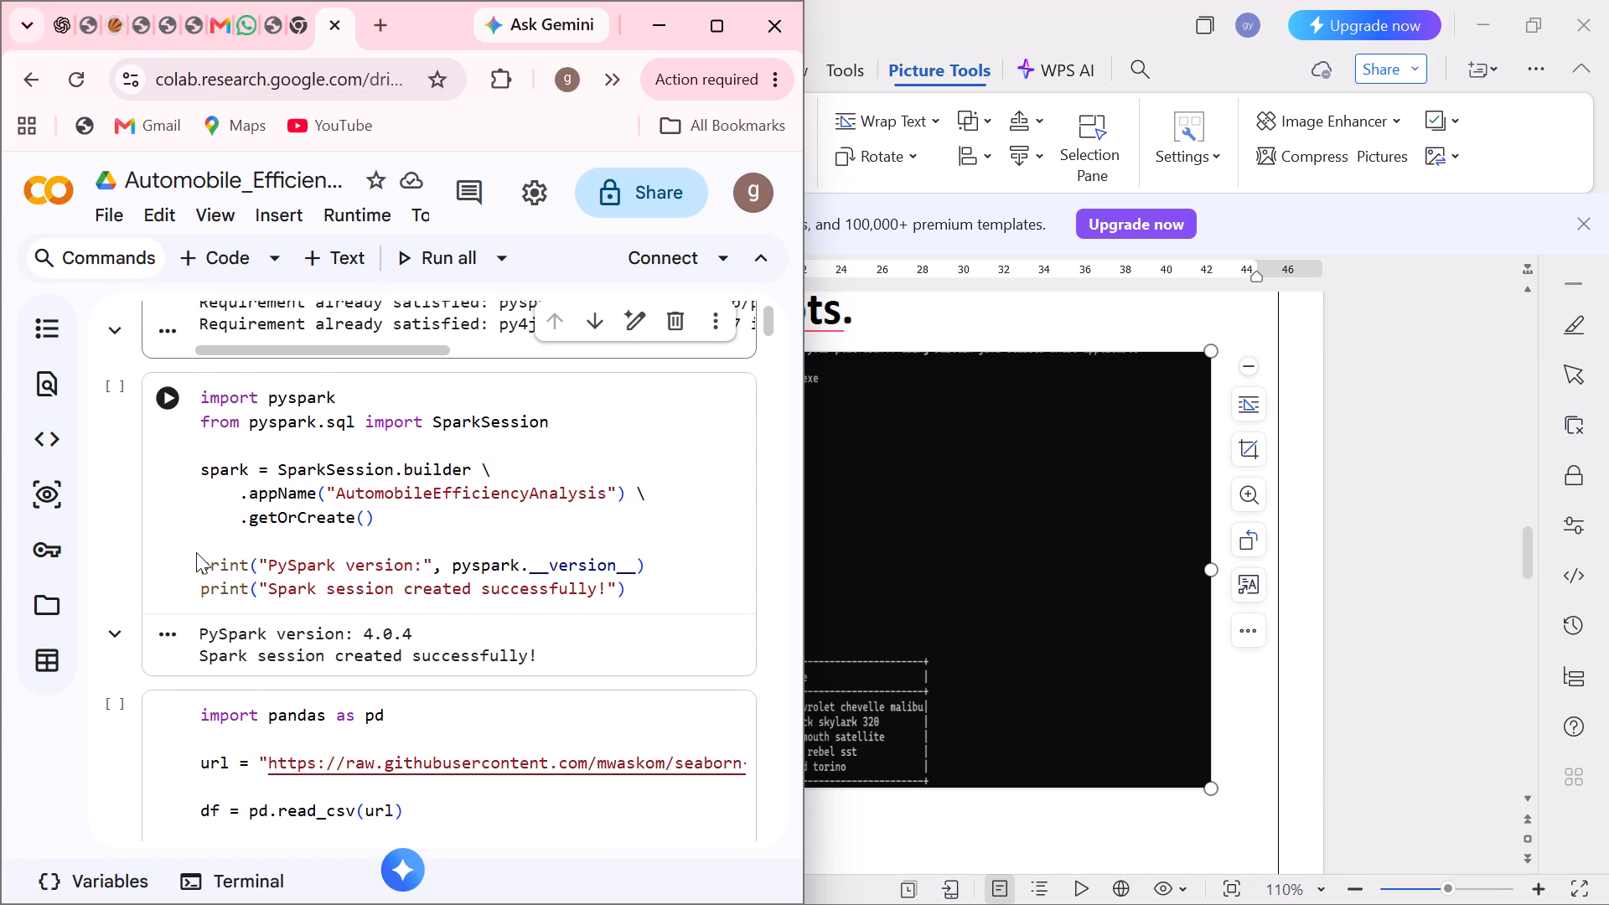
scroll(196, 552, "down", 12)
scroll(196, 552, "left", 1)
scroll(196, 552, "down", 5)
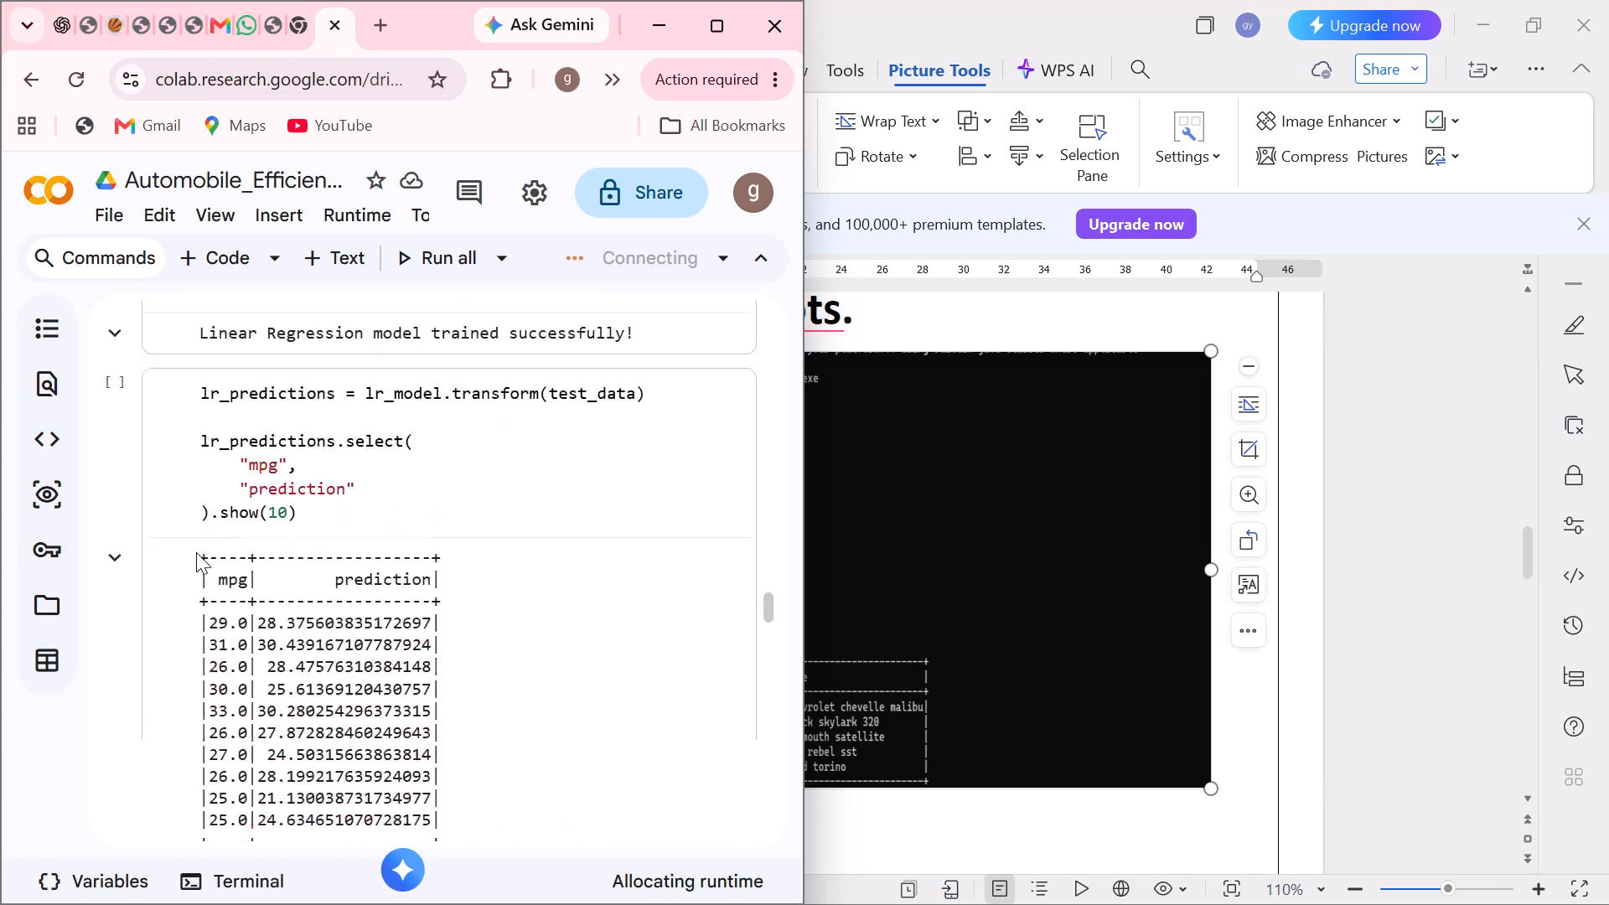
scroll(196, 552, "down", 13)
scroll(196, 552, "up", 20)
scroll(196, 552, "up", 1)
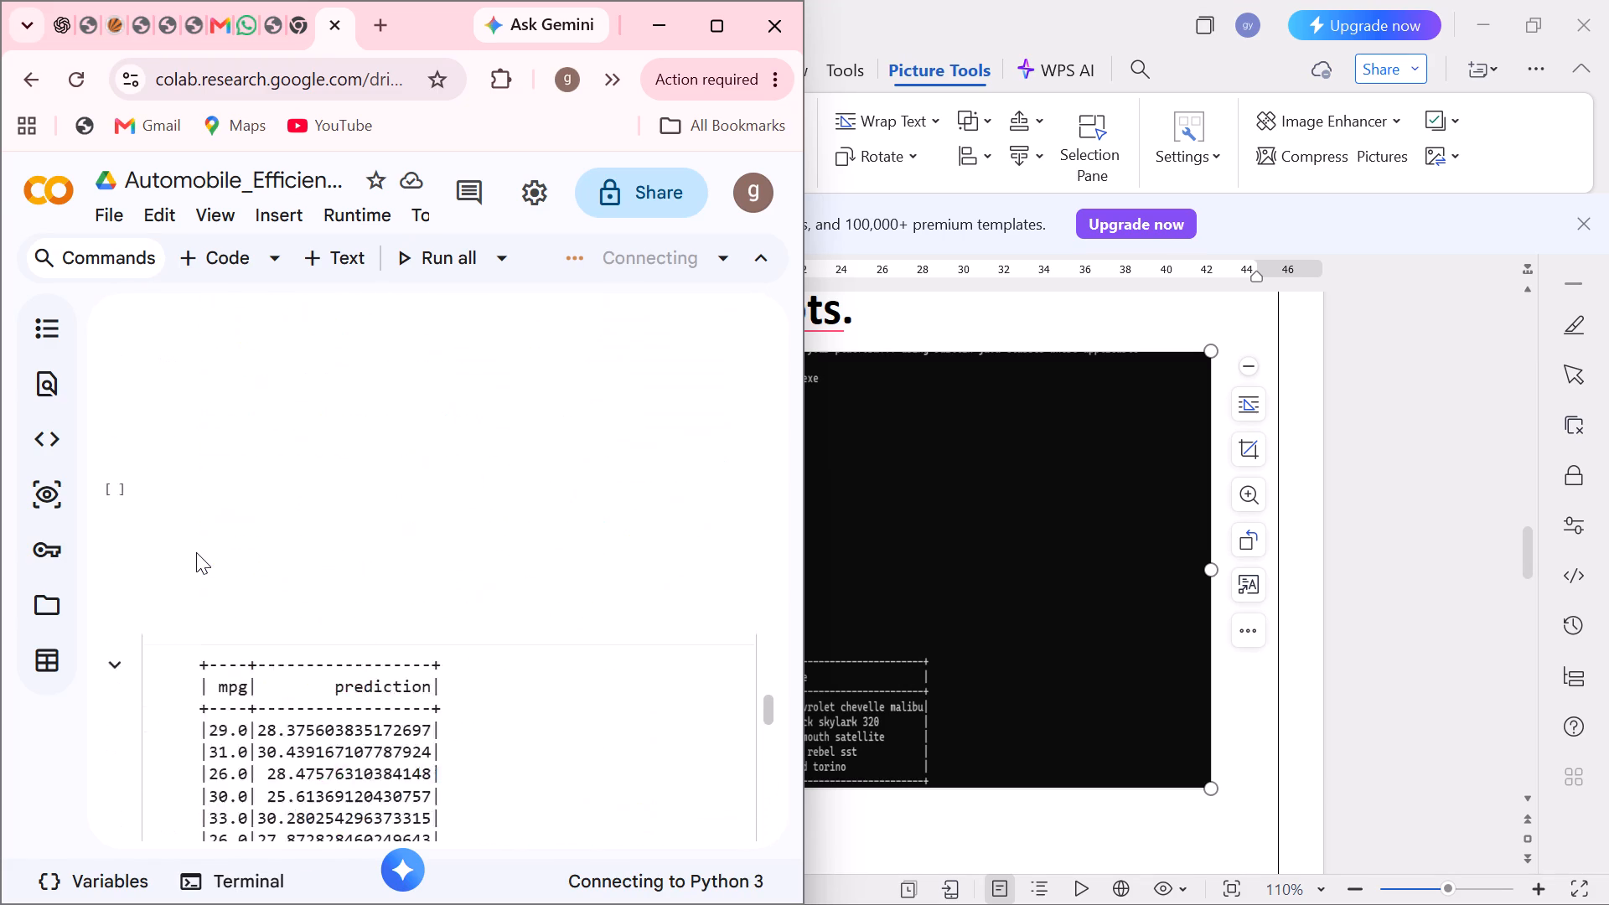
scroll(196, 552, "up", 12)
Switch to the WPS report and skim the content from 9. Execution Screenshots through section 11 and the pages after it.
left_click(872, 536)
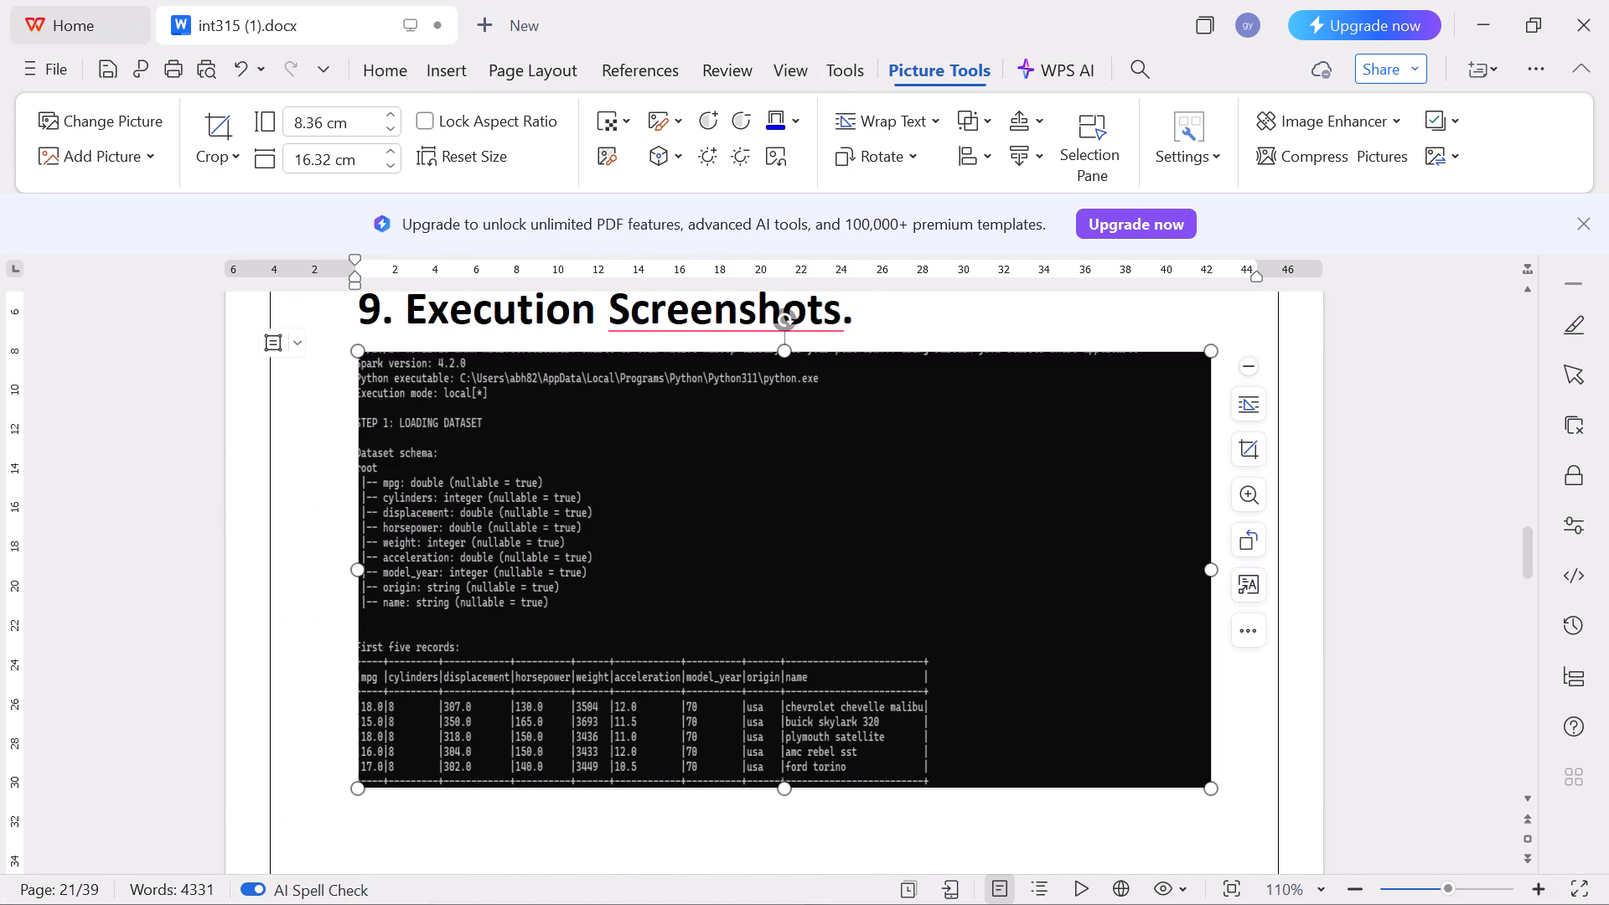
scroll(590, 604, "down", 7)
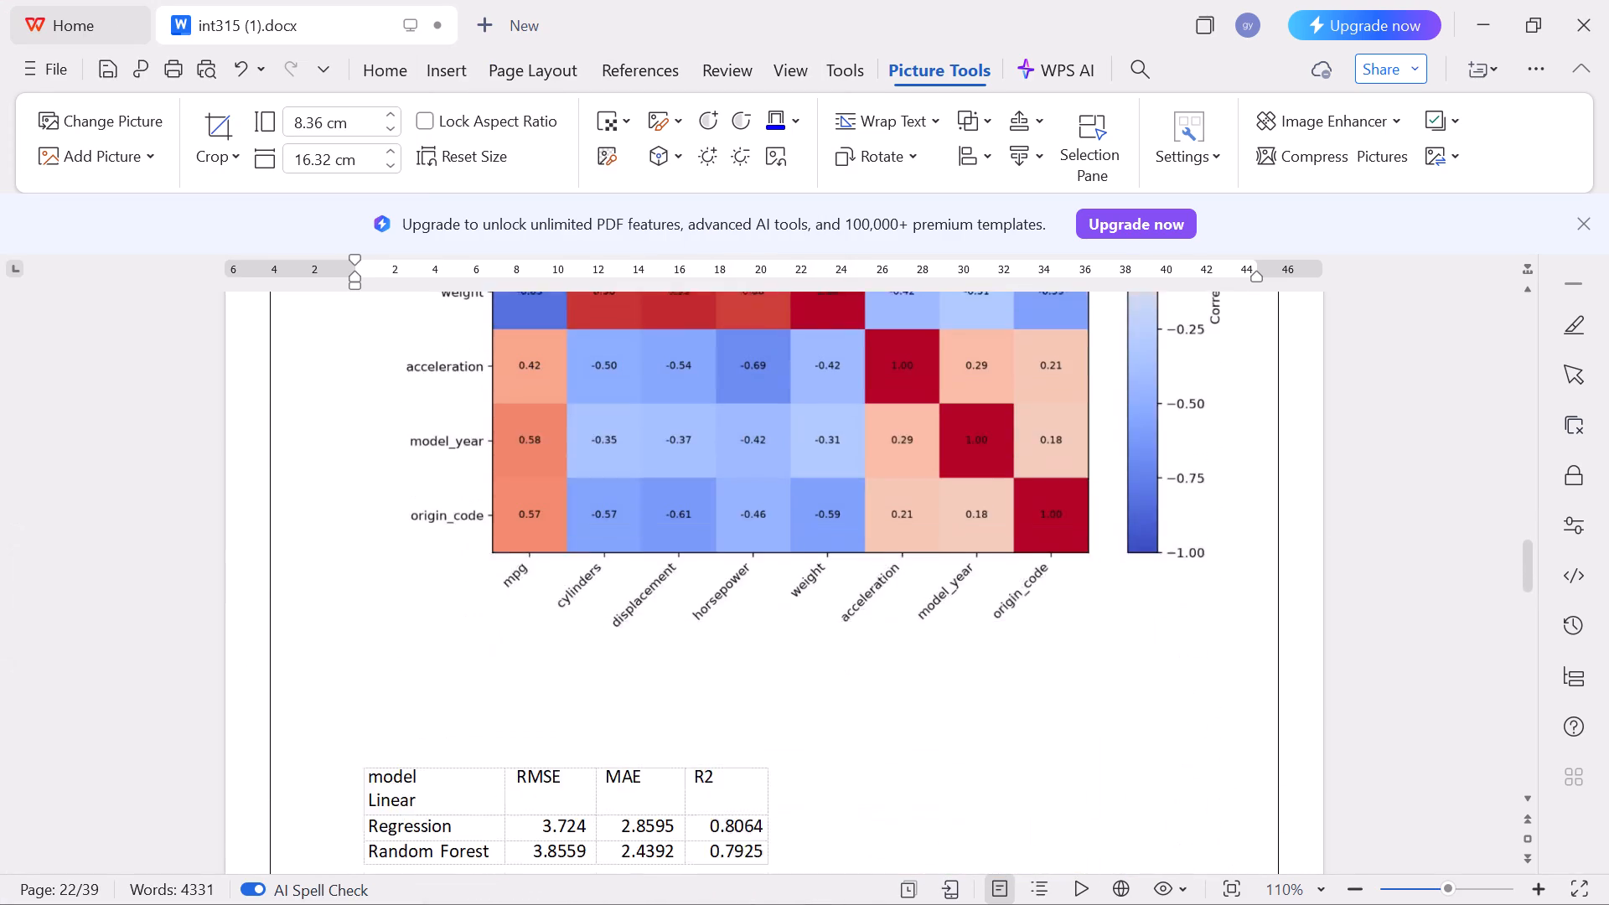
scroll(590, 604, "down", 5)
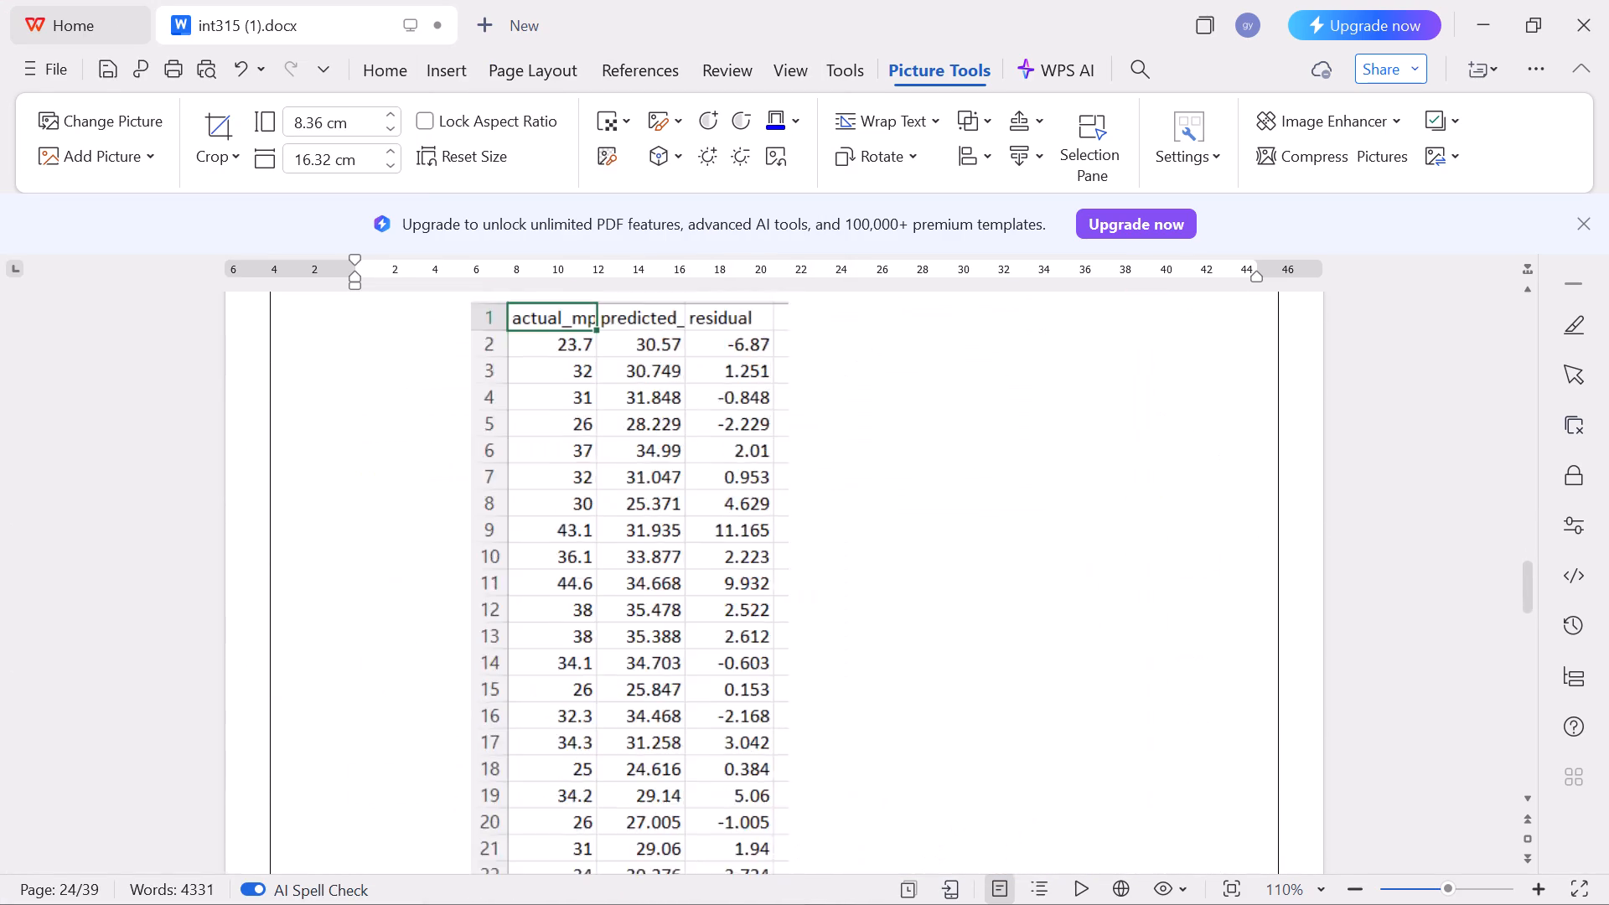
scroll(590, 604, "down", 5)
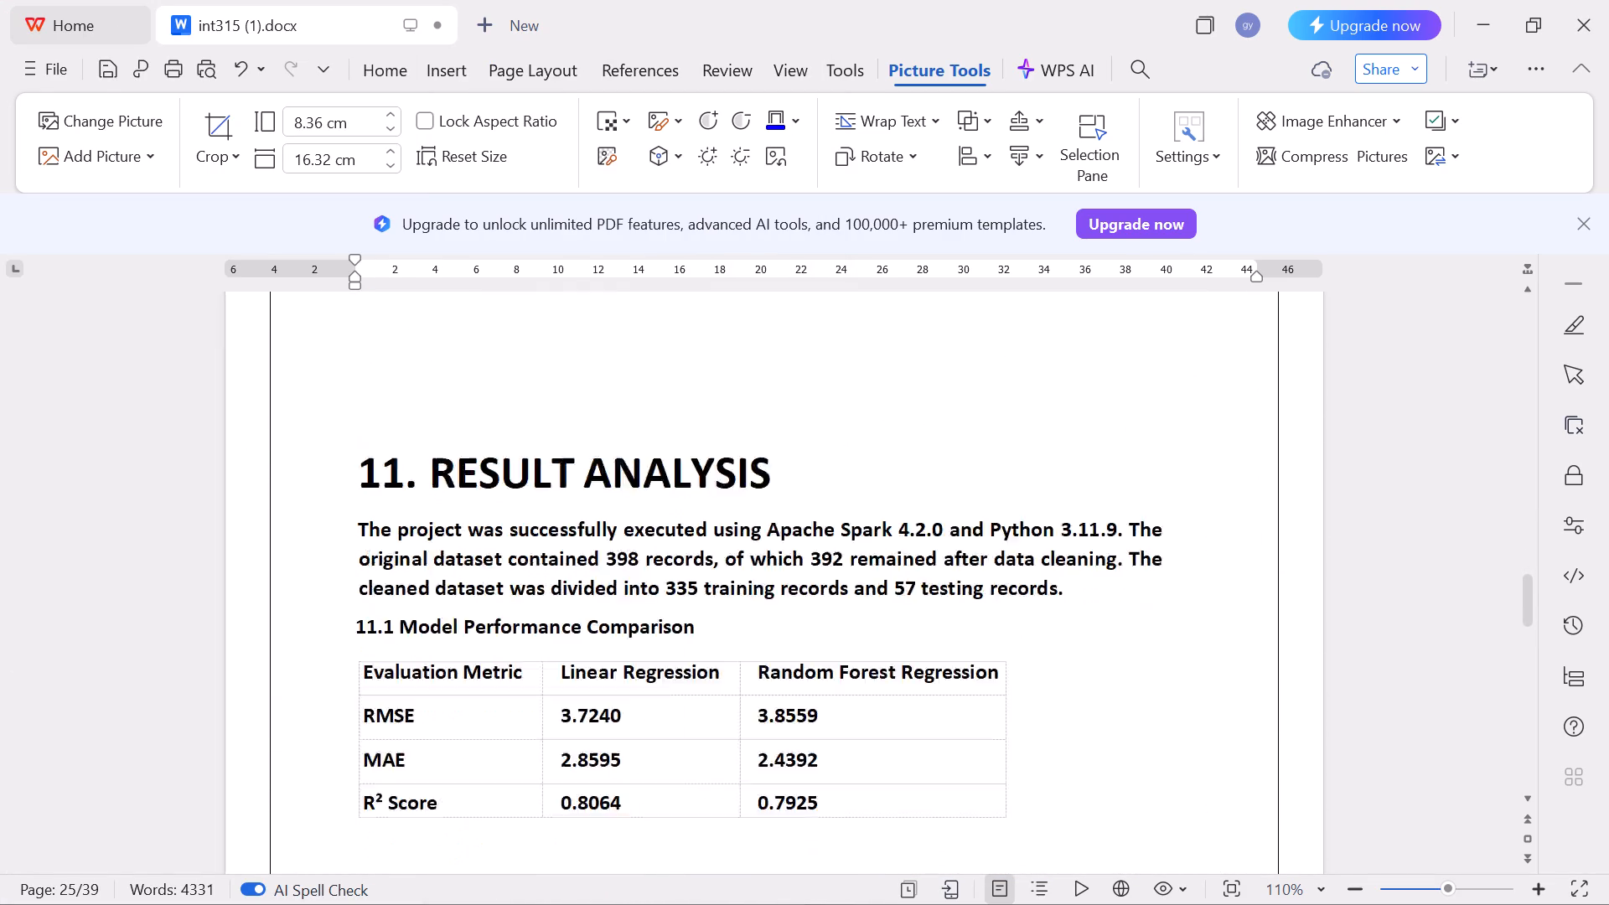
scroll(590, 604, "down", 7)
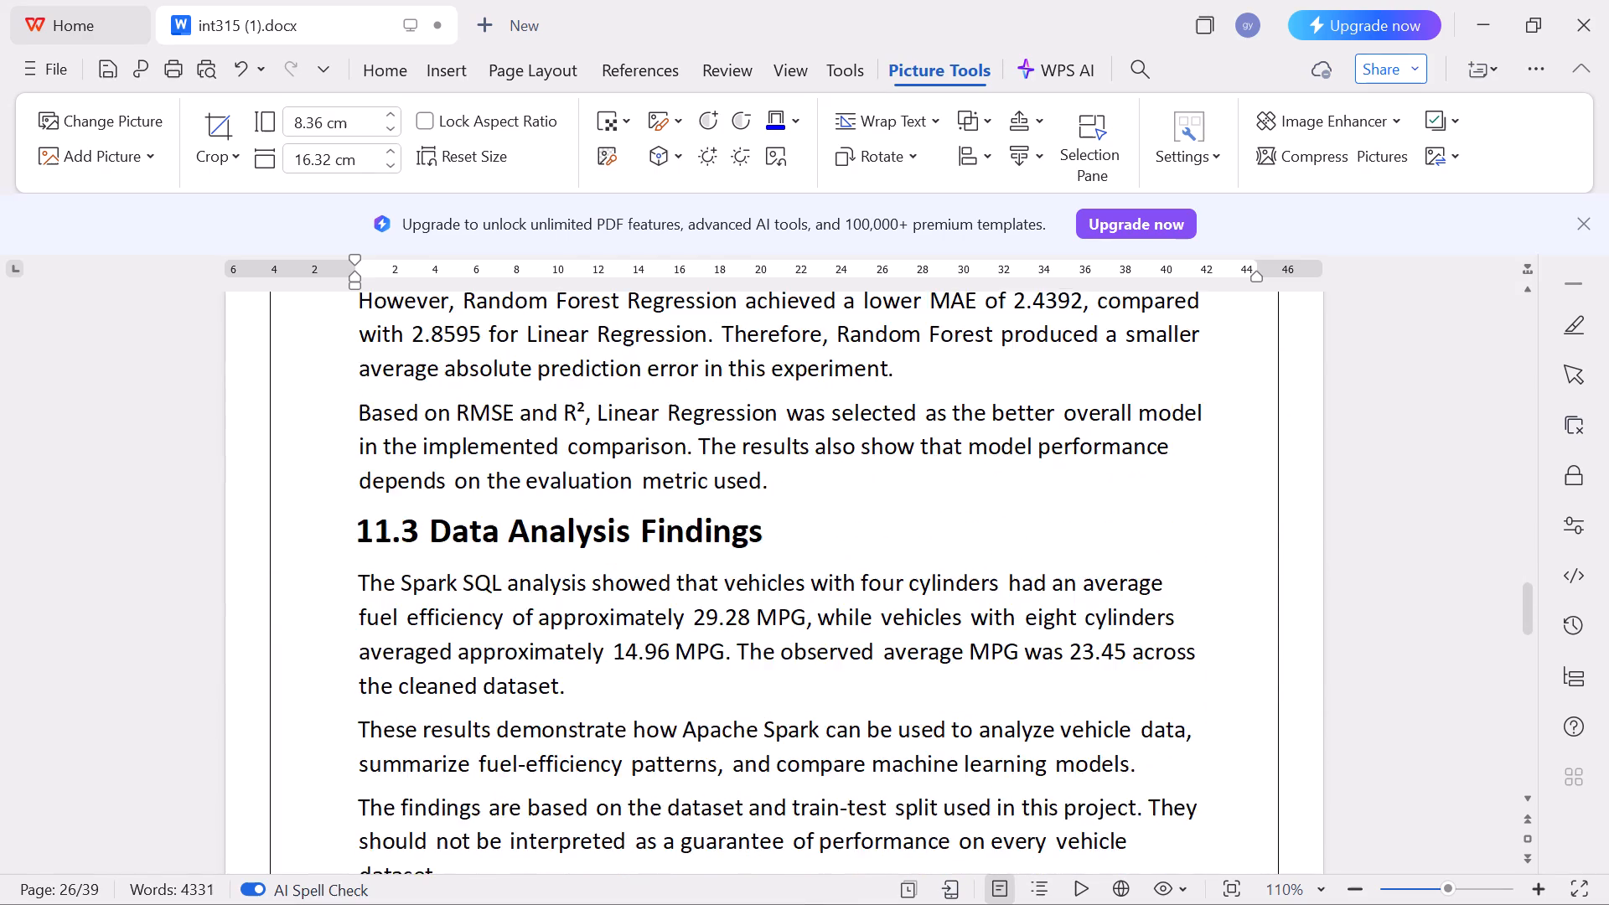
scroll(590, 604, "down", 7)
Examine section 10's result screenshots in the report: the correlation heatmap, 10.2 Model Comparison Results and 10.3 Actual and Predicted Values.
scroll(590, 604, "up", 1)
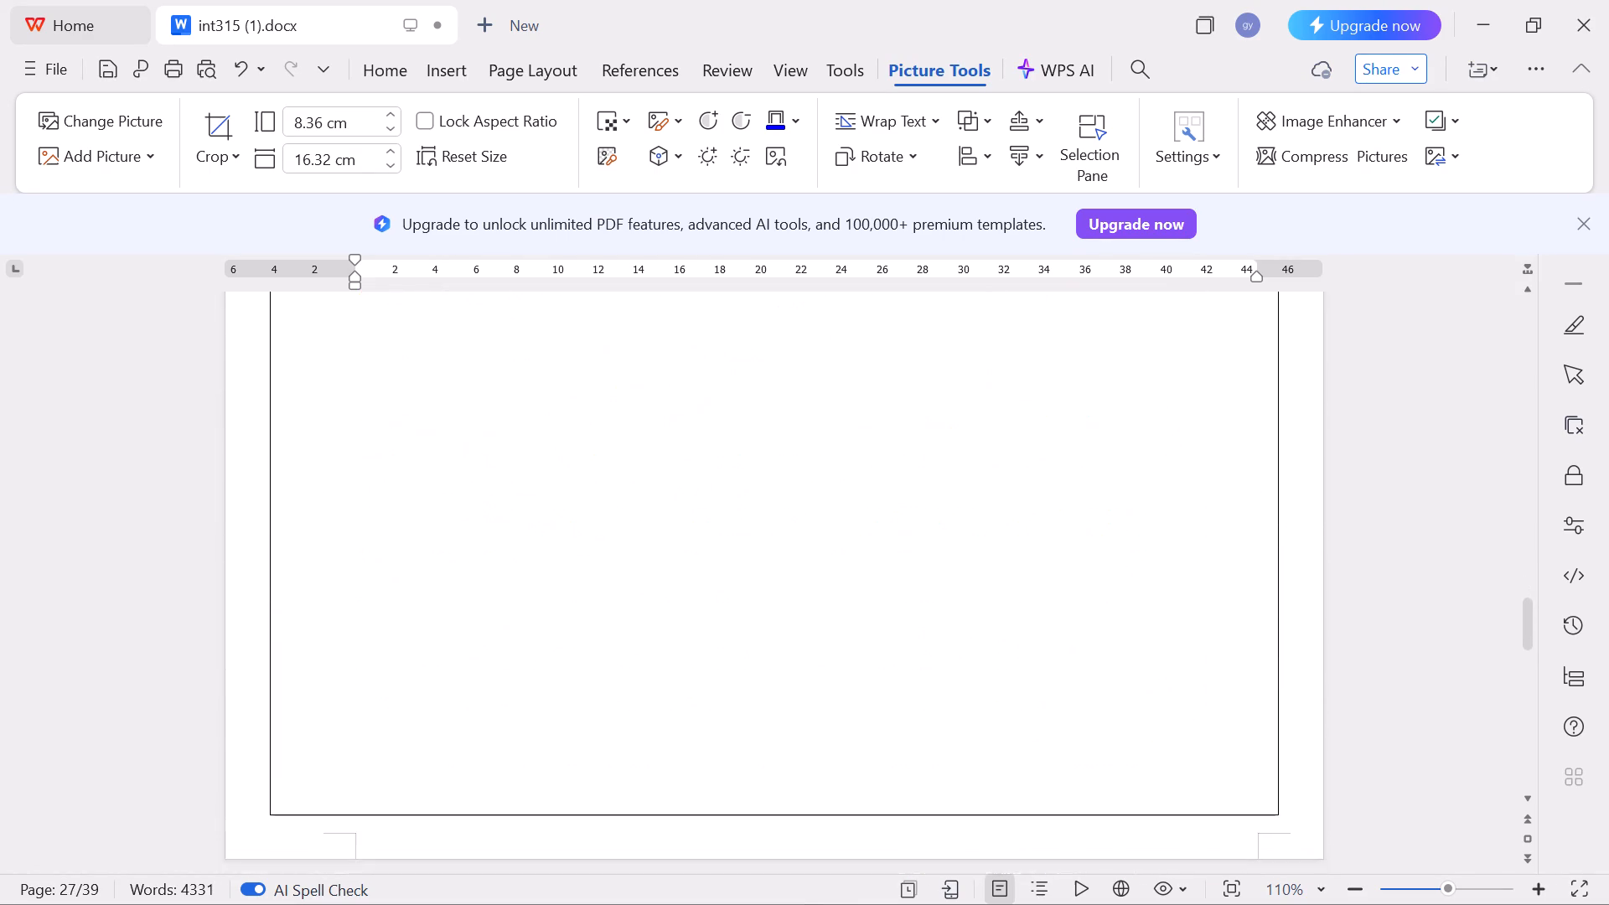
scroll(590, 604, "up", 14)
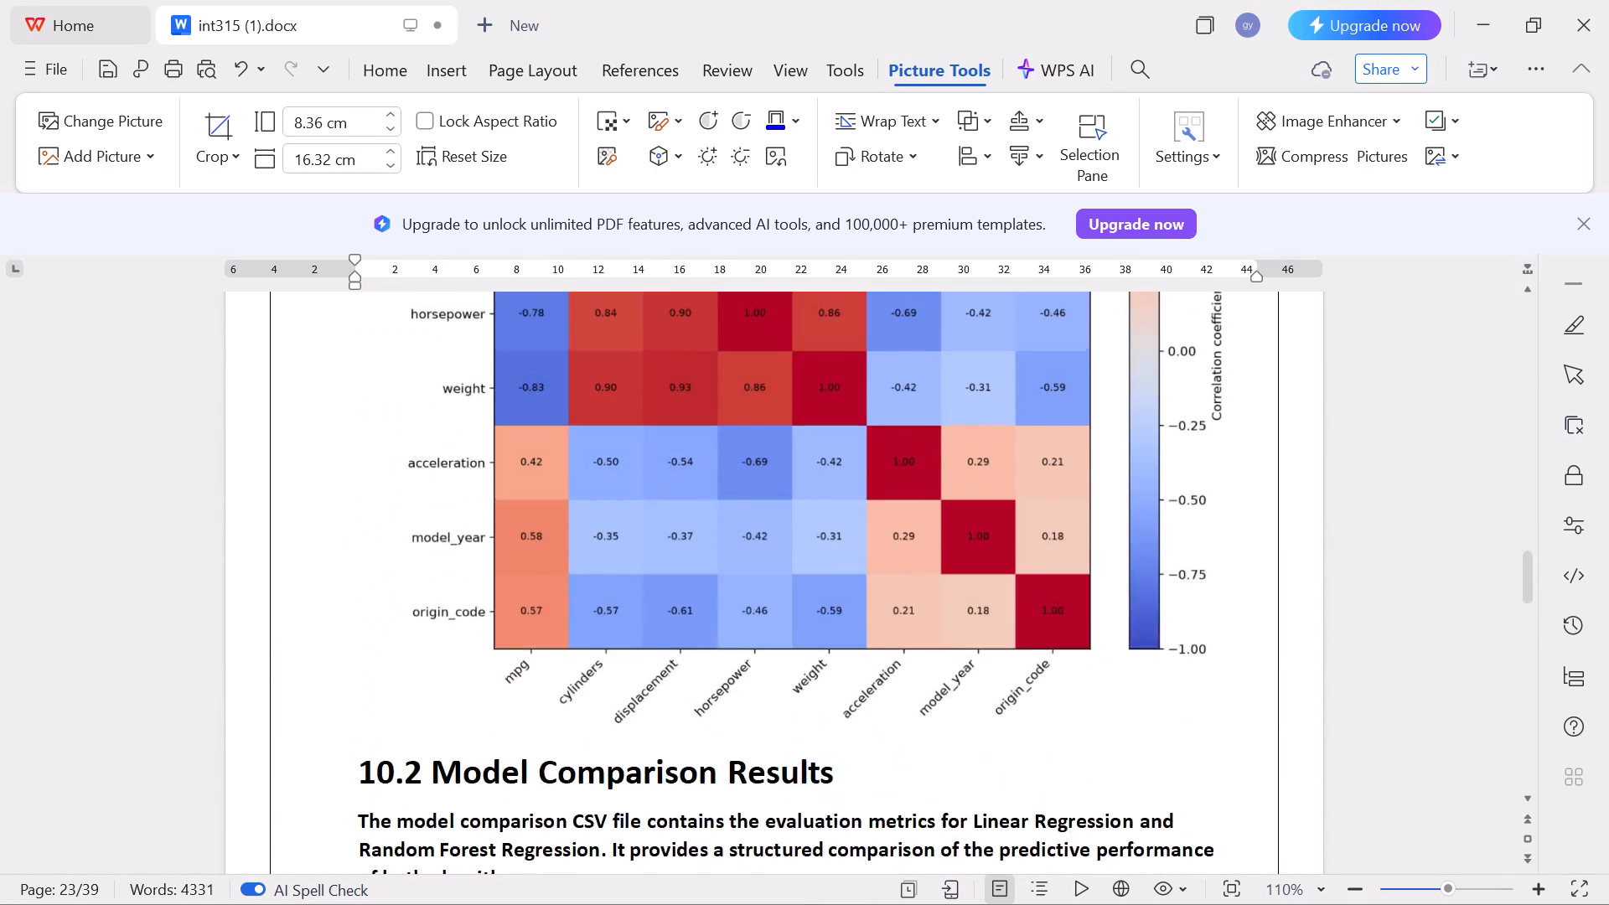
scroll(590, 604, "up", 5)
scroll(590, 604, "down", 1)
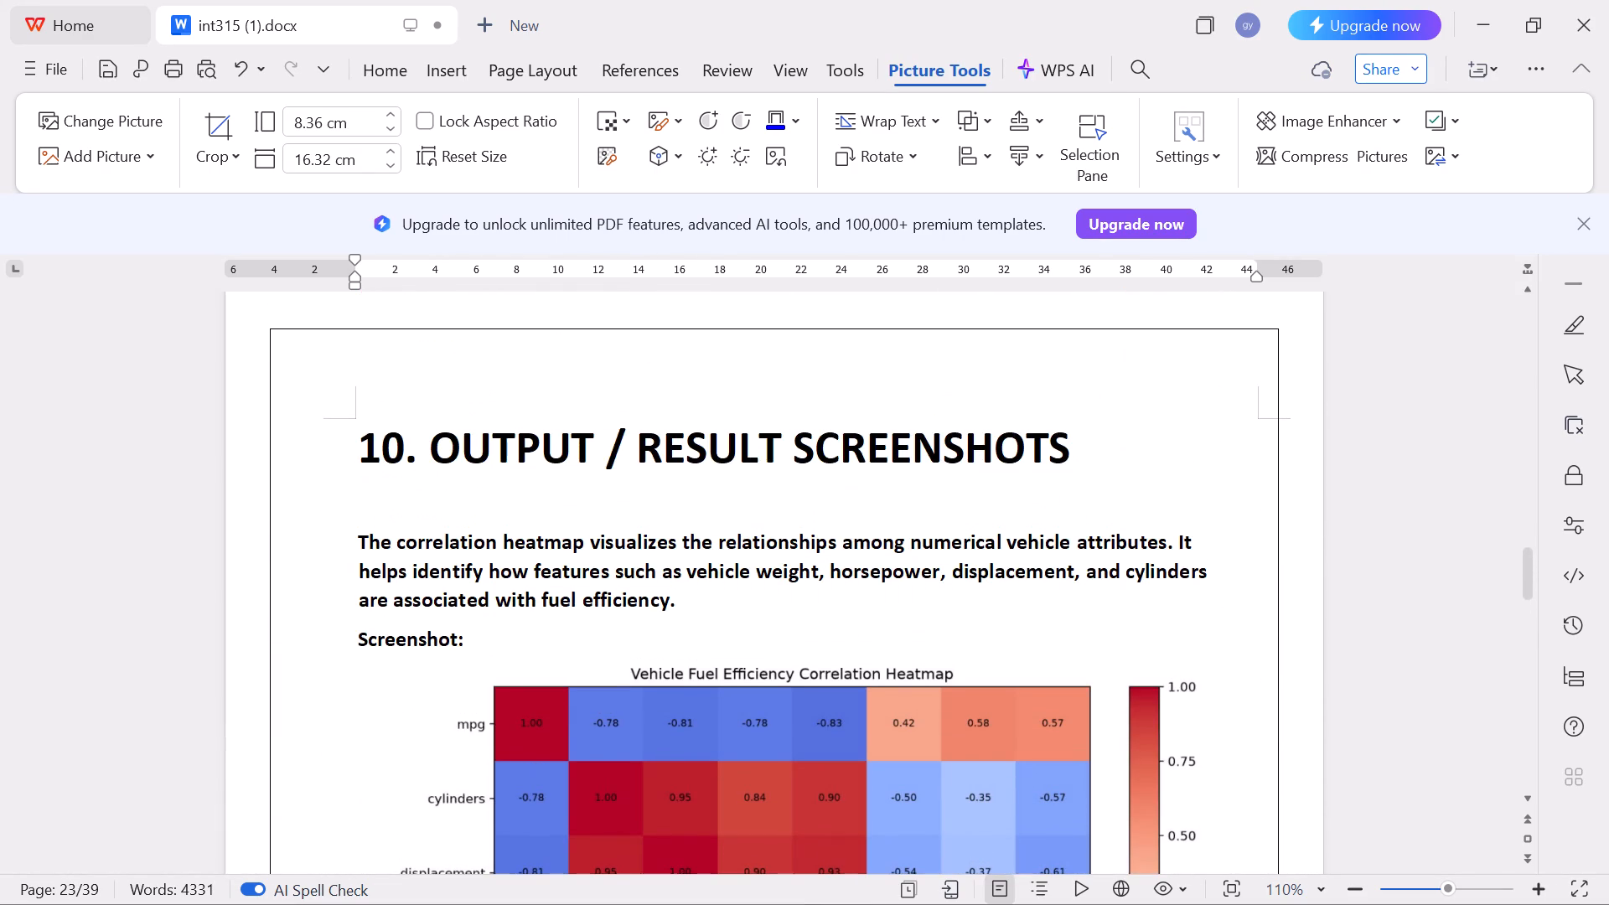
scroll(590, 604, "down", 5)
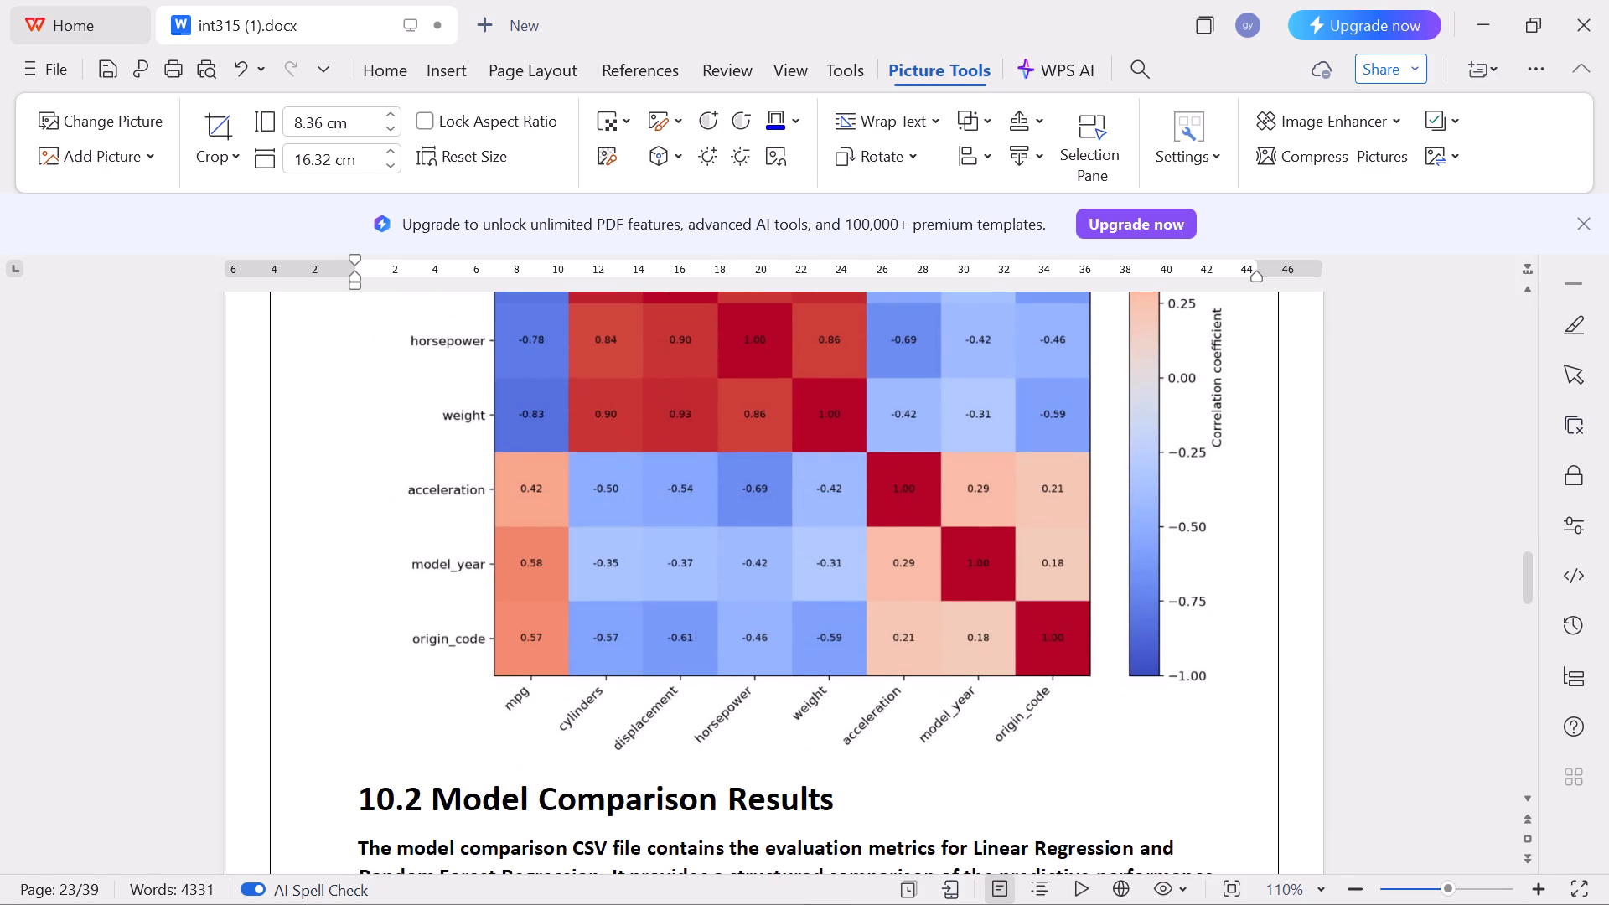
scroll(590, 604, "down", 2)
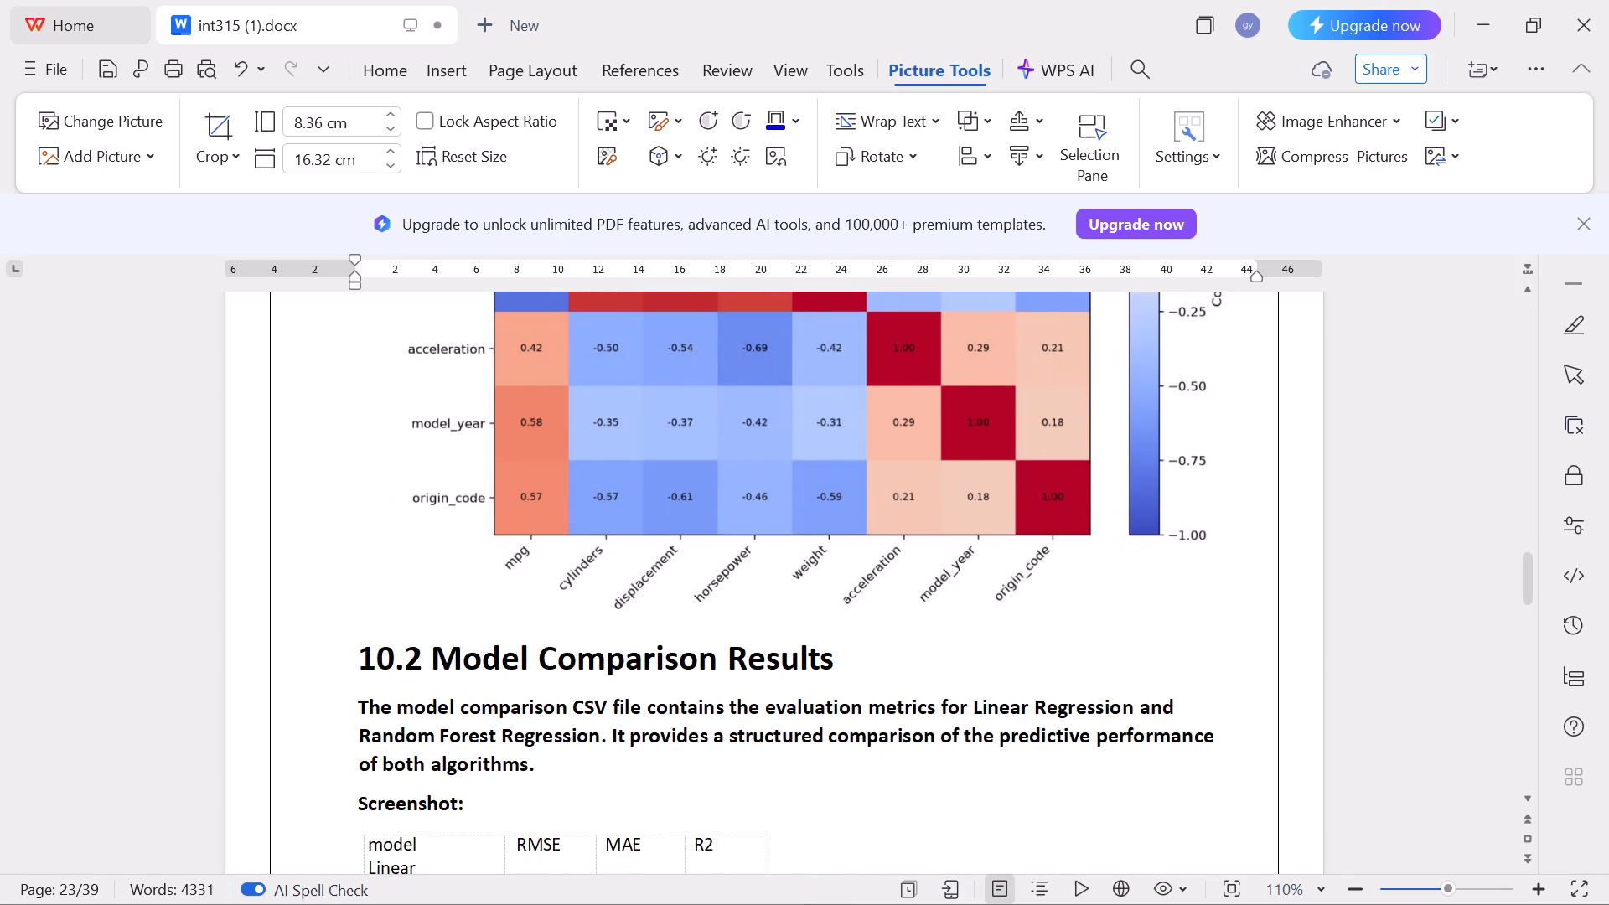
scroll(590, 604, "down", 1)
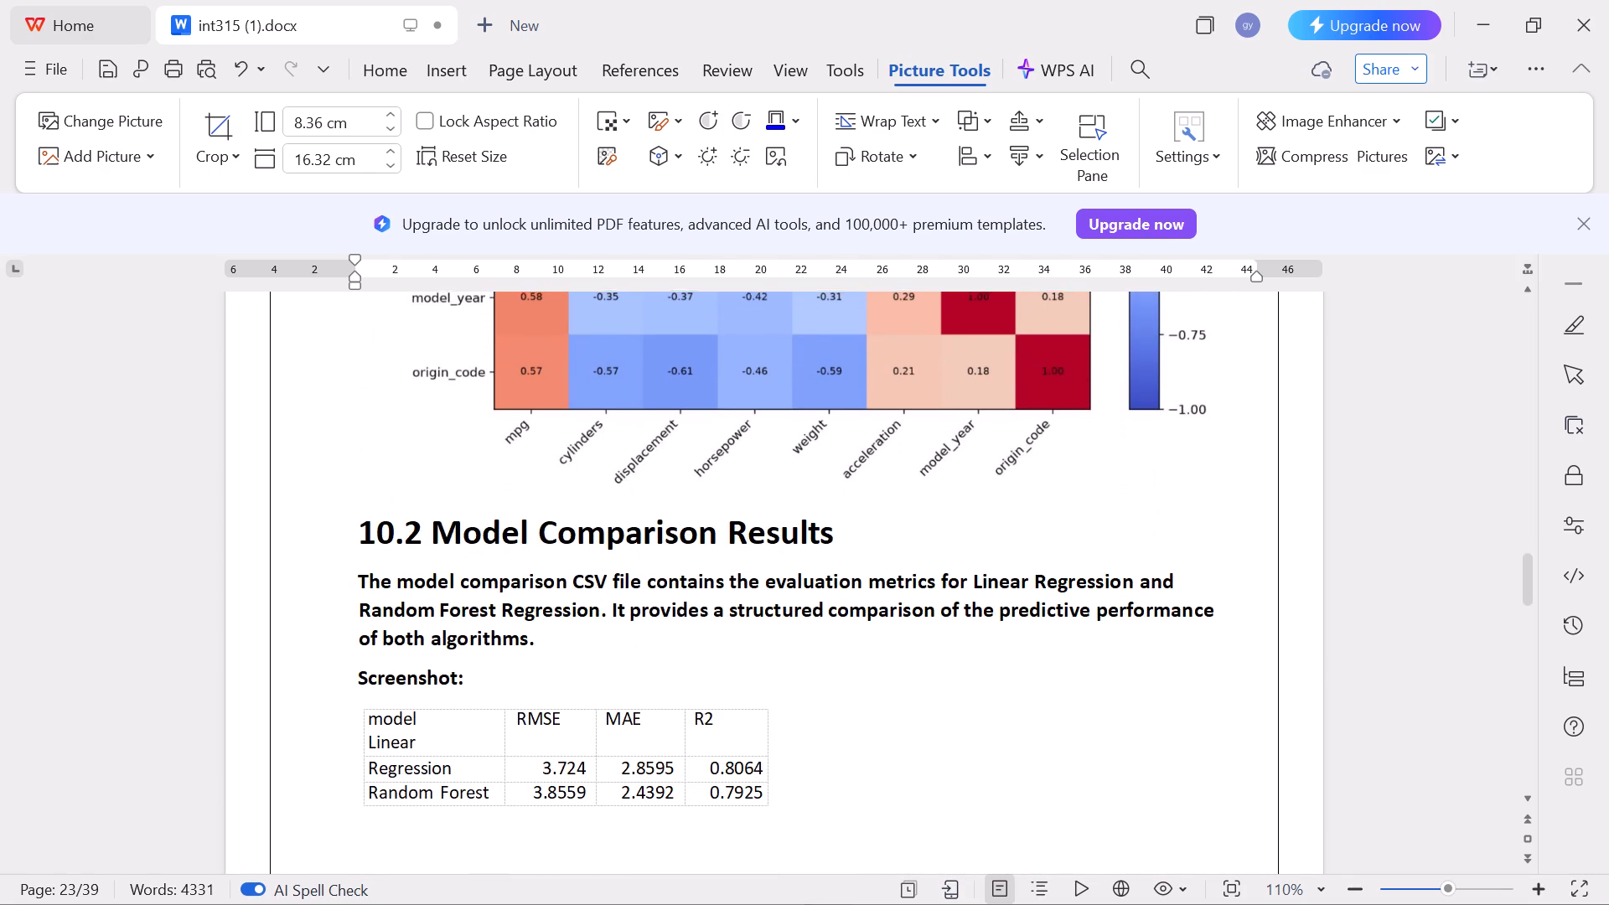
scroll(590, 604, "down", 2)
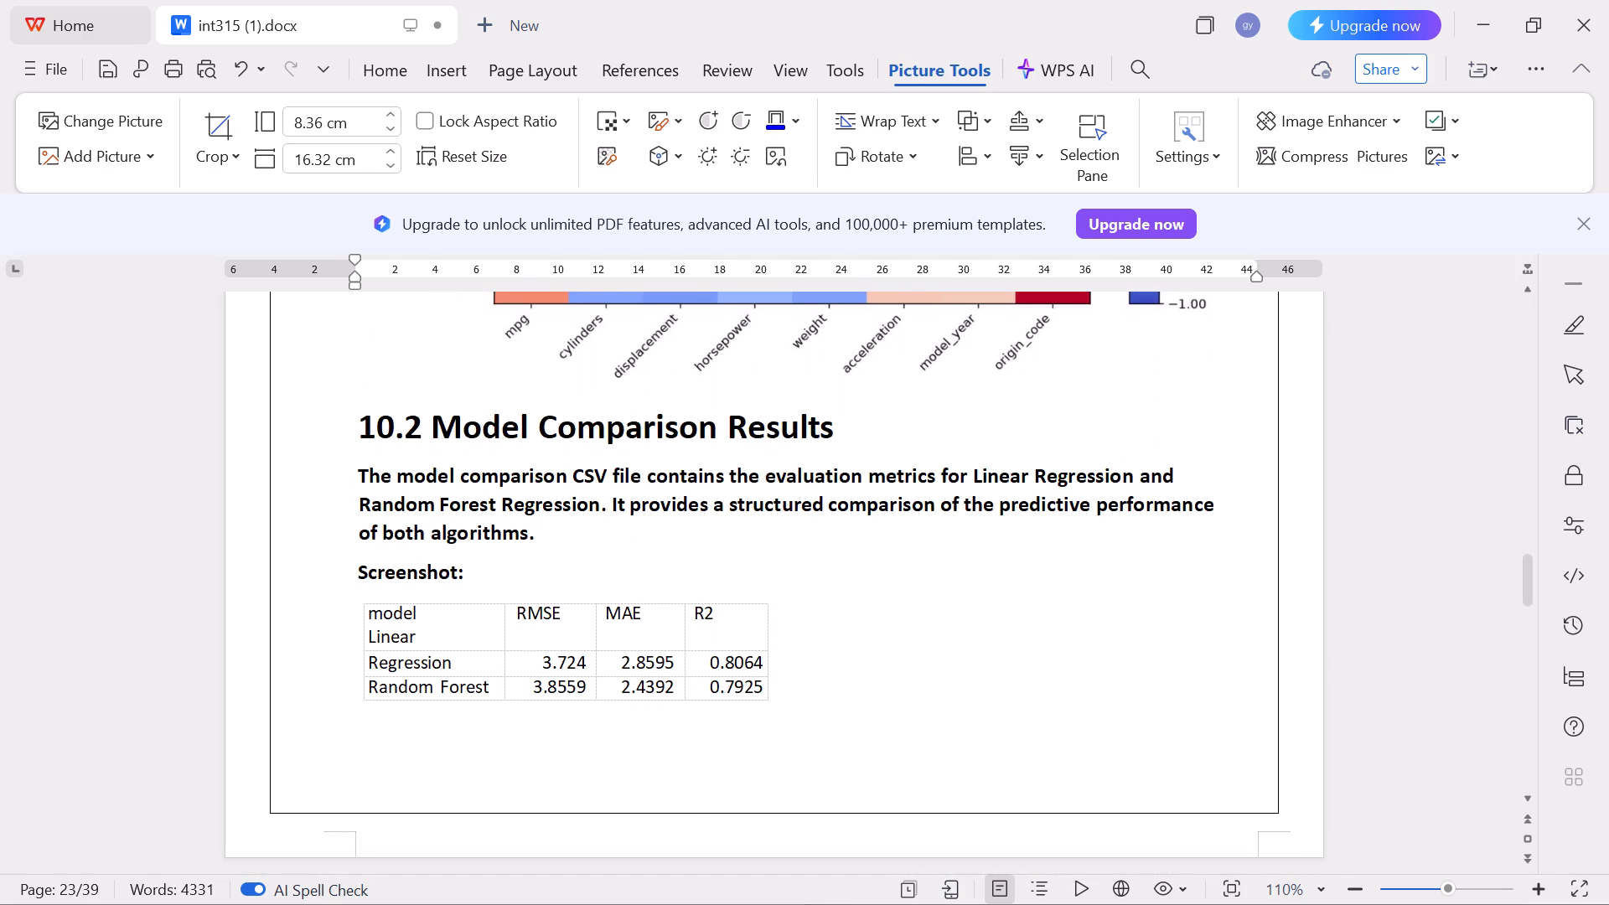
scroll(590, 604, "down", 5)
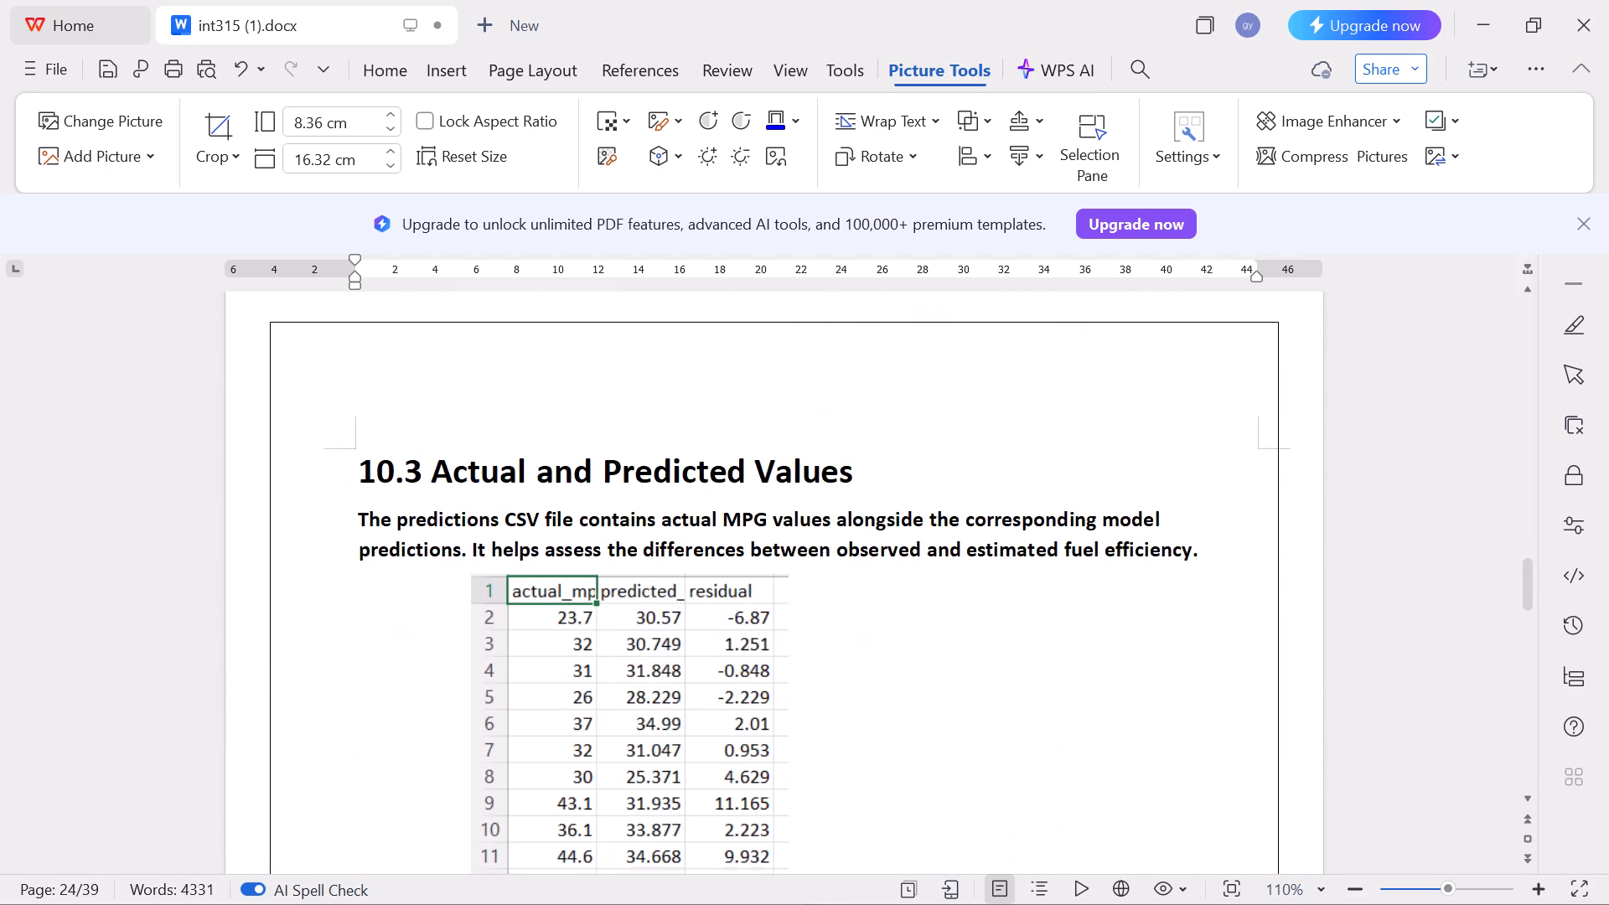
scroll(590, 604, "up", 4)
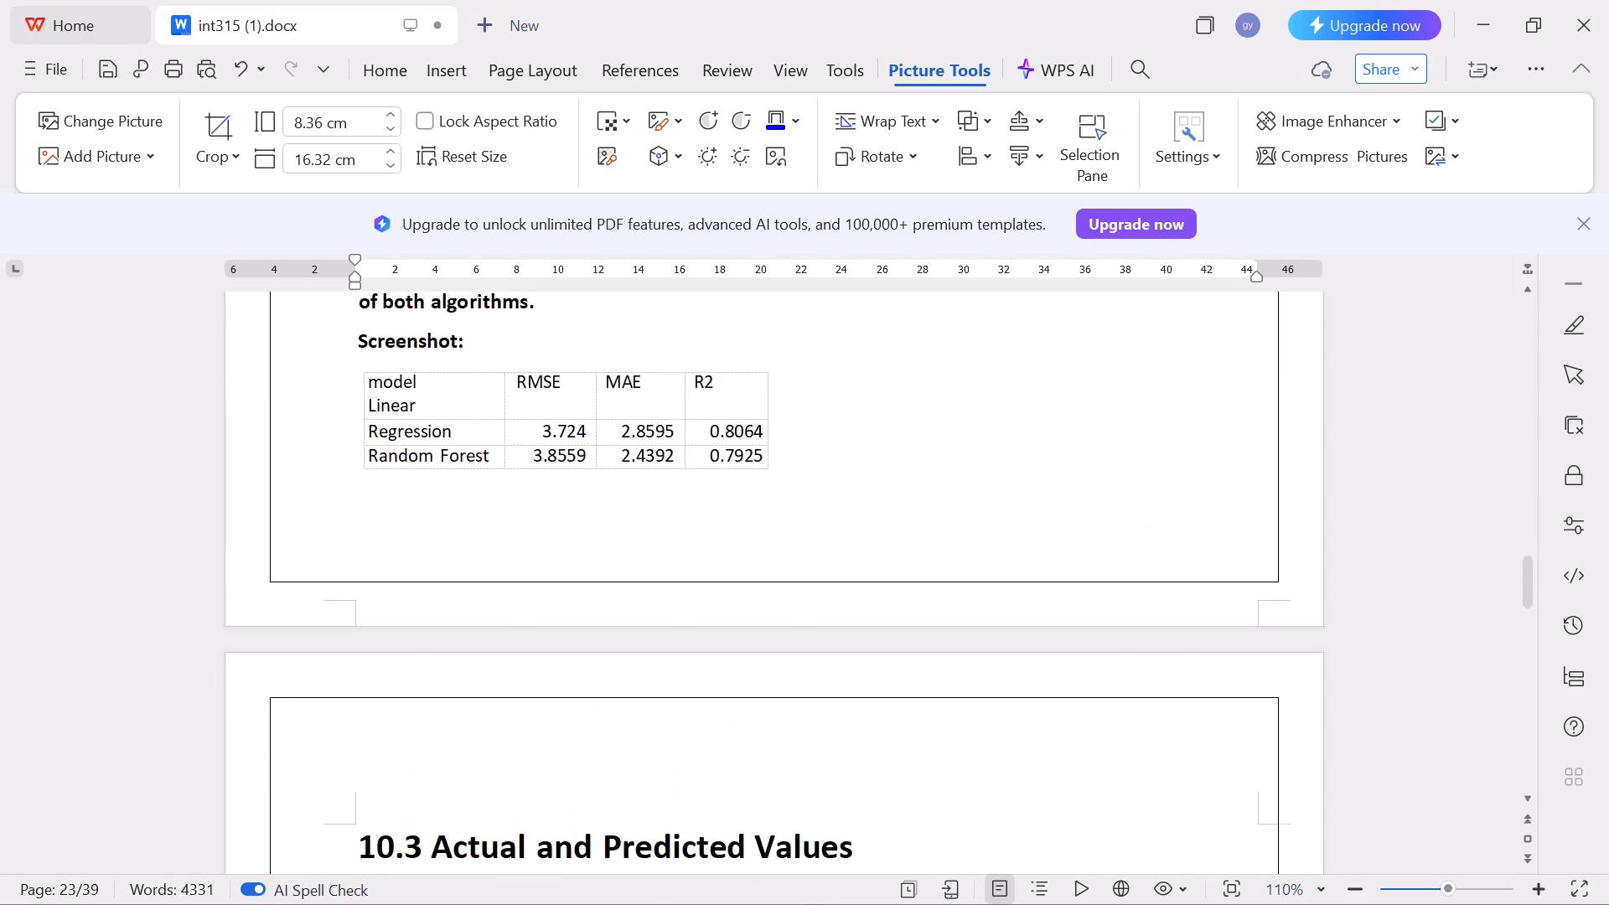
scroll(590, 604, "up", 2)
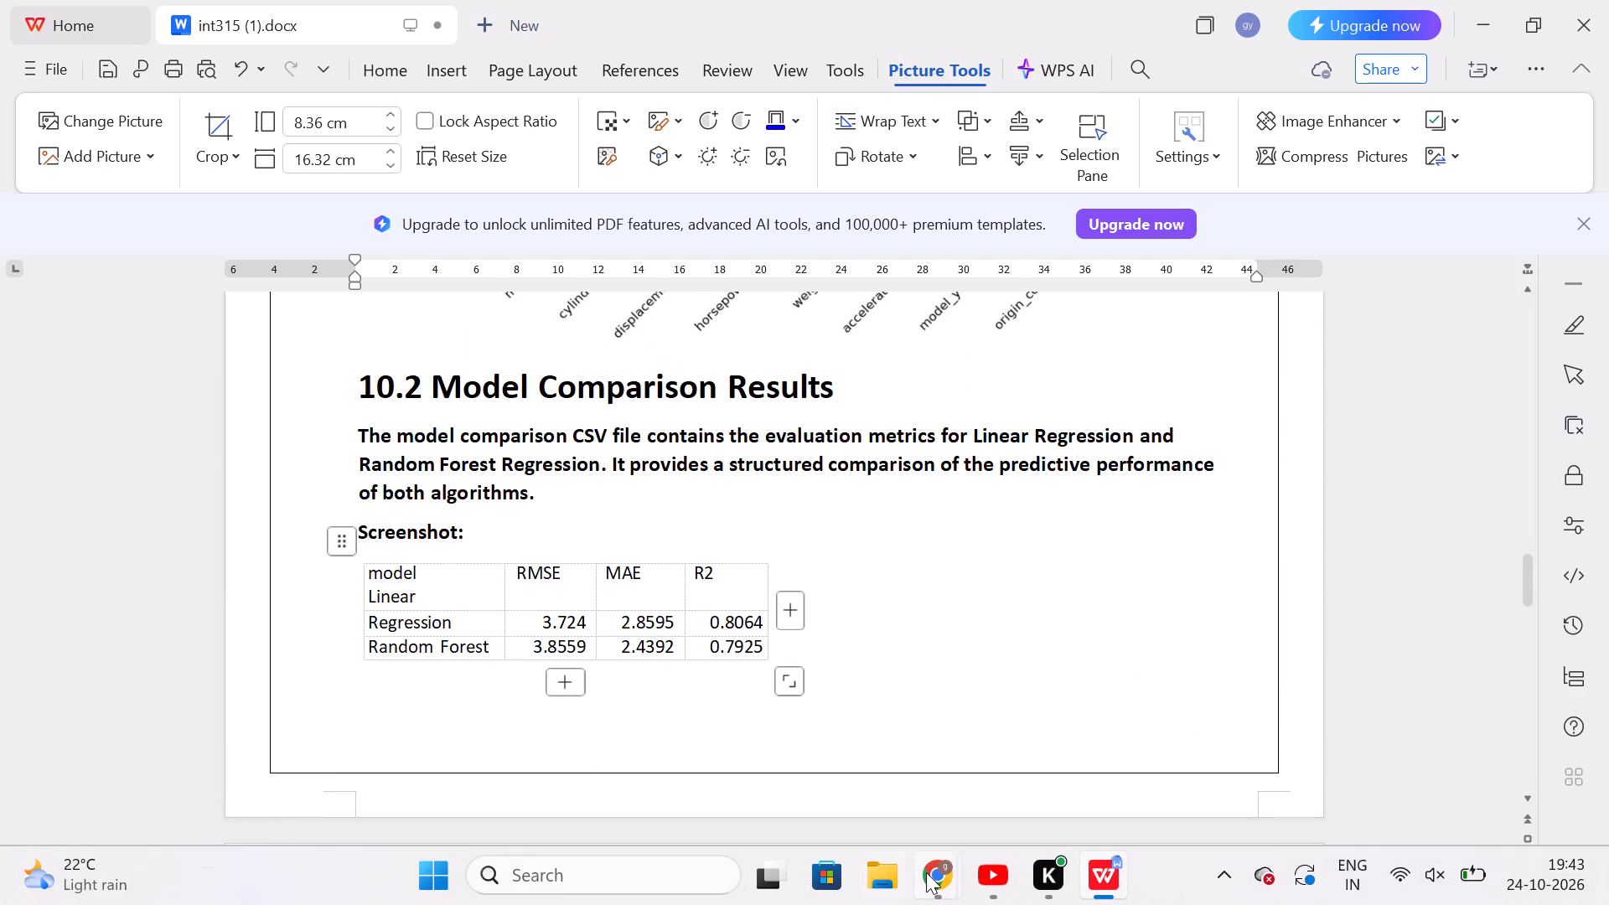
Switch to the Colab notebook and capture a screen snip of the Linear Regression and Random Forest comparison output table.
left_click(871, 773)
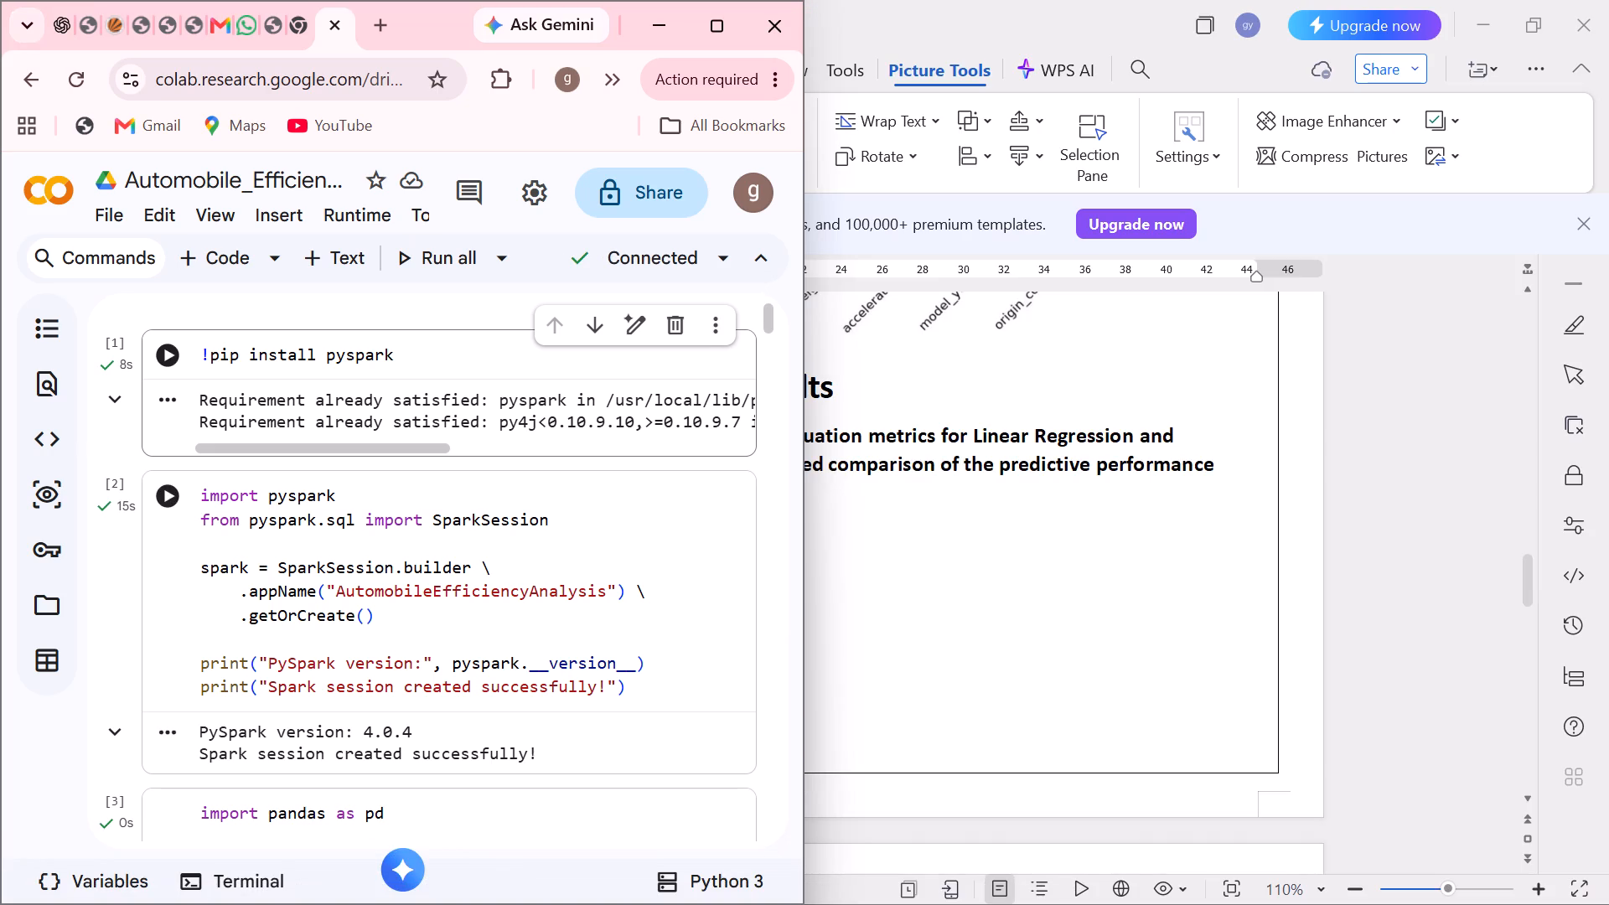
scroll(272, 701, "down", 20)
scroll(272, 701, "down", 1)
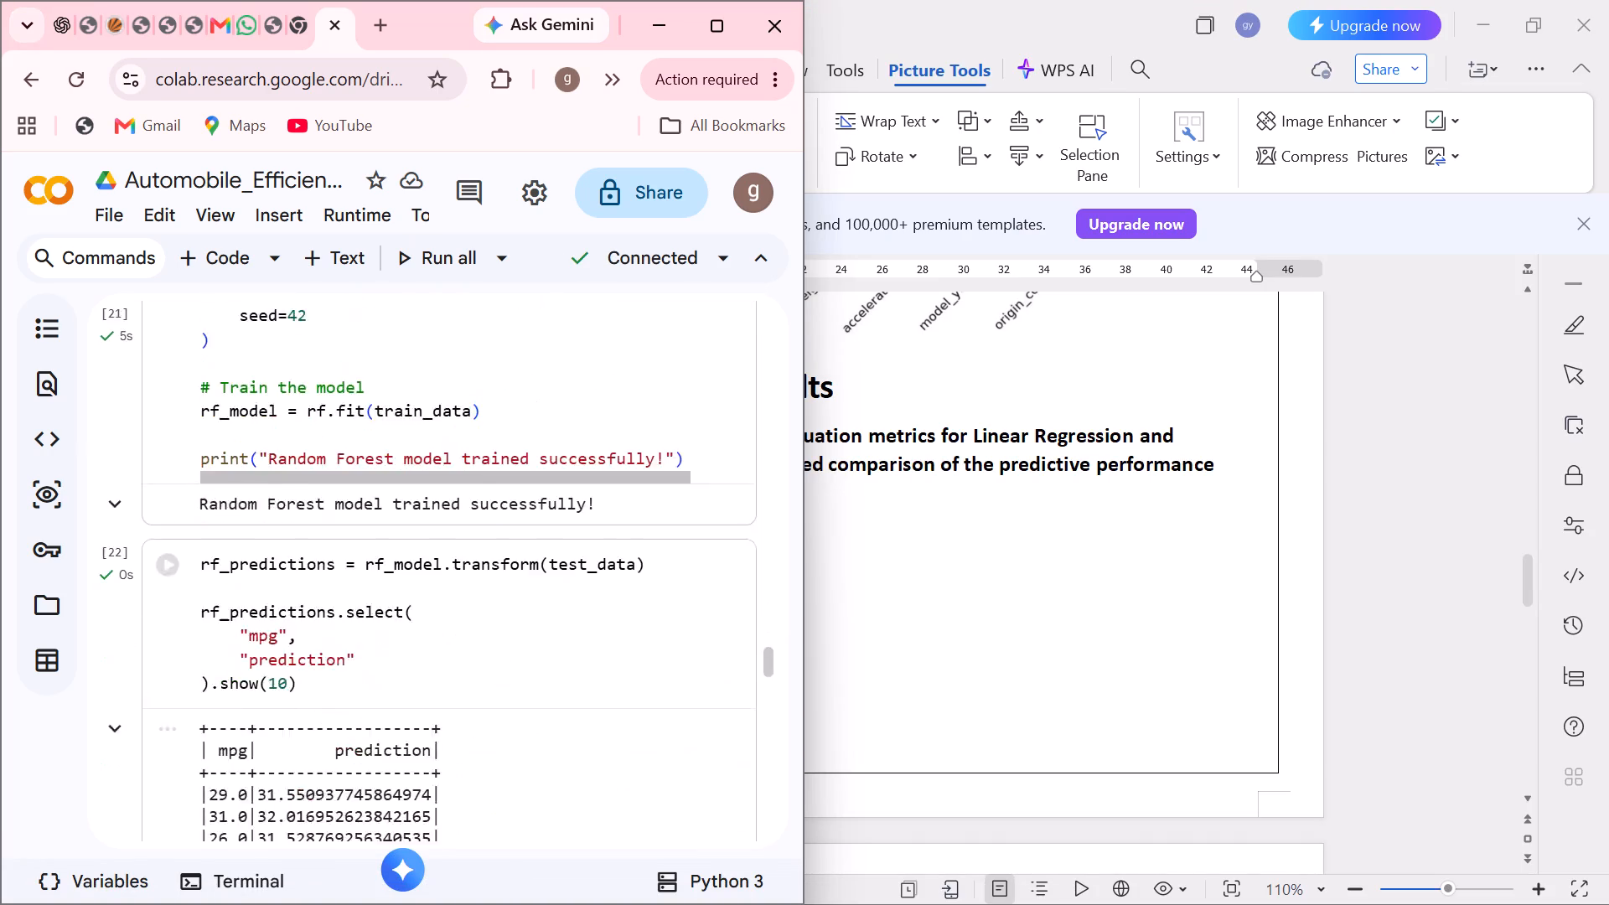
scroll(272, 701, "down", 5)
scroll(272, 701, "up", 8)
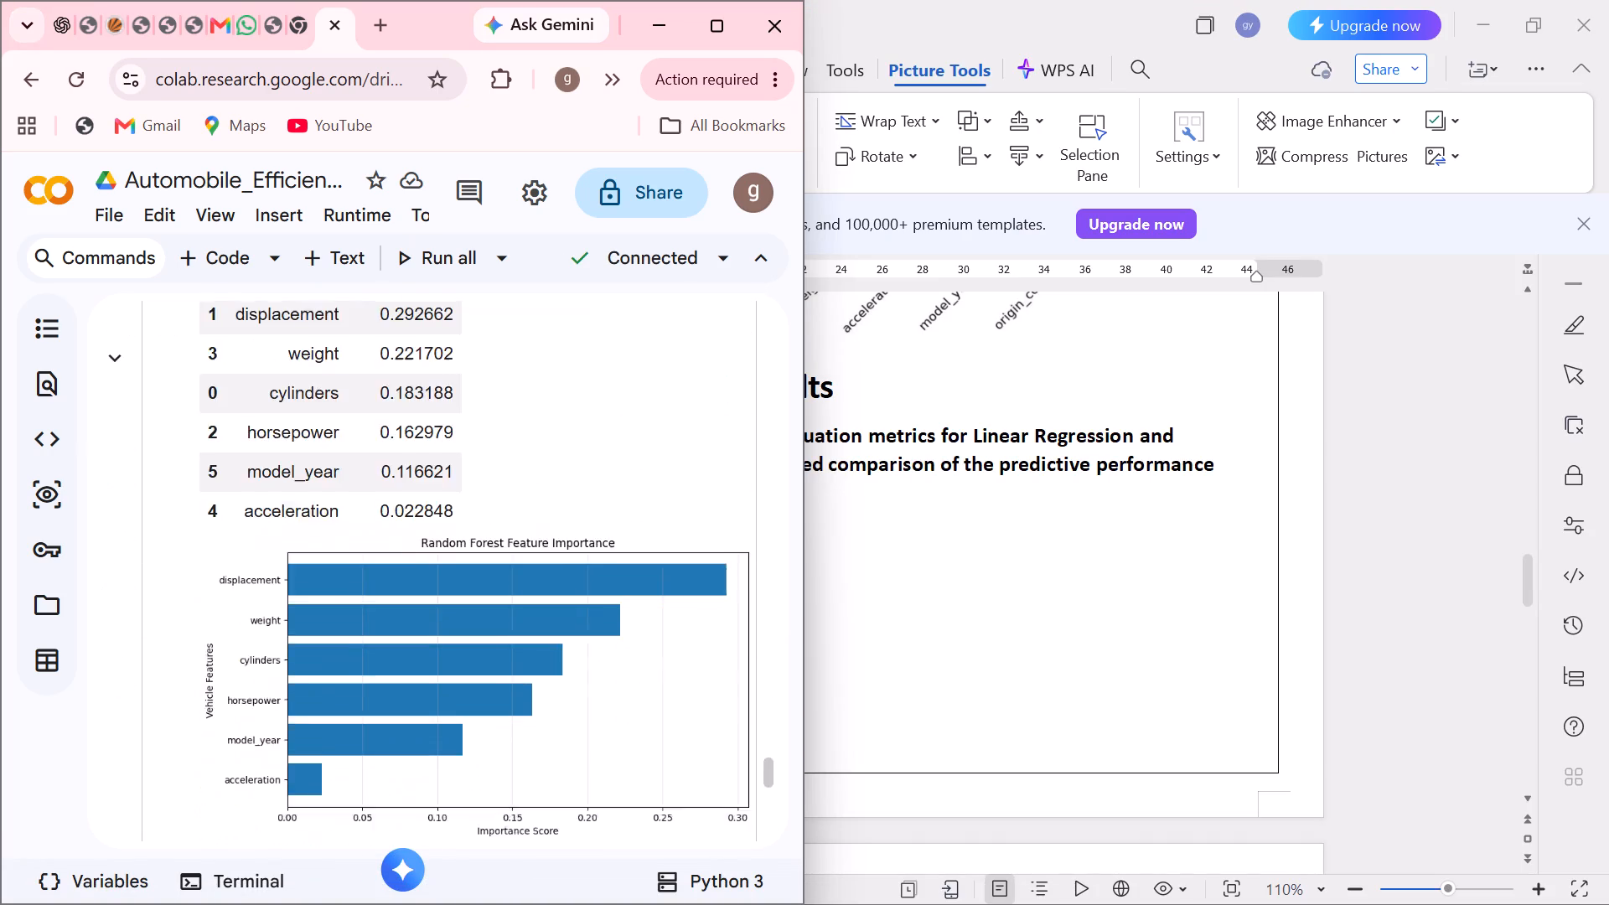
scroll(272, 701, "up", 6)
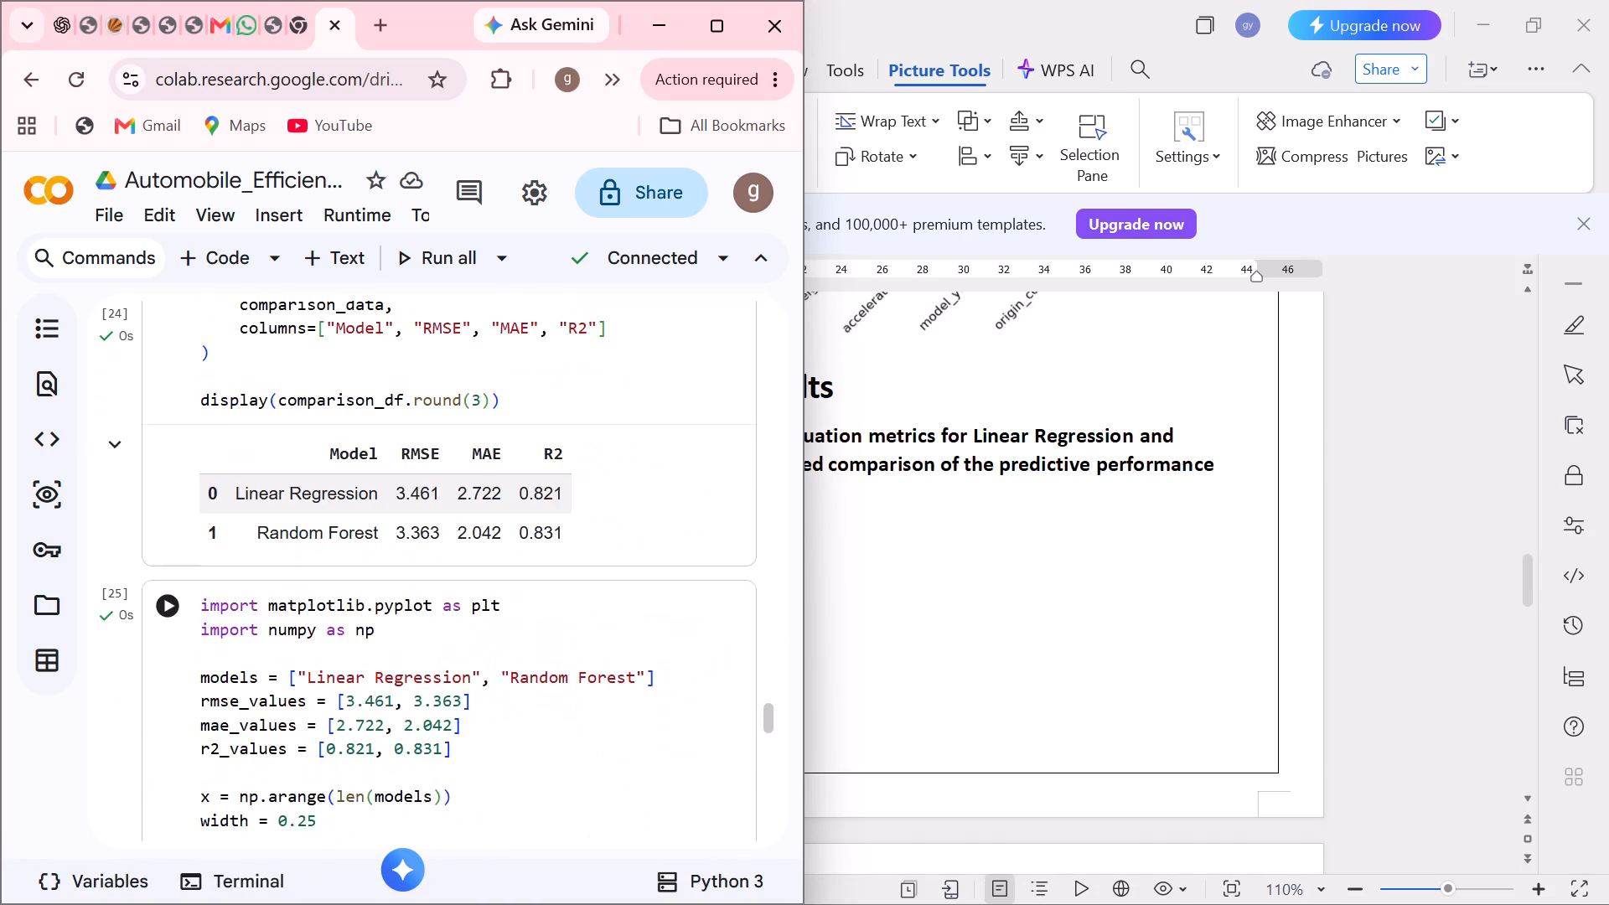
scroll(272, 701, "up", 3)
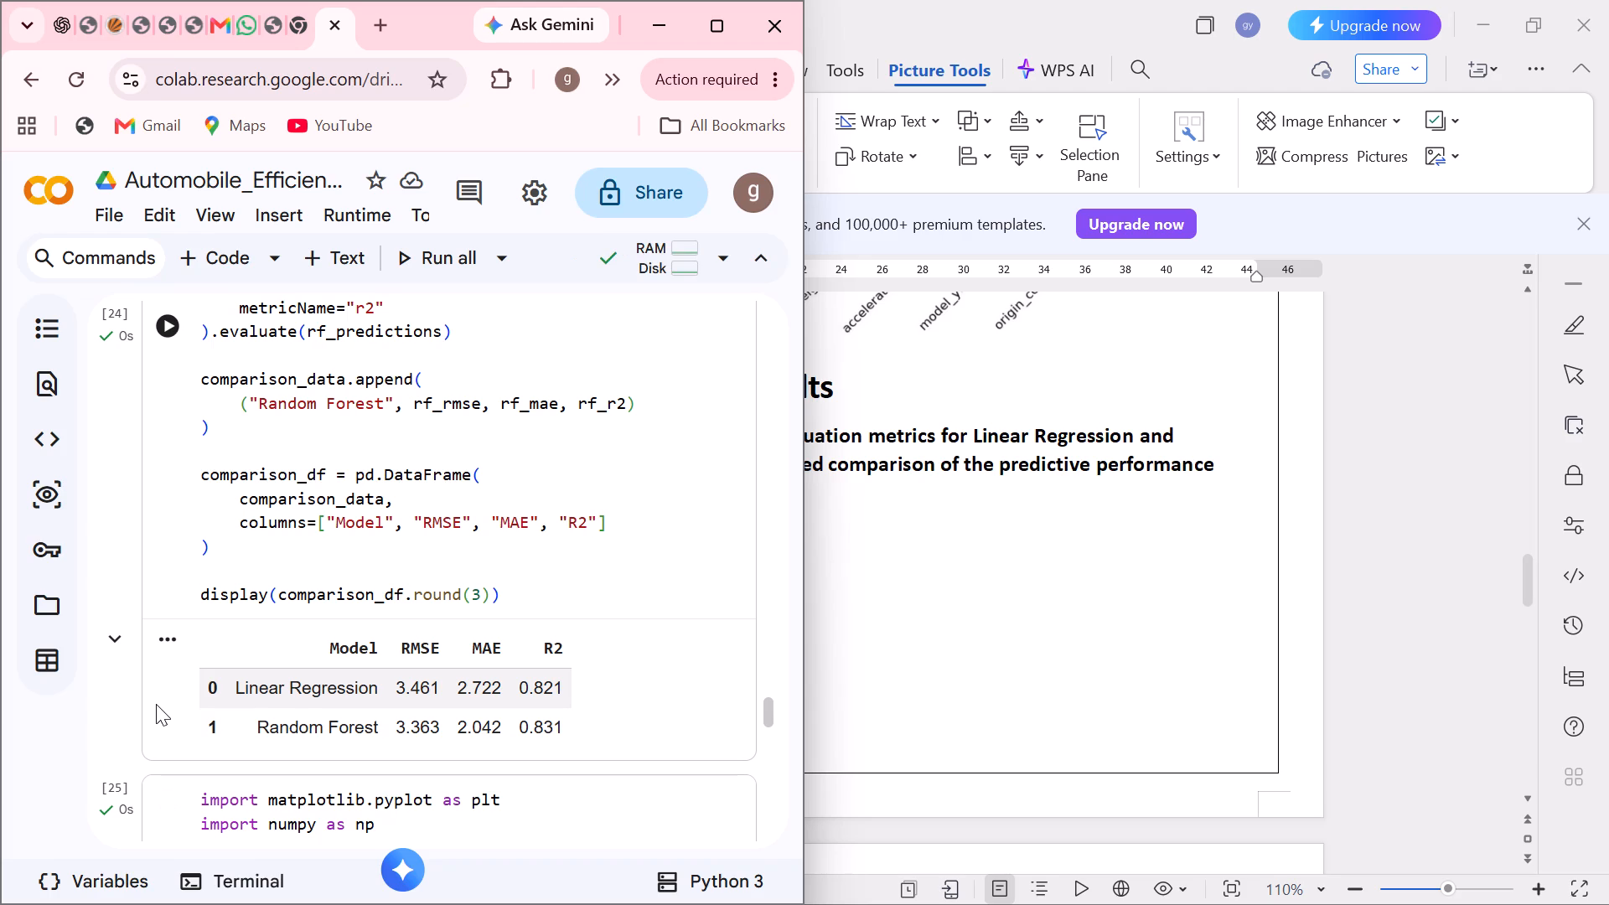
key("shift+super+s")
left_click_drag(178, 618, 668, 755)
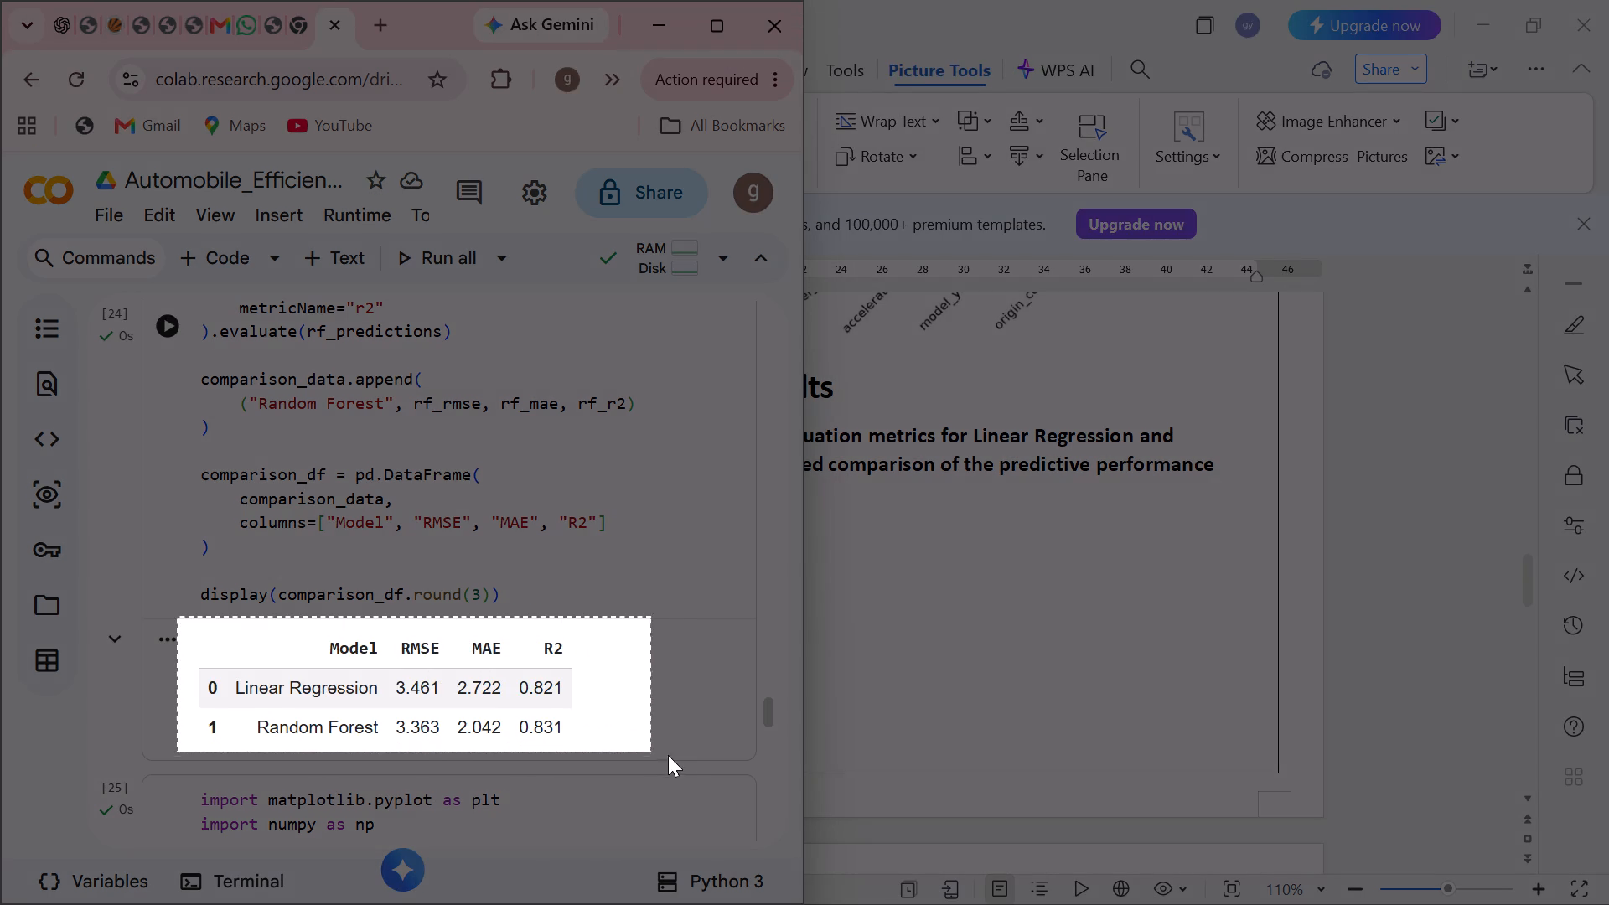
left_click_drag(668, 755, 684, 758)
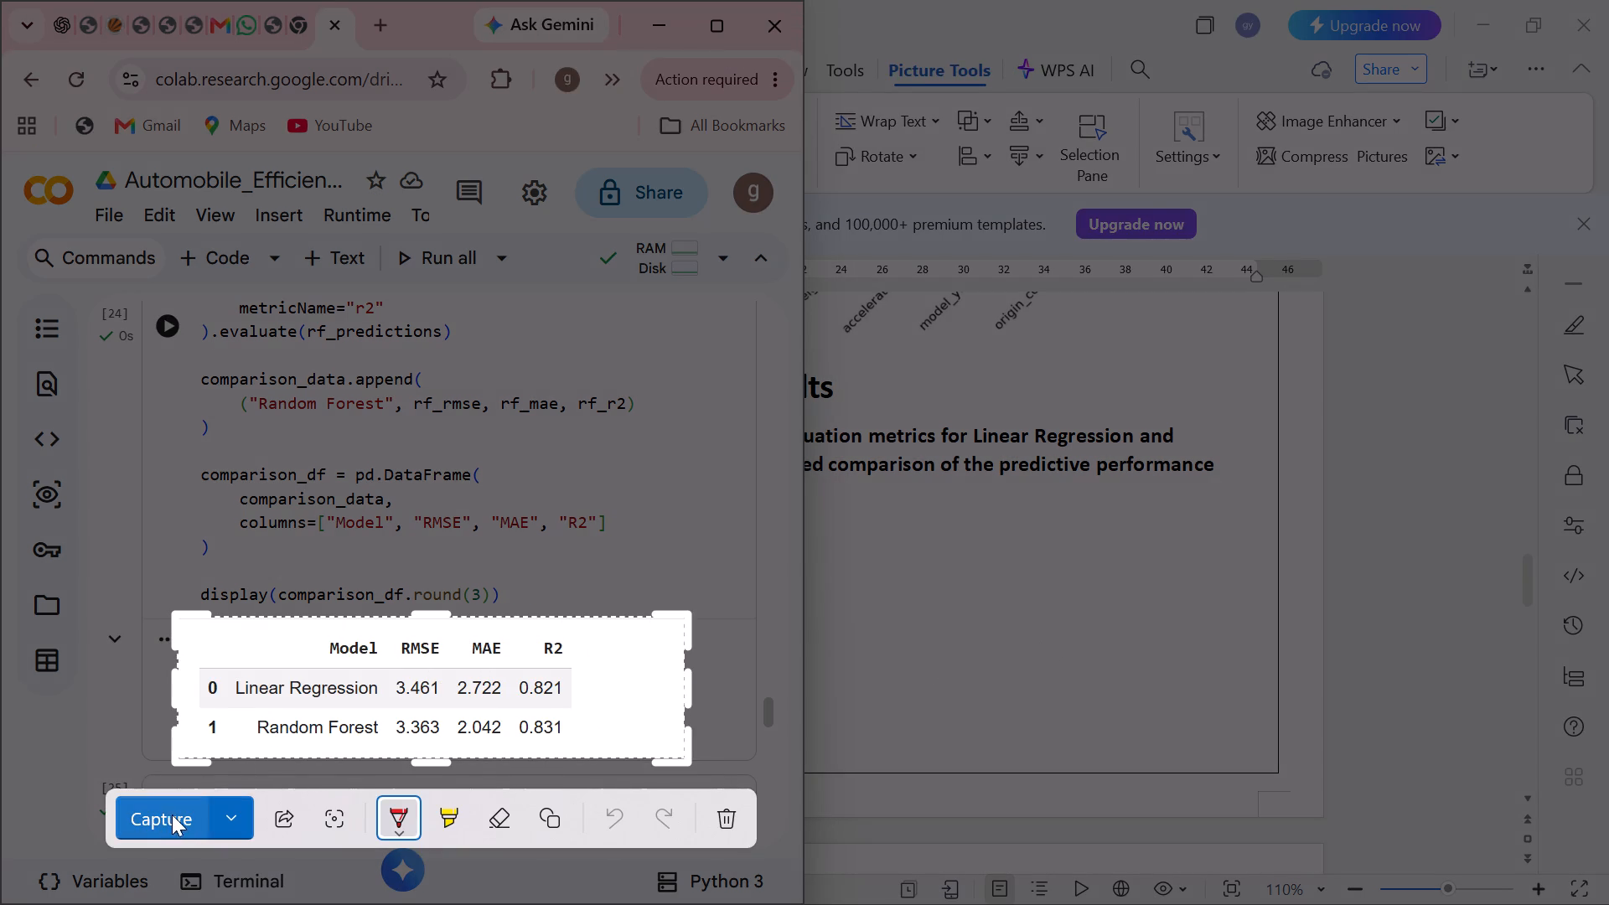
left_click(172, 819)
Switch to the WPS report and delete the existing metrics table under 10.2 Model Comparison Results.
left_click(943, 637)
left_click(629, 614)
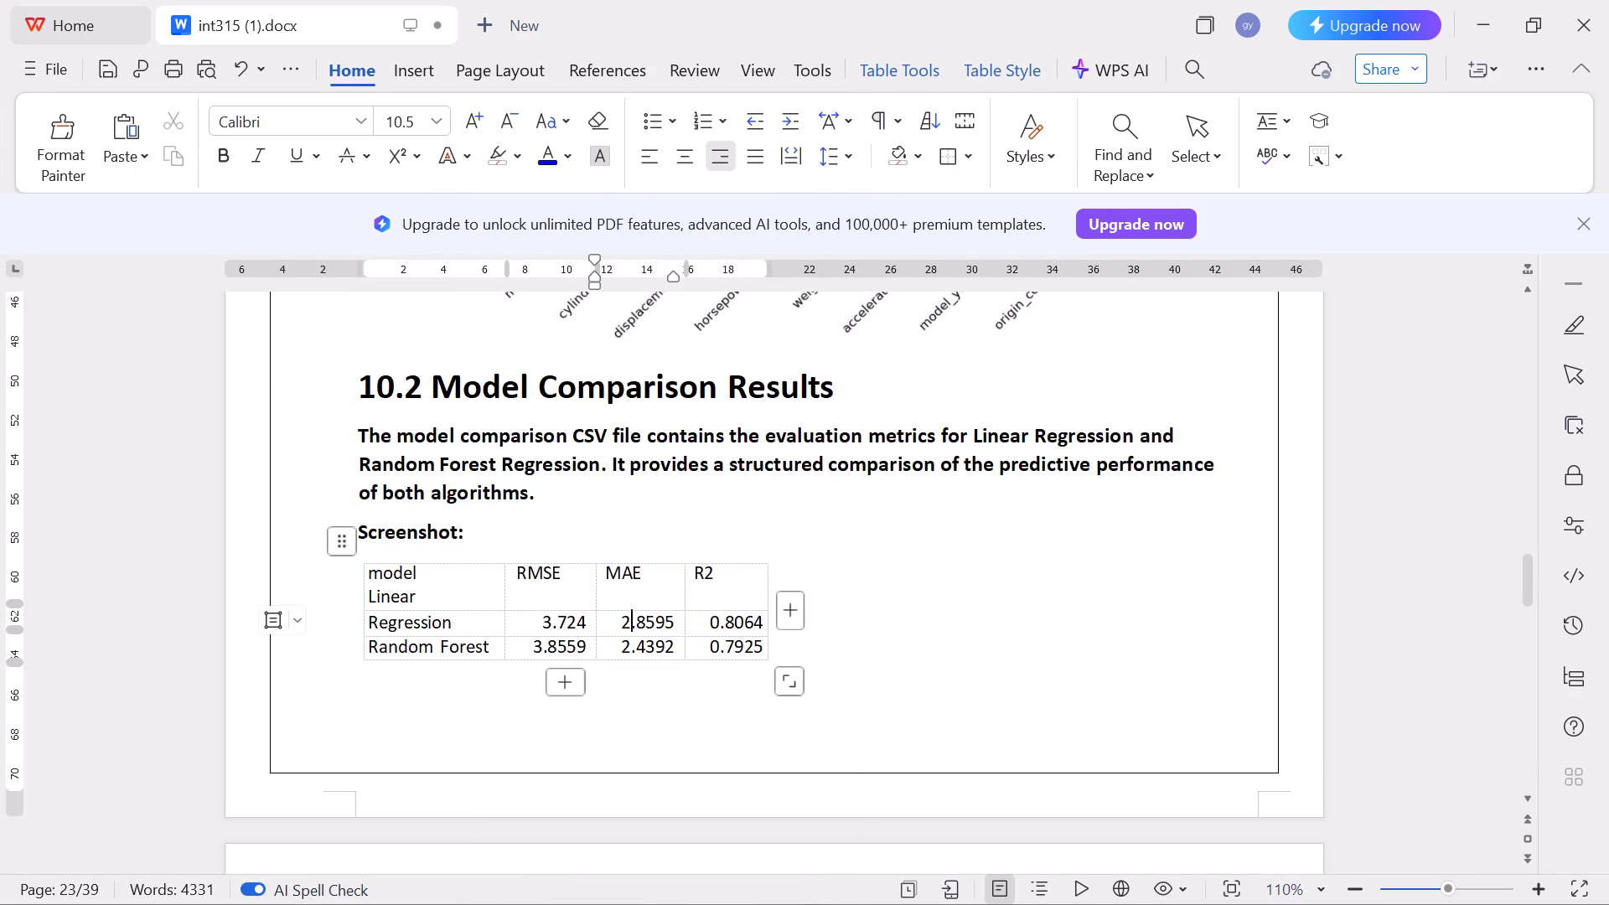
key("Delete")
left_click_drag(769, 651, 399, 565)
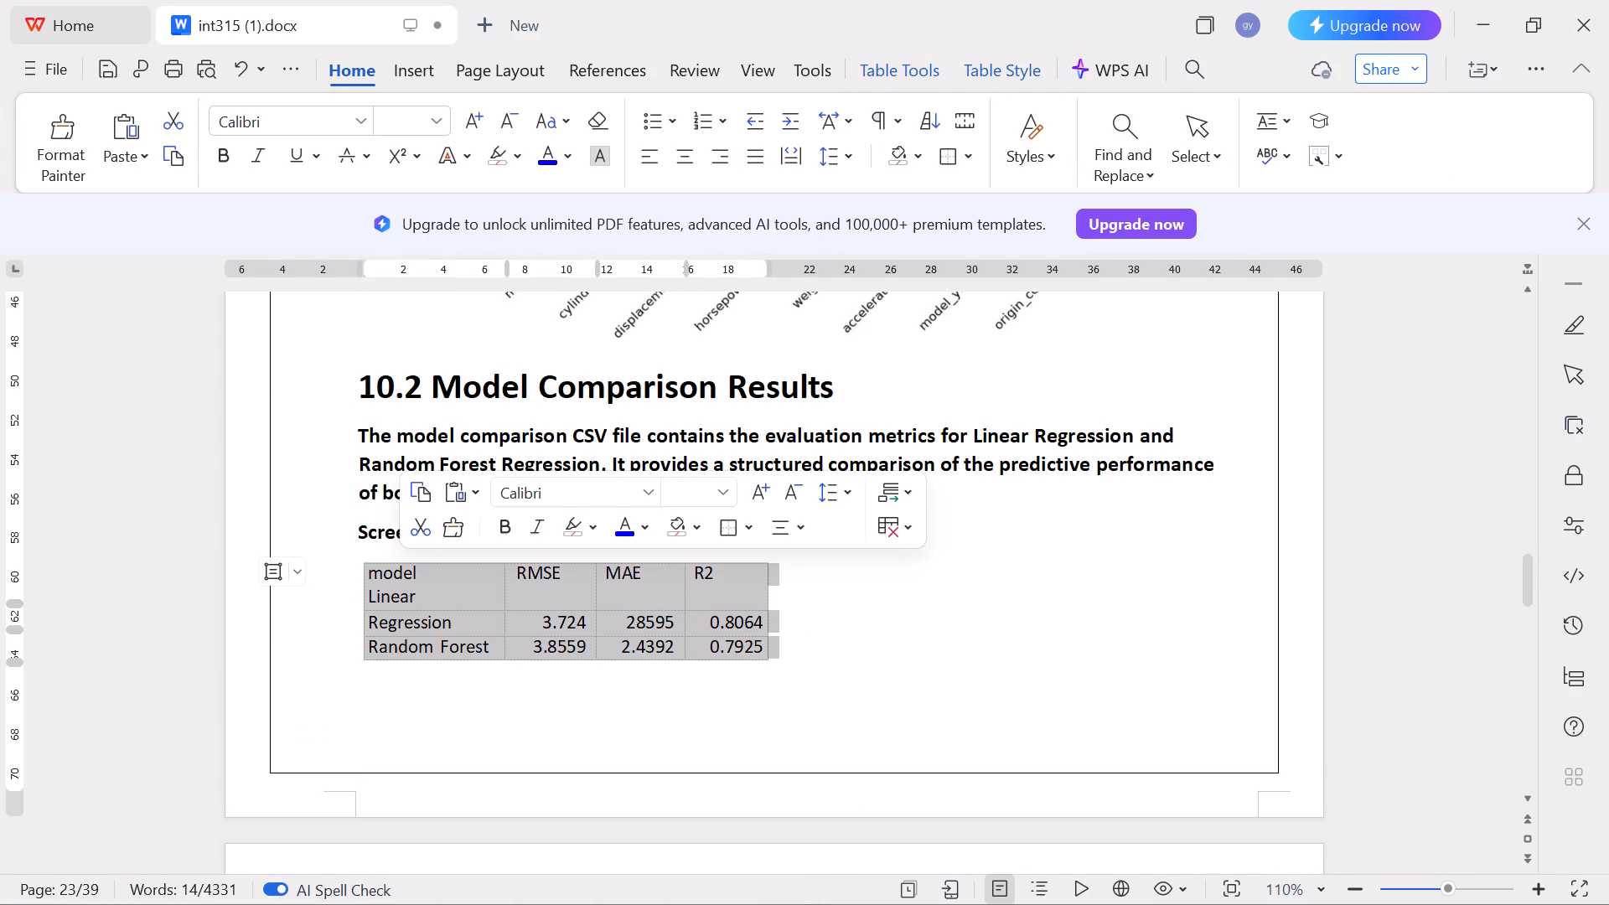
key("BackSpace")
Paste the captured comparison table snip under the Screenshot label of section 10.2, clearing surplus content at the insertion point.
key("ctrl+v")
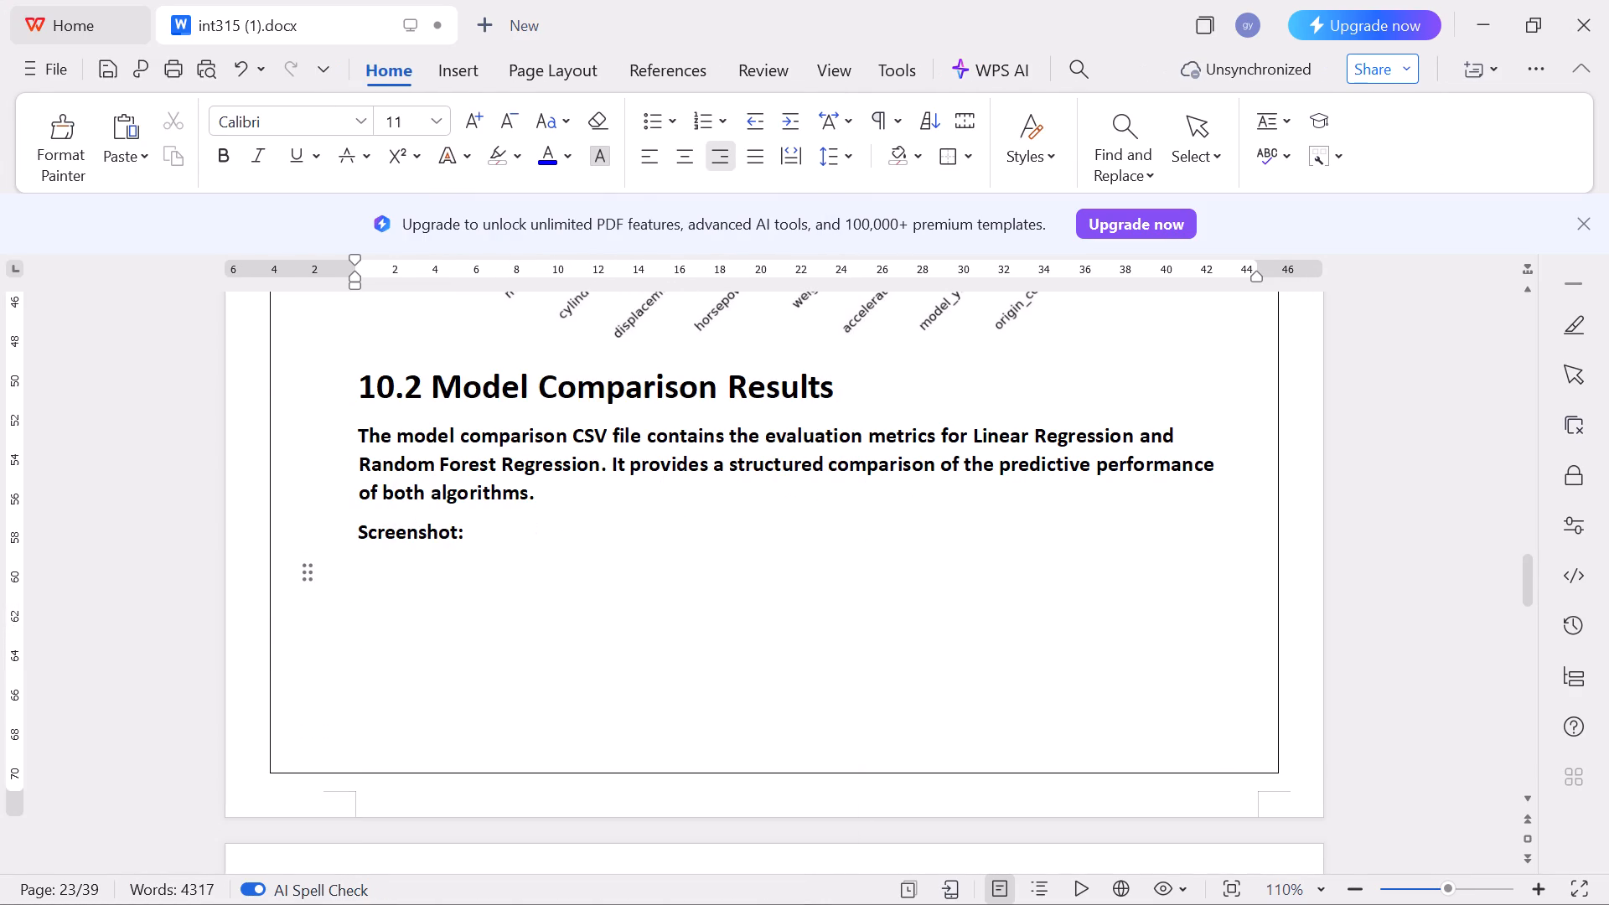
key("ctrl+v")
left_click(399, 566)
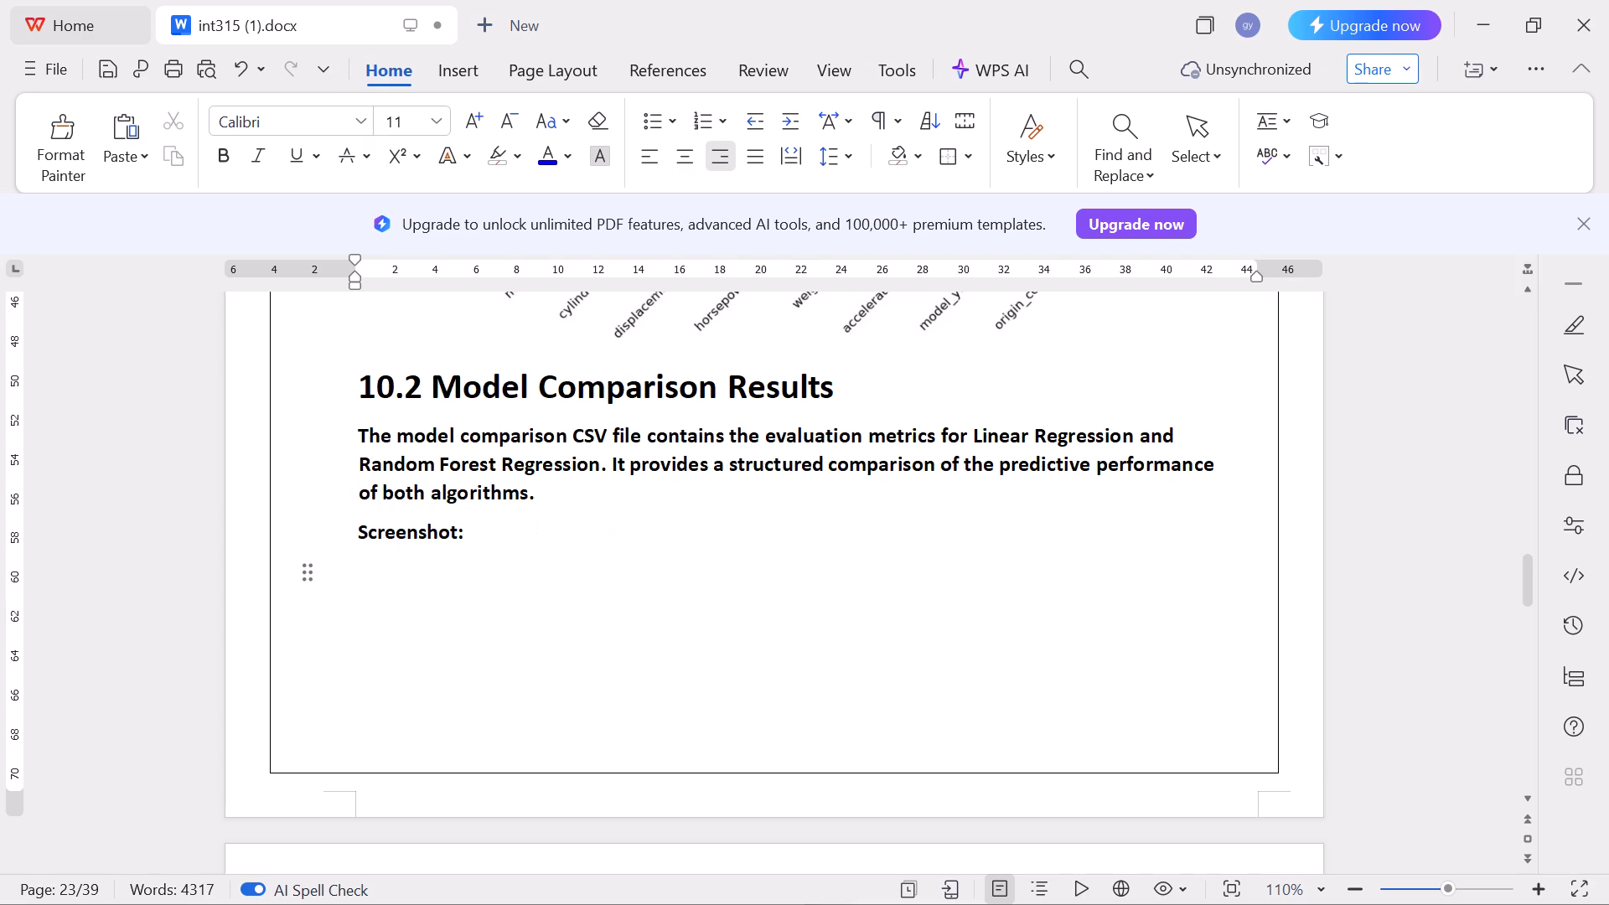
key("ctrl+v")
left_click(399, 566)
key("BackSpace")
key("BackSpace")
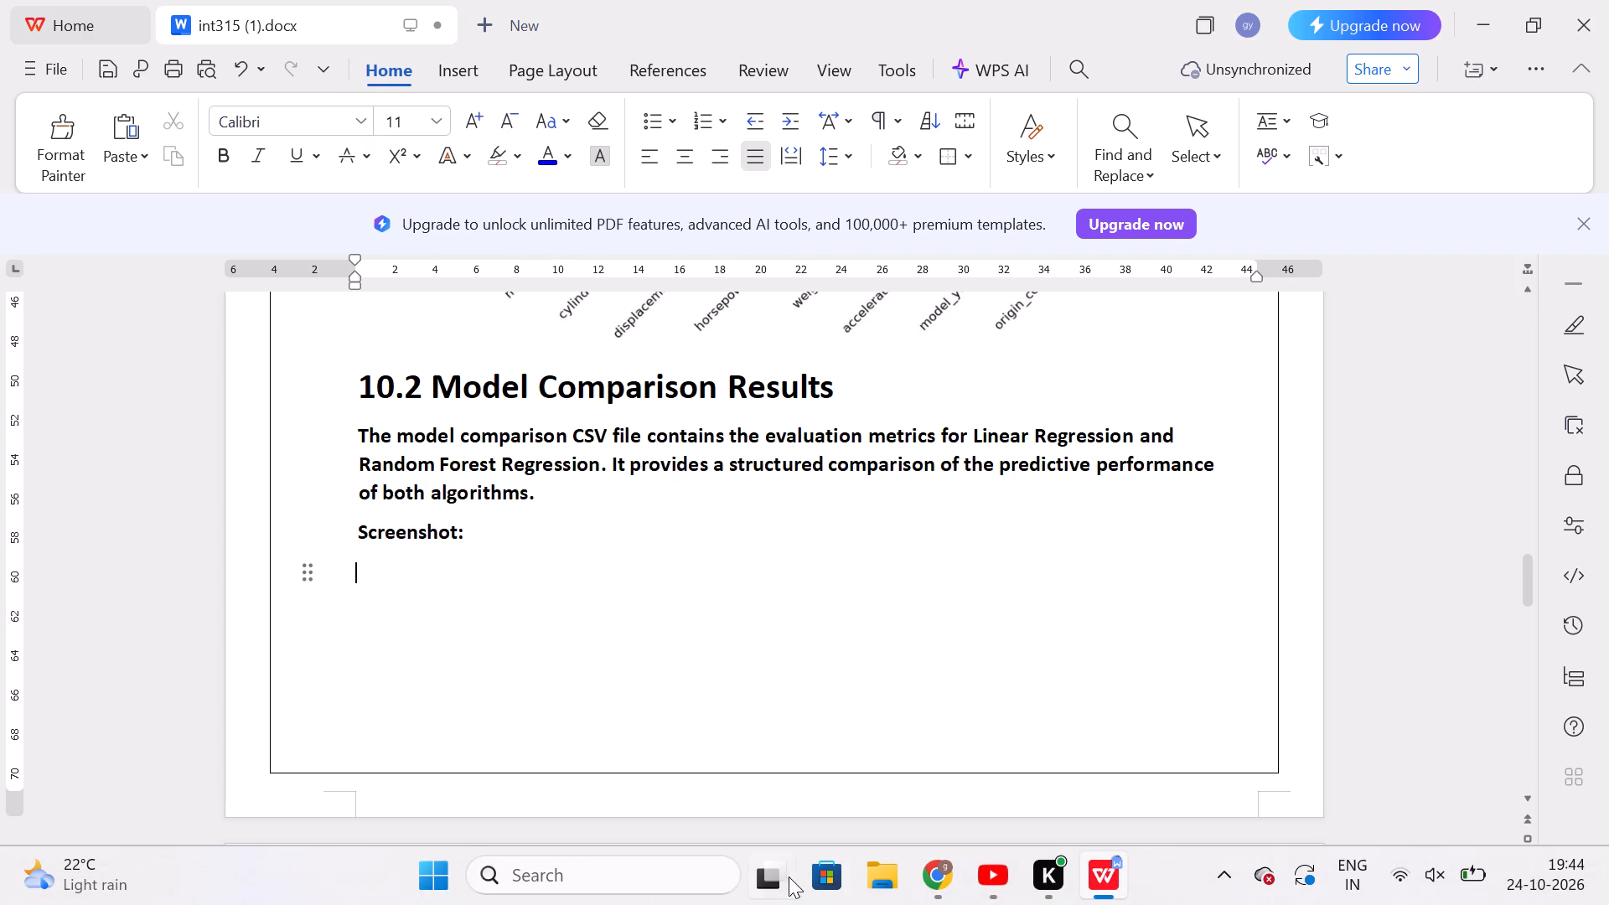
Switch to the Colab notebook and recapture a snip of the Linear Regression and Random Forest comparison table, including its header row.
left_click(884, 814)
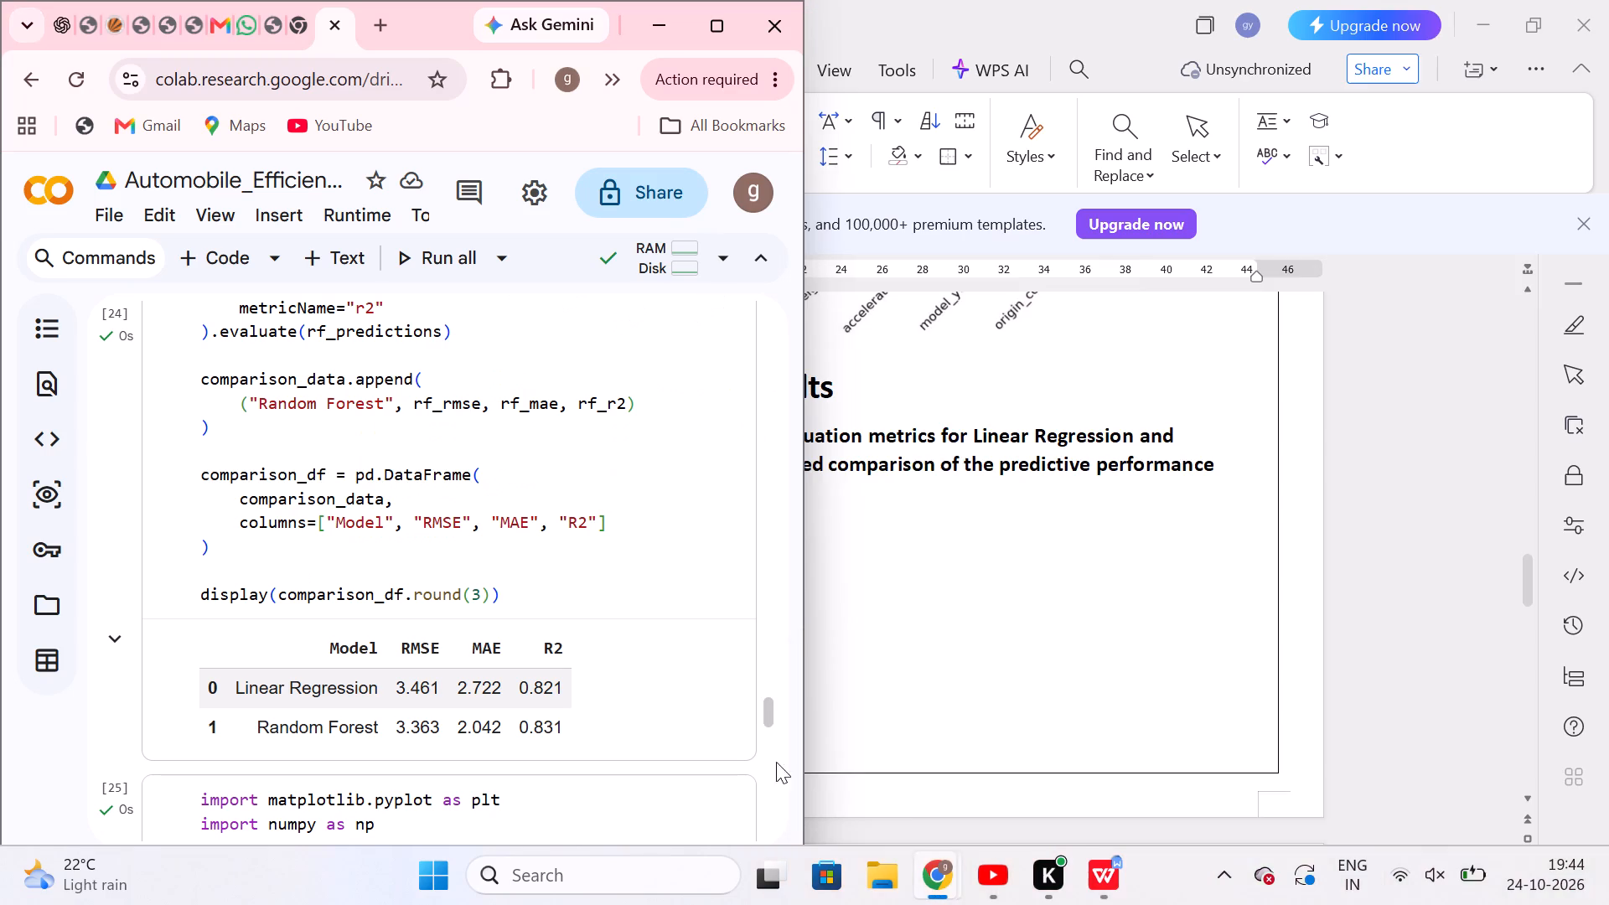
key("shift+super+s")
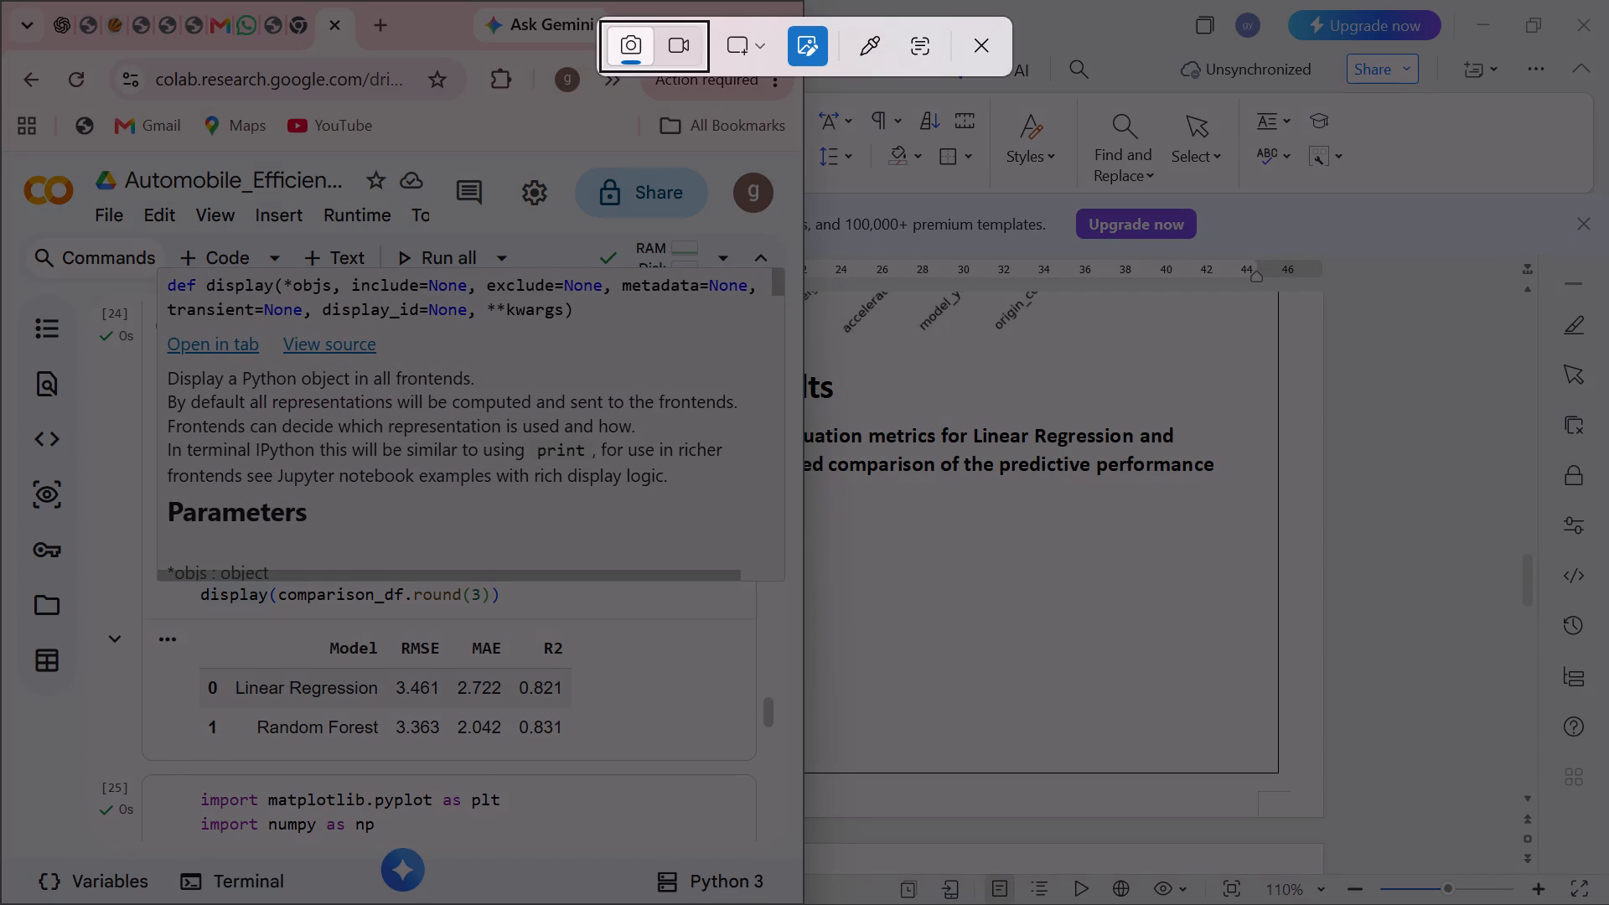
left_click_drag(175, 666, 654, 768)
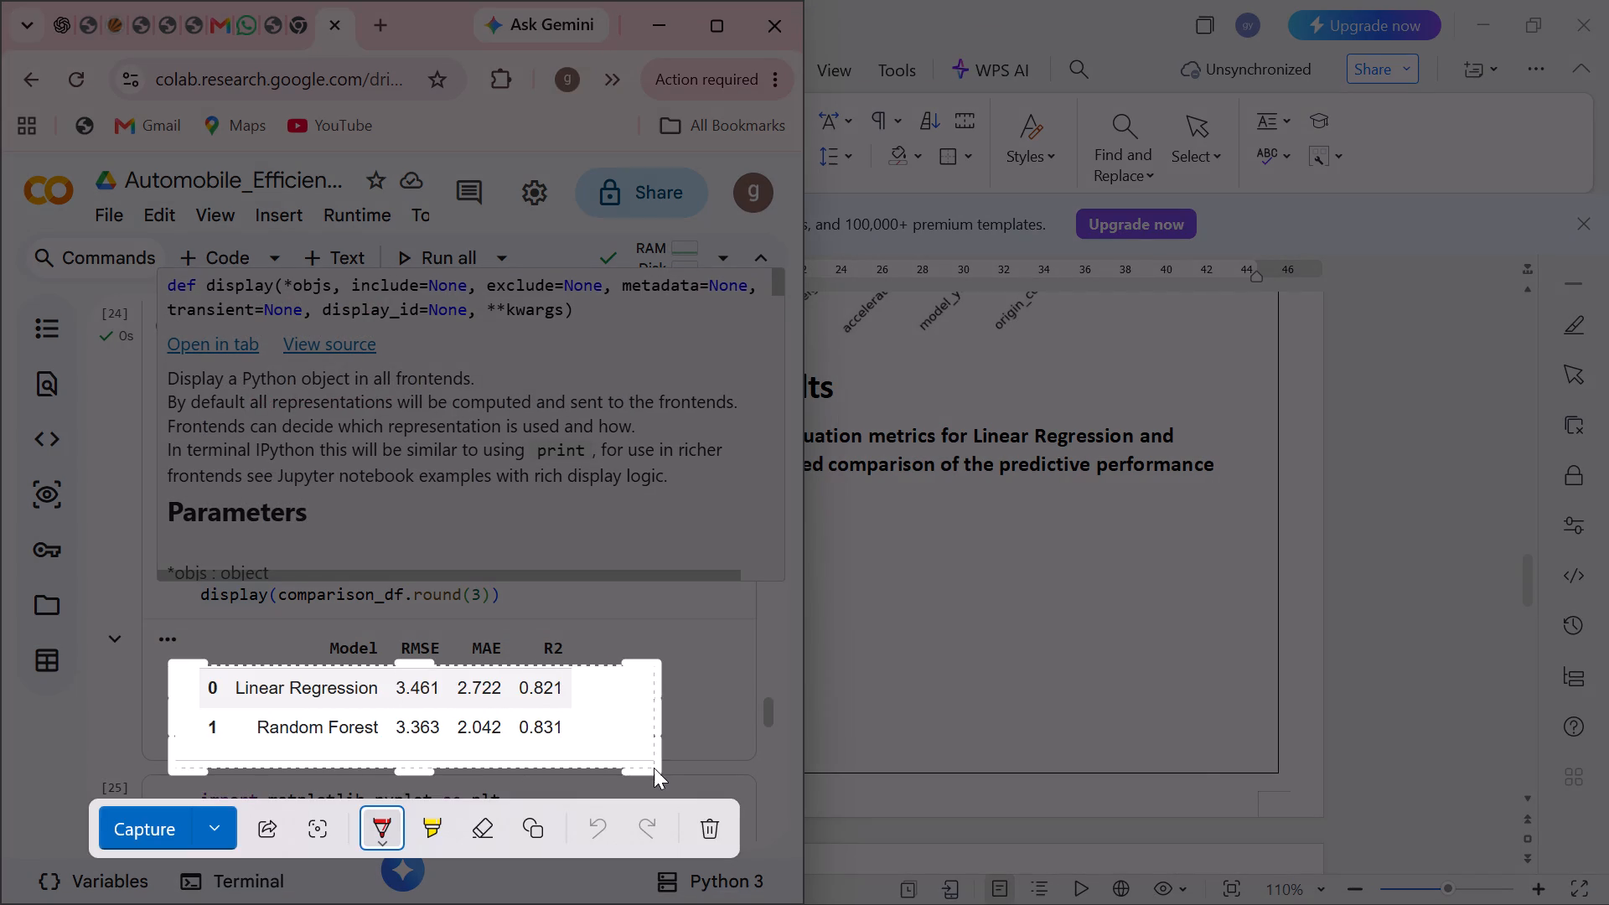
left_click(227, 571)
left_click(719, 818)
key("shift+super+s")
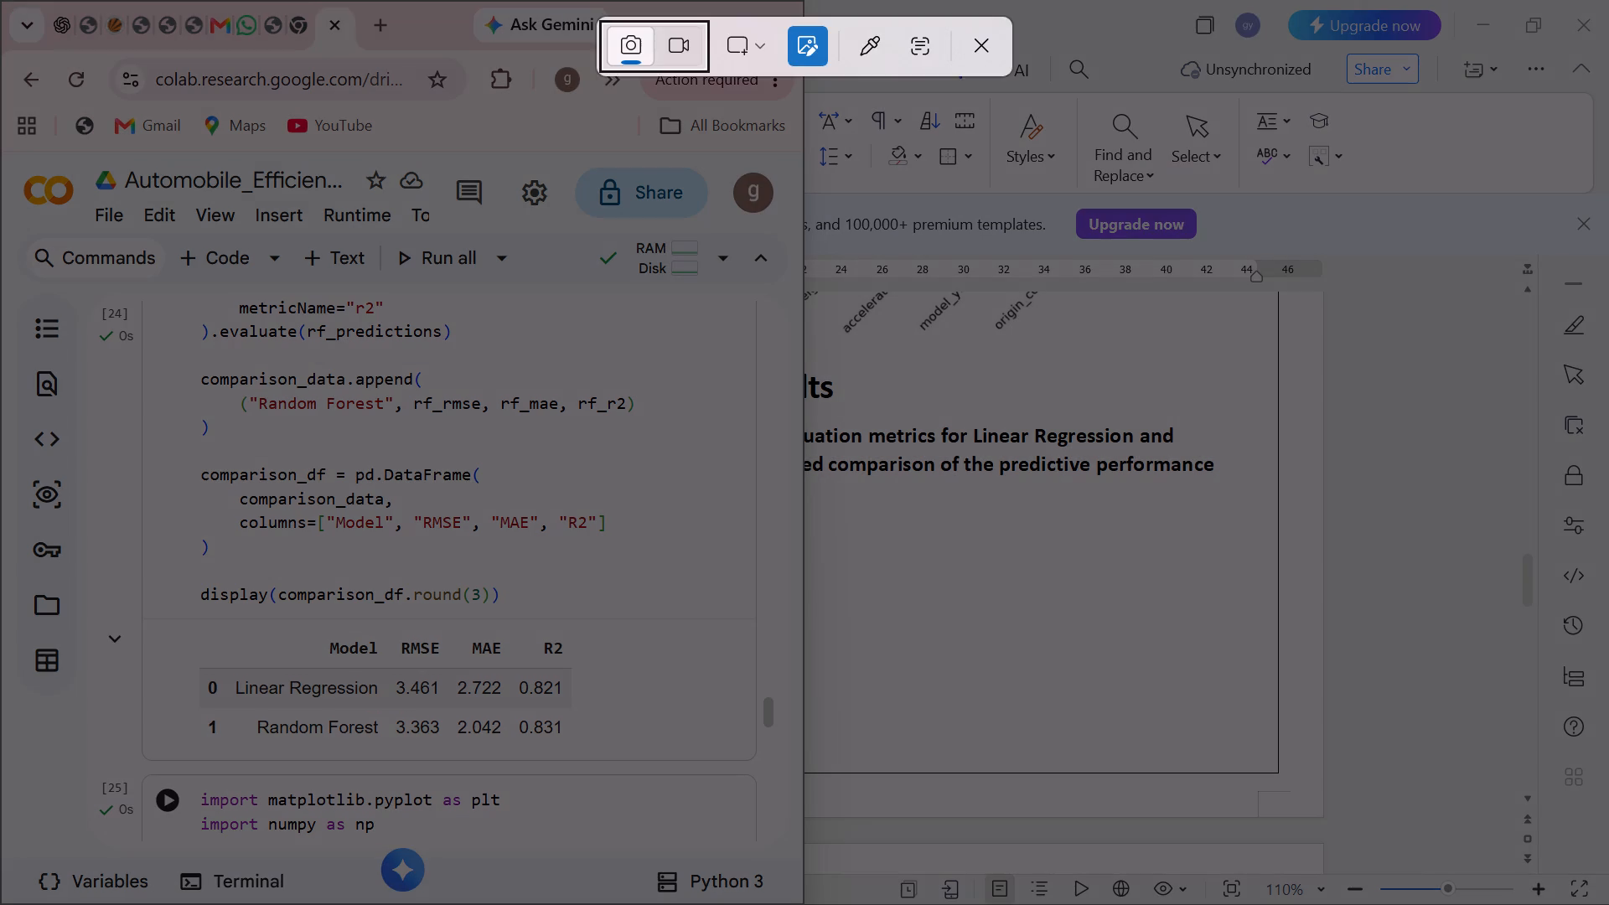
left_click_drag(163, 620, 670, 765)
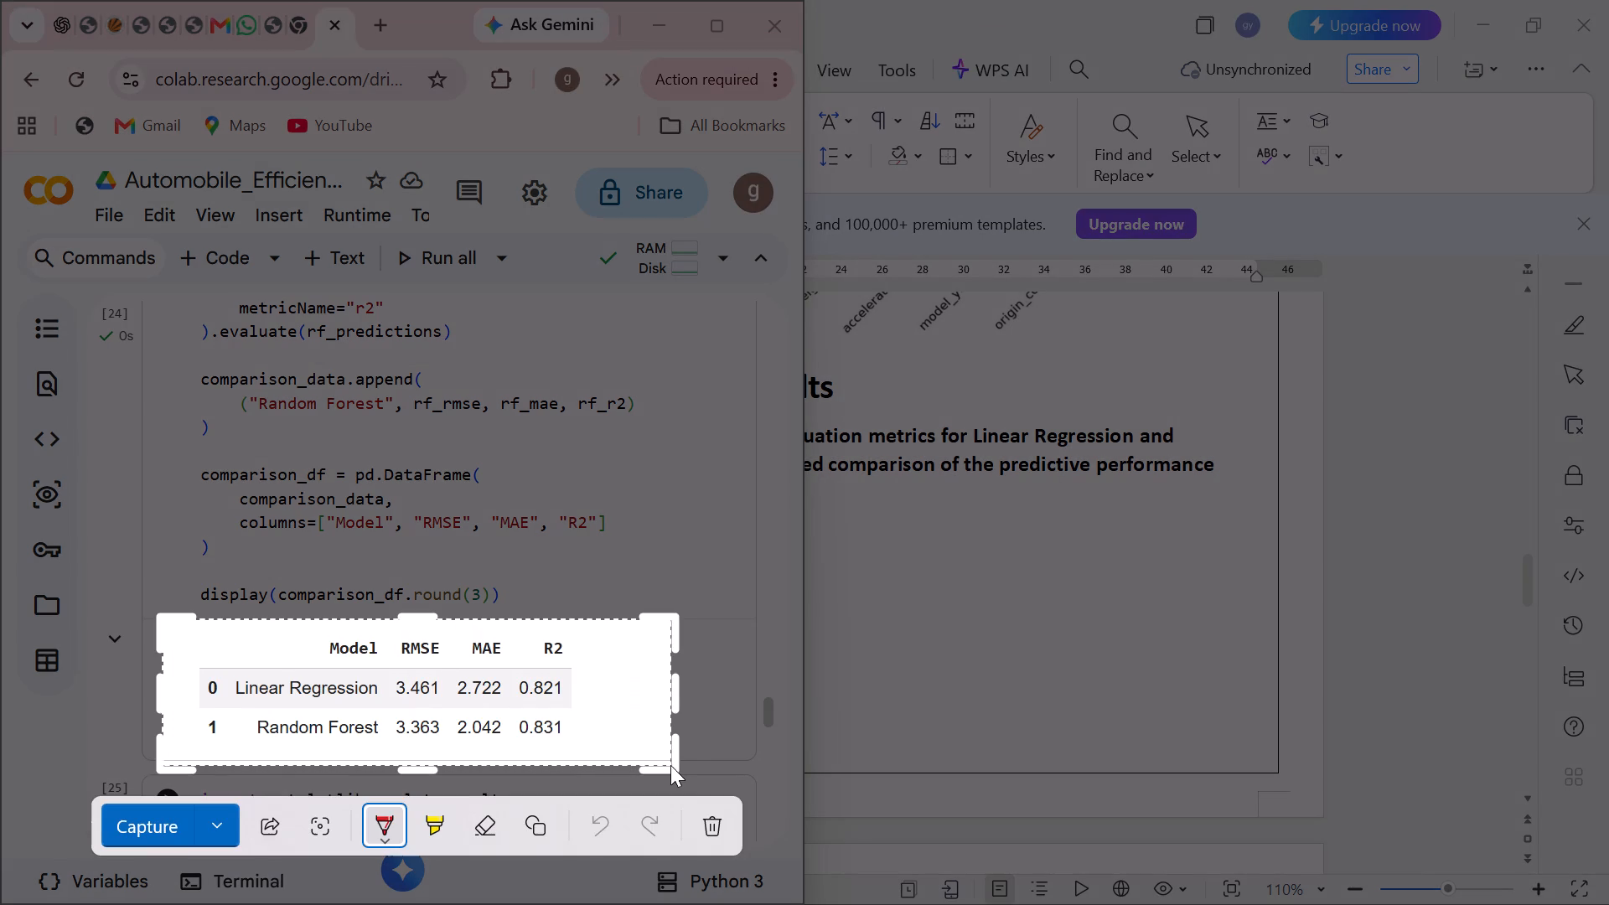
left_click(173, 827)
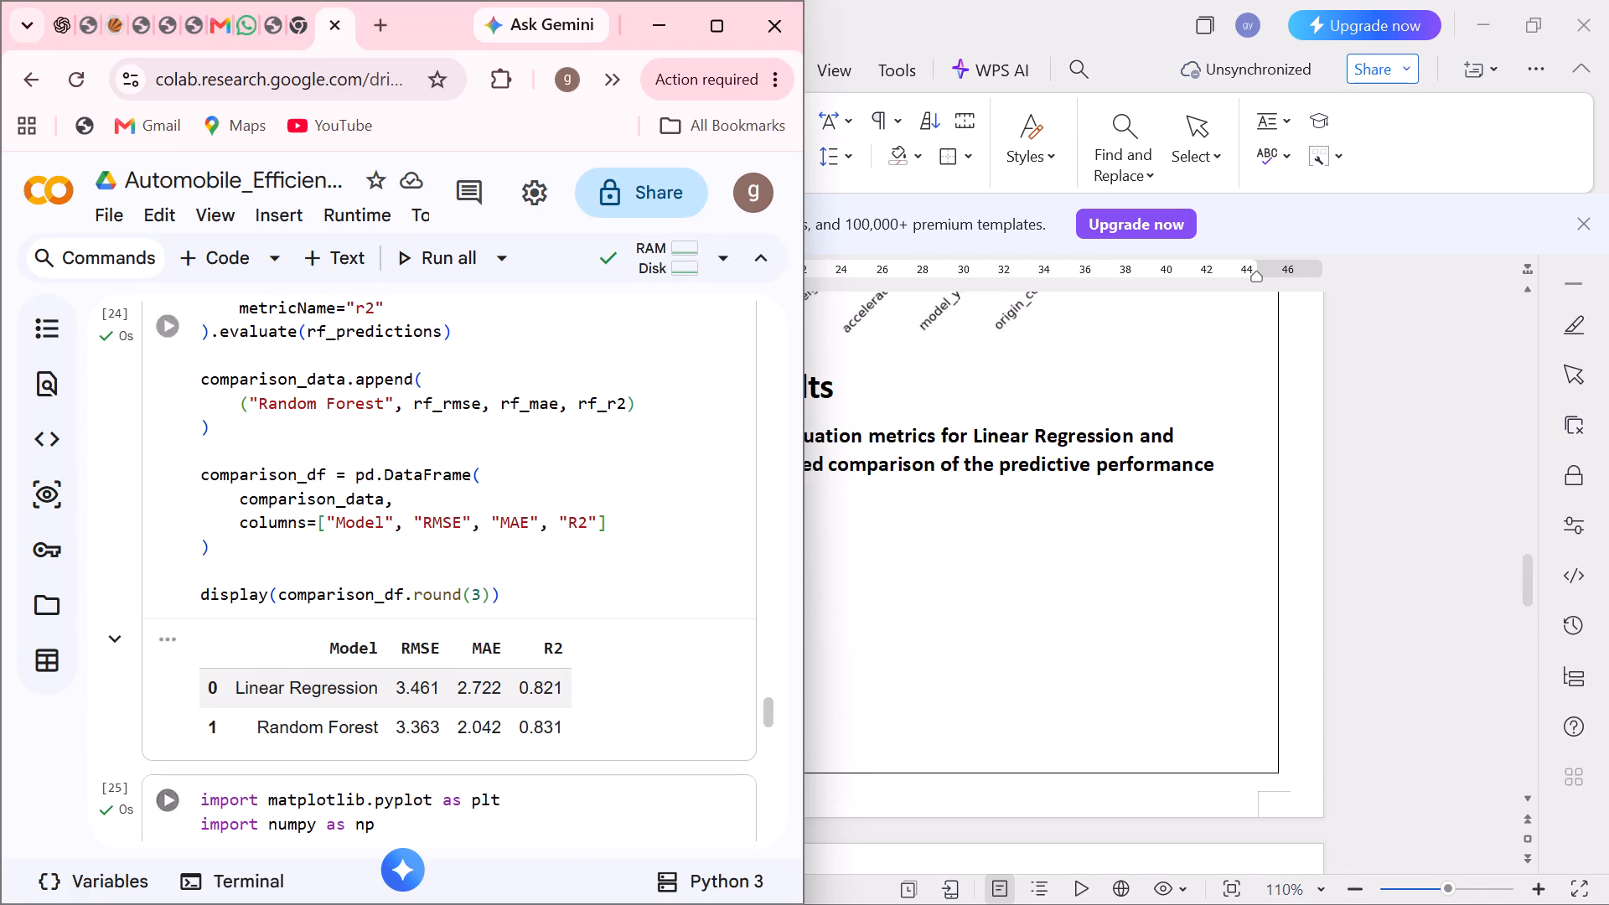
Return to the WPS report and paste the new comparison table snip below the Screenshot label in section 10.2.
left_click(913, 619)
left_click(411, 569)
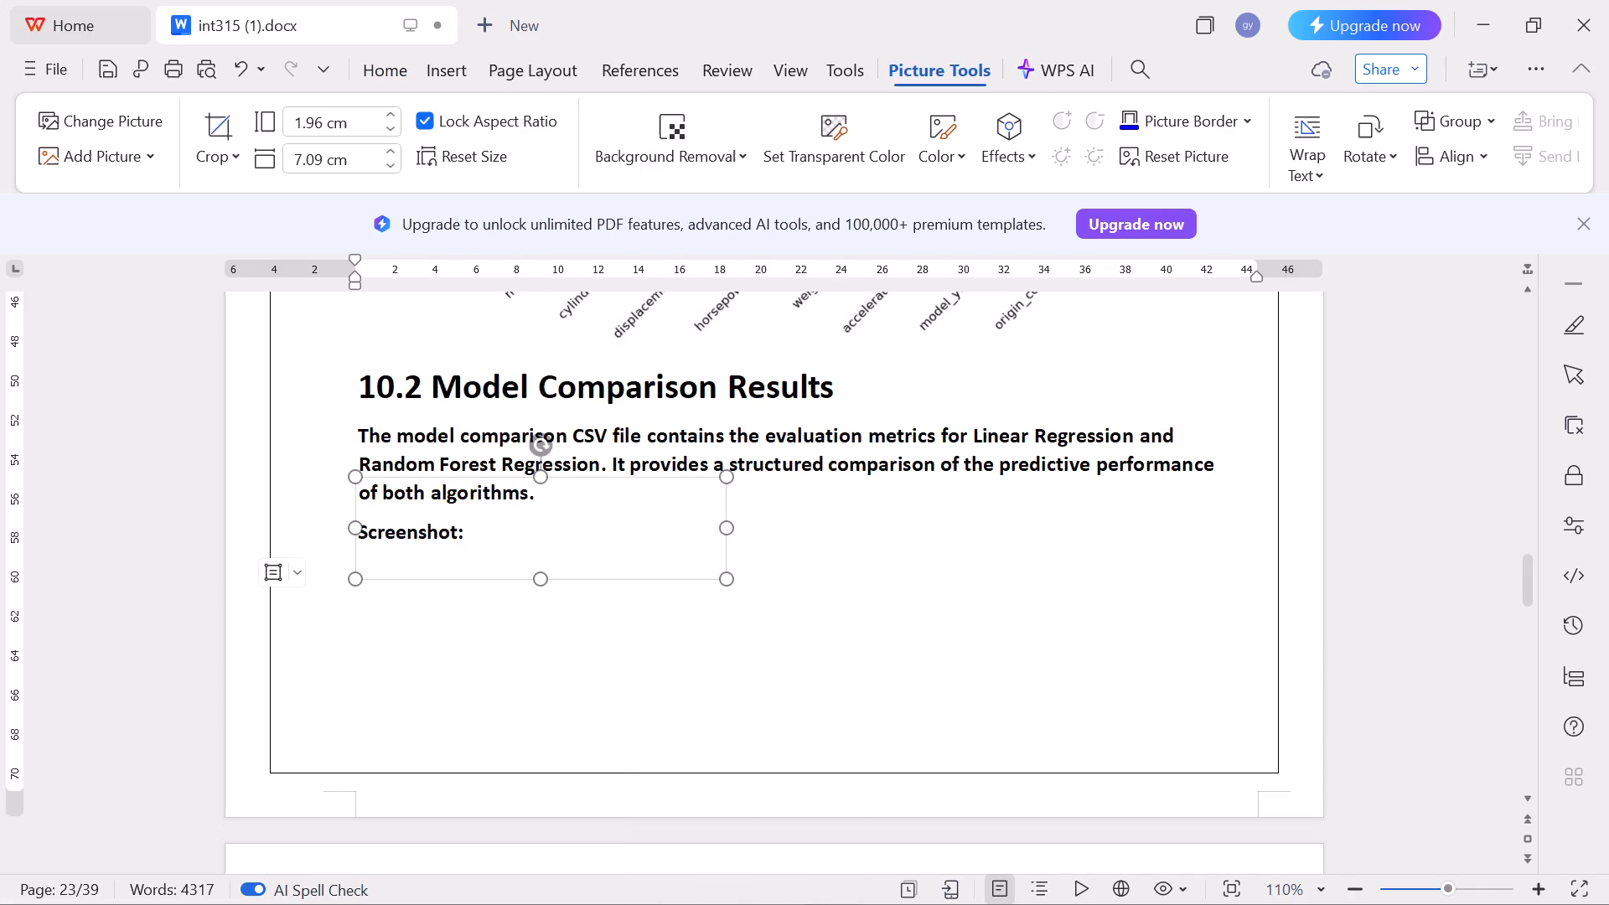
left_click(455, 632)
key("ctrl+v")
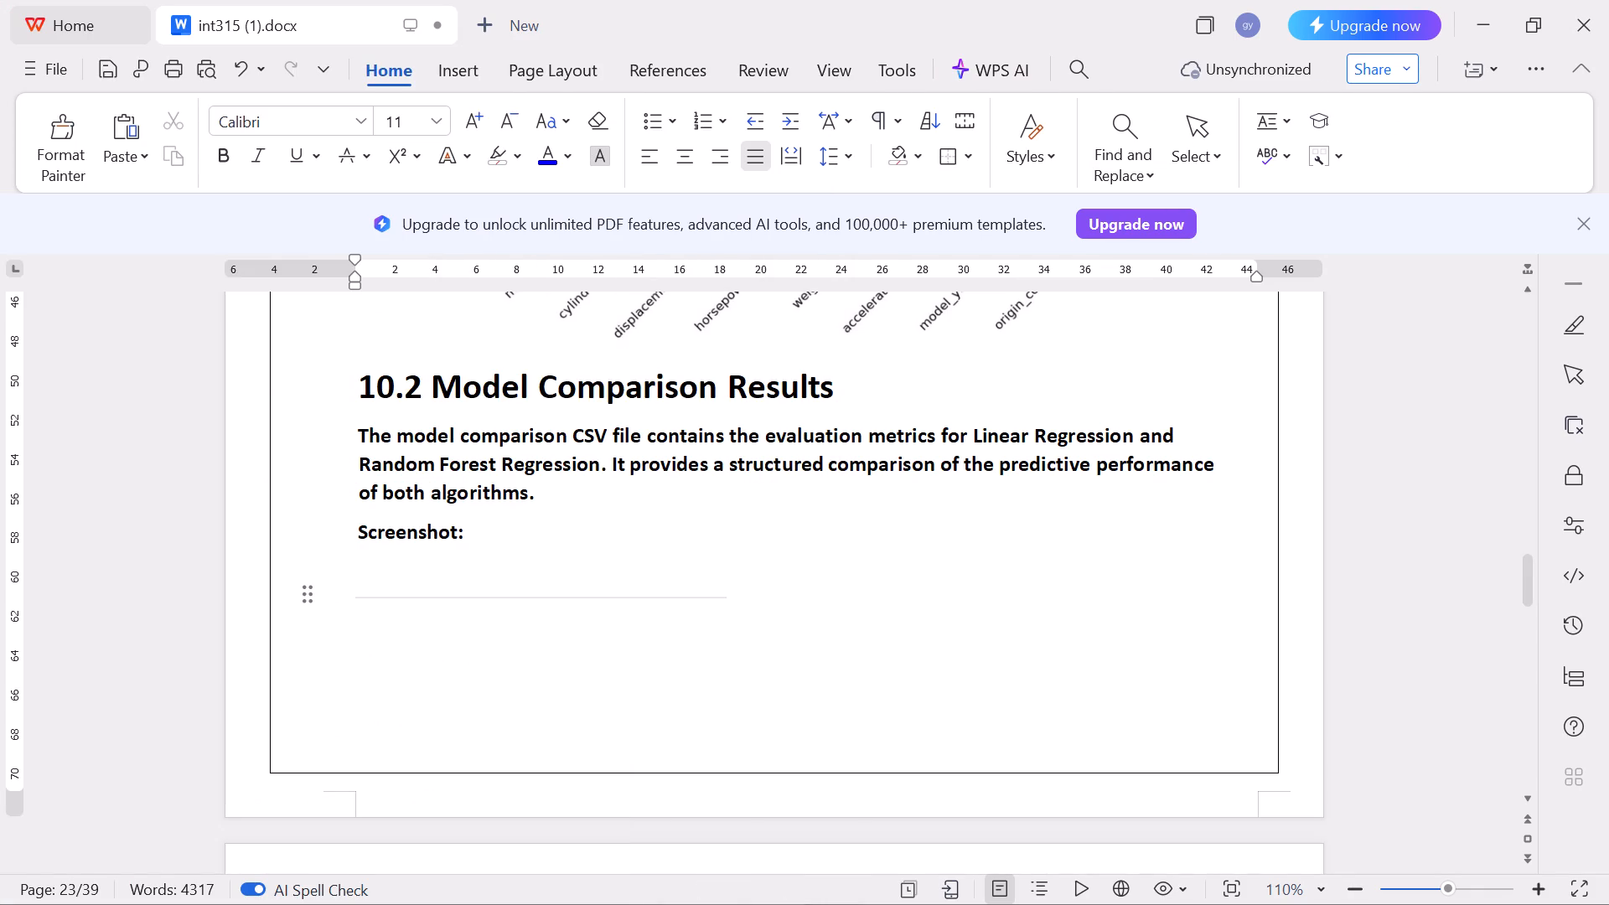
left_click(472, 607)
left_click(472, 607)
left_click(439, 559)
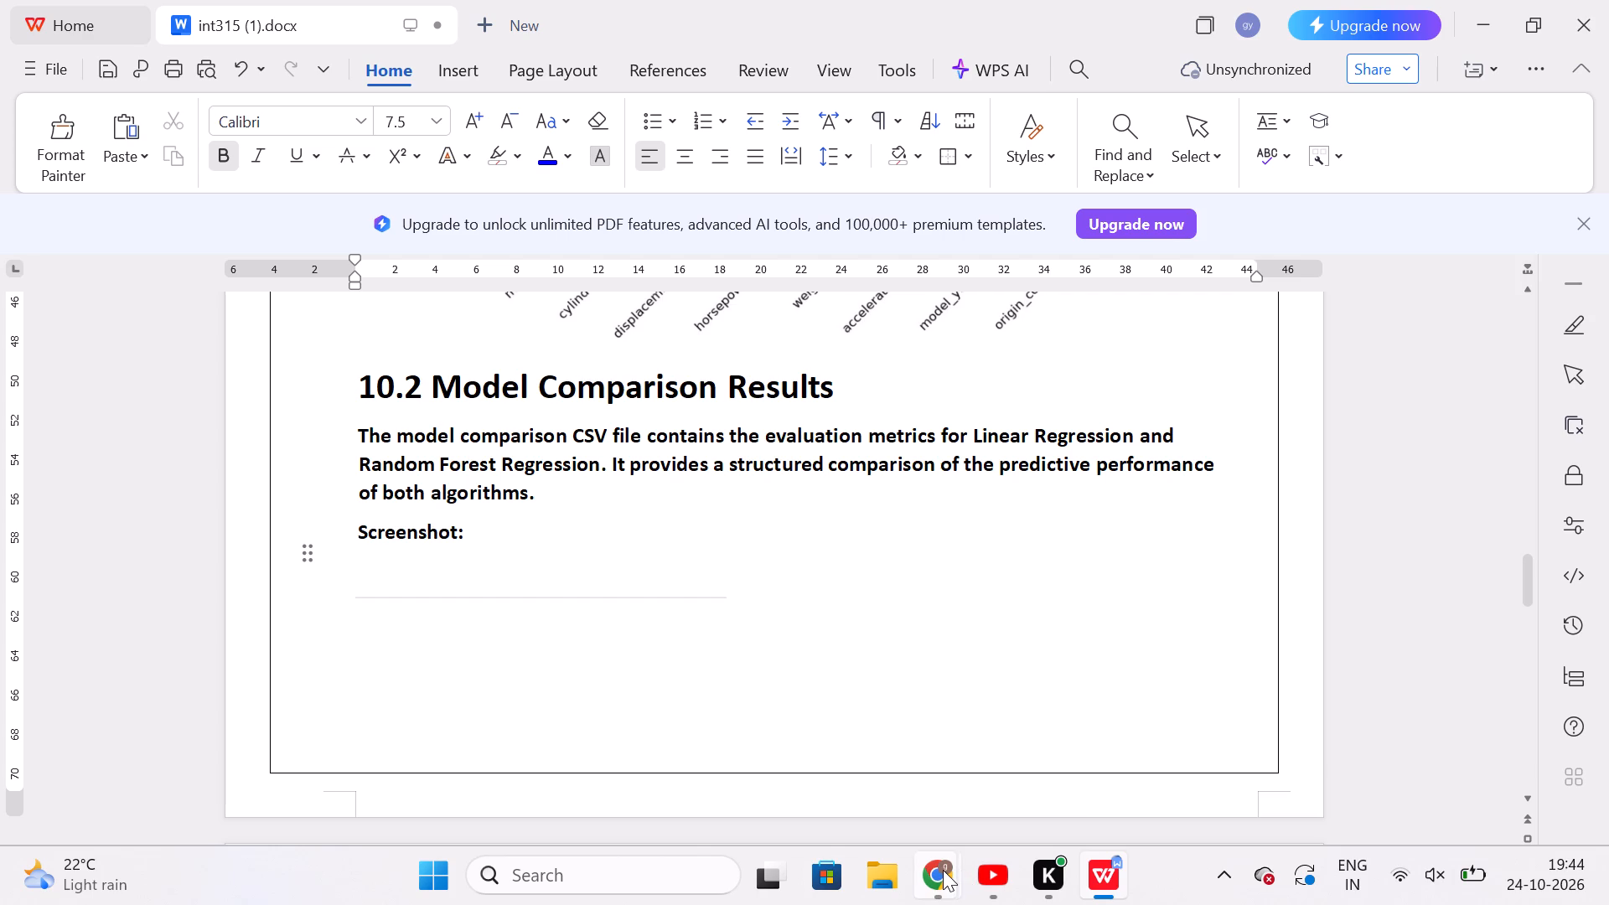
Copy the model comparison output table from the Colab notebook and paste it into the WPS report under section 10.2's Screenshot label.
left_click(907, 758)
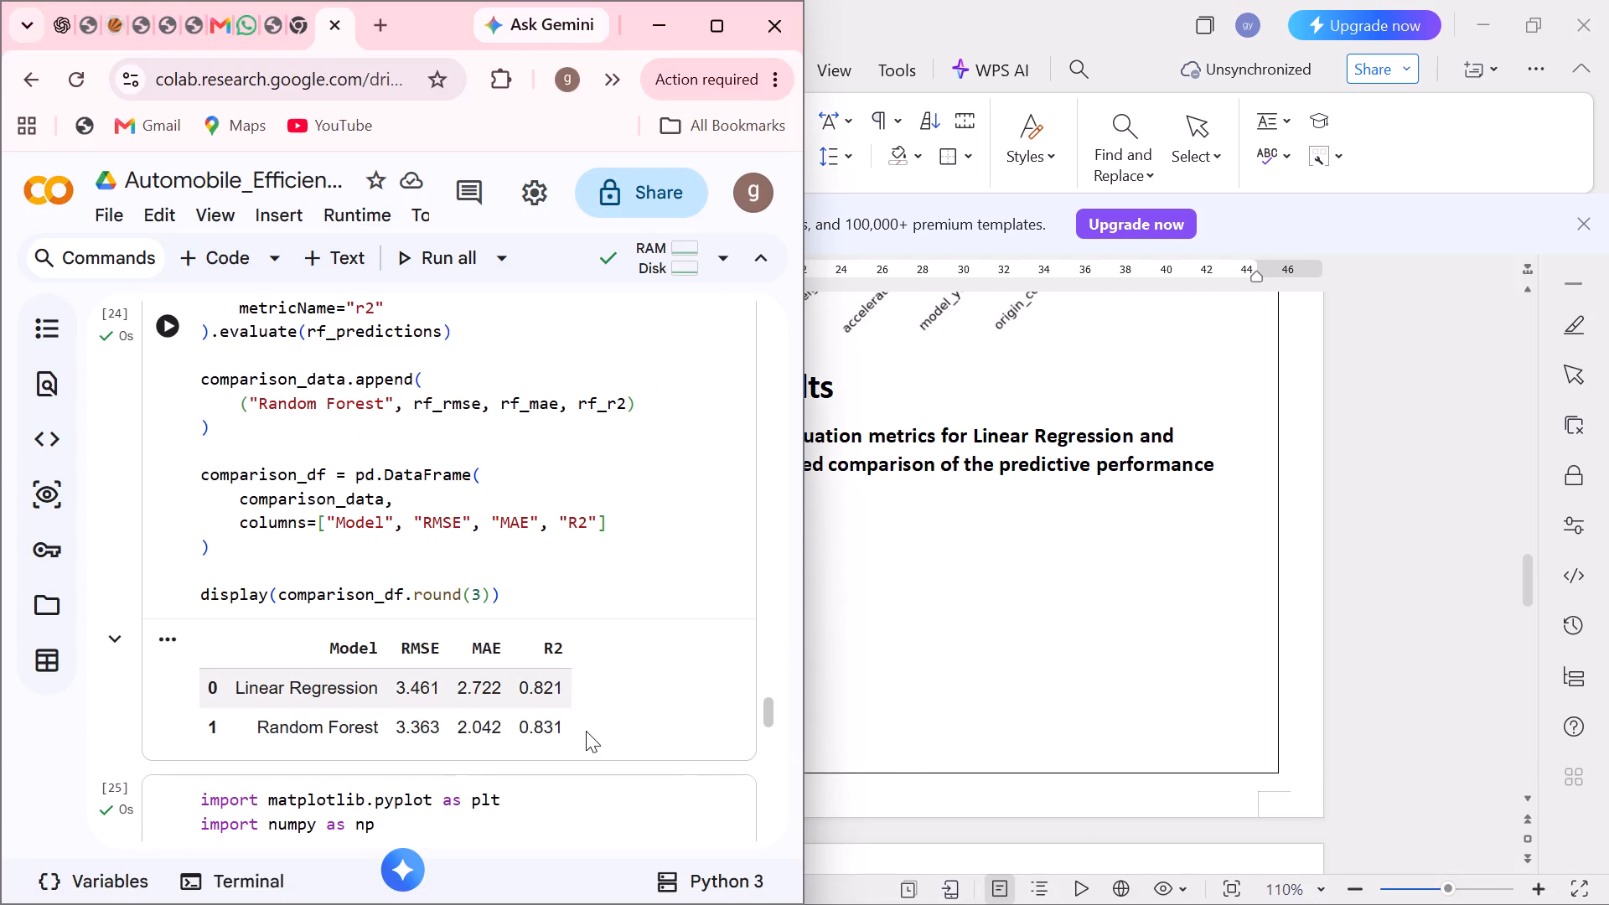
left_click_drag(585, 731, 170, 659)
key("ctrl+c")
key("ctrl+c")
key("ctrl+c")
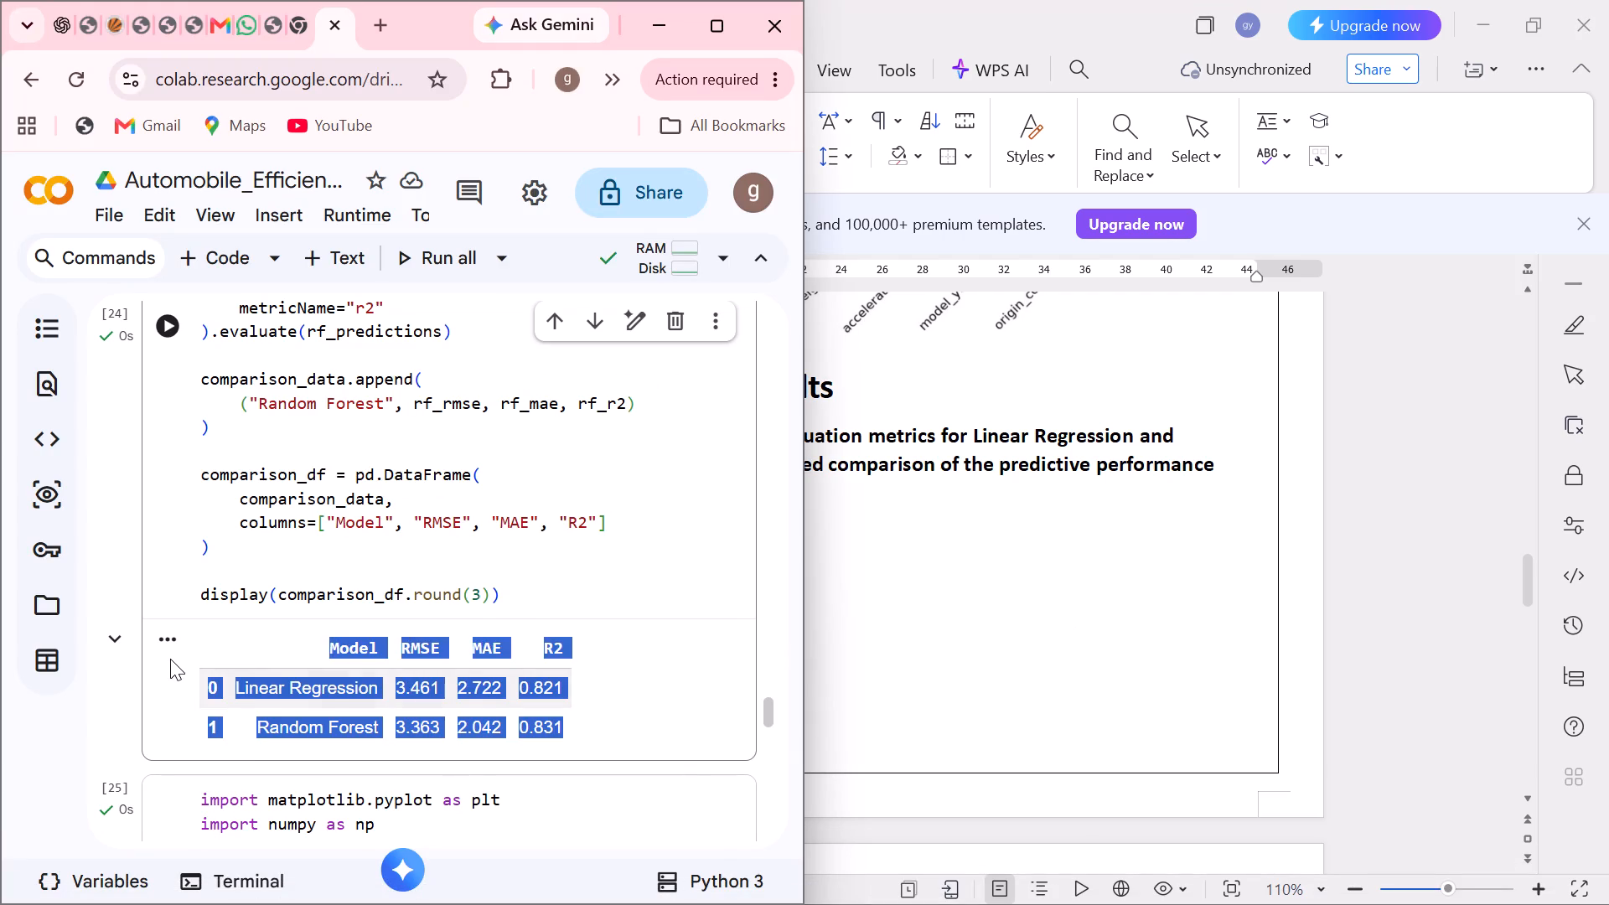
left_click(170, 659)
left_click(962, 669)
left_click(428, 592)
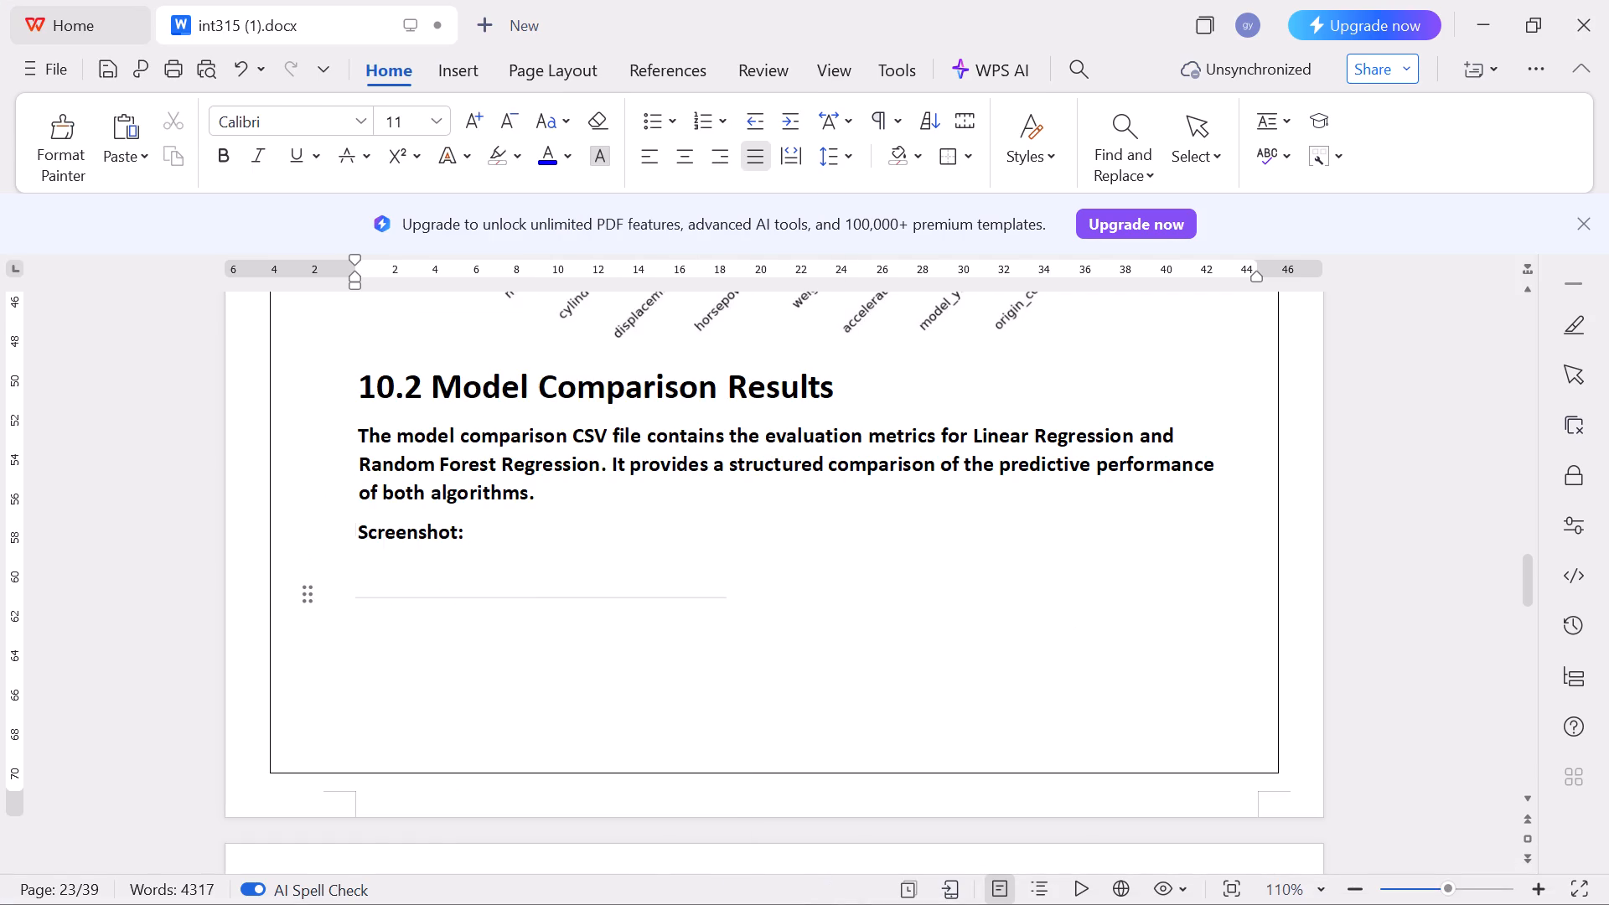
left_click(588, 630)
left_click(446, 570)
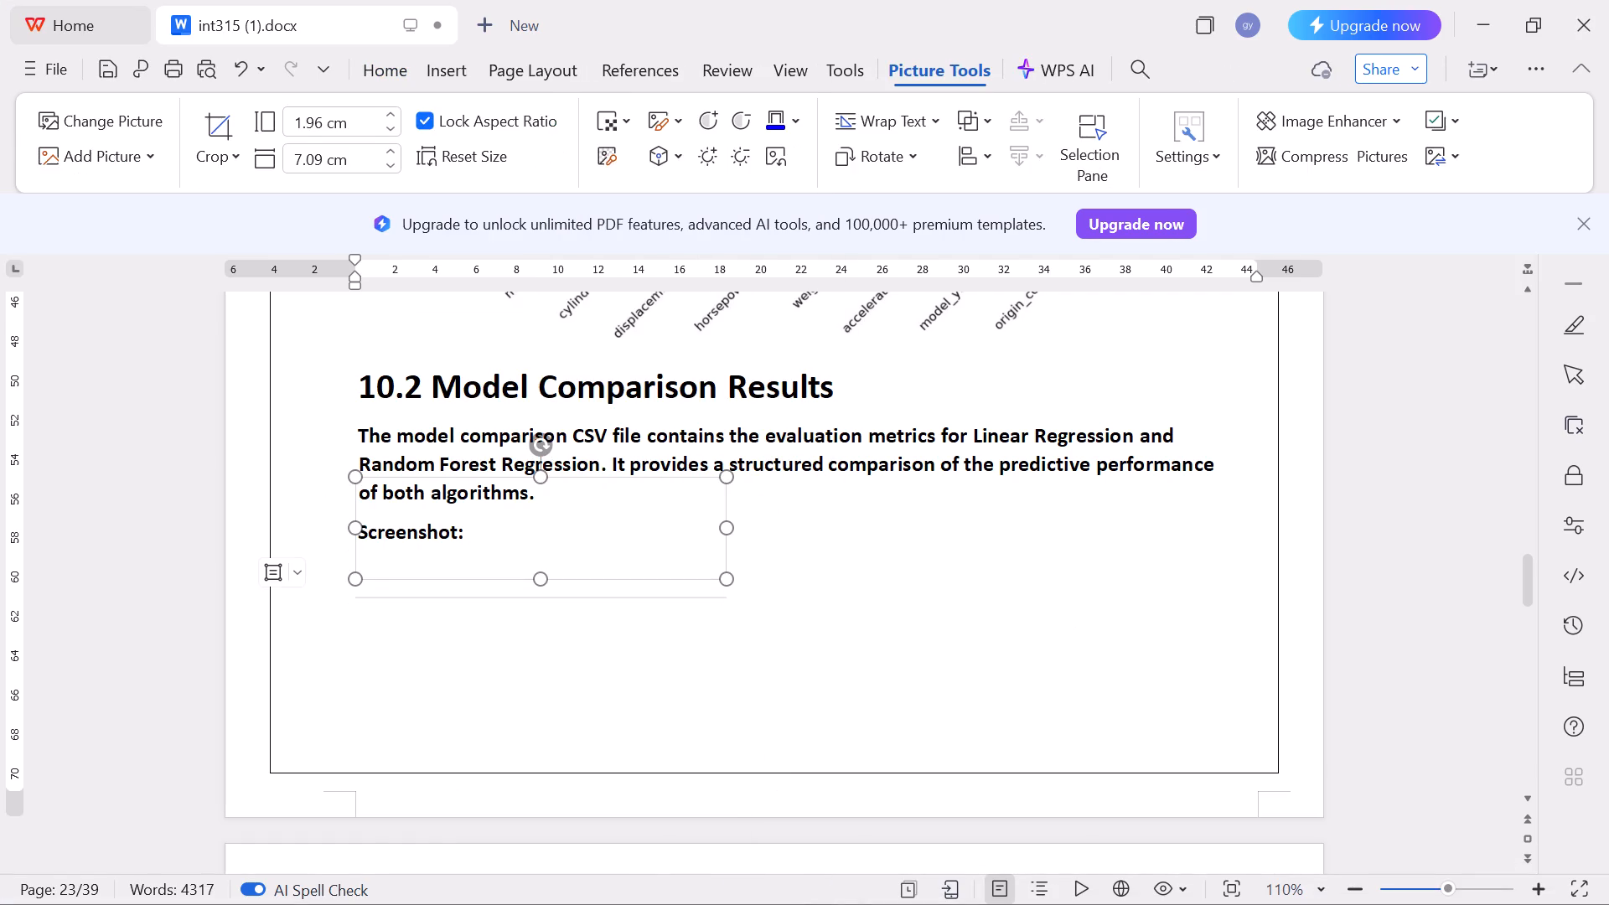
left_click(483, 675)
key("ctrl+v")
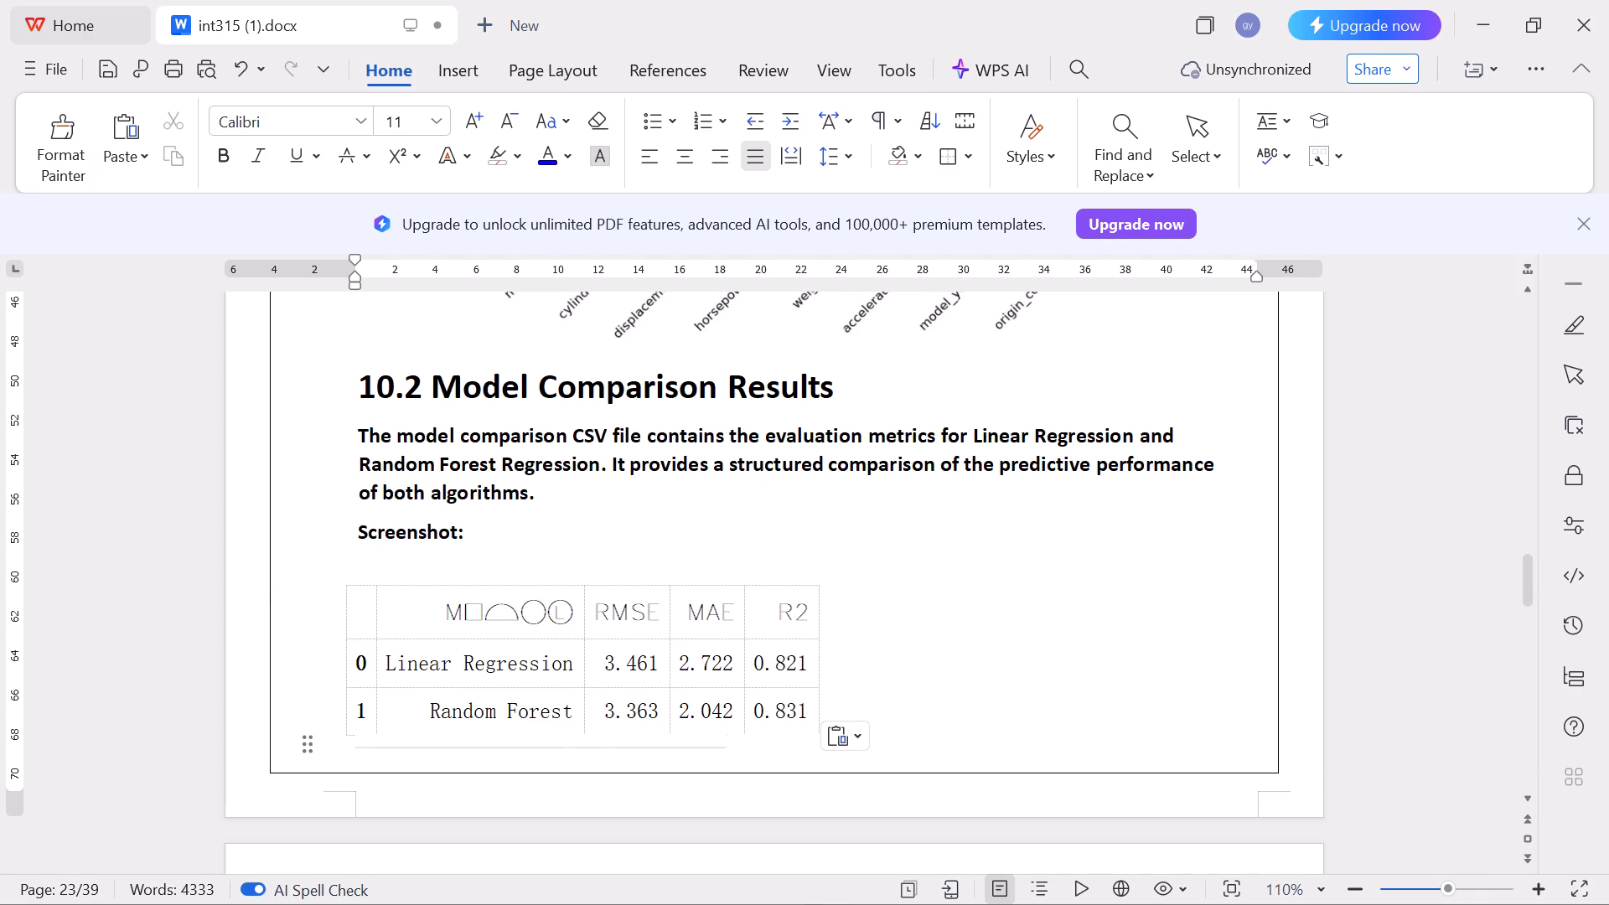
Set the font of the whole pasted model comparison table to Arial.
left_click(895, 584)
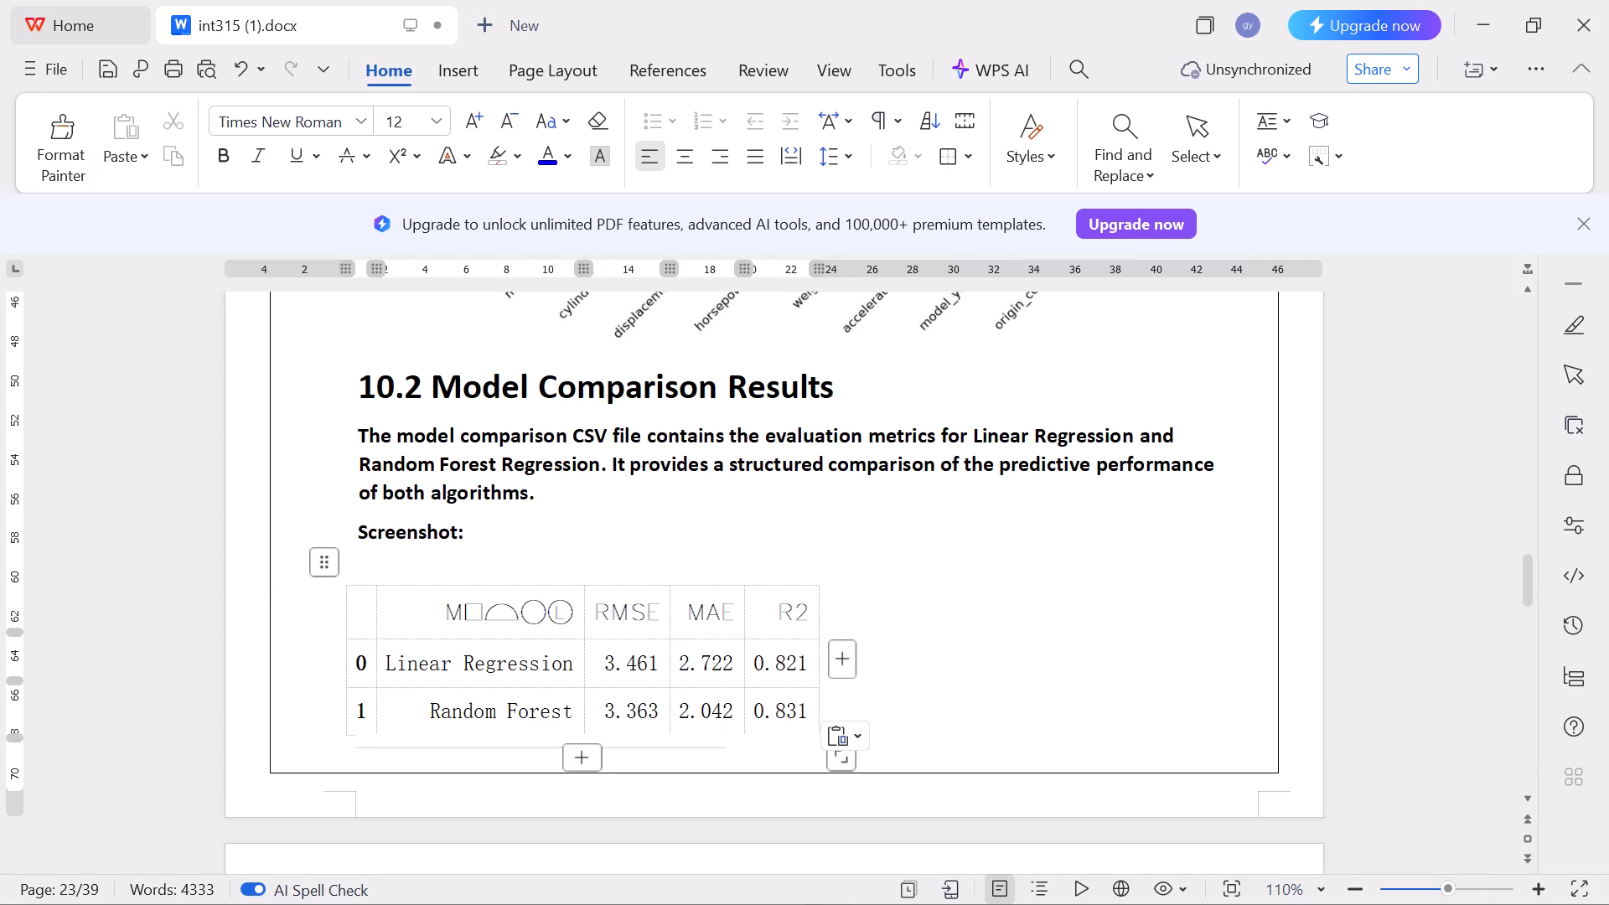
left_click_drag(340, 593, 840, 722)
left_click(360, 117)
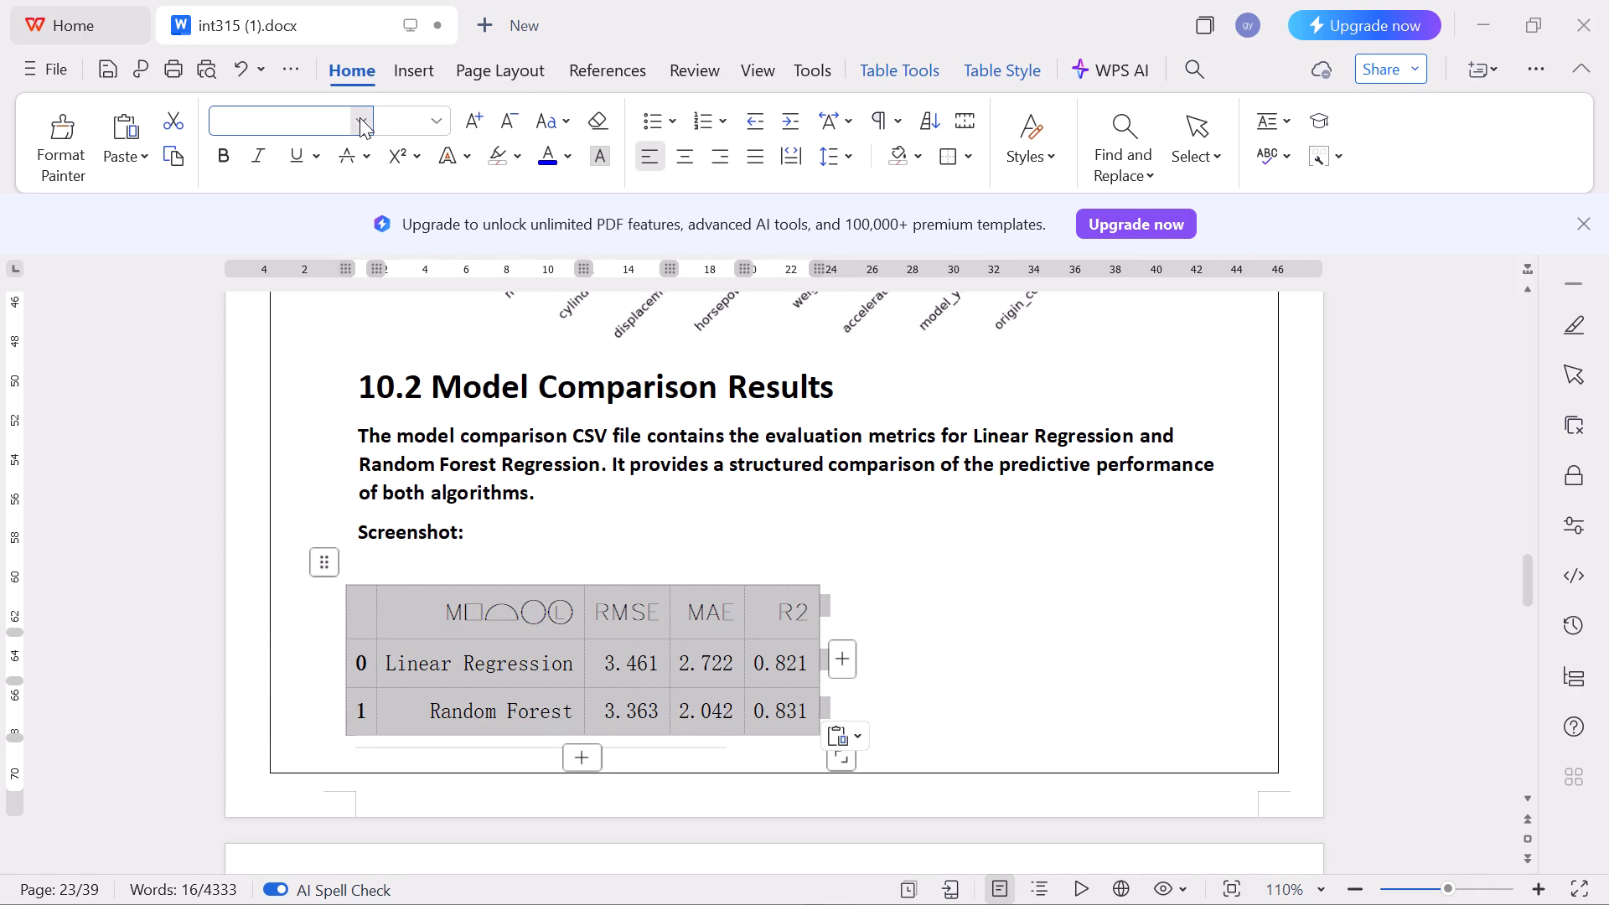
left_click(360, 125)
left_click(360, 123)
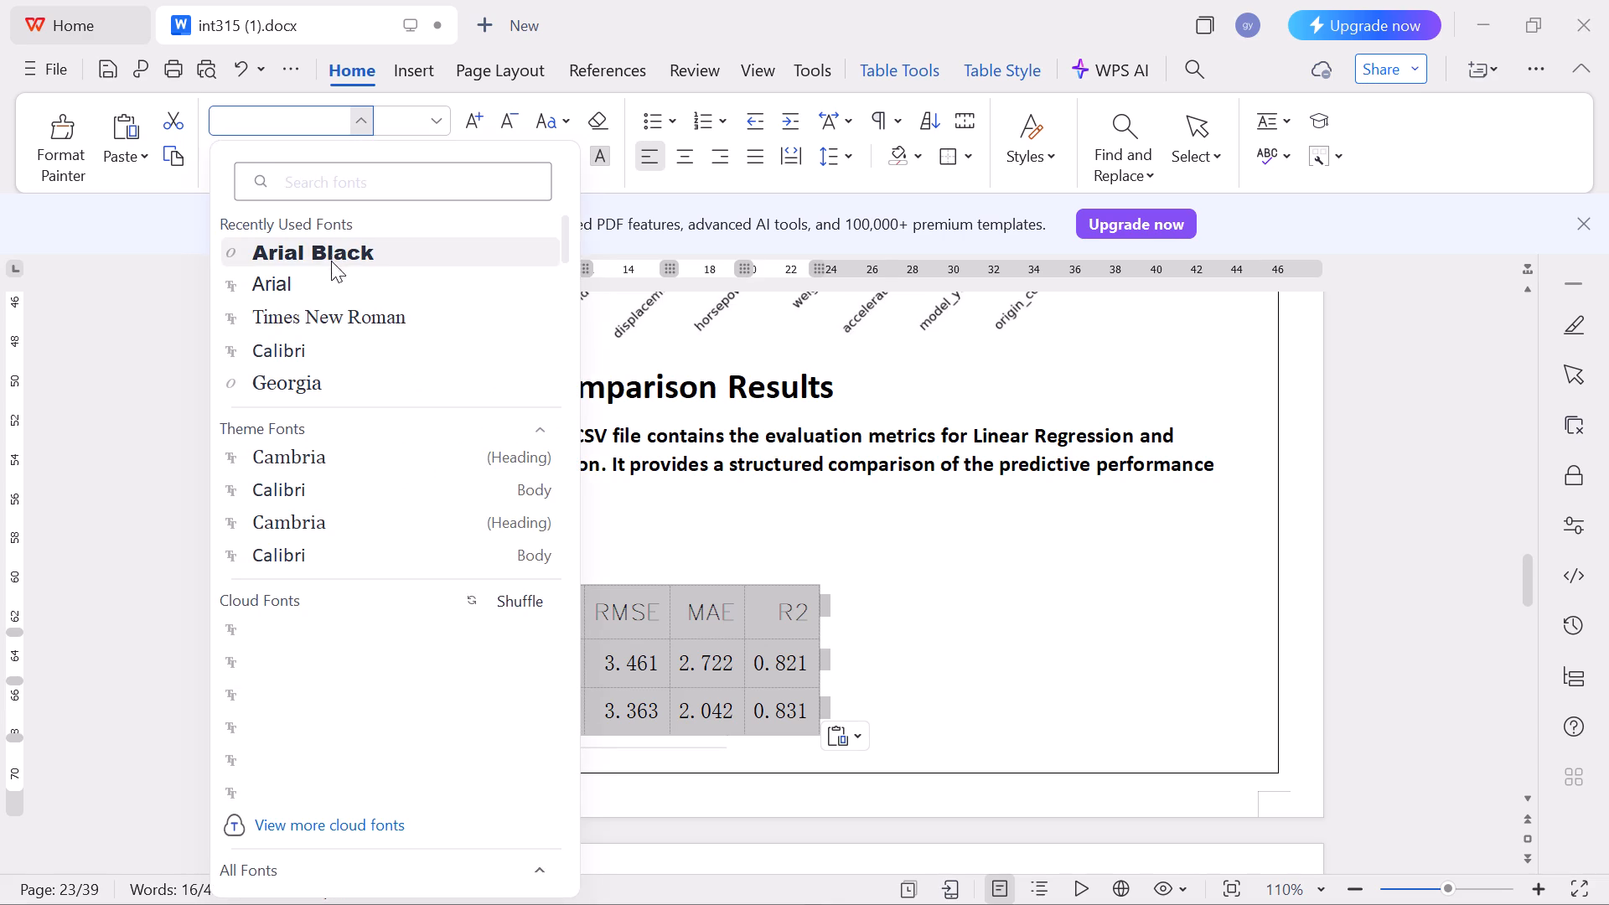
left_click(329, 289)
left_click(1020, 701)
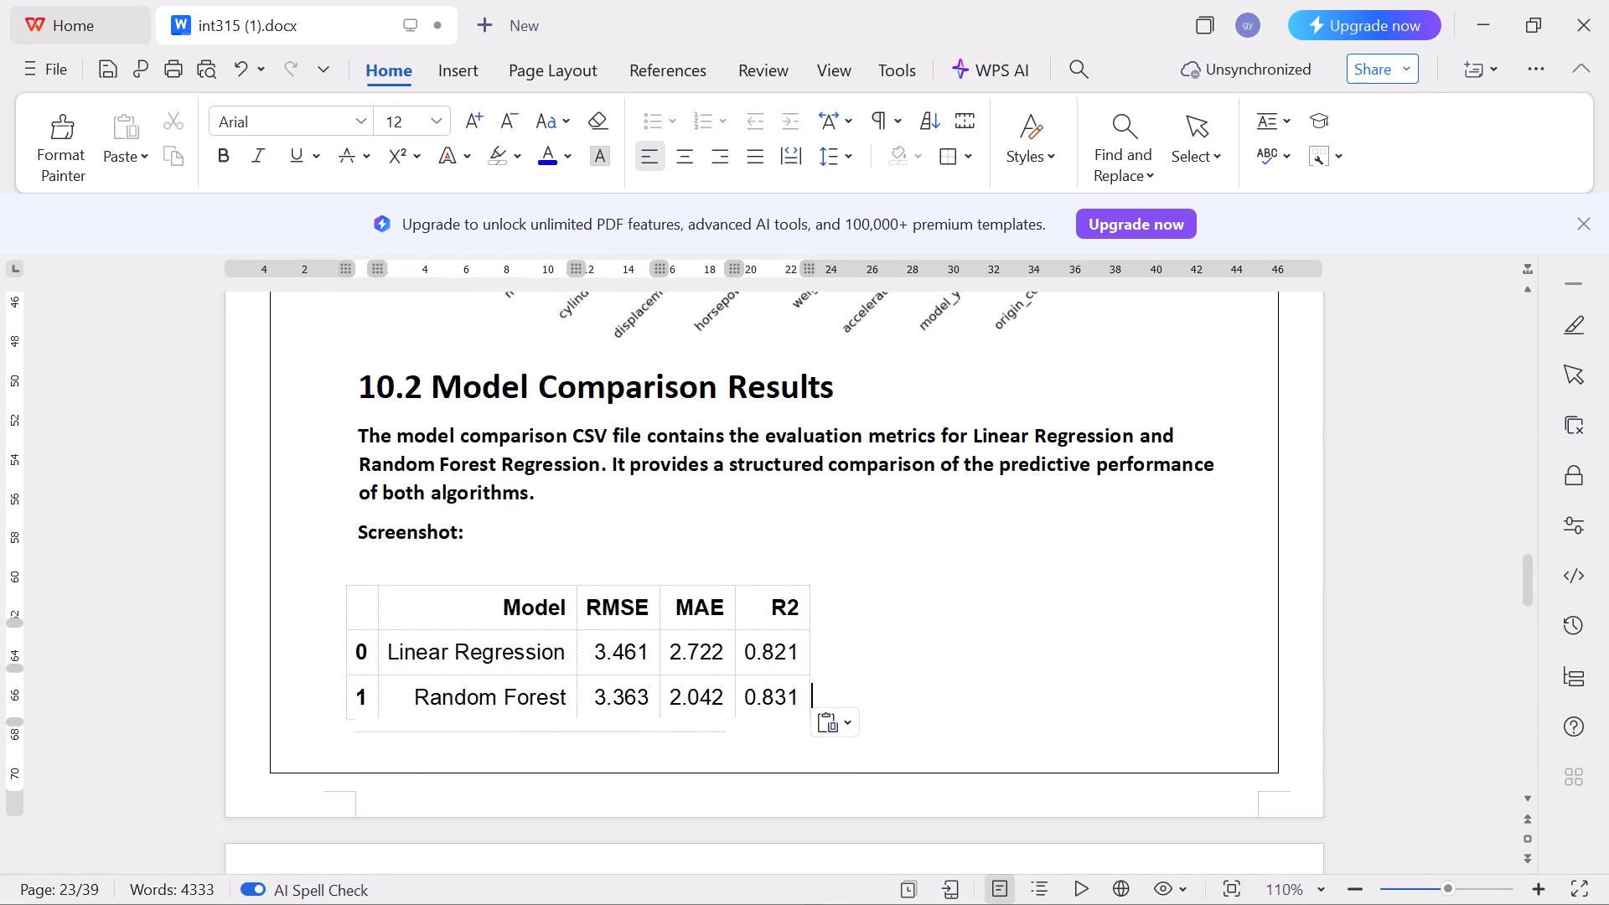
Review the report from section 10.2 through section 11's model performance discussion, and back up to the terminal execution screenshot before the heatmap.
scroll(880, 624, "down", 6)
scroll(880, 624, "up", 1)
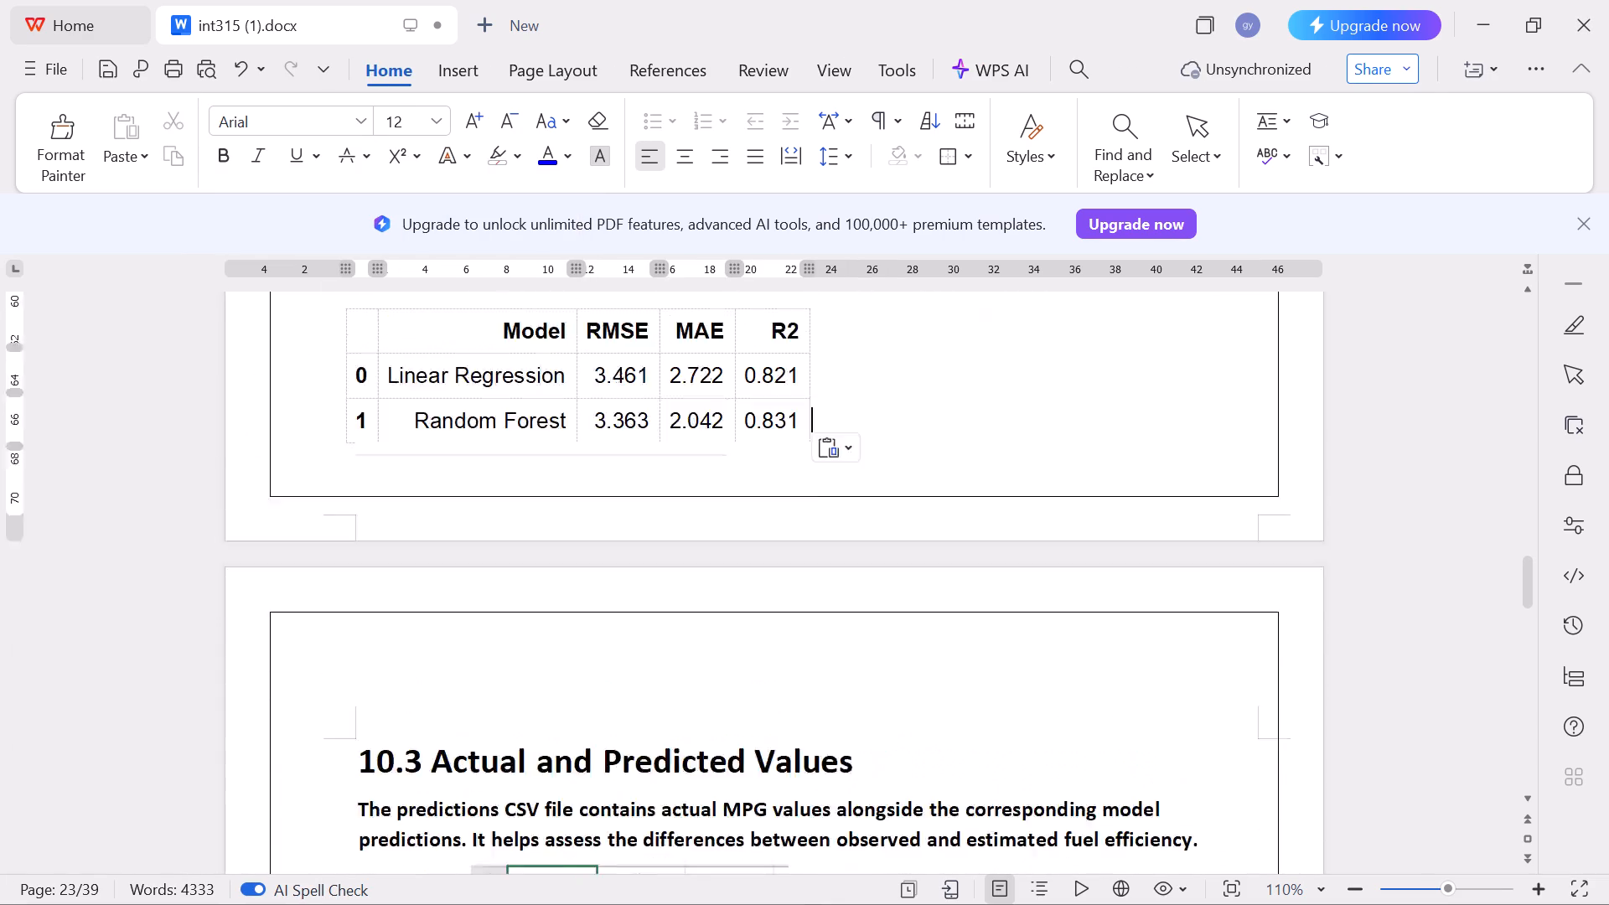
scroll(880, 624, "up", 2)
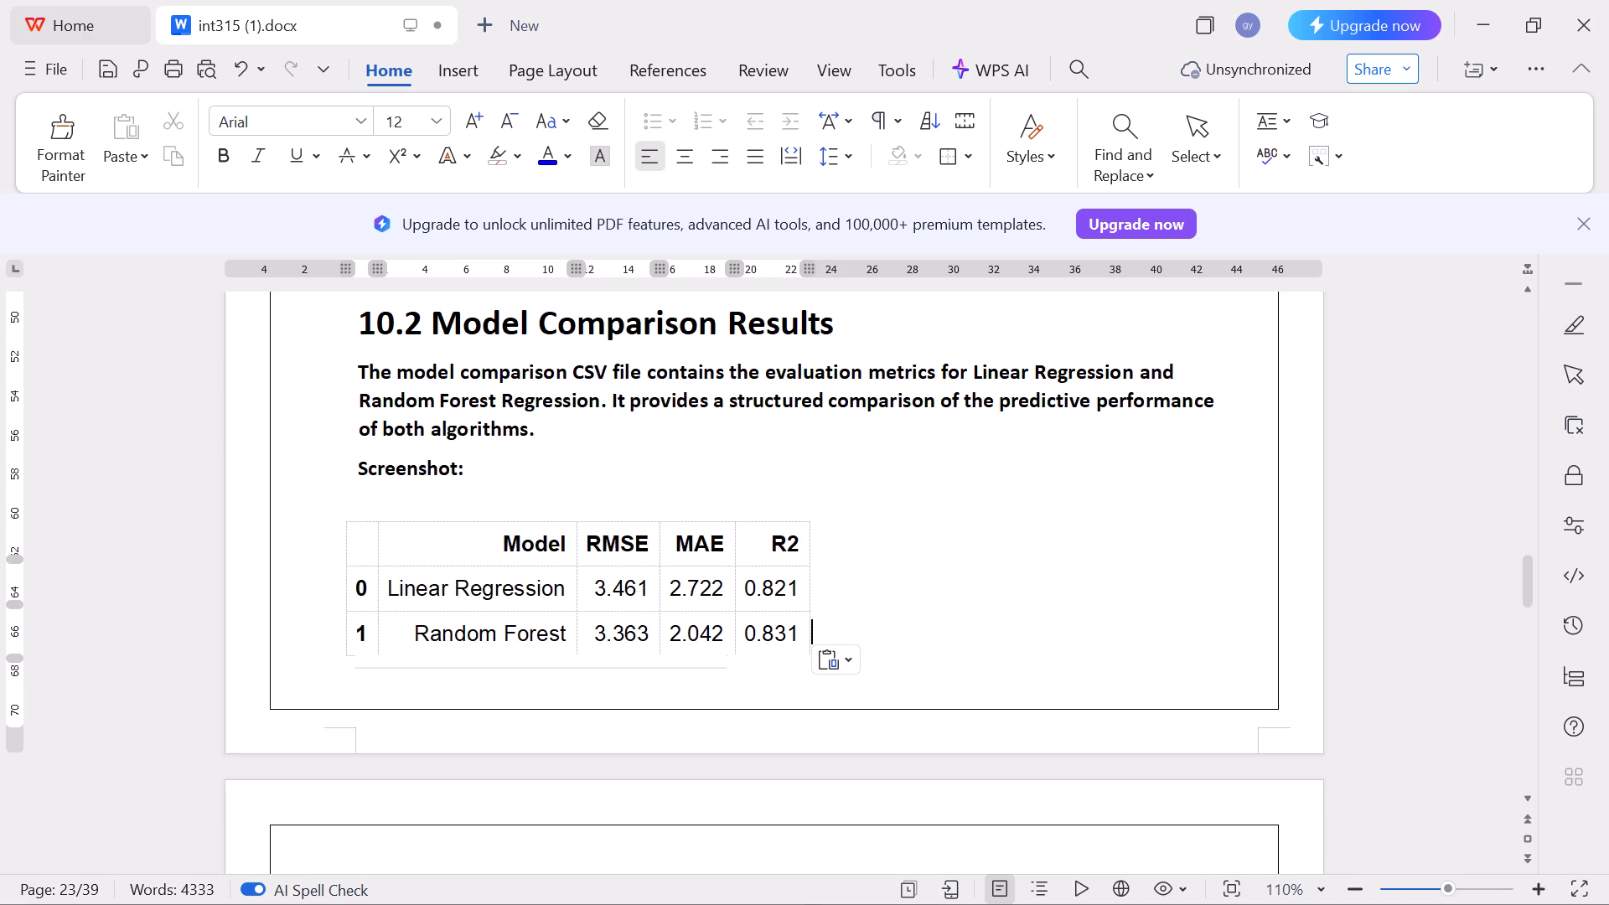
scroll(880, 624, "down", 4)
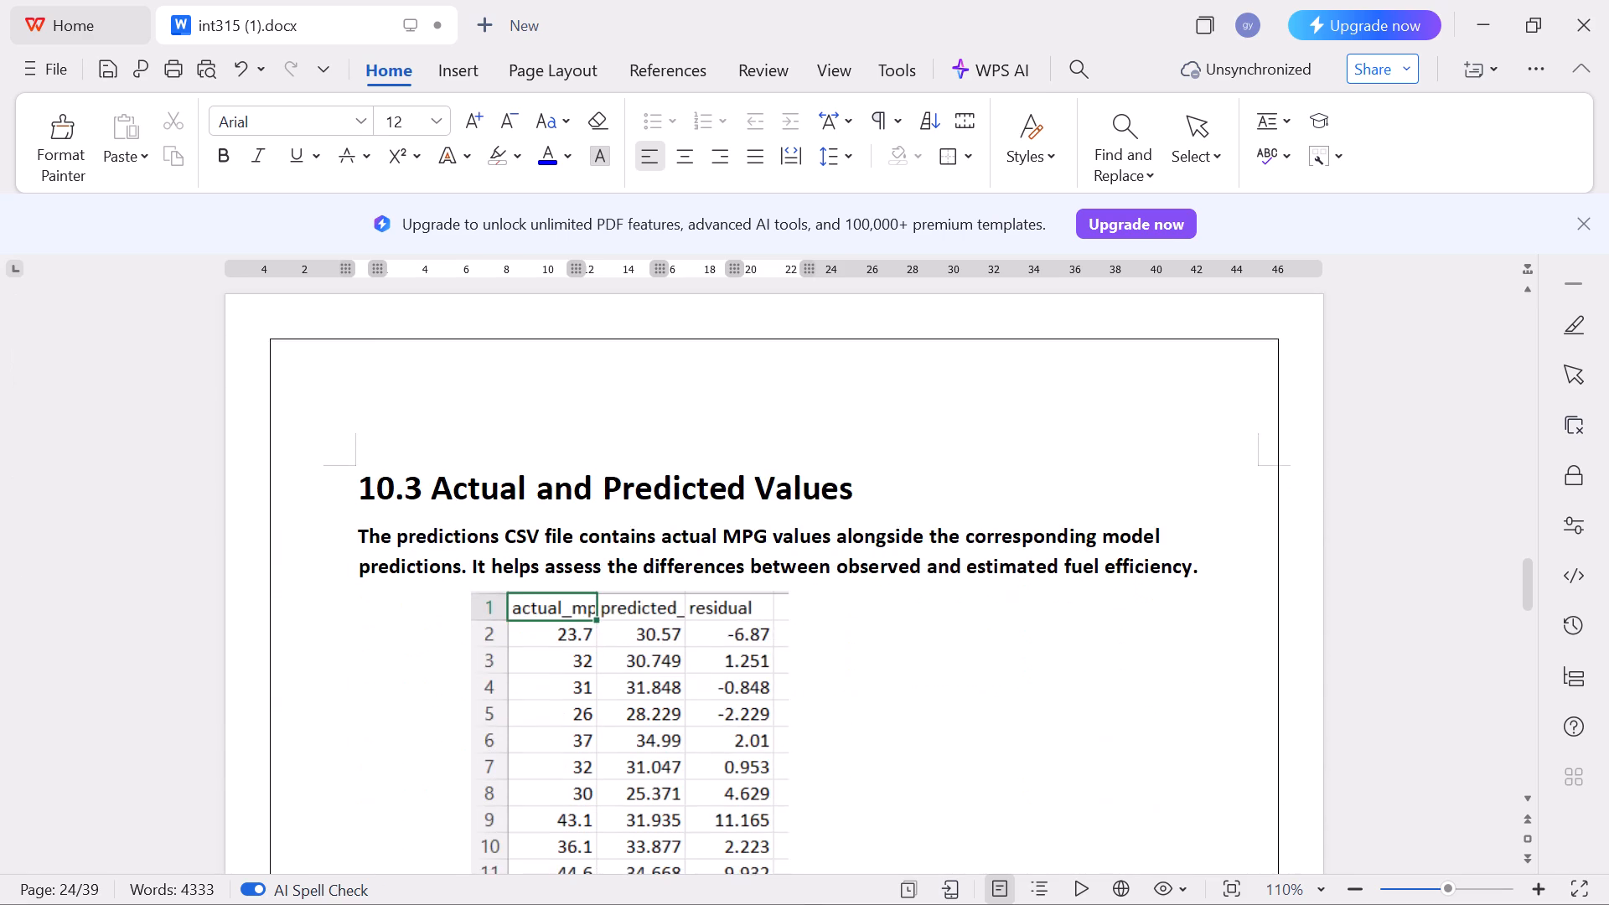
scroll(880, 624, "down", 2)
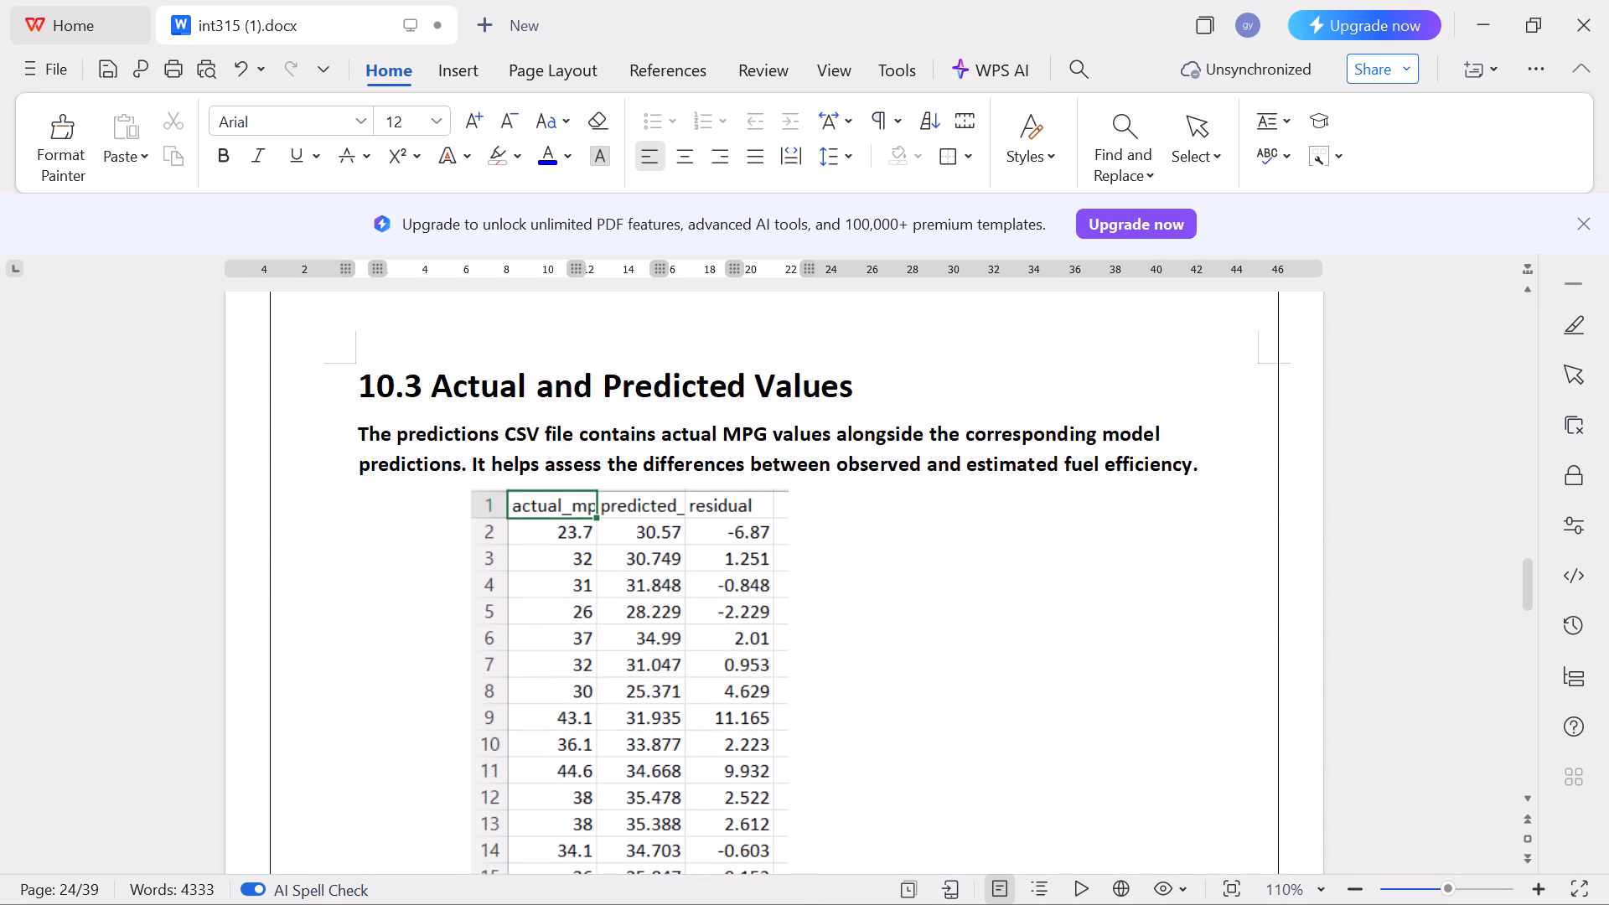
scroll(559, 670, "down", 6)
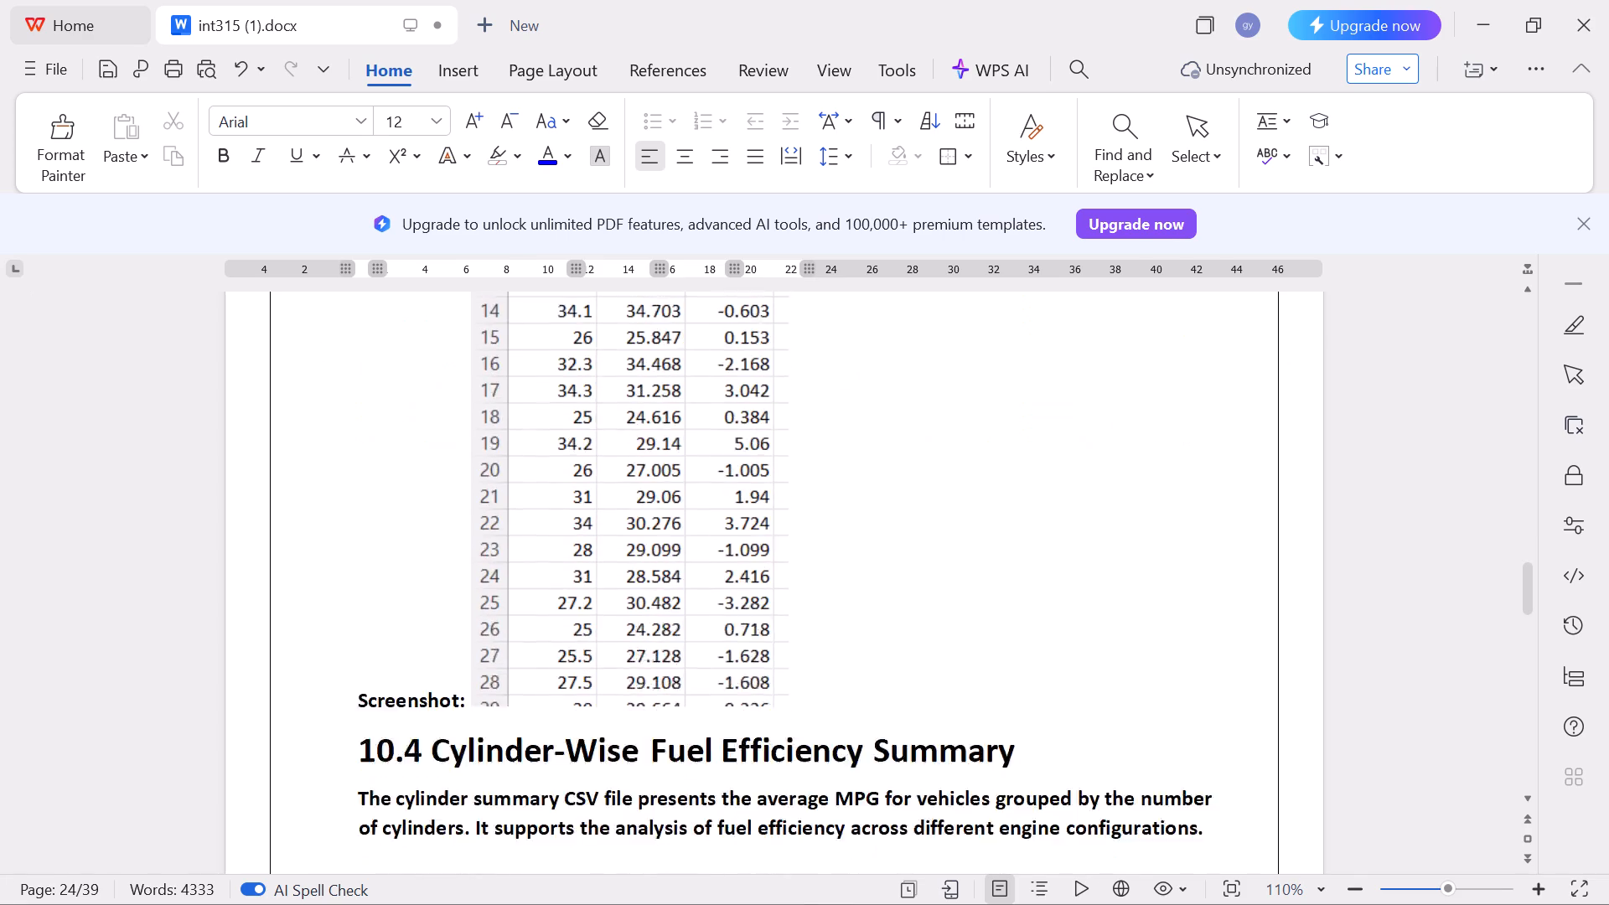
scroll(559, 670, "down", 8)
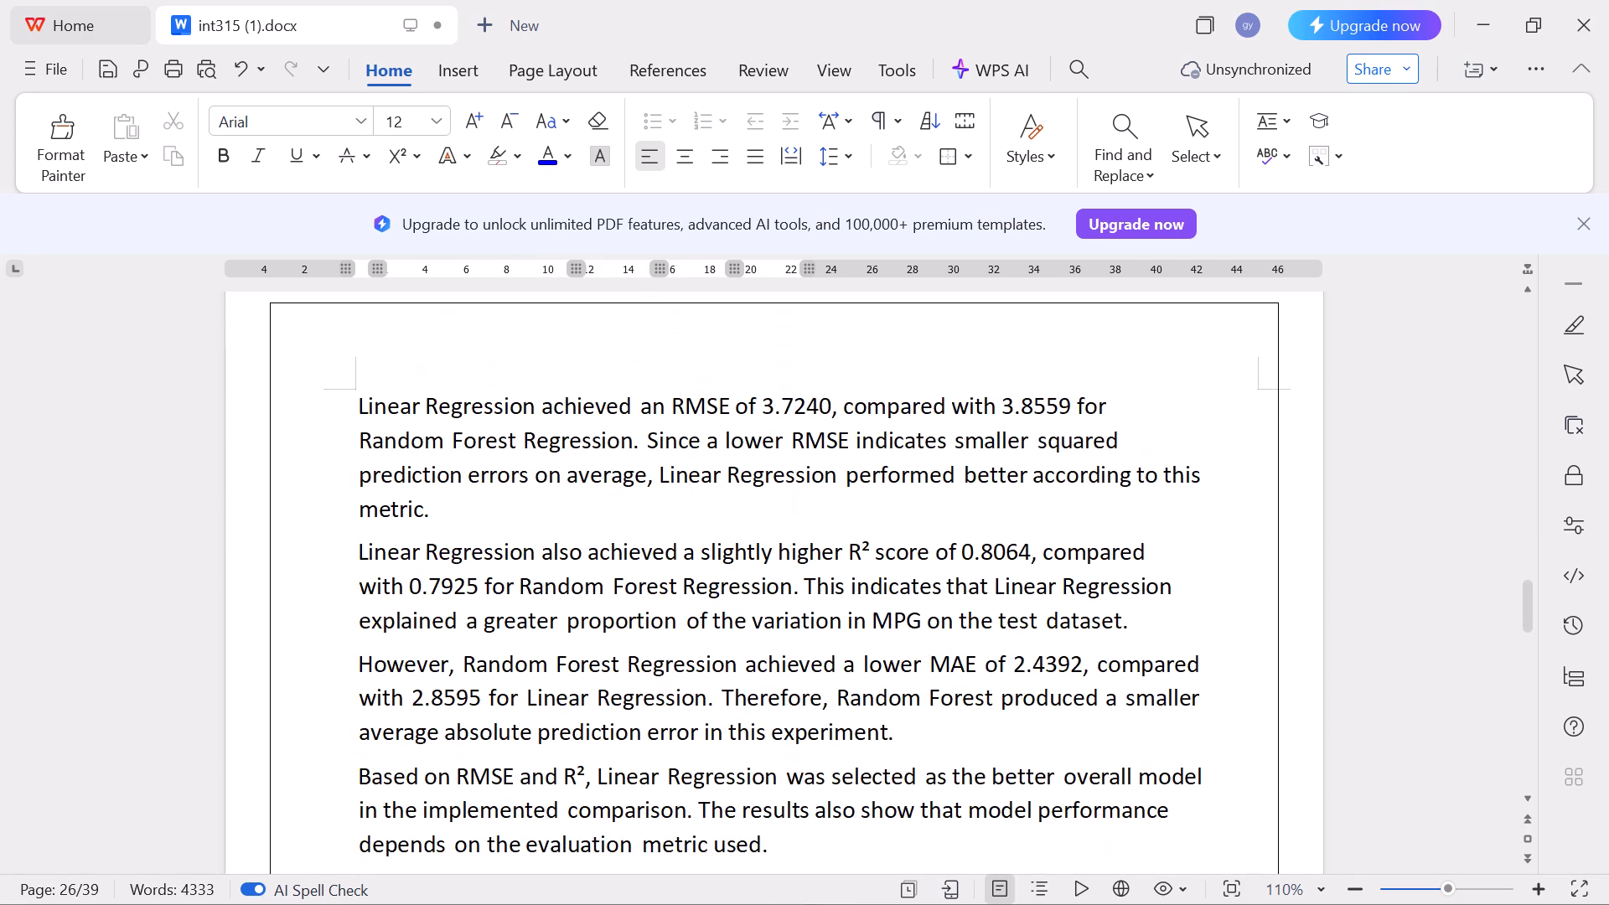
scroll(559, 670, "up", 12)
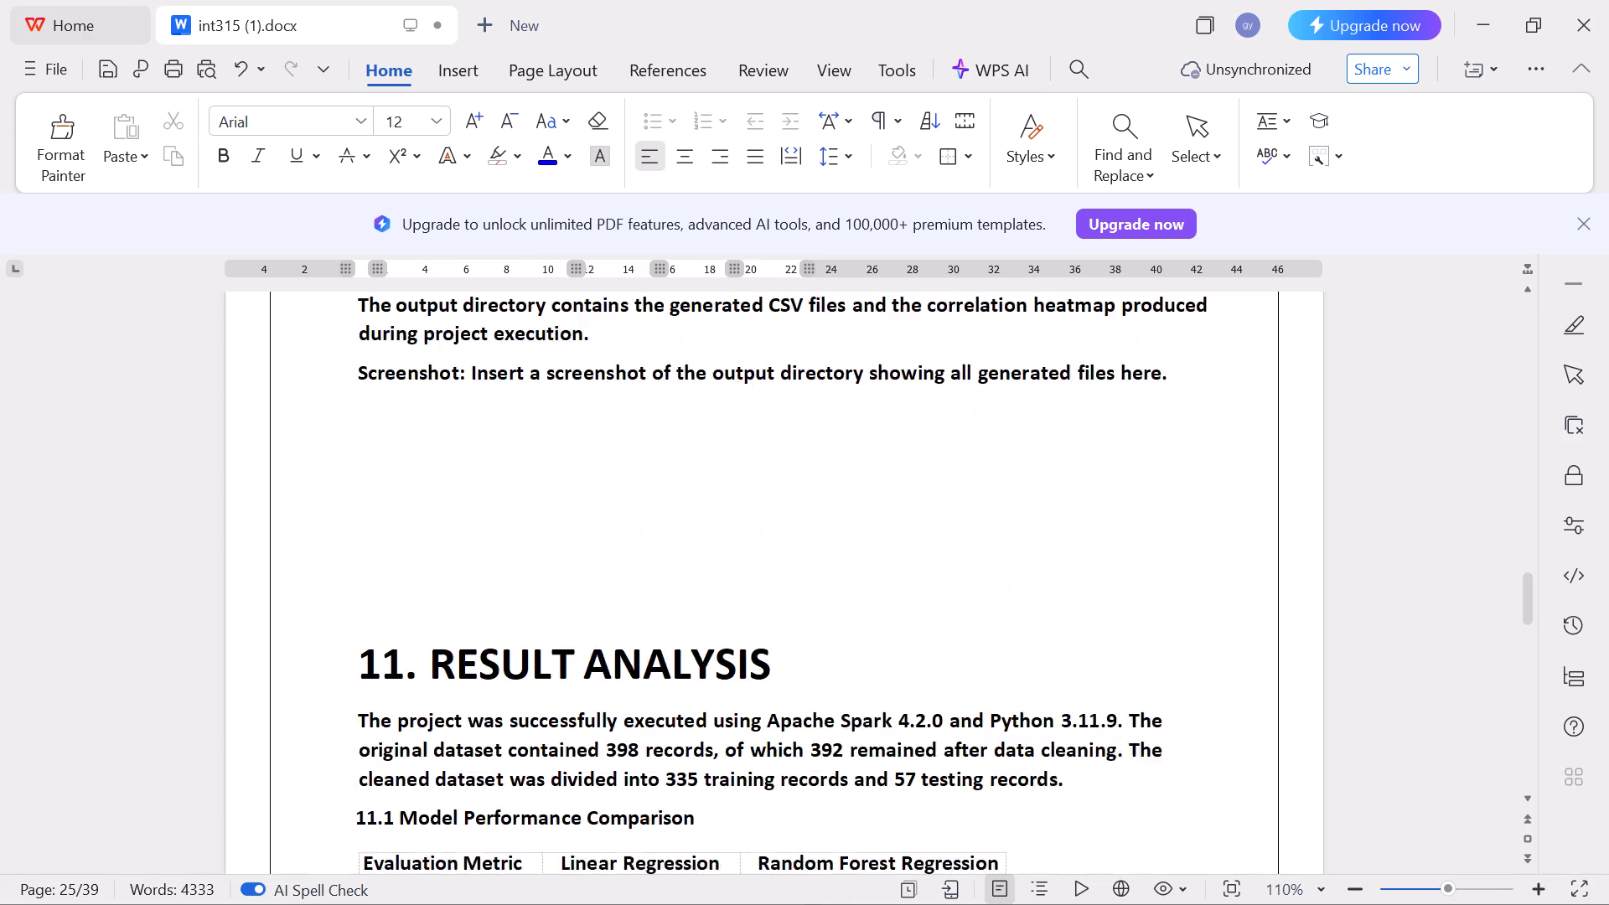
scroll(559, 670, "up", 9)
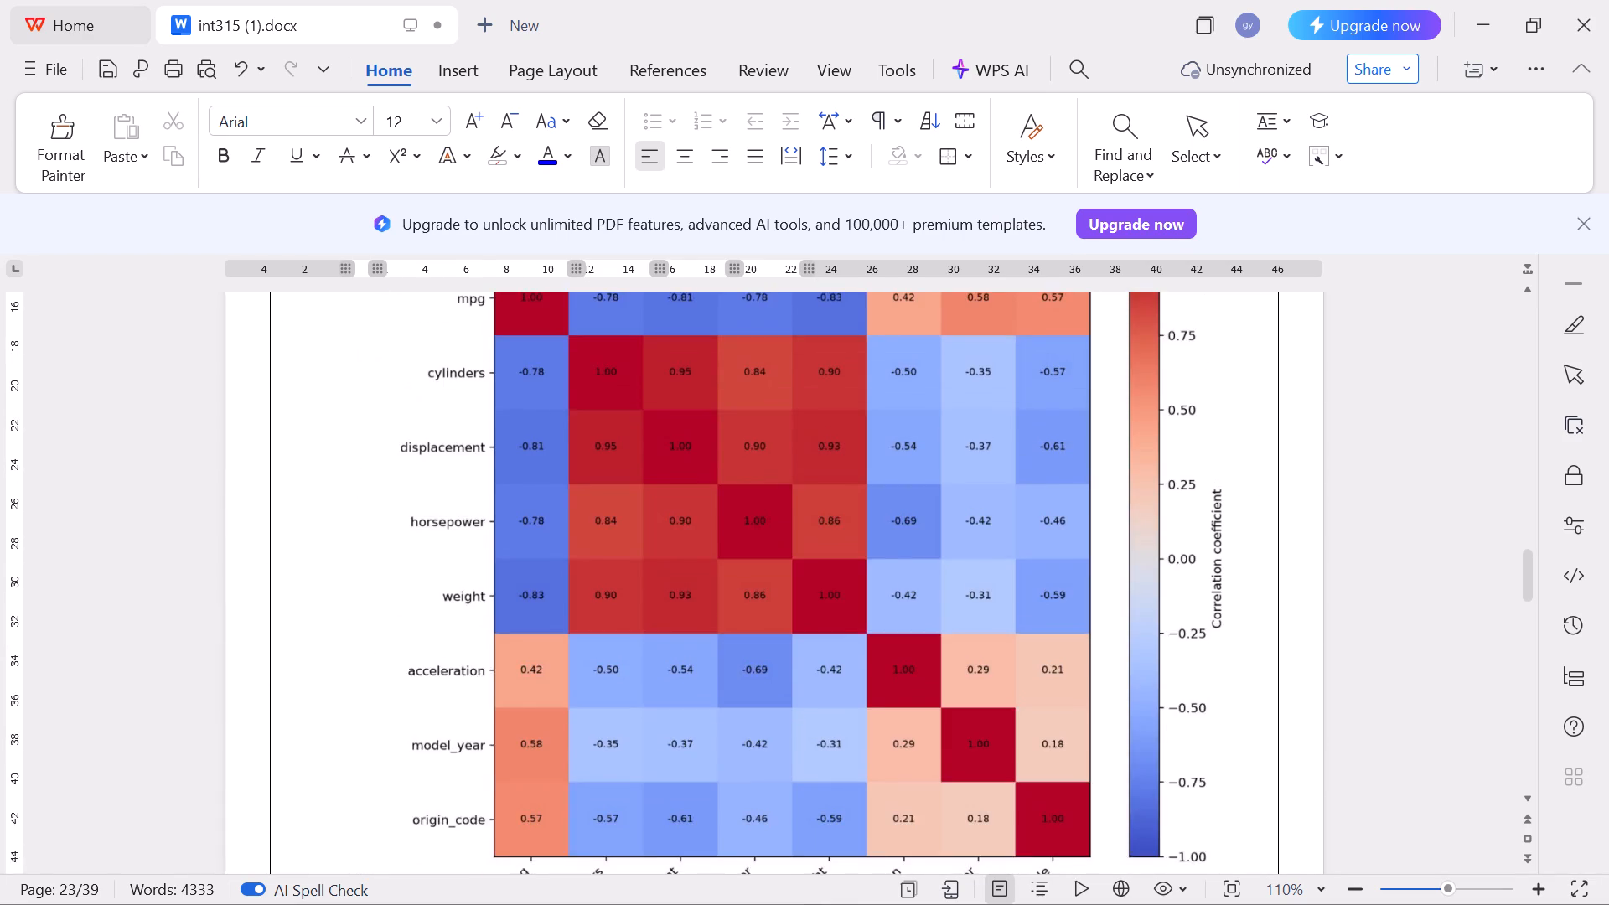
scroll(559, 670, "up", 6)
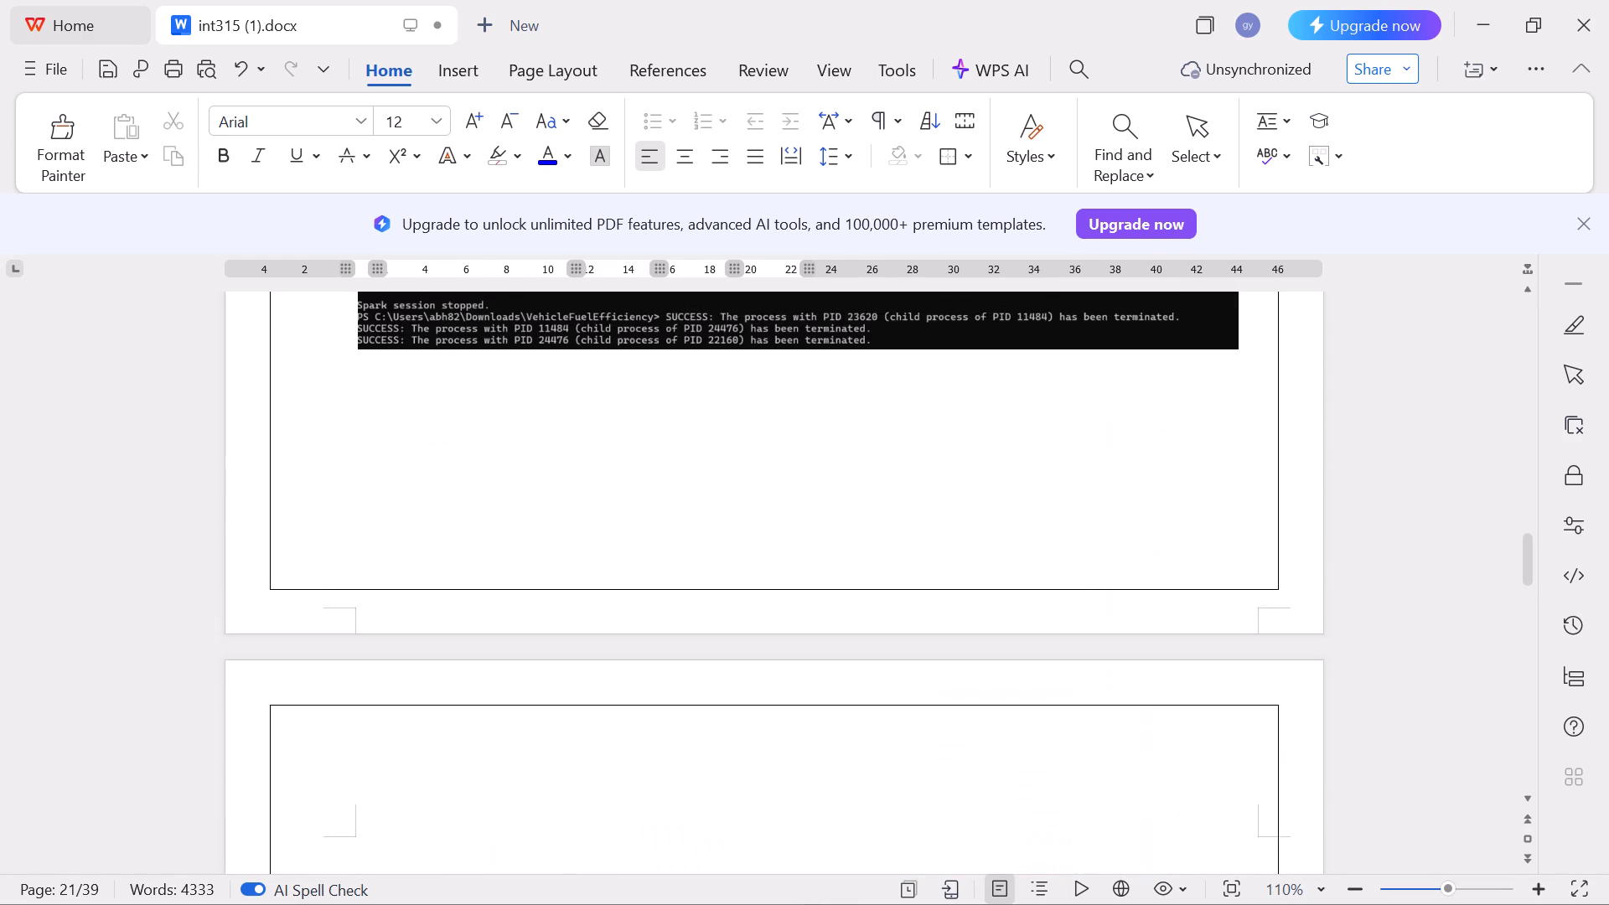
scroll(559, 670, "up", 4)
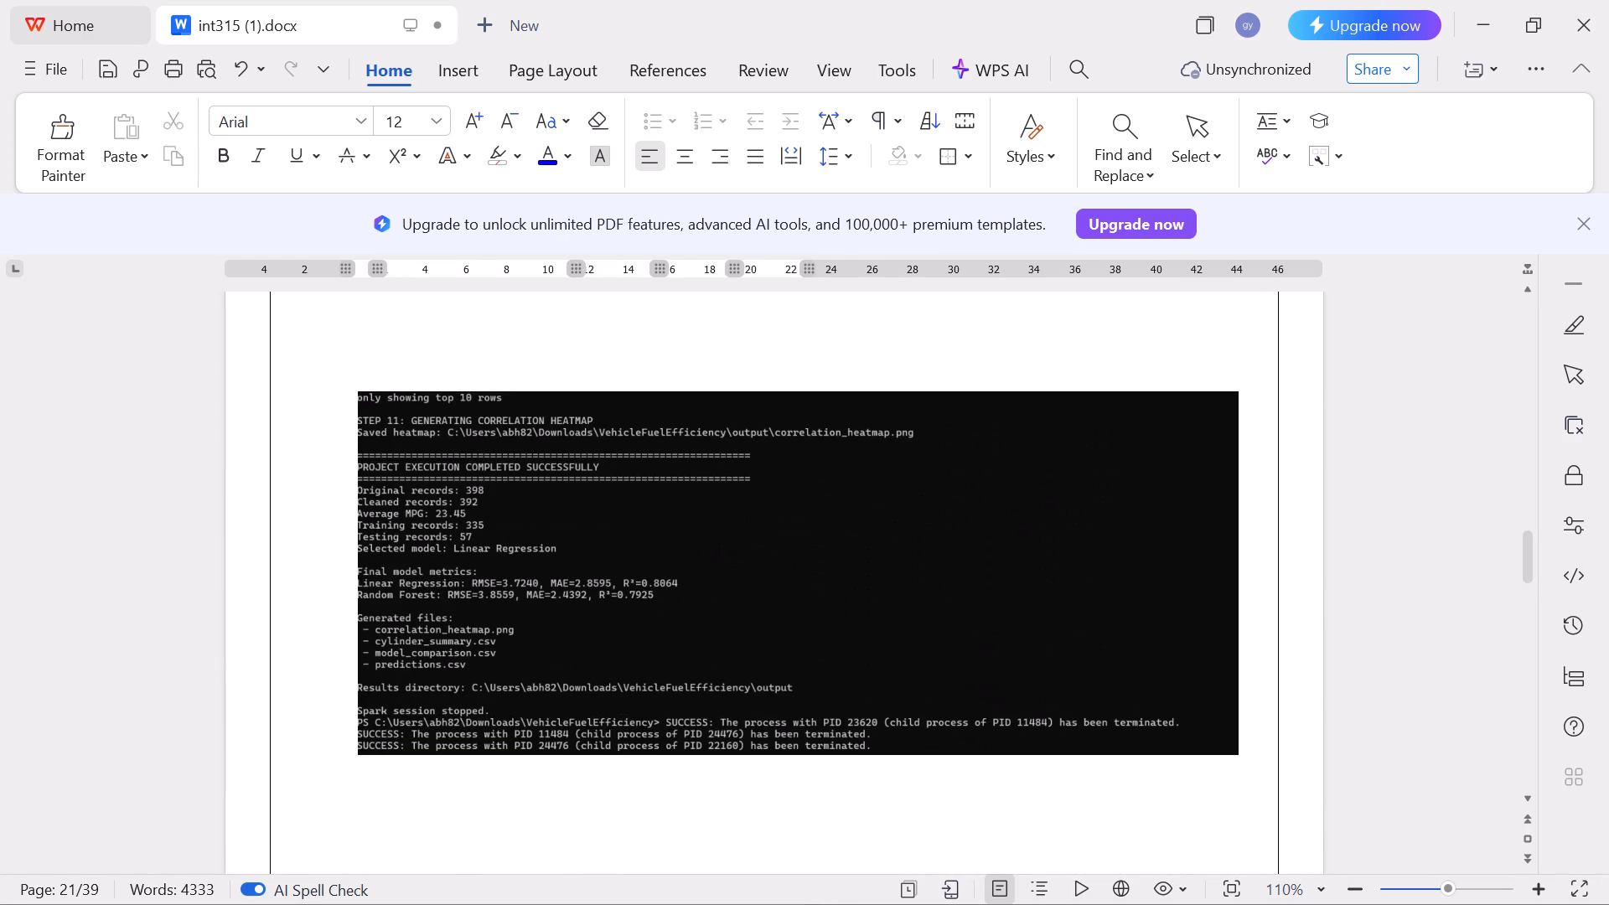
Check section 9's execution screenshots in the report against the dataset-loading cells at the start of the Colab notebook.
scroll(559, 670, "up", 1)
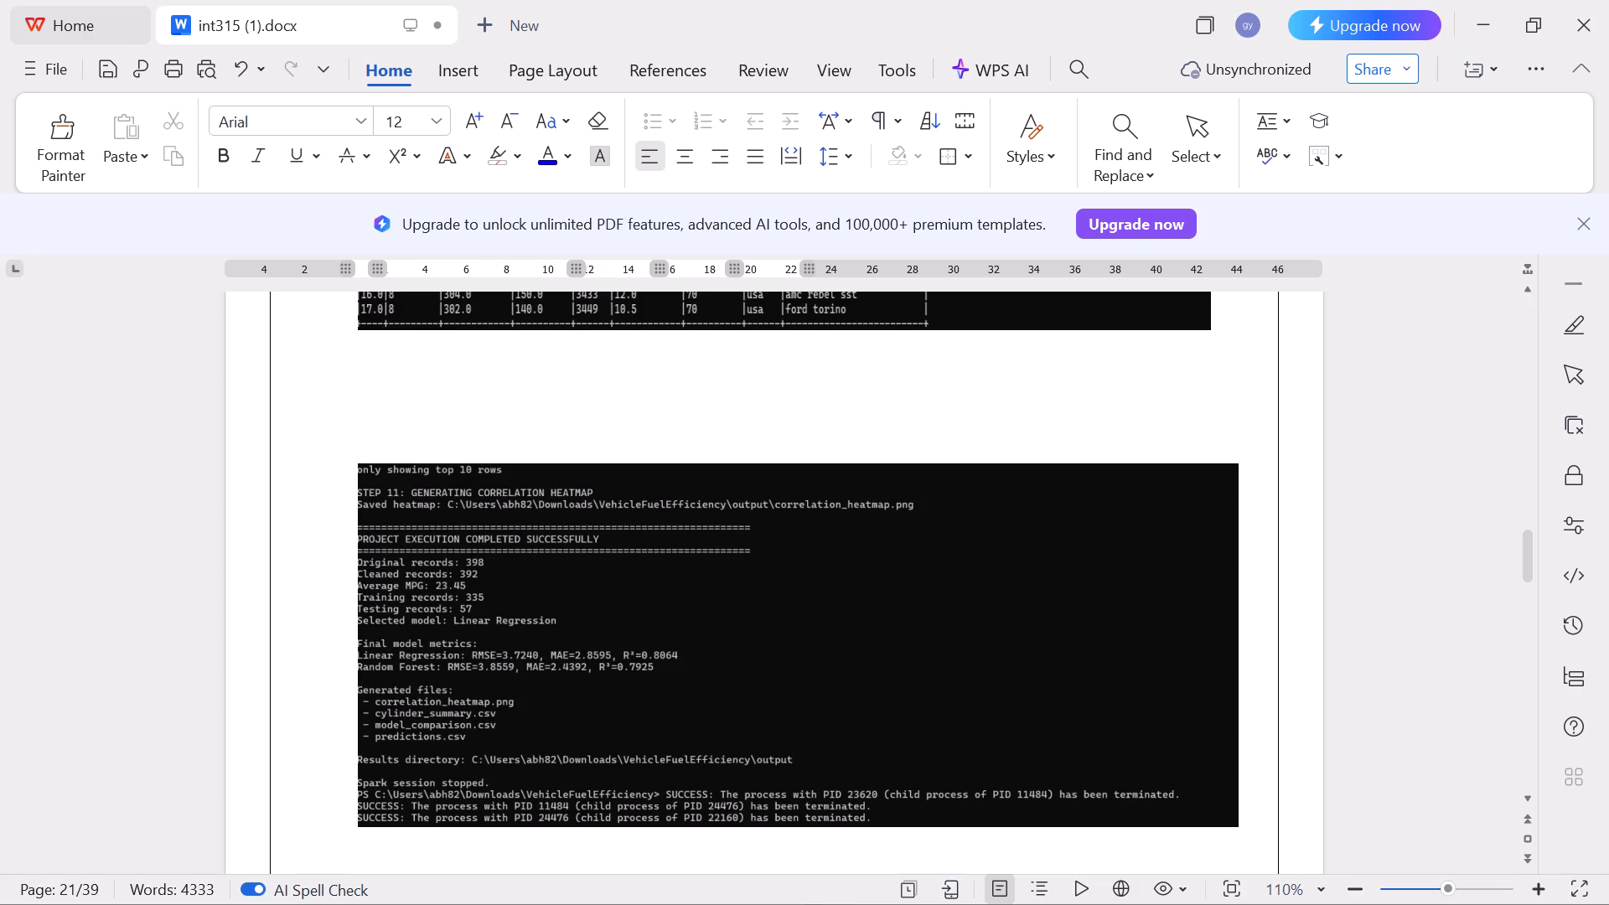
scroll(559, 670, "up", 3)
scroll(559, 670, "down", 2)
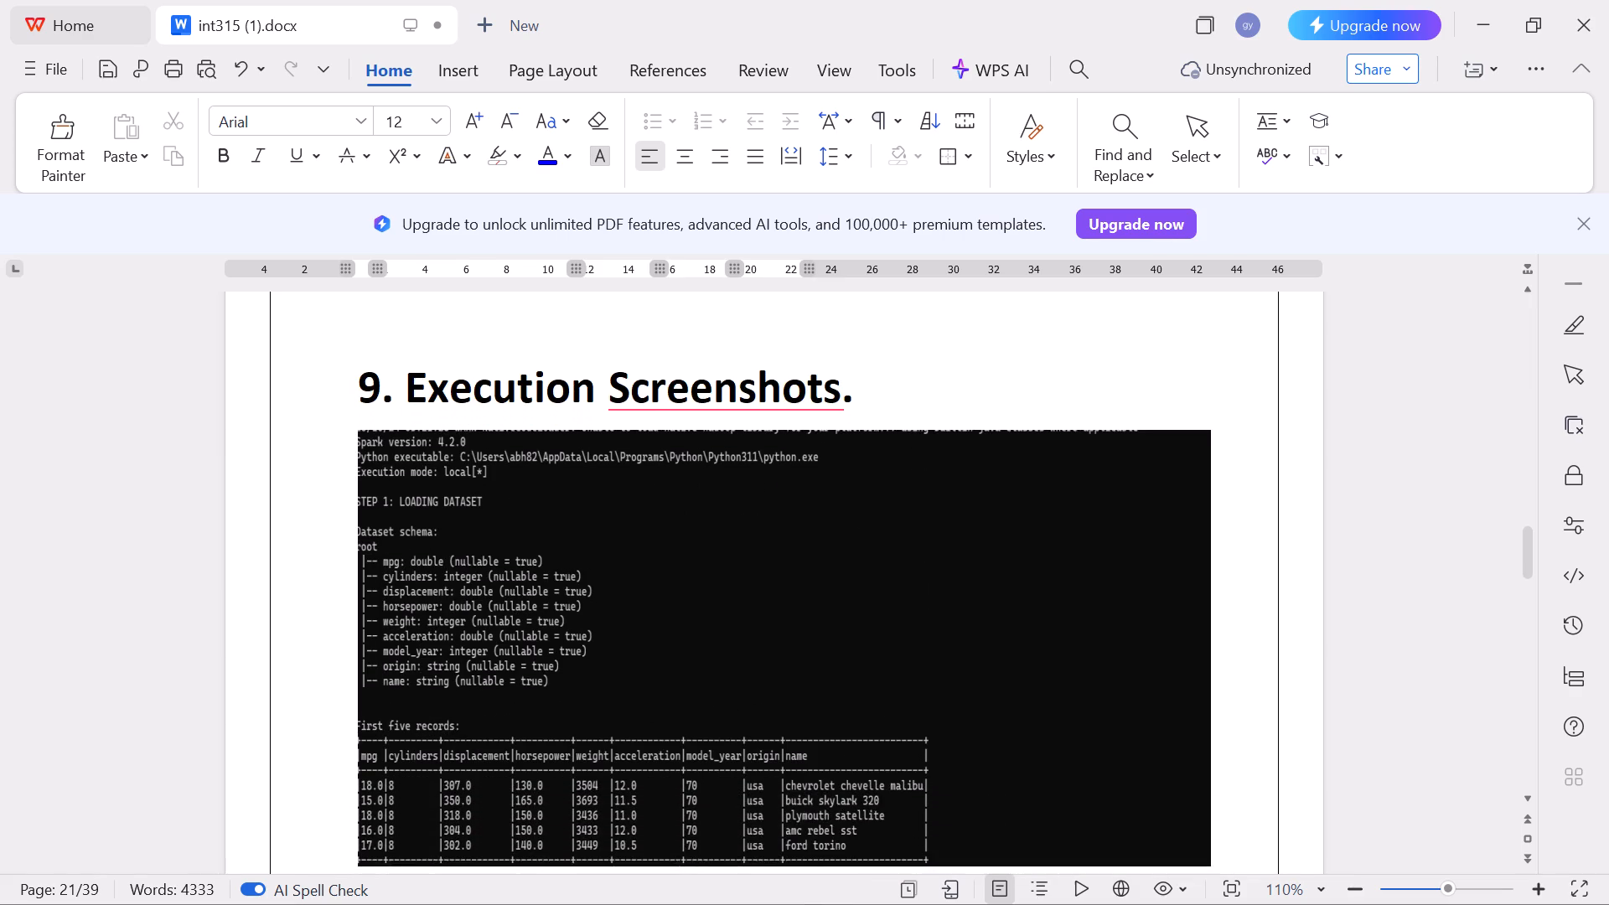
scroll(559, 670, "down", 1)
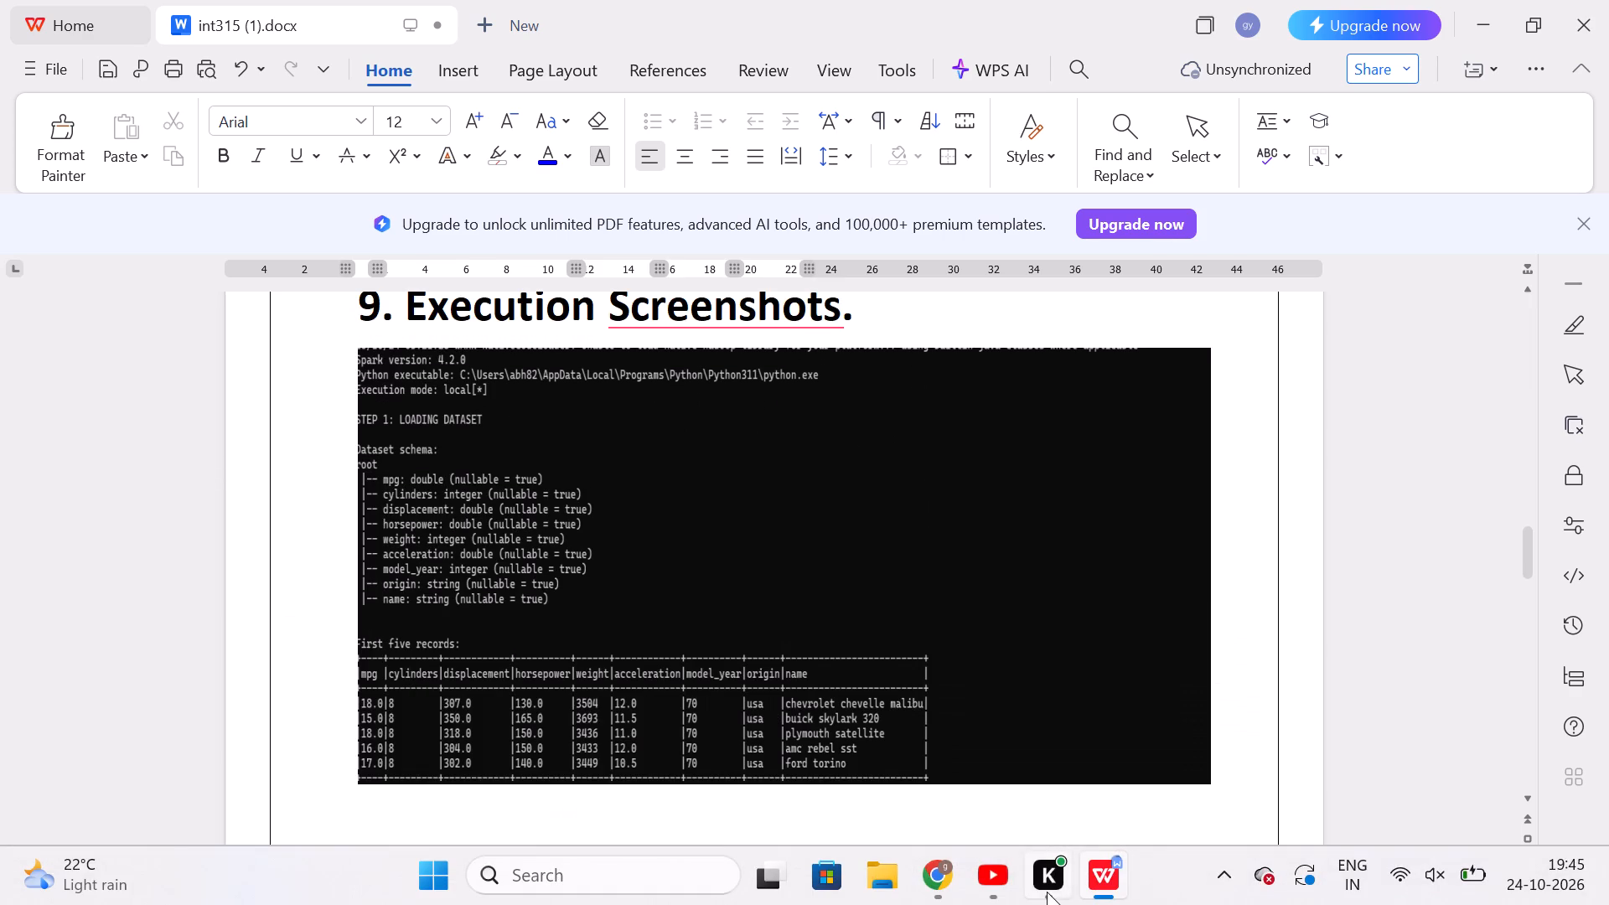
left_click(850, 775)
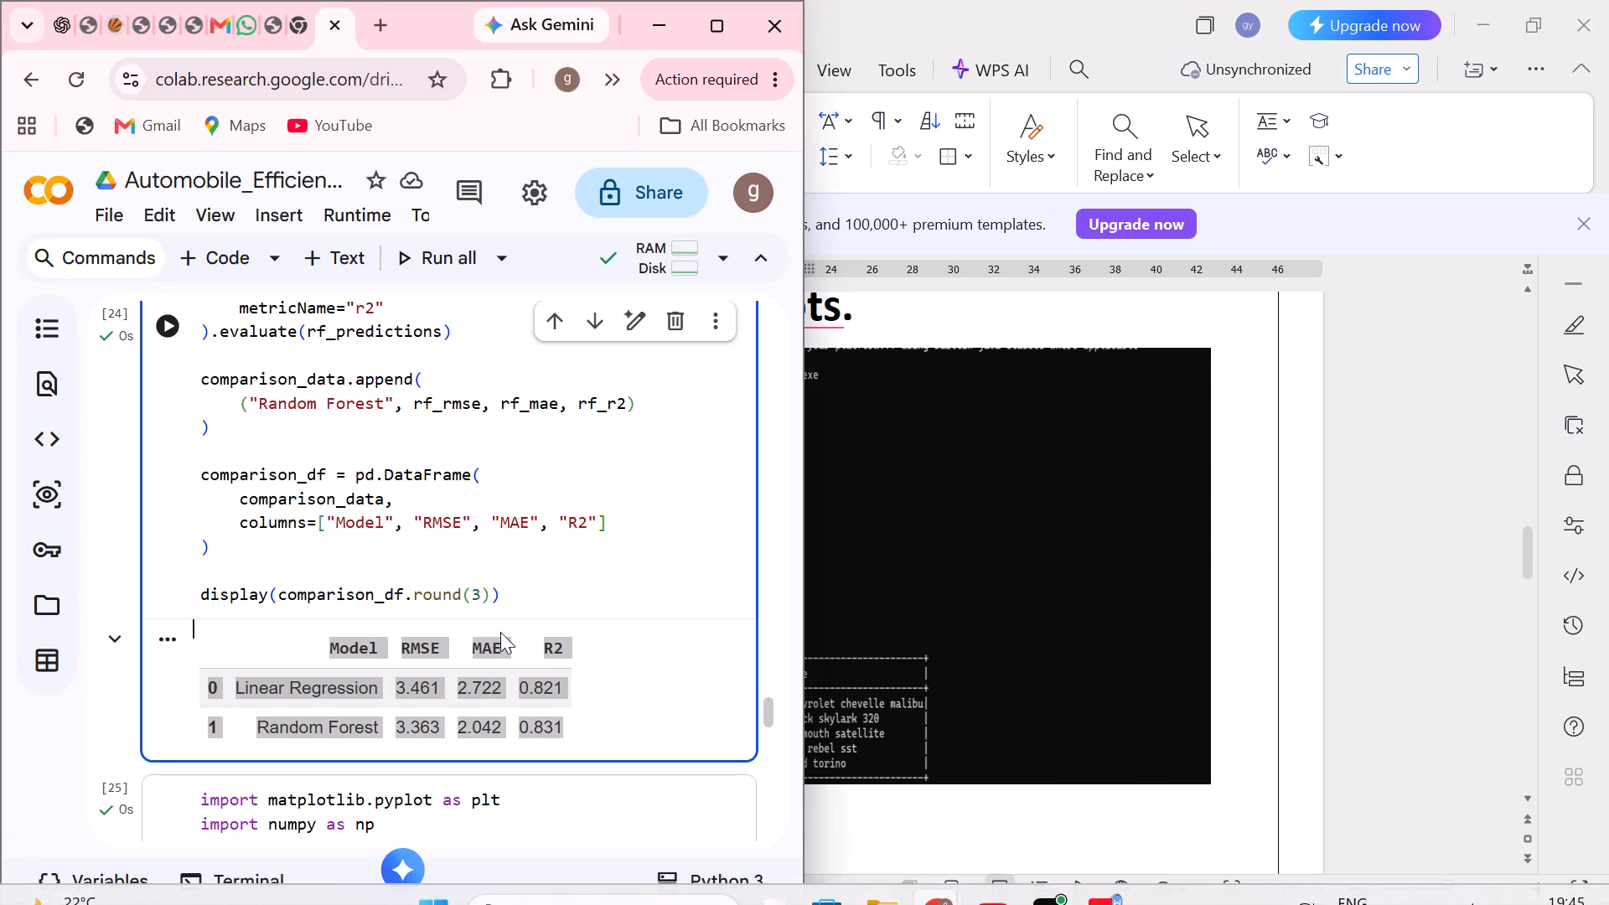
left_click(463, 644)
scroll(463, 644, "up", 4)
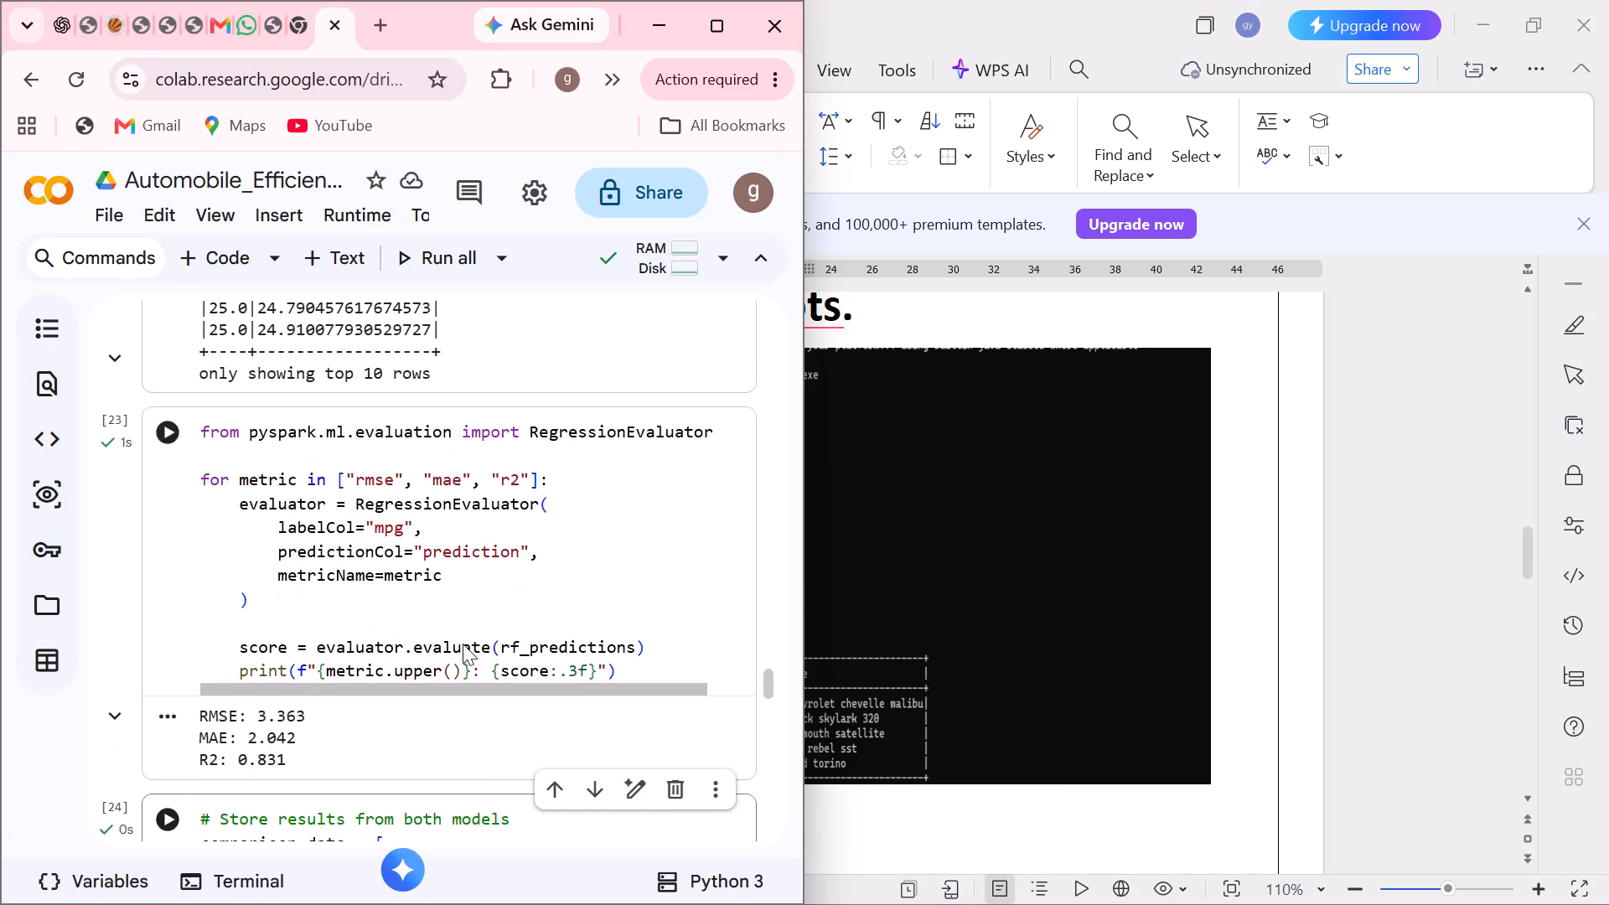
scroll(463, 644, "up", 13)
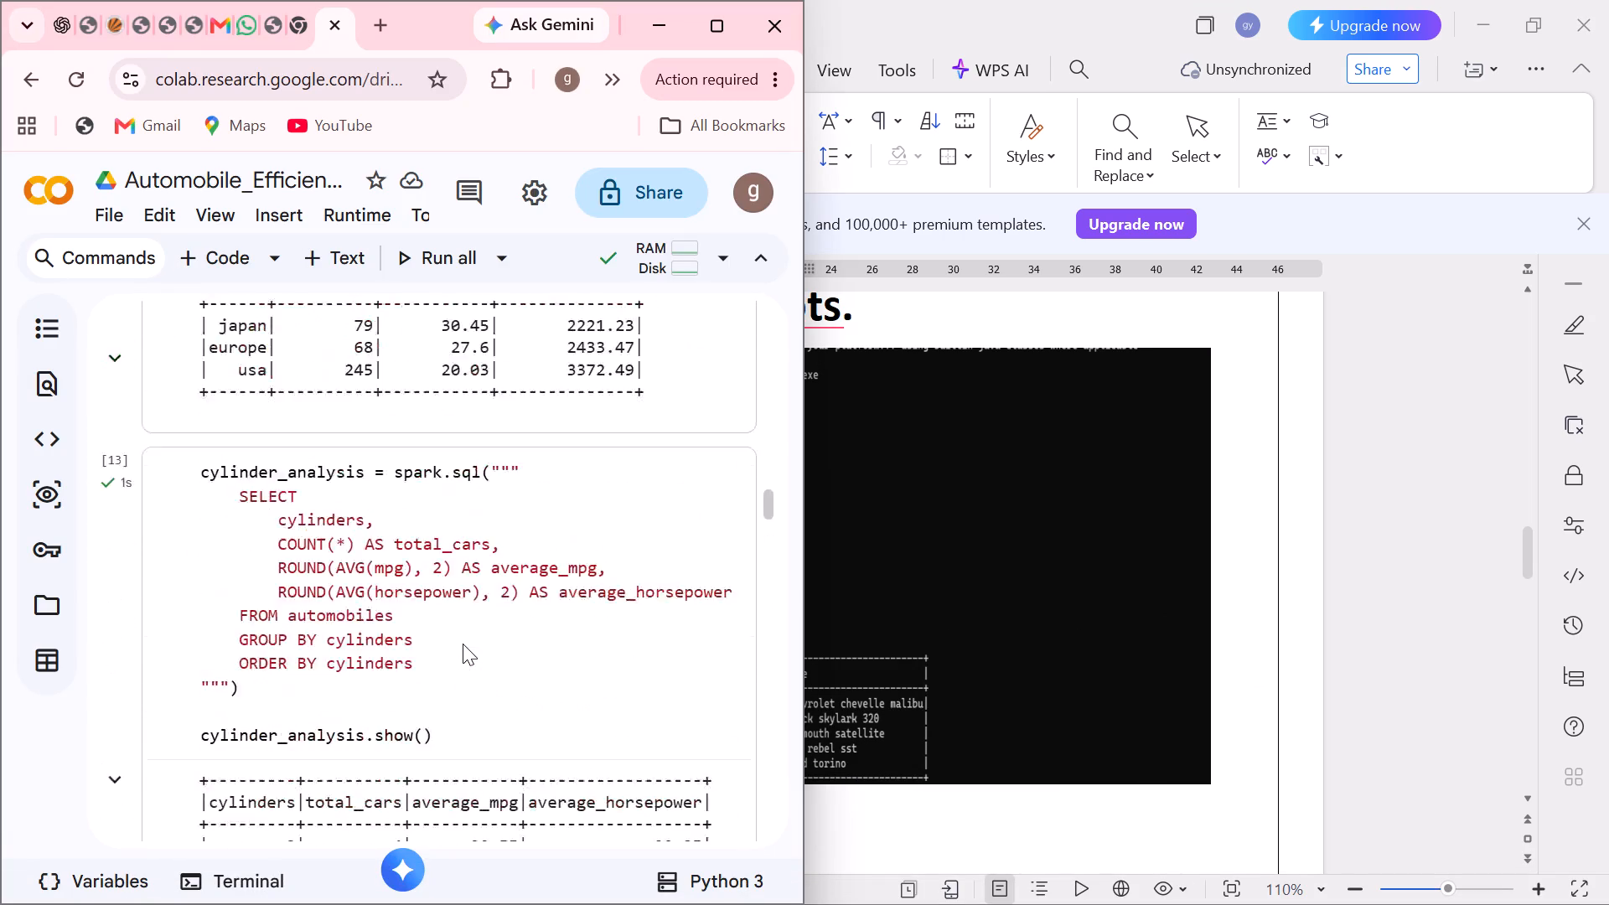
scroll(463, 644, "up", 6)
scroll(463, 644, "down", 4)
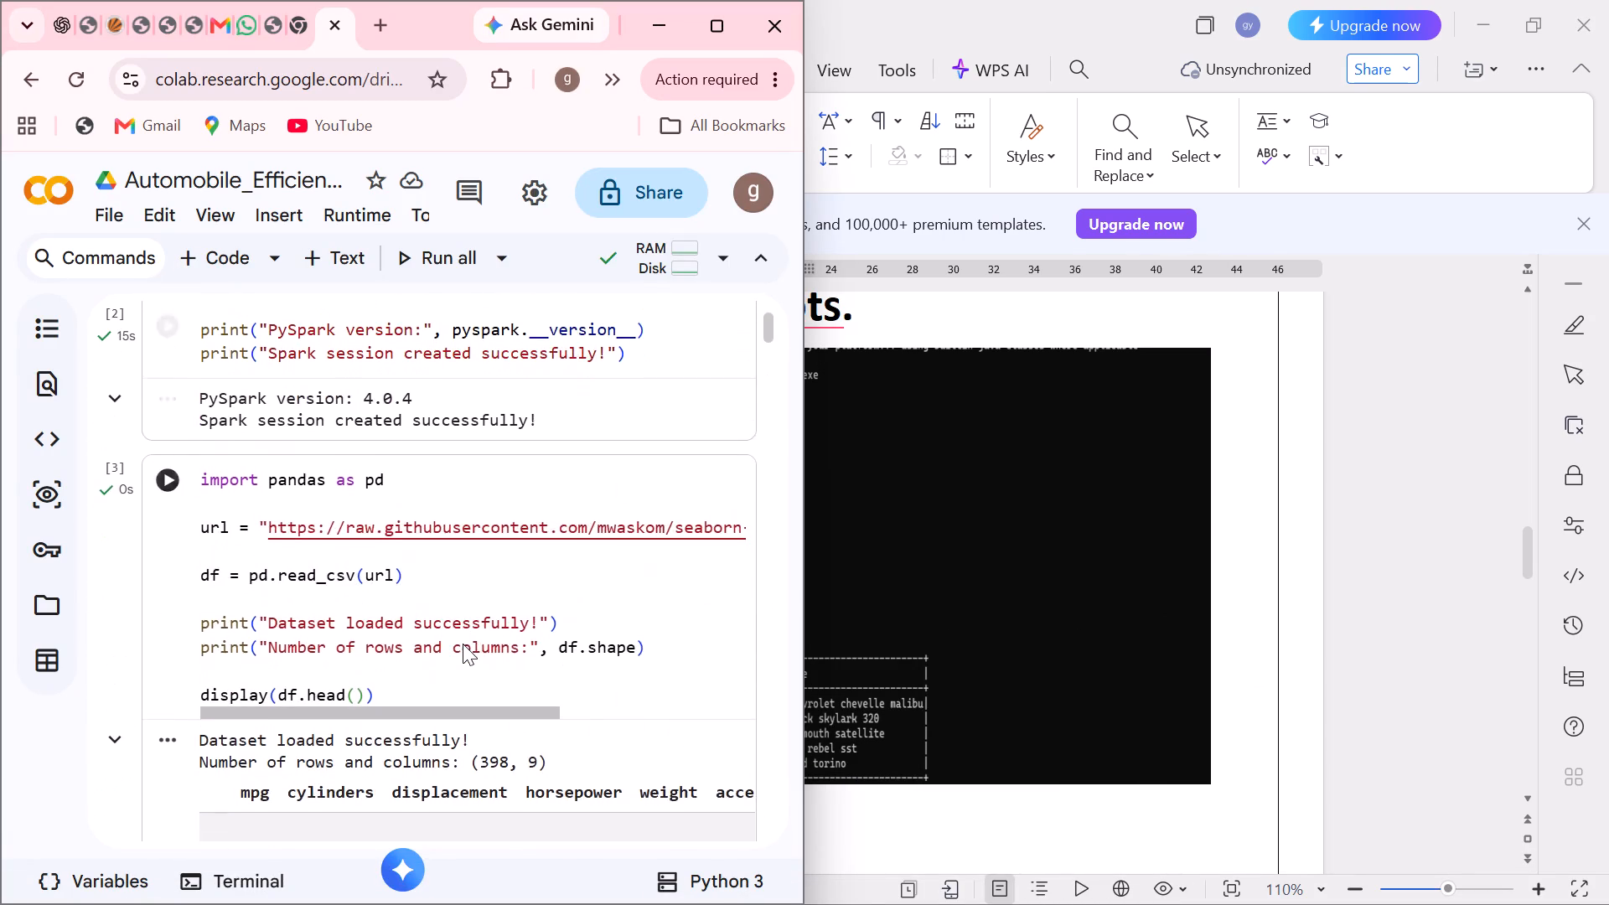
scroll(463, 644, "down", 1)
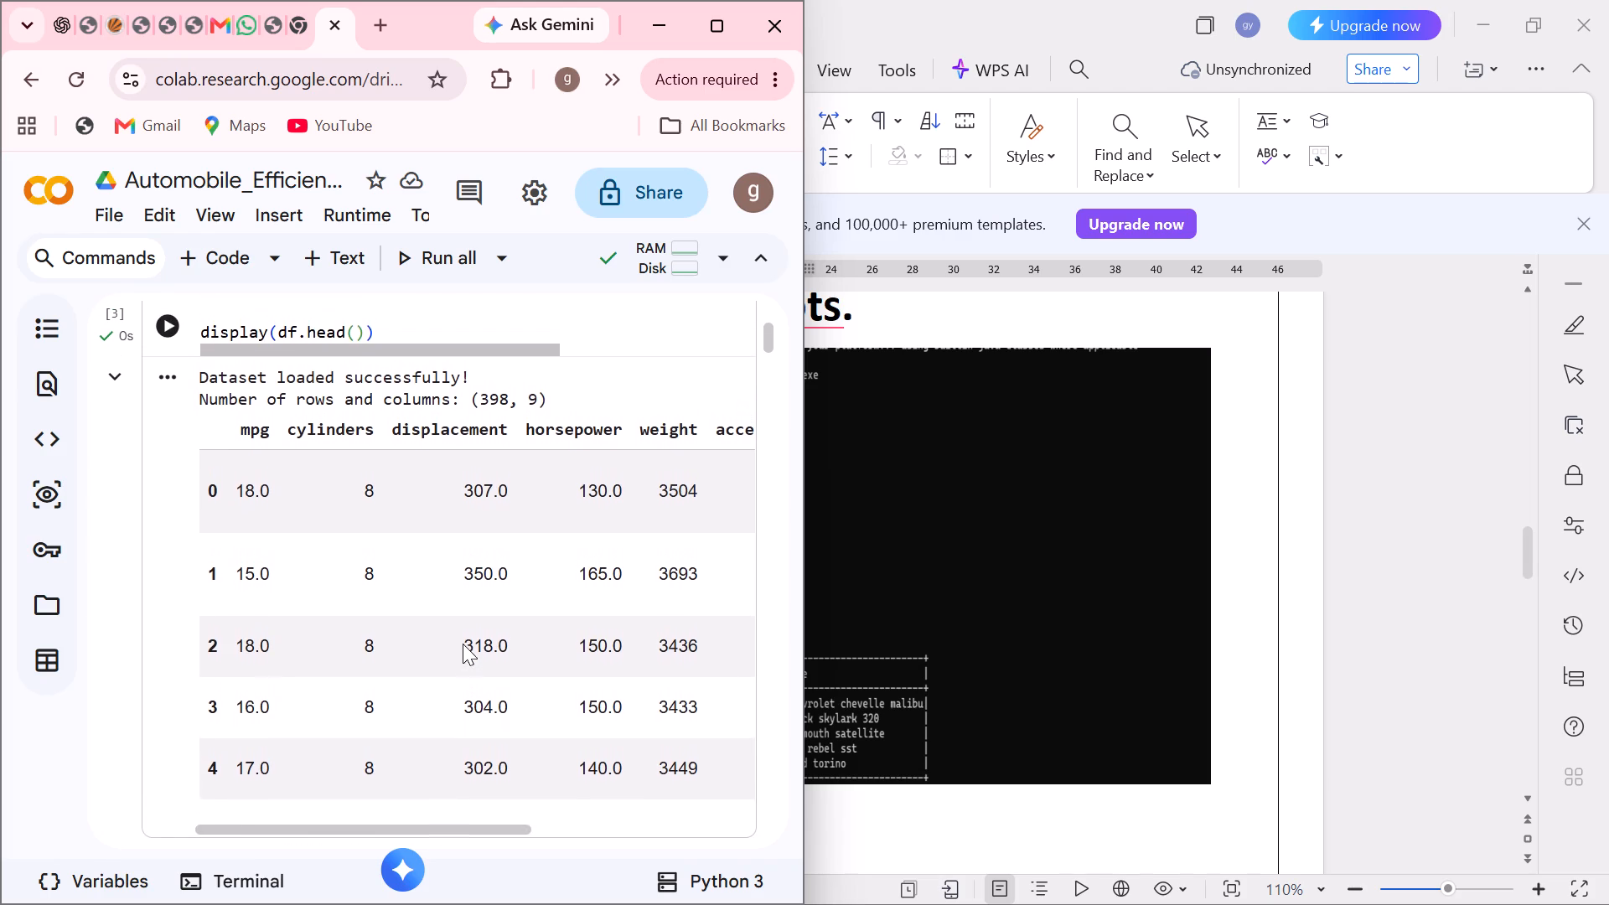
scroll(463, 644, "down", 2)
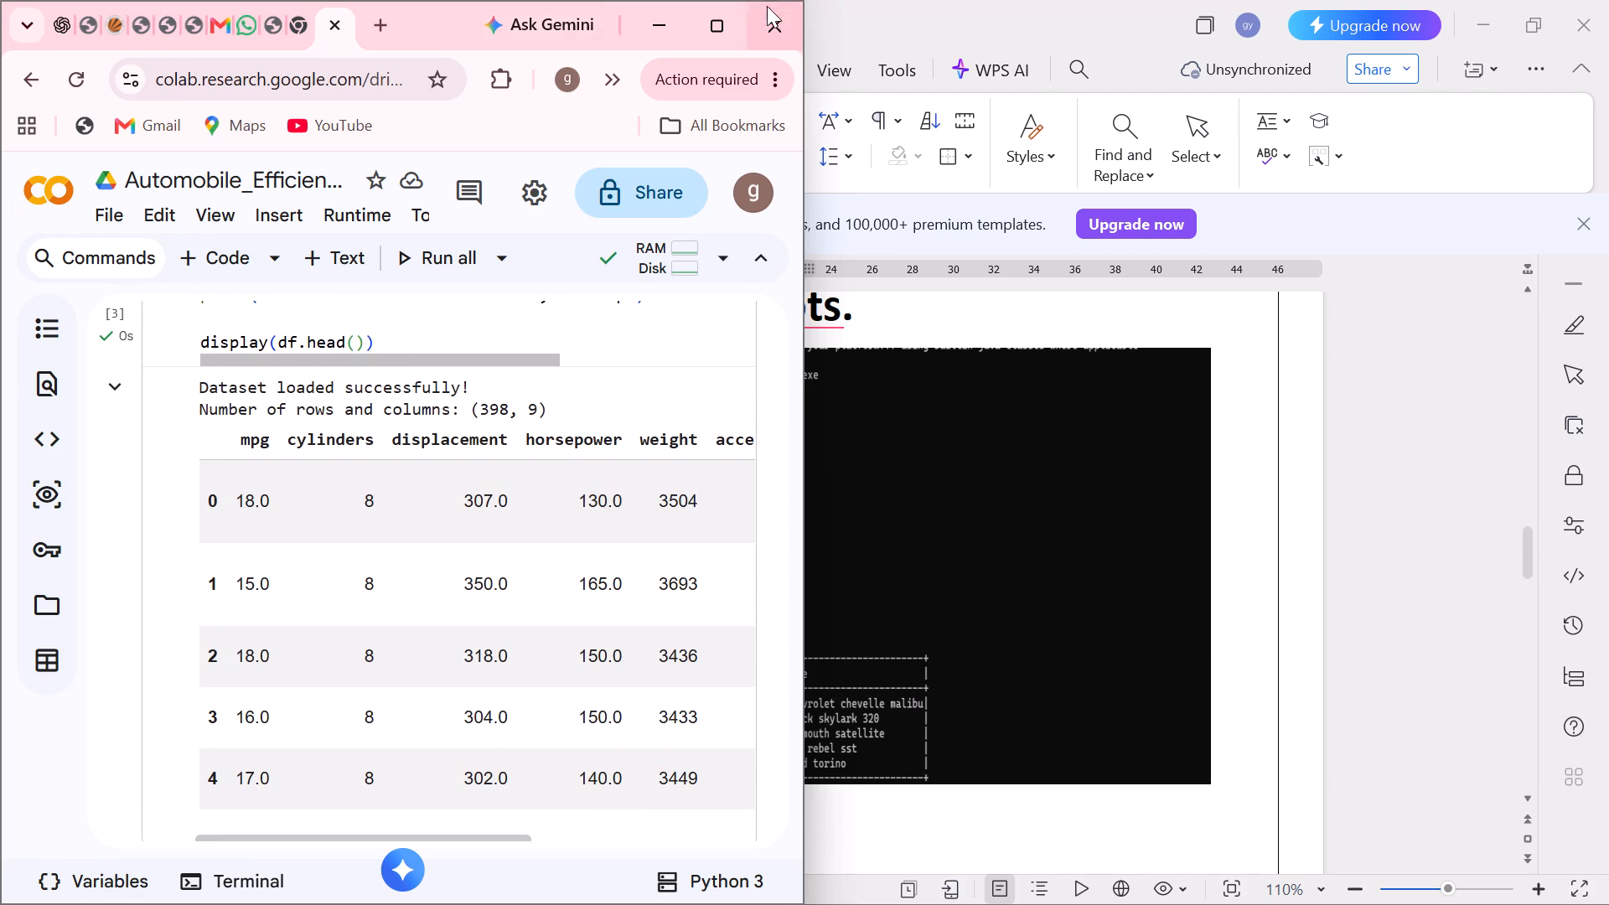
Snip the first three cells of the maximized Colab notebook, from the pyspark install through the five-row dataset preview.
left_click(724, 8)
scroll(753, 429, "up", 2)
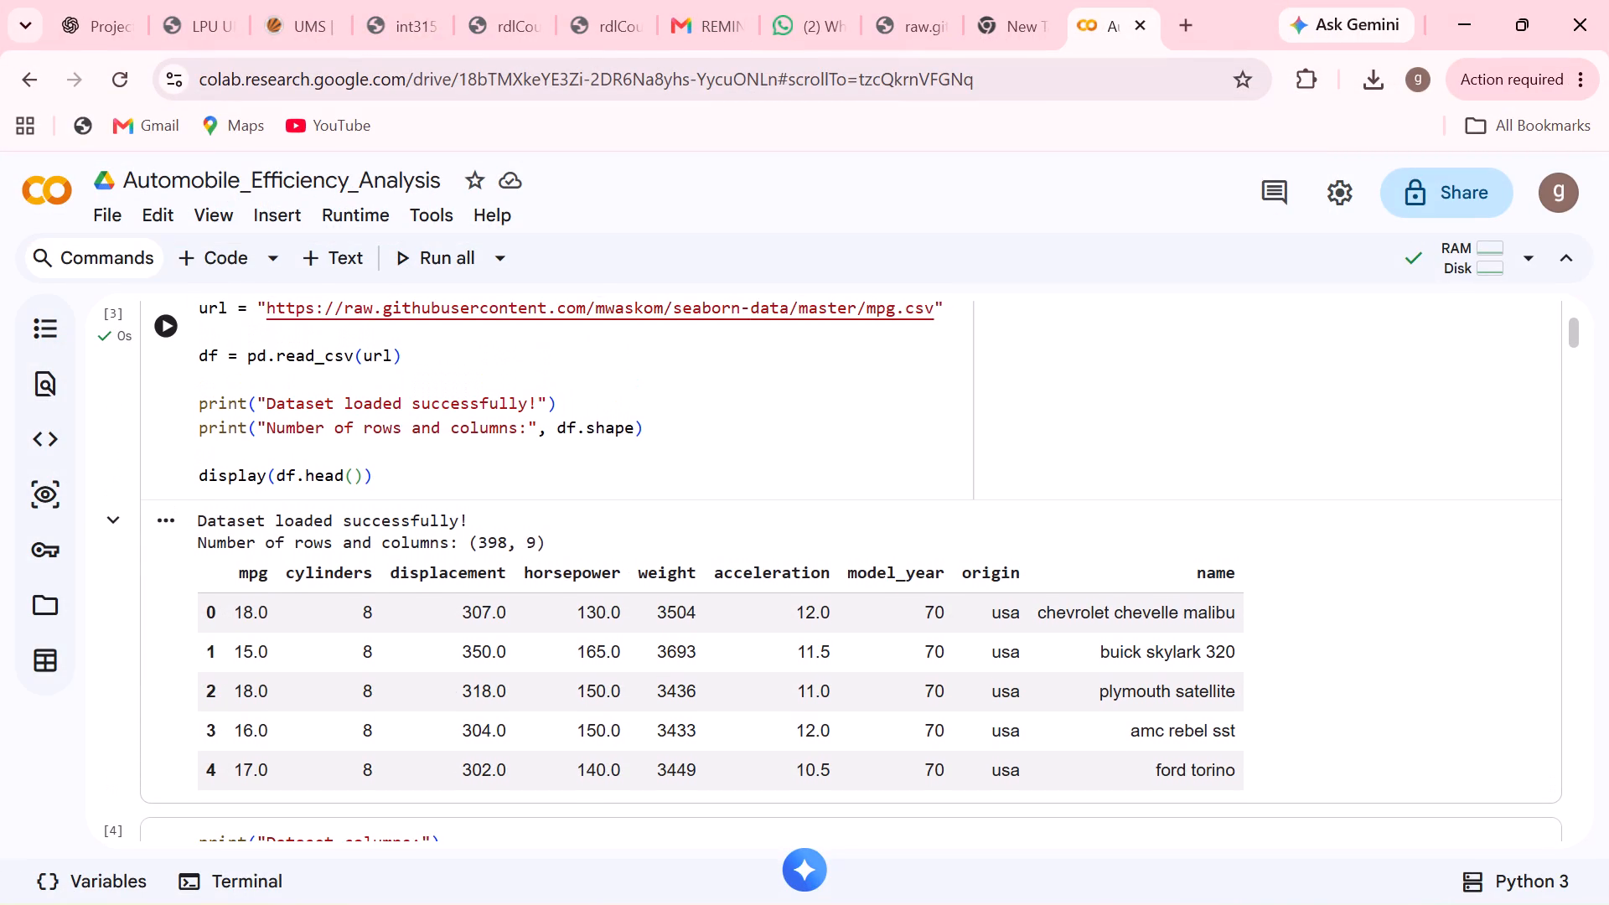
scroll(753, 429, "up", 1)
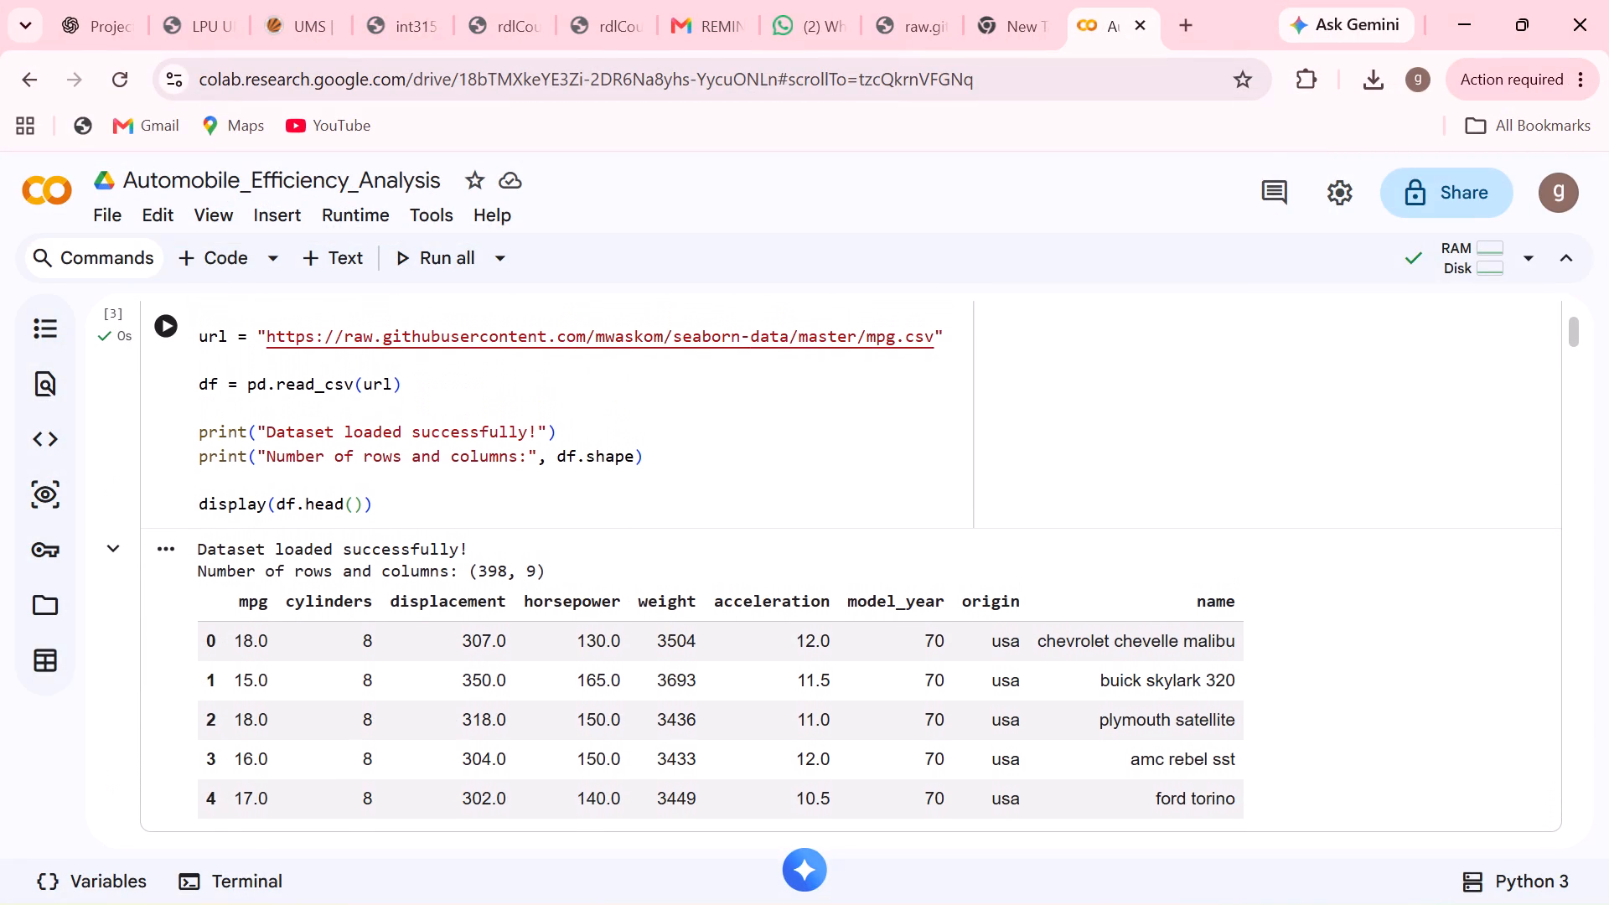
key("ctrl+minus")
key("ctrl+minus")
key("ctrl+minus")
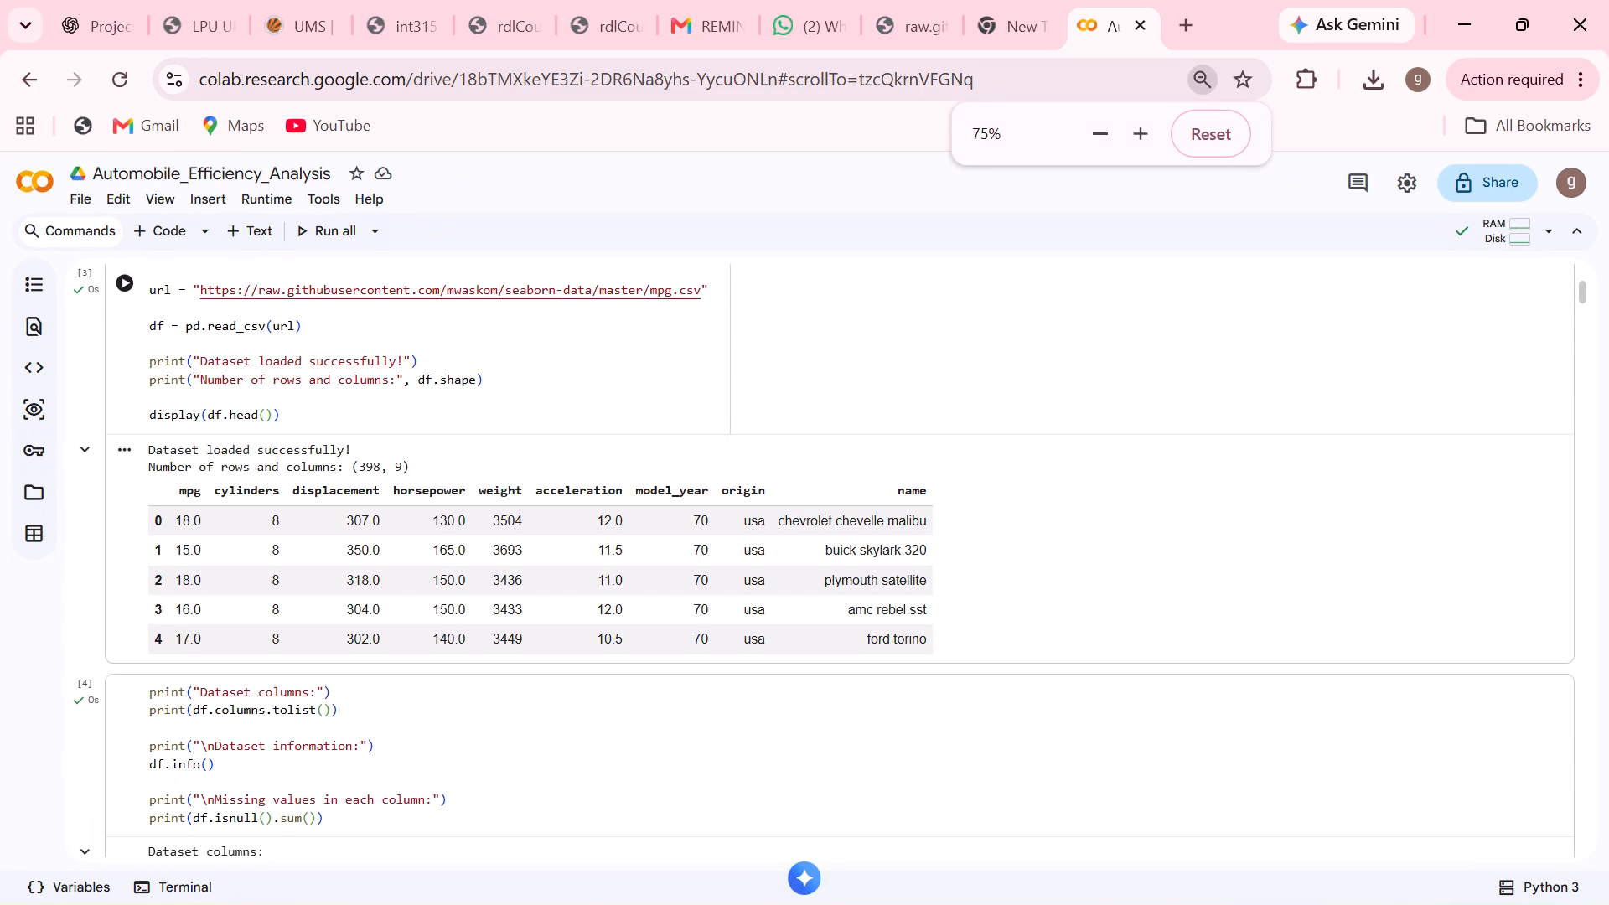
scroll(753, 429, "up", 3)
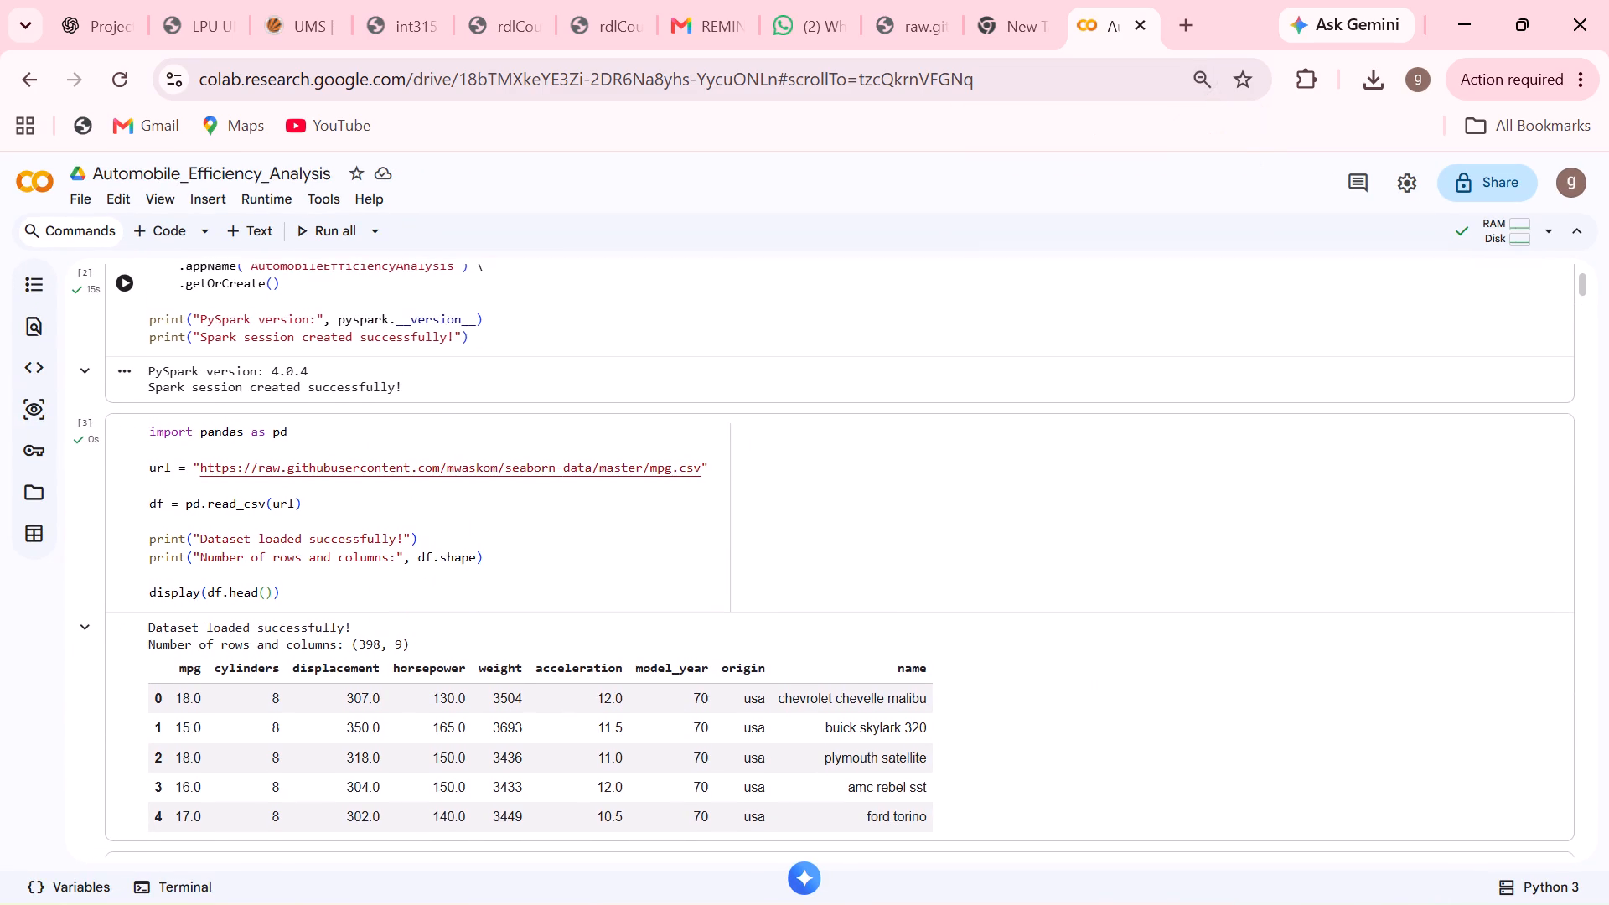
scroll(753, 429, "up", 1)
key("ctrl+minus")
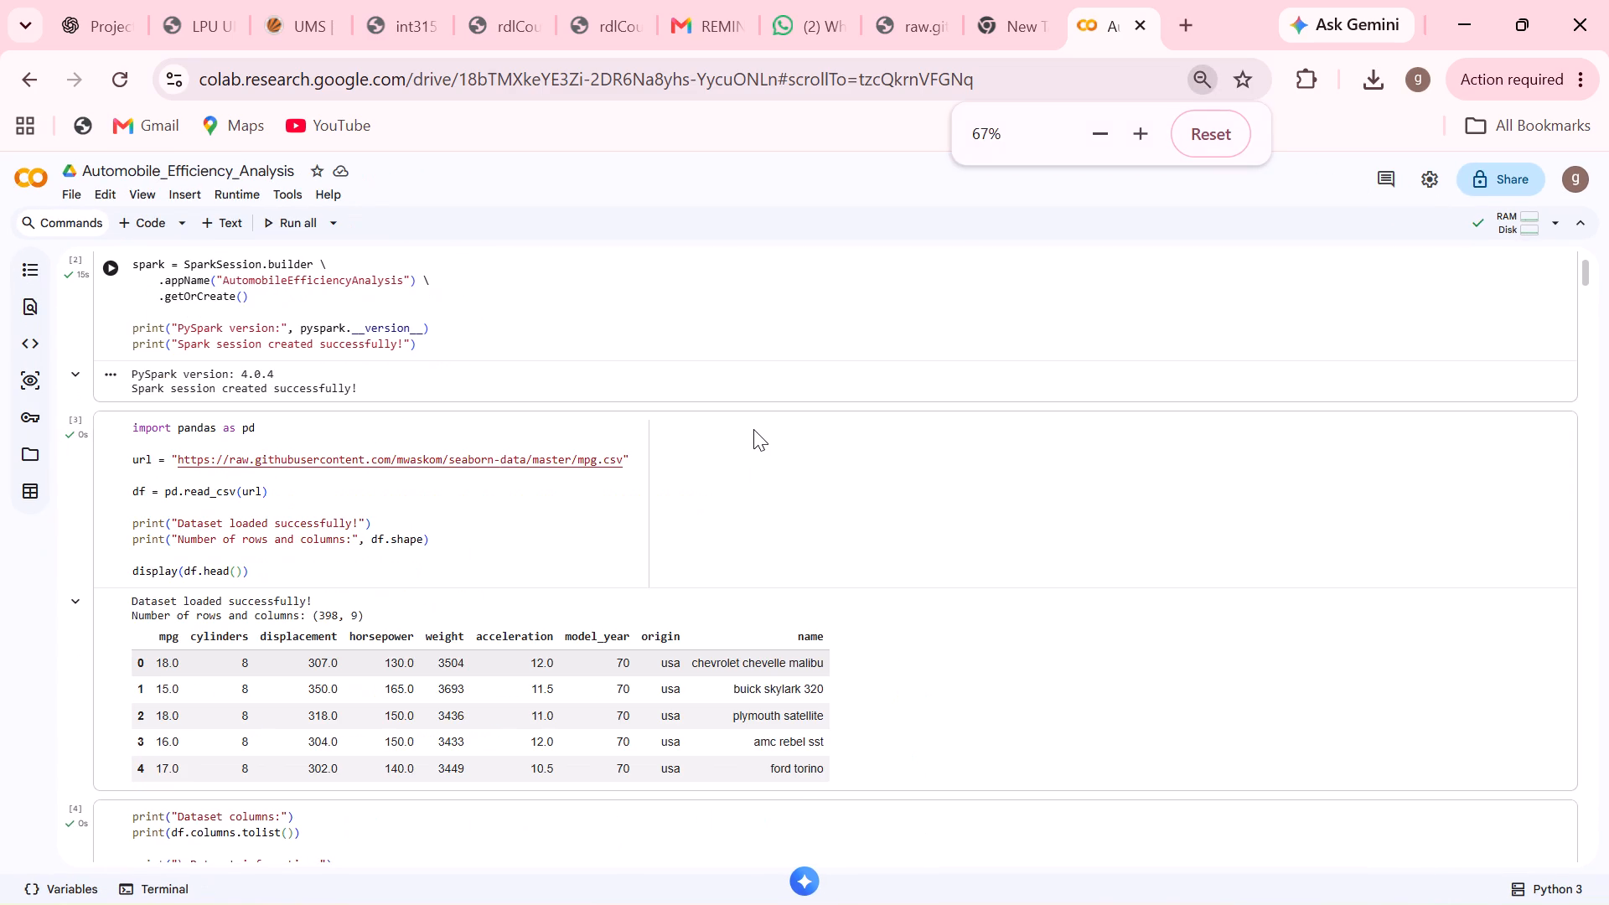
scroll(753, 429, "up", 1)
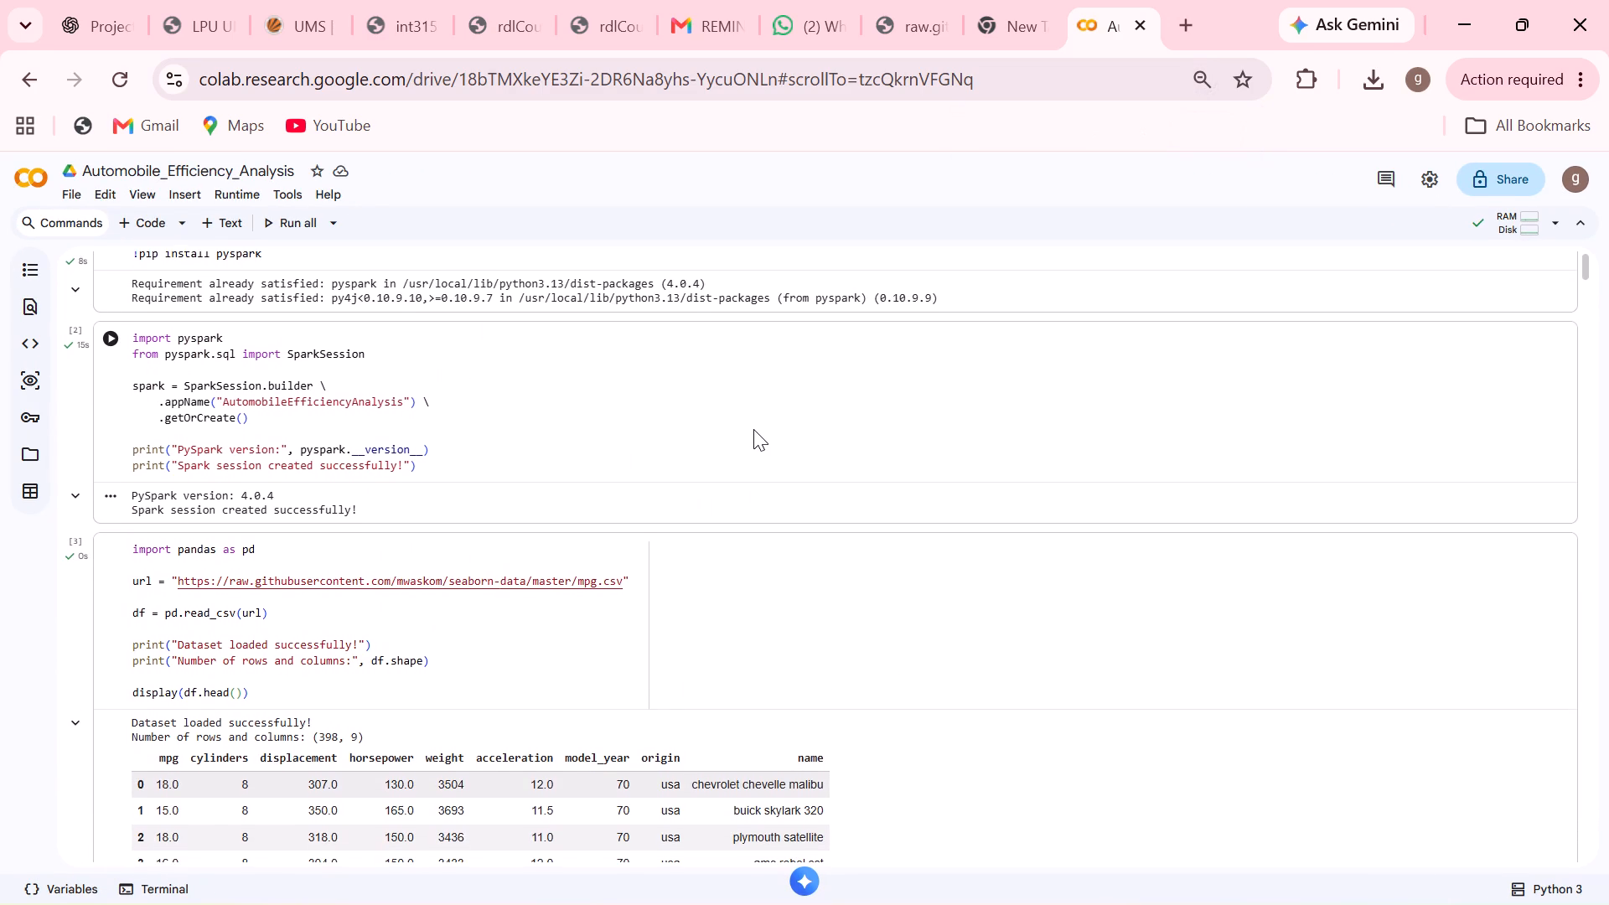
key("ctrl+minus")
scroll(753, 429, "up", 2)
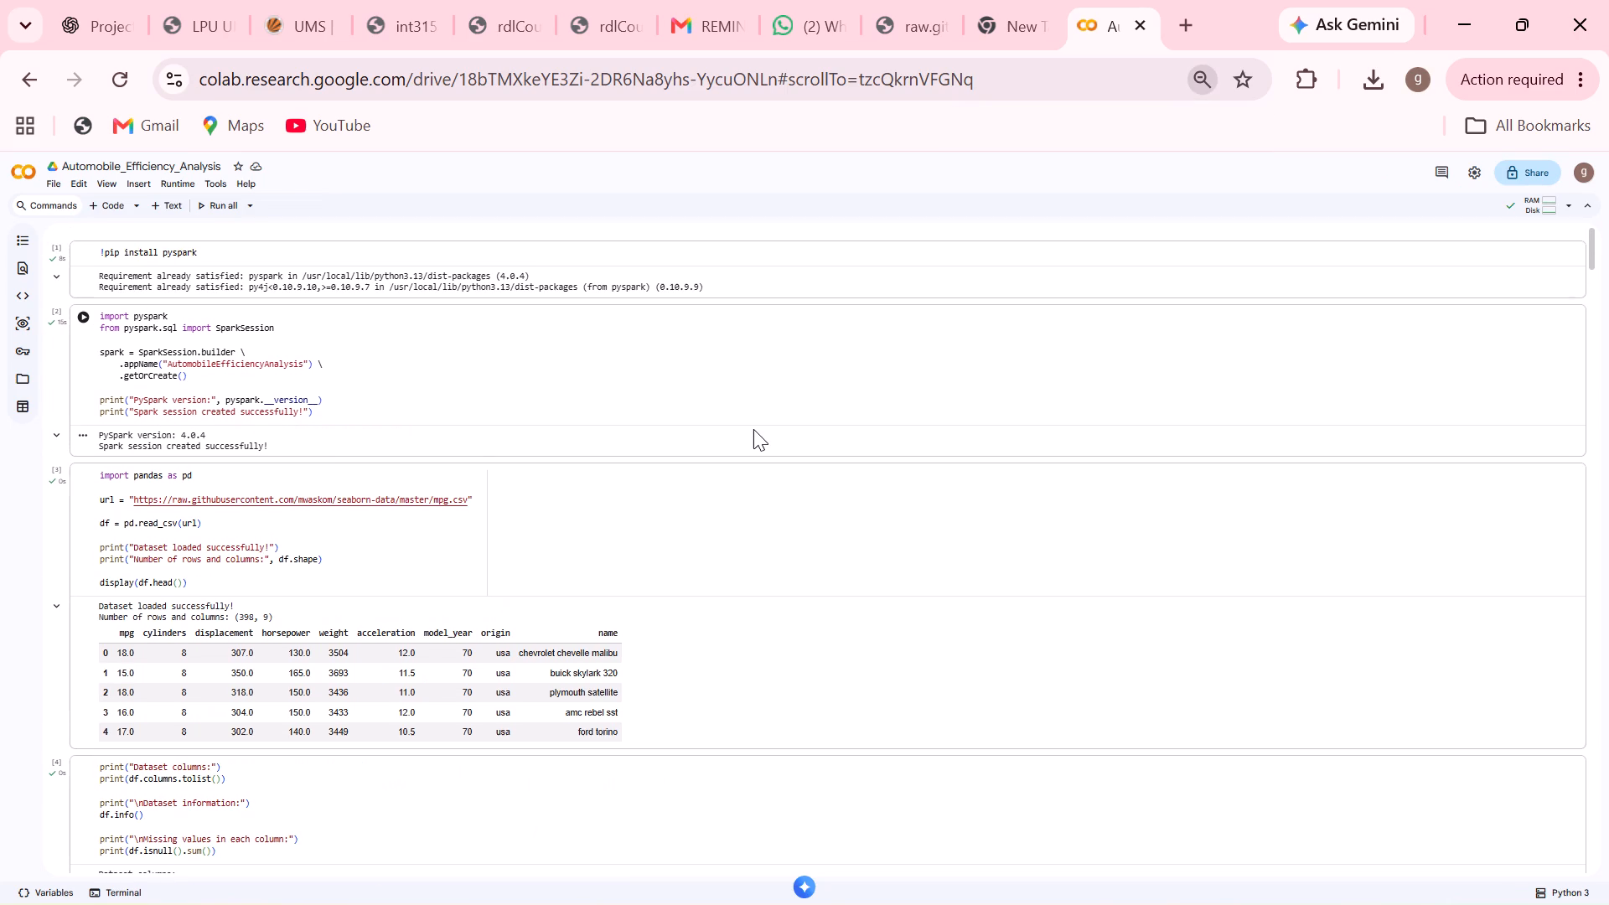
key("shift+super+s")
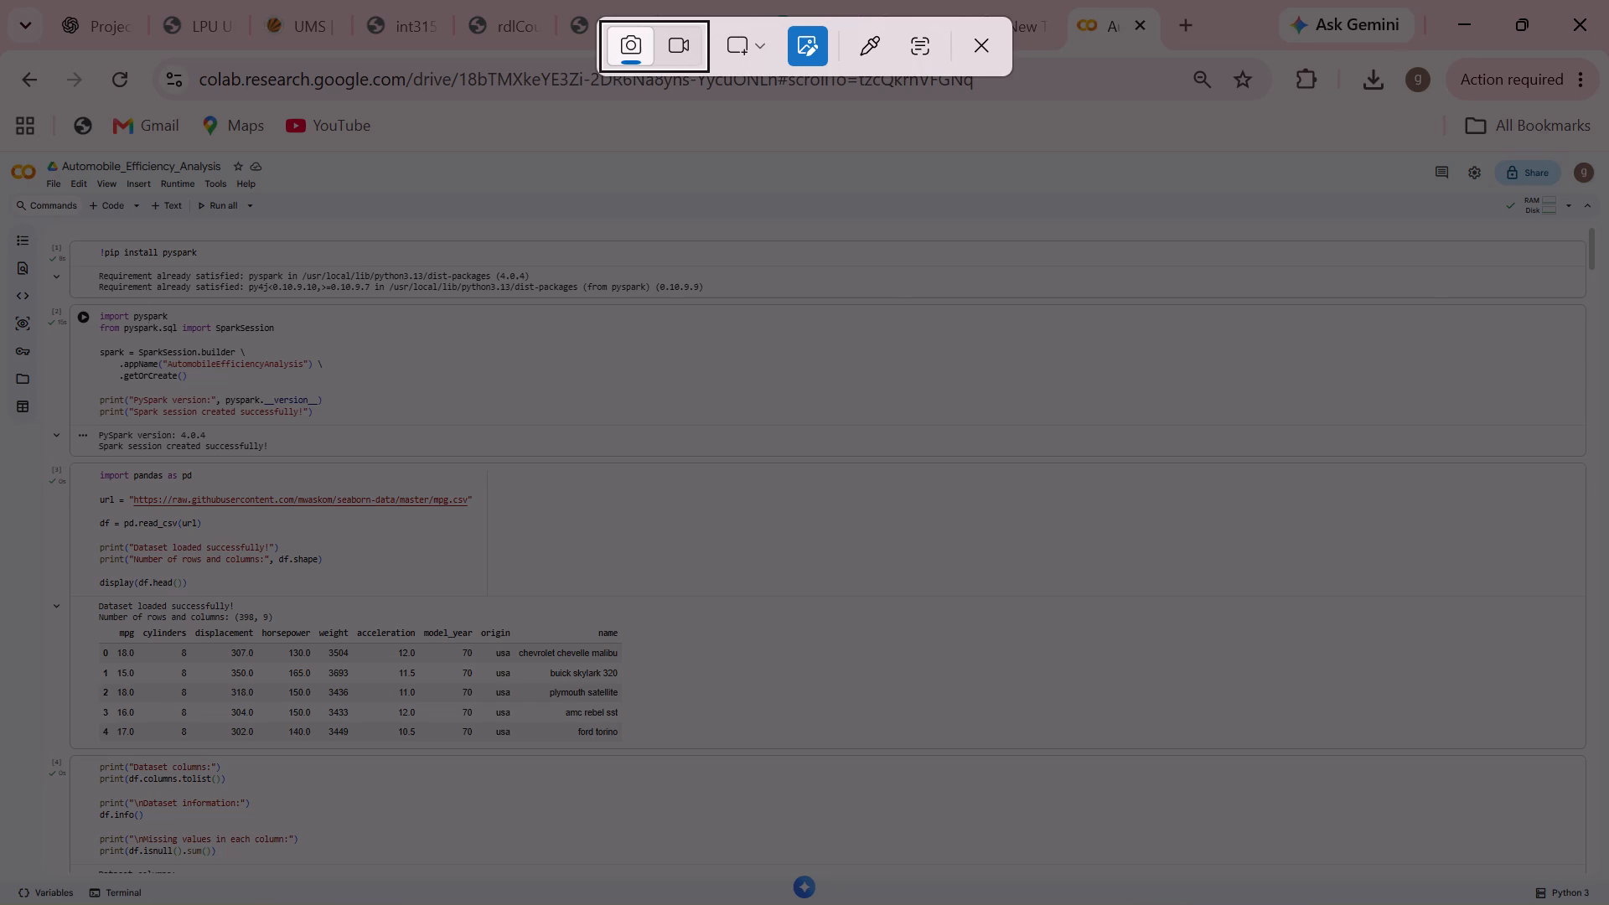
left_click_drag(53, 235, 960, 763)
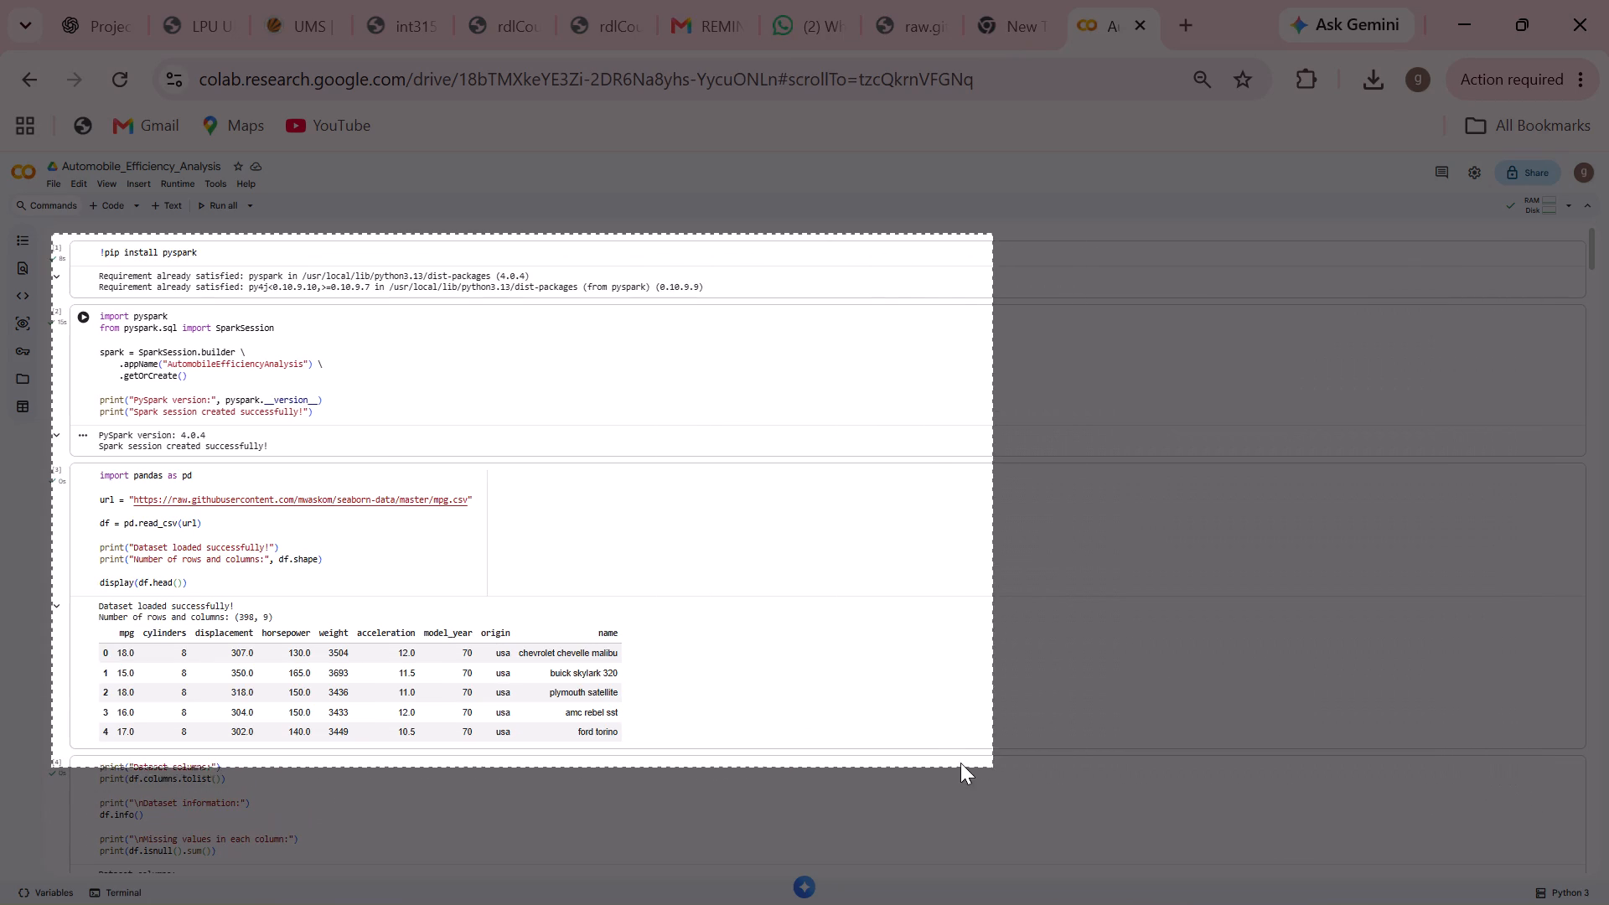
left_click_drag(960, 763, 943, 763)
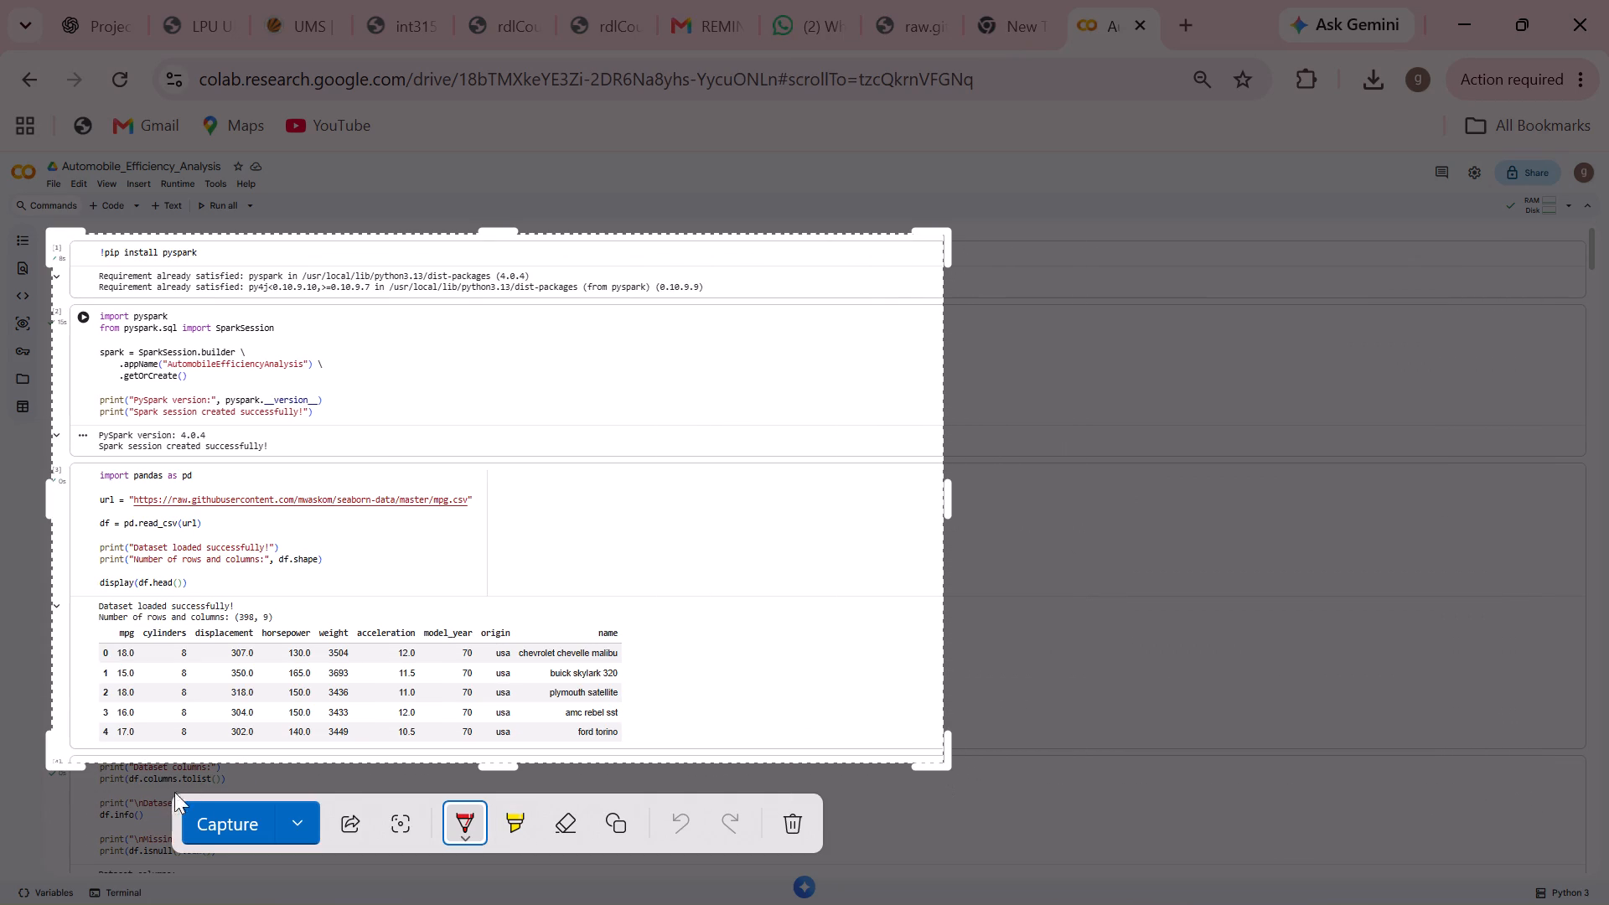
left_click(196, 808)
key("super+v")
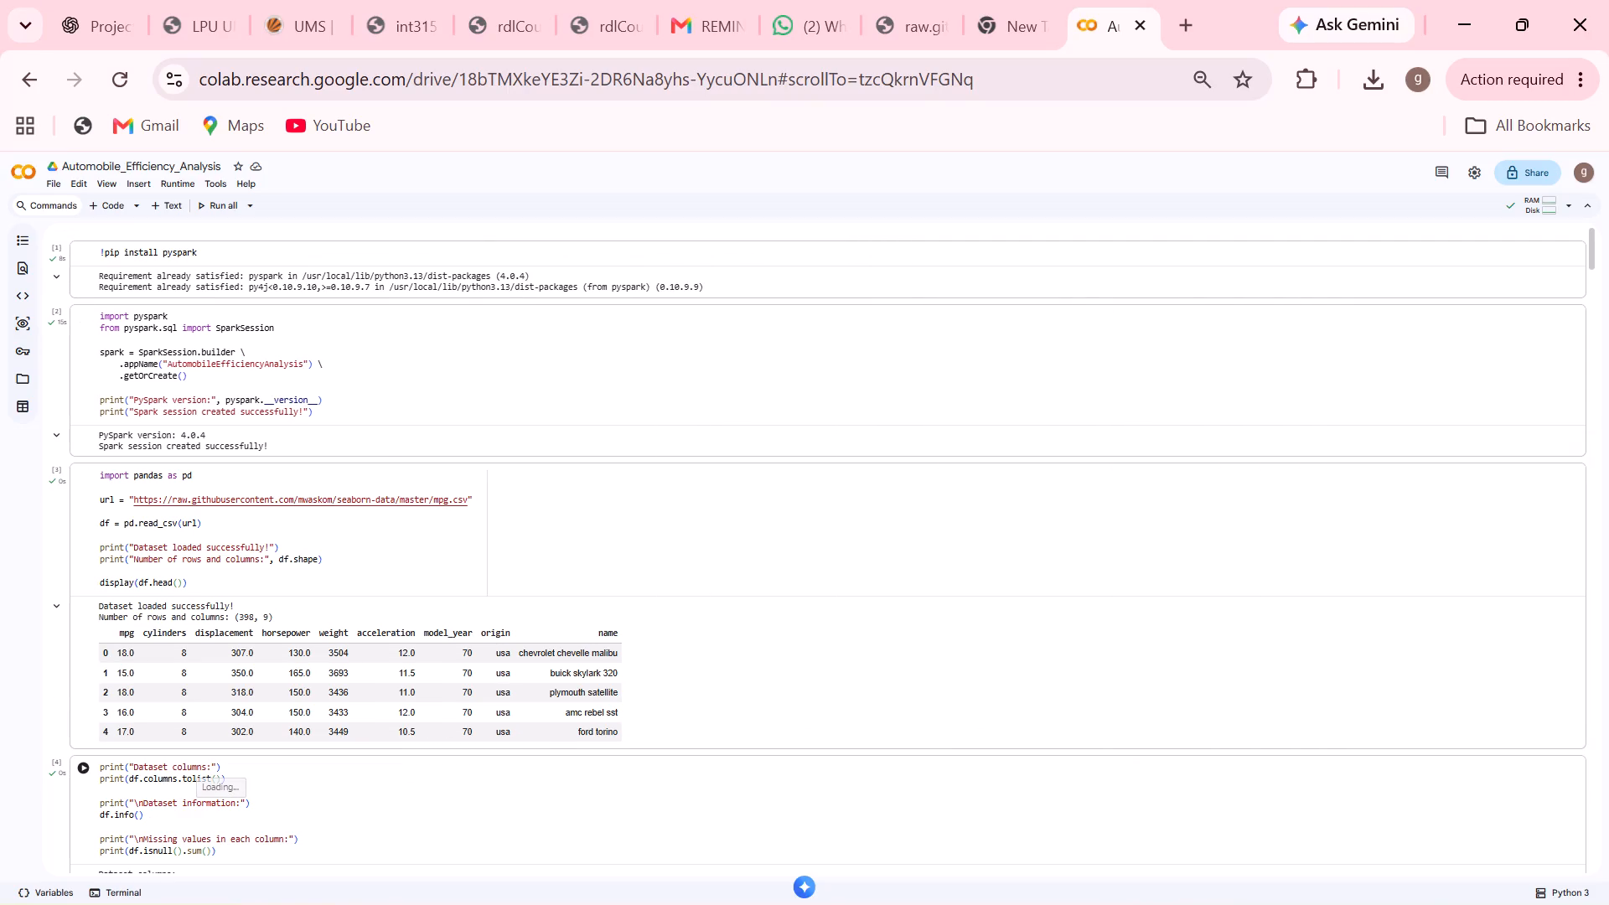
Return to the WPS report and replace the terminal dataset-loading screenshot under "9. Execution Screenshots" with the new Colab snip.
left_click(918, 760)
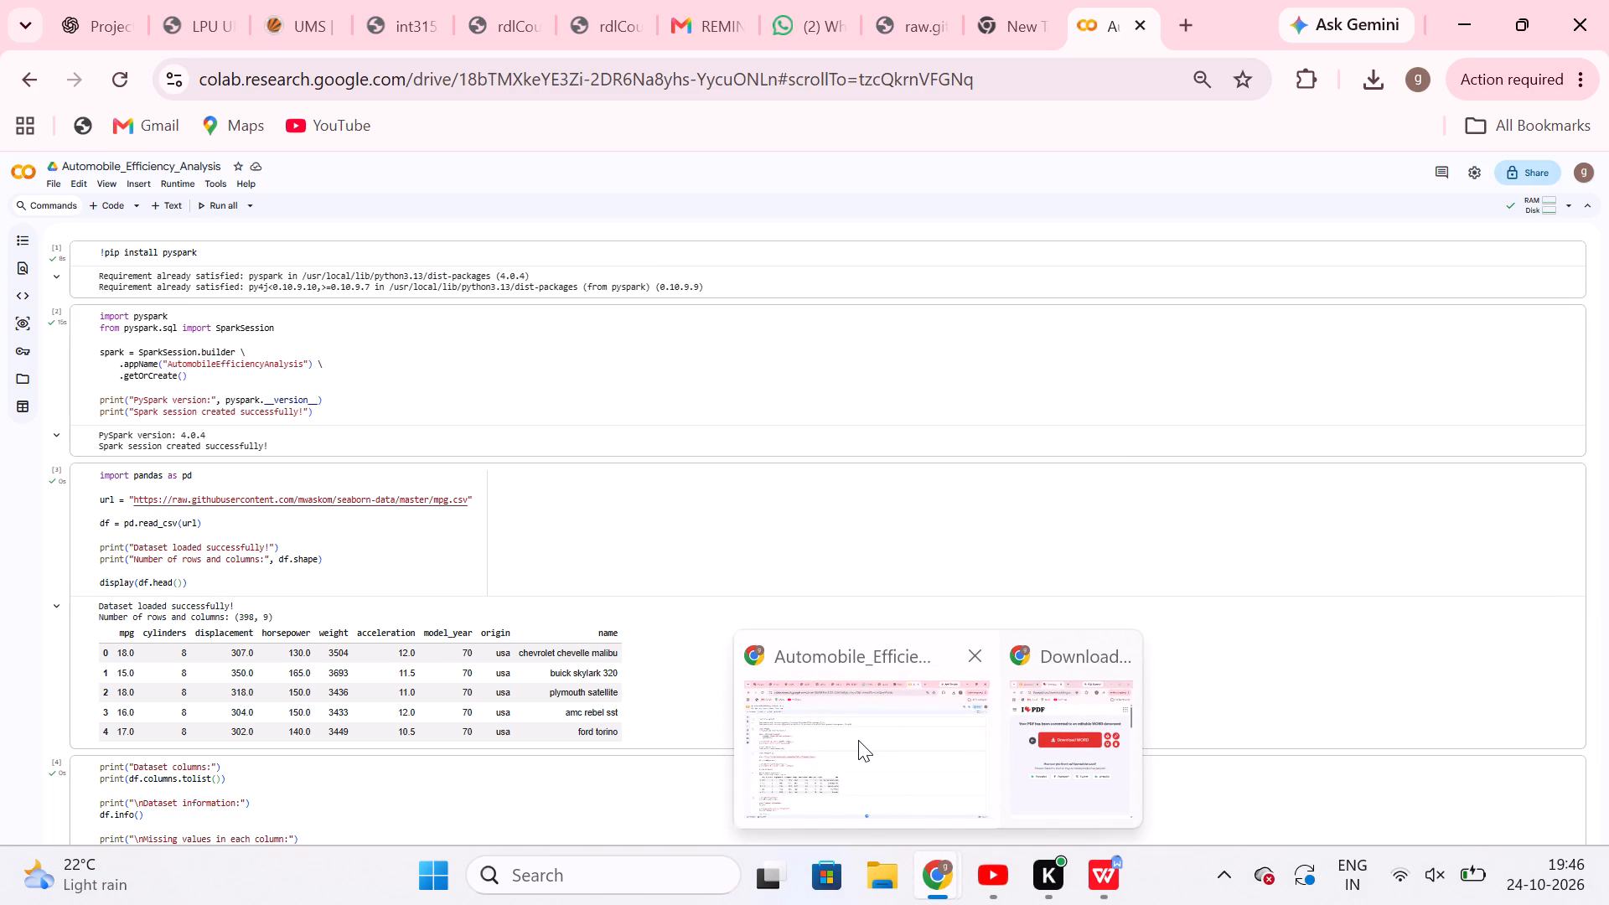
left_click(1068, 719)
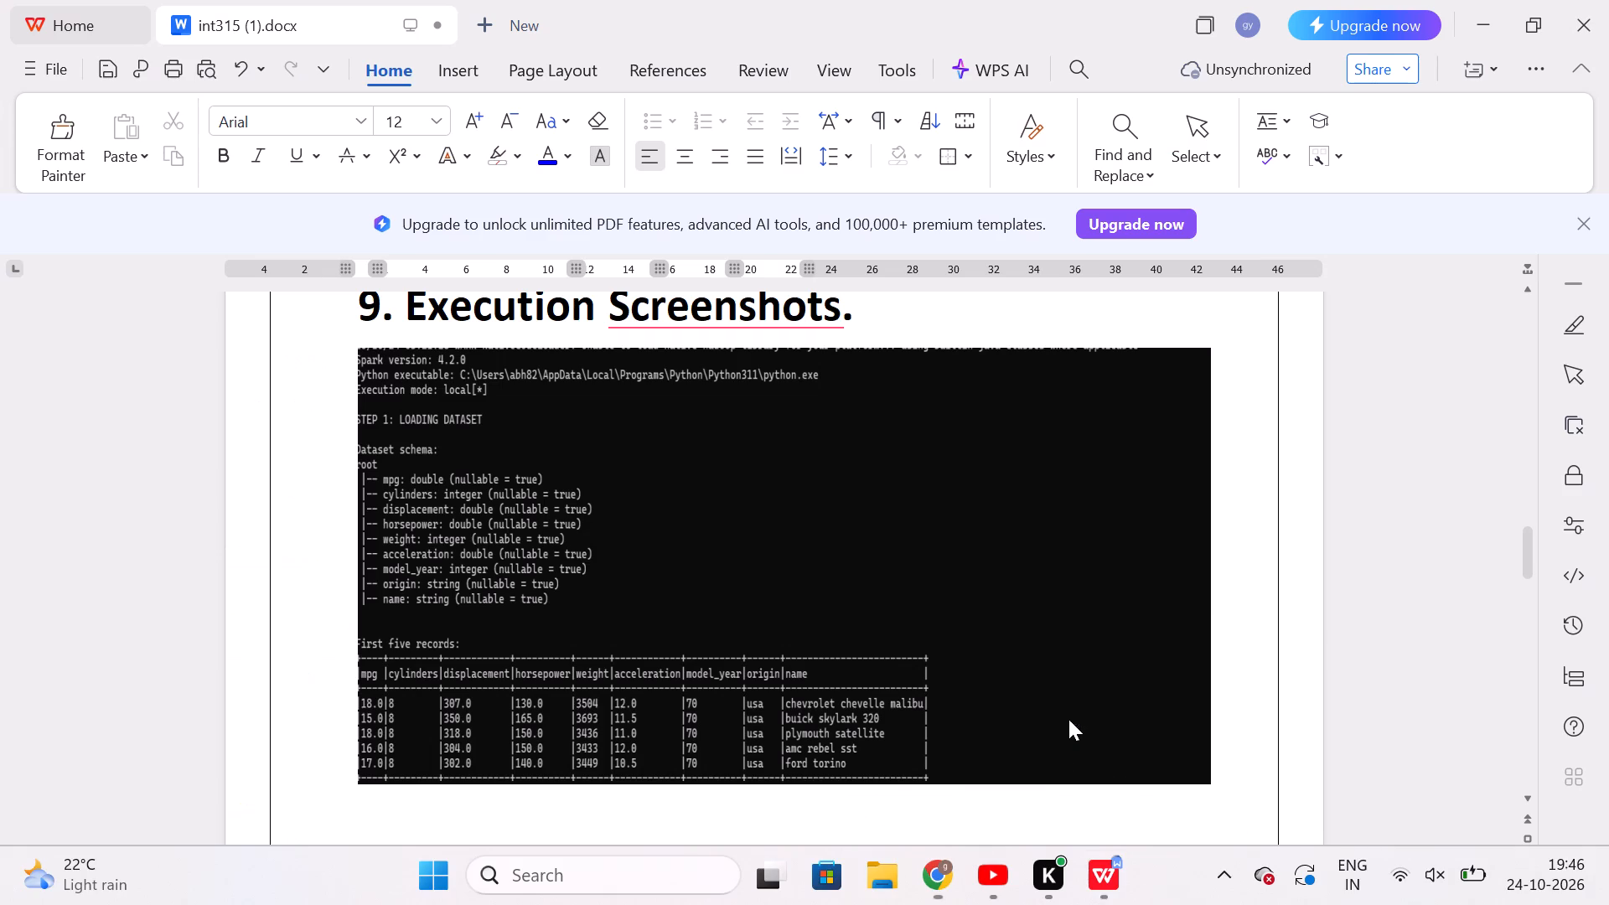
left_click(753, 618)
key("BackSpace")
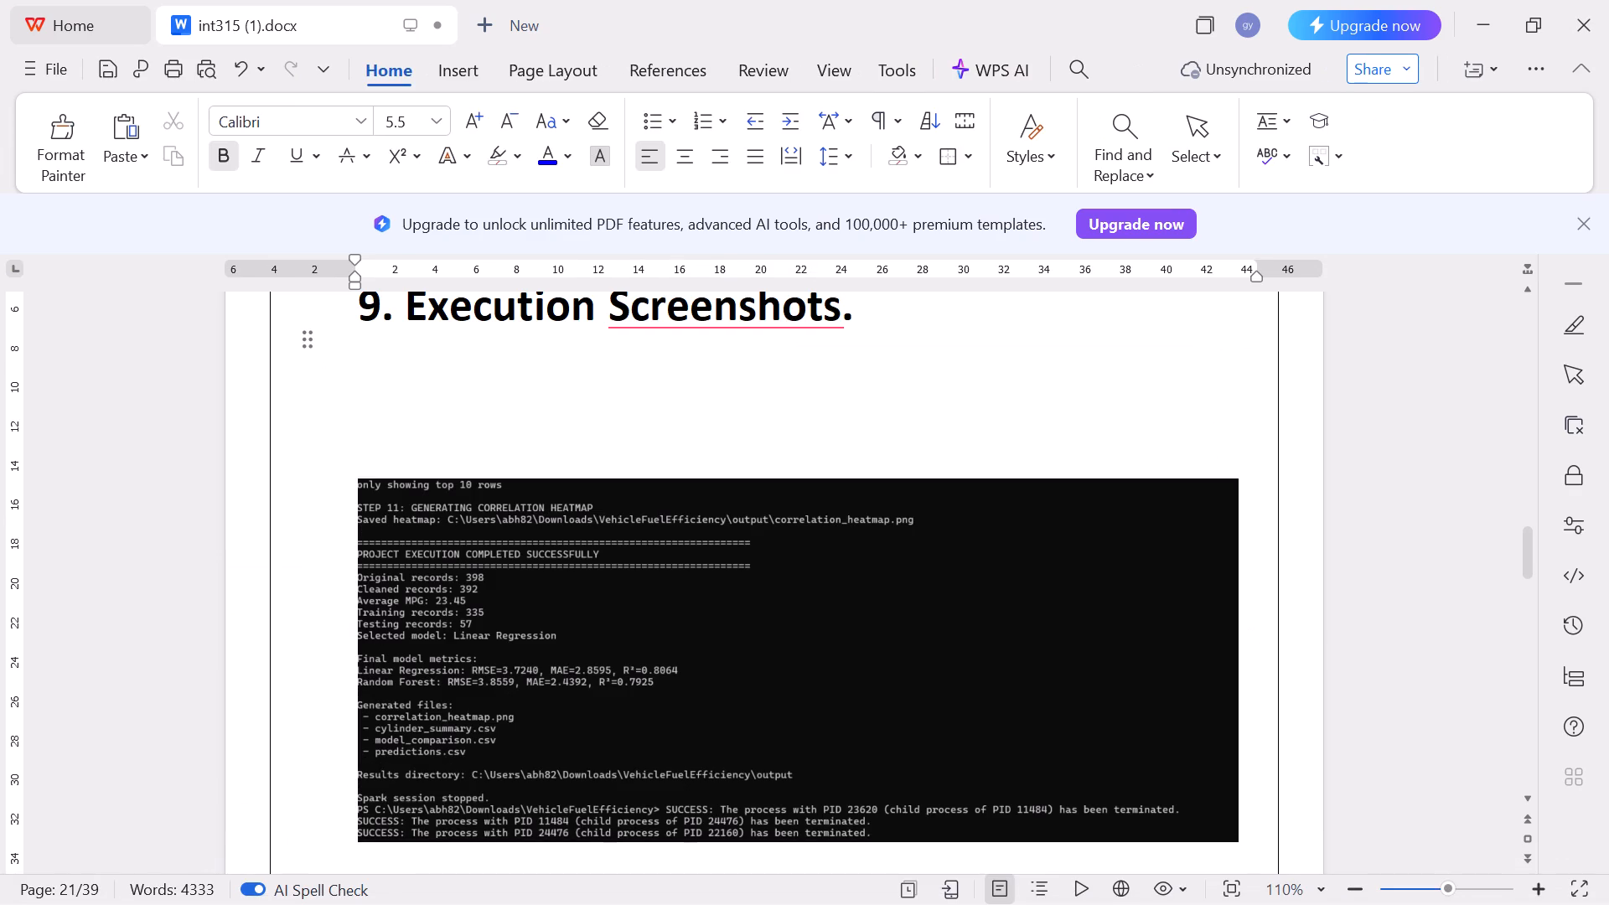
key("ctrl+v")
left_click(341, 645)
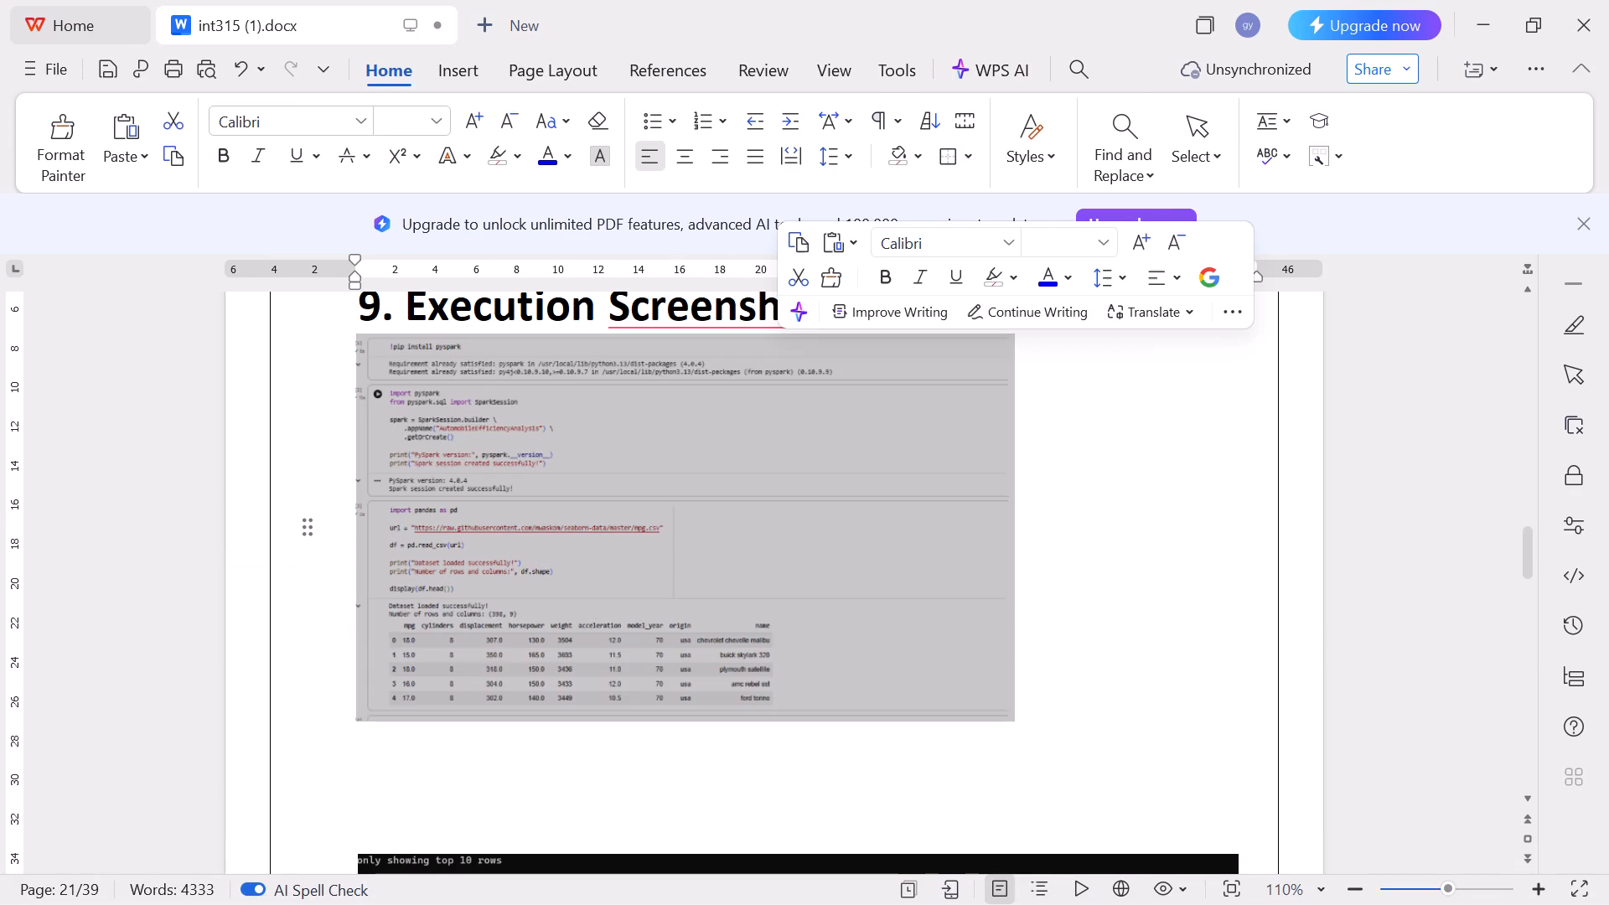
left_click(1301, 669)
Delete the old terminal screenshot of the project completion output below the new Colab snip in section 9.
scroll(706, 637, "down", 1)
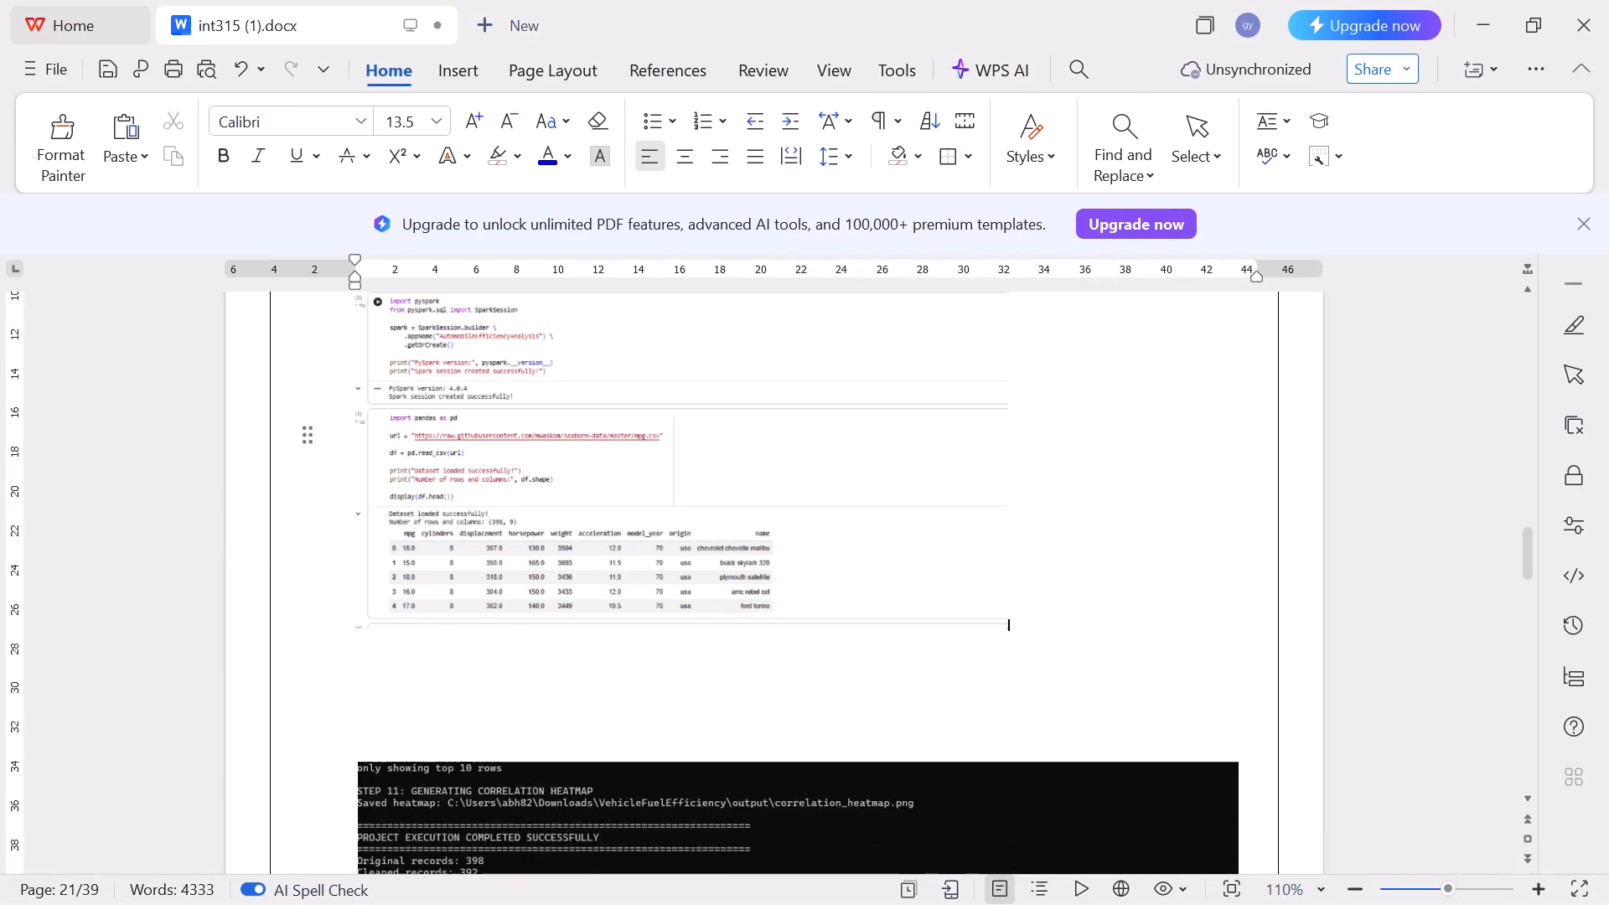
scroll(706, 637, "down", 1)
left_click(673, 769)
key("Delete")
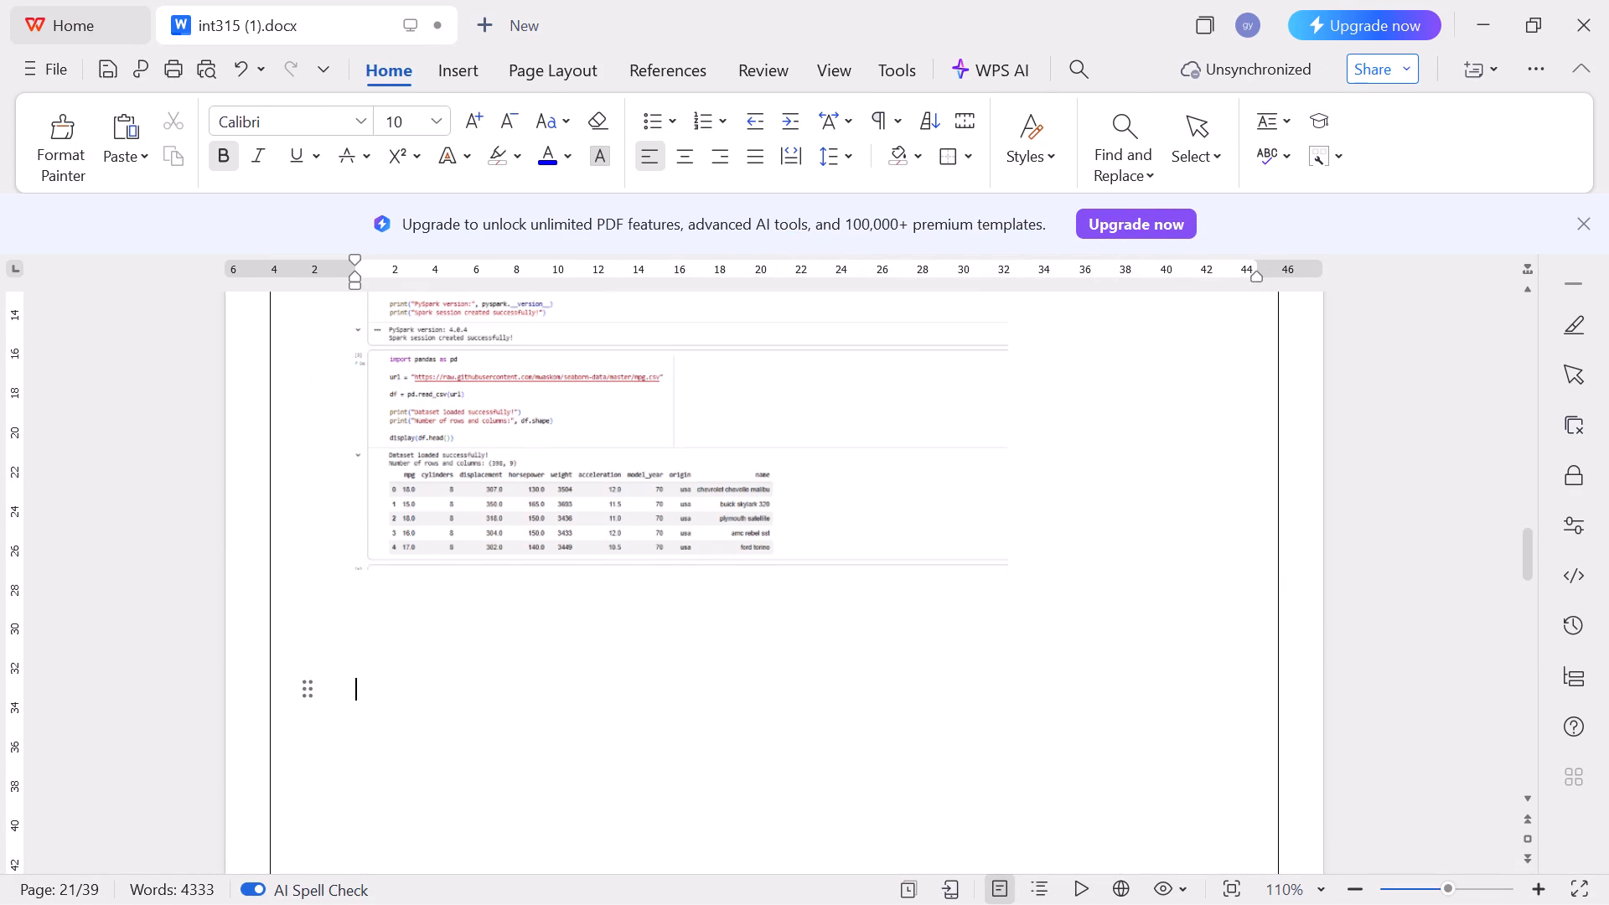
Remove the empty lines left below the Colab snip in section 9.
scroll(673, 771, "down", 2)
scroll(572, 736, "down", 3)
left_click(535, 689)
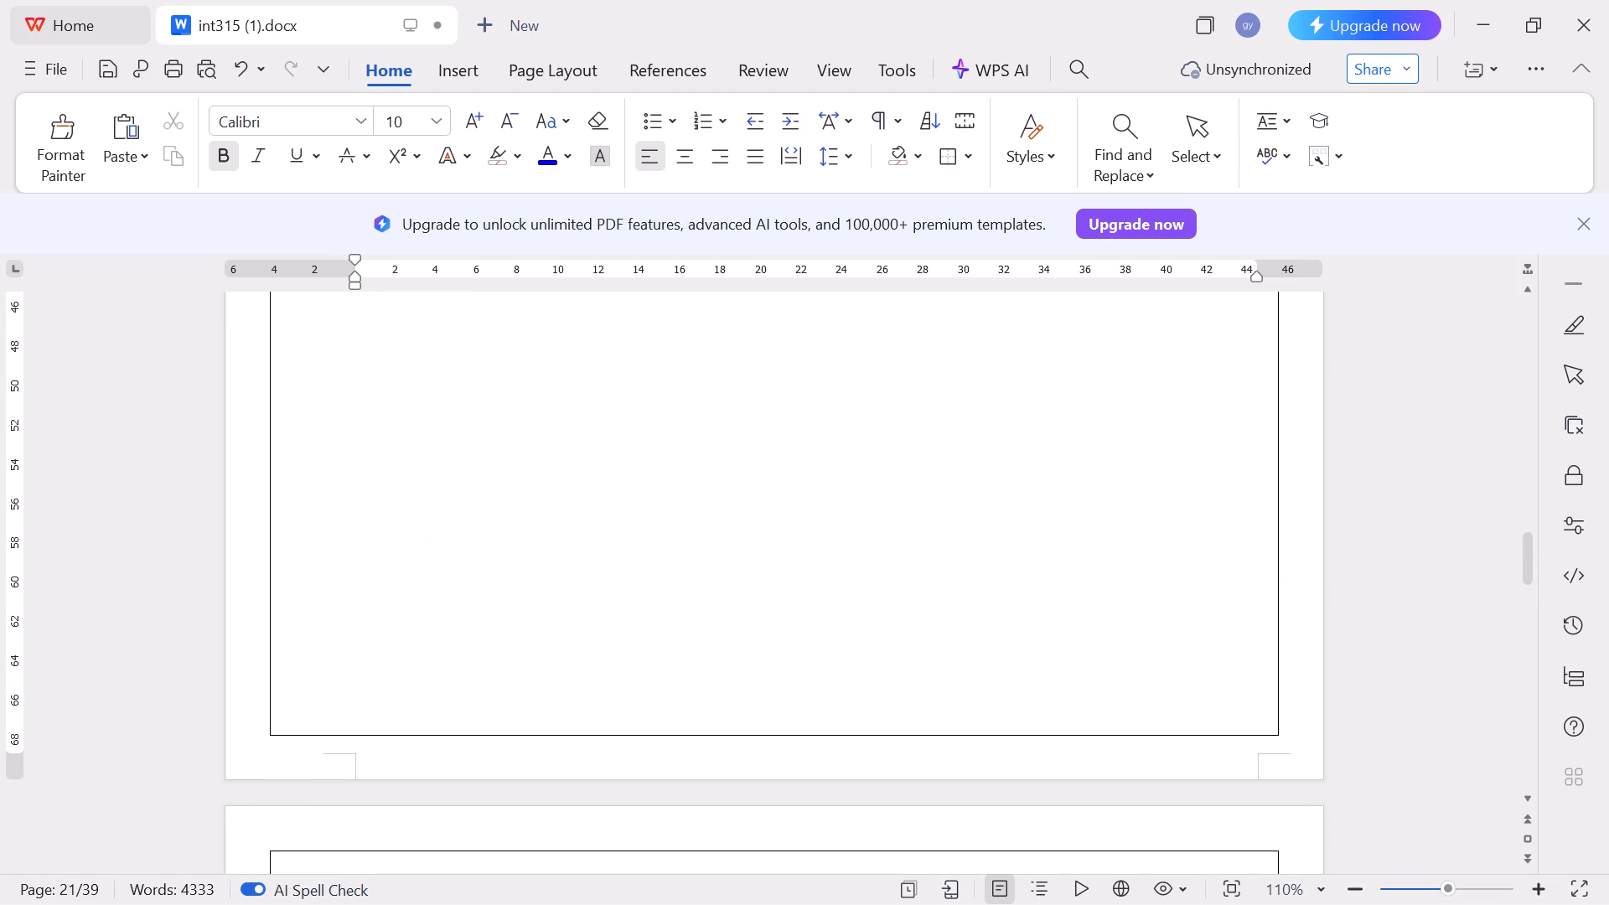
key("BackSpace")
key("BackSpace")
scroll(535, 689, "up", 2)
key("BackSpace")
key("BackSpace")
scroll(535, 689, "down", 1)
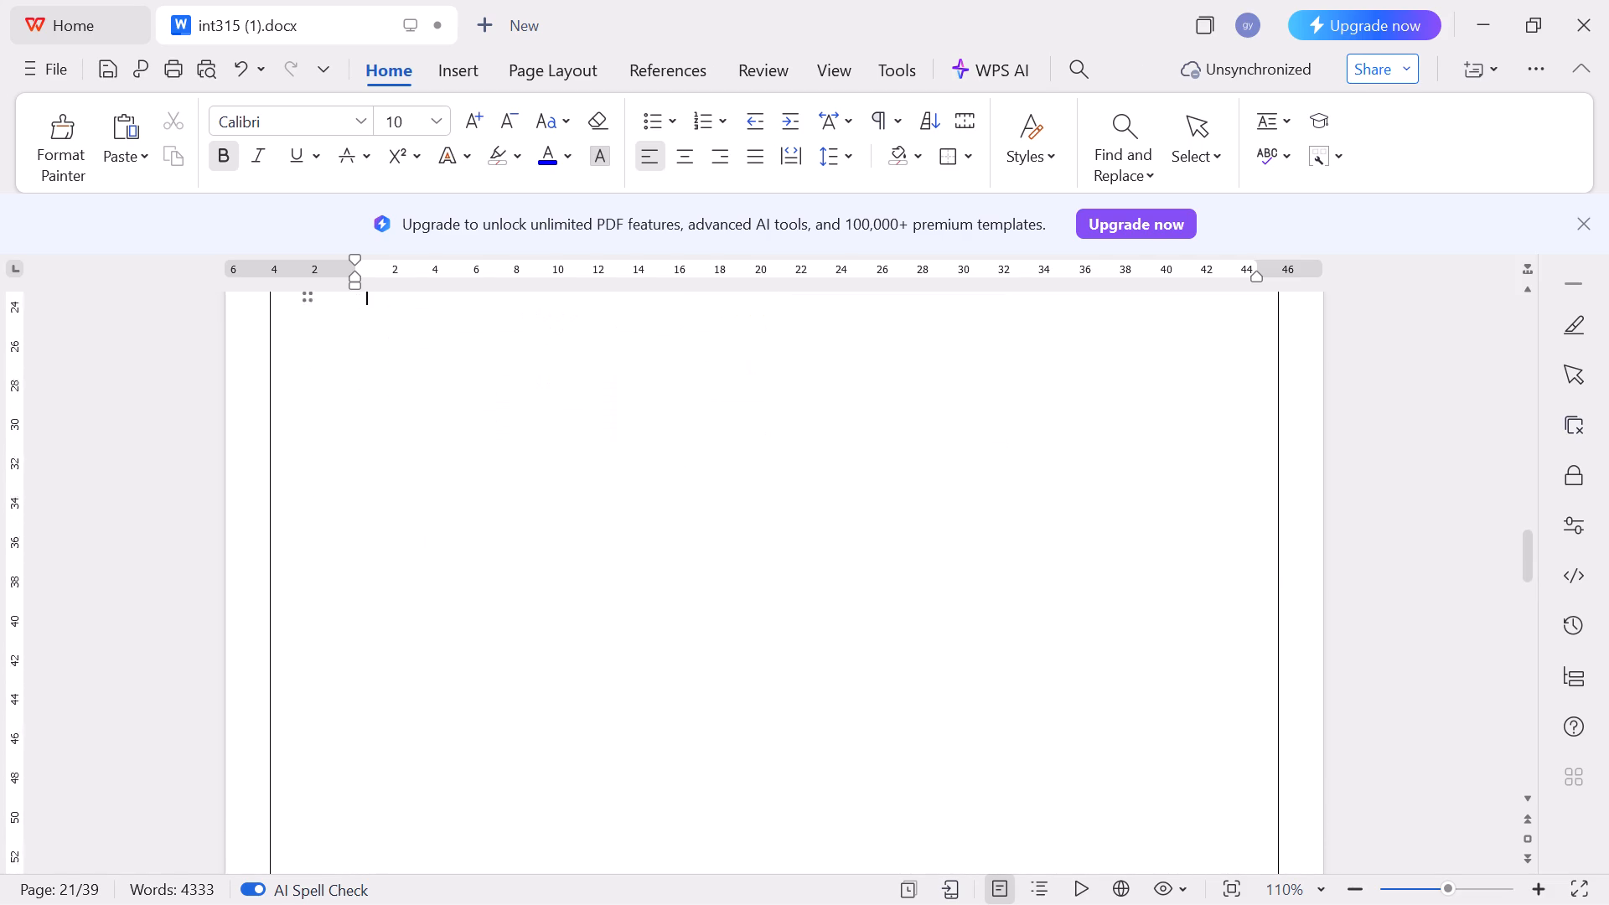
scroll(535, 689, "down", 1)
left_click(486, 763)
key("BackSpace")
Review the report from section 9's new snip through the old correlation heatmap and metrics table to section 10's opening.
scroll(486, 763, "down", 5)
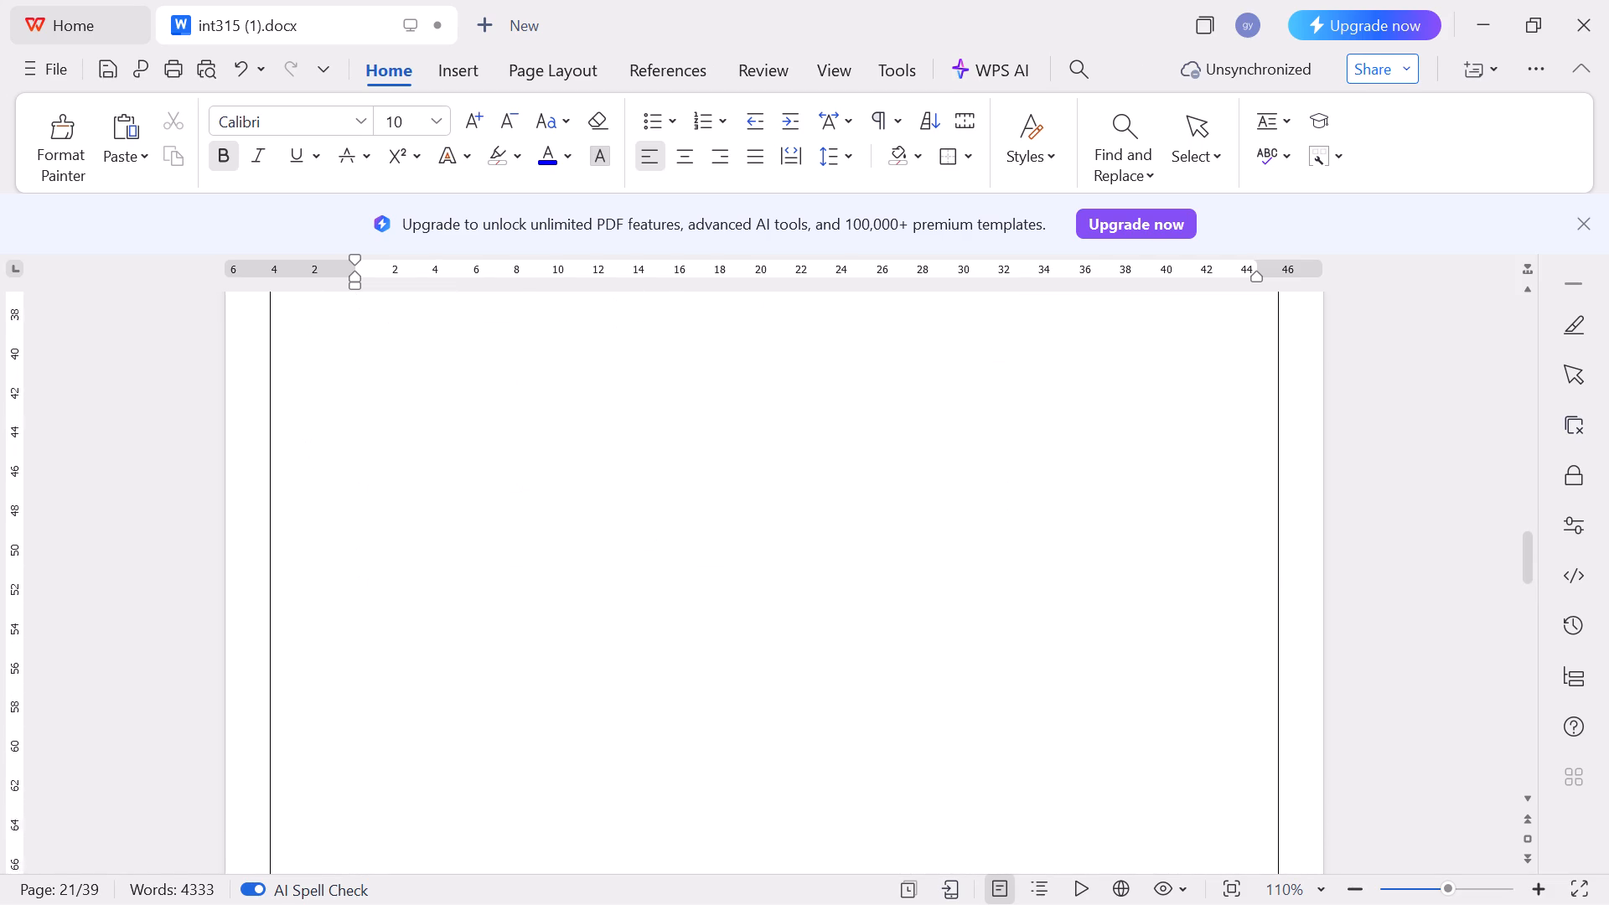
scroll(398, 757, "down", 7)
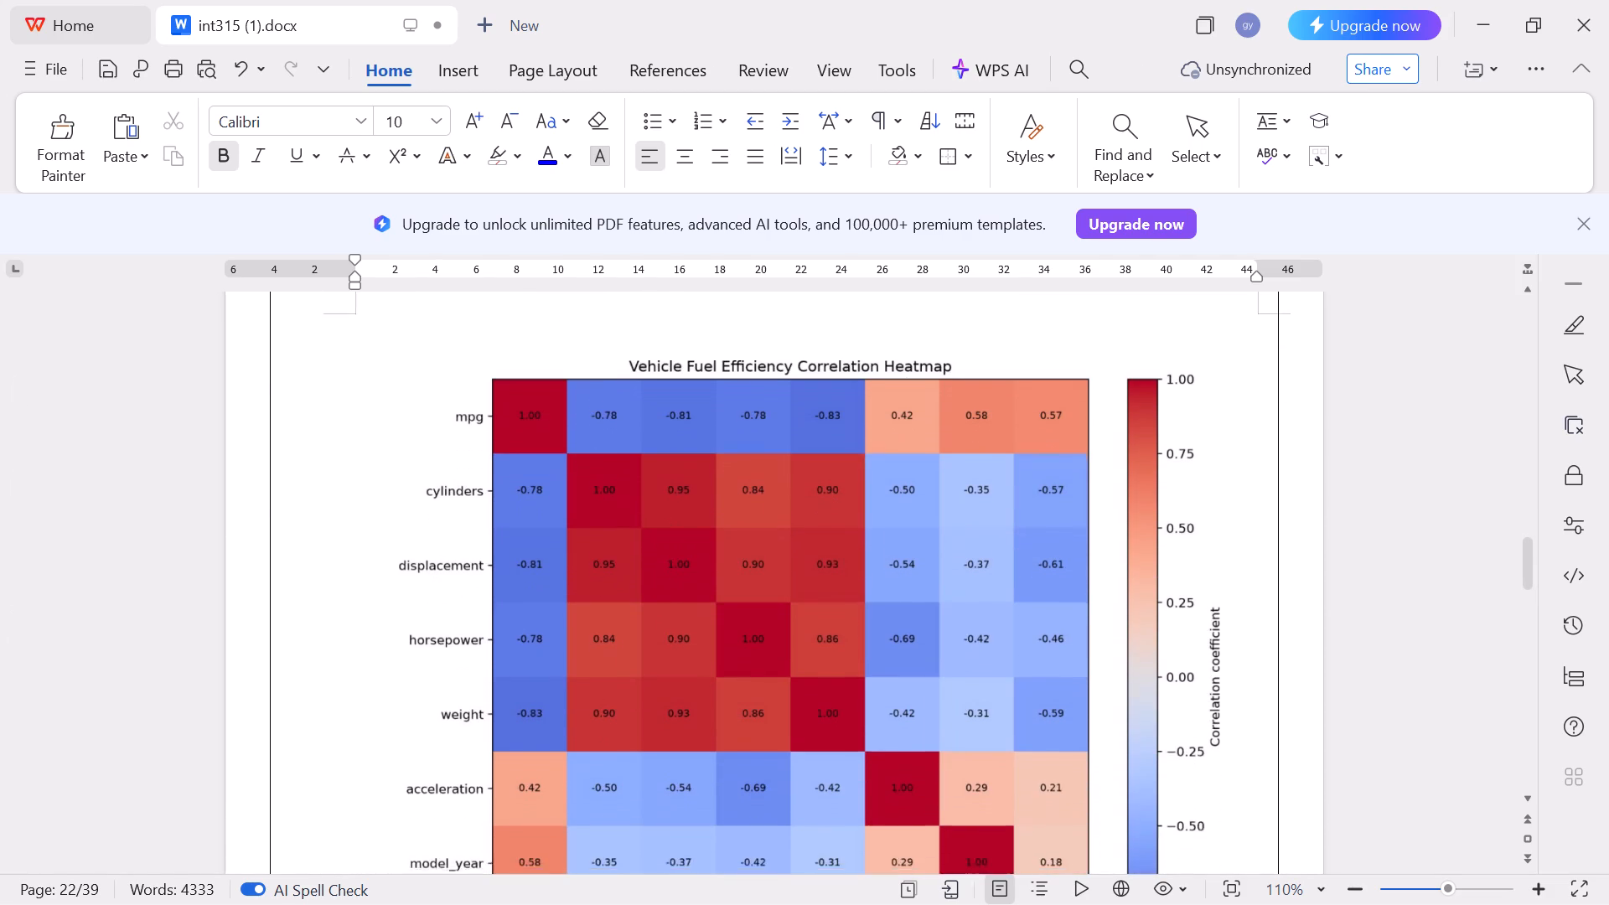
scroll(398, 757, "down", 1)
scroll(398, 757, "up", 11)
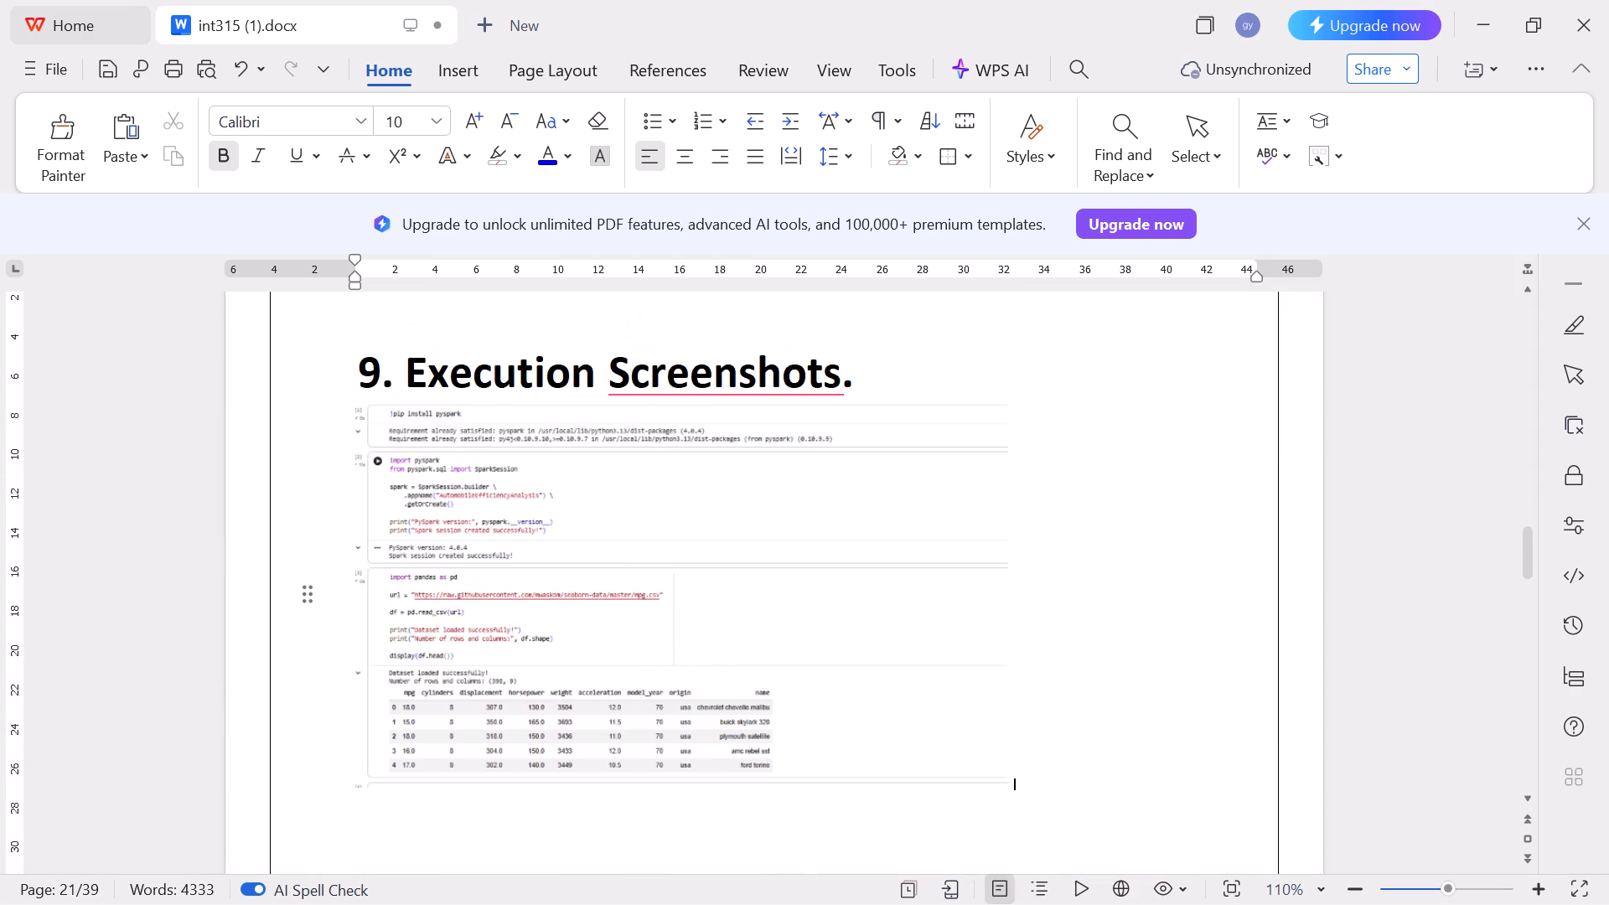
scroll(398, 757, "down", 7)
scroll(398, 757, "up", 1)
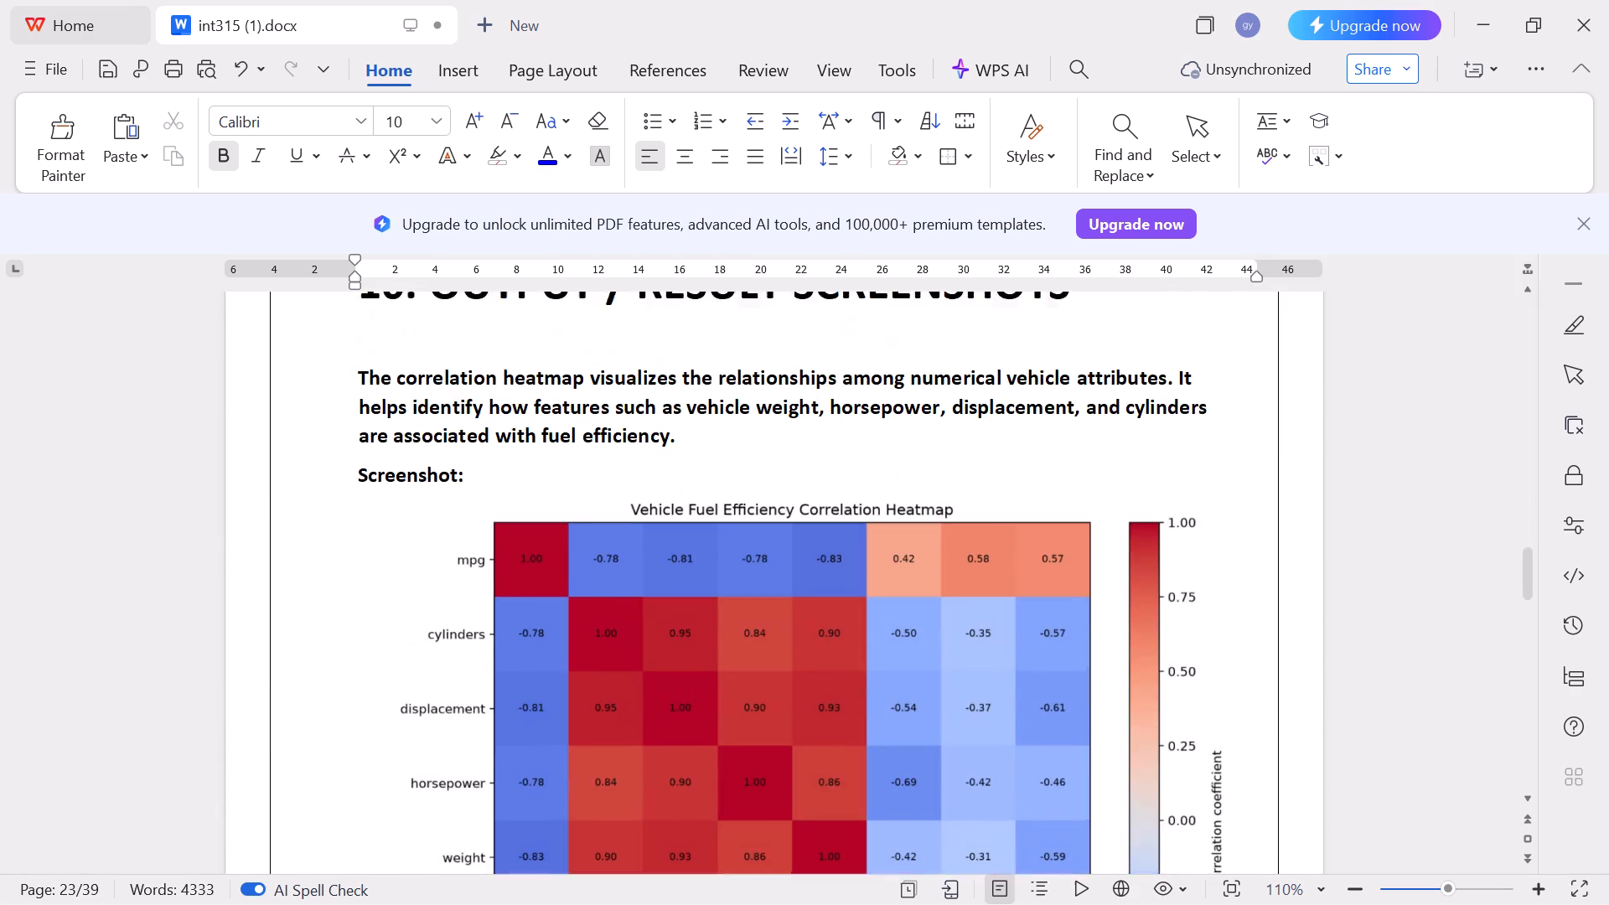
scroll(398, 757, "up", 2)
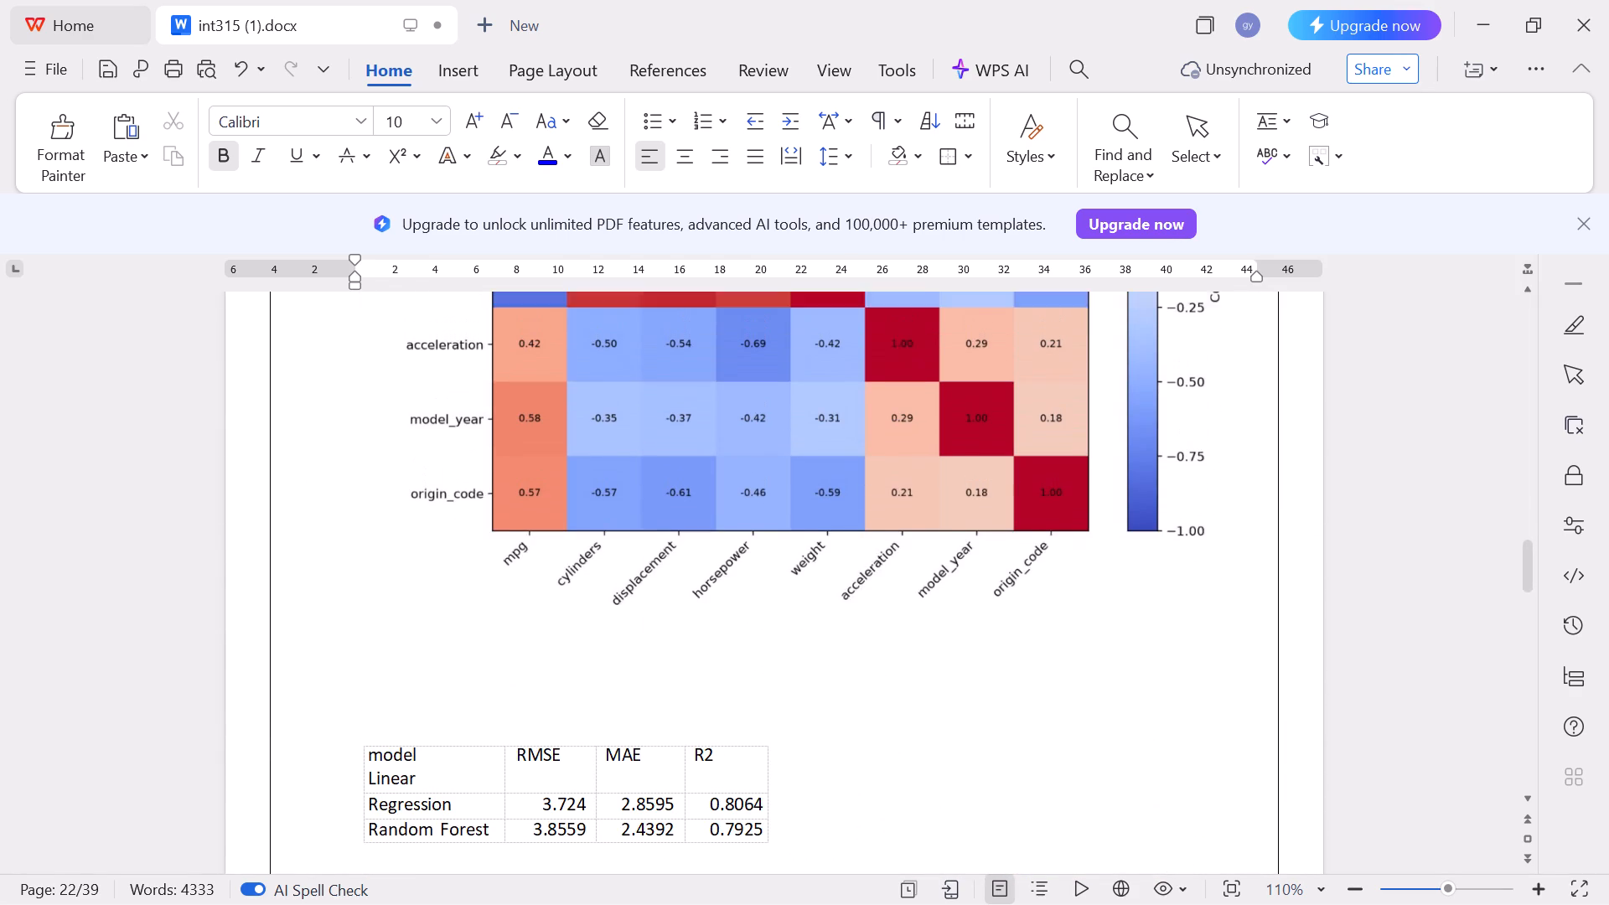
scroll(398, 757, "up", 4)
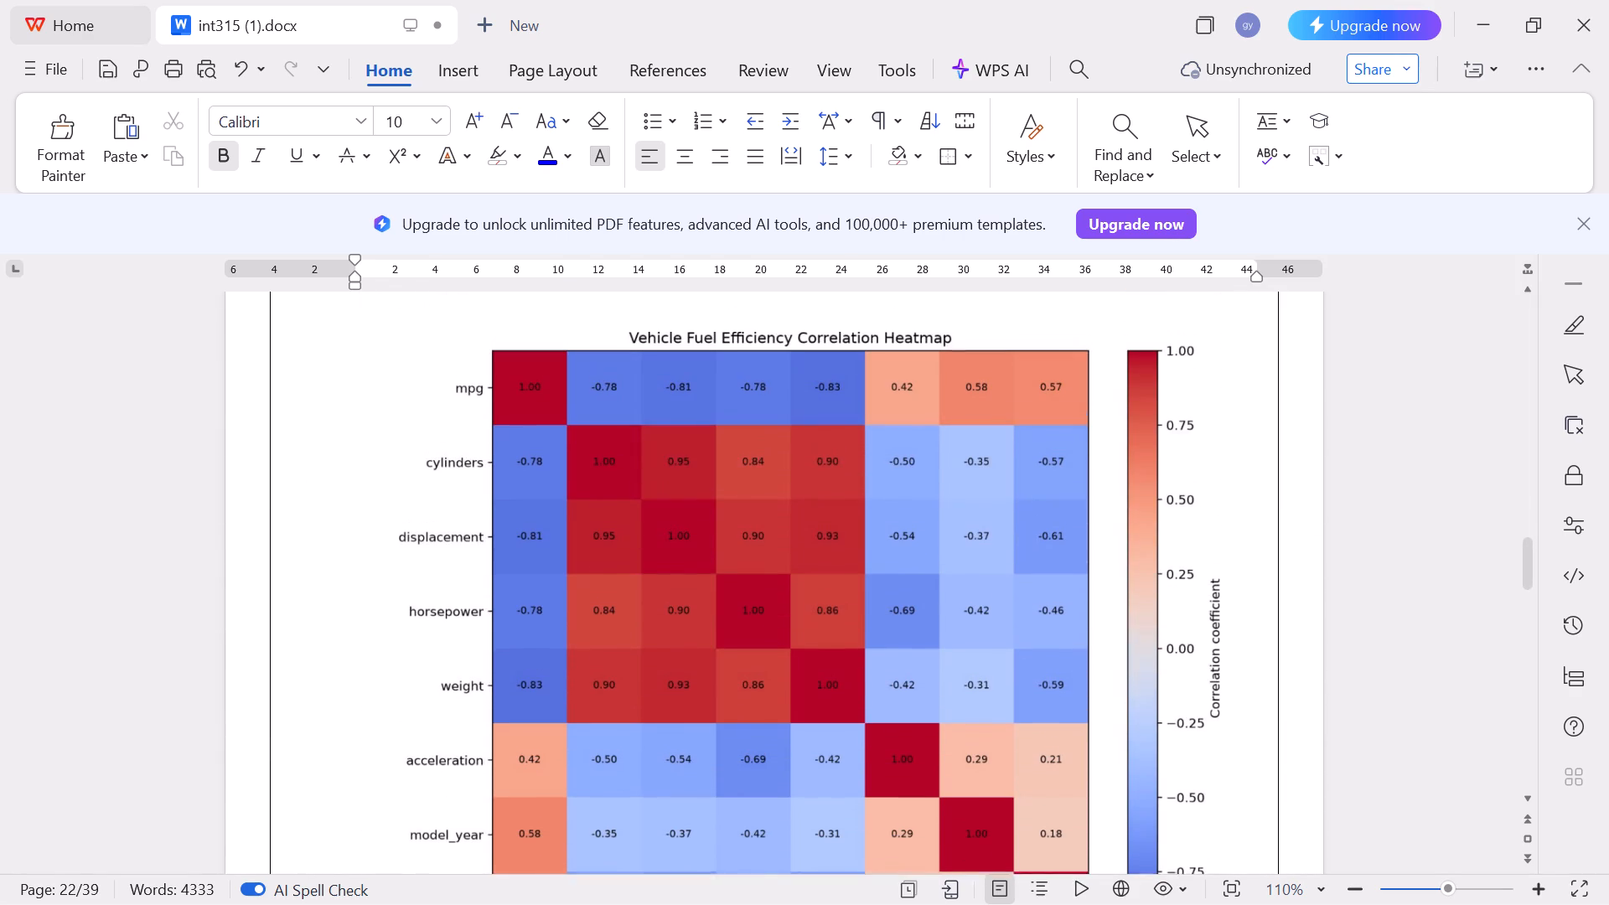
scroll(398, 757, "up", 2)
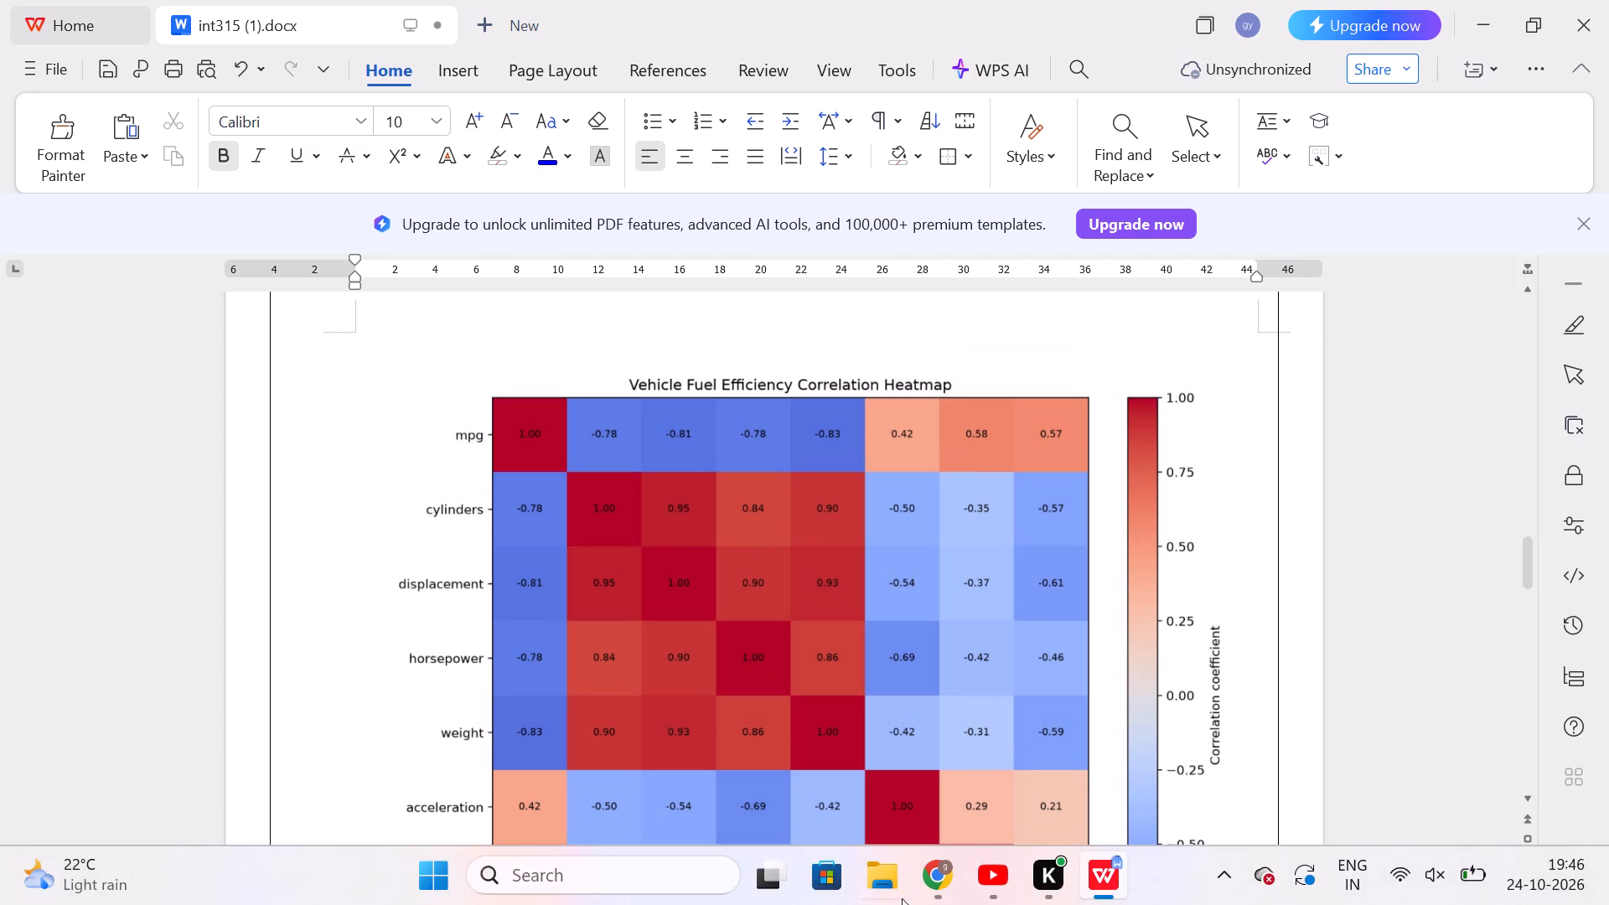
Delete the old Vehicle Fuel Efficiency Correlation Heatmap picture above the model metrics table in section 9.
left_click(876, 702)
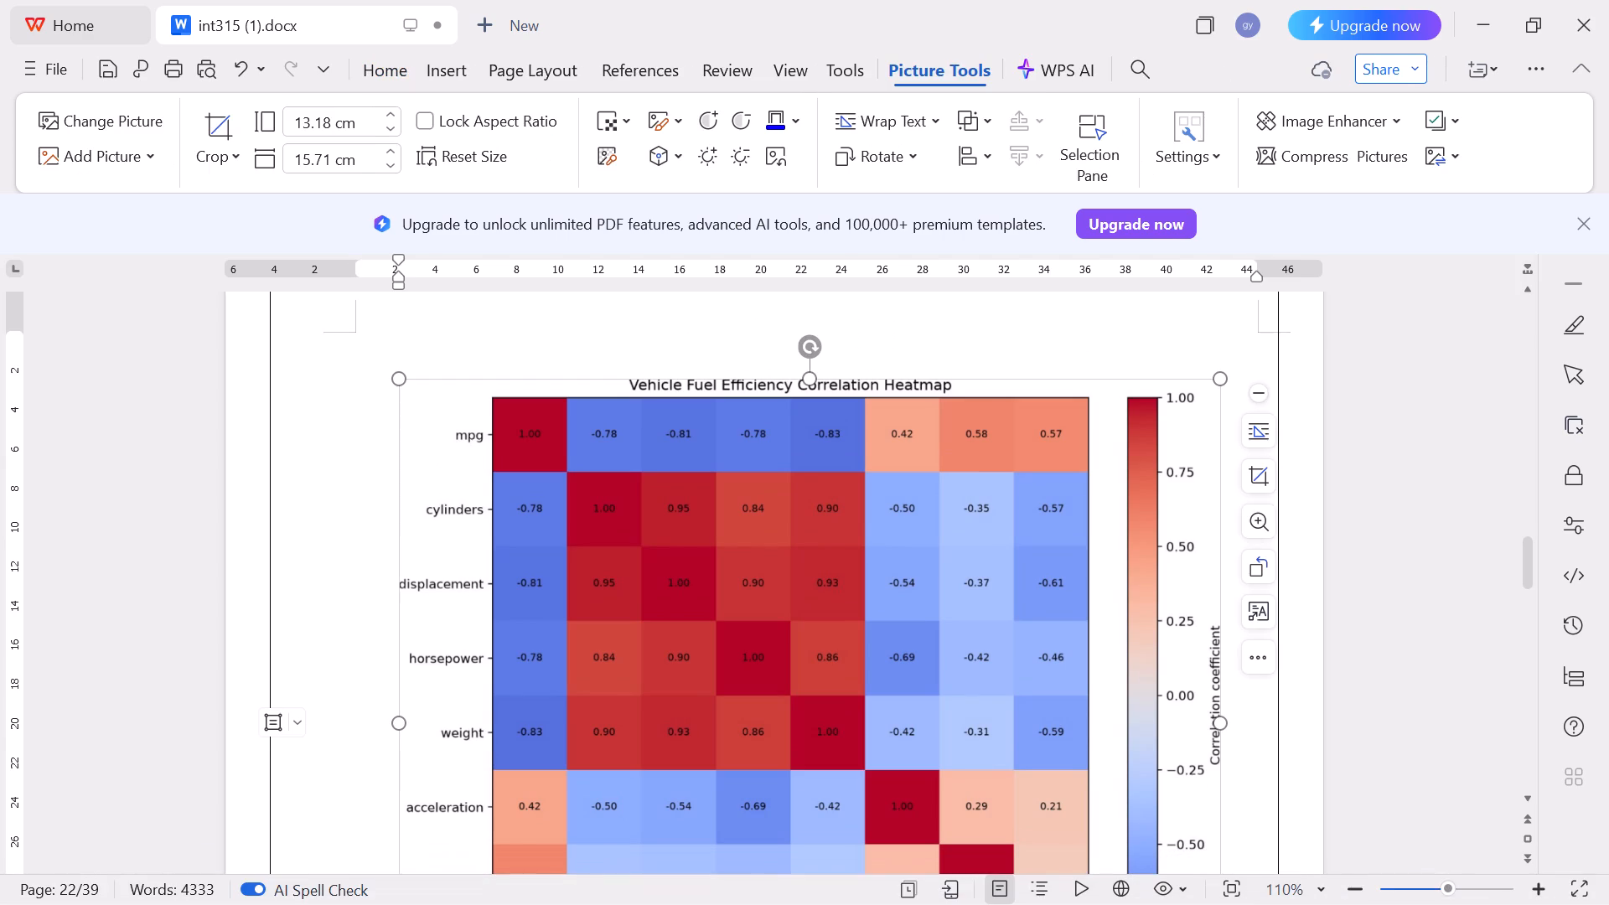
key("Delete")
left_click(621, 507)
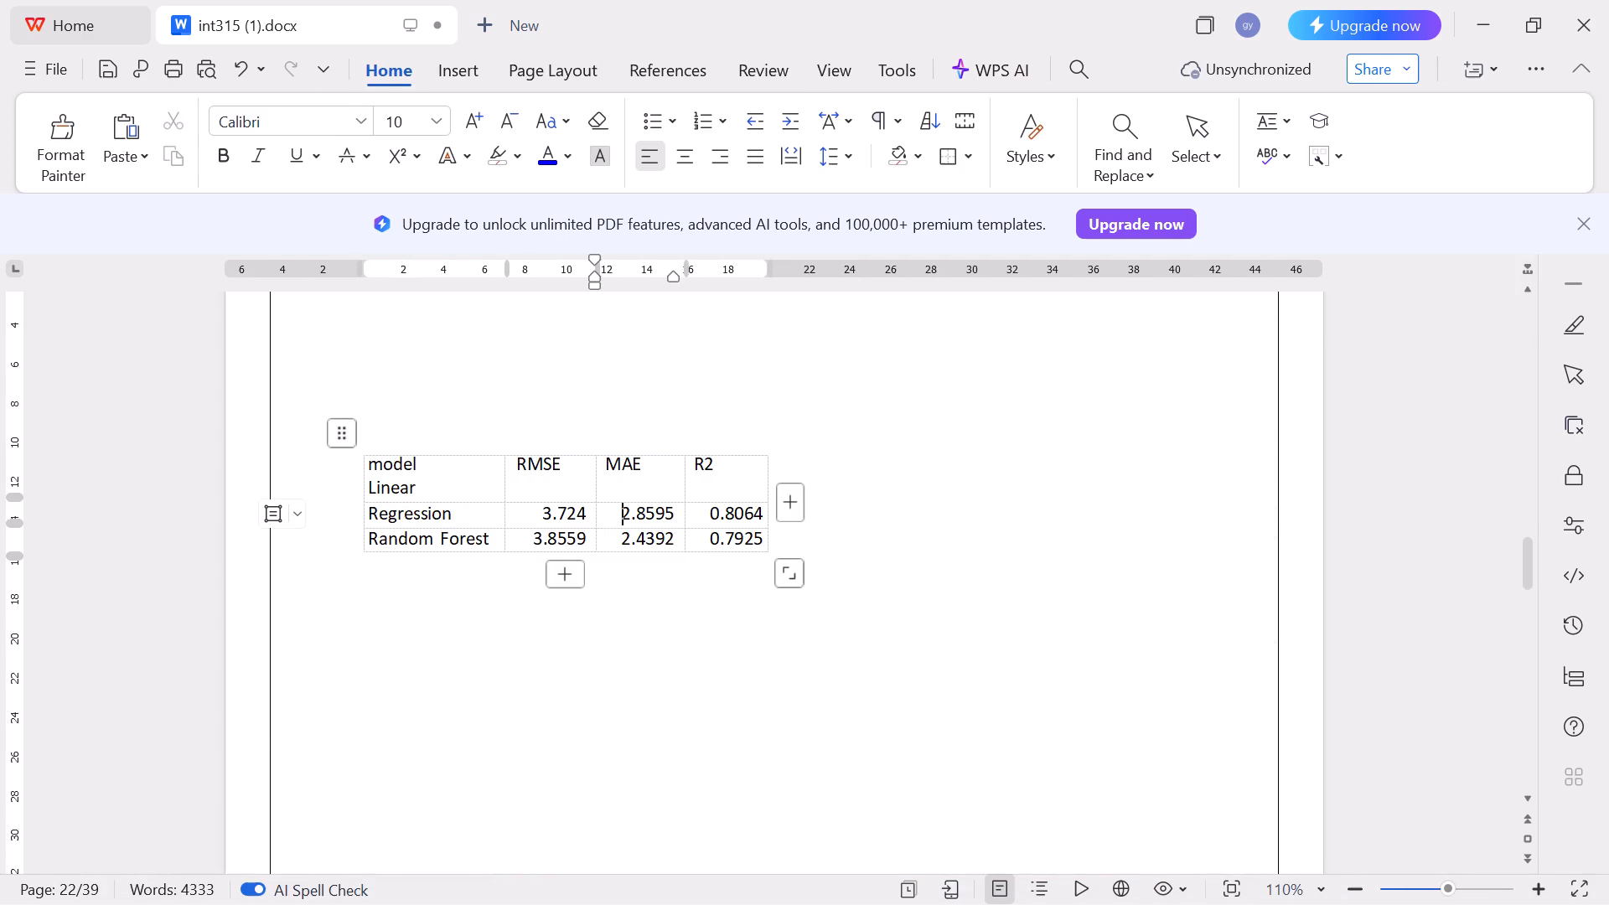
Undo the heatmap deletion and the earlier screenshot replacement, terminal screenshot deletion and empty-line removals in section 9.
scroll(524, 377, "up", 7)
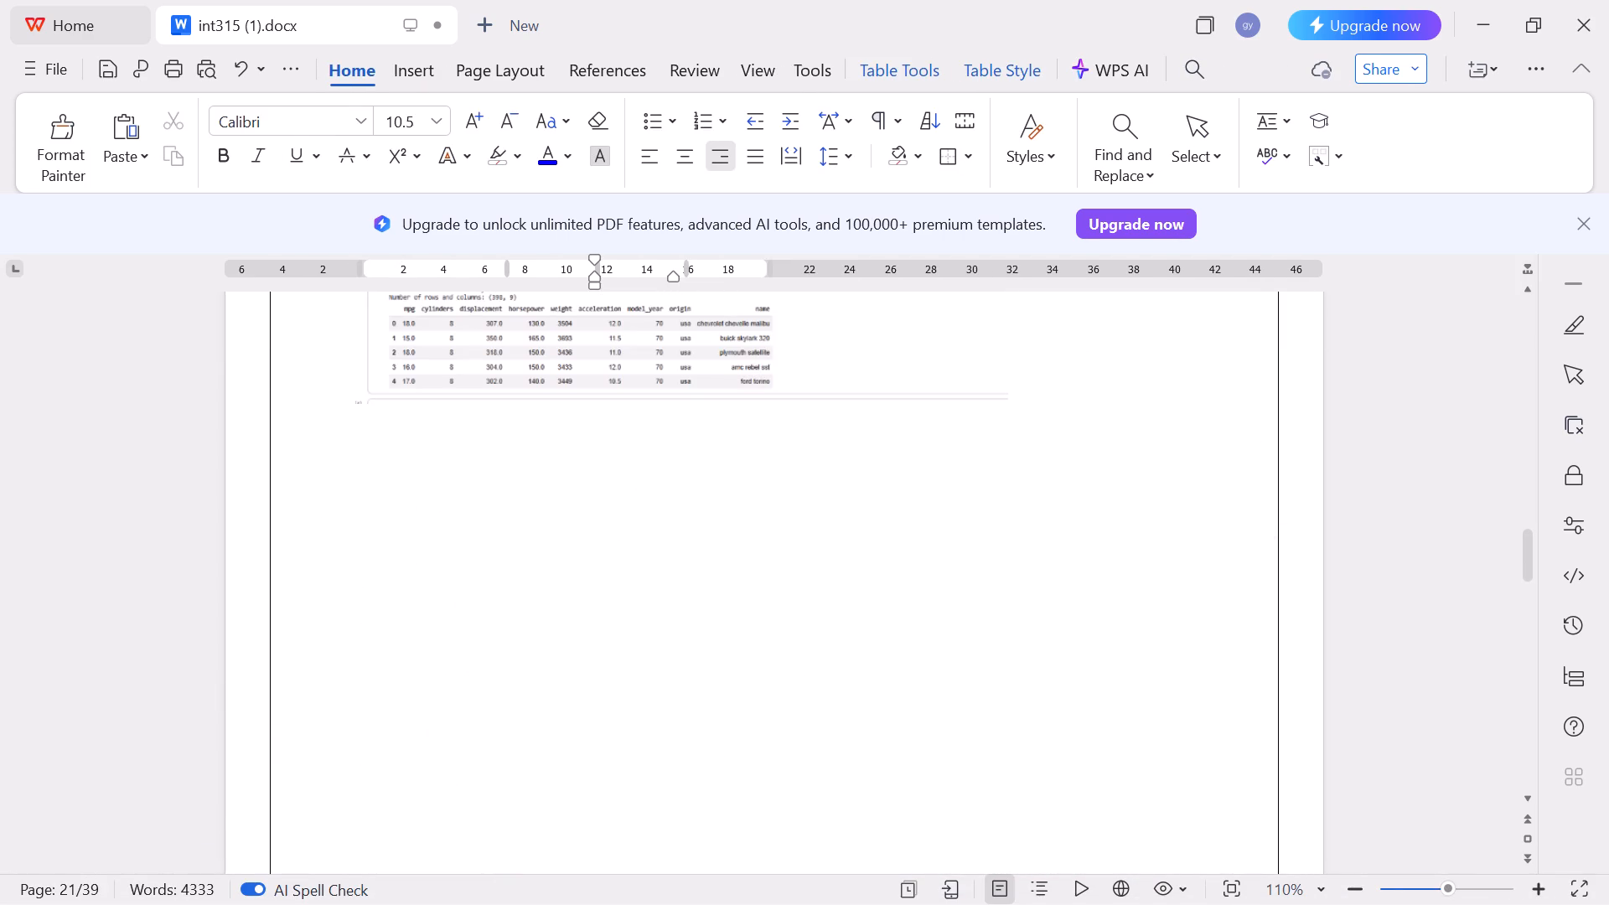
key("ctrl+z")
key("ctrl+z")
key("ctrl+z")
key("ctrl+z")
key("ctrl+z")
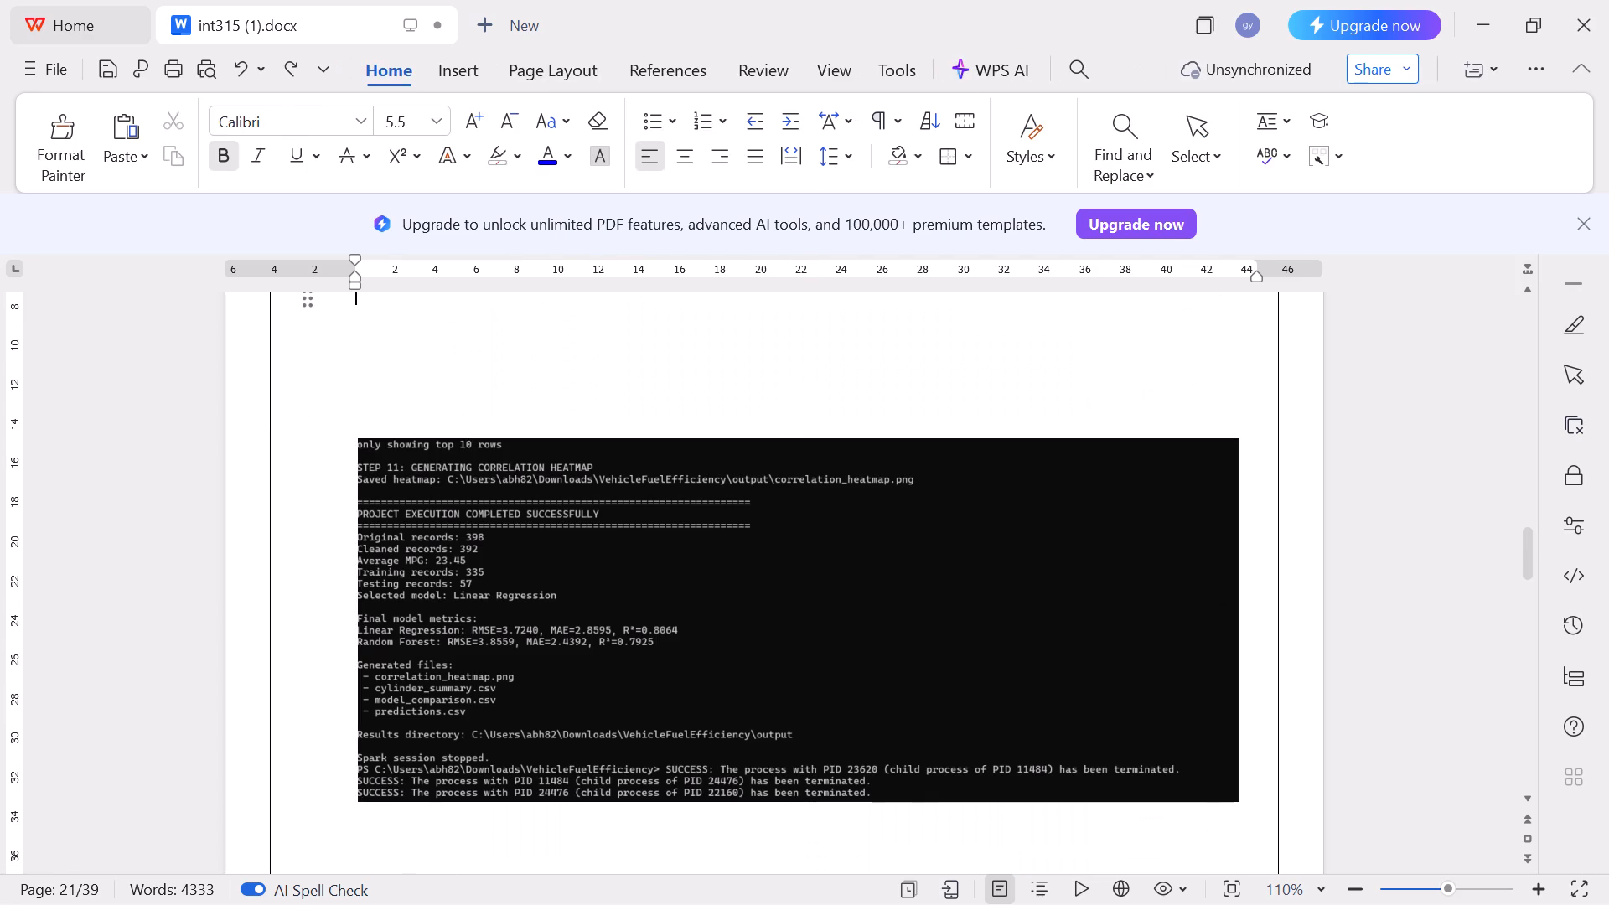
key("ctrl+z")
Review the report from the development environment and code sections through the section 9 and 10 screenshots, the result analysis and the conclusion.
scroll(535, 498, "up", 2, "ctrl")
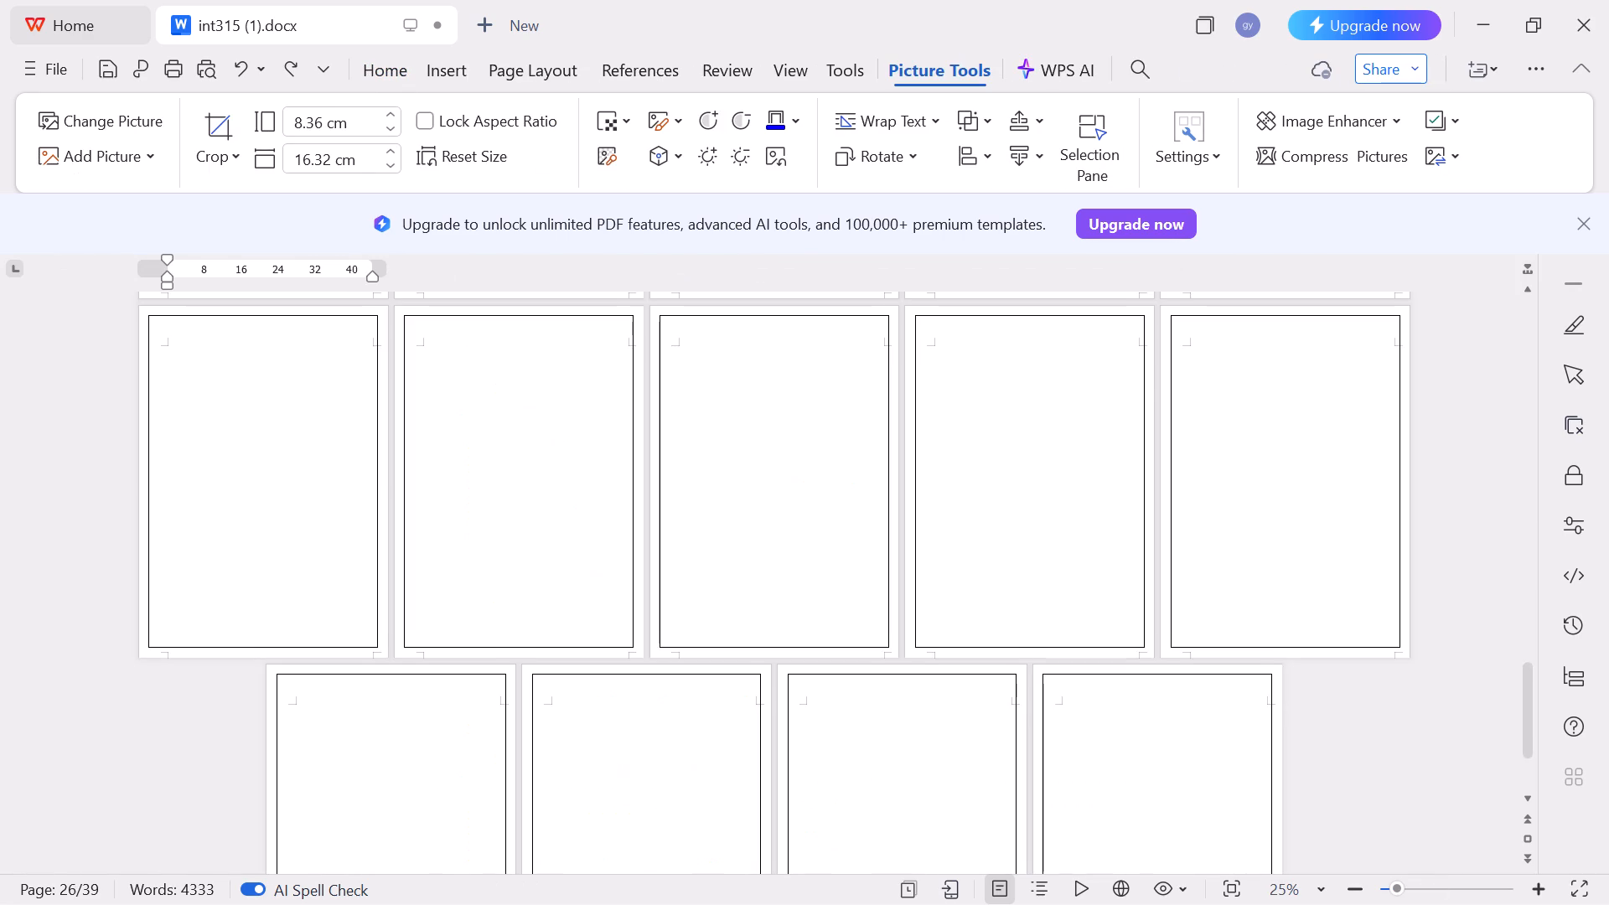
scroll(535, 498, "up", 5)
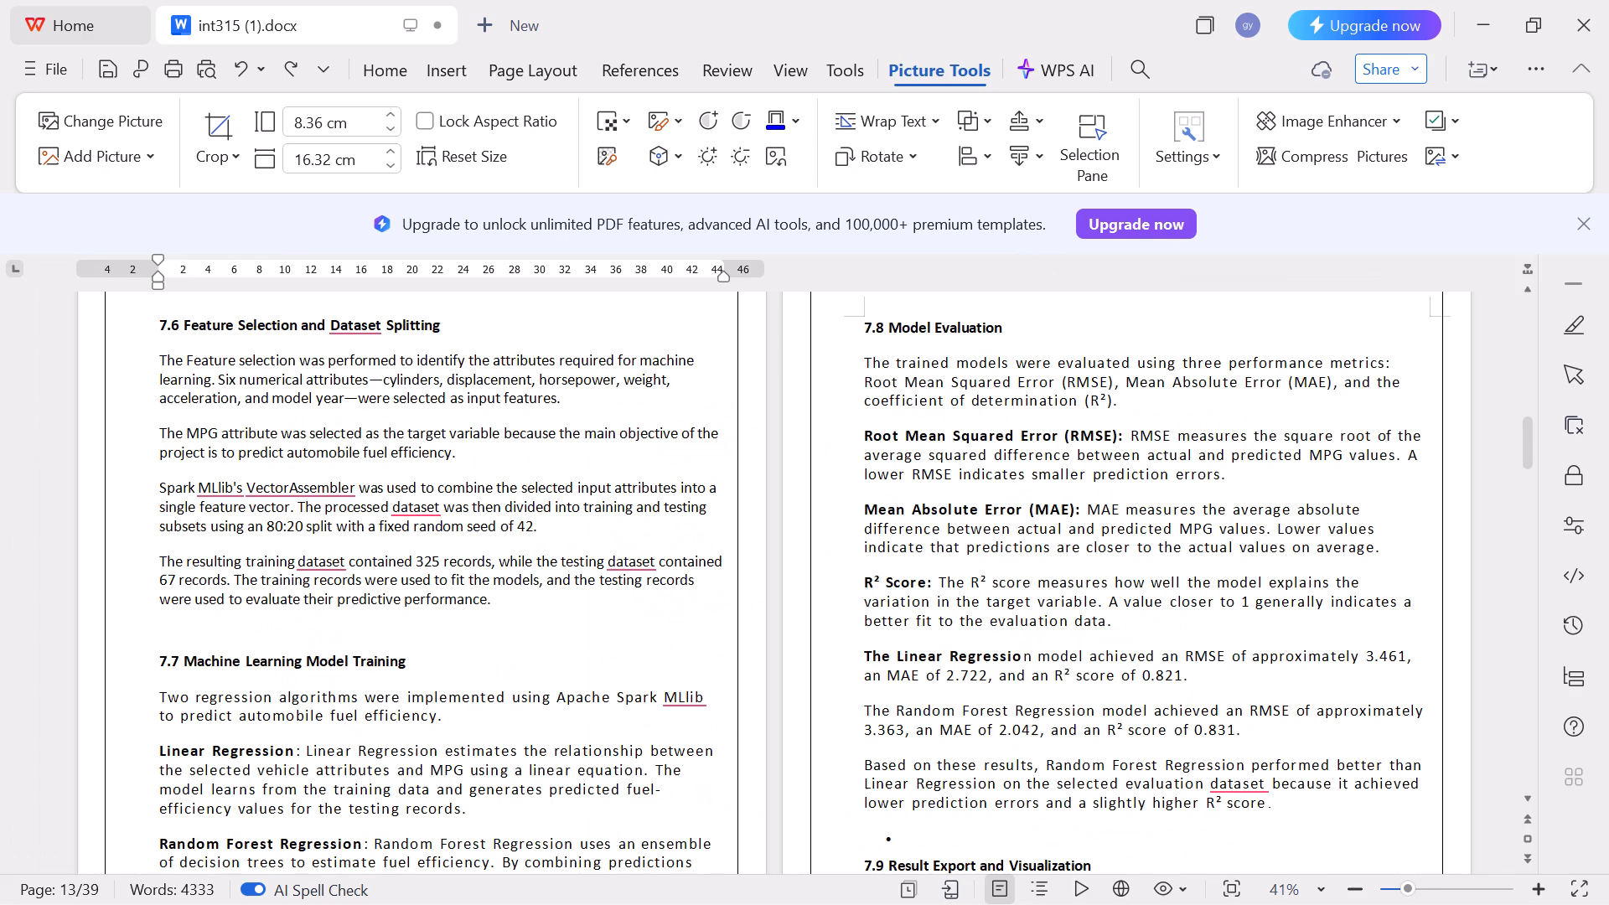
scroll(535, 498, "down", 7)
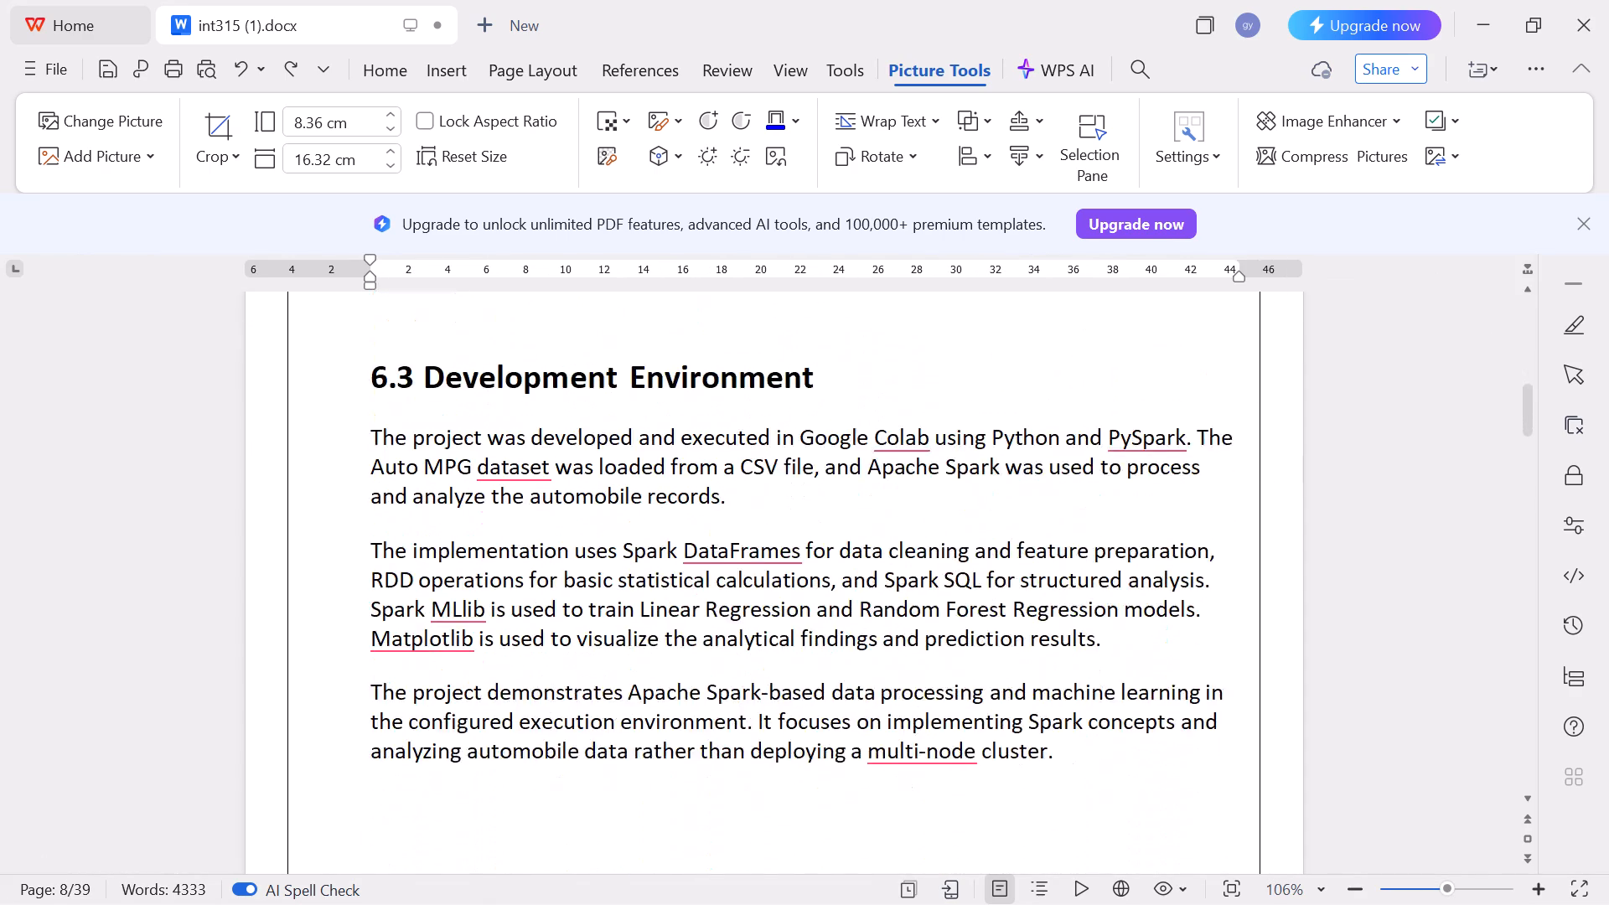
scroll(535, 498, "down", 13)
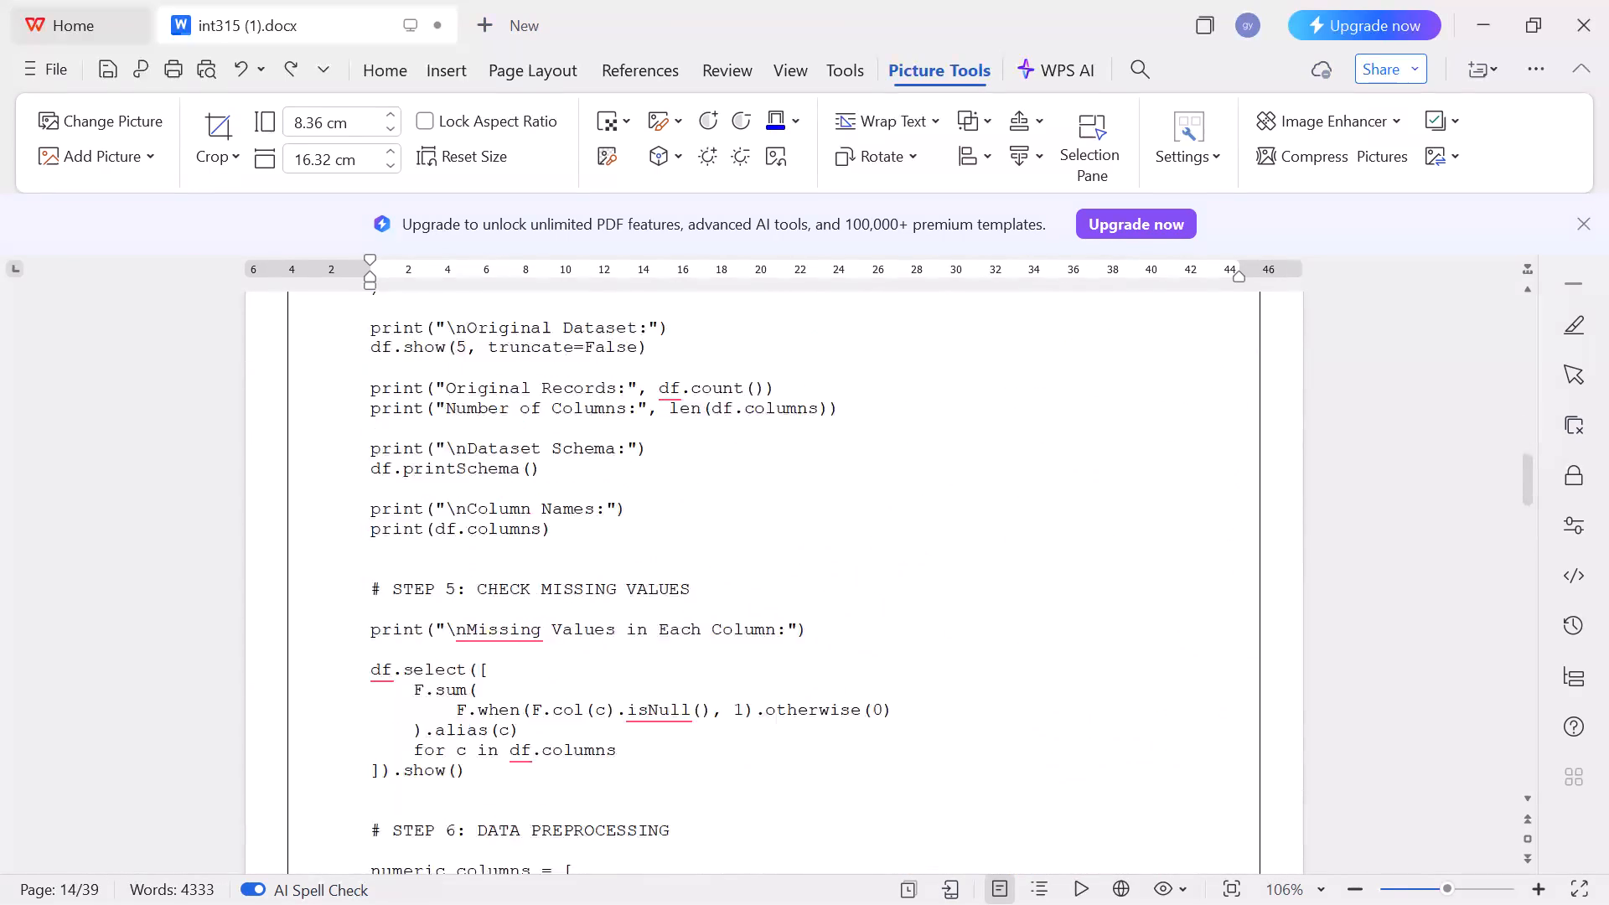
scroll(535, 498, "down", 13)
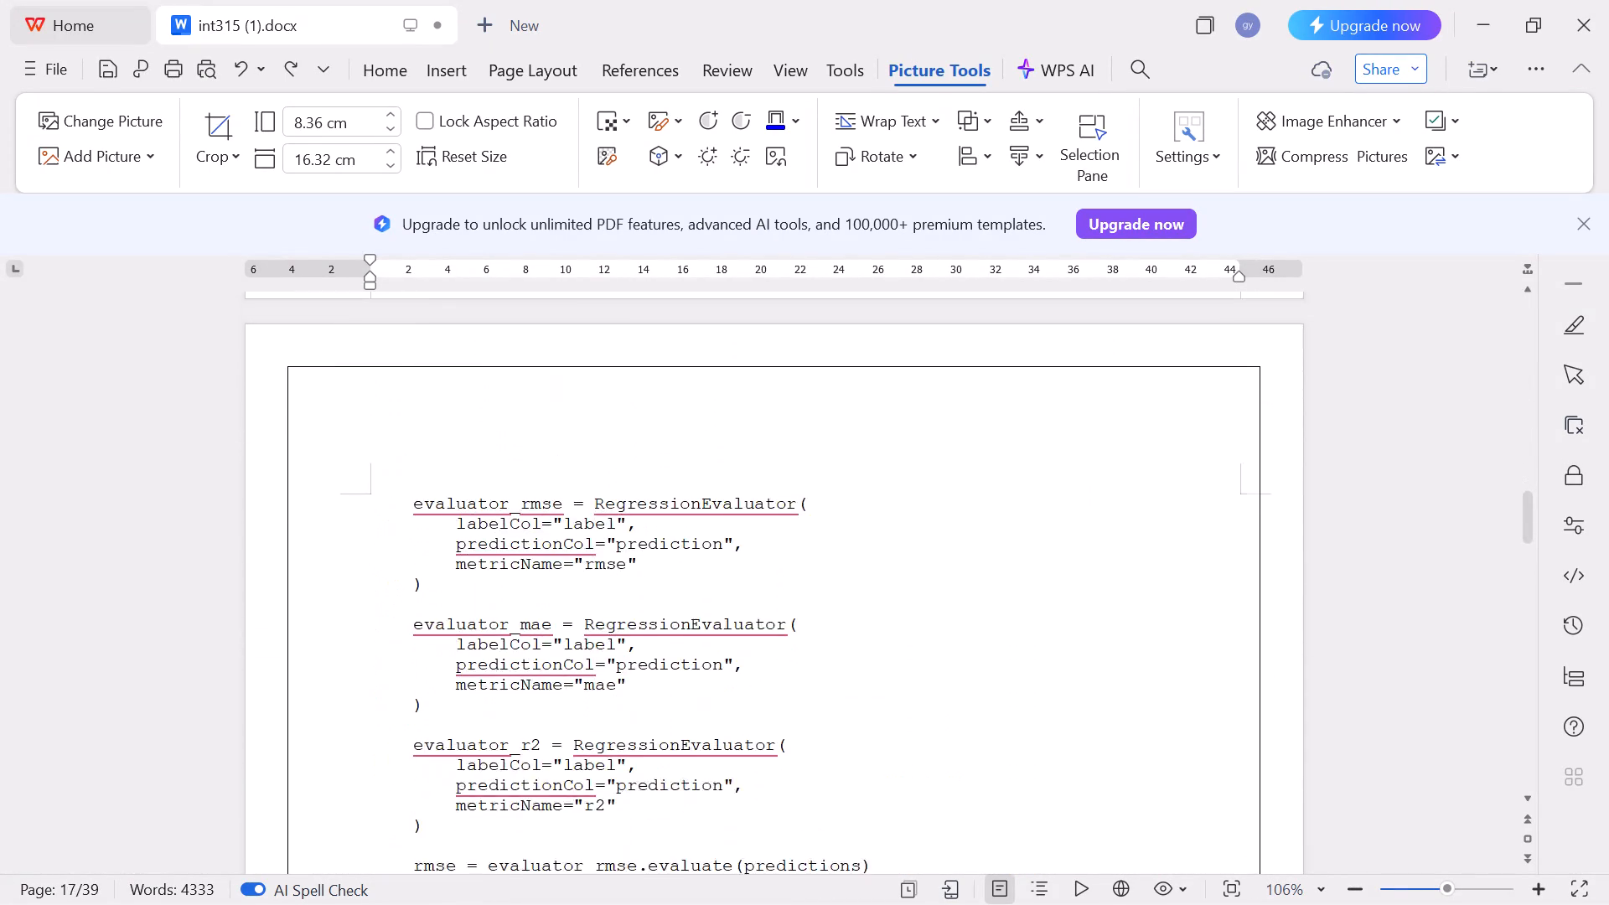
scroll(535, 498, "down", 13)
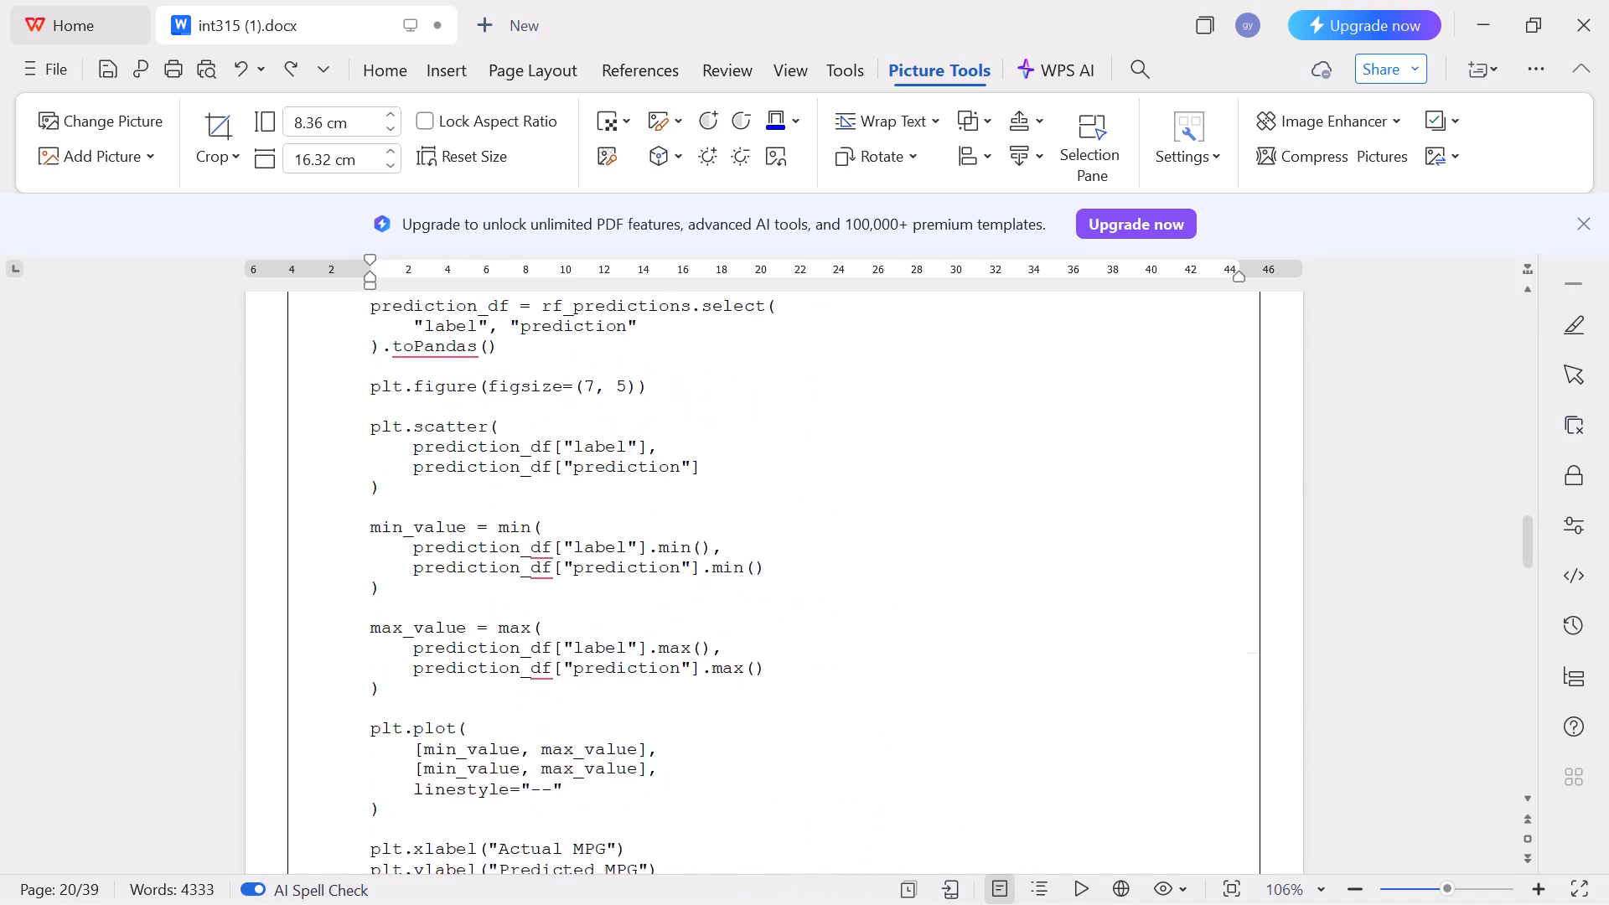
scroll(535, 498, "down", 9)
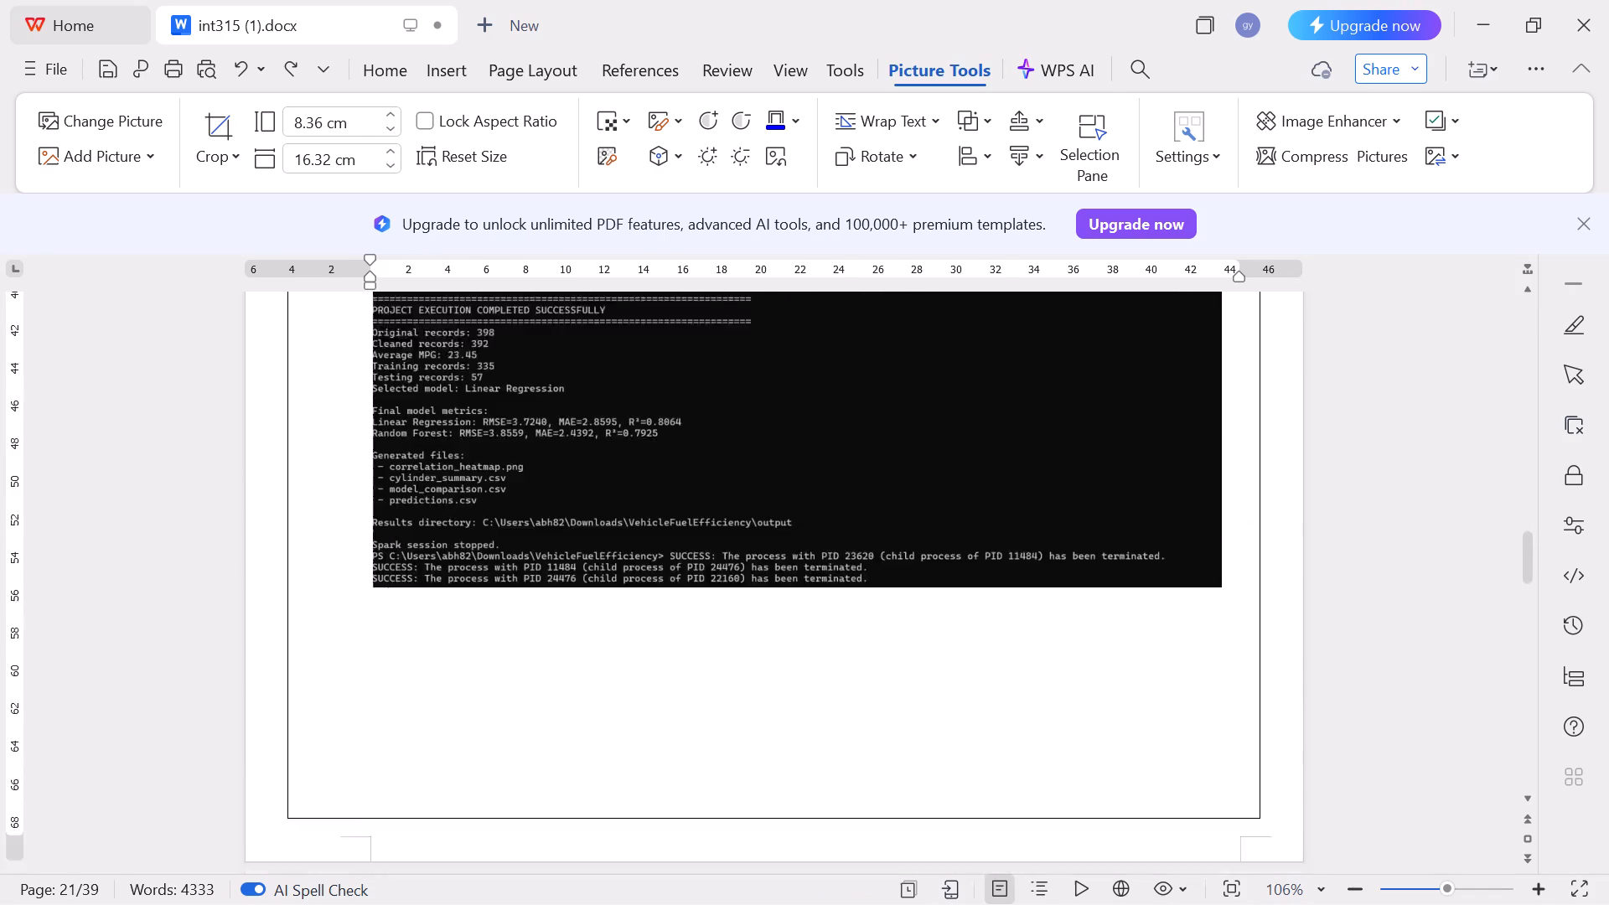
scroll(535, 498, "down", 2)
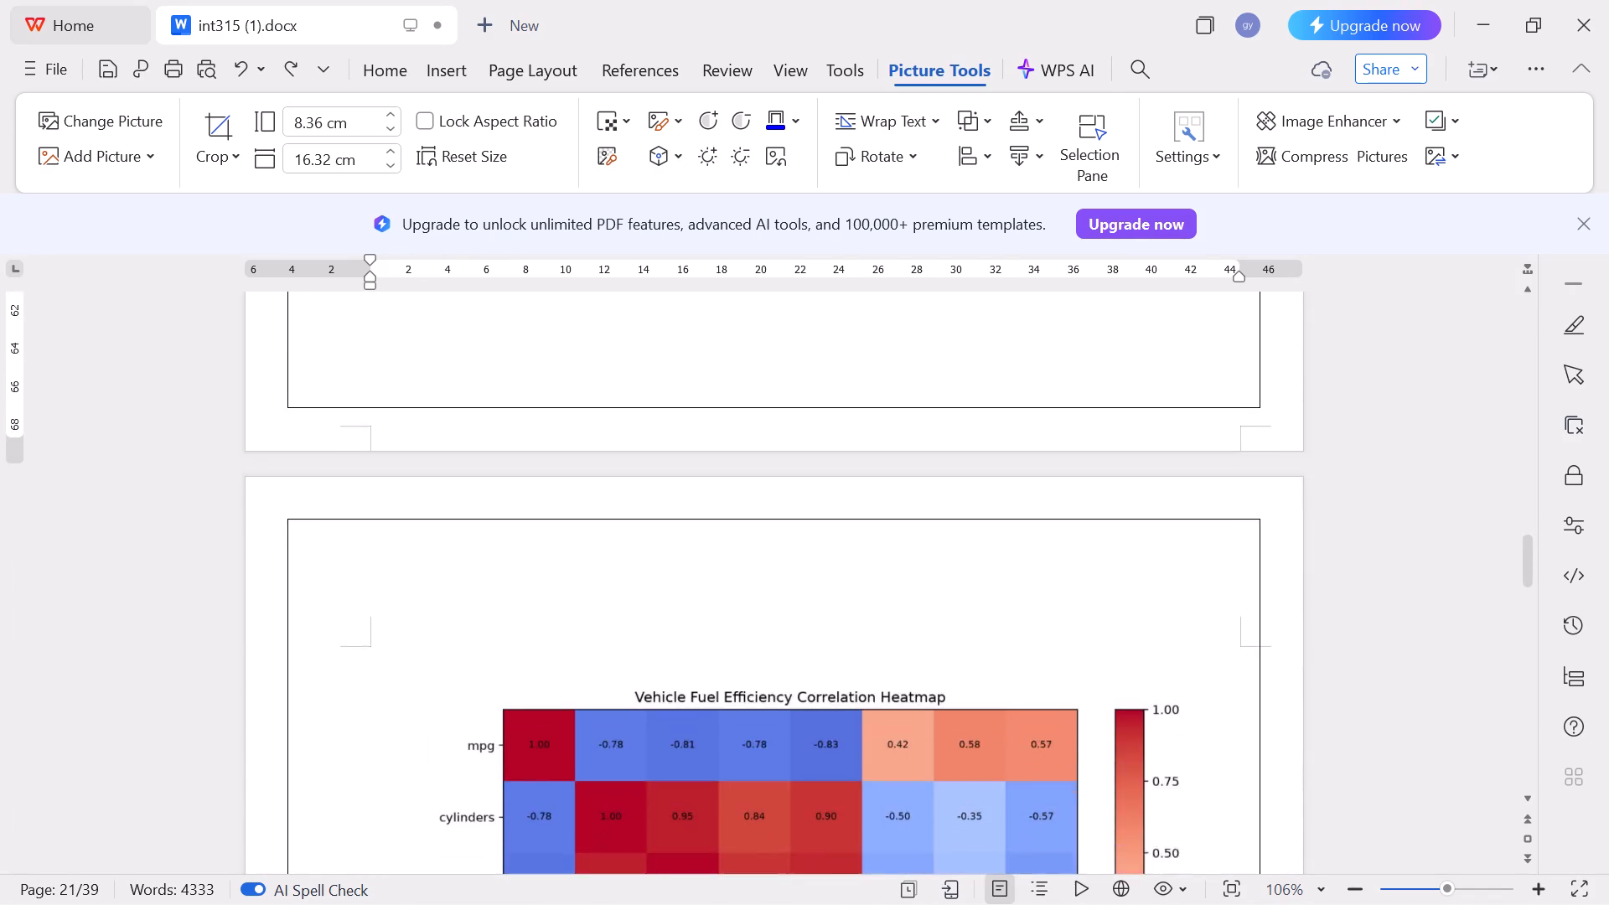
scroll(535, 498, "down", 9)
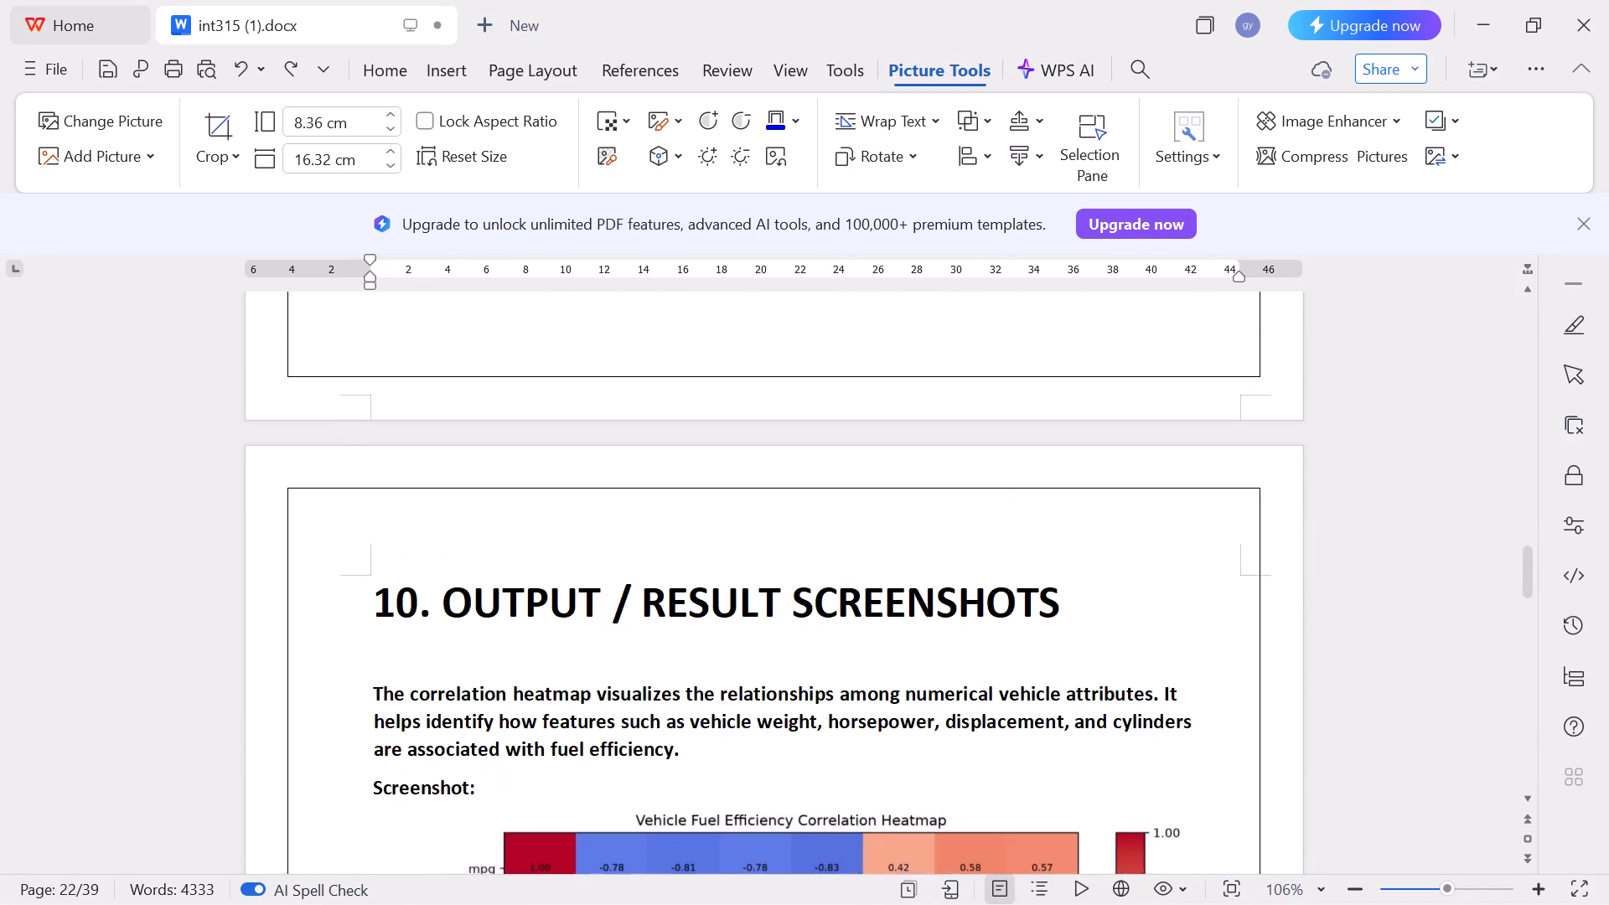
scroll(535, 498, "down", 7)
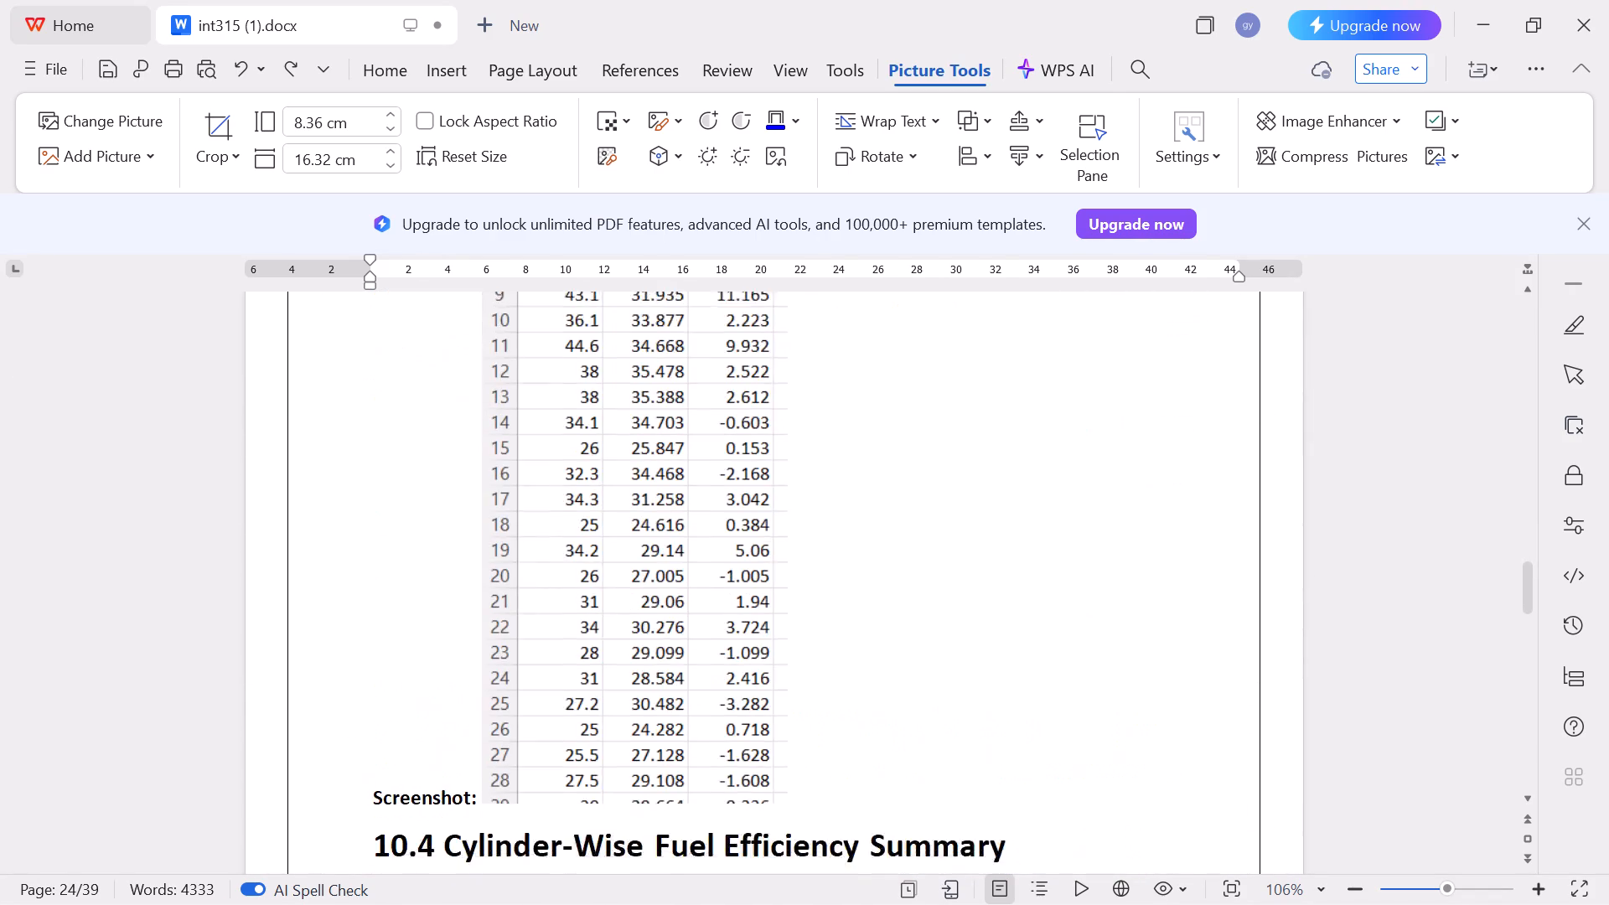
scroll(535, 498, "down", 4)
scroll(535, 498, "up", 1)
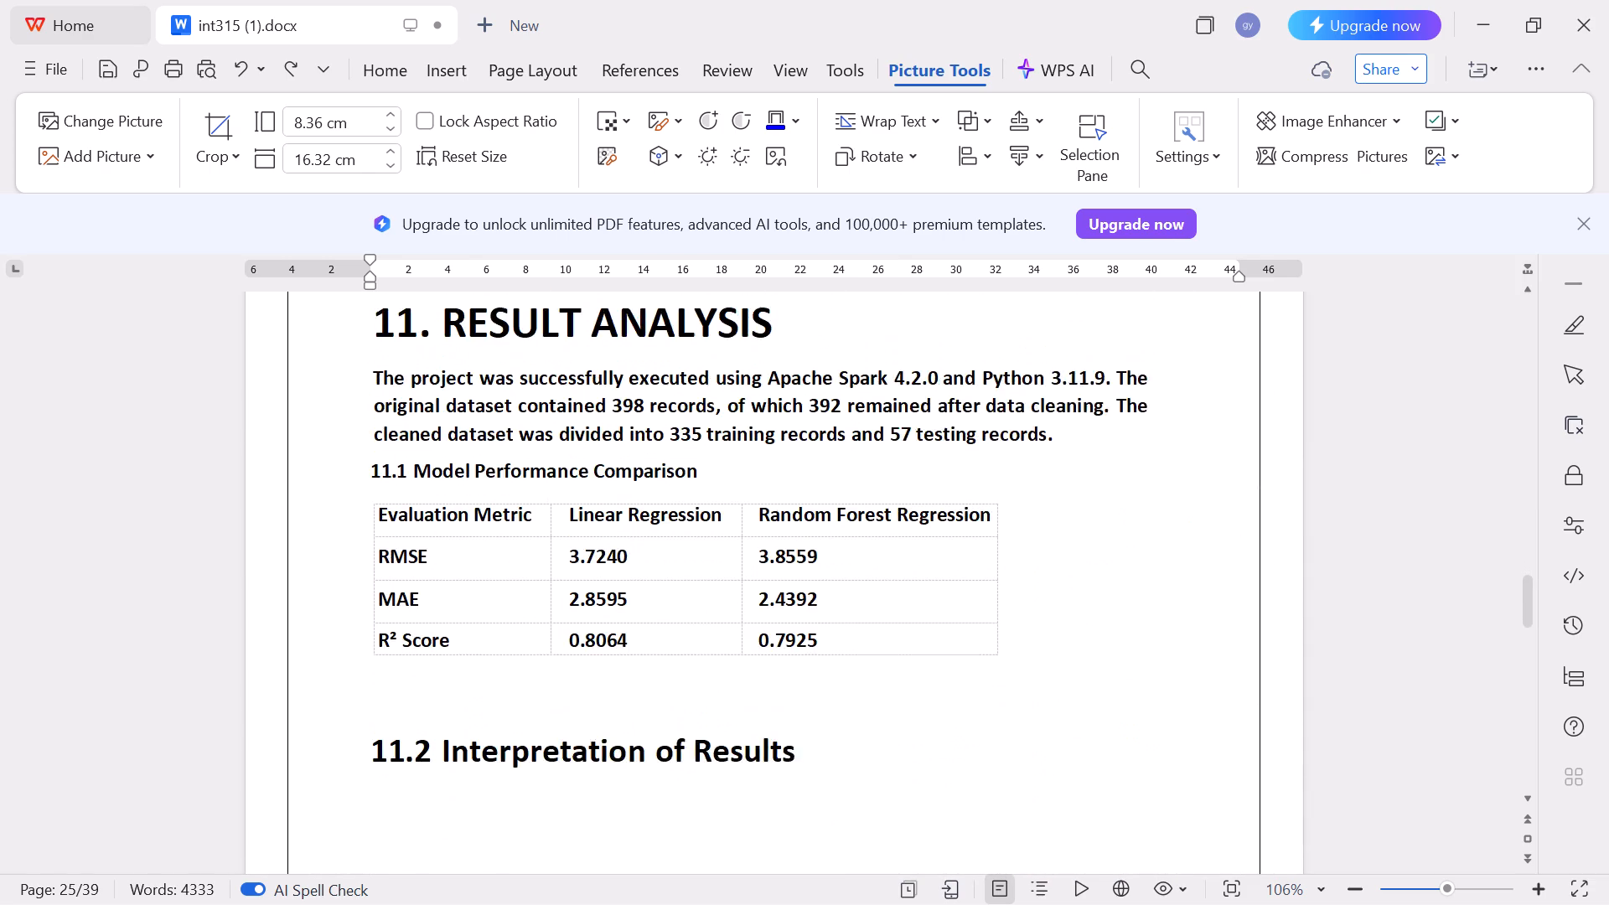
scroll(535, 498, "up", 2)
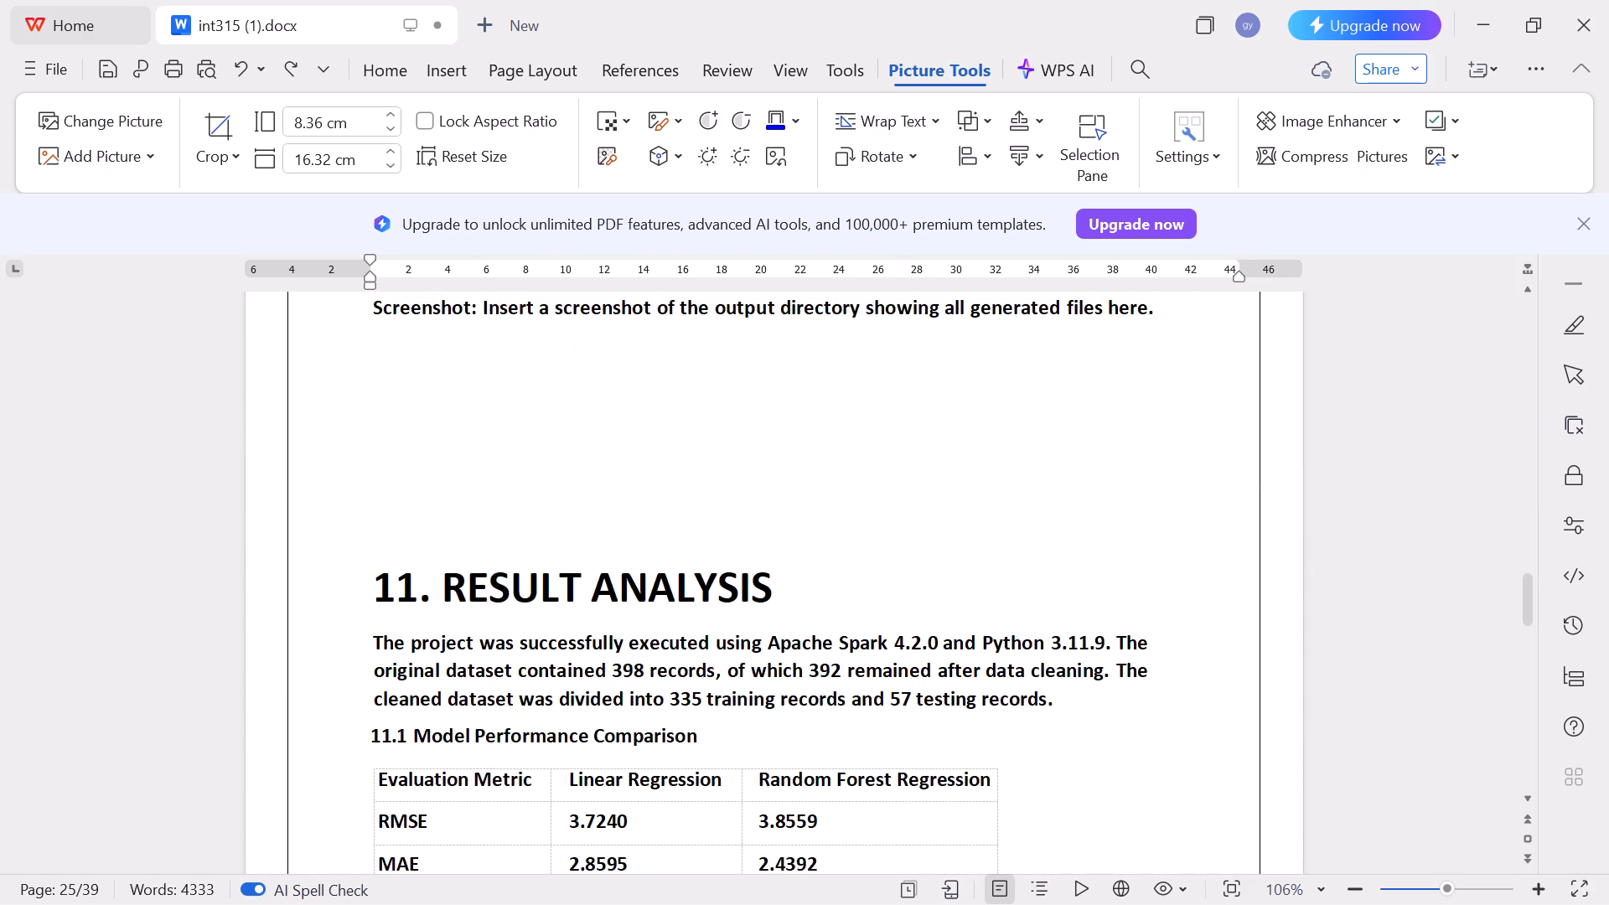
scroll(535, 498, "up", 2)
scroll(535, 498, "down", 4)
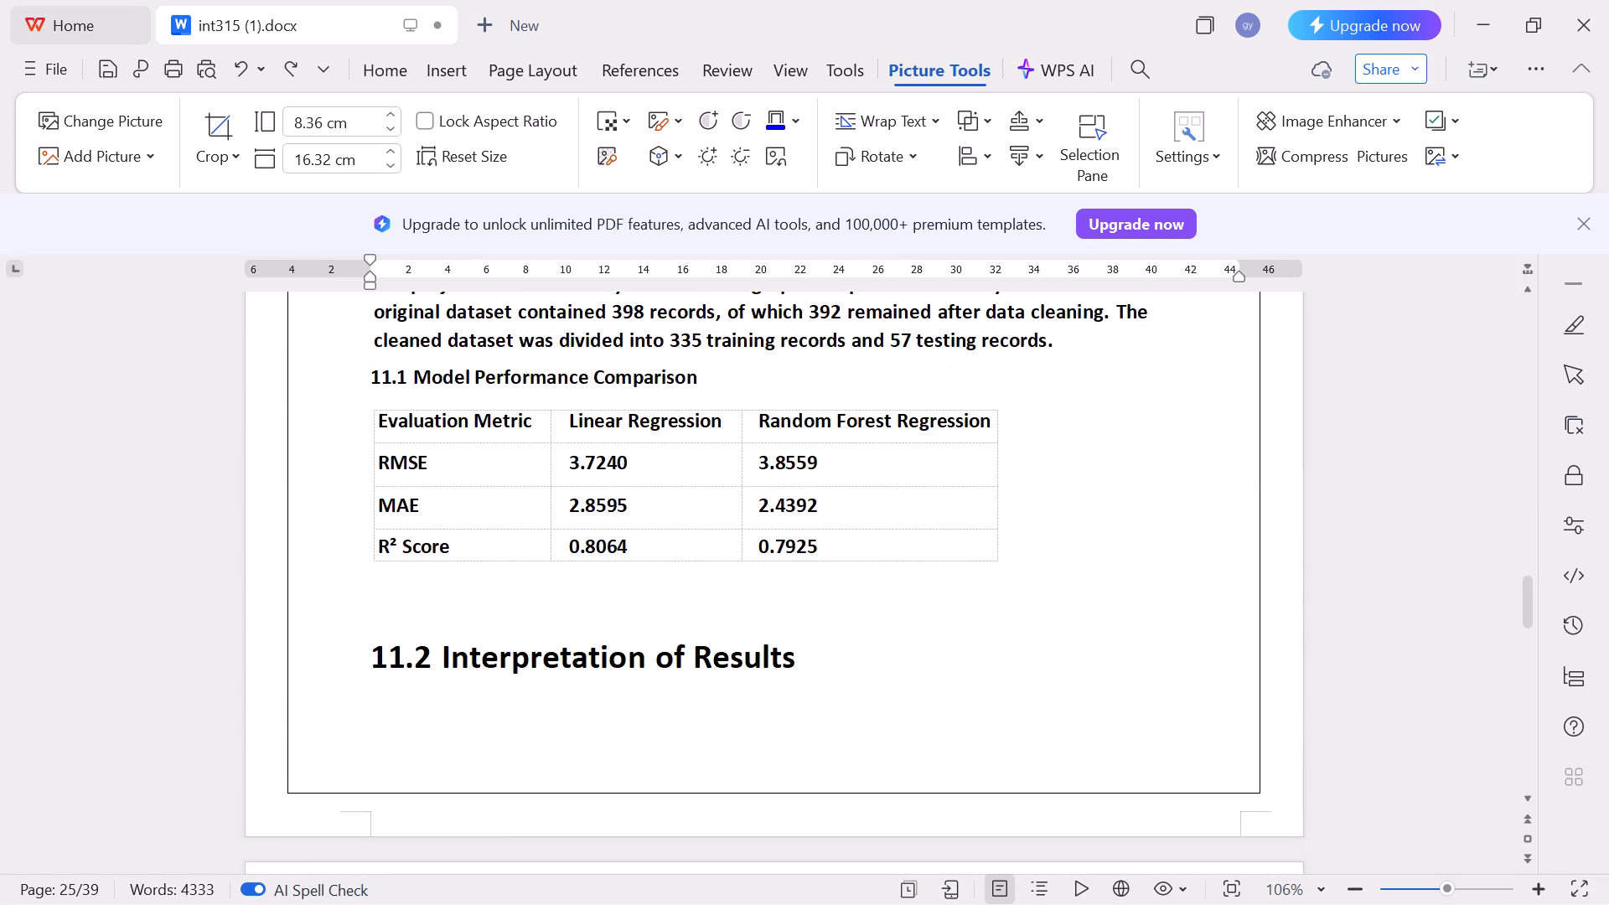
scroll(535, 498, "down", 5)
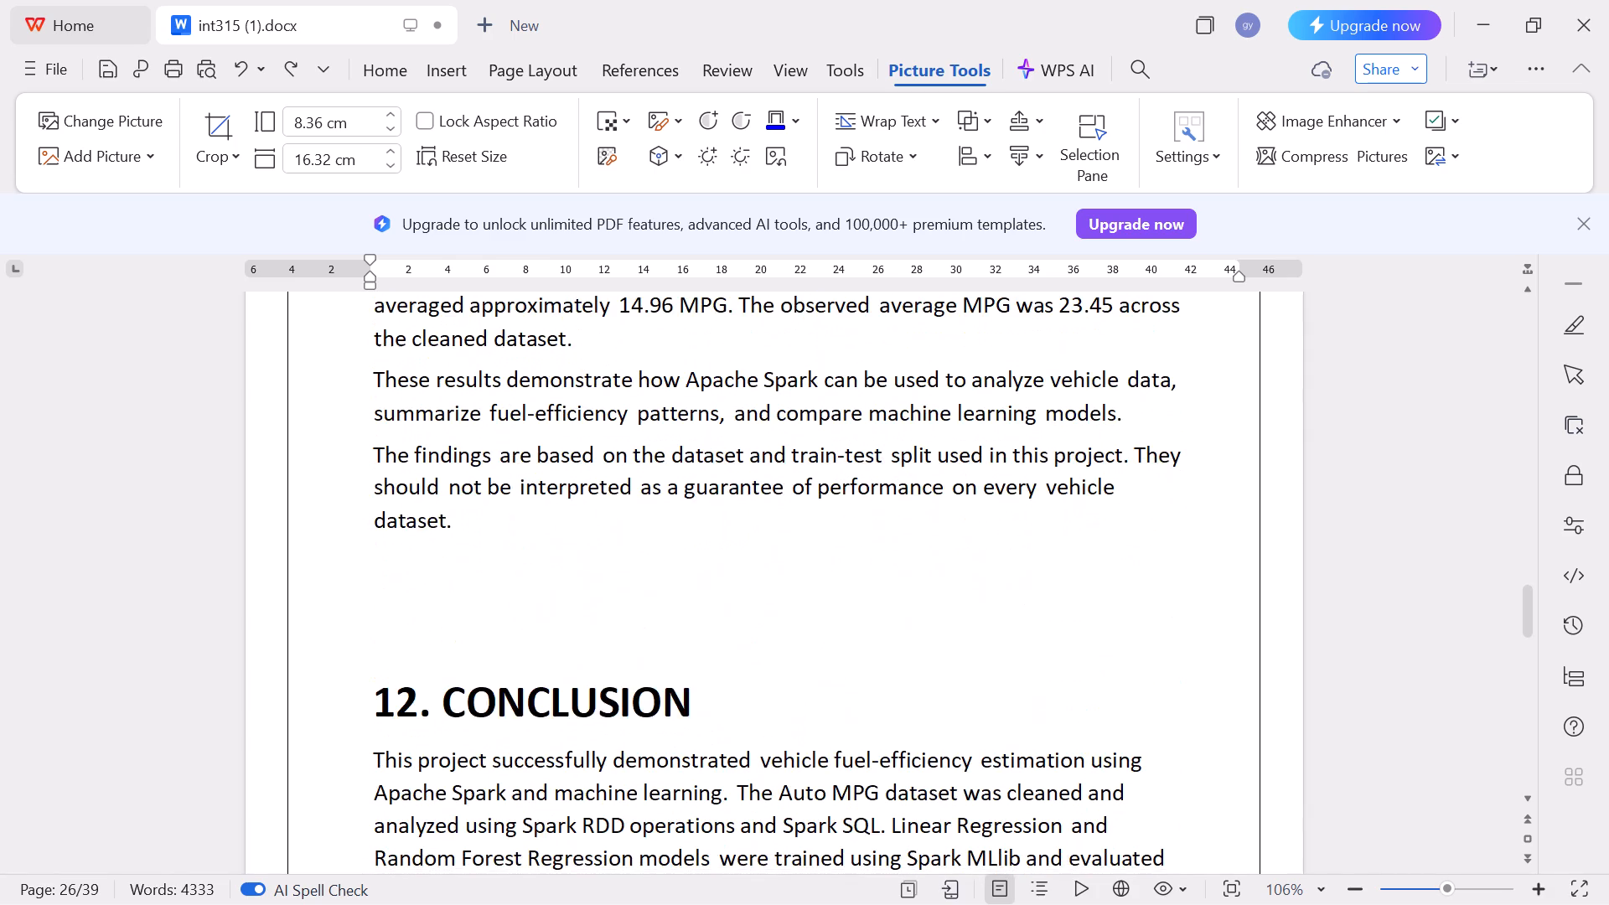
scroll(535, 498, "down", 1)
Replace both old terminal screenshots under "9. Execution Screenshots", dataset loading and project completion, with the copied Colab snip.
scroll(535, 498, "up", 7)
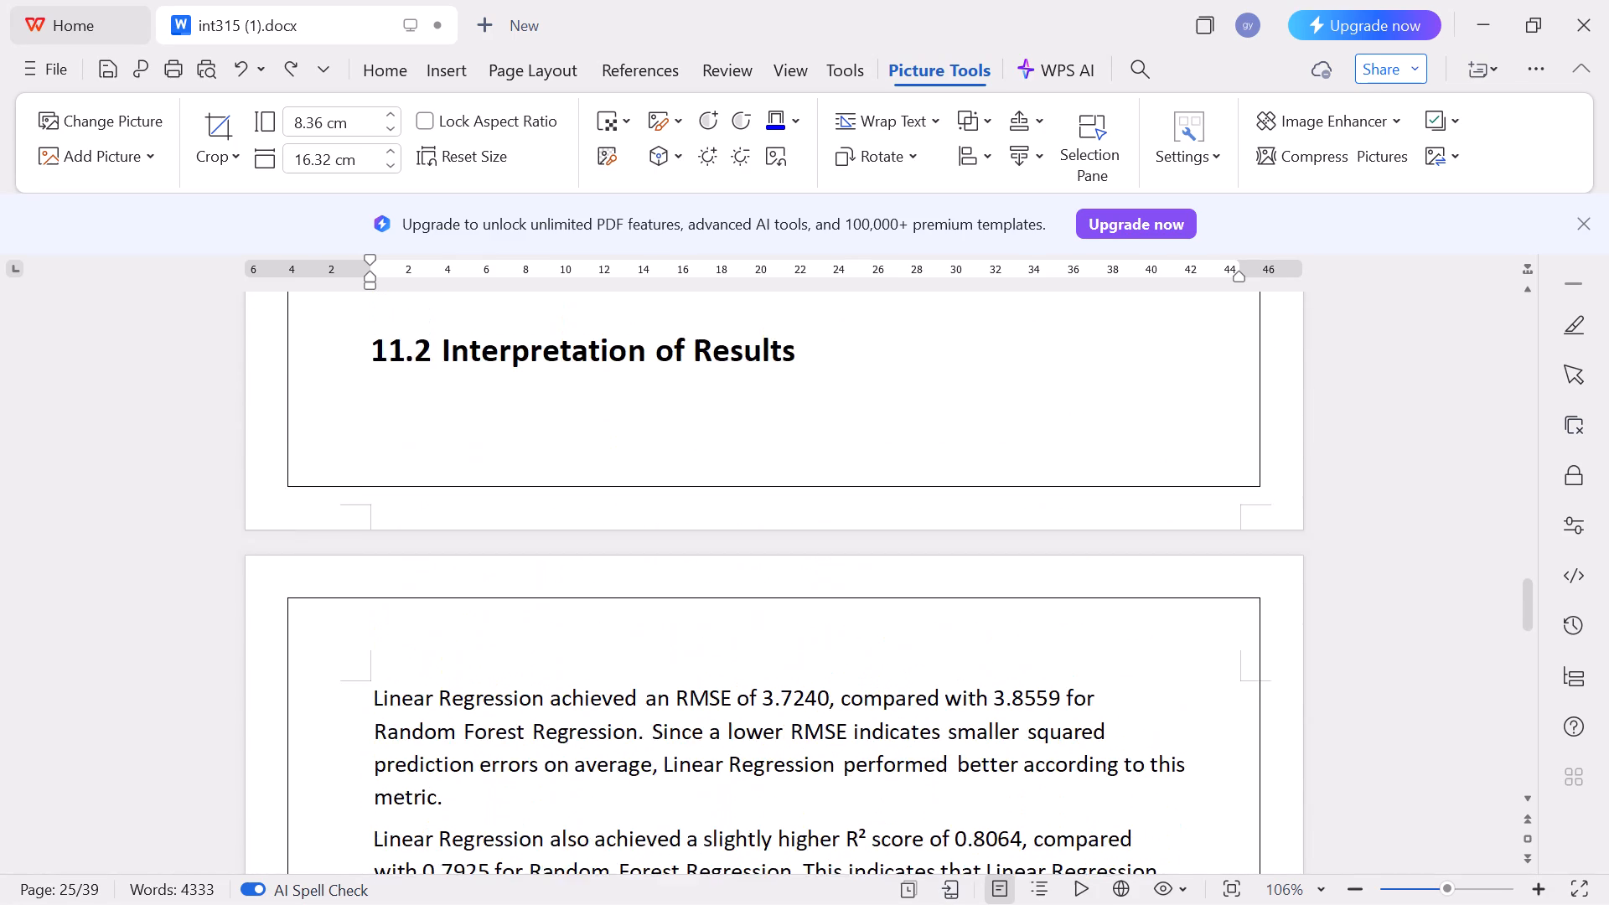
scroll(535, 498, "up", 9)
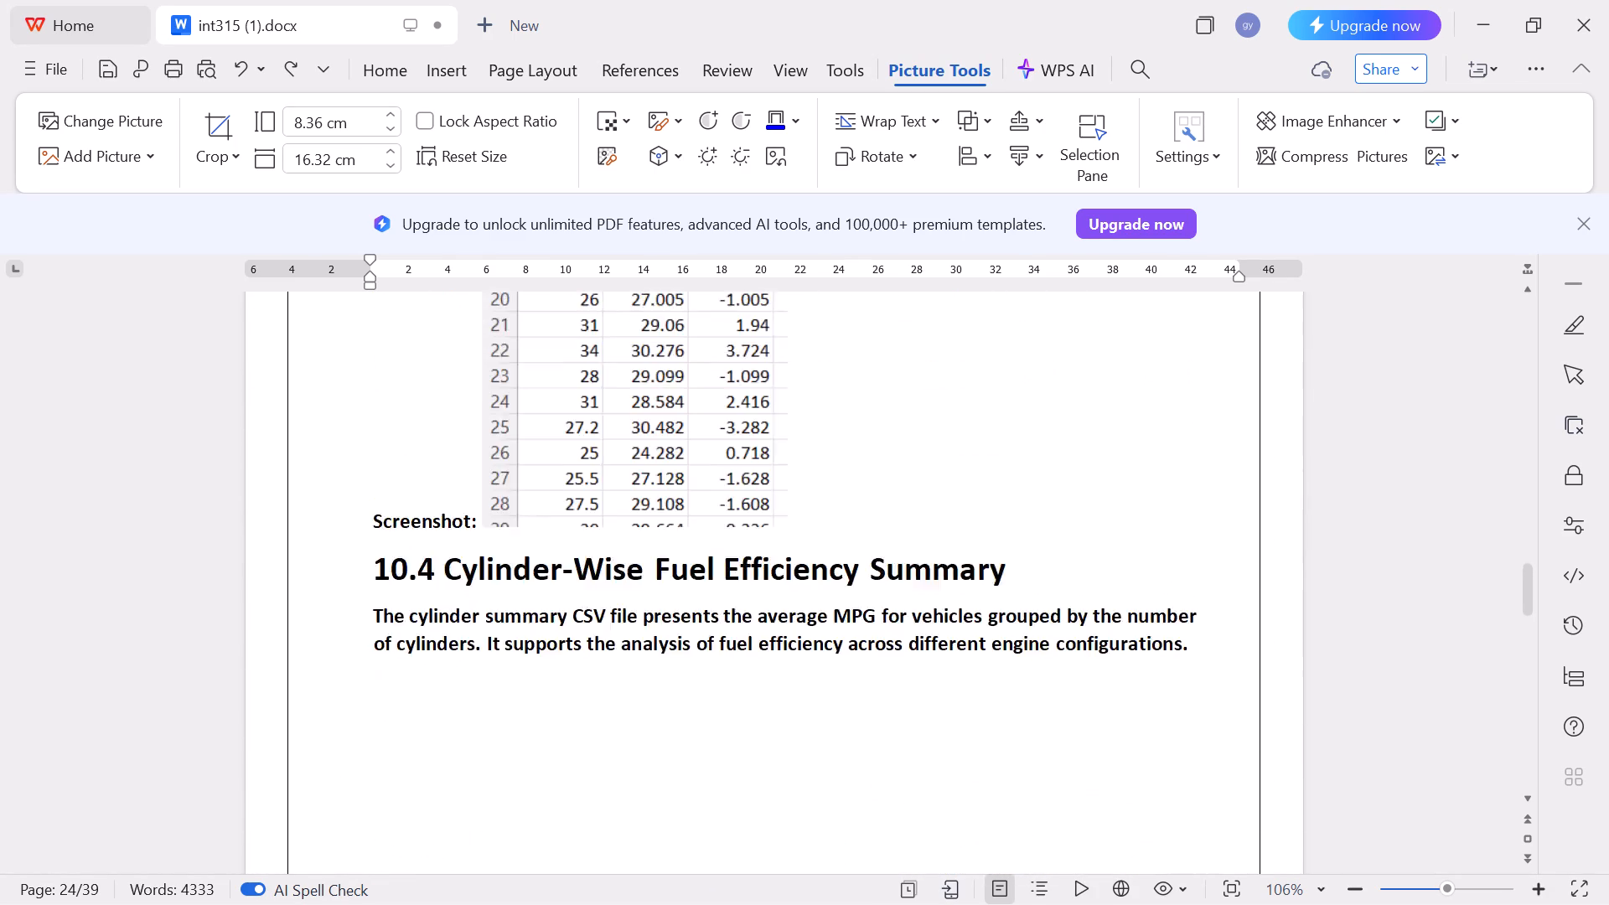
scroll(535, 498, "up", 8)
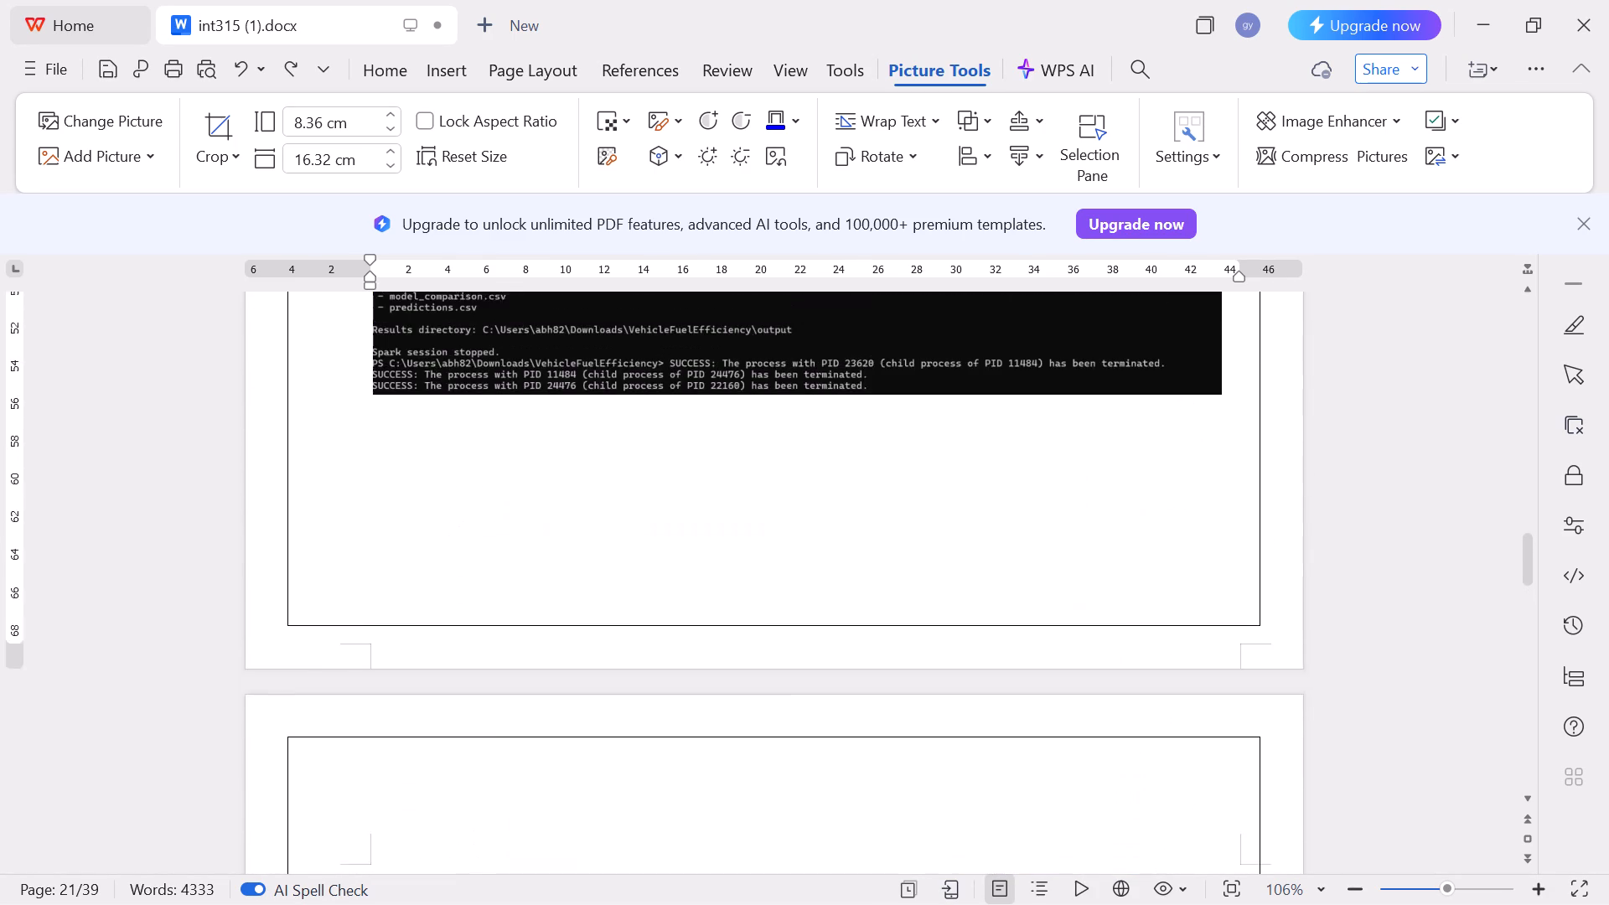
scroll(535, 498, "up", 8)
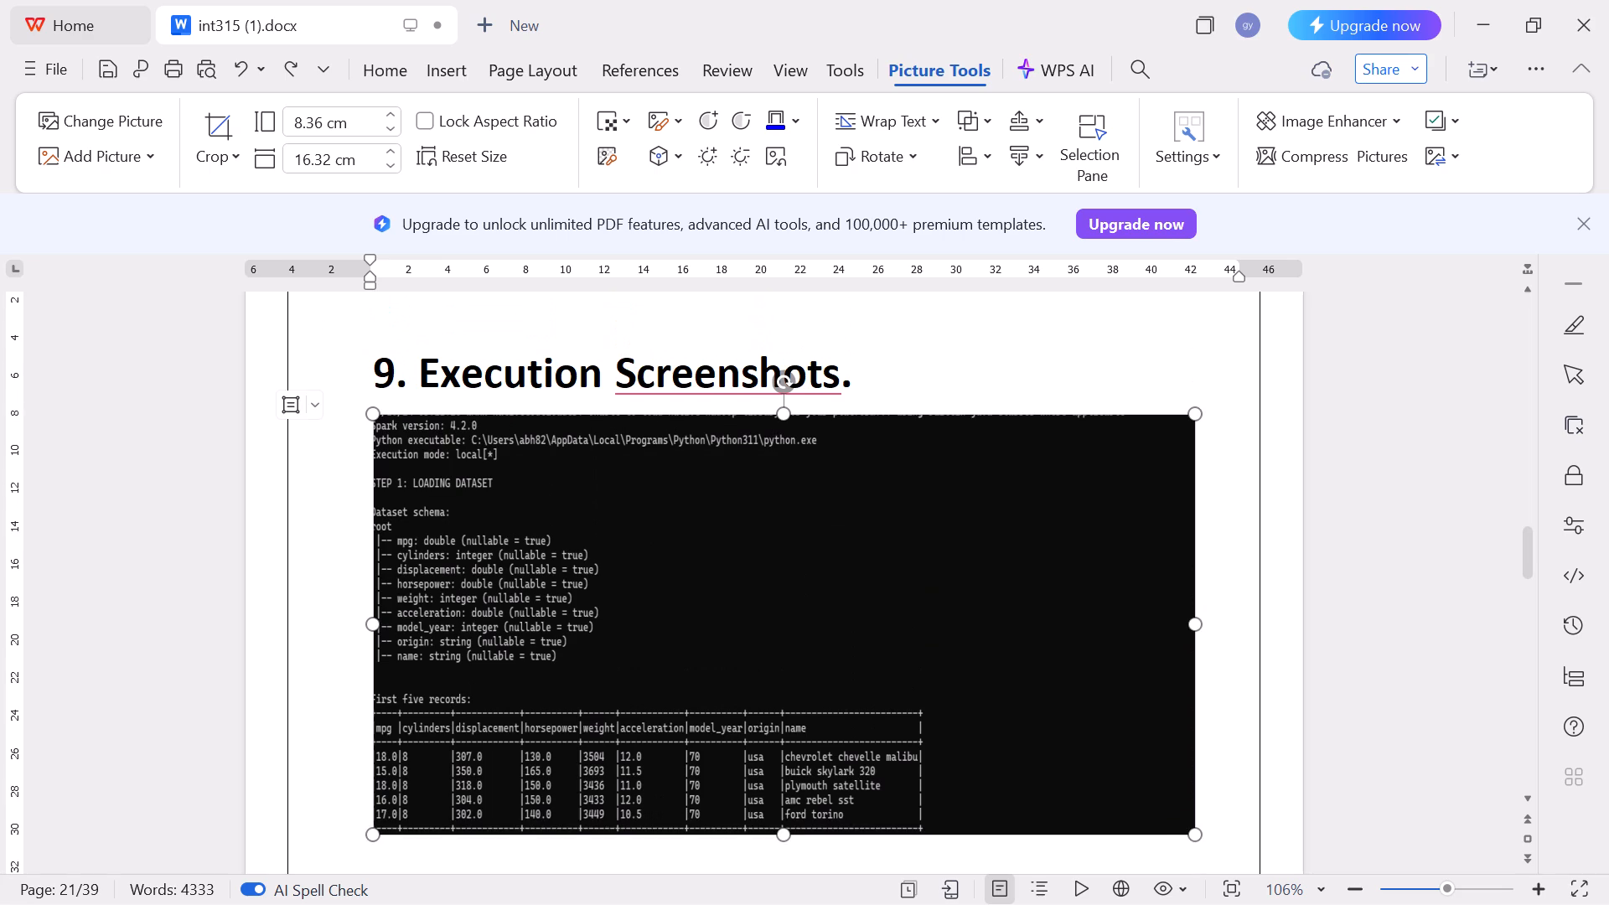
left_click(525, 542)
key("BackSpace")
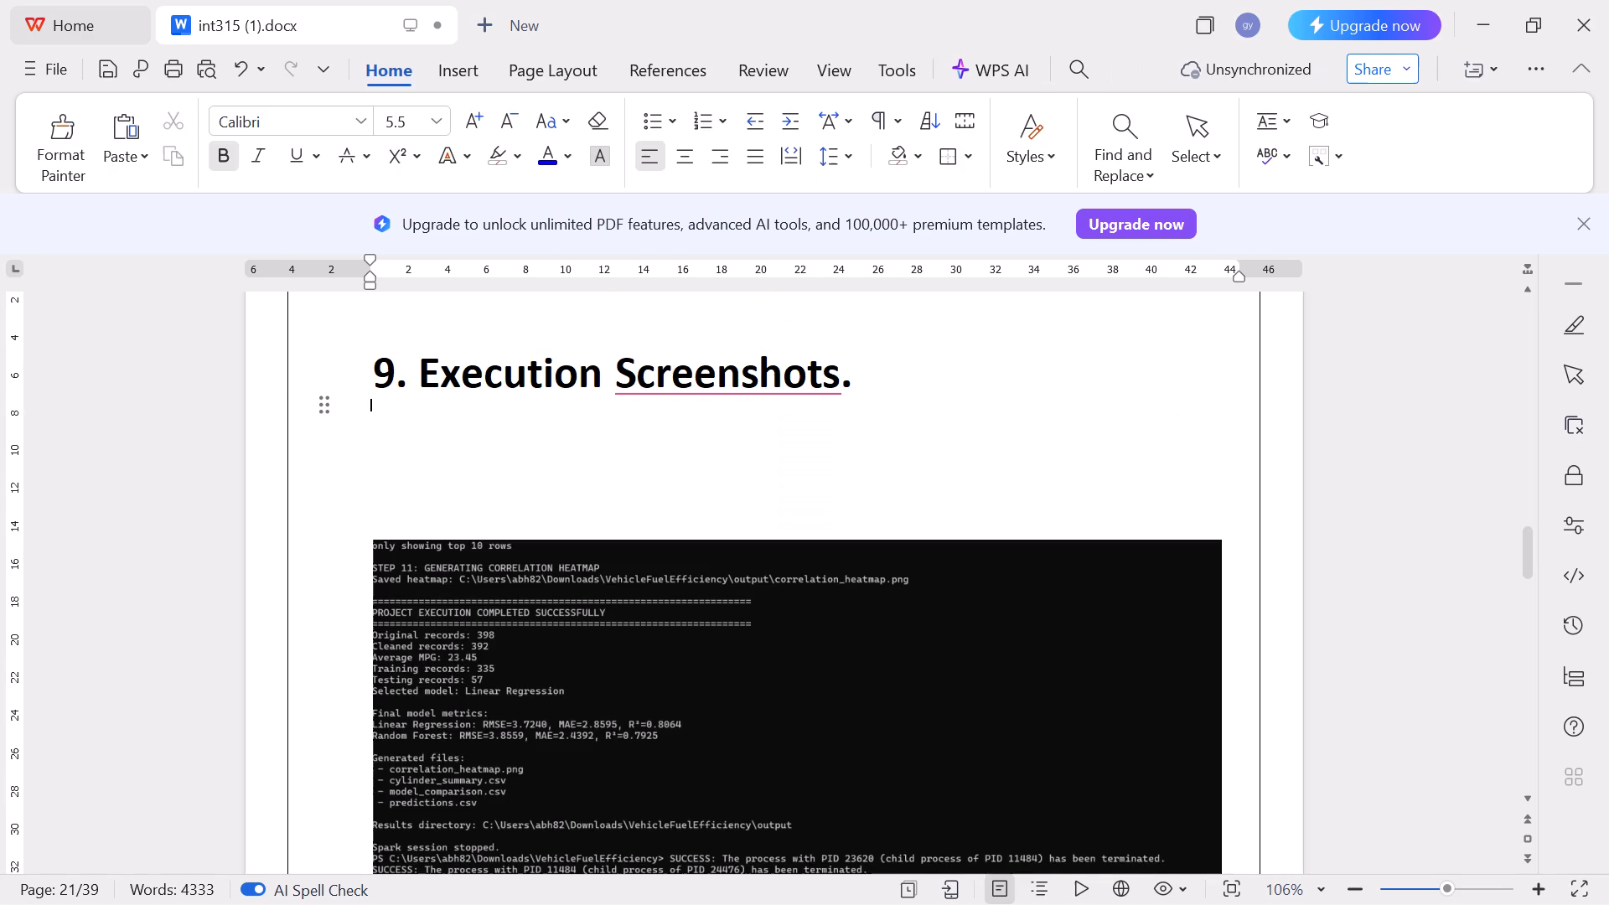
left_click(520, 583)
key("BackSpace")
key("ctrl+v")
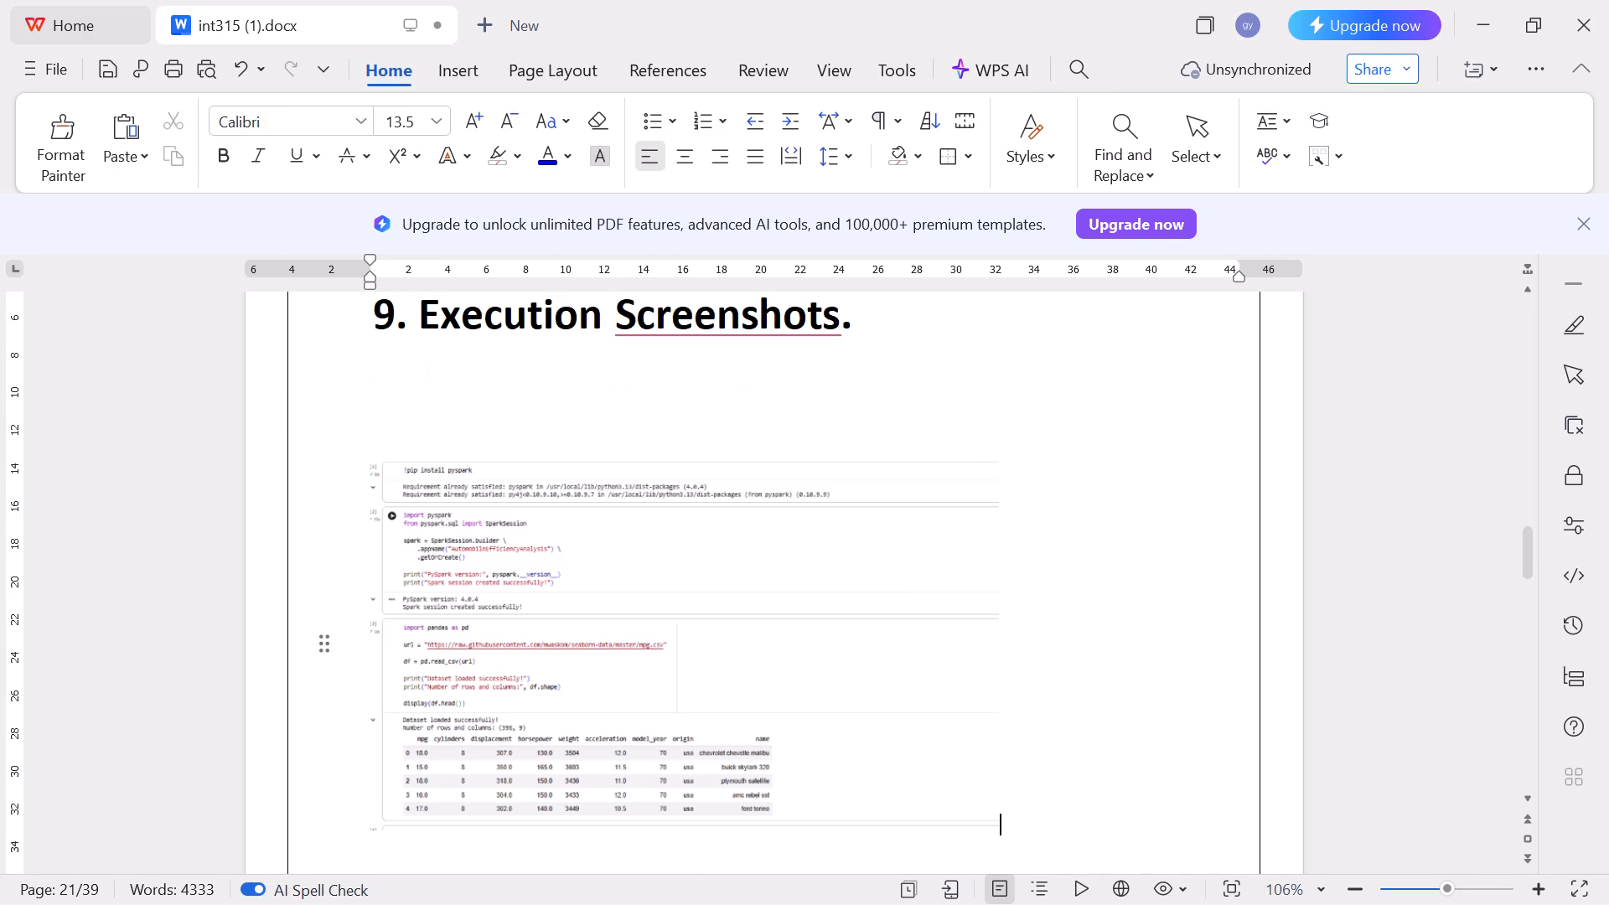
left_click(422, 424)
Switch to the Colab notebook in Chrome and snip the "Vehicle Weight vs Fuel Efficiency" cell with its plotting code and scatter plot.
scroll(422, 424, "down", 4)
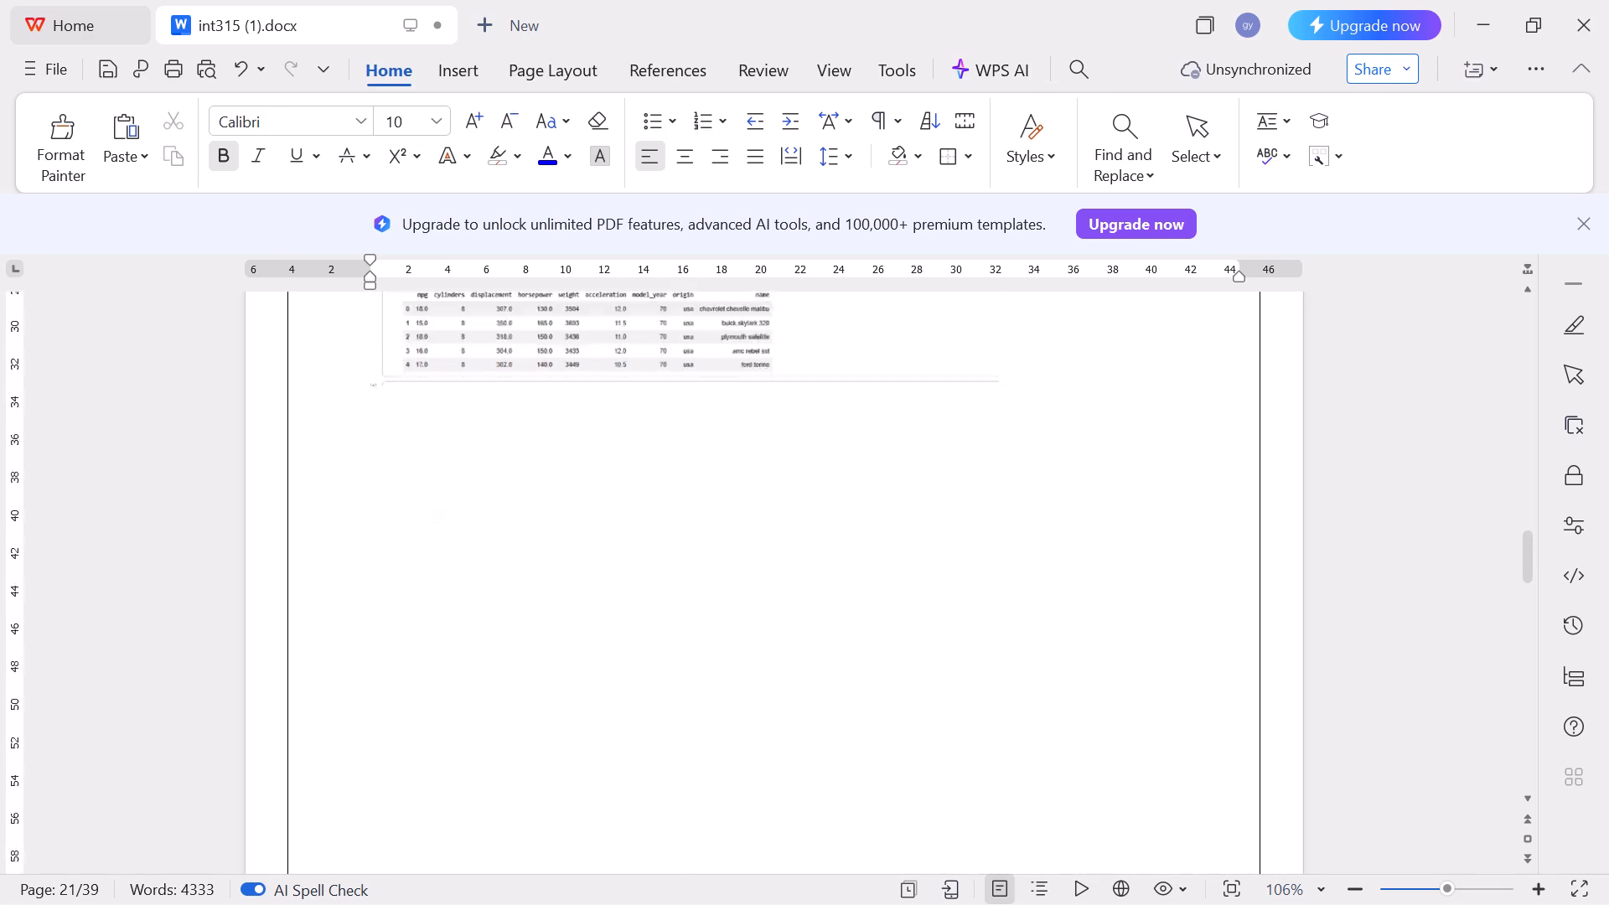
scroll(422, 424, "down", 4)
scroll(422, 424, "up", 1)
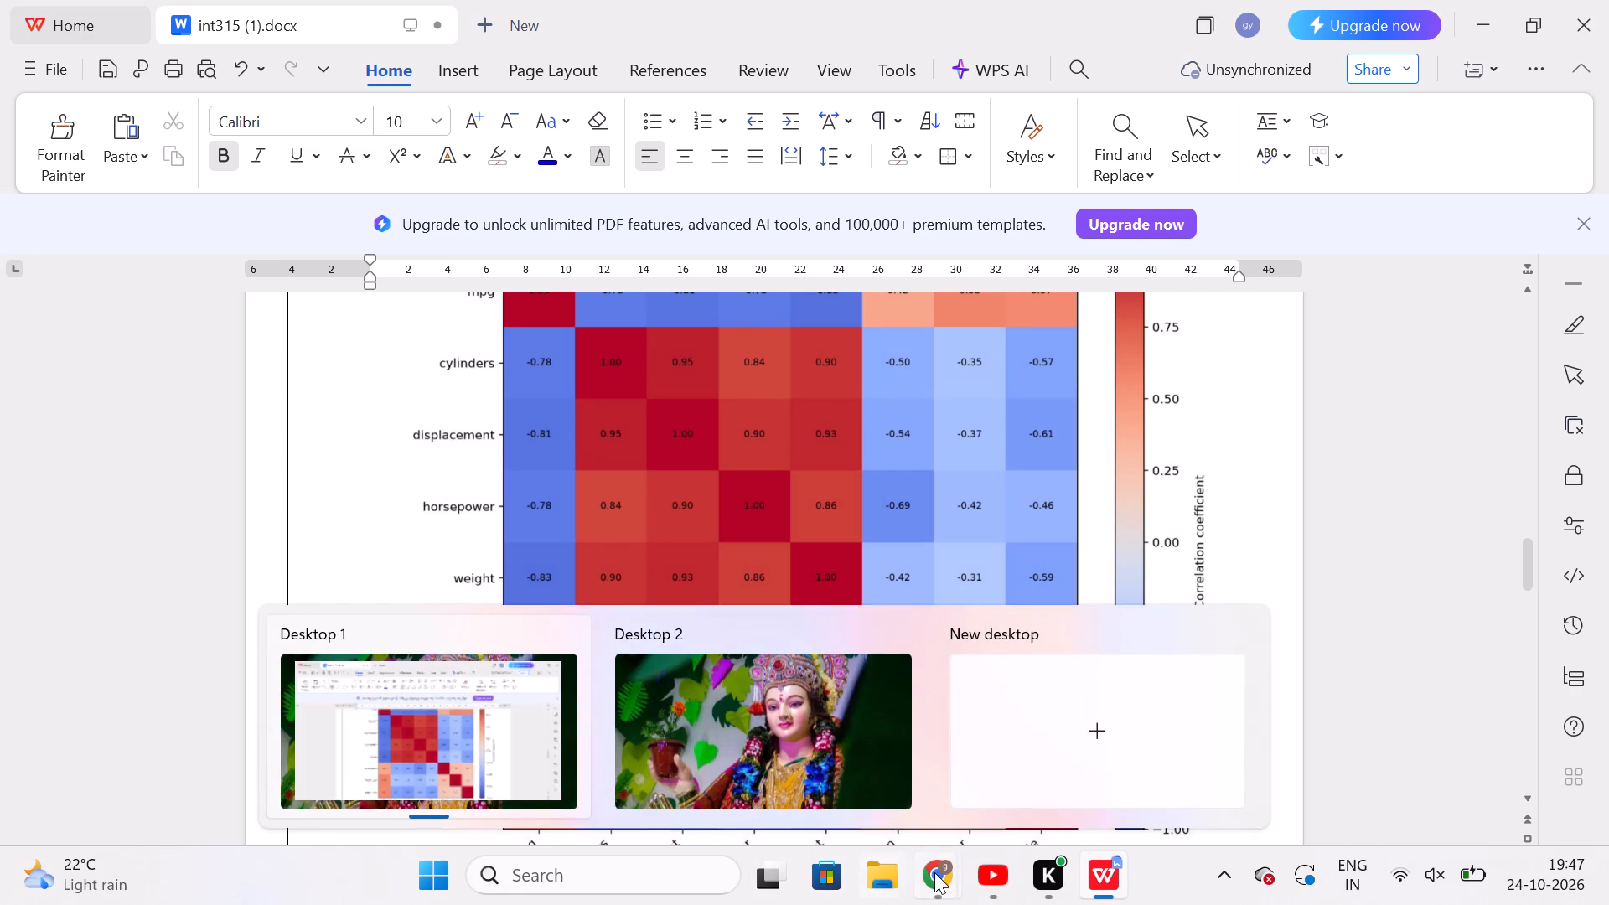
left_click(813, 715)
scroll(446, 574, "down", 3)
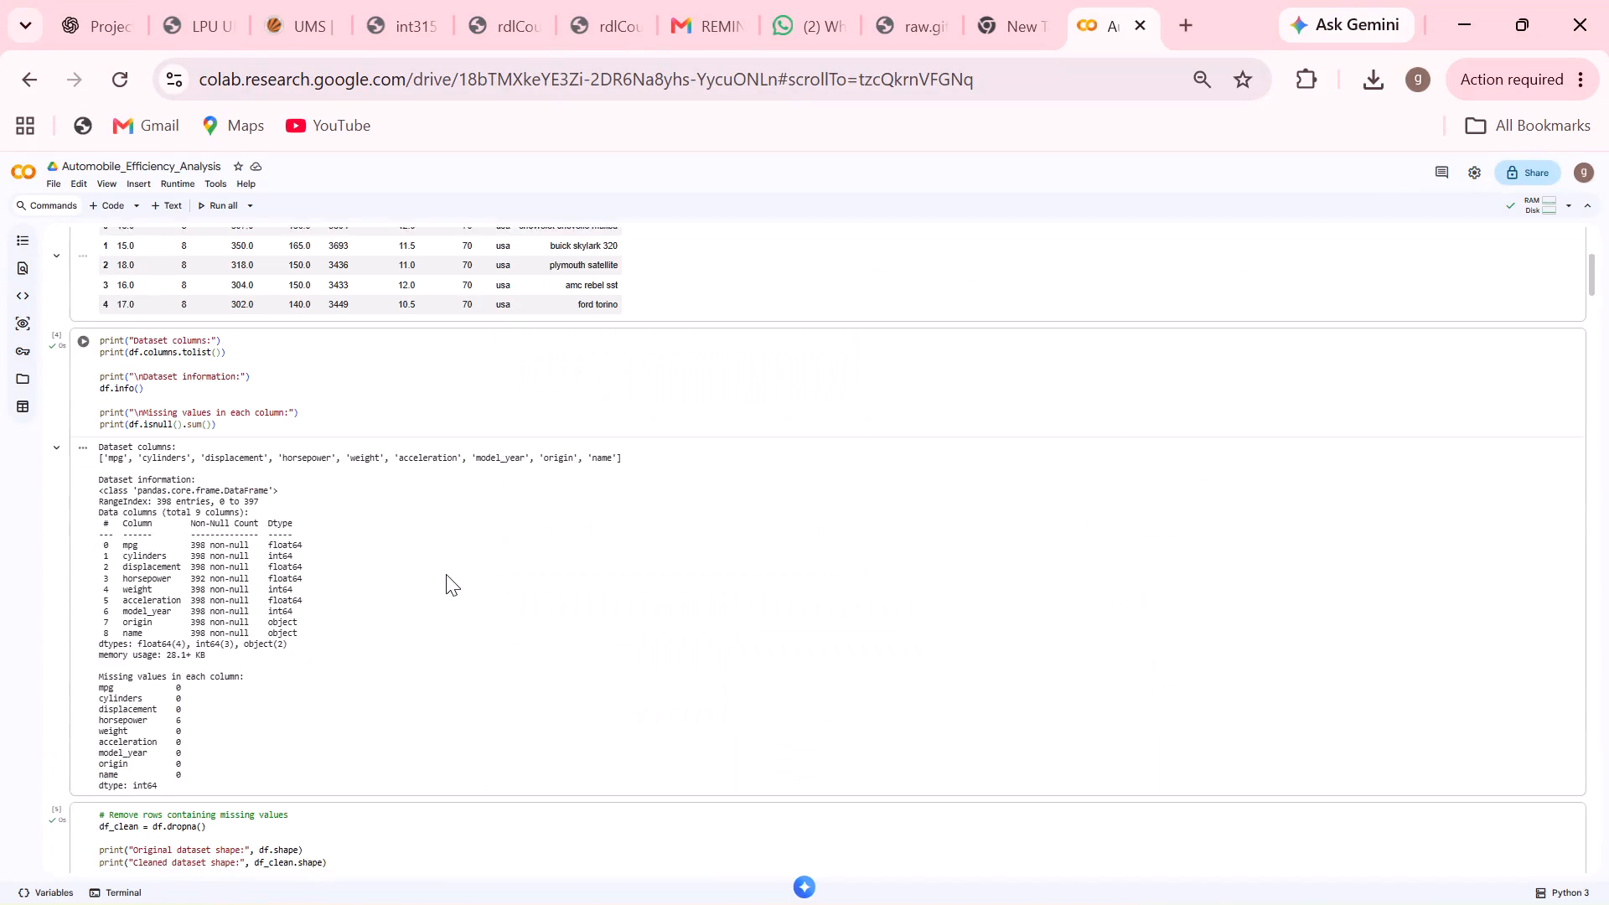
scroll(446, 574, "down", 3)
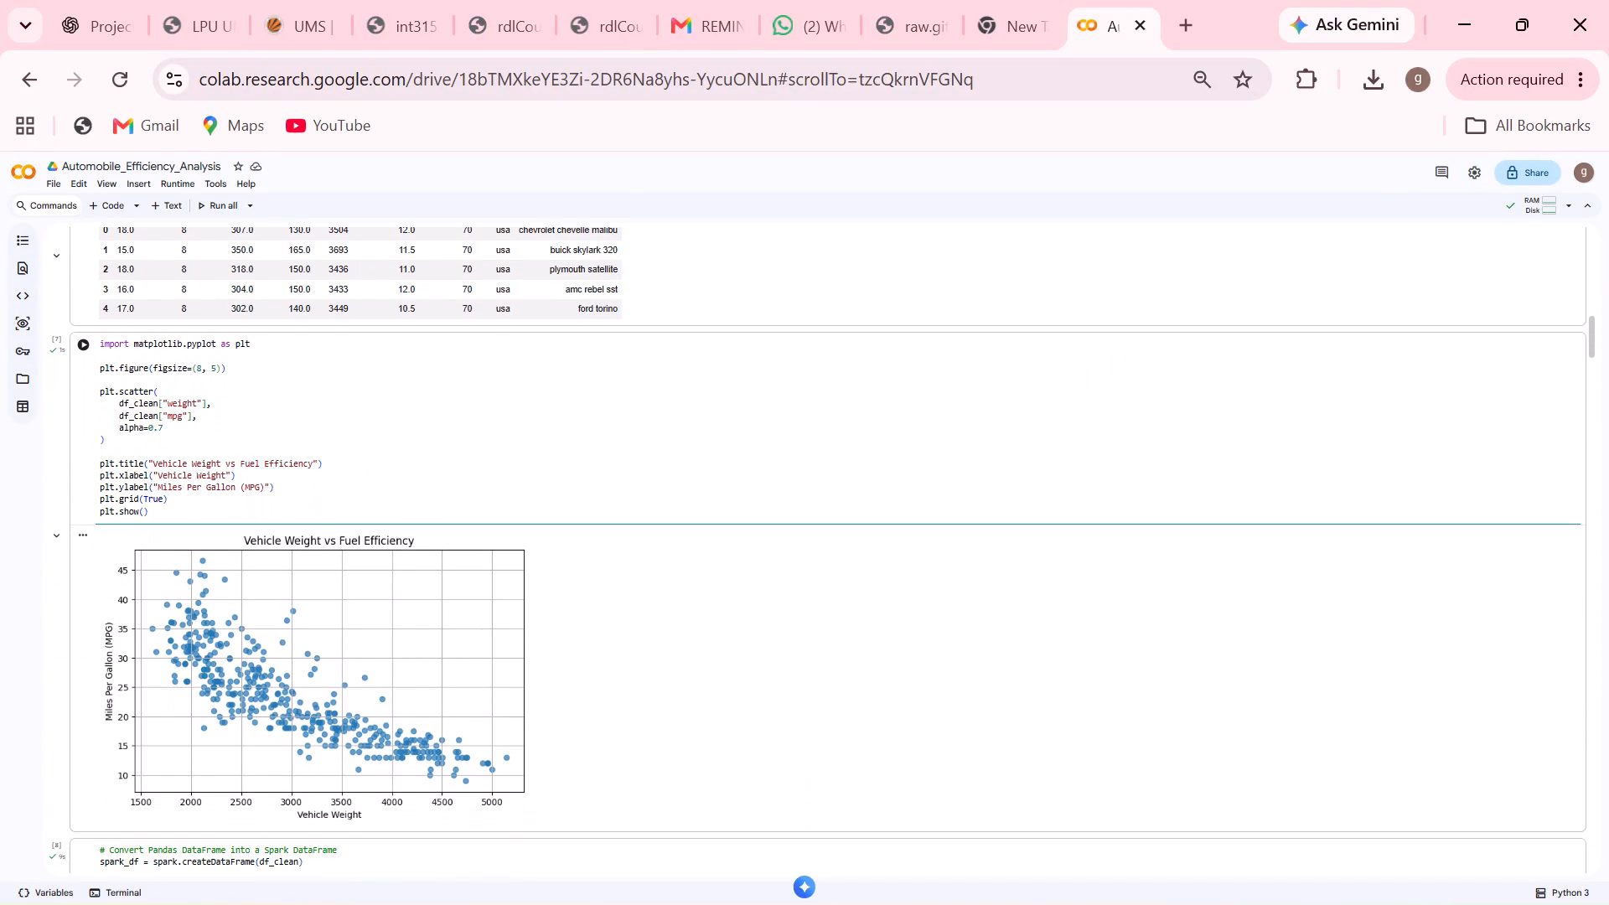
key("ctrl+equal")
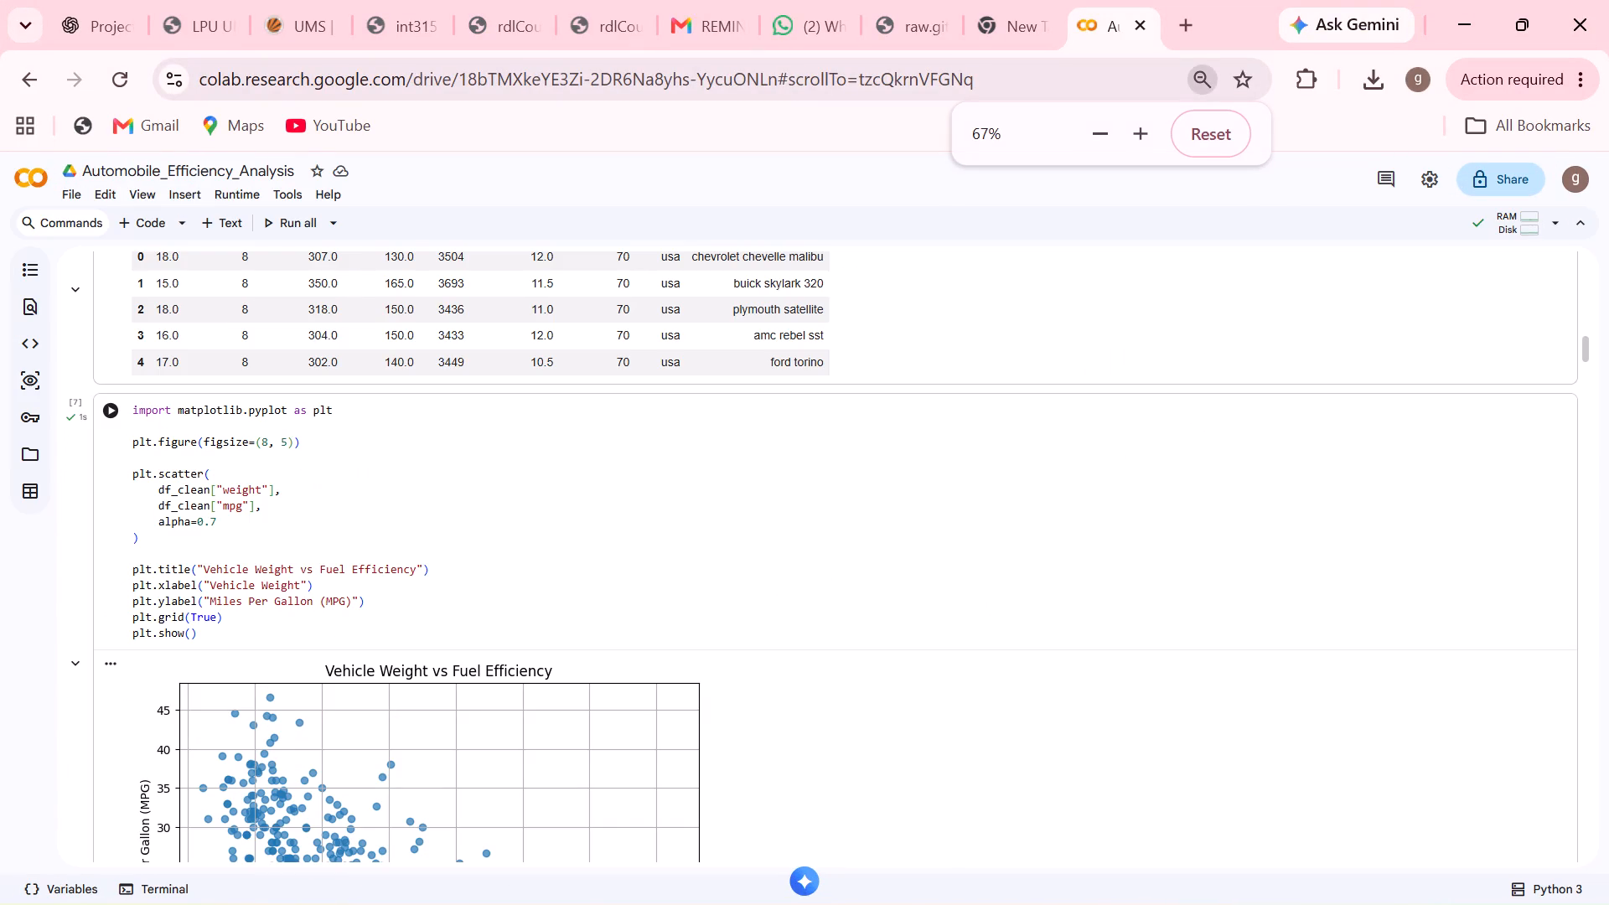
scroll(446, 574, "down", 2)
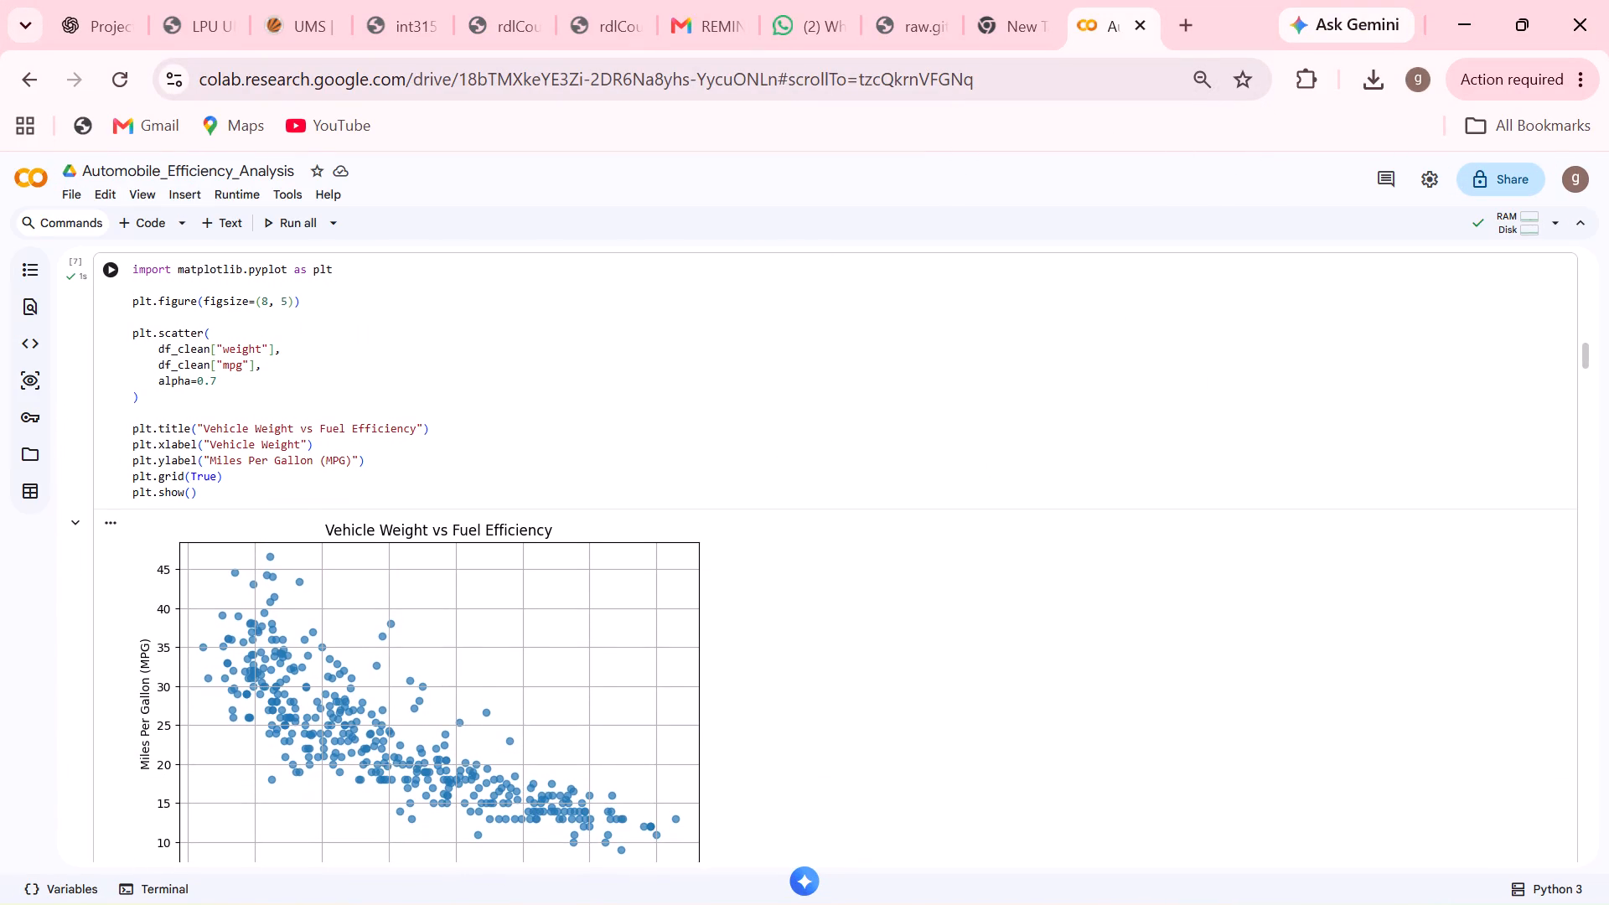
key("shift+super+s")
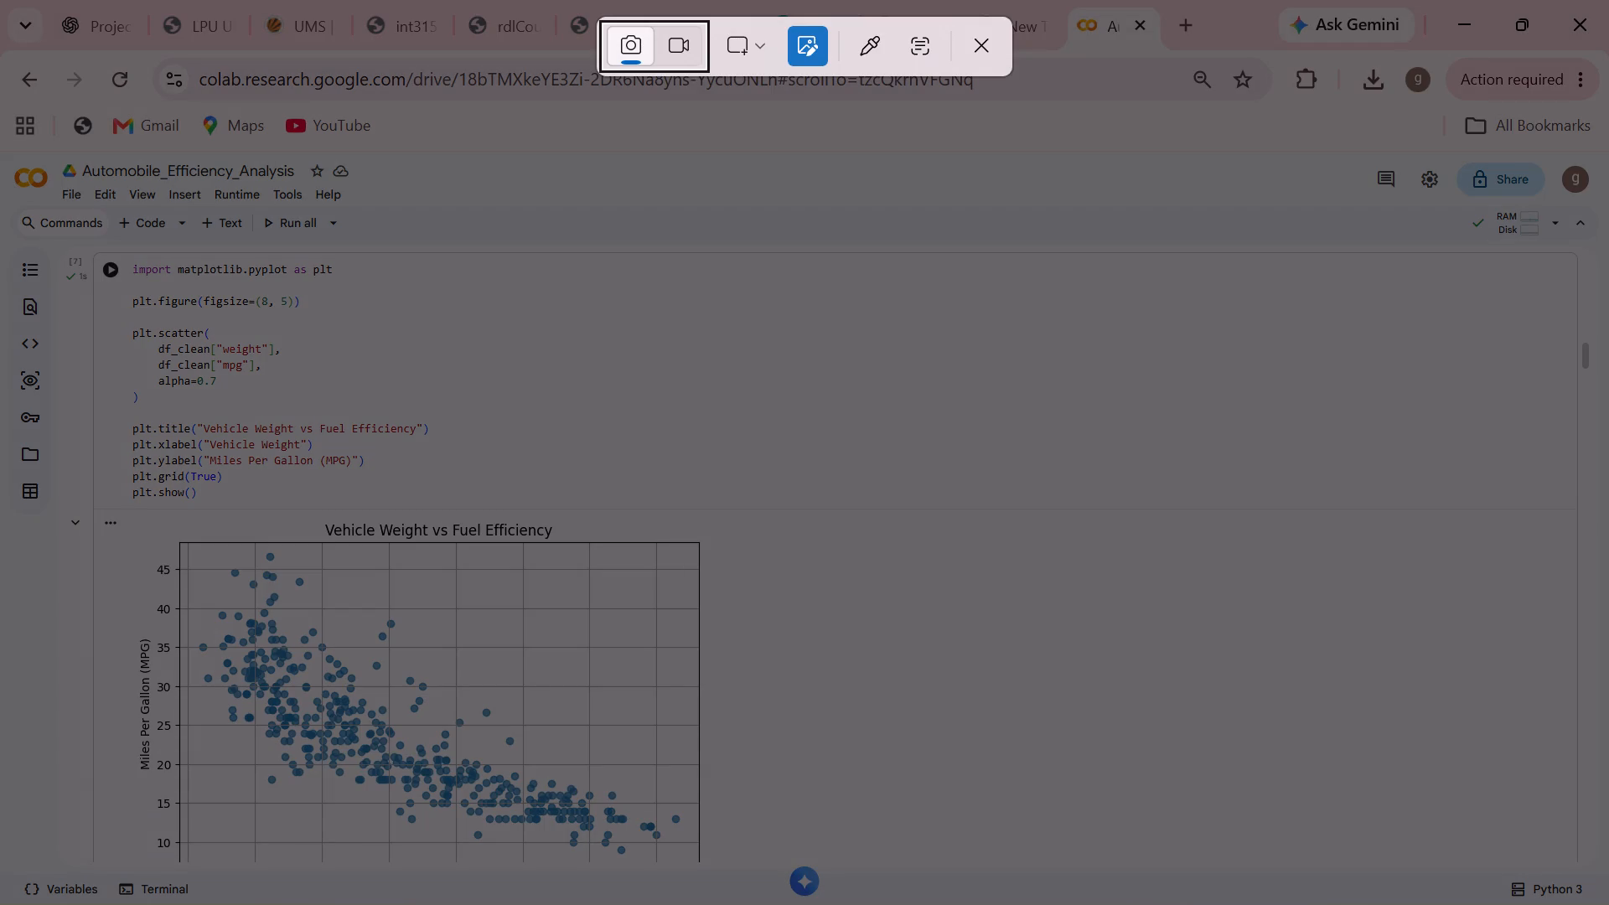
left_click_drag(89, 247, 1136, 896)
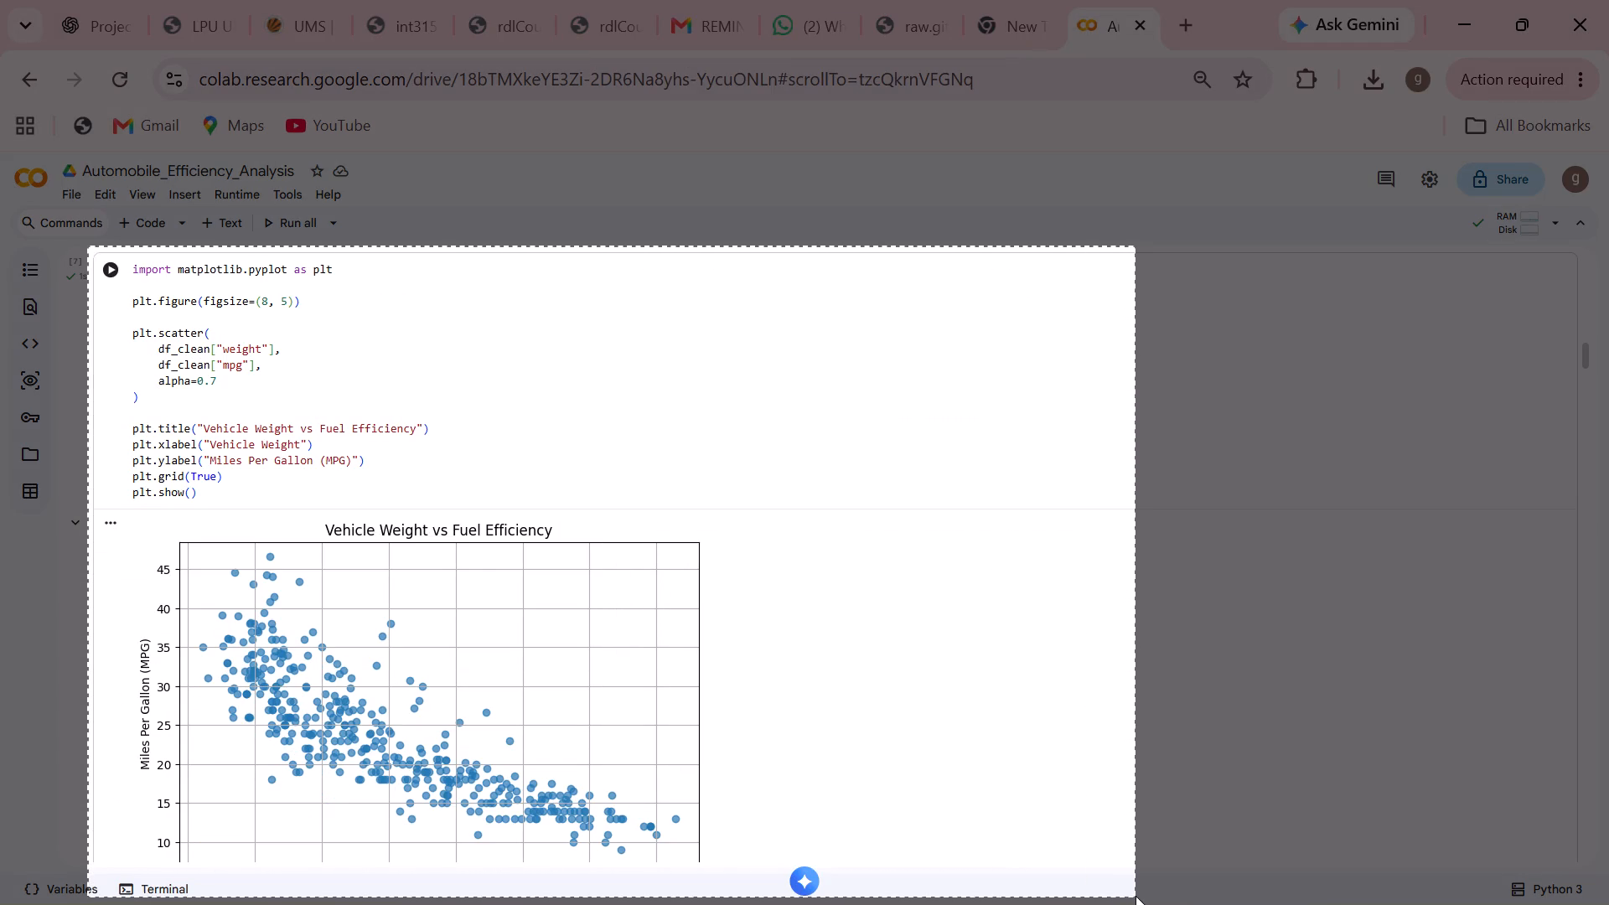
left_click_drag(1136, 896, 1125, 873)
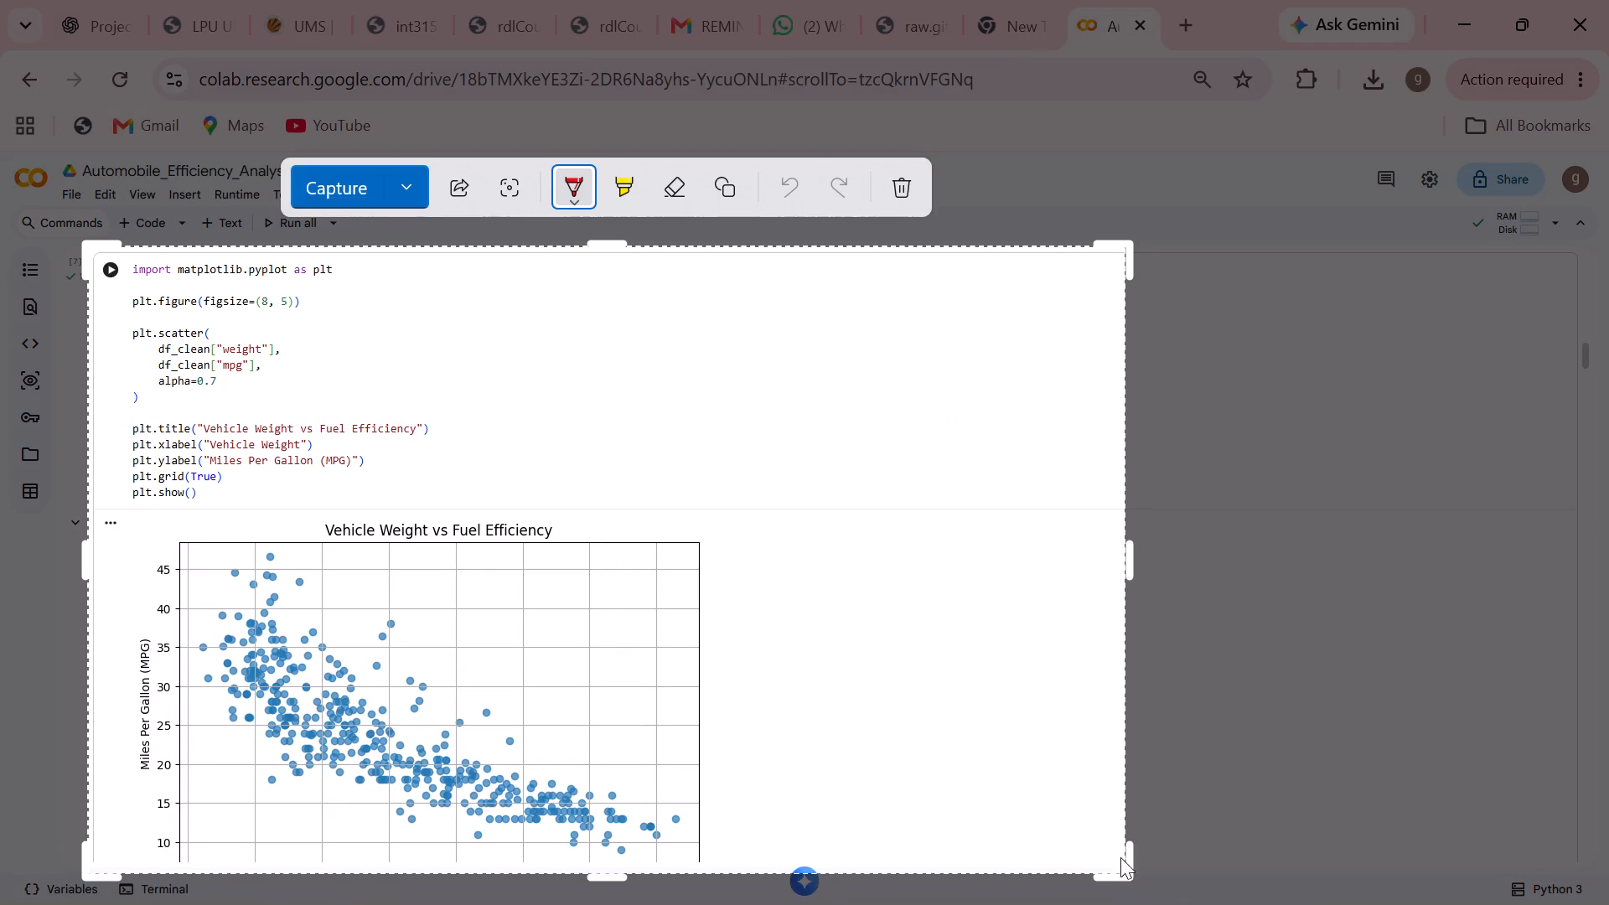
left_click(319, 169)
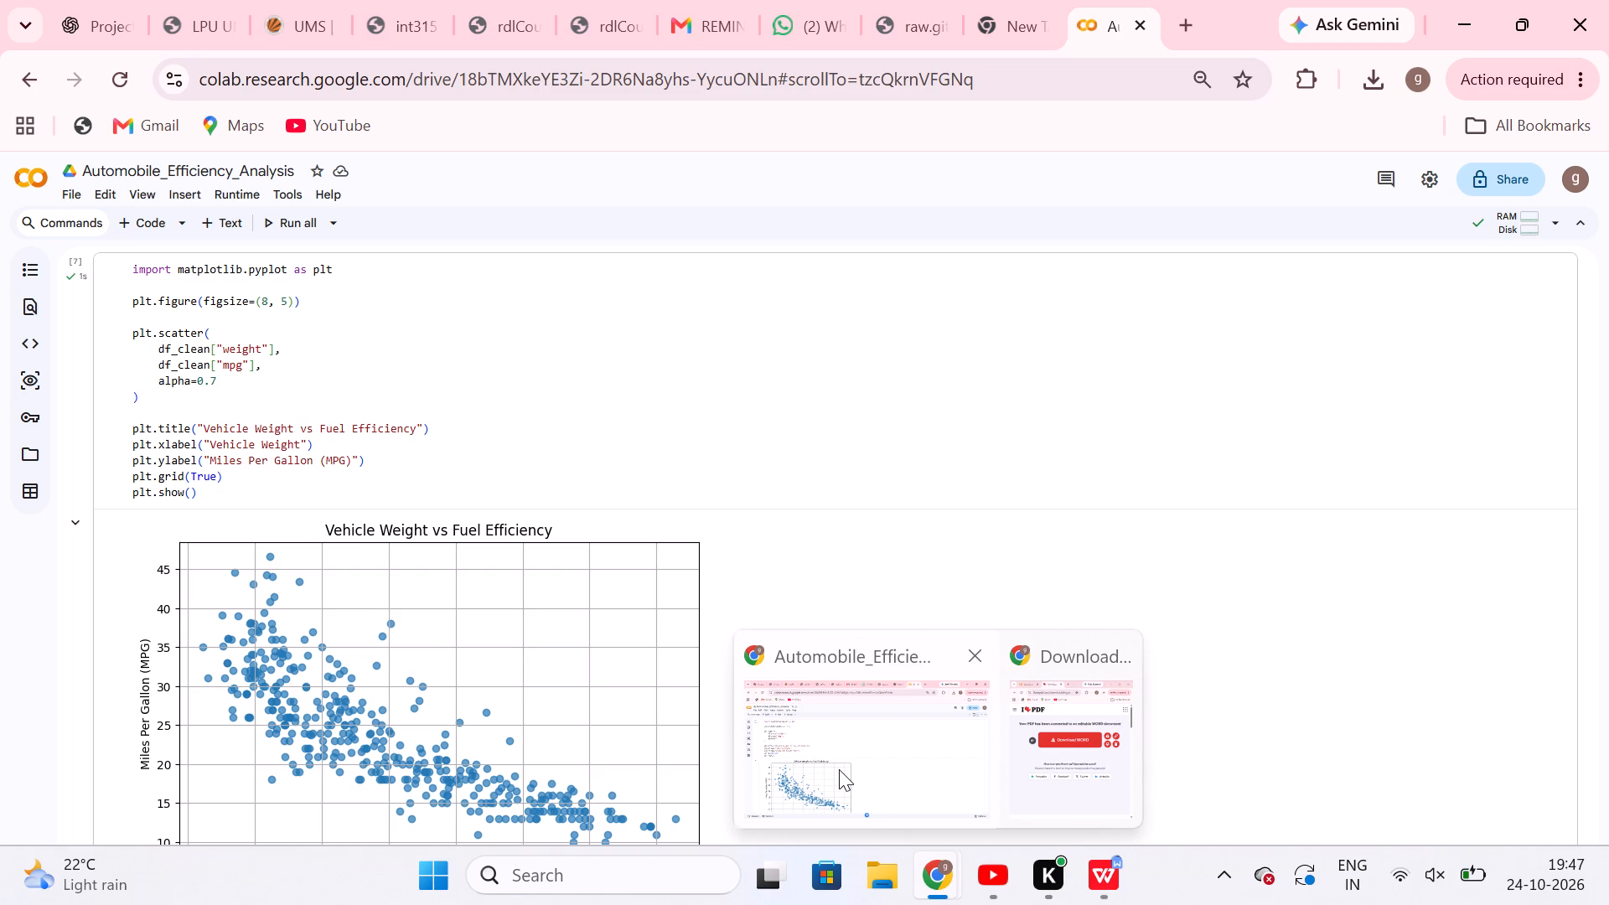
left_click(839, 769)
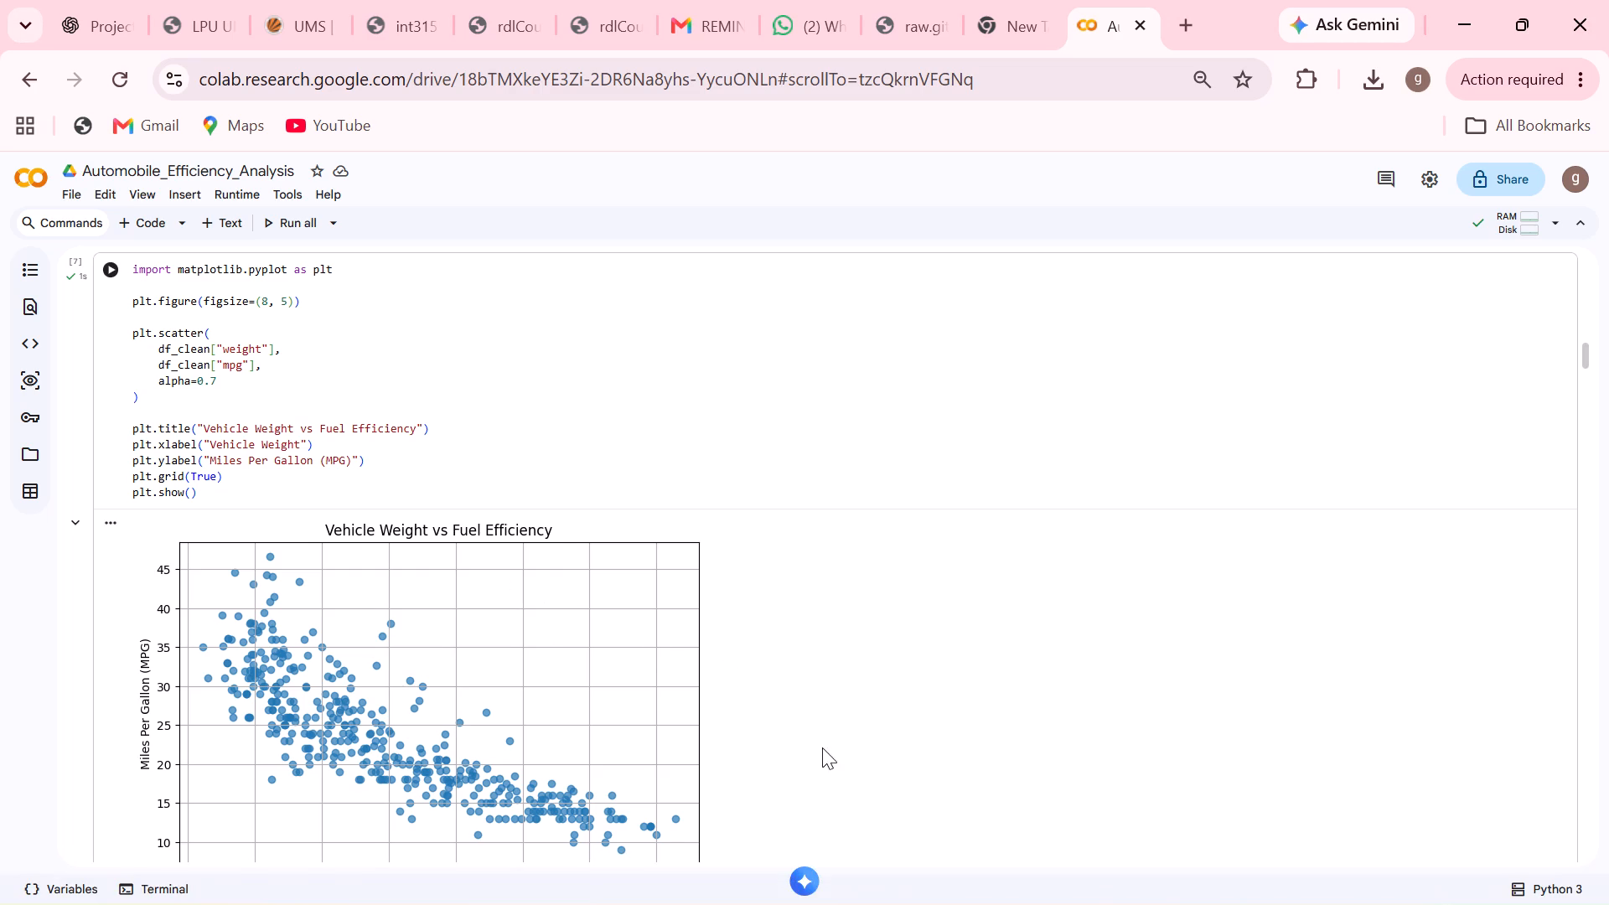
Switch to the WPS report and replace the heatmap above the model metrics table in section 9 with the copied scatter plot snip.
left_click(1081, 732)
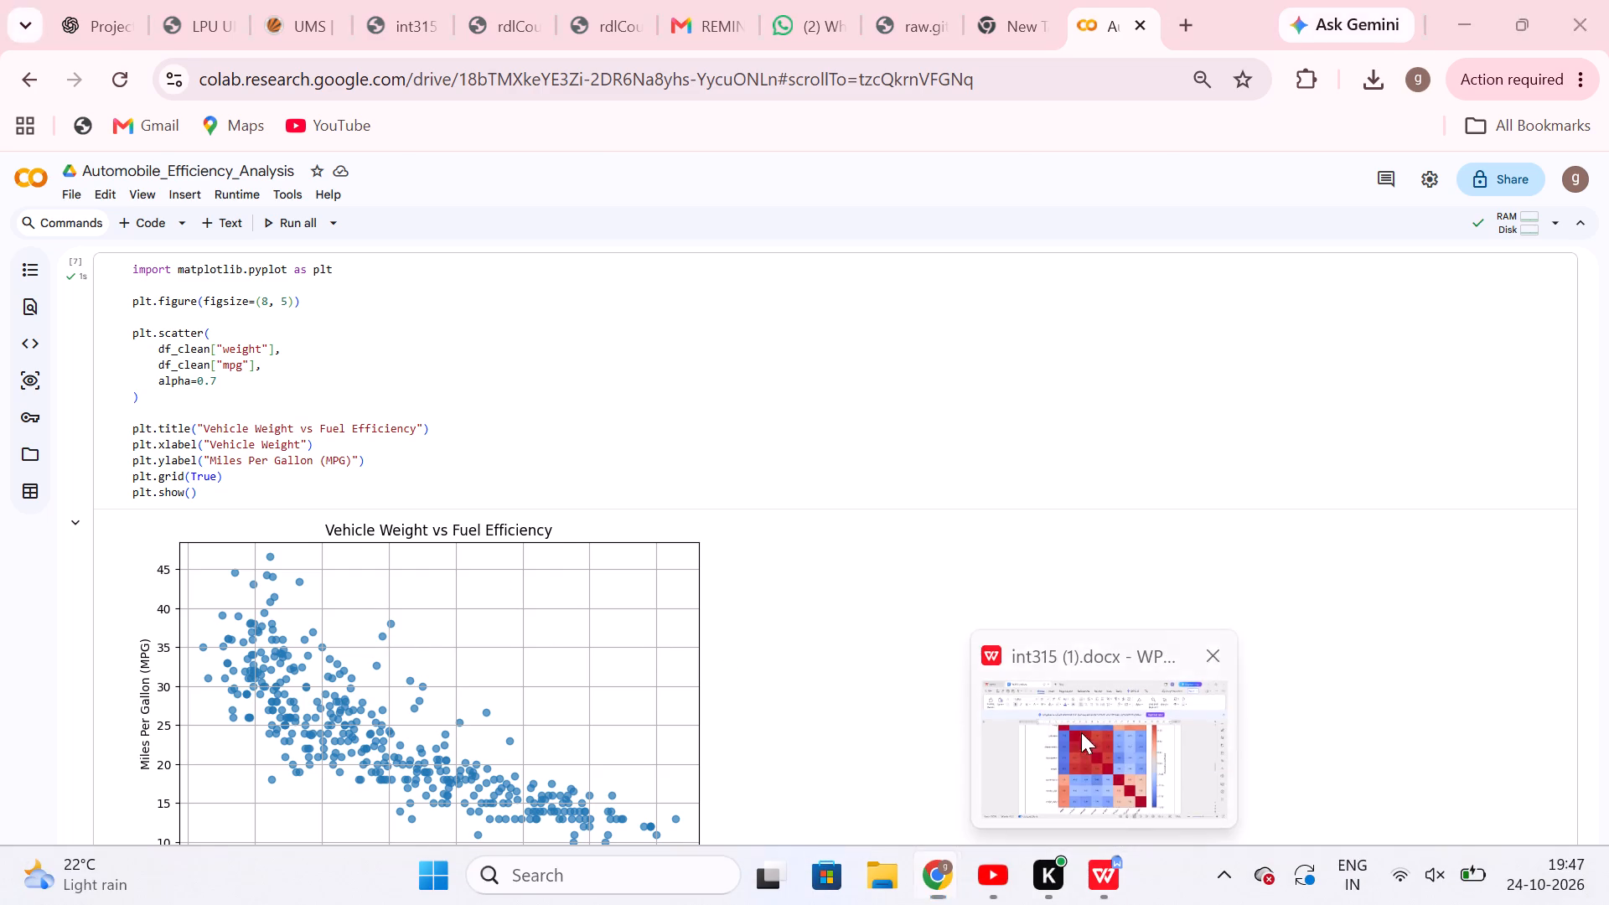
left_click(680, 639)
key("Delete")
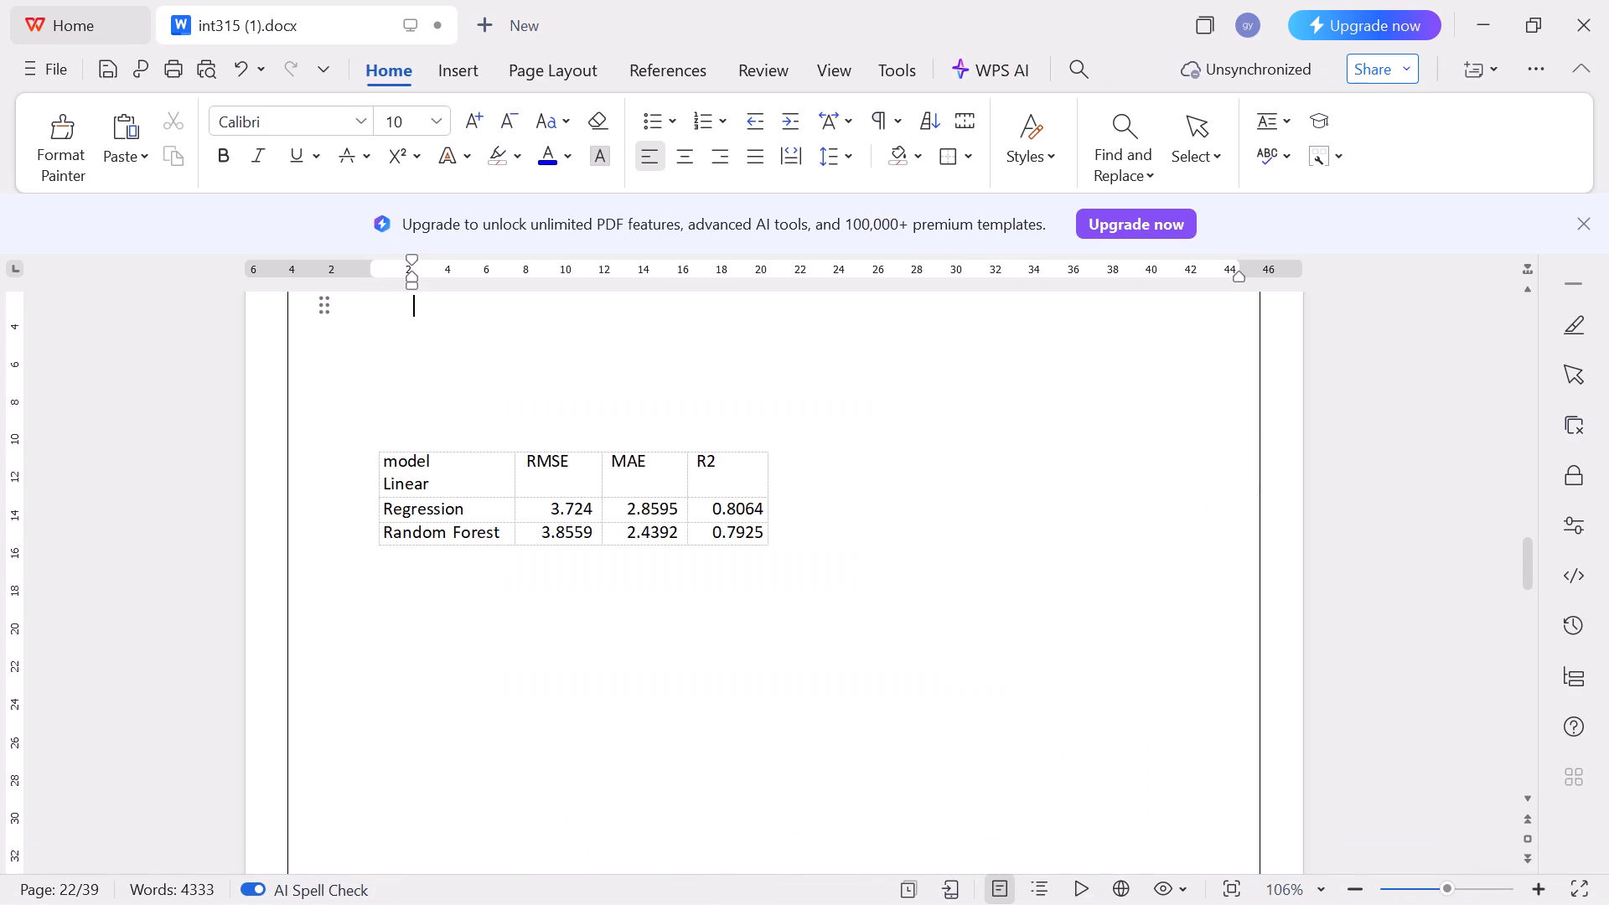
key("ctrl+v")
left_click(400, 619)
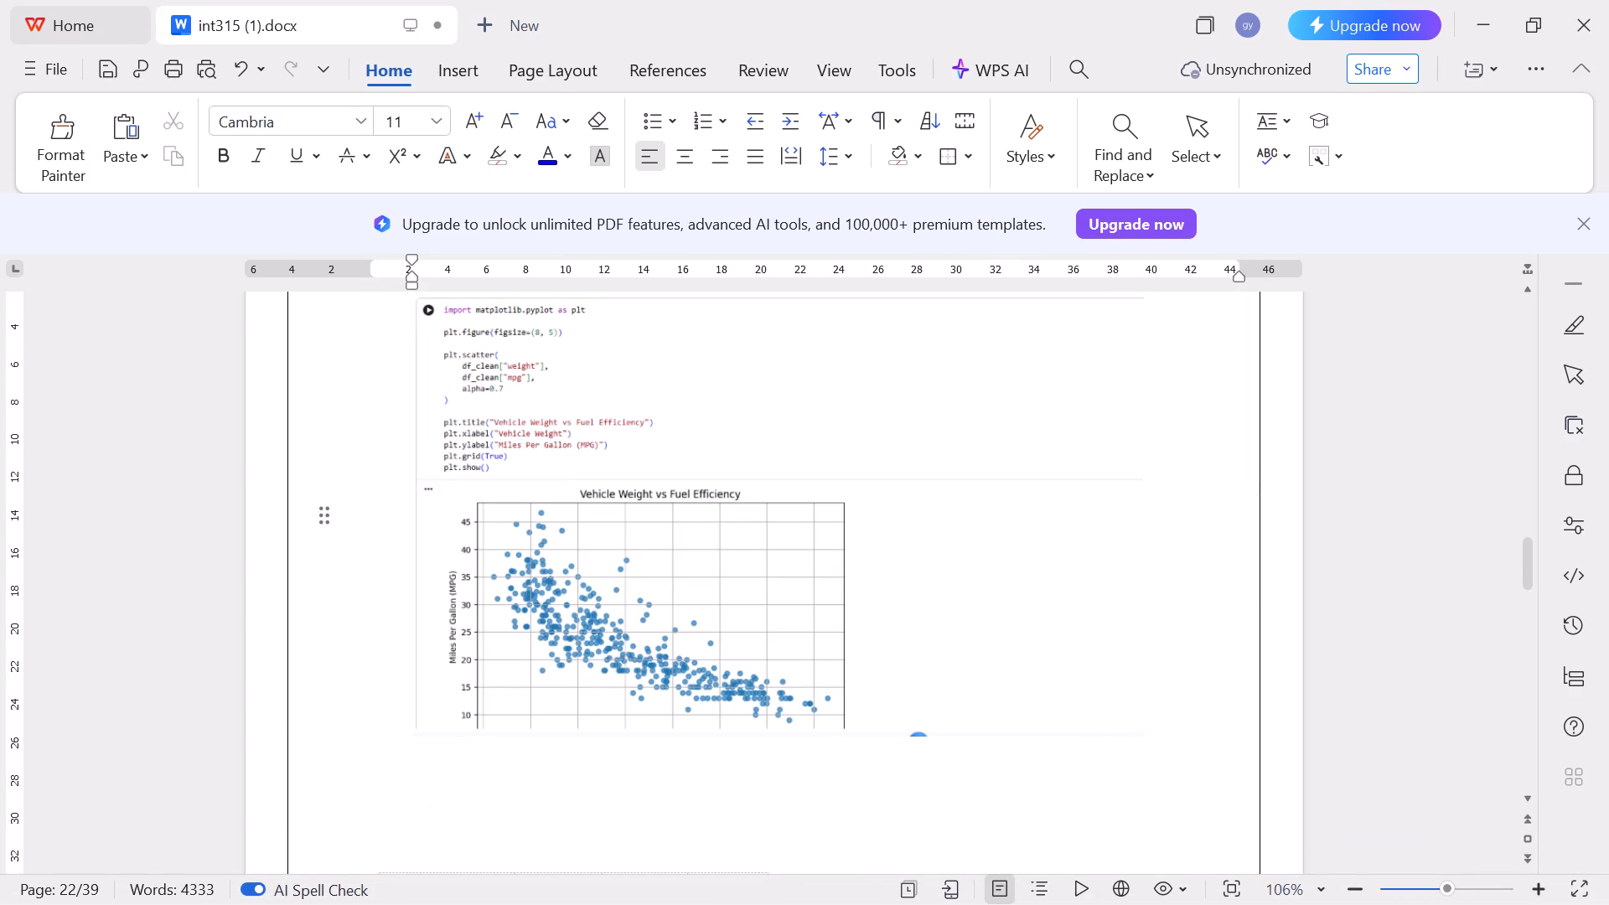
Add the bold title "MODEL COMPARISON" directly above the RMSE, MAE and R2 table in section 9.
scroll(400, 619, "up", 2)
scroll(400, 619, "down", 4)
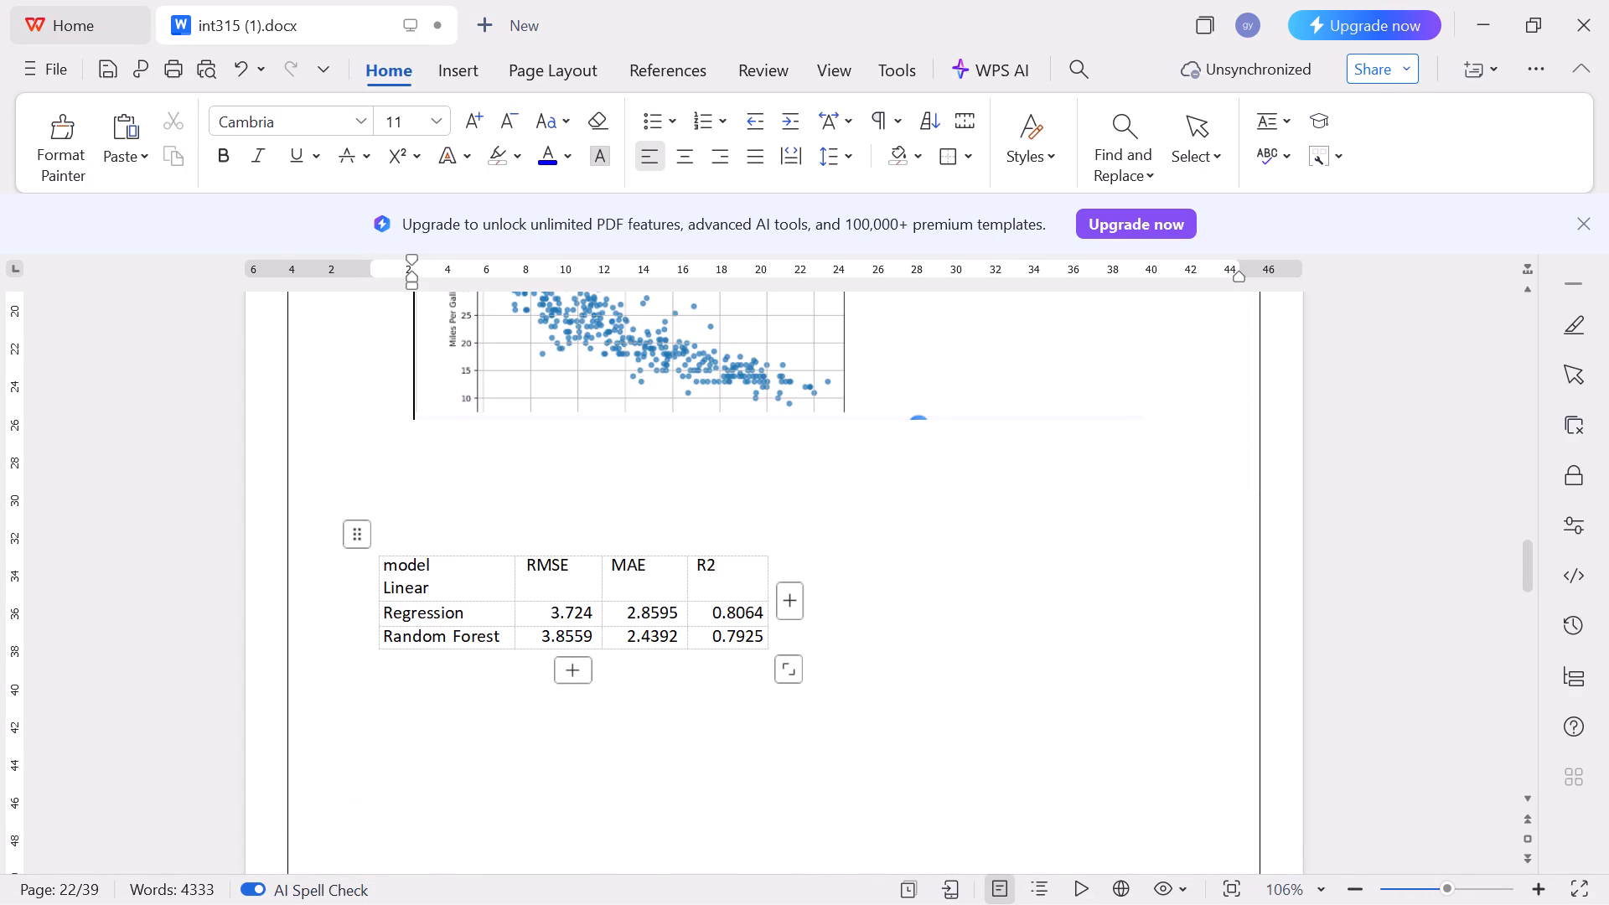
left_click(394, 527)
left_click(404, 530)
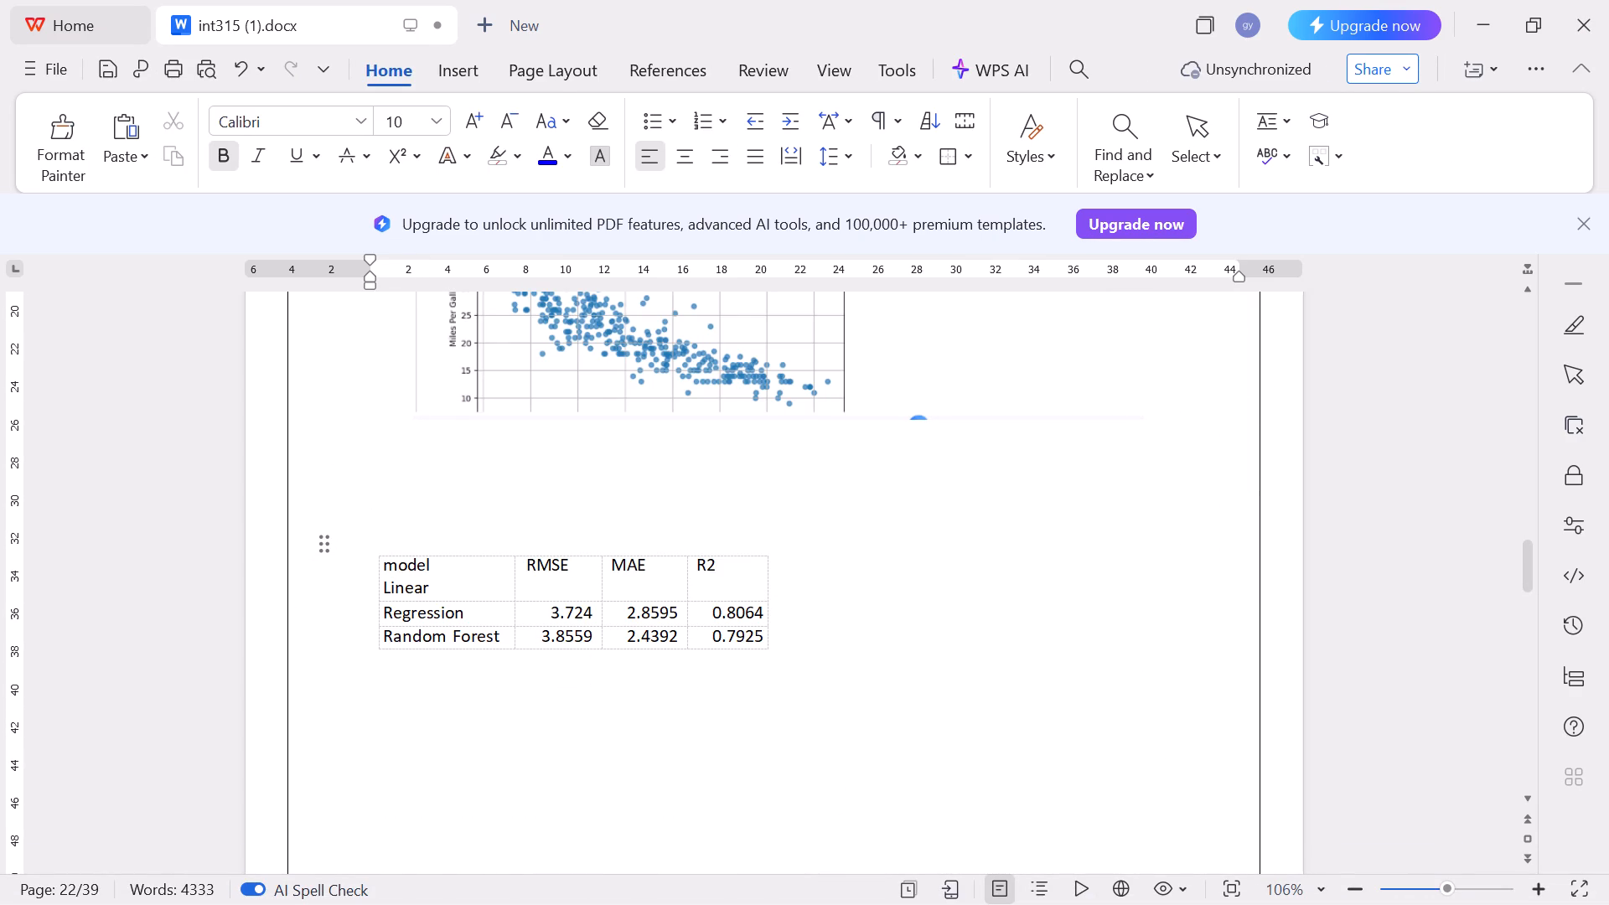
key("space")
key("space")
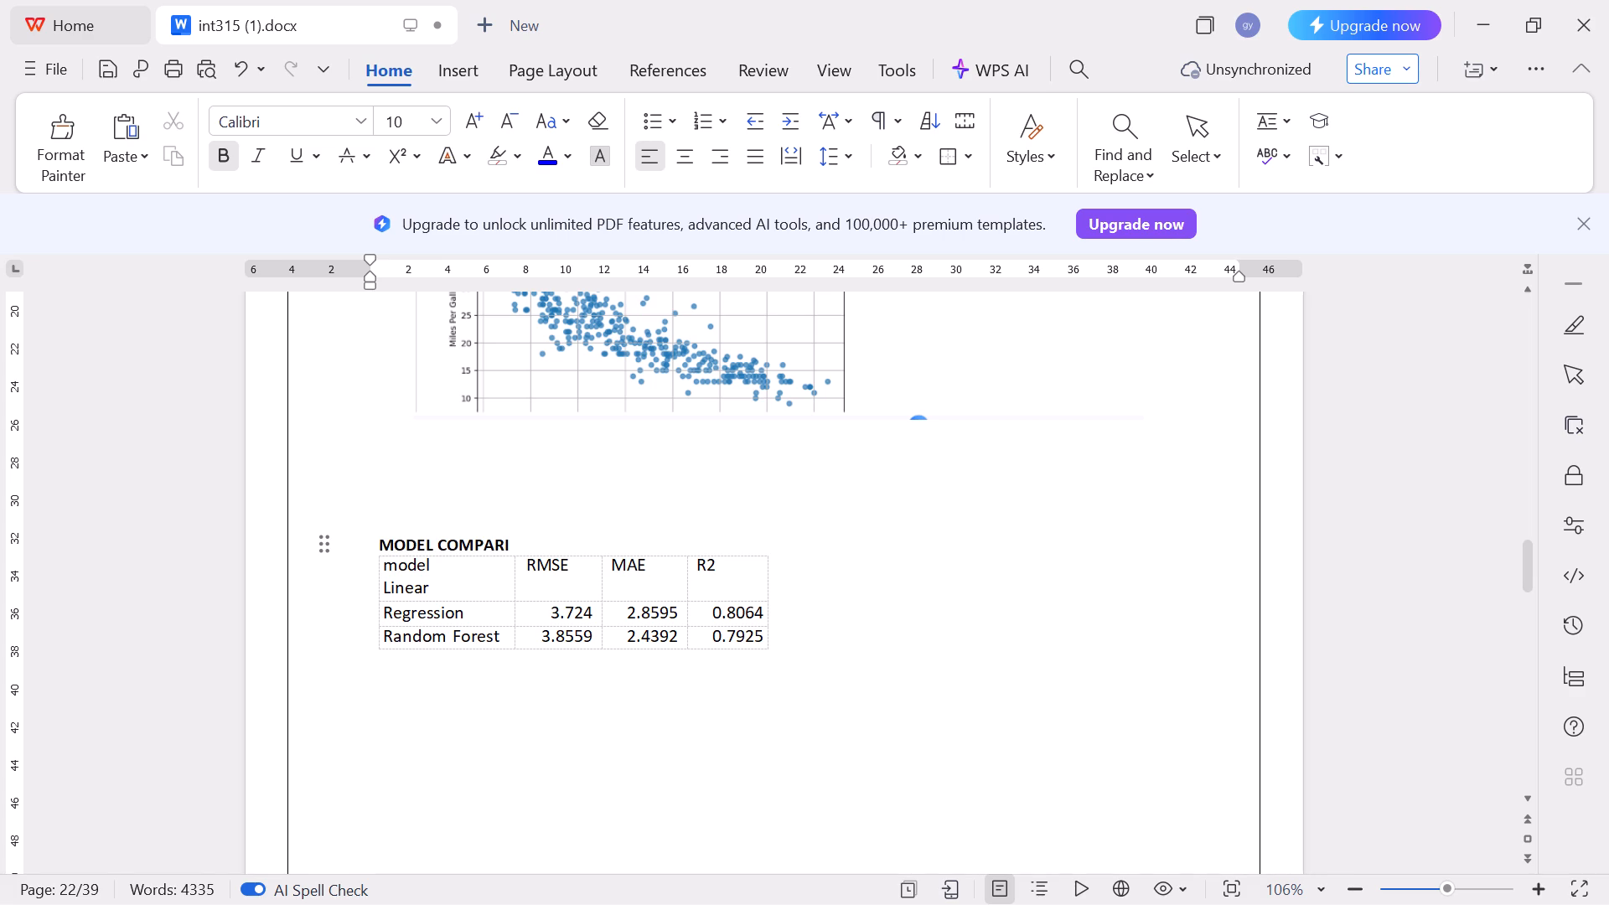
key("BackSpace")
key("BackSpace")
type("RI")
type("SON")
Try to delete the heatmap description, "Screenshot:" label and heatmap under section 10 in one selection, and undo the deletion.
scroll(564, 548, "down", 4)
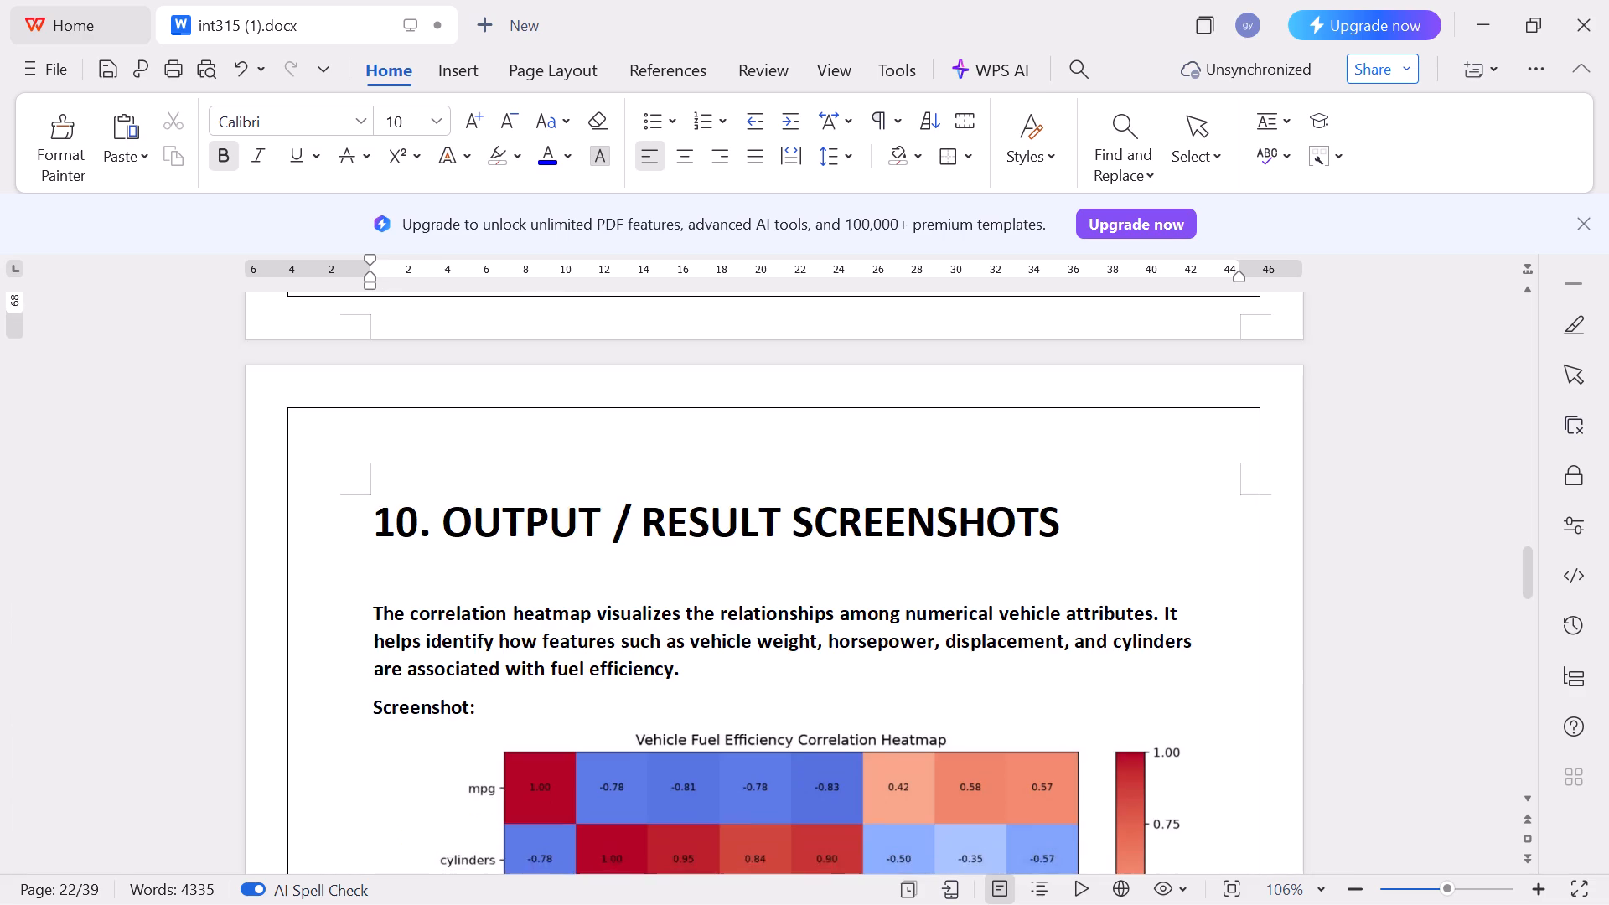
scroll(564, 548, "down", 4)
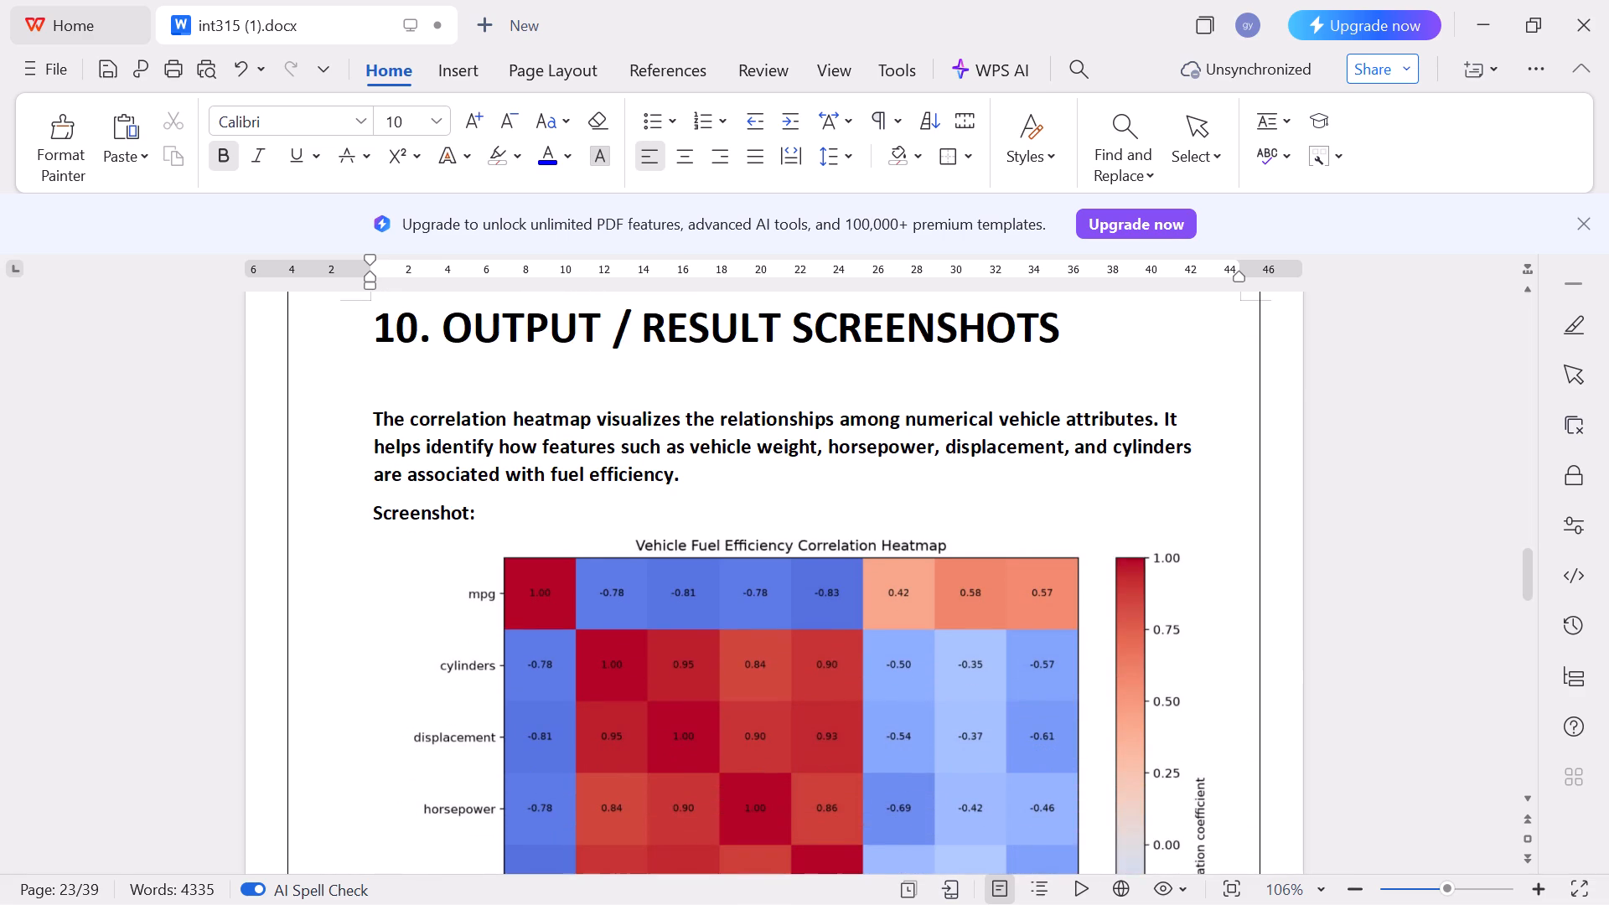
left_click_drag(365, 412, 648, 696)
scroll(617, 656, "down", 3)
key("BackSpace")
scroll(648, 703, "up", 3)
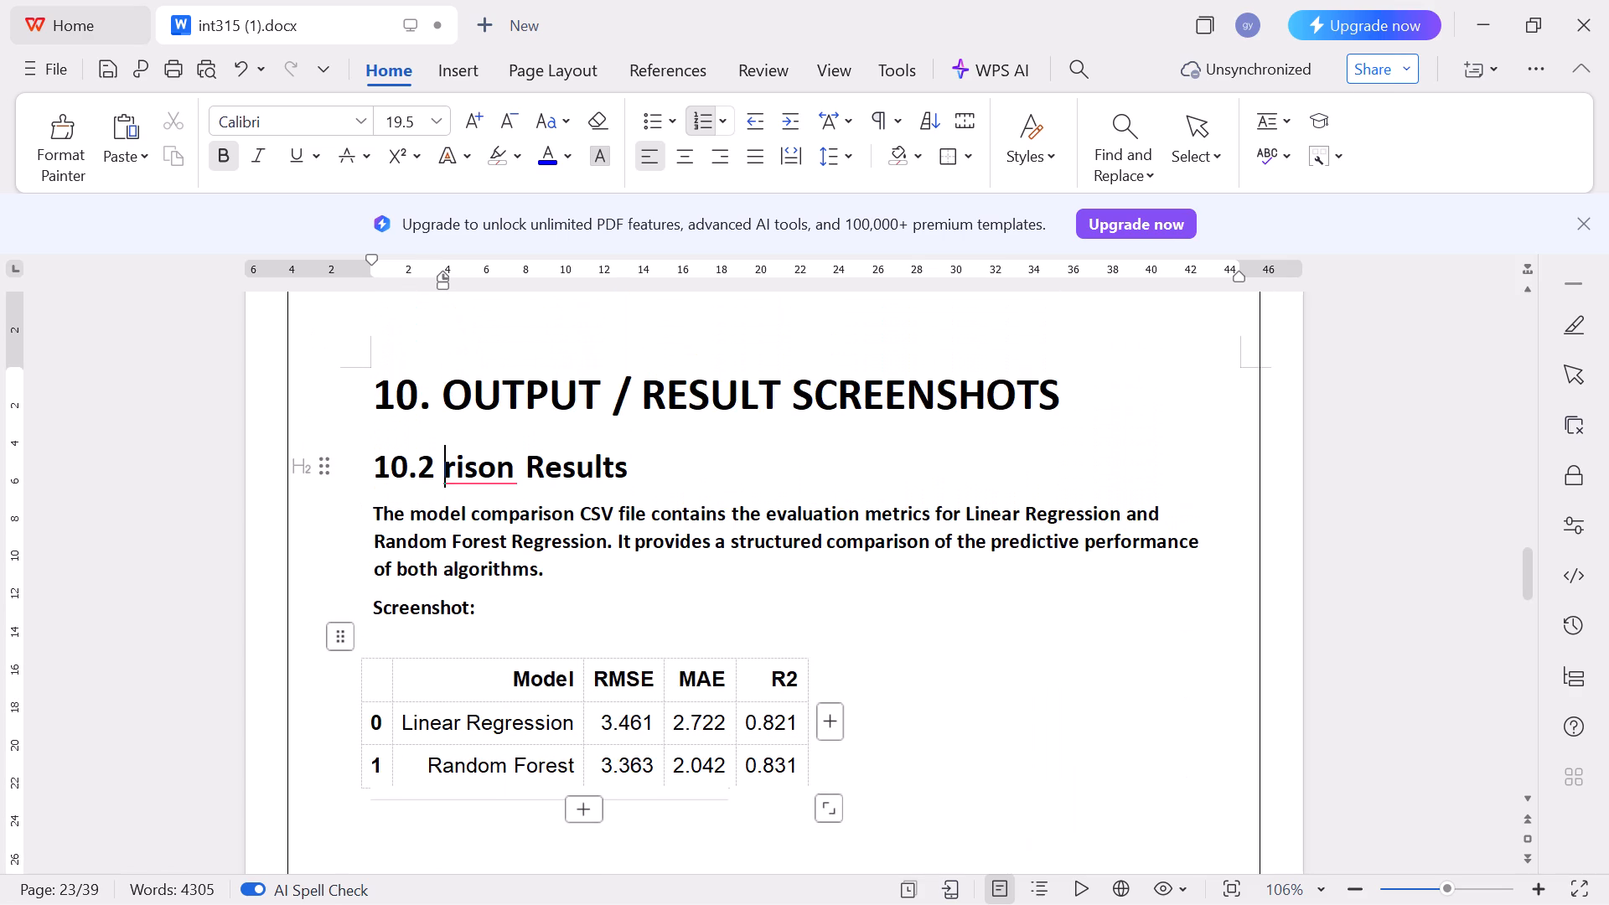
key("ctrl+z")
Delete the heatmap description with its "Screenshot:" label and the correlation heatmap under "10. OUTPUT / RESULT SCREENSHOTS".
left_click(545, 696)
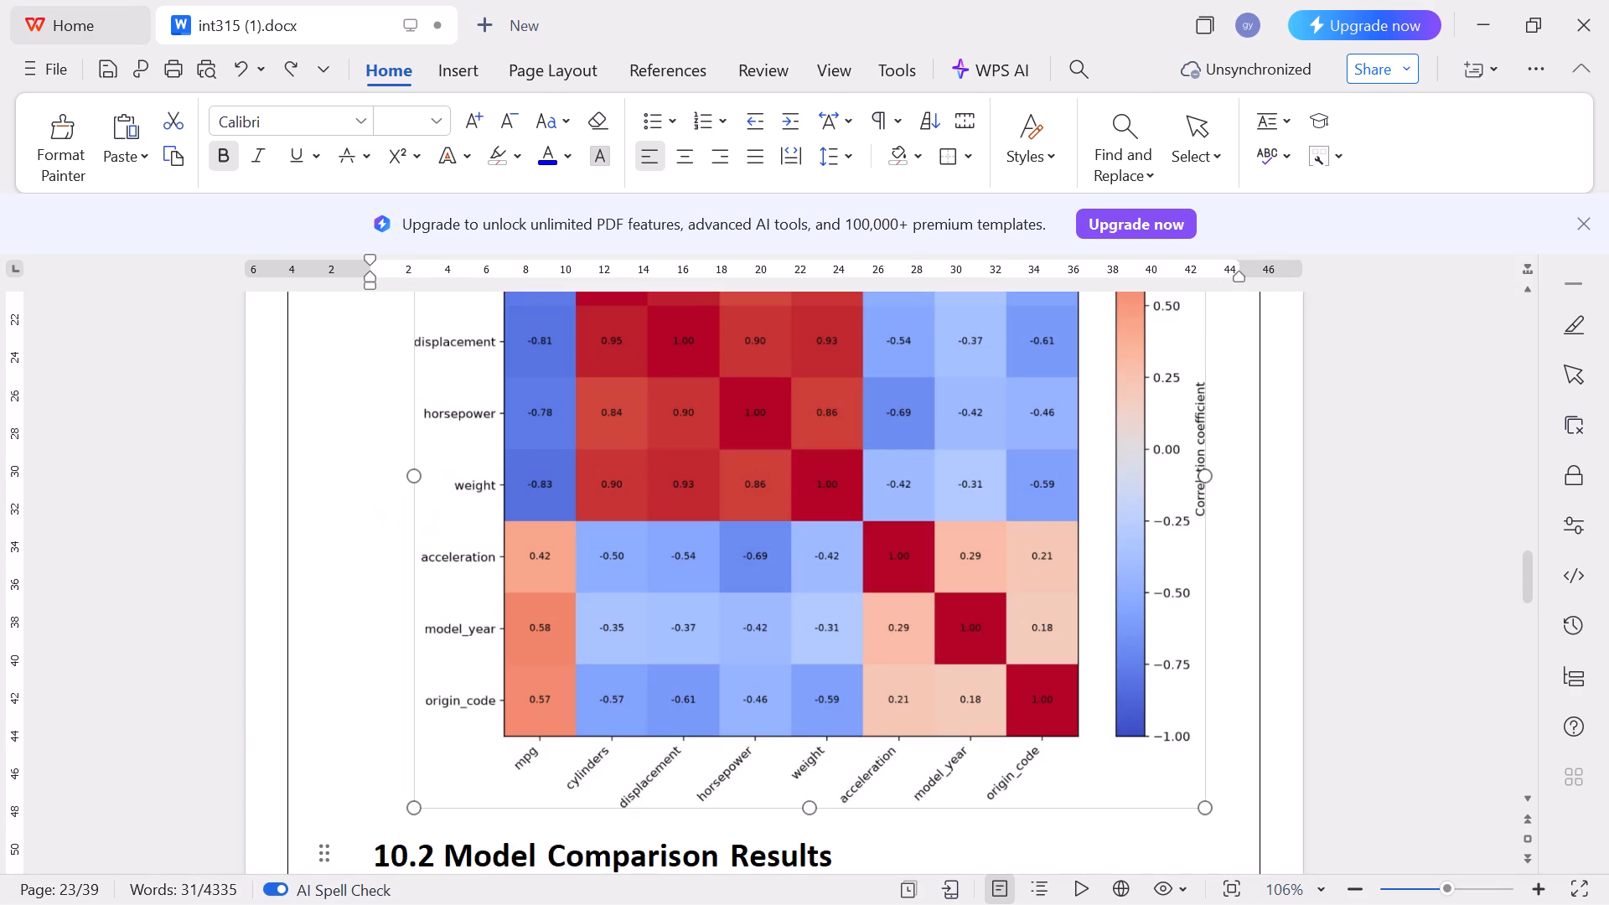
scroll(545, 696, "up", 3)
left_click_drag(489, 481, 401, 423)
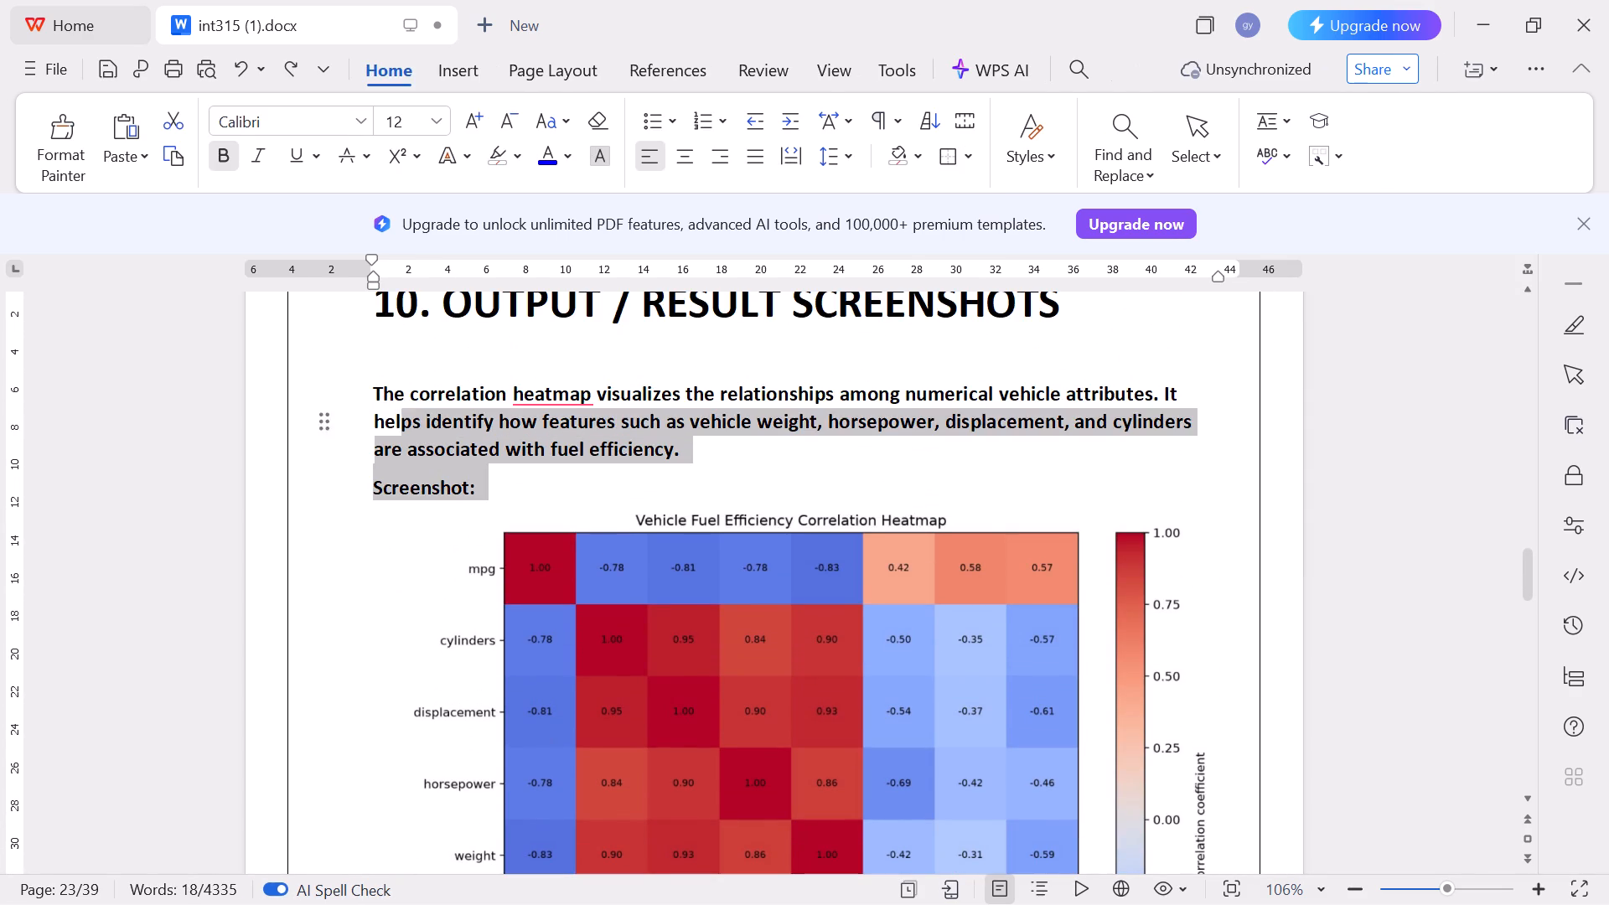
left_click_drag(401, 423, 351, 390)
key("BackSpace")
left_click(764, 577)
key("Delete")
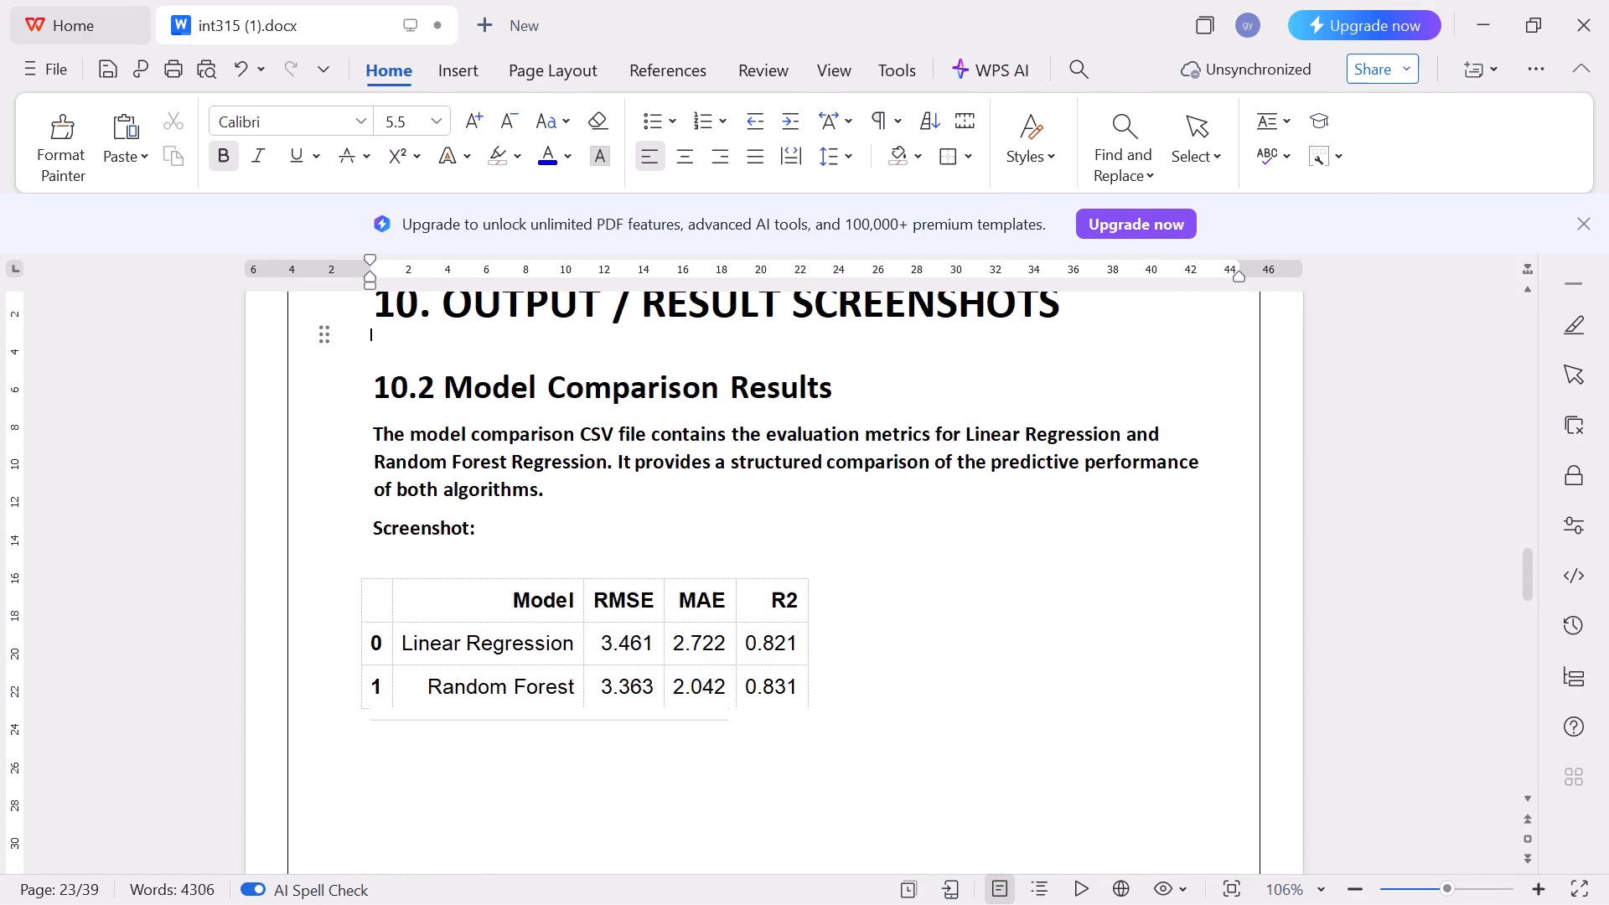
scroll(764, 577, "up", 1)
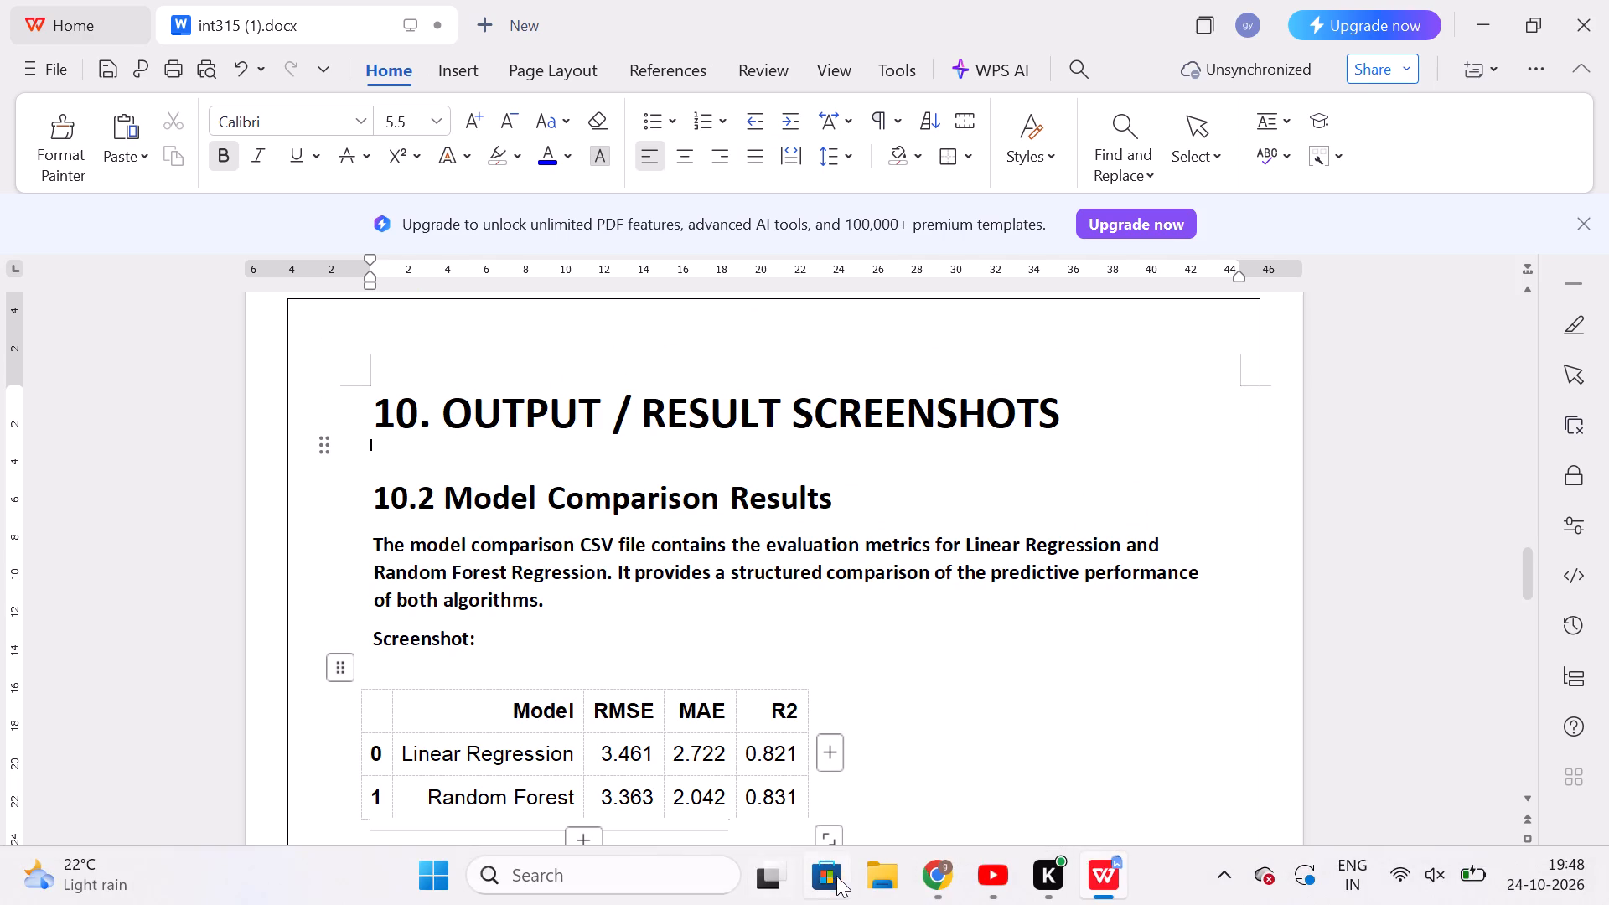
Switch to the Colab notebook in Chrome and snip the "Average Fuel Efficiency by Vehicle Origin" cell with its plotting code and bar chart.
left_click(882, 790)
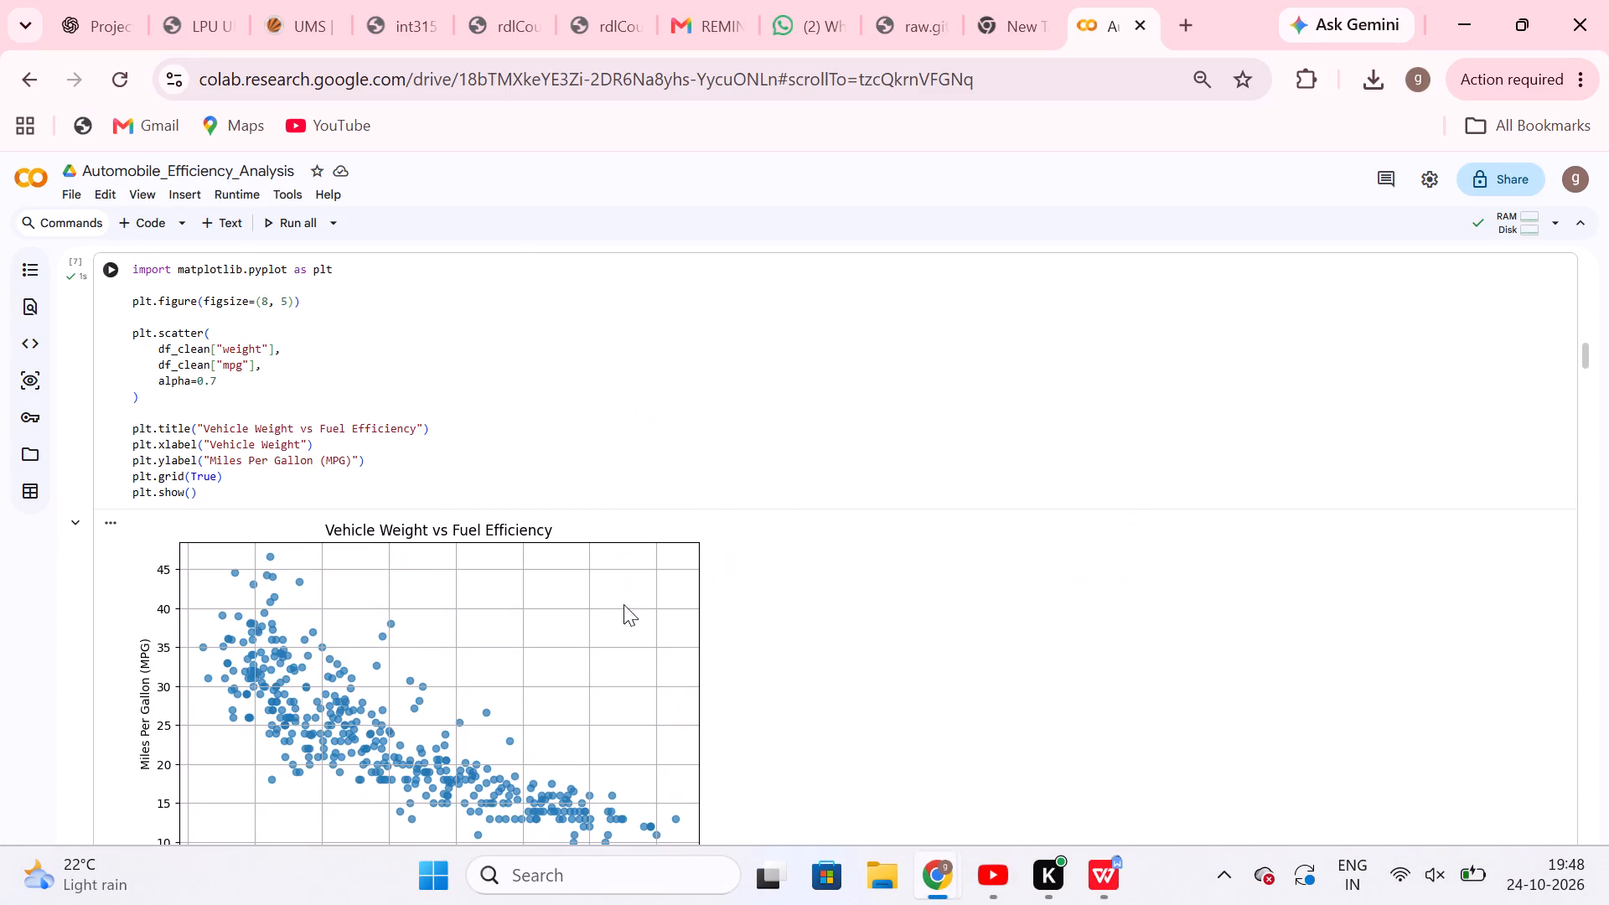
scroll(617, 593, "down", 9)
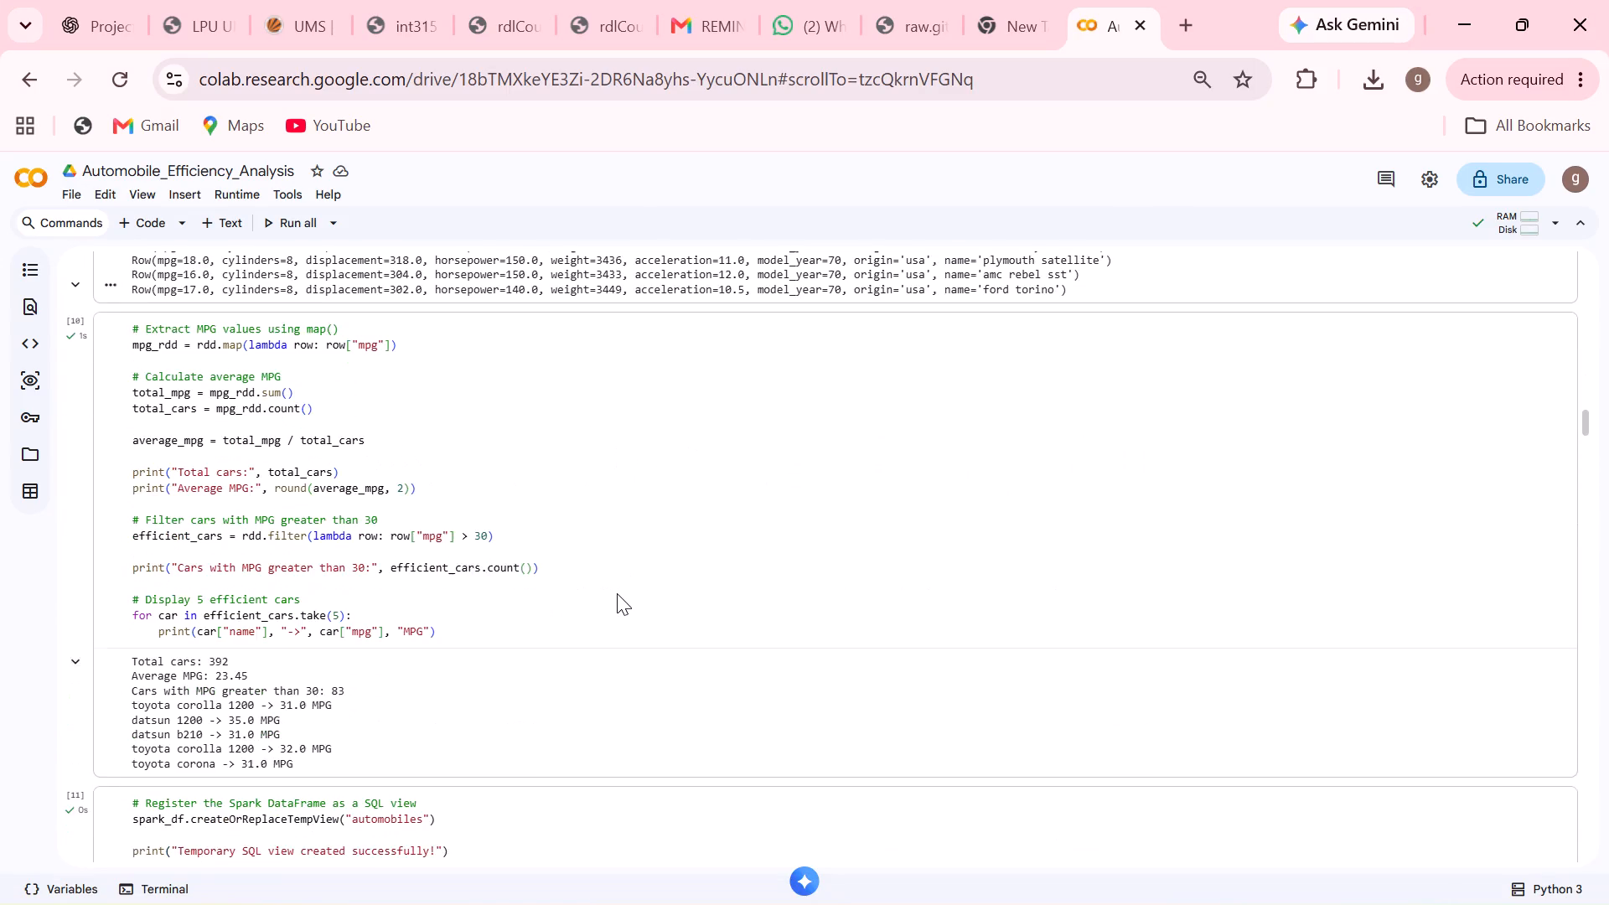
scroll(617, 593, "down", 4)
scroll(617, 593, "up", 1)
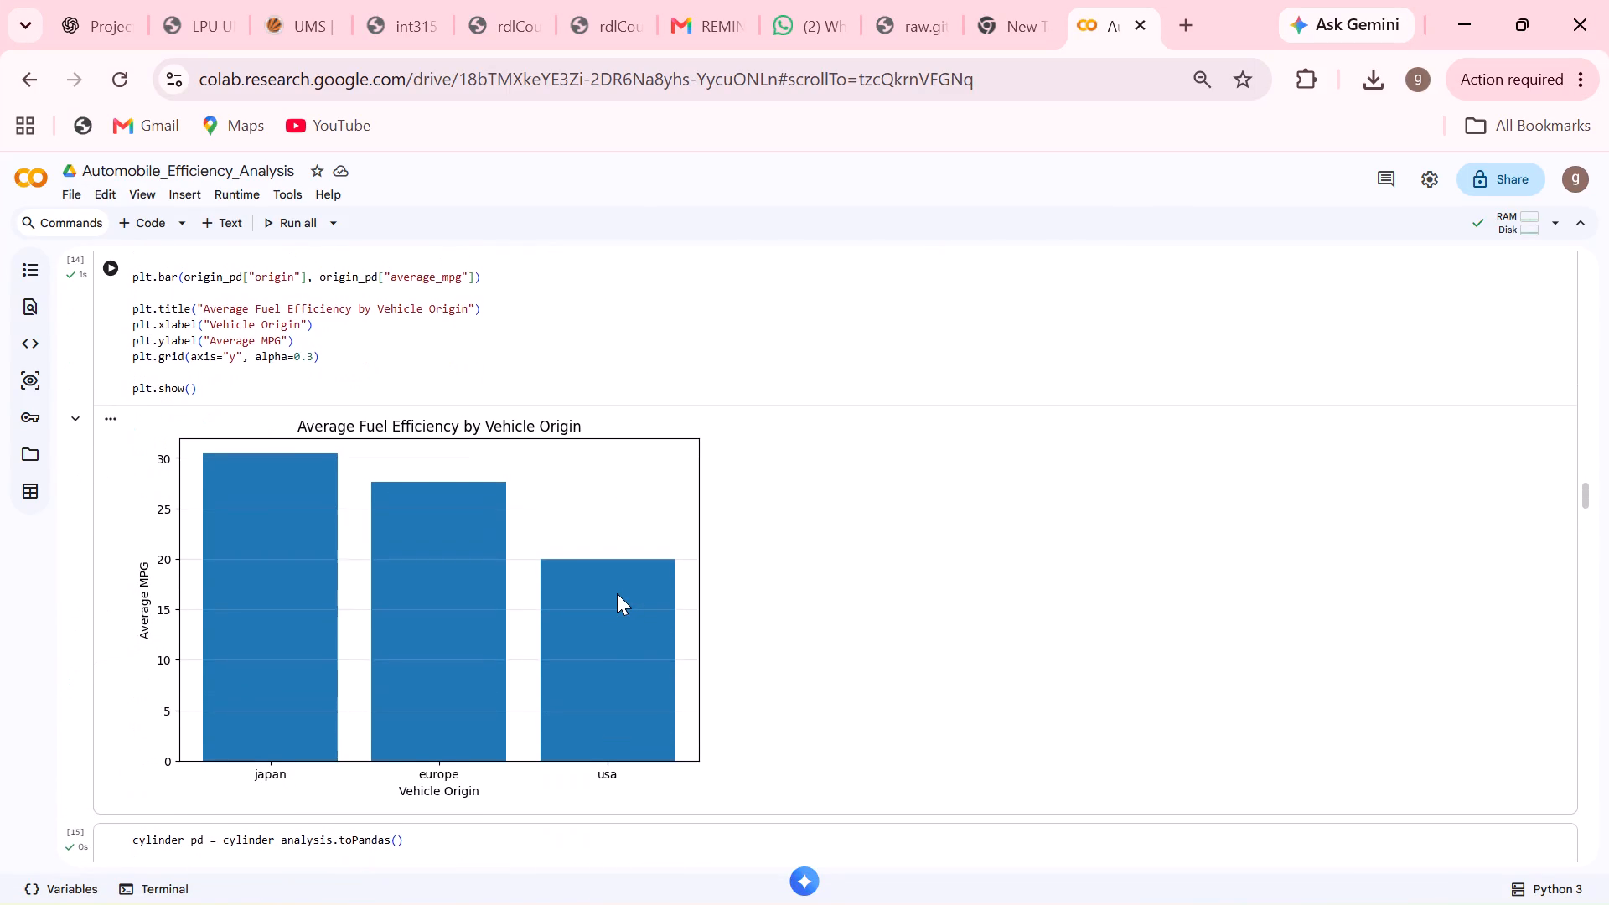
scroll(617, 593, "up", 1)
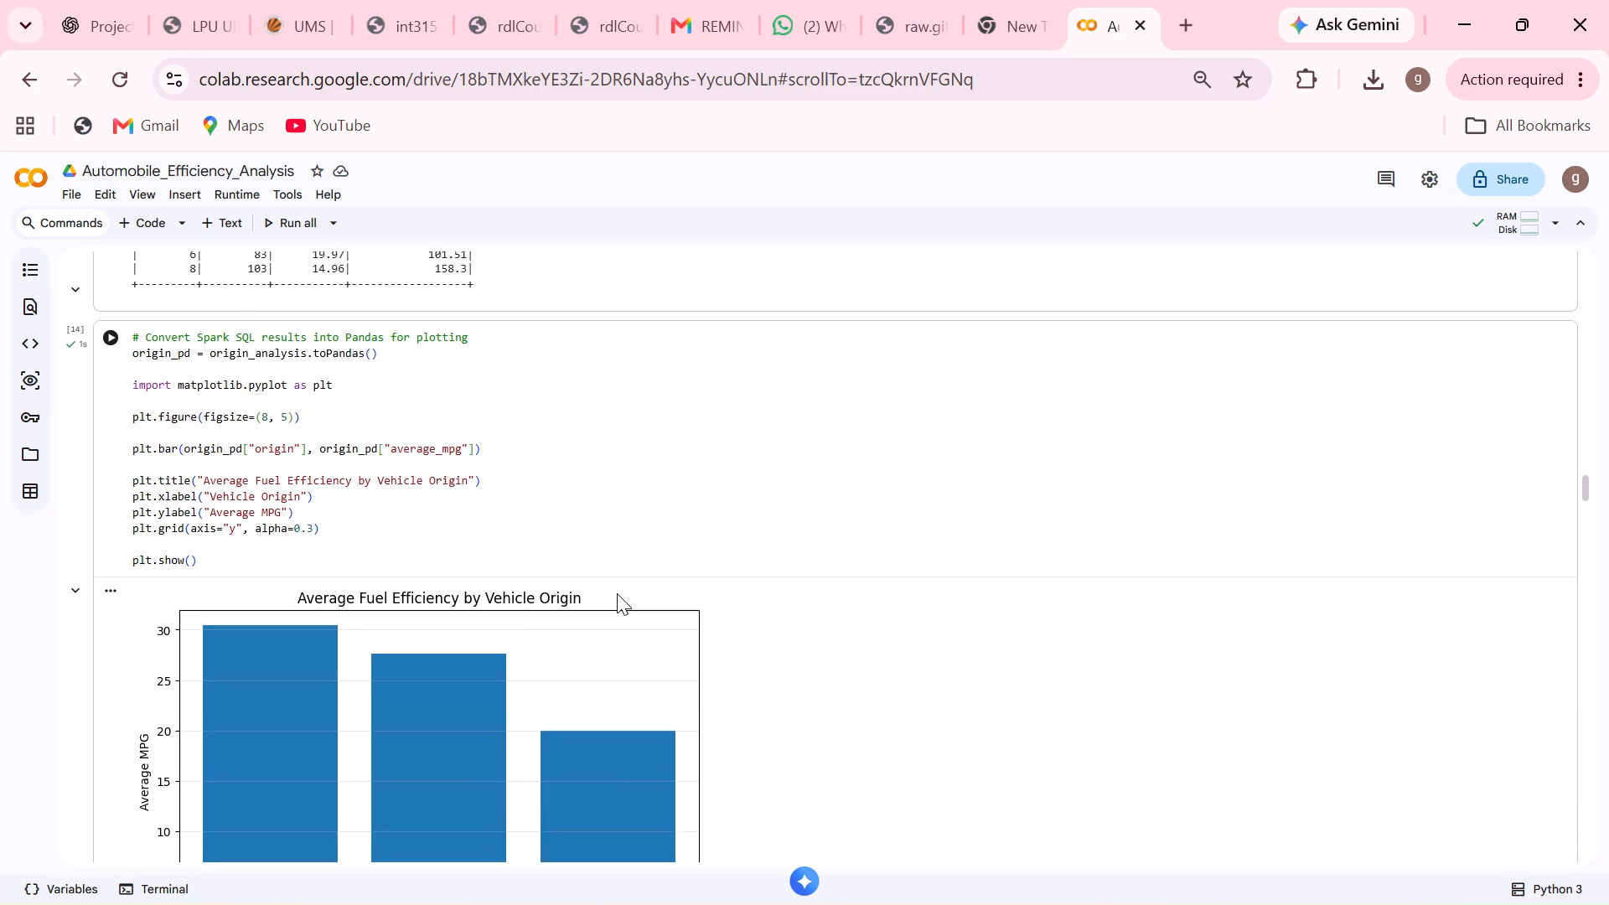
scroll(617, 593, "down", 1)
key("shift+super+s")
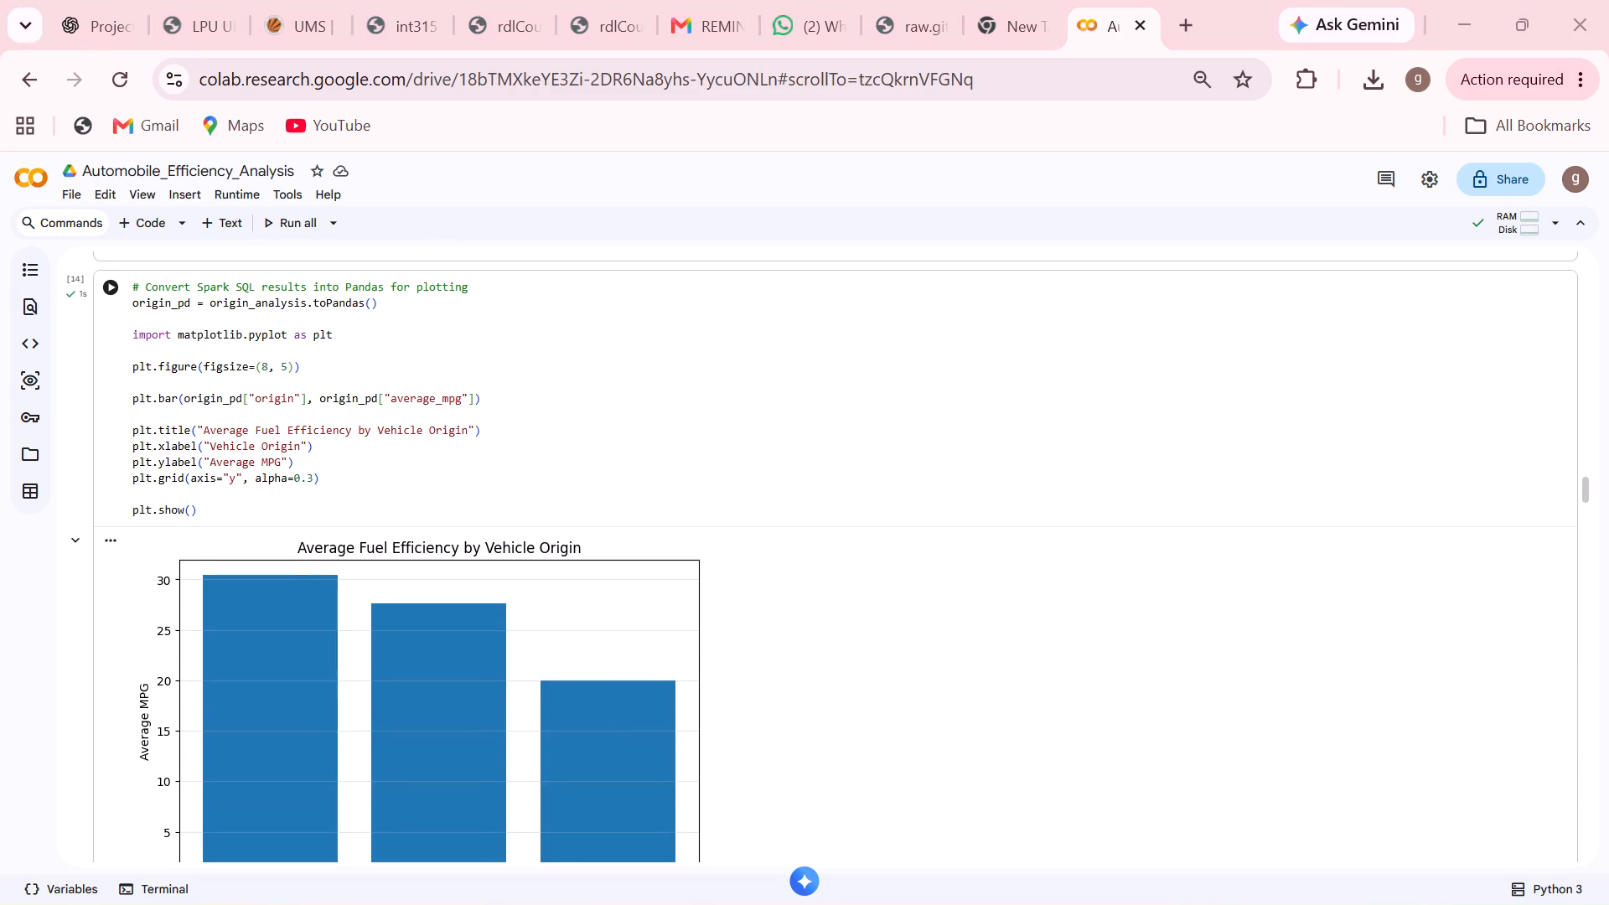
left_click(970, 47)
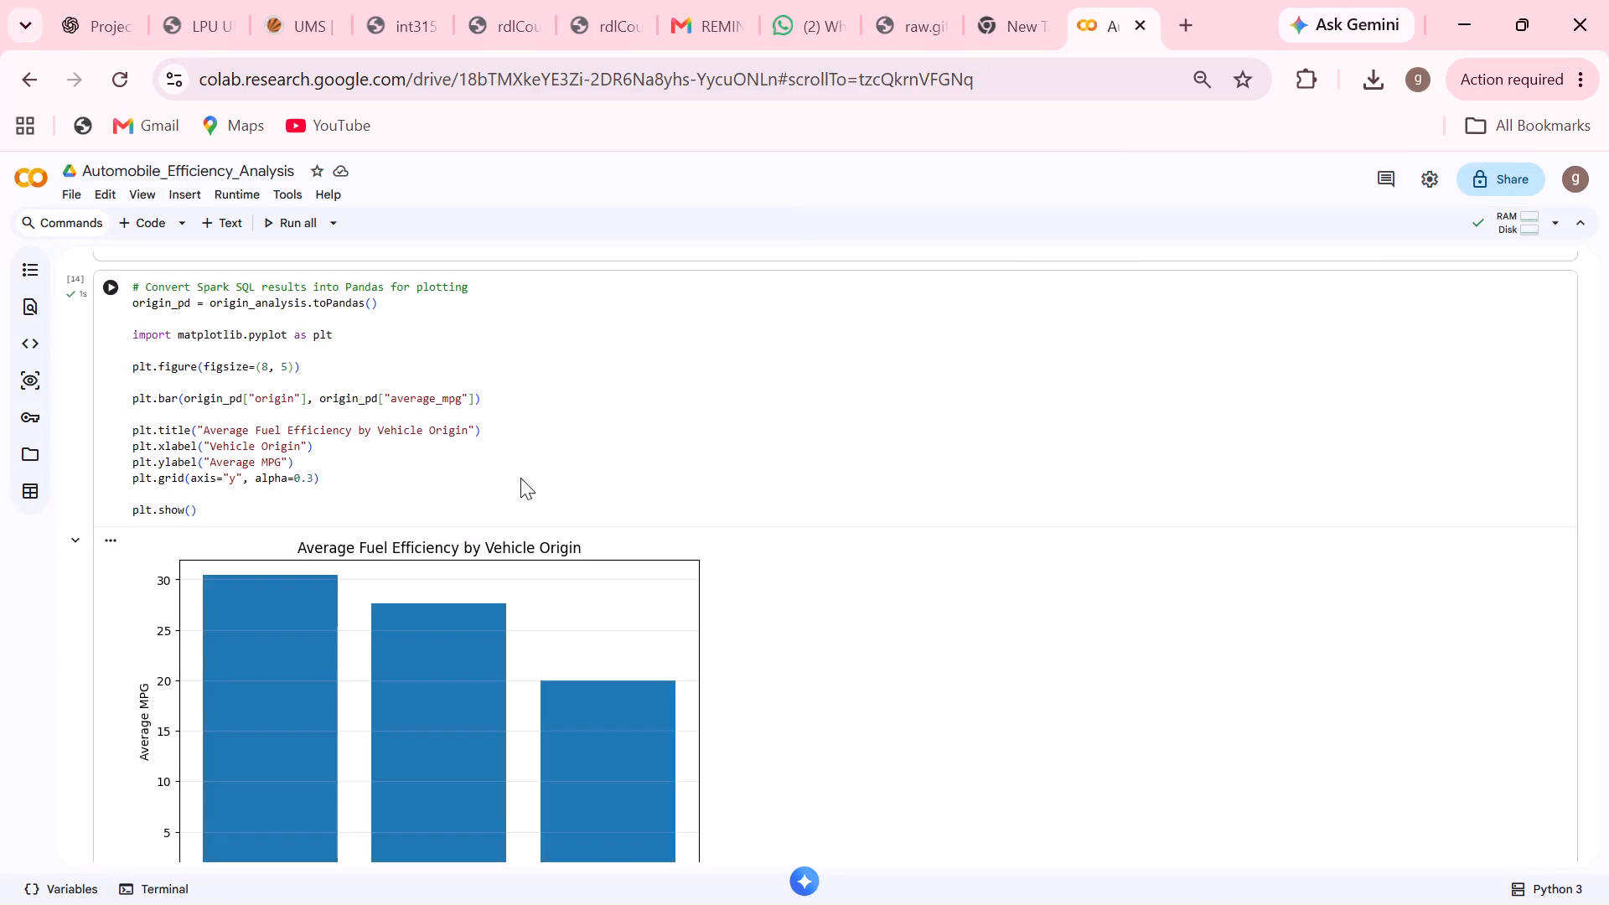
scroll(461, 533, "down", 1)
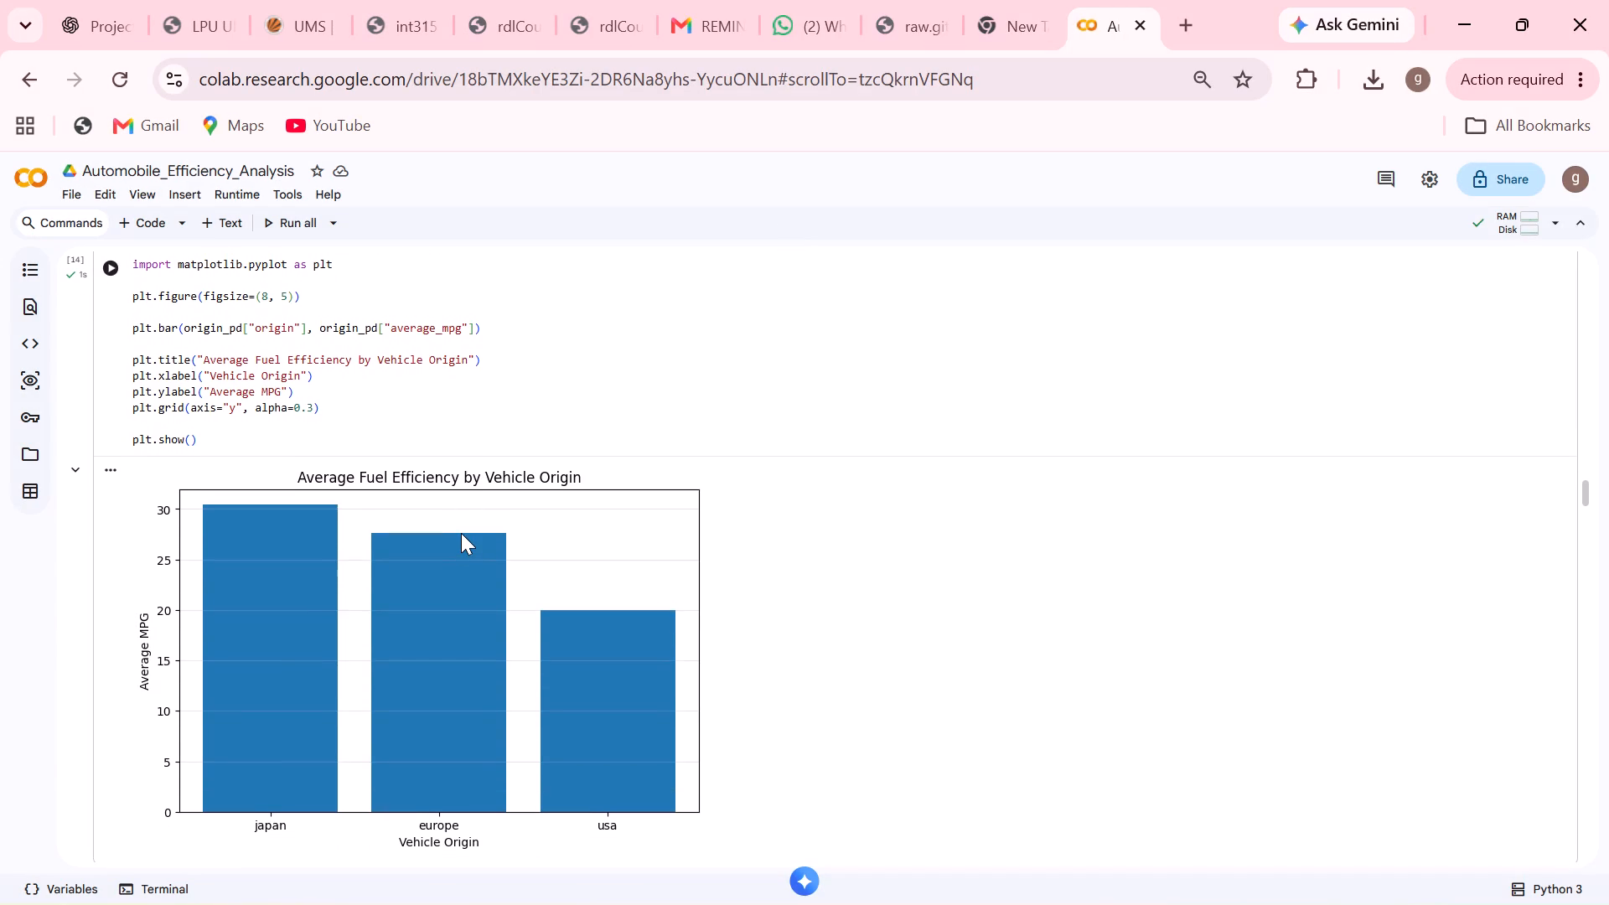
scroll(461, 533, "down", 1)
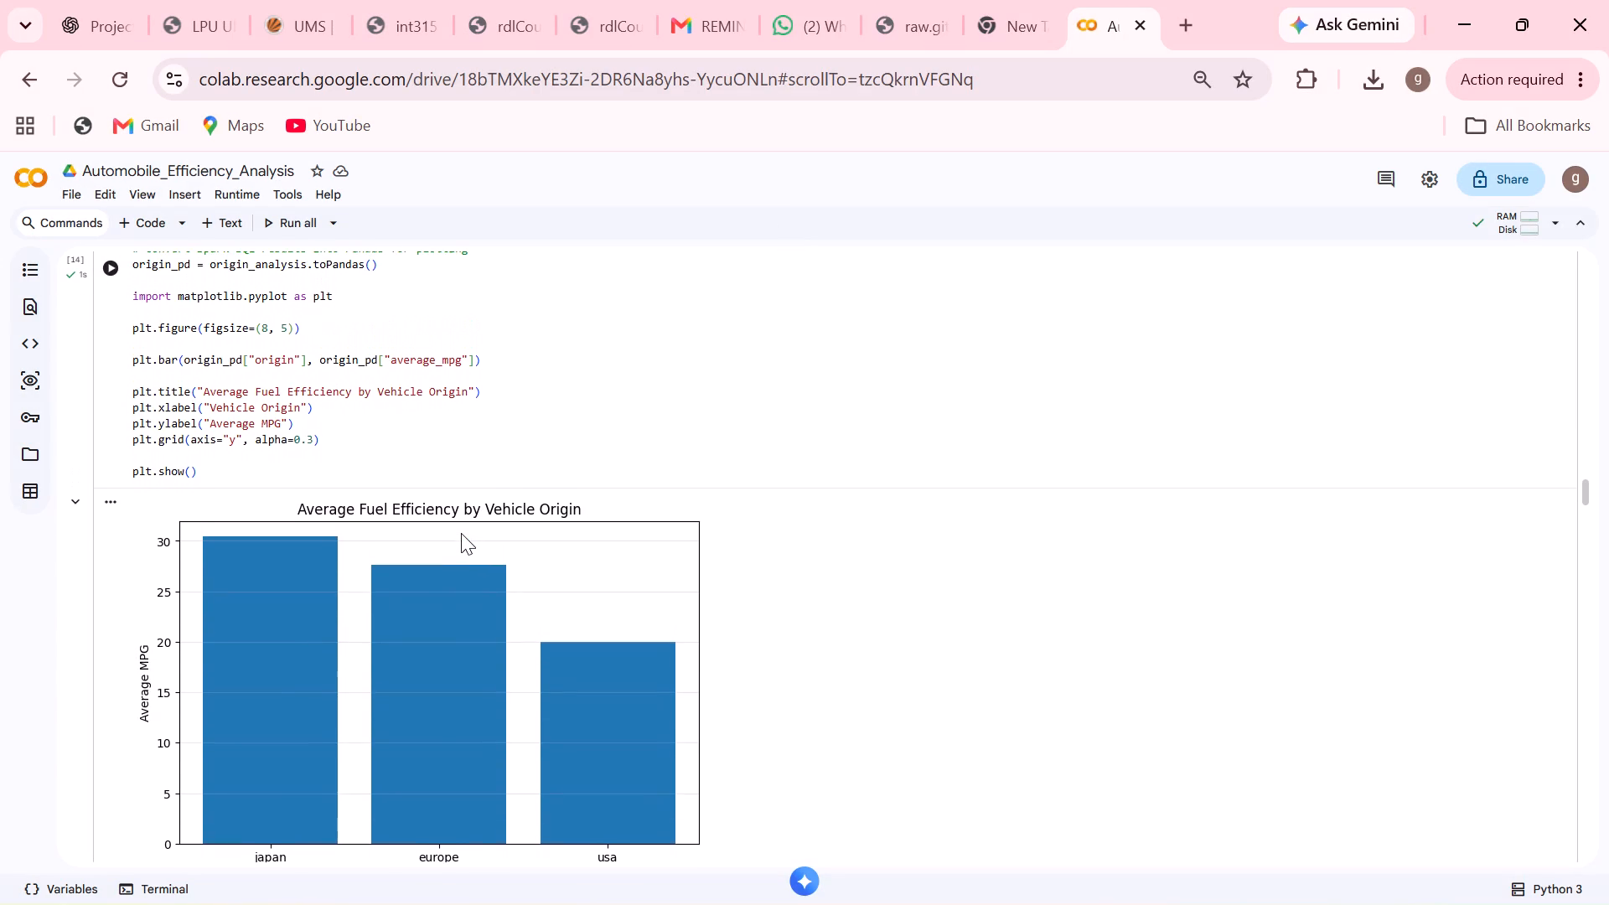
scroll(461, 533, "down", 1)
key("ctrl+minus")
scroll(461, 533, "up", 2)
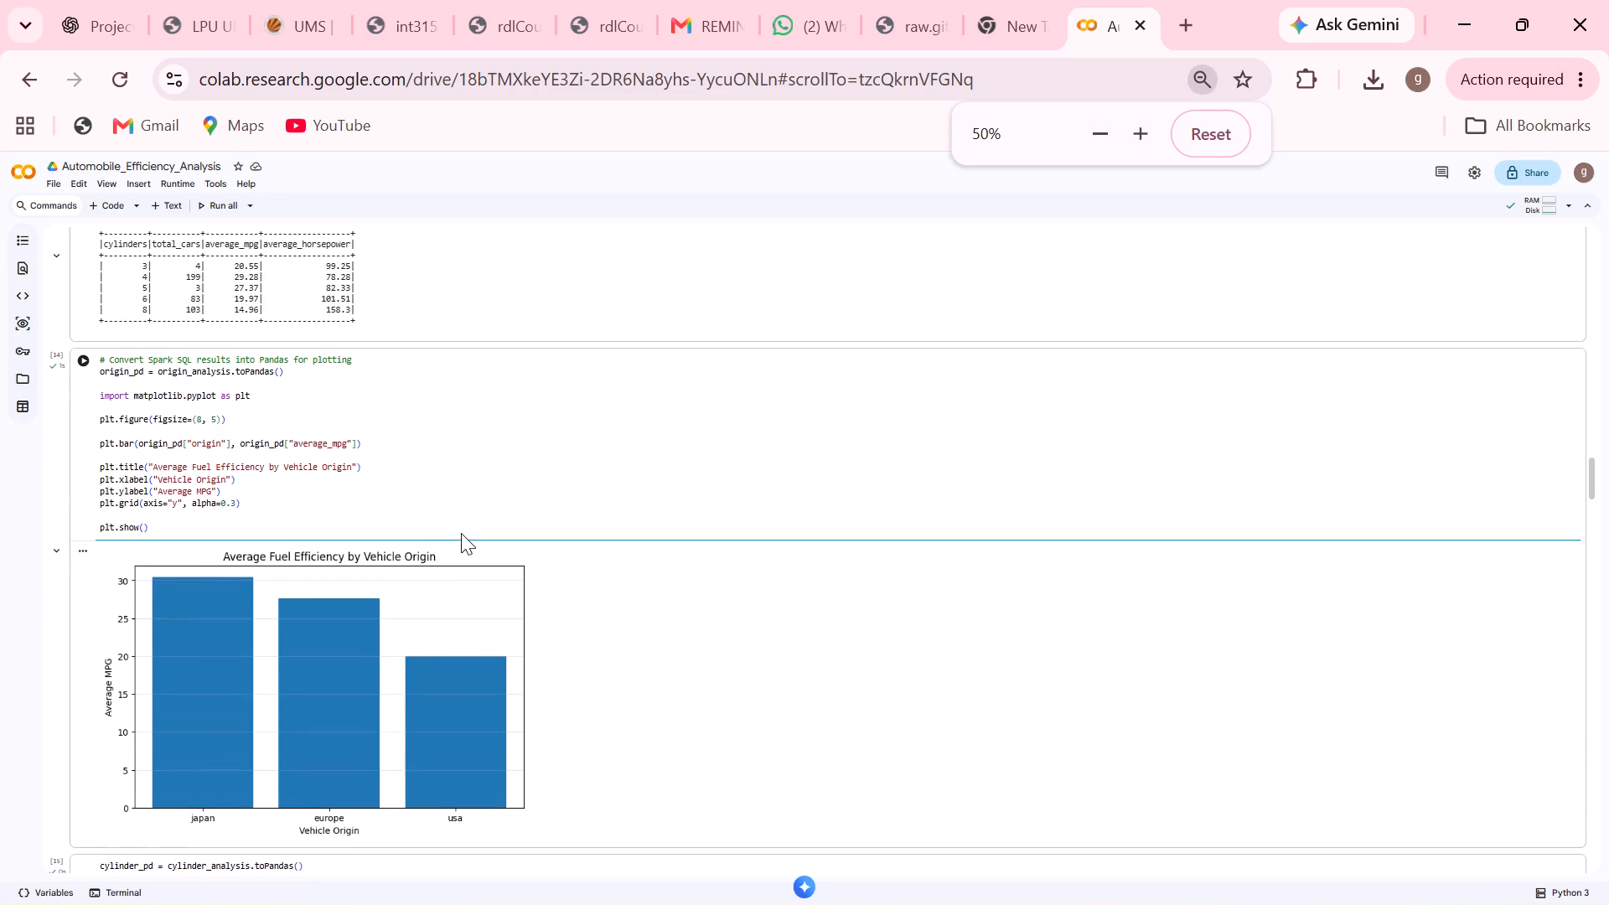
scroll(461, 533, "up", 1)
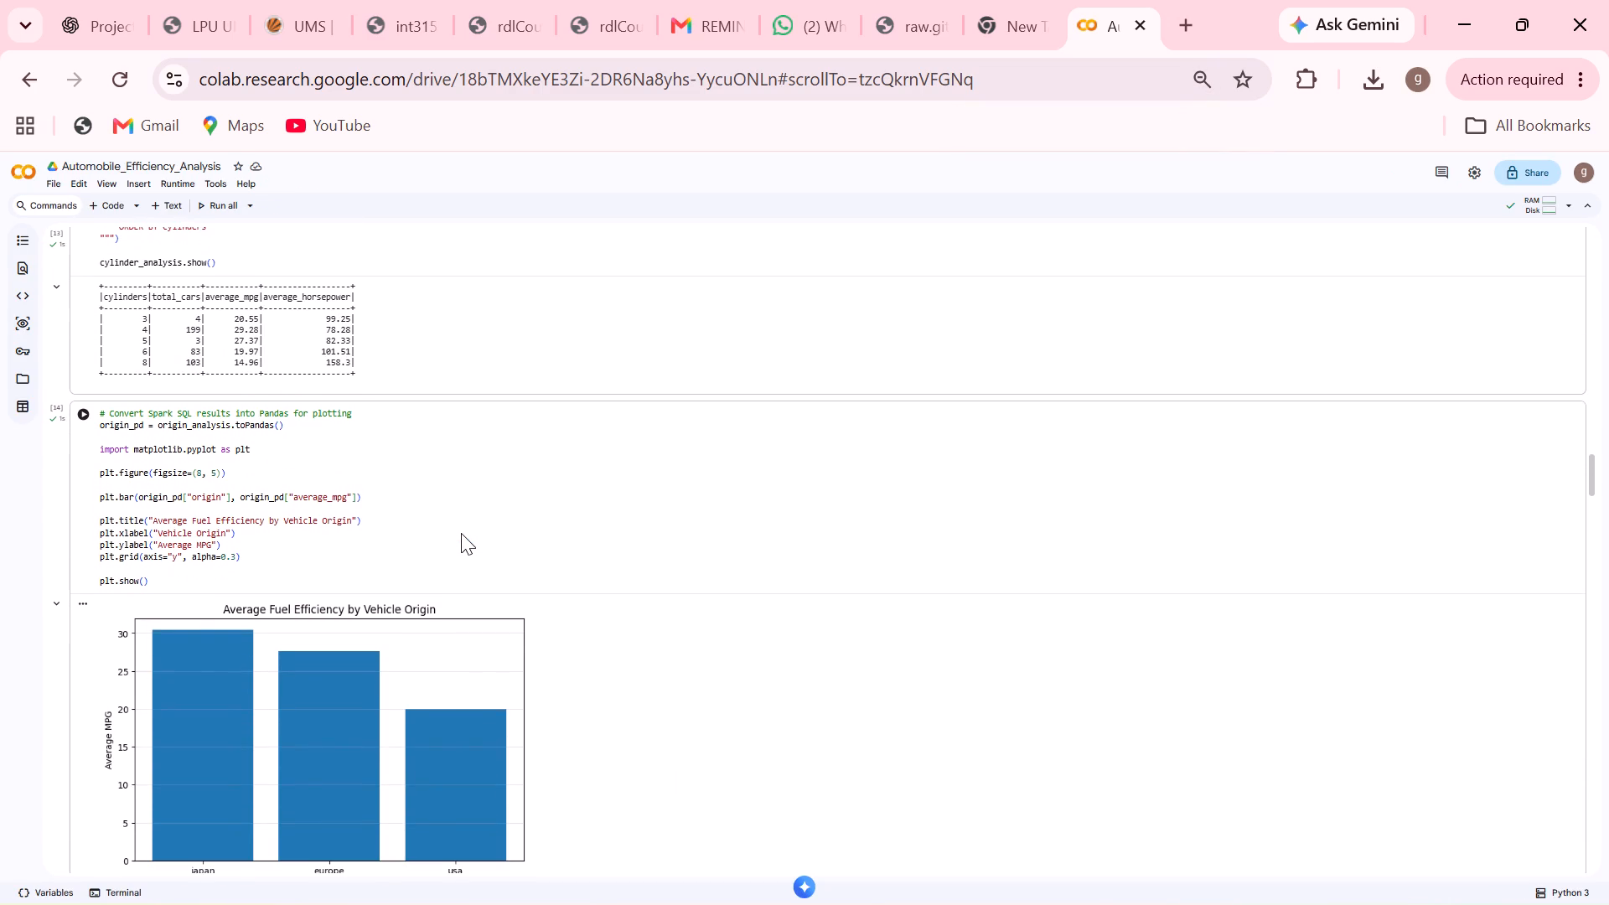
key("shift+super+s")
left_click_drag(59, 402, 433, 724)
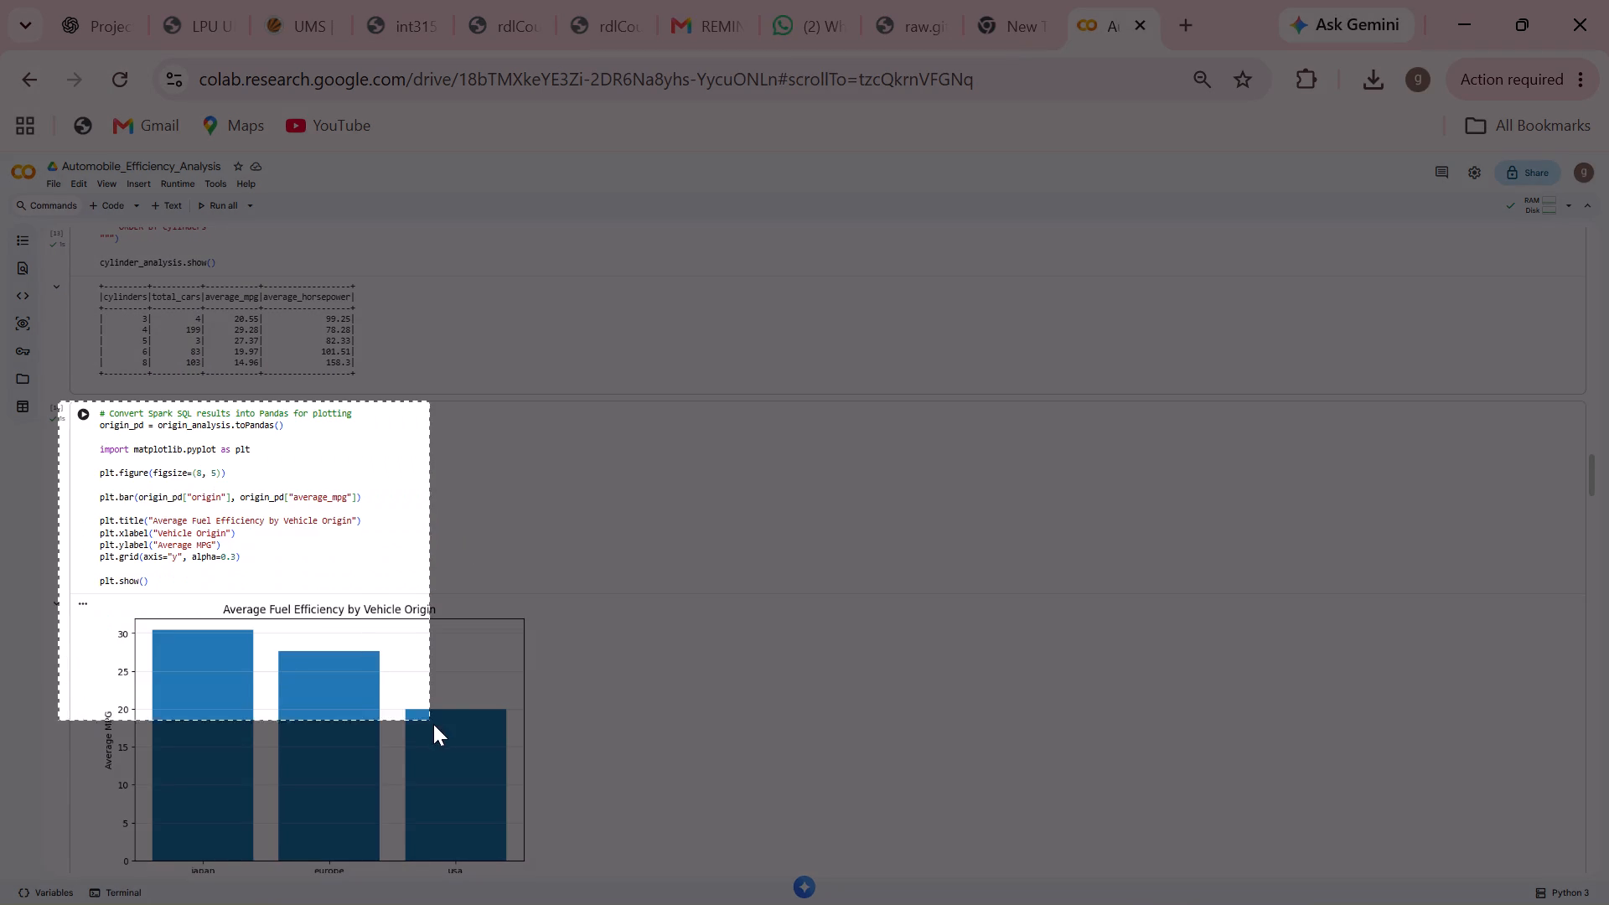
left_click_drag(433, 724, 725, 880)
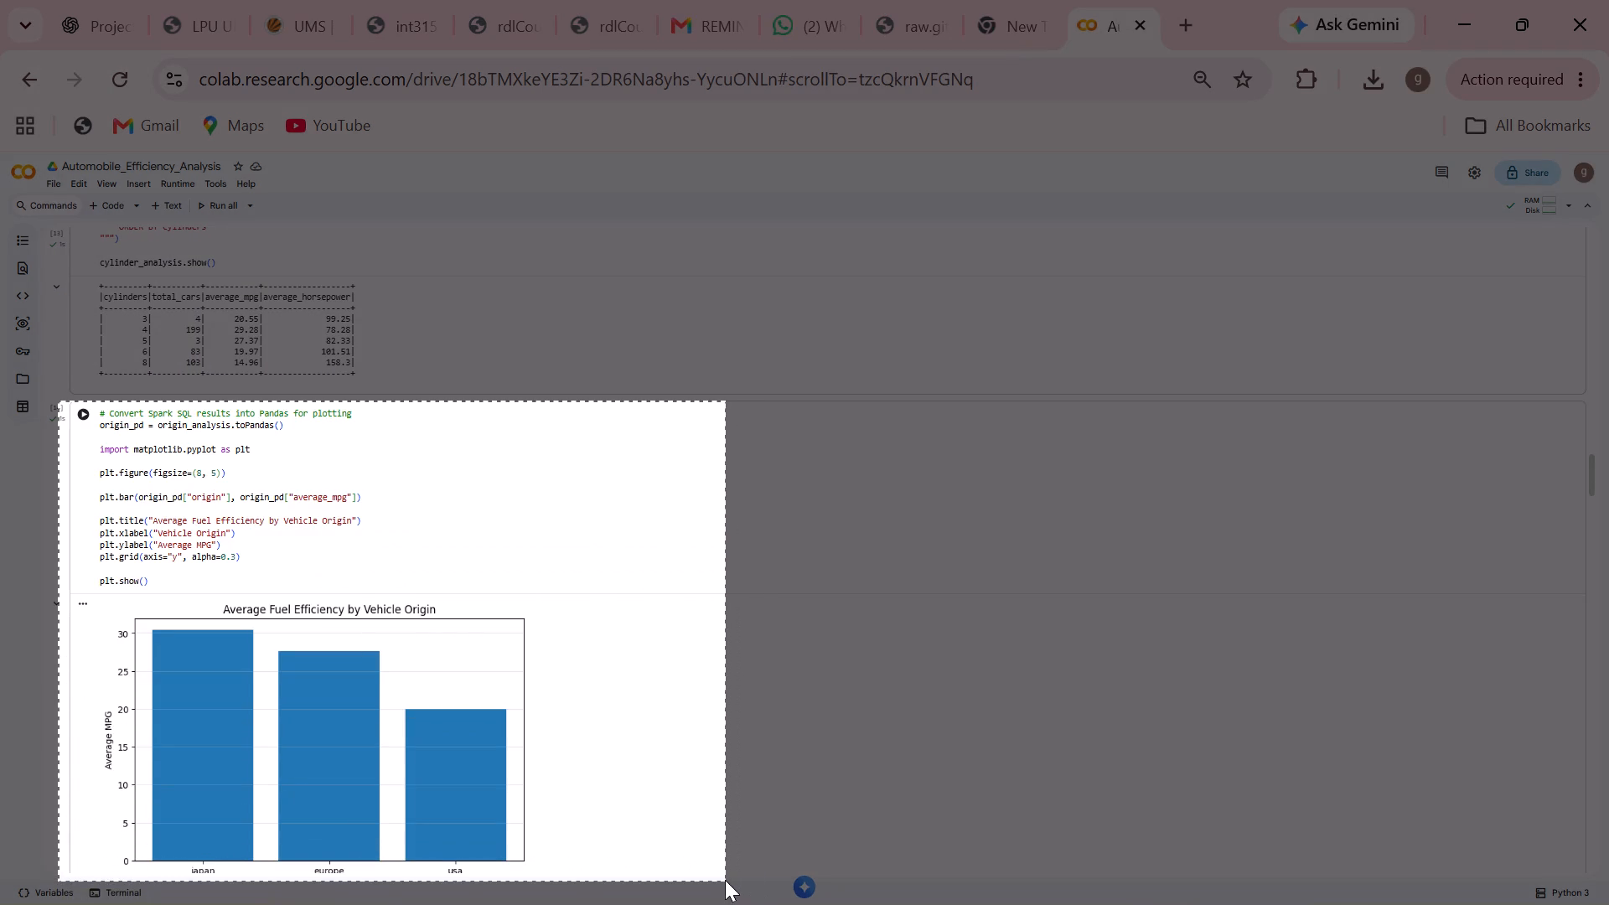
left_click_drag(725, 880, 725, 879)
left_click(85, 340)
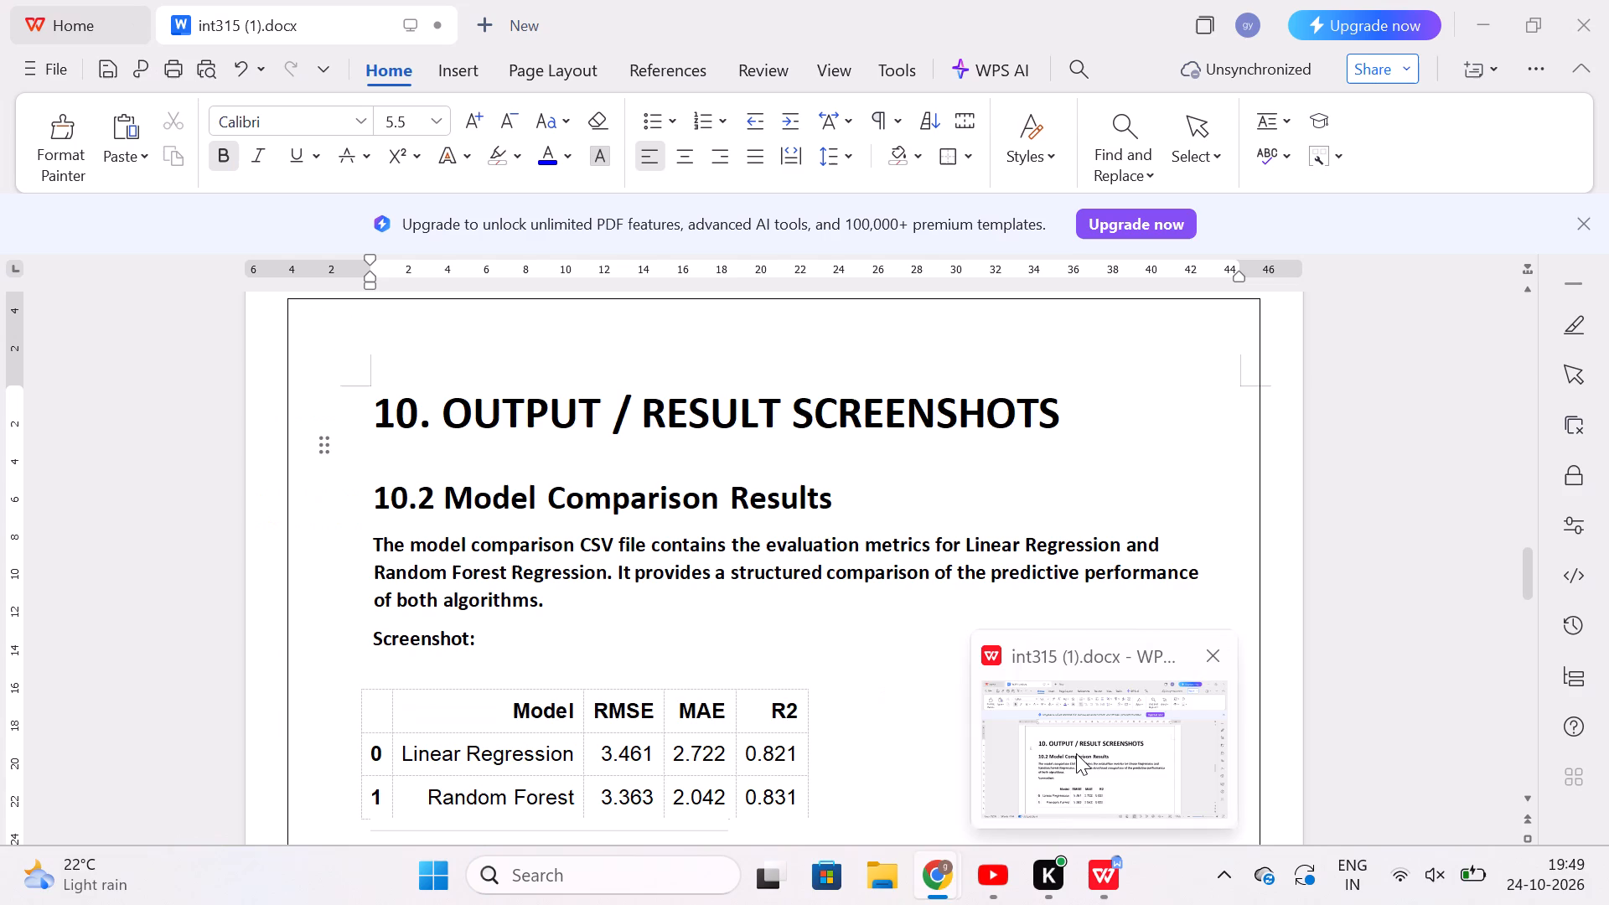
Switch to the WPS report and paste the vehicle origin snip under the "10. OUTPUT / RESULT SCREENSHOTS" heading, above section 10.2.
left_click(1076, 753)
scroll(719, 569, "up", 1)
key("ctrl+v")
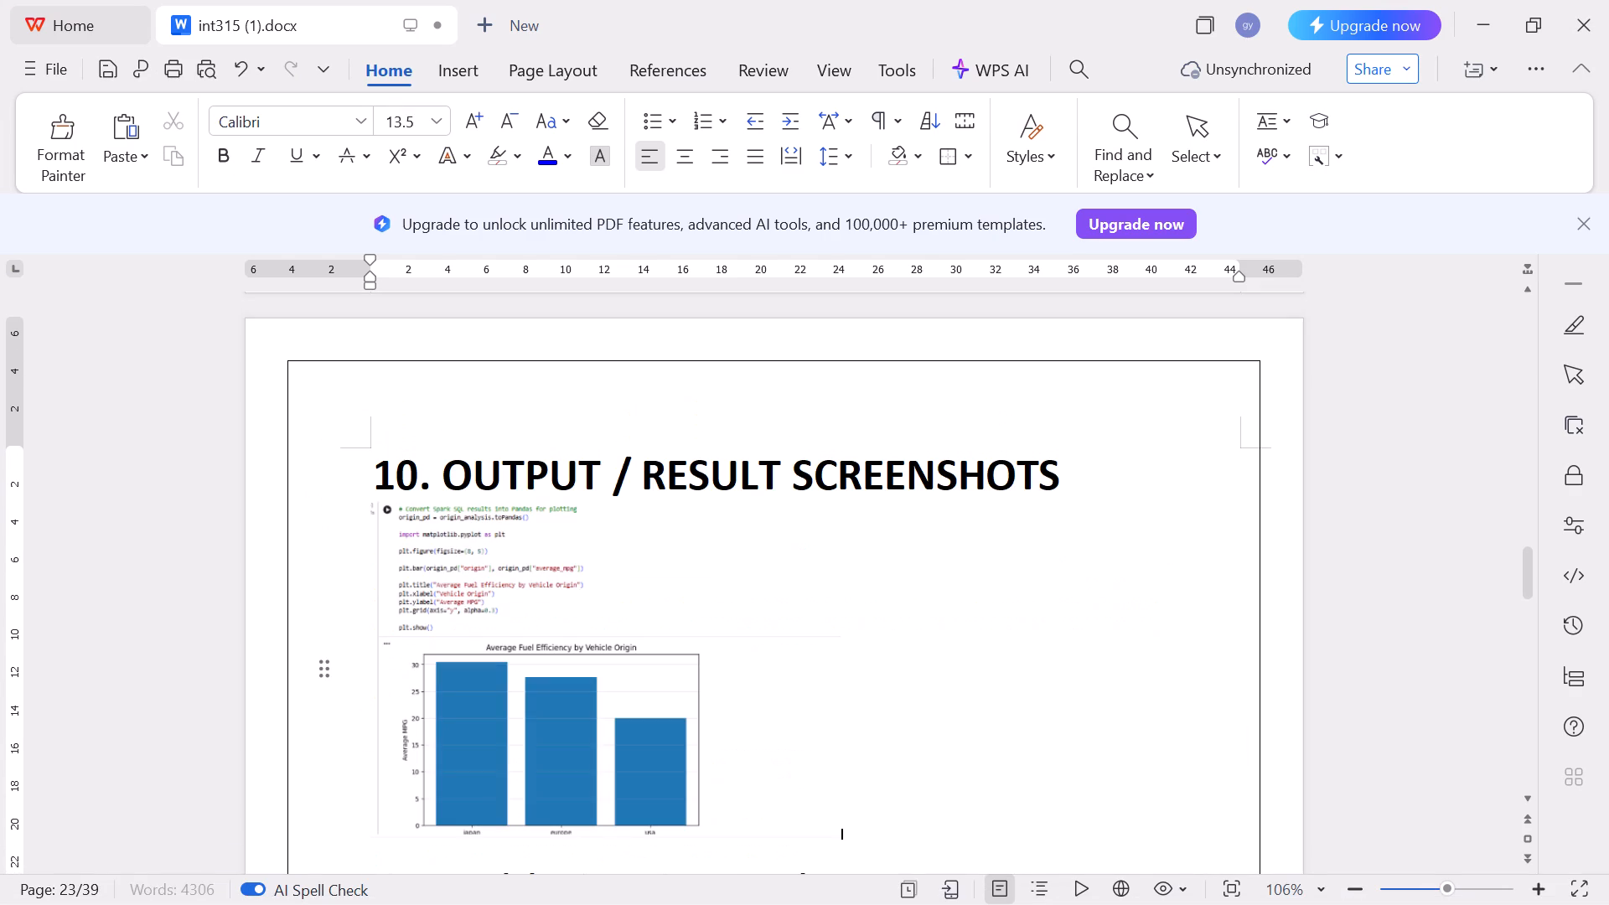
left_click(833, 740)
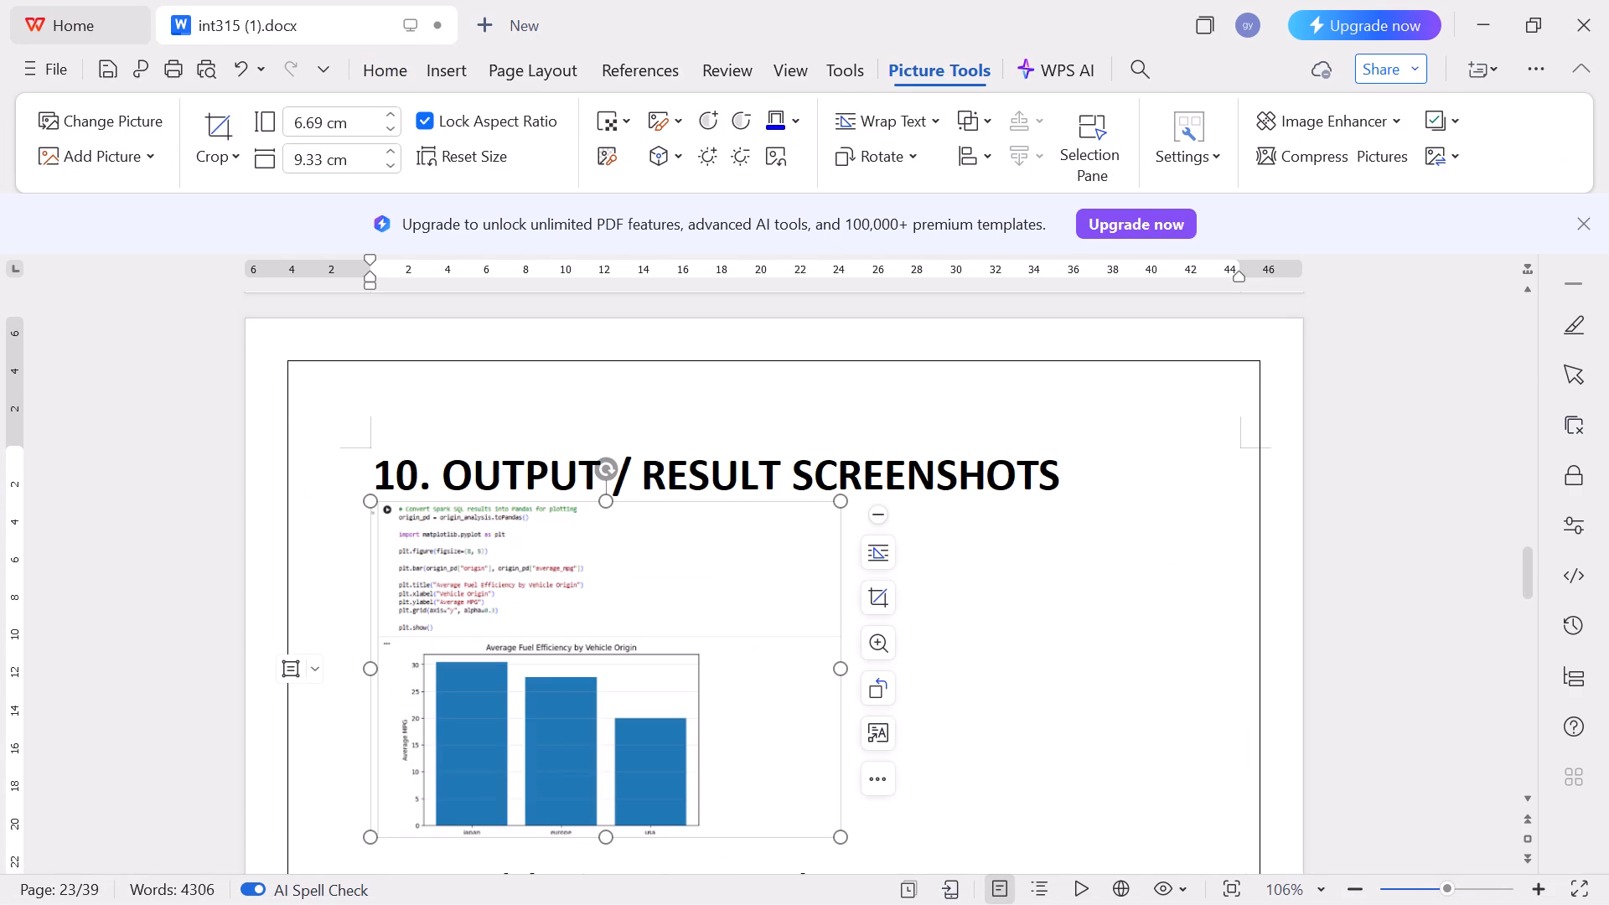
left_click(1083, 690)
scroll(1081, 690, "down", 3)
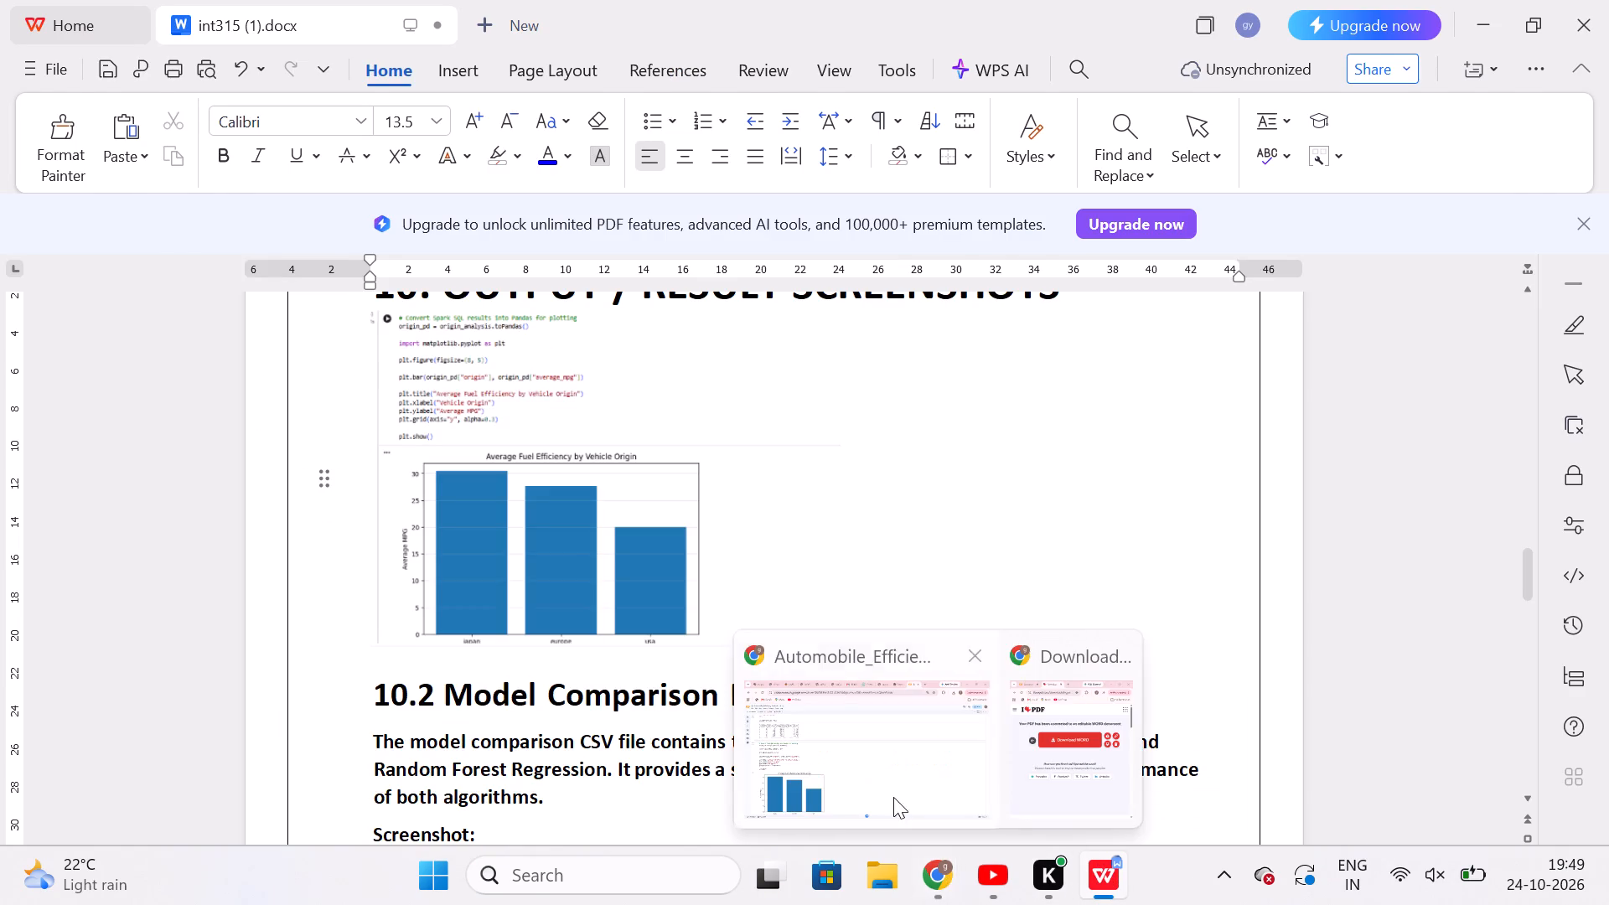
Switch to the Colab notebook in Chrome and snip the "Average Fuel Efficiency by Cylinder Count" bar chart with its plotting code.
left_click(893, 797)
scroll(471, 582, "down", 3)
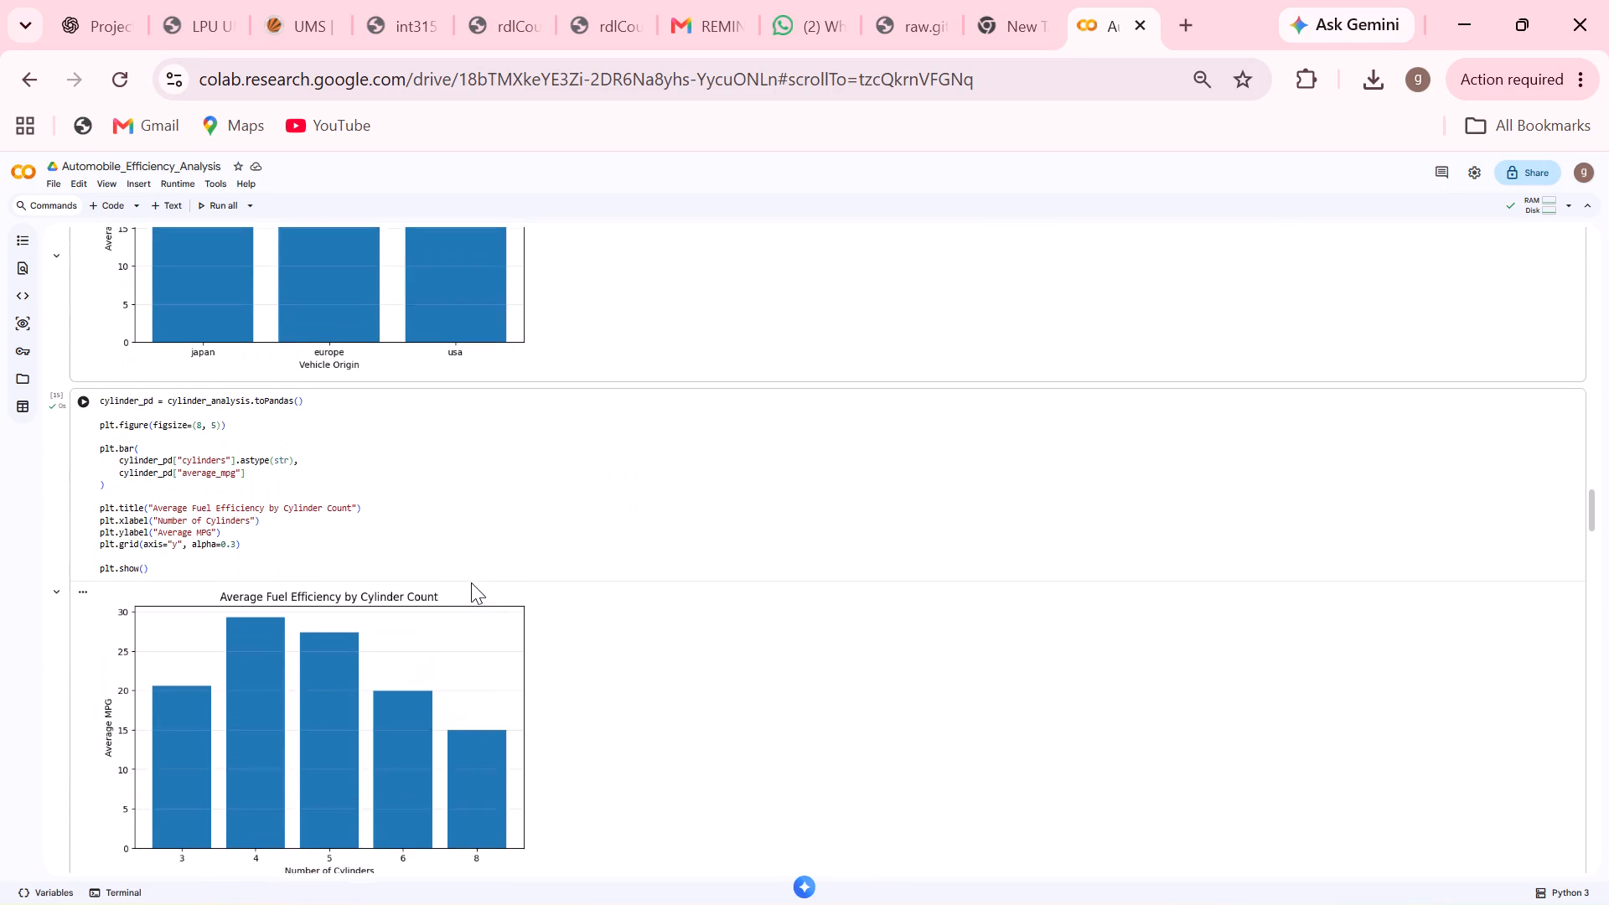
key("ctrl+equal")
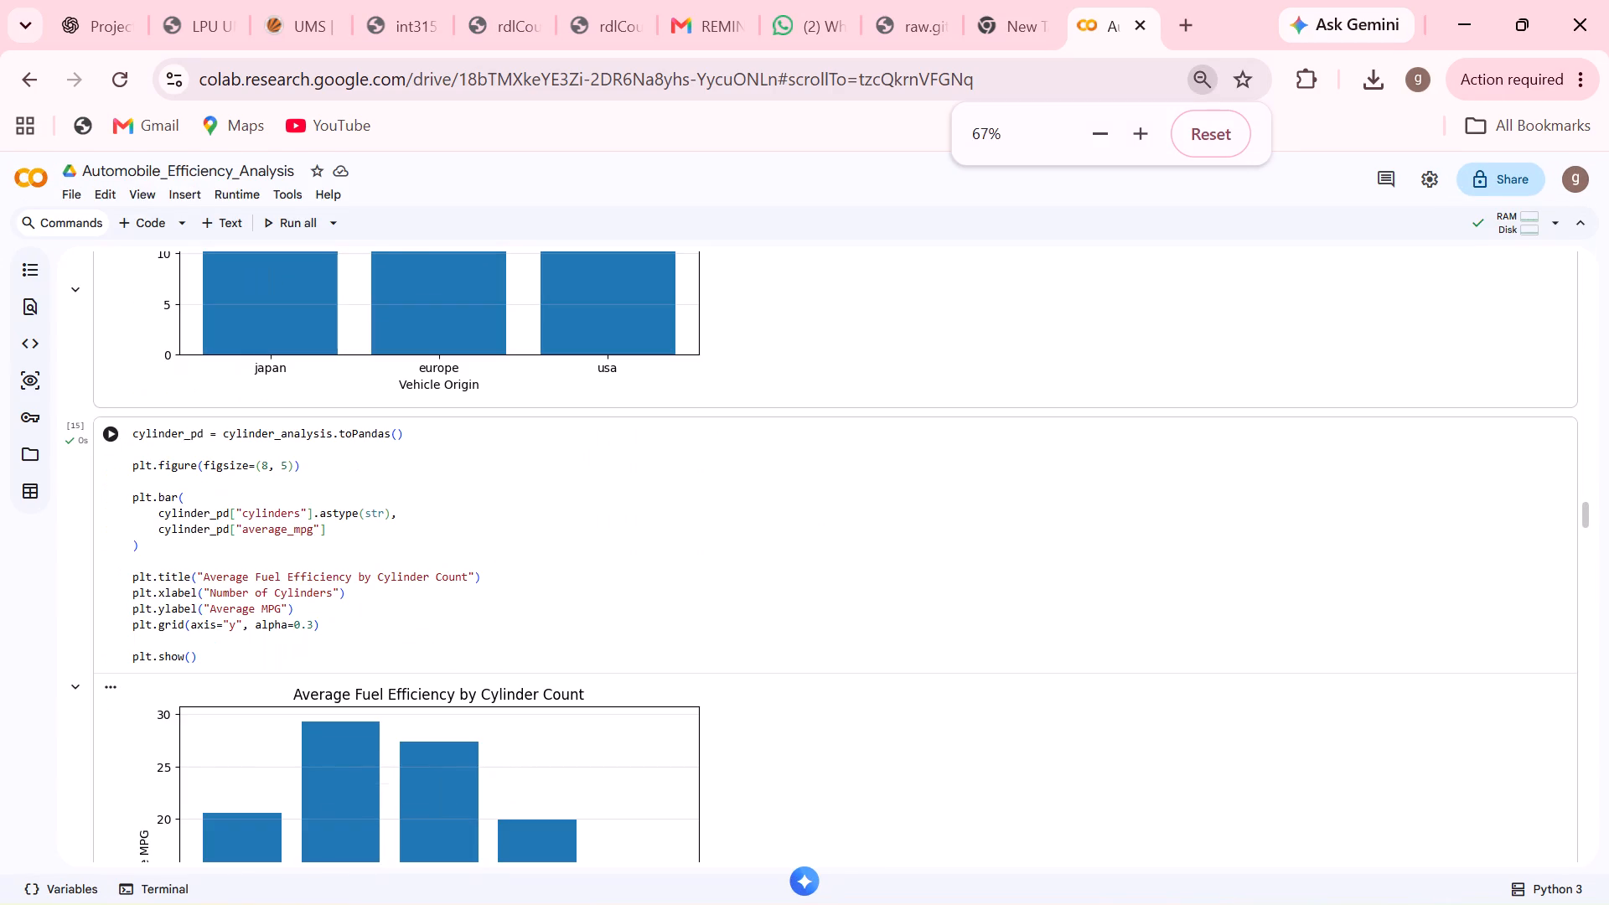
key("ctrl+equal")
scroll(471, 582, "down", 3)
scroll(471, 582, "up", 1)
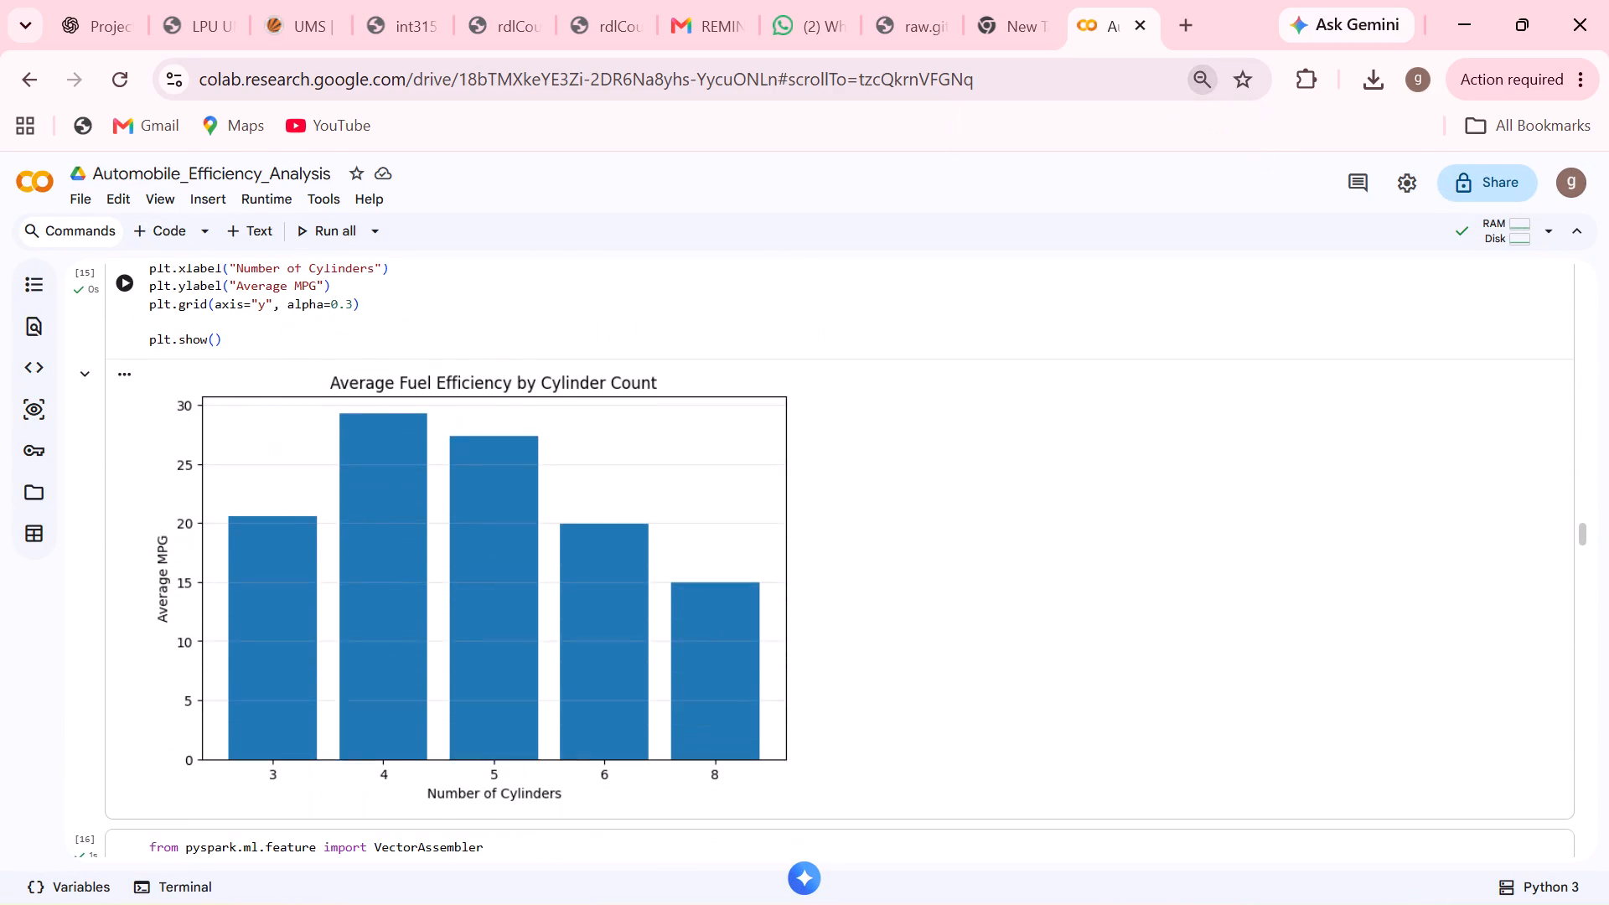
scroll(471, 582, "up", 1)
key("ctrl+minus")
scroll(471, 582, "up", 1)
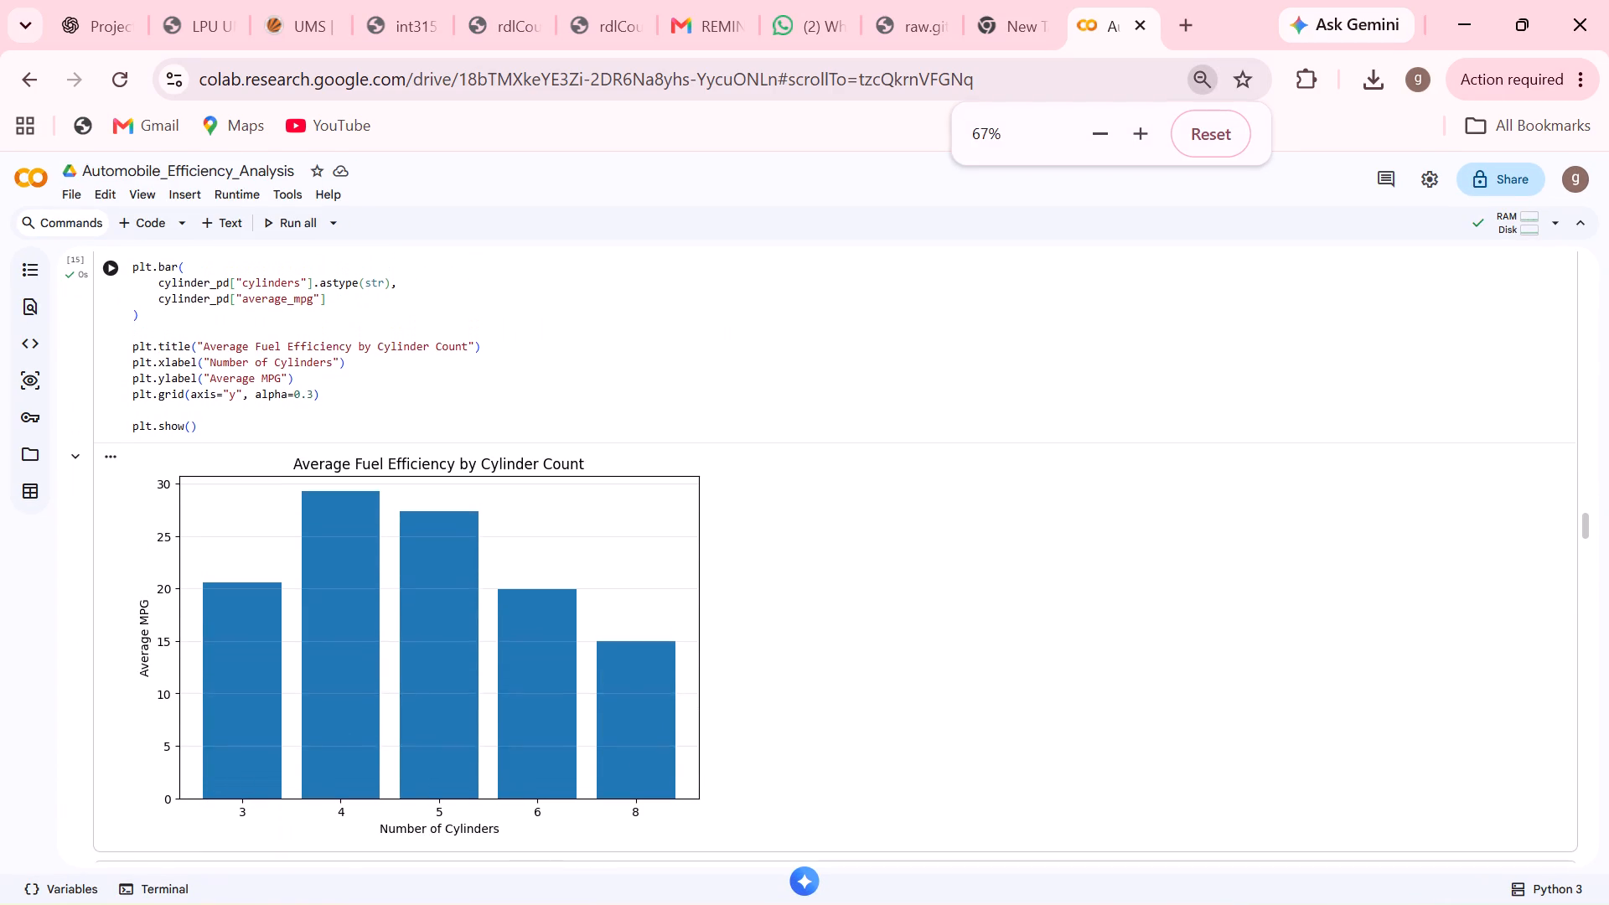
scroll(471, 582, "up", 1)
key("shift+super+s")
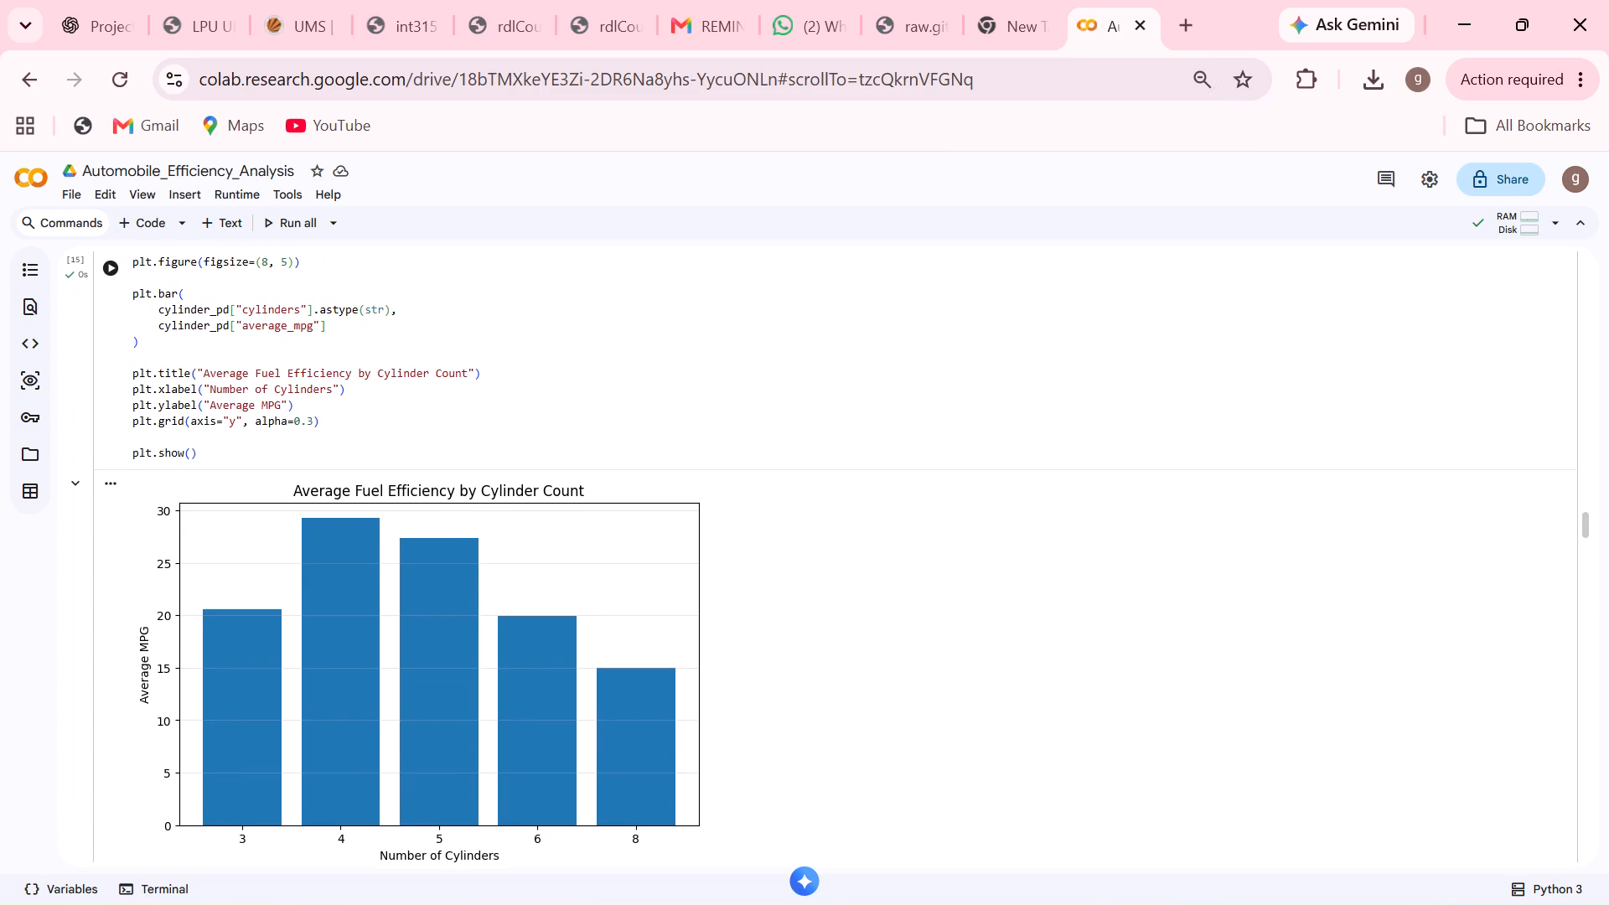
left_click_drag(95, 259, 1005, 881)
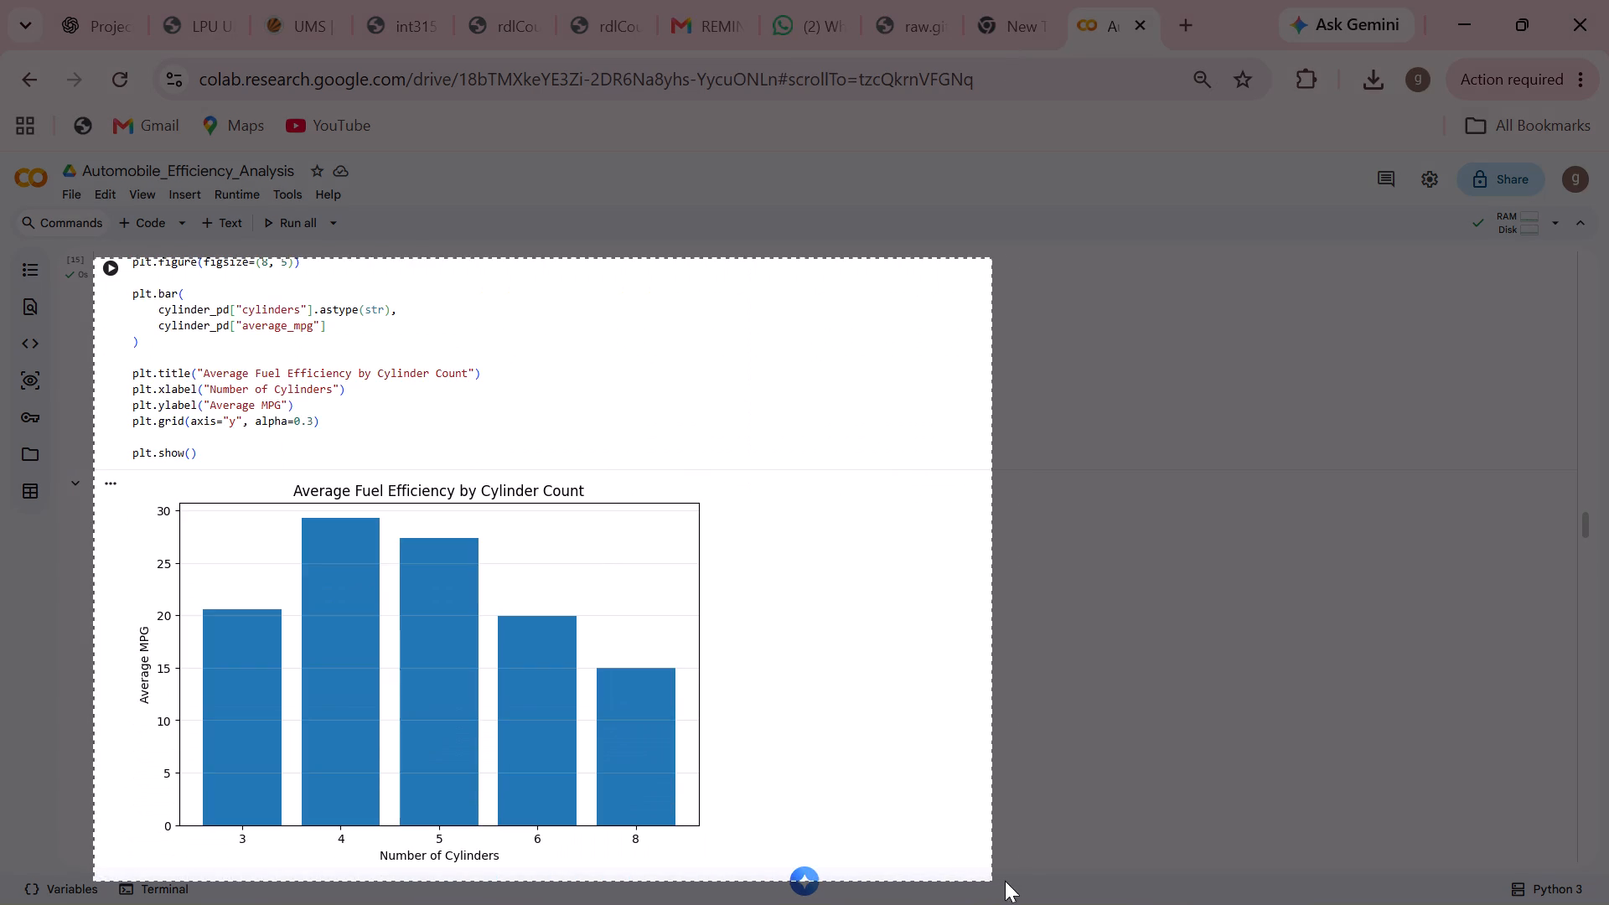
left_click_drag(1005, 881, 1031, 879)
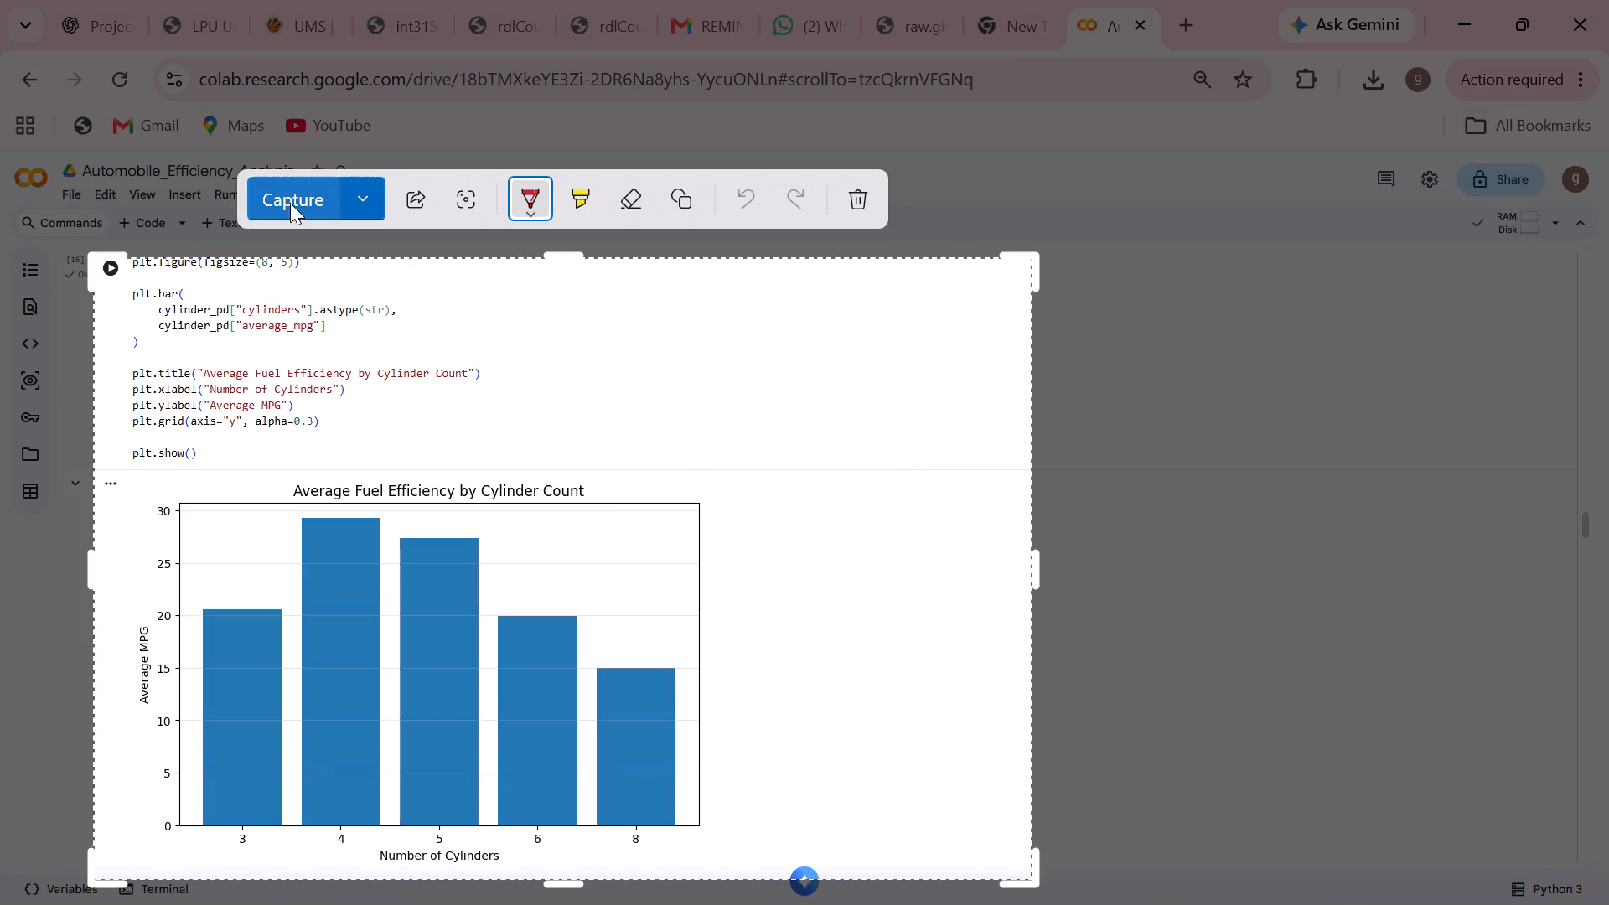
left_click(290, 207)
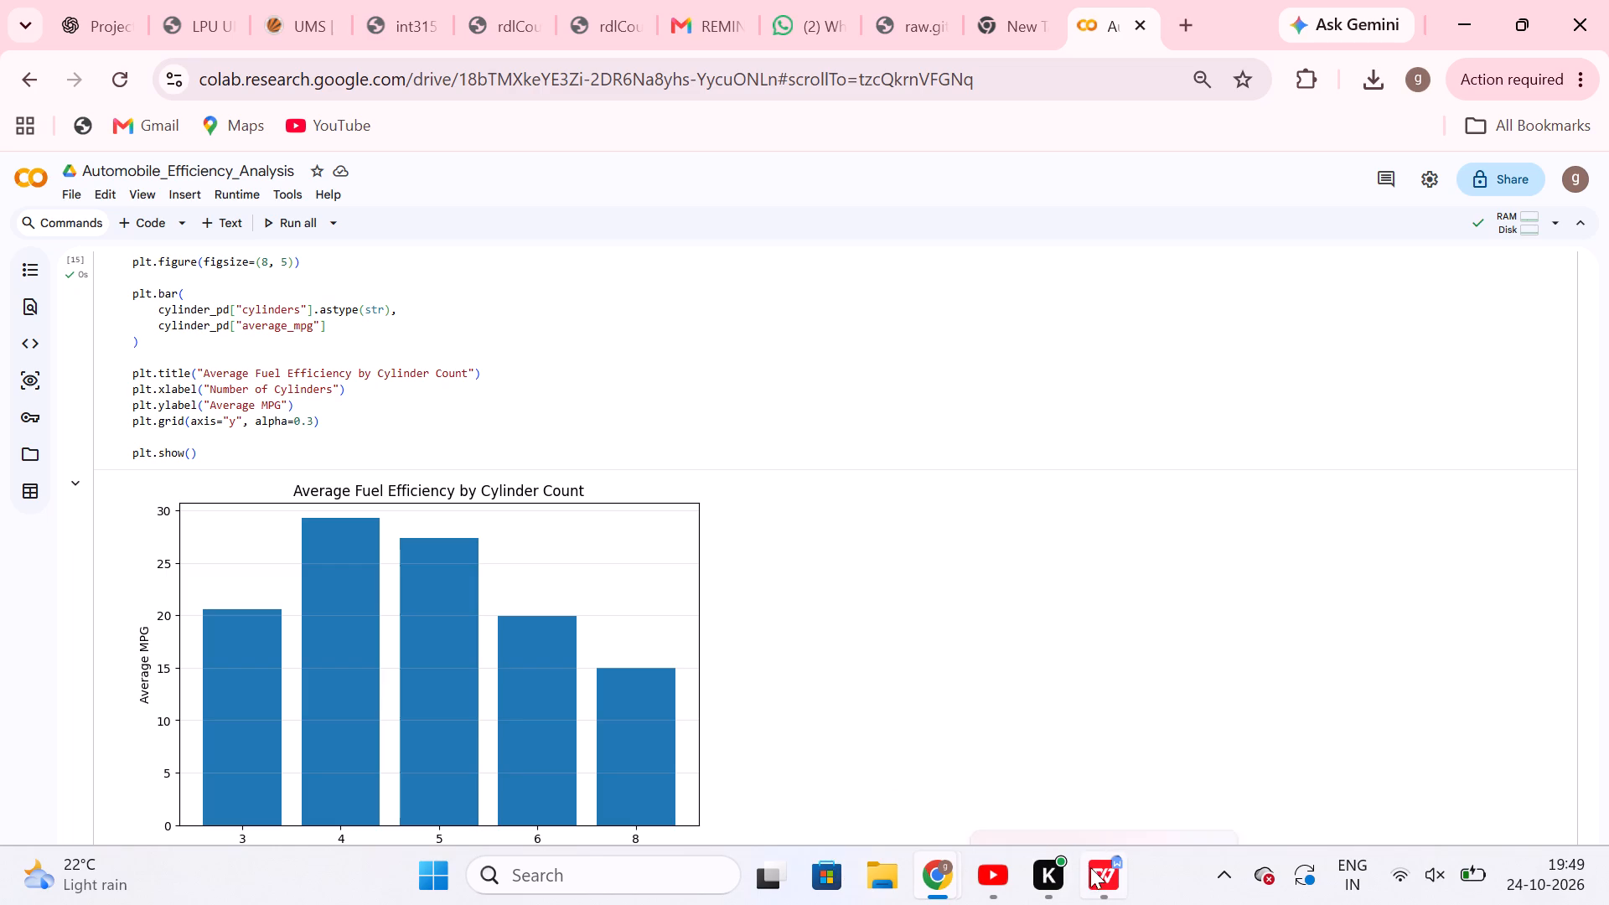
Switch to the WPS report and paste the cylinder count snip below the vehicle origin chart, above the "10.2 Model Comparison Results" heading.
left_click(1053, 740)
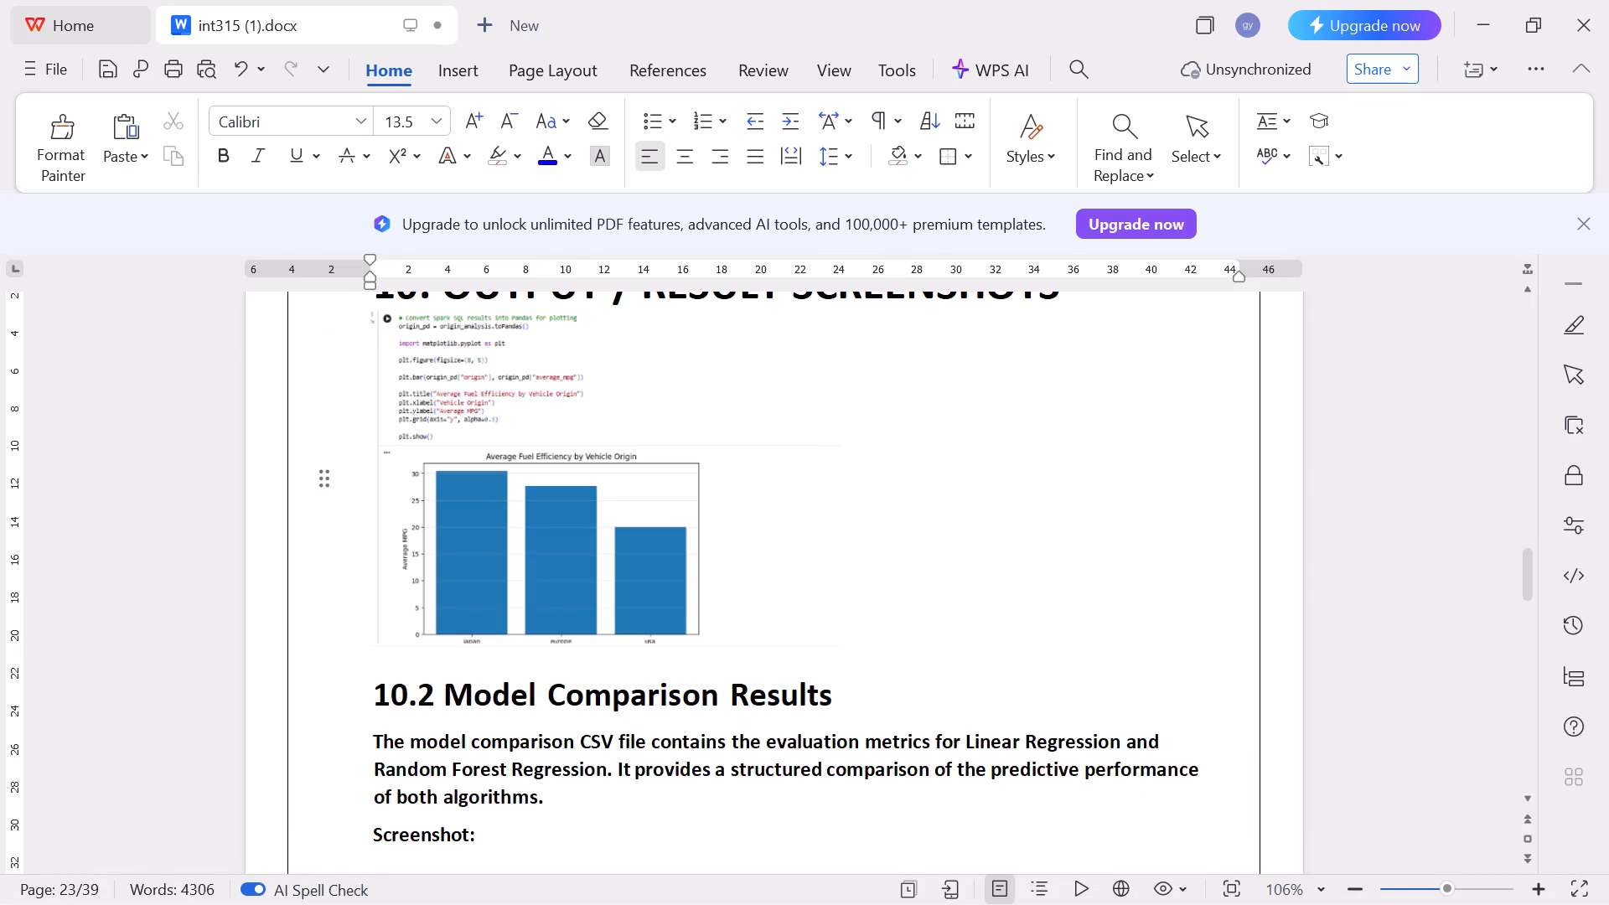
key("Return")
key("Return")
key("ctrl+v")
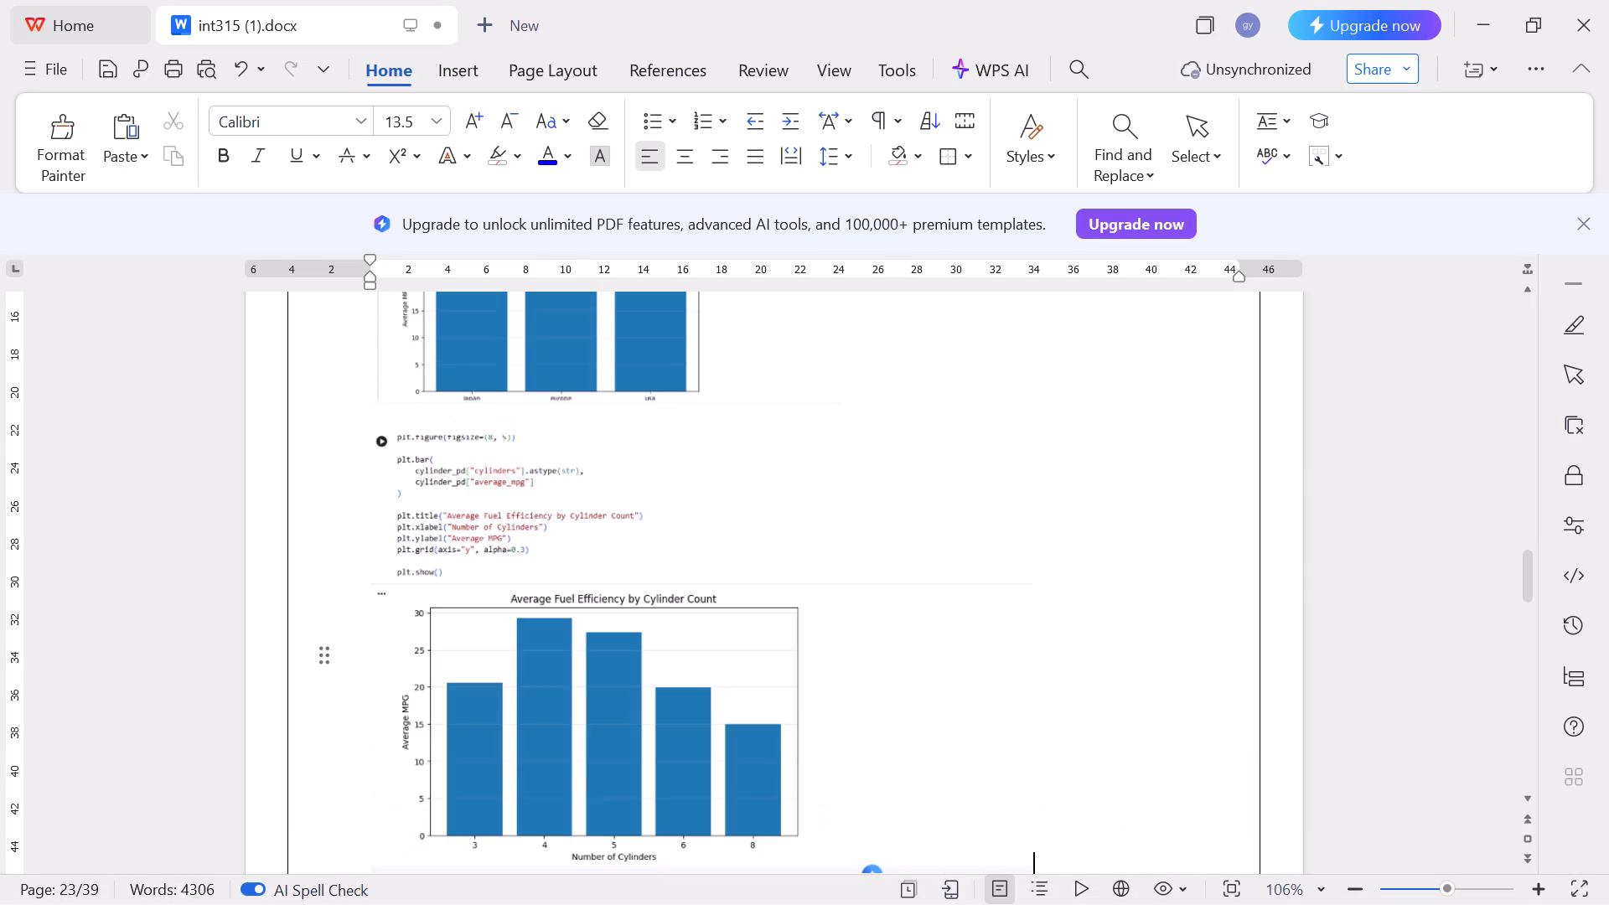
left_click(1104, 635)
scroll(1104, 635, "down", 1)
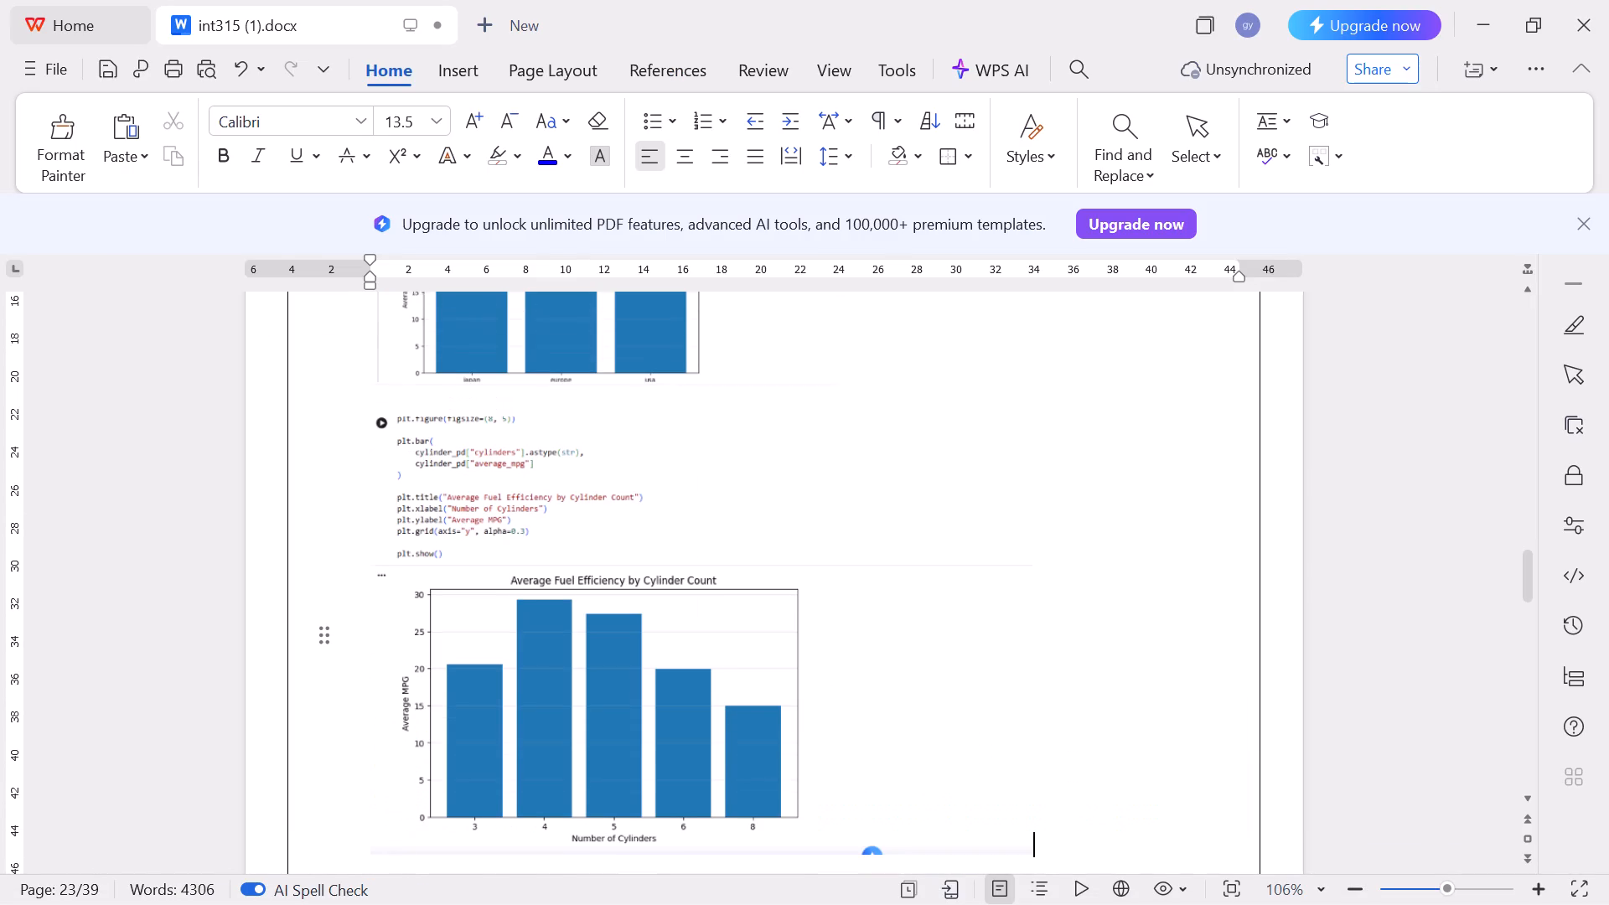
scroll(1104, 635, "down", 1)
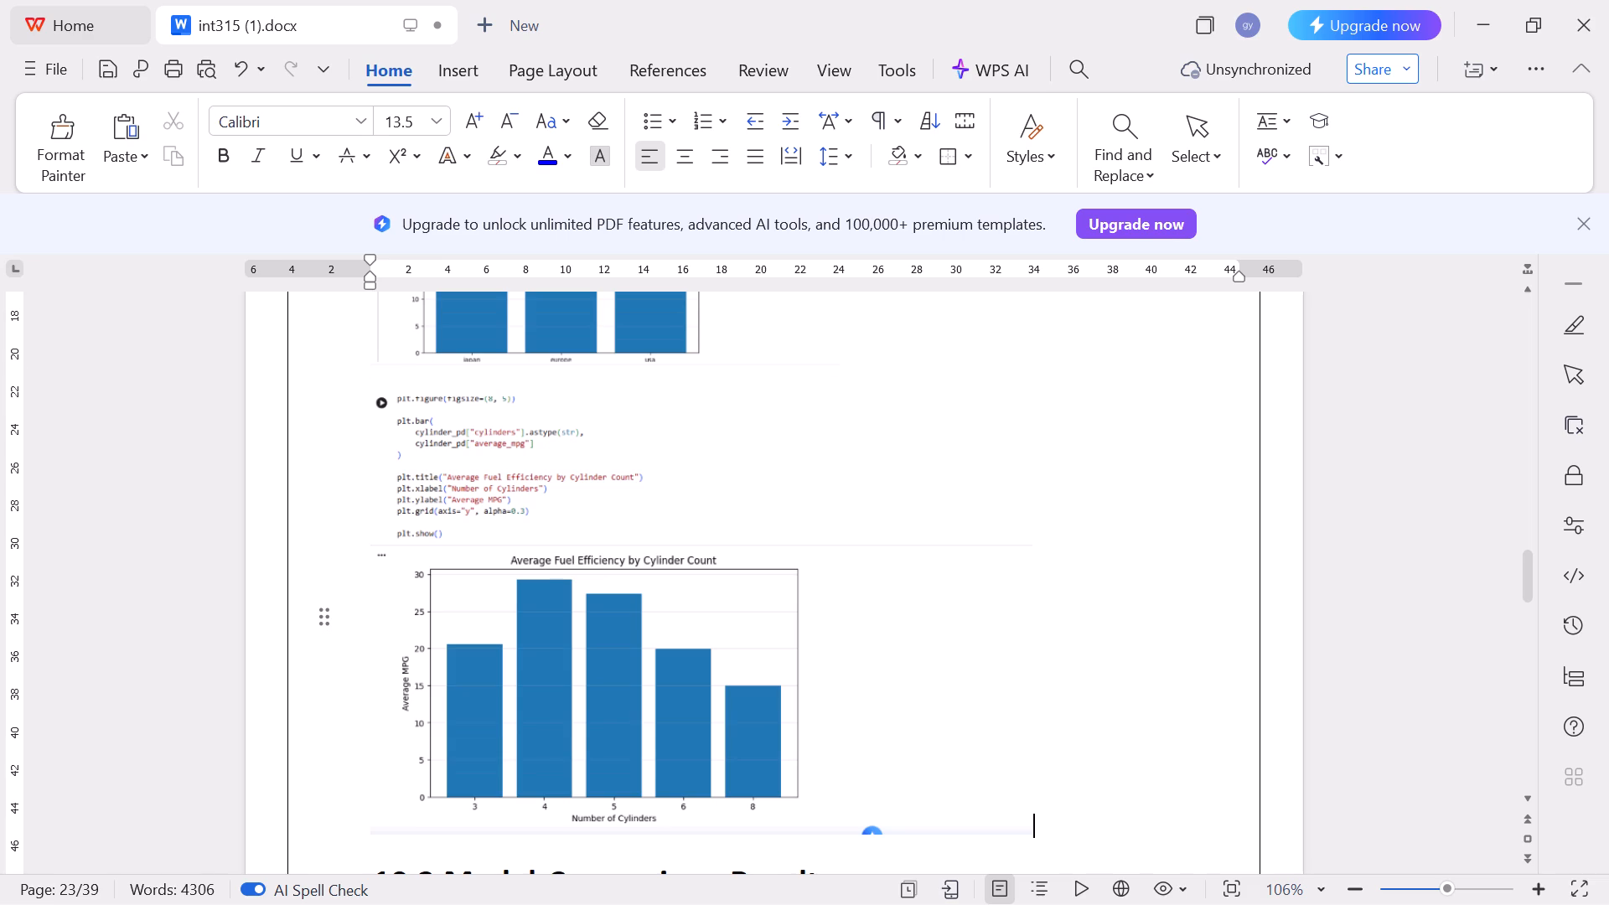
scroll(1105, 602, "down", 5)
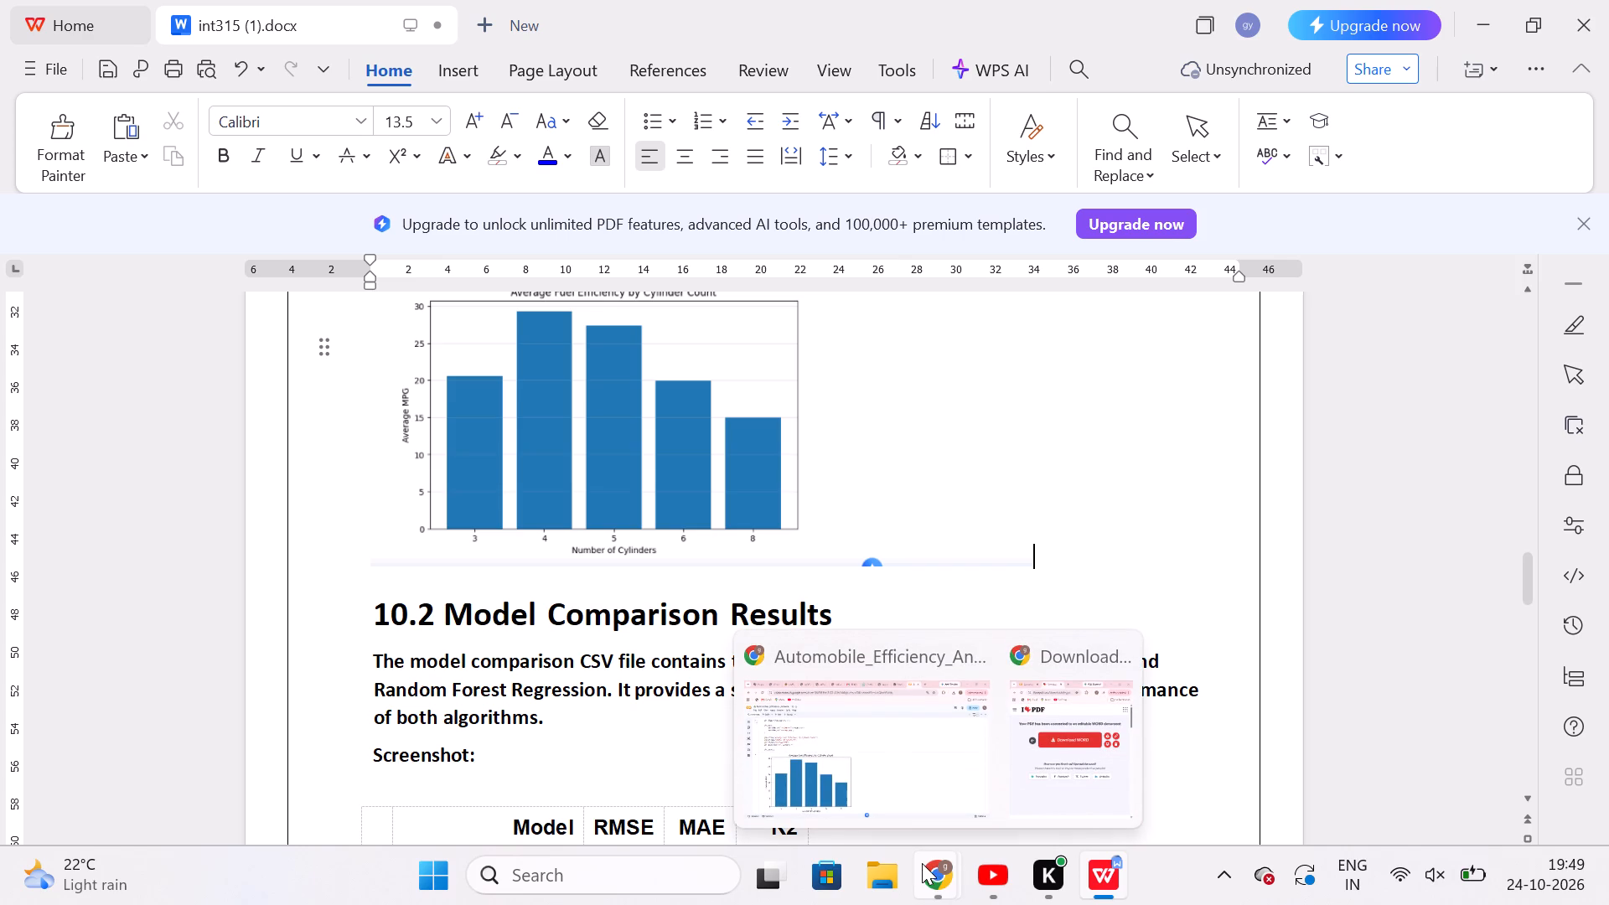
Switch to the Colab notebook in Chrome and snip the "Linear Regression vs Random Forest" metrics bar chart.
left_click(835, 750)
scroll(455, 564, "down", 4)
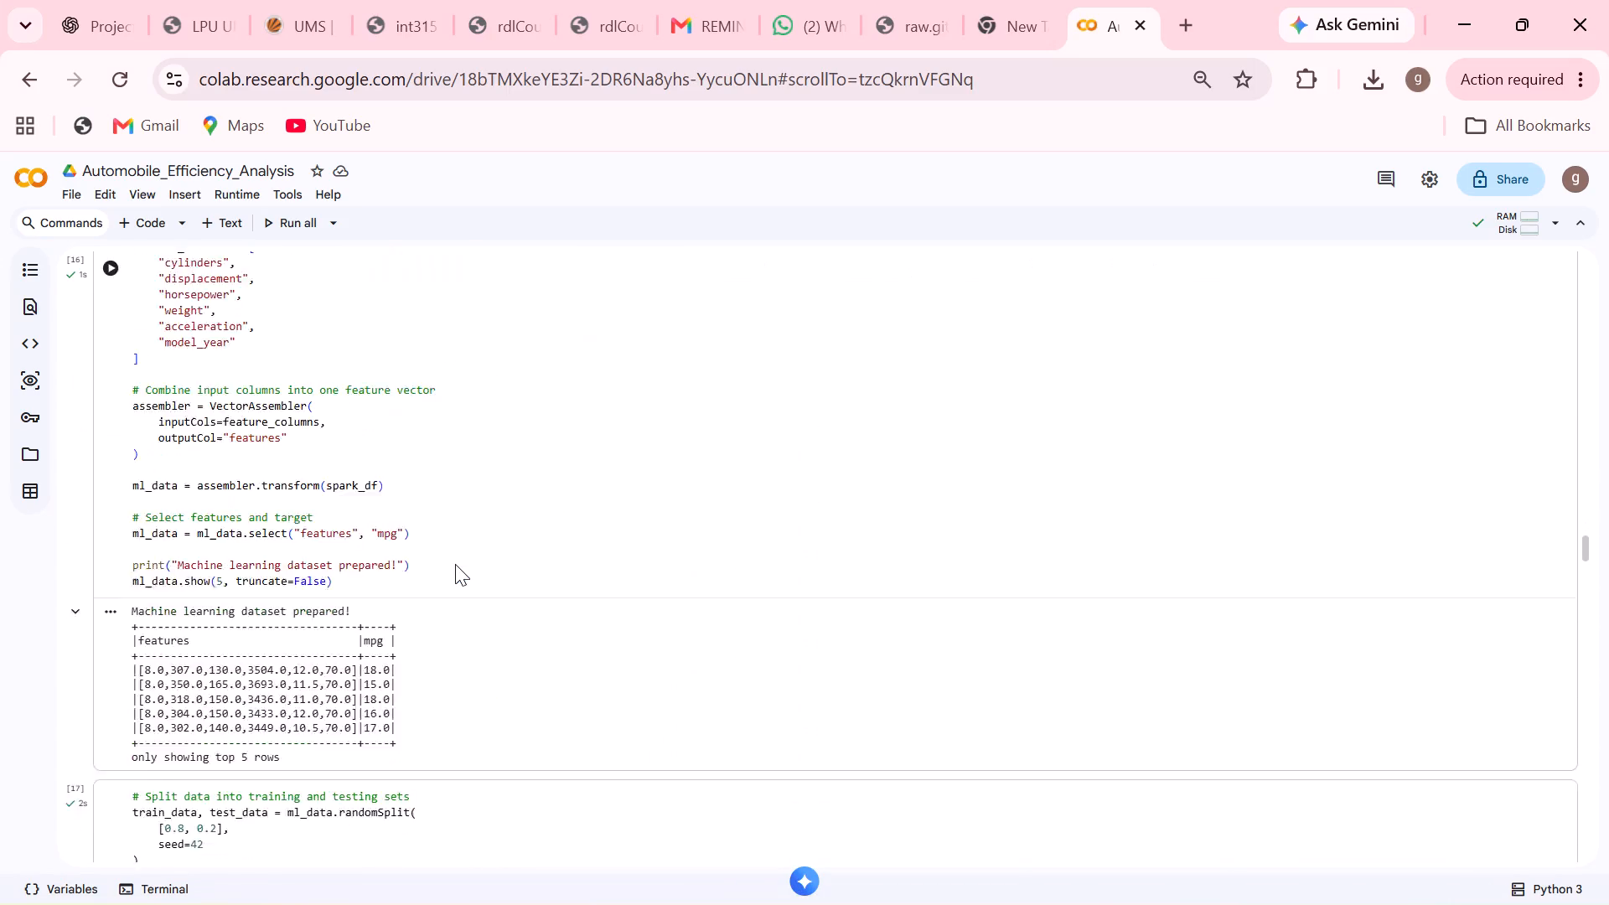
scroll(455, 564, "down", 11)
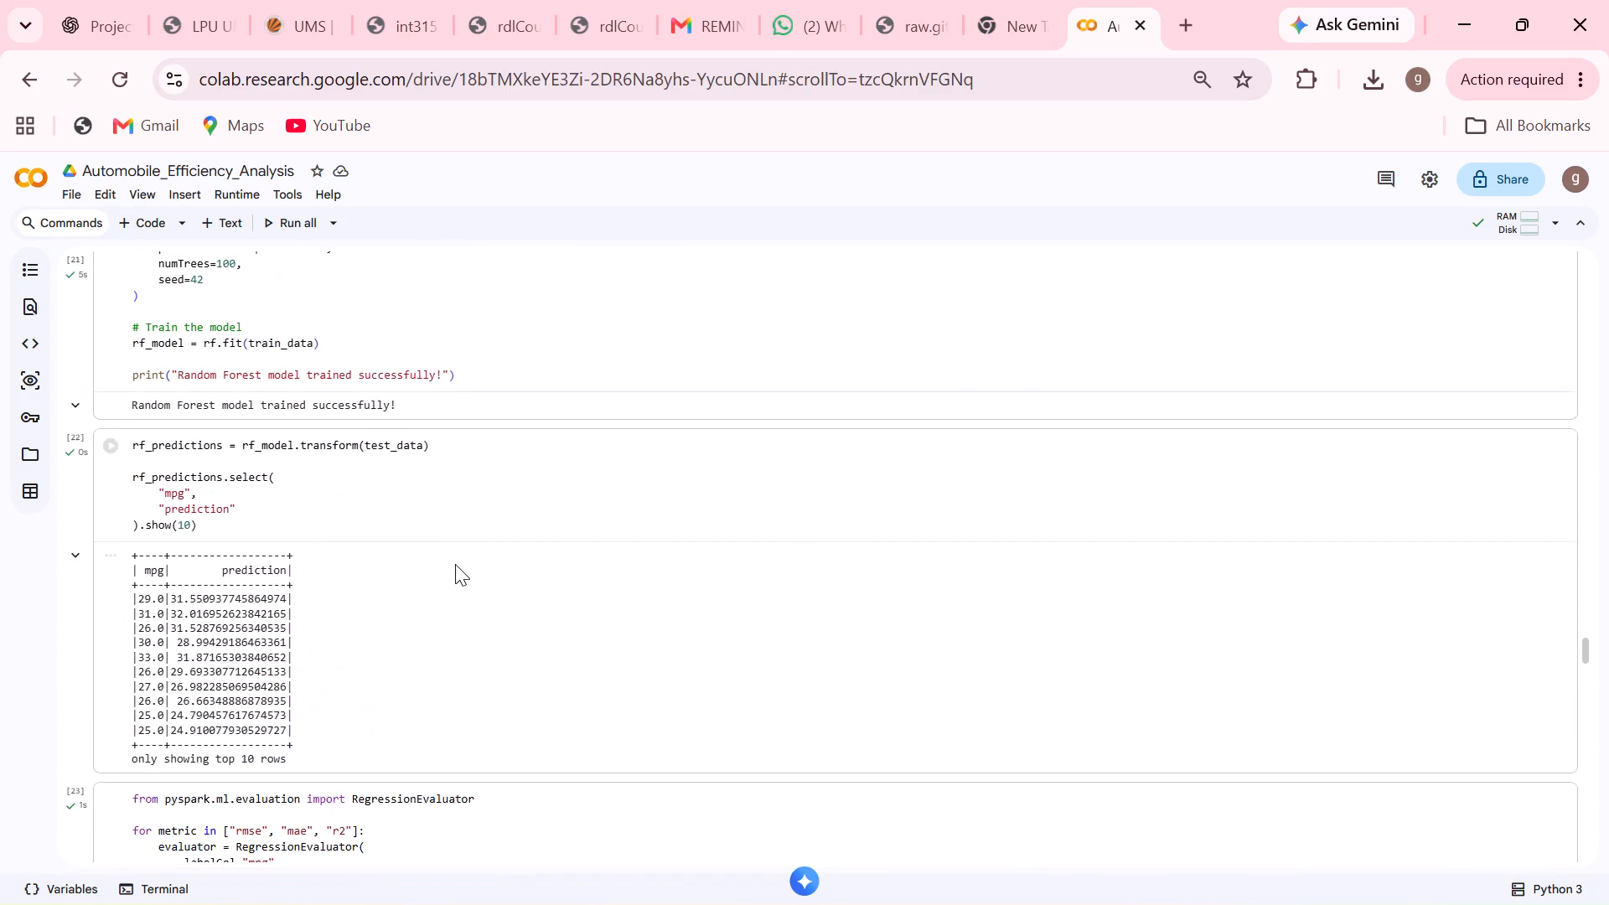
scroll(455, 564, "down", 3)
scroll(455, 564, "up", 1)
scroll(455, 564, "down", 3)
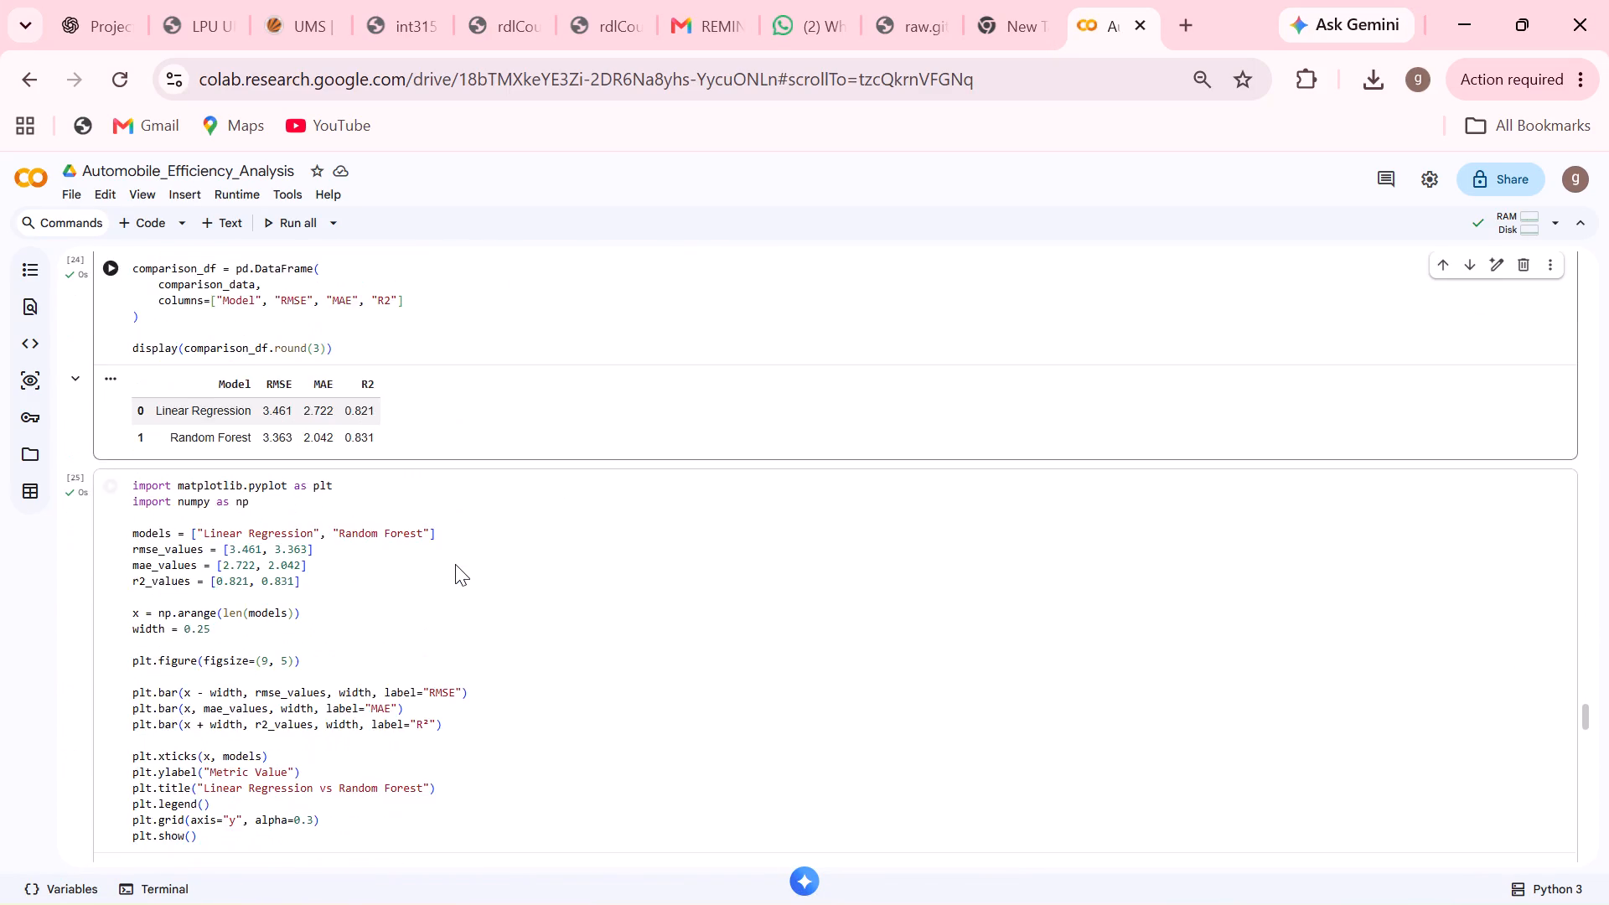
scroll(455, 564, "down", 5)
key("shift+super+s")
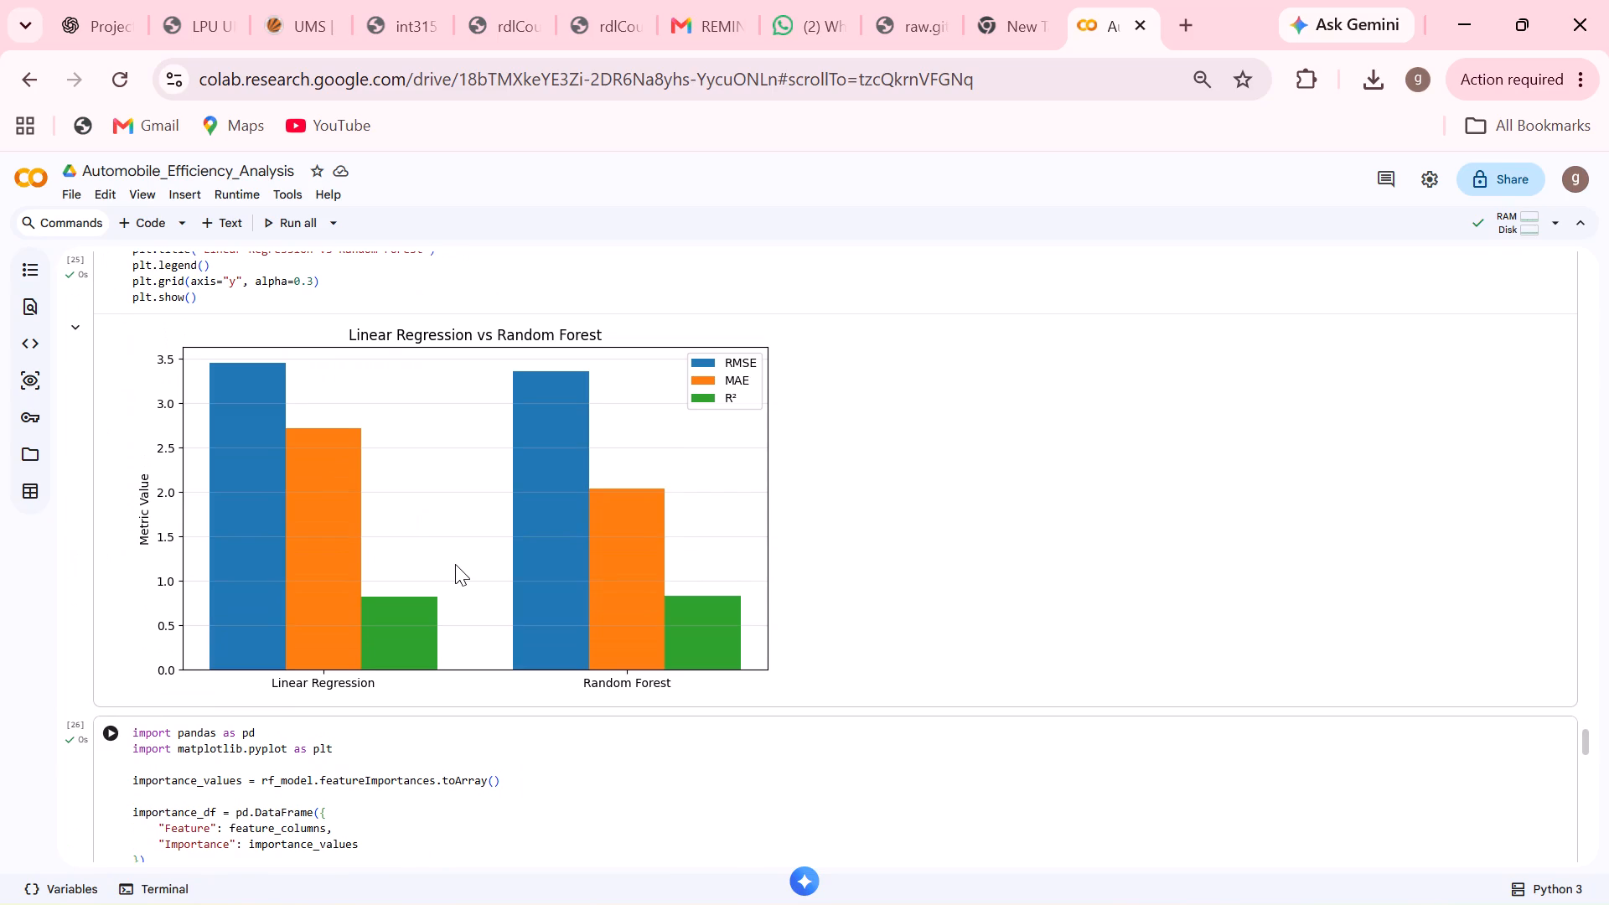
left_click_drag(114, 315, 893, 721)
left_click(256, 800)
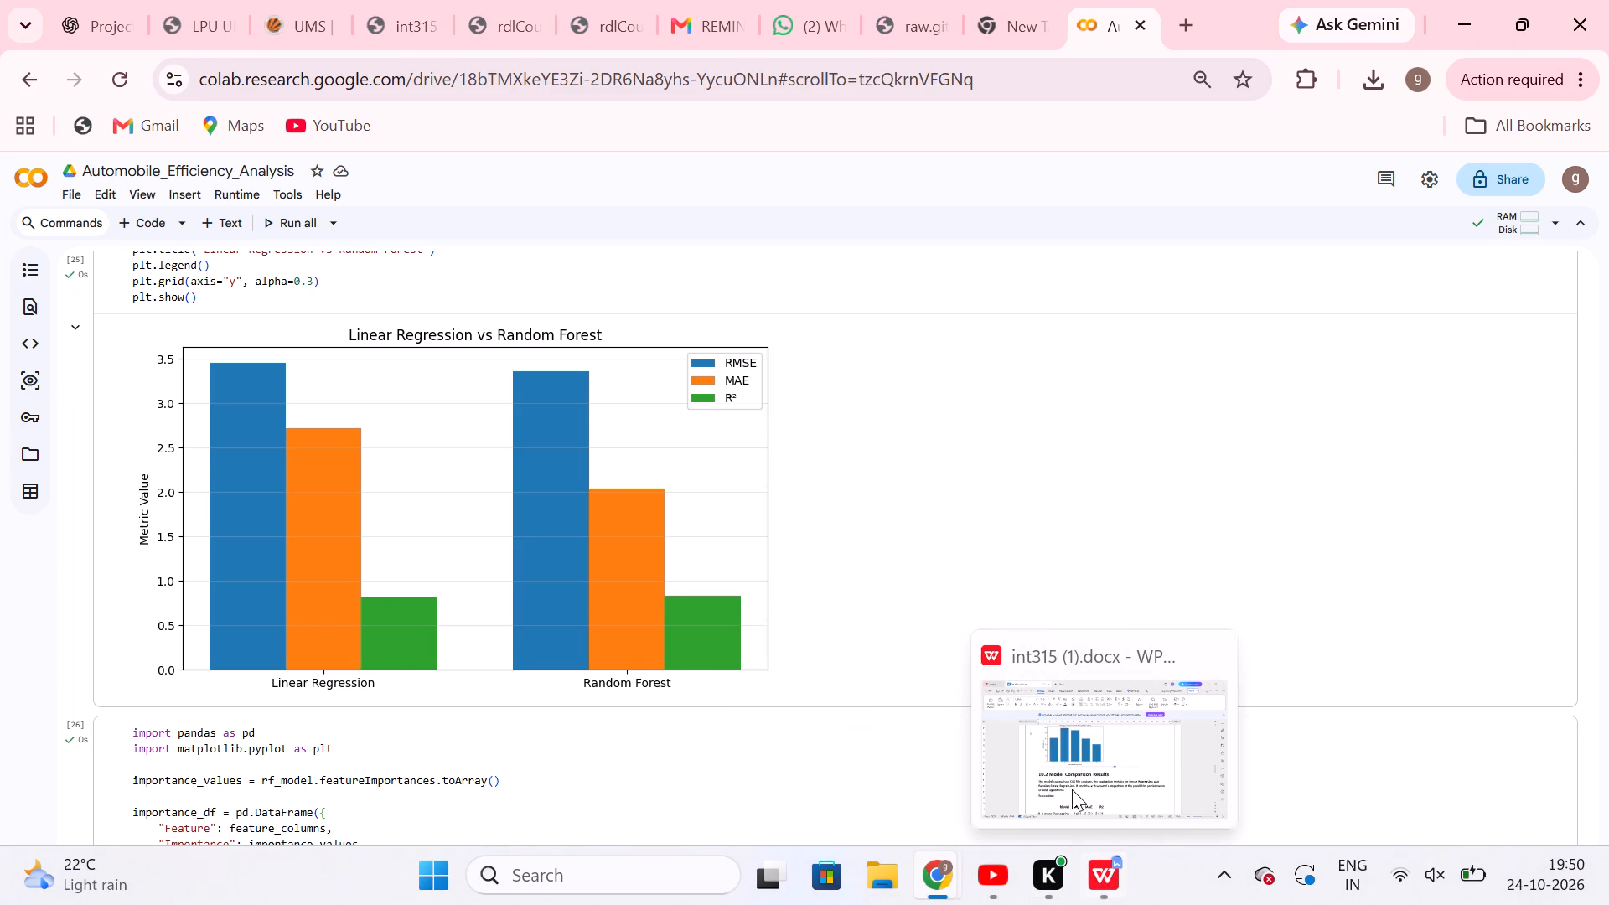
Switch to the WPS report and paste the model comparison chart snip below the cylinder count chart, above section 10.2.
left_click(1065, 781)
key("Return")
key("Return")
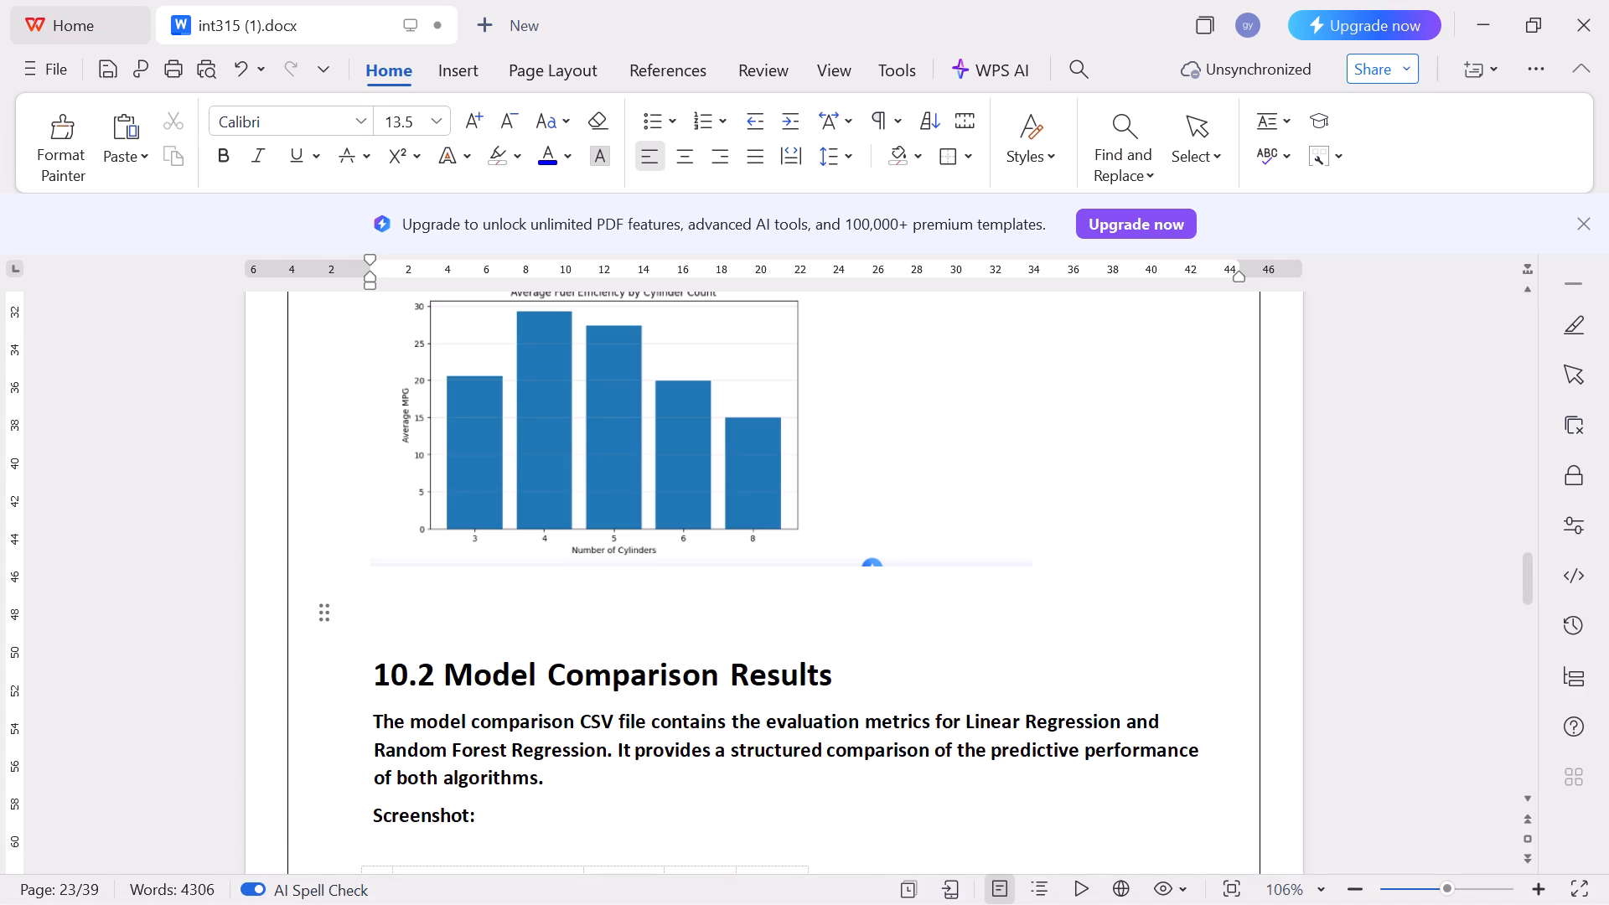
key("ctrl+v")
scroll(955, 602, "down", 4)
left_click(867, 670)
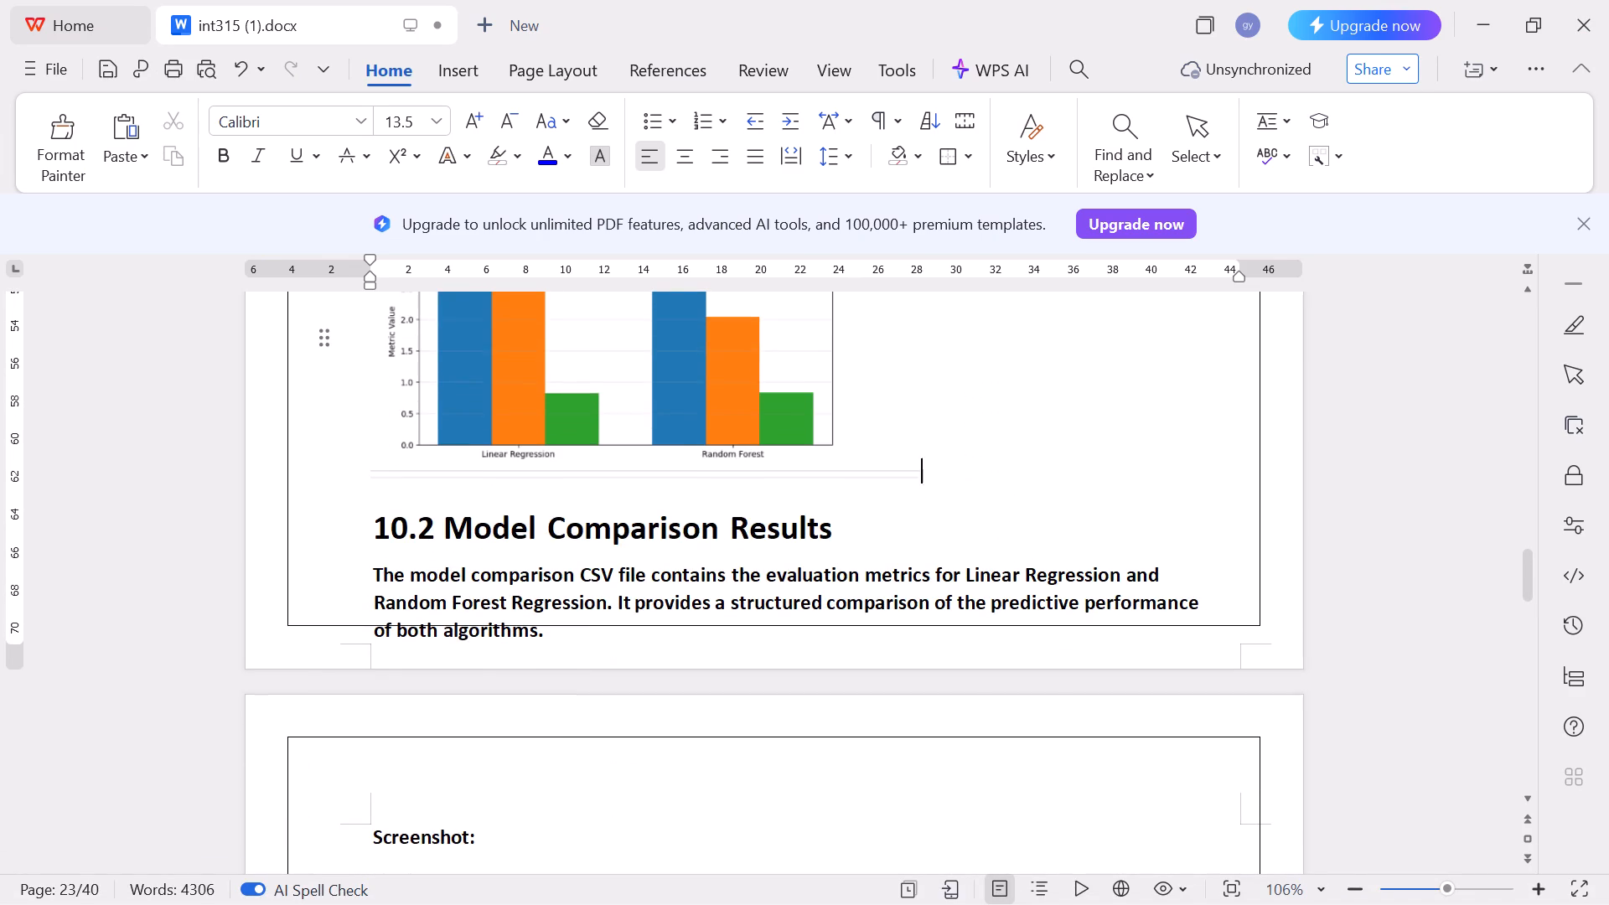
Copy the report content from the "10.2 Model Comparison Results" heading through the conclusion's last paragraph, ending "real-world data analysis problem.".
left_click_drag(363, 511, 561, 738)
scroll(561, 738, "down", 5)
left_click_drag(561, 738, 580, 754)
scroll(580, 754, "down", 7)
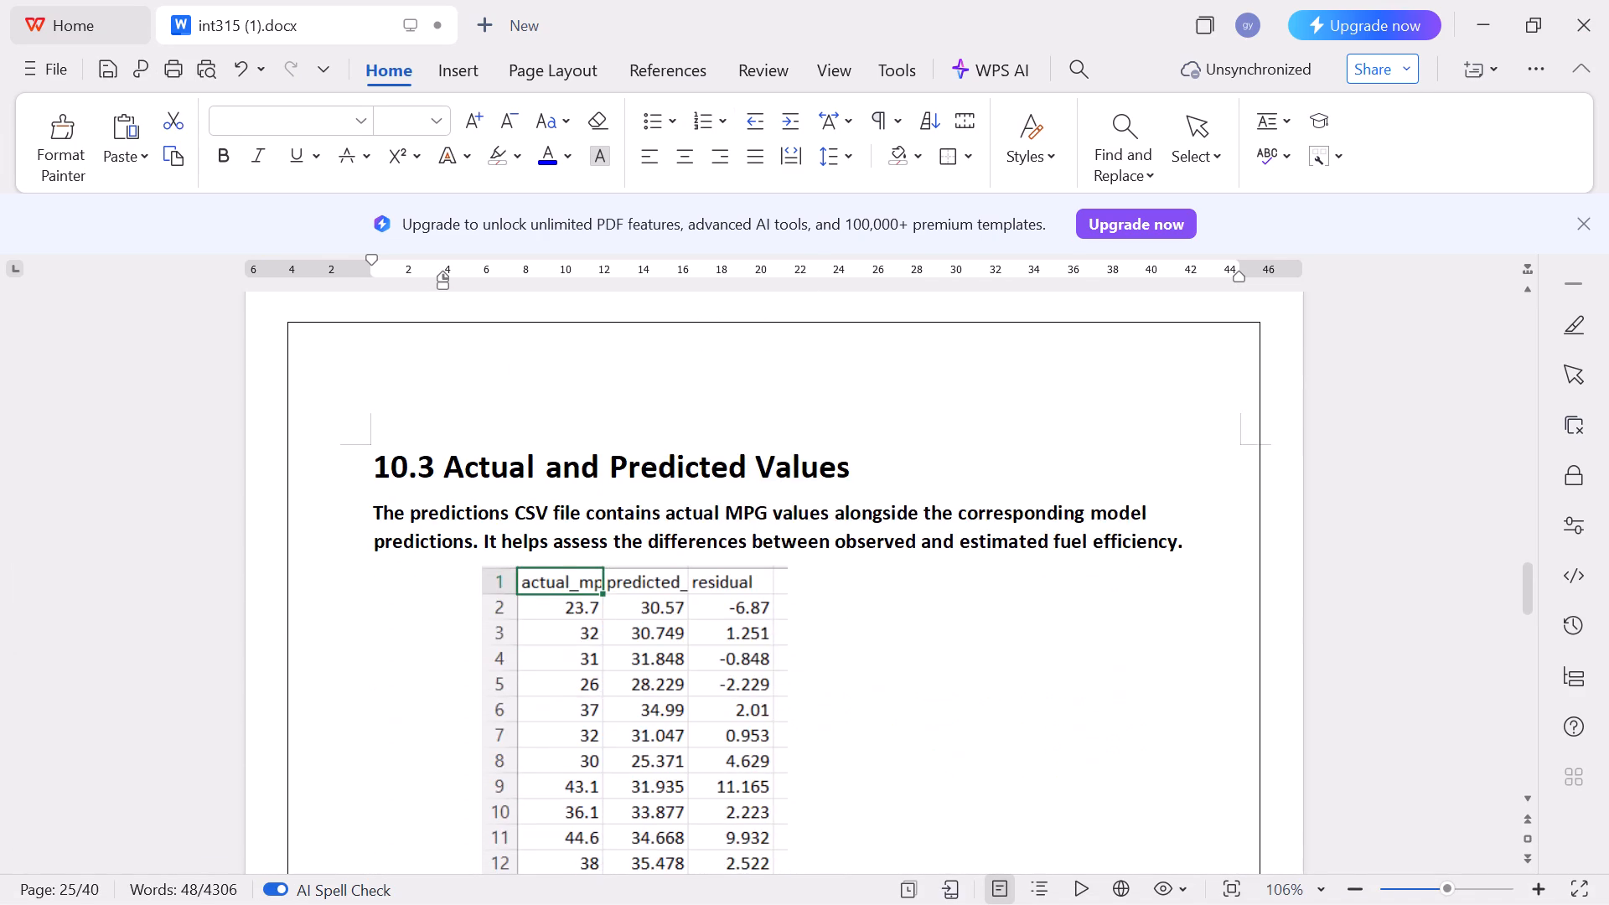
left_click_drag(580, 754, 667, 685)
scroll(667, 685, "down", 4)
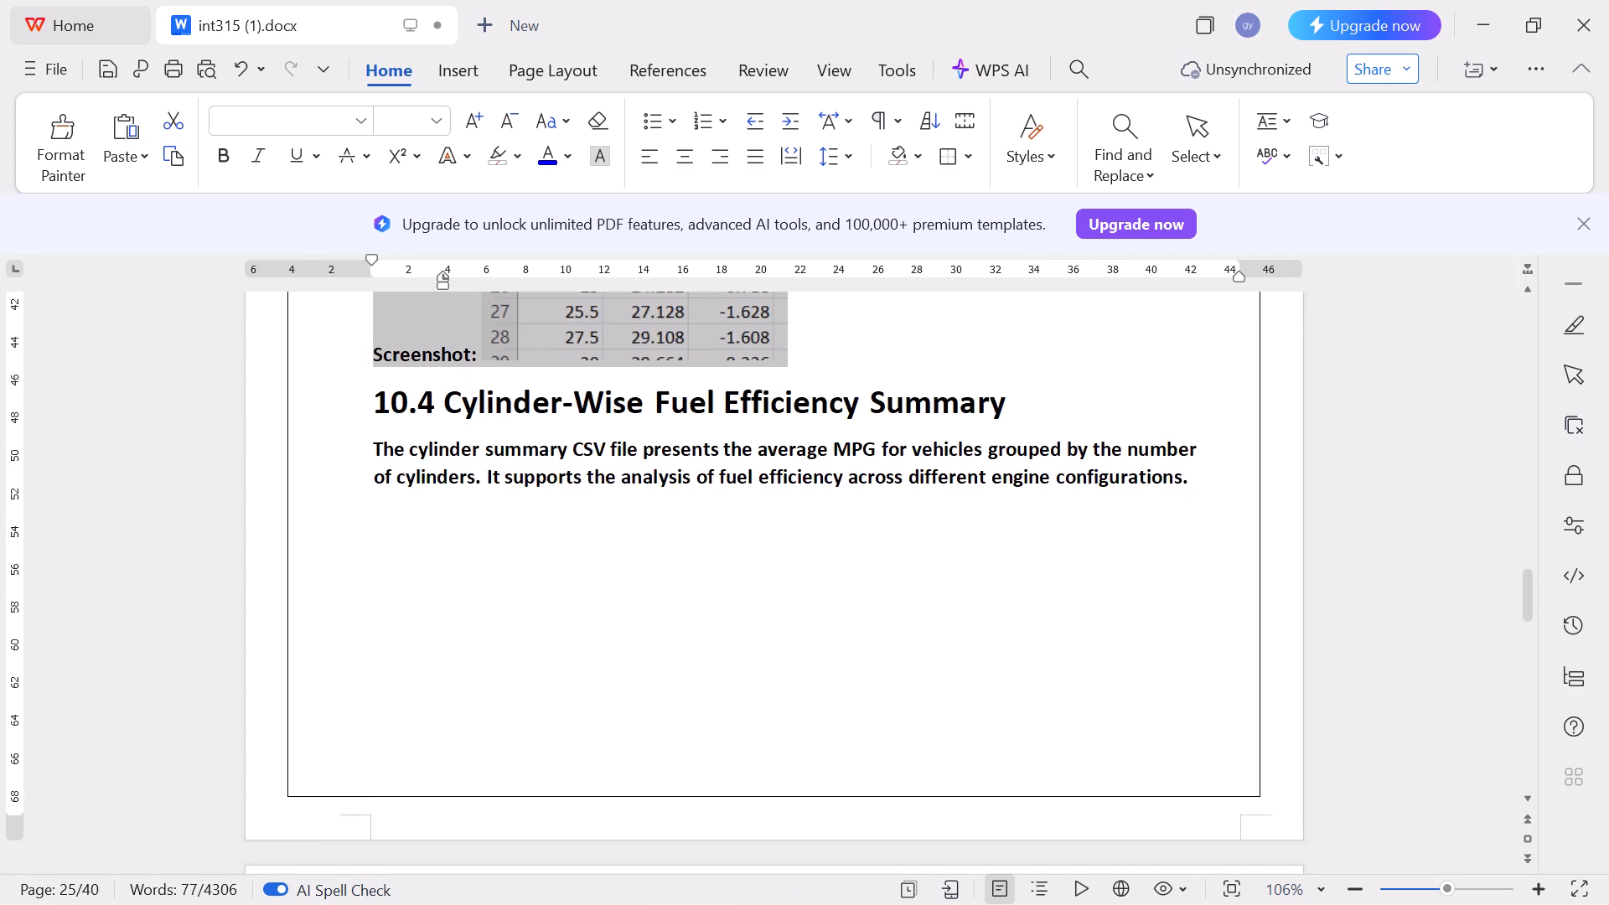
scroll(667, 685, "down", 2)
left_click_drag(667, 685, 881, 680)
scroll(889, 619, "down", 11)
scroll(881, 680, "up", 4)
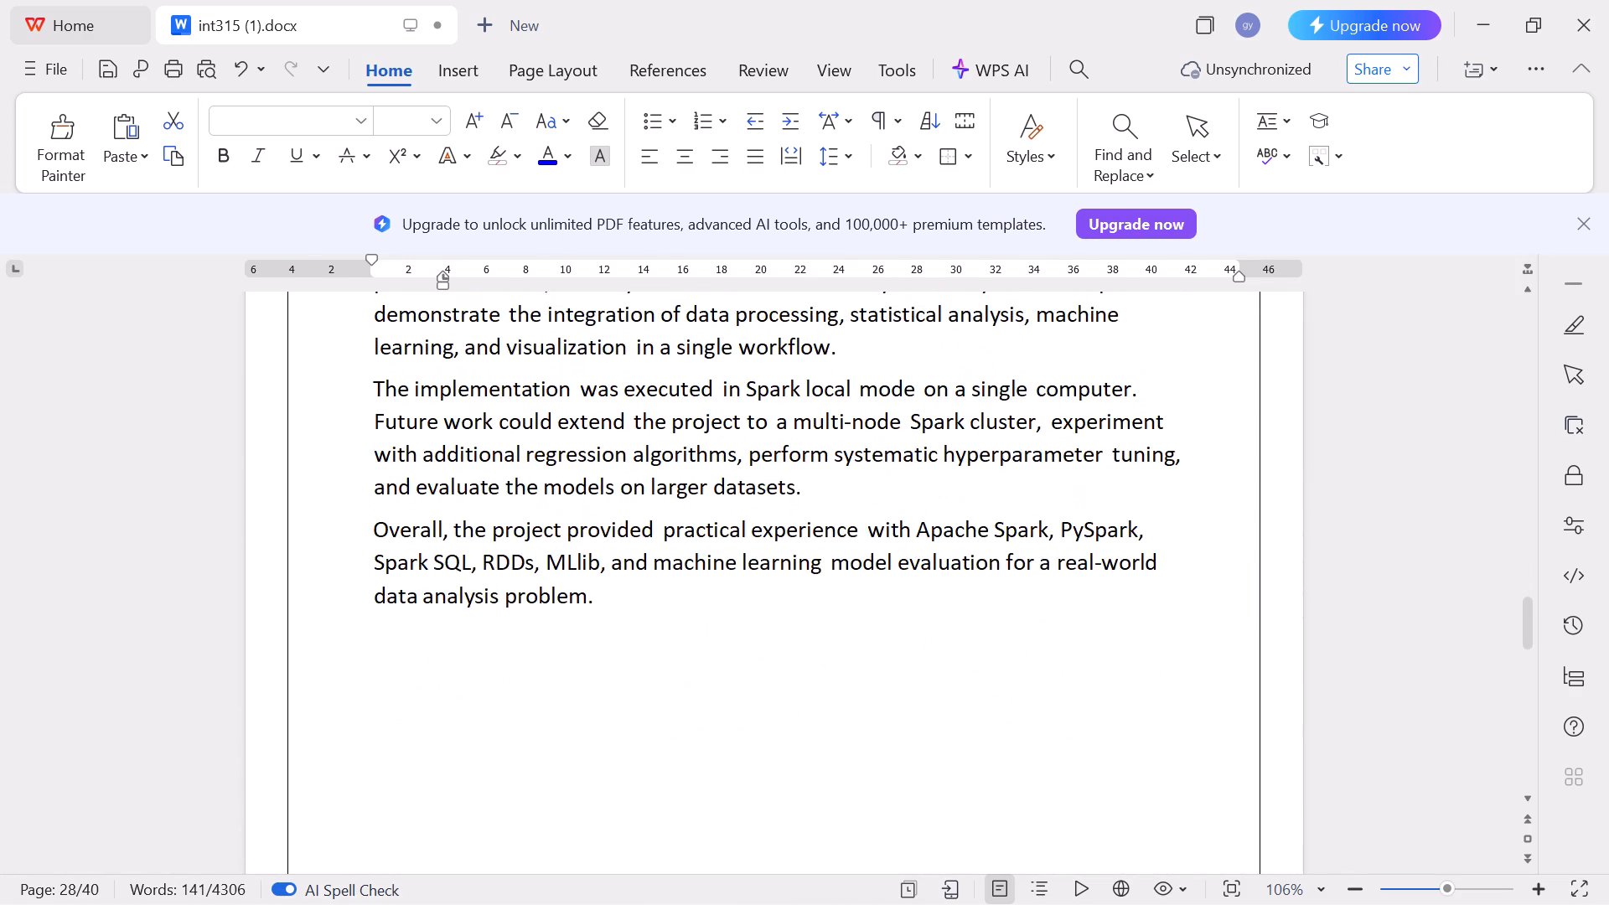
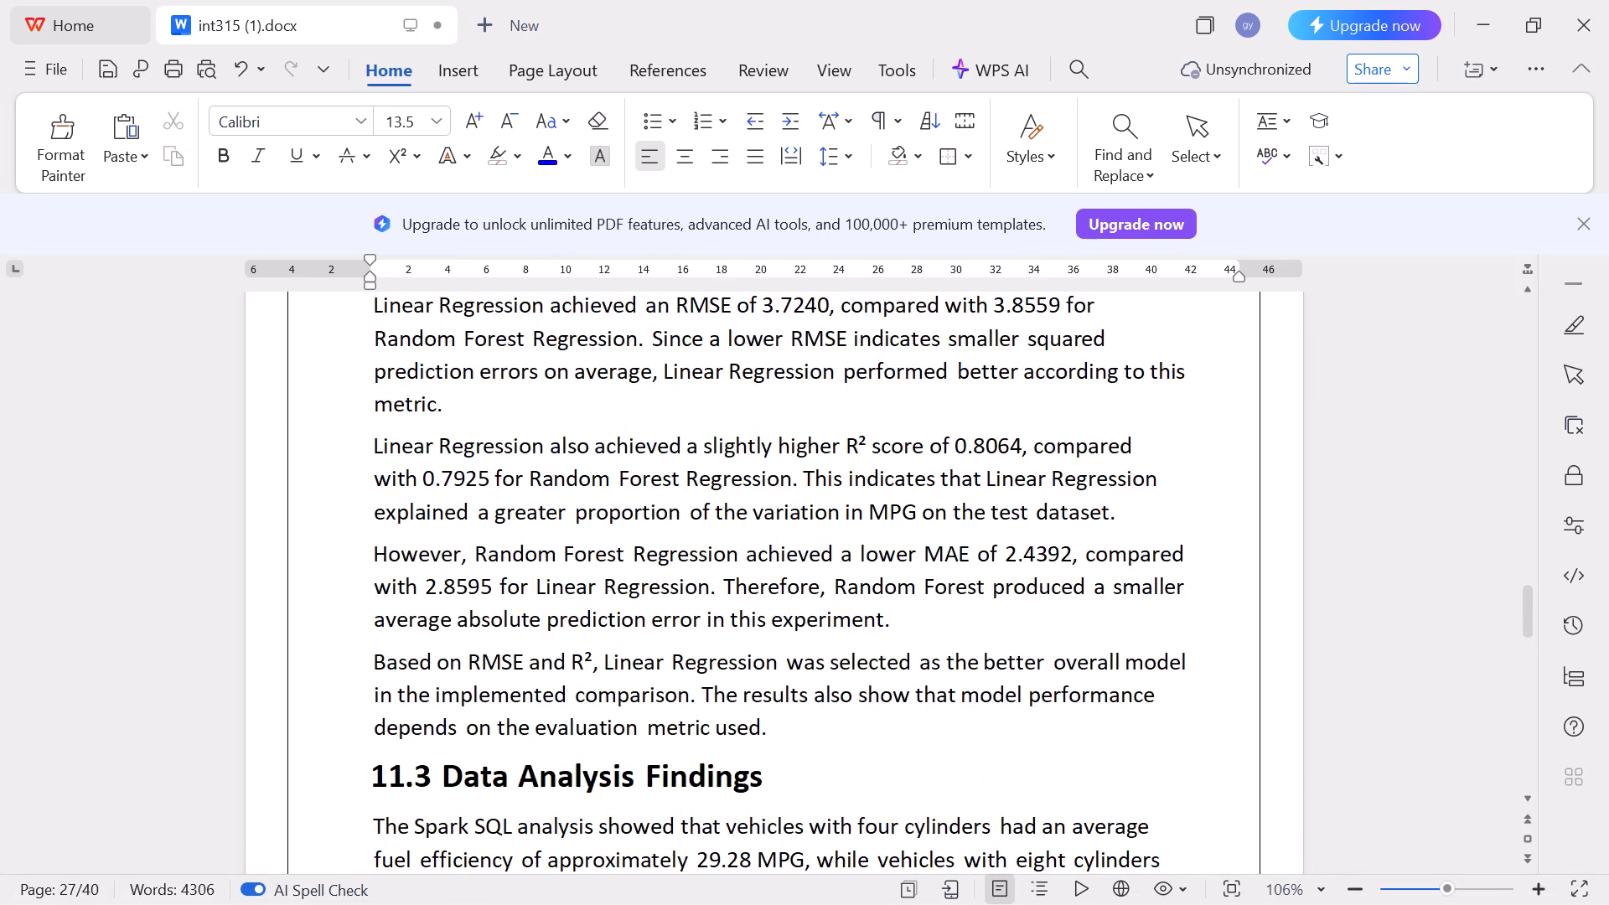
scroll(700, 754, "up", 7)
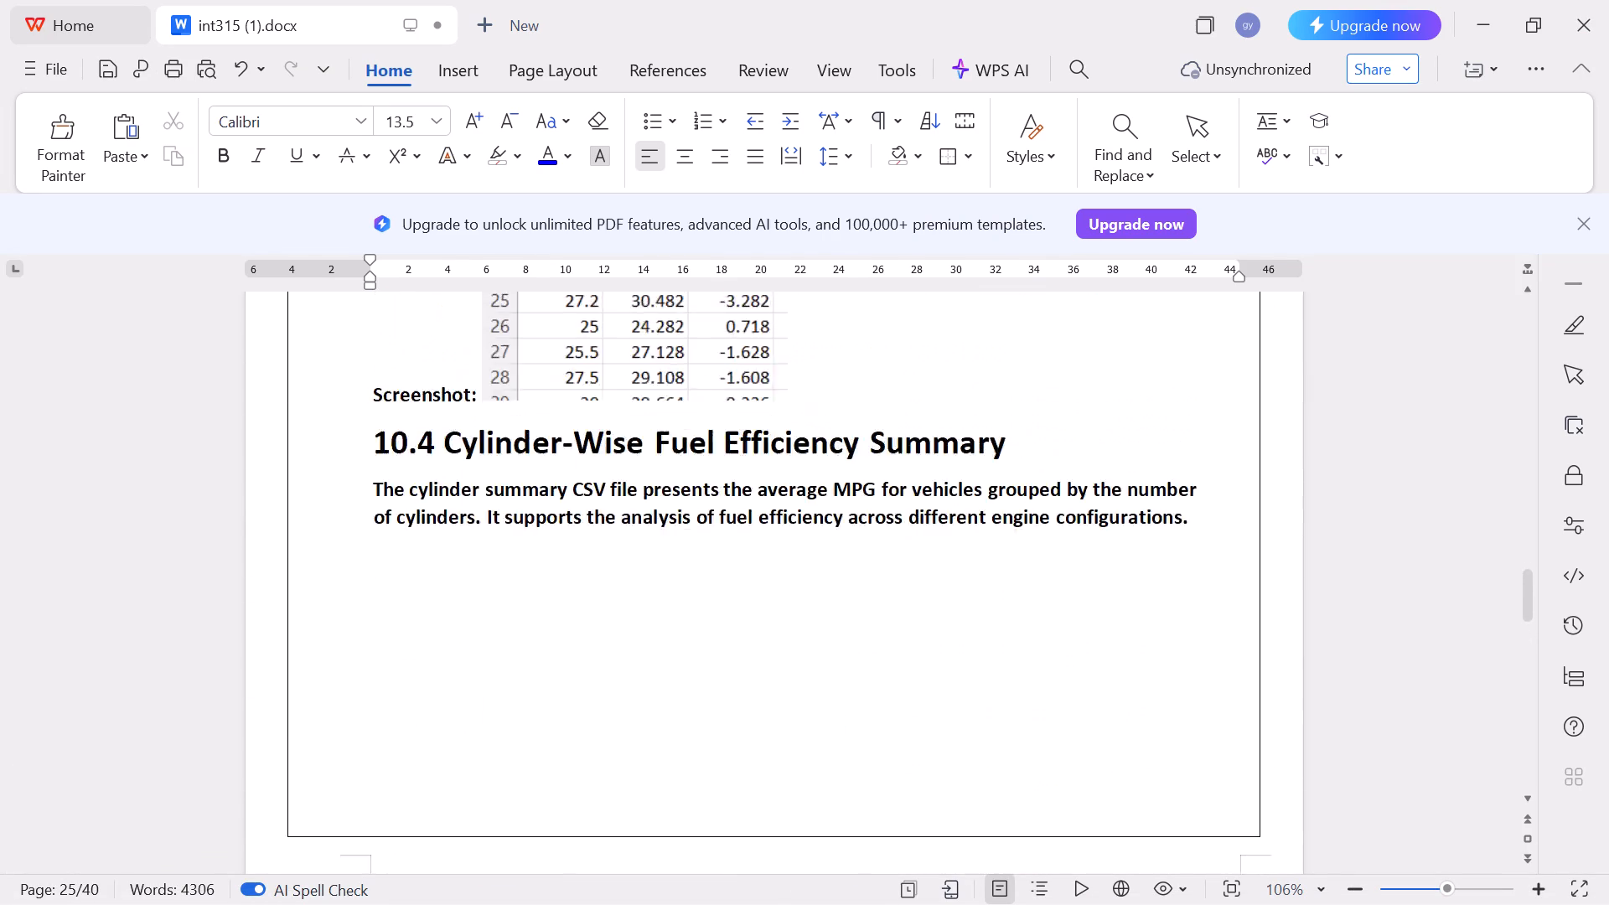
scroll(700, 754, "up", 7)
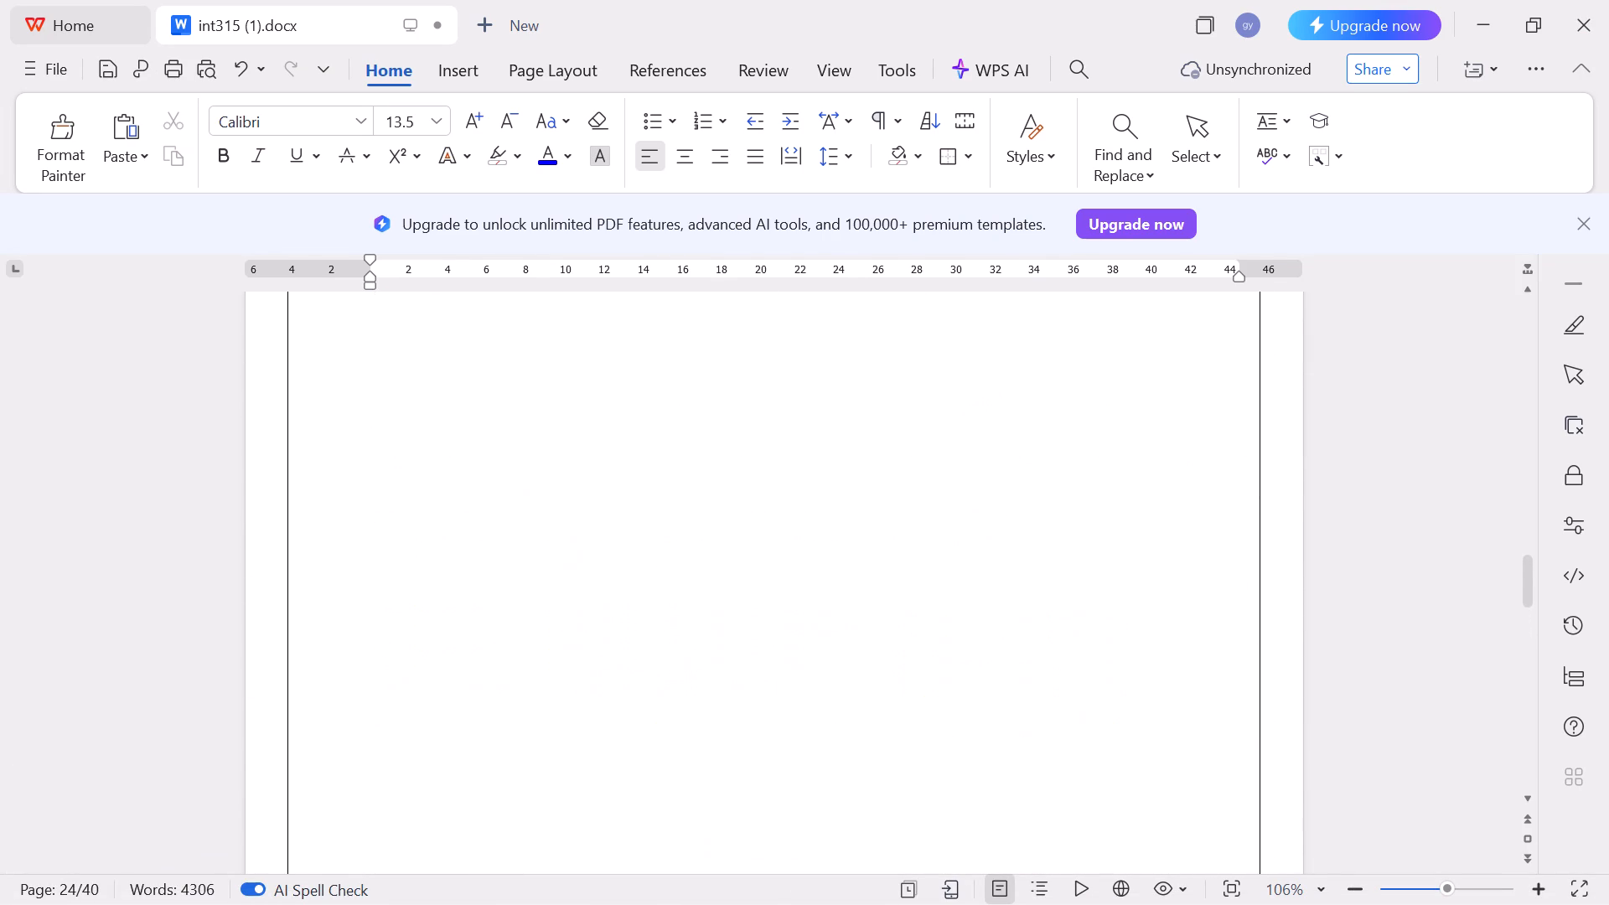
scroll(700, 754, "up", 3)
scroll(700, 754, "down", 2)
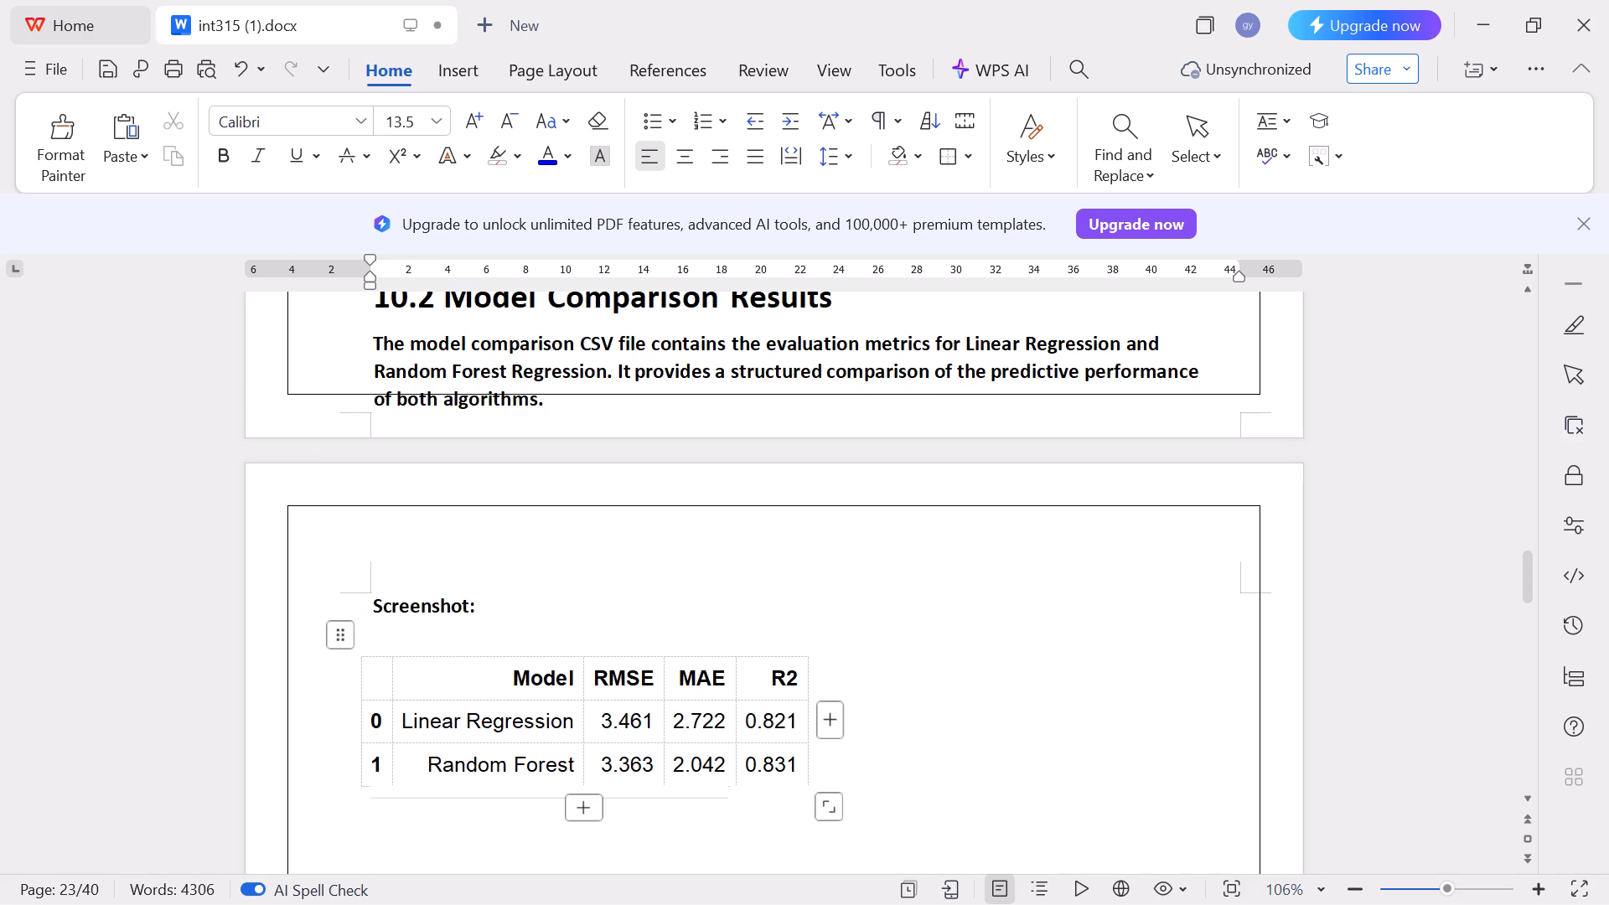
scroll(485, 619, "up", 1)
scroll(485, 619, "down", 8)
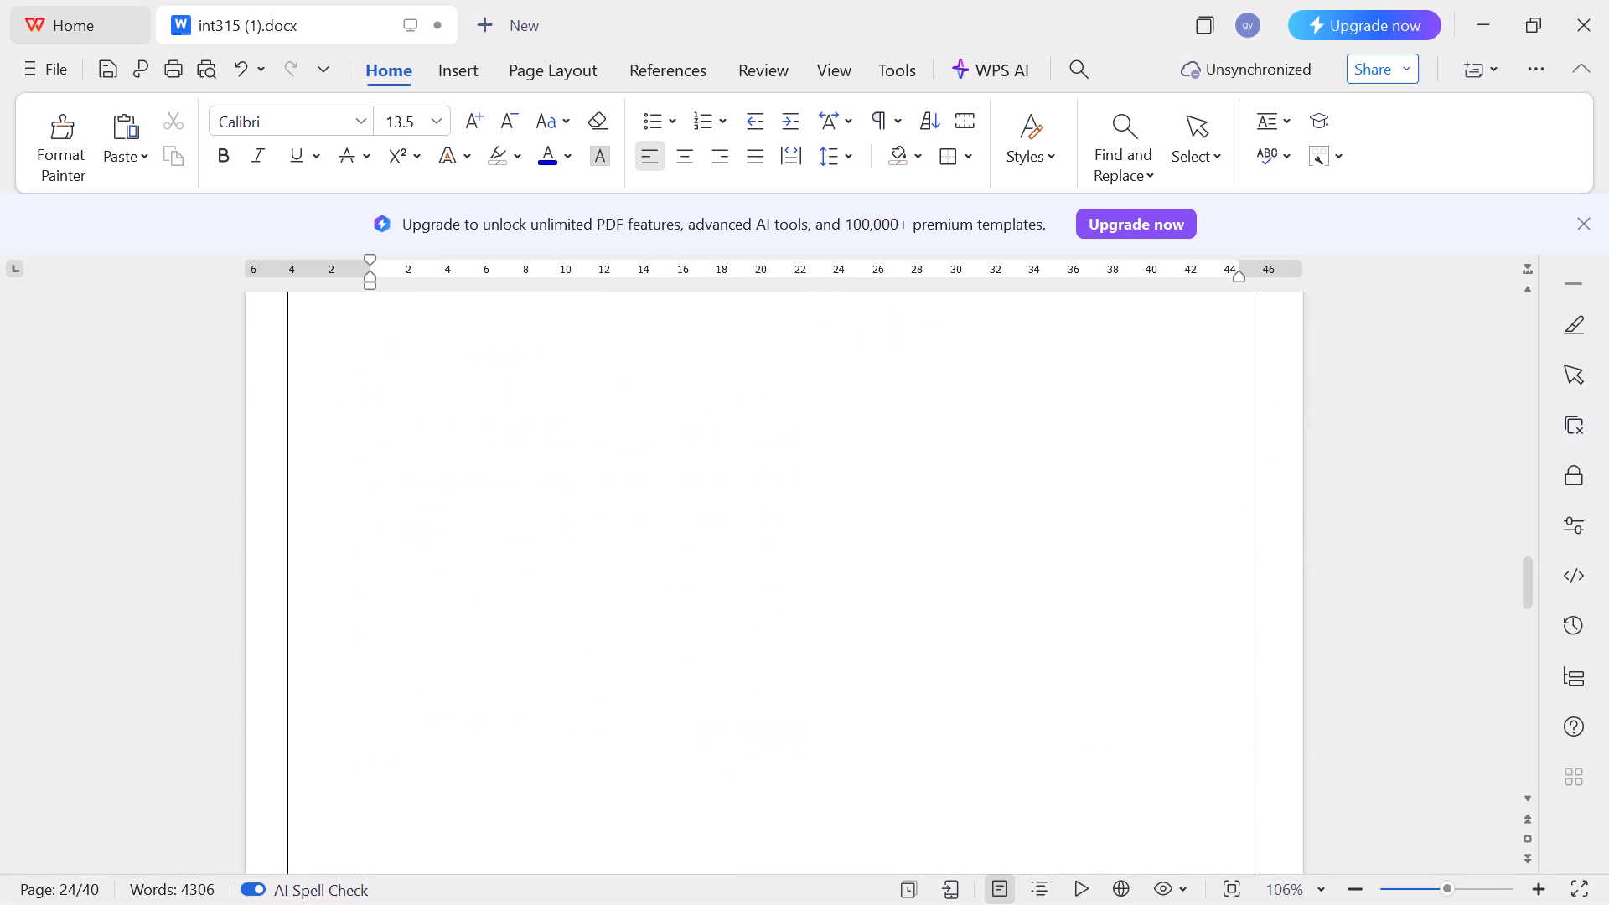
scroll(485, 619, "down", 2)
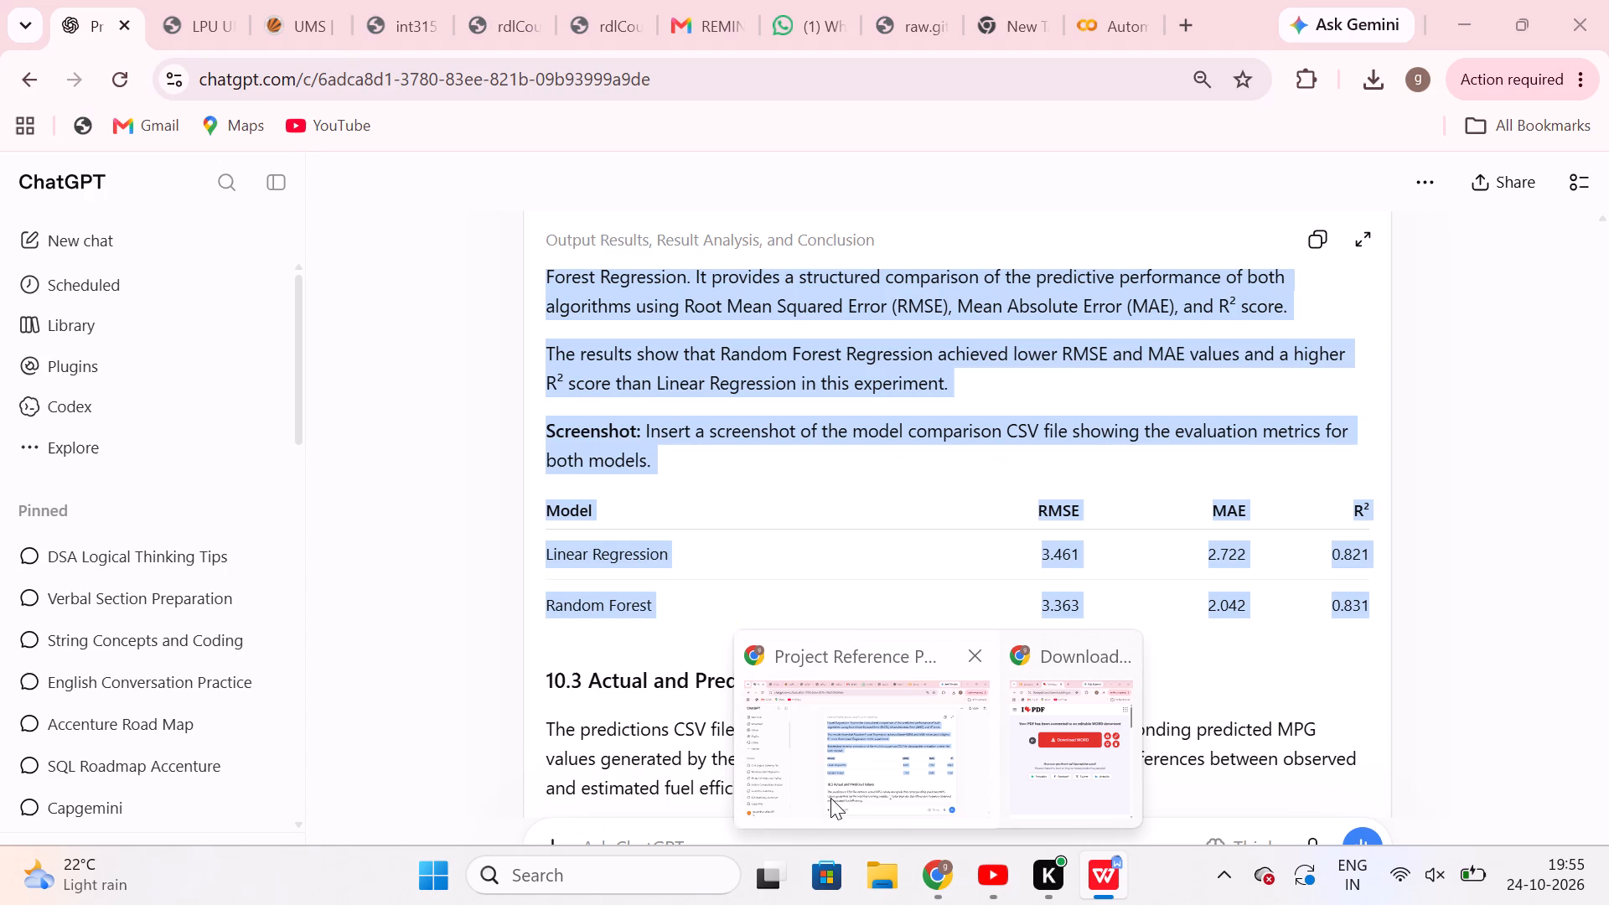
Switch to the Automobile_Efficiency_Analysis Colab notebook in Chrome and look through its code cells and outputs.
left_click(826, 810)
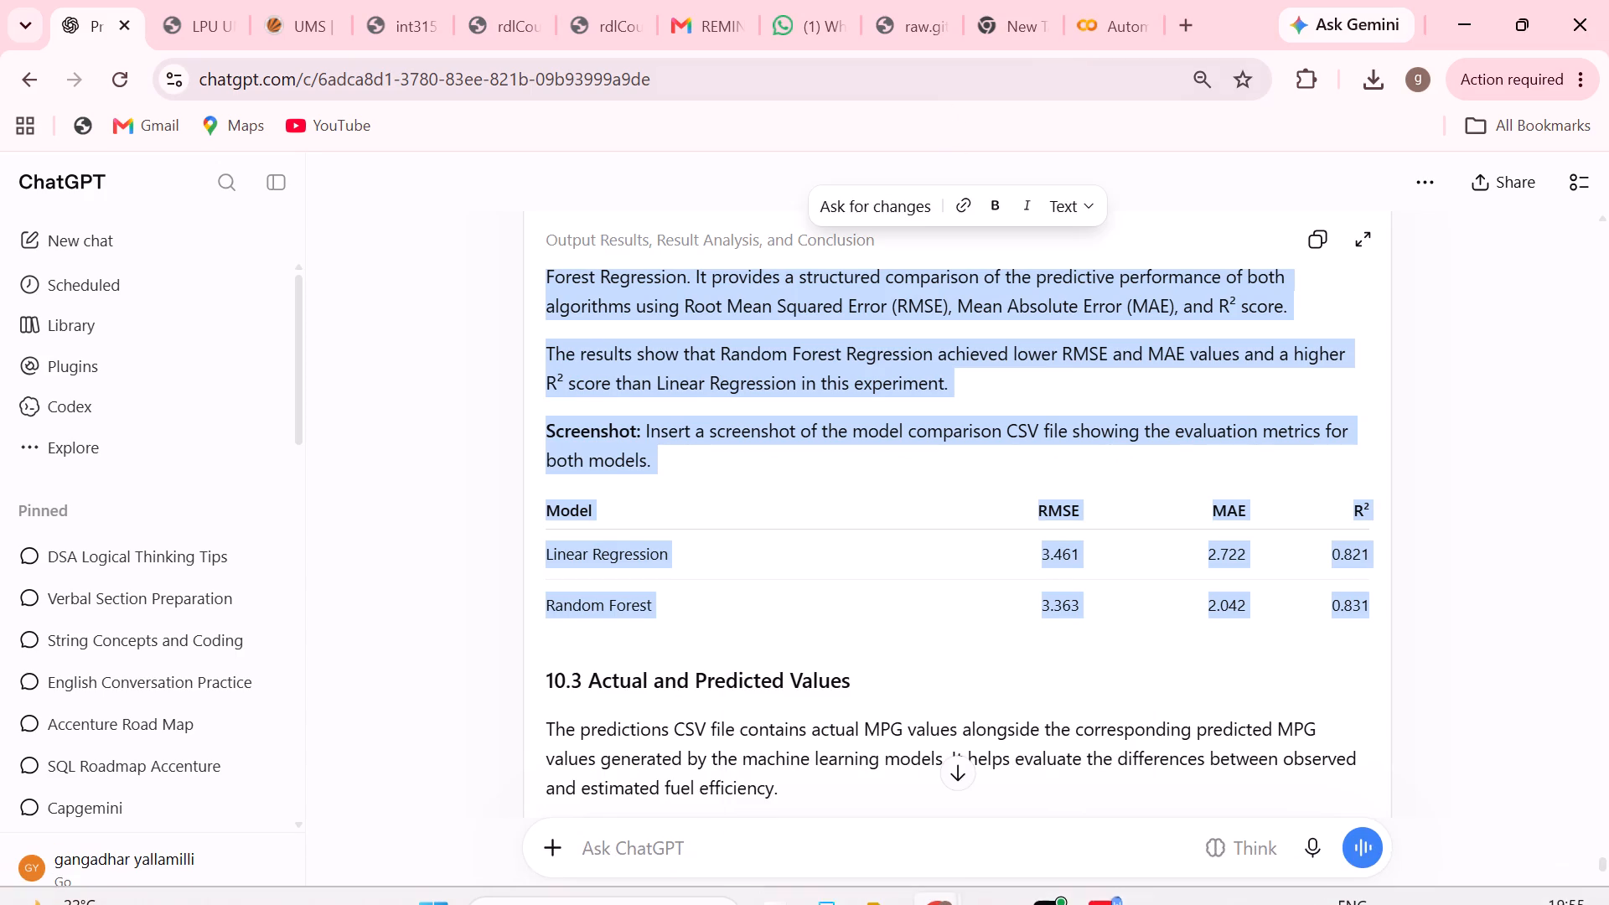
left_click(1073, 21)
scroll(737, 546, "down", 6)
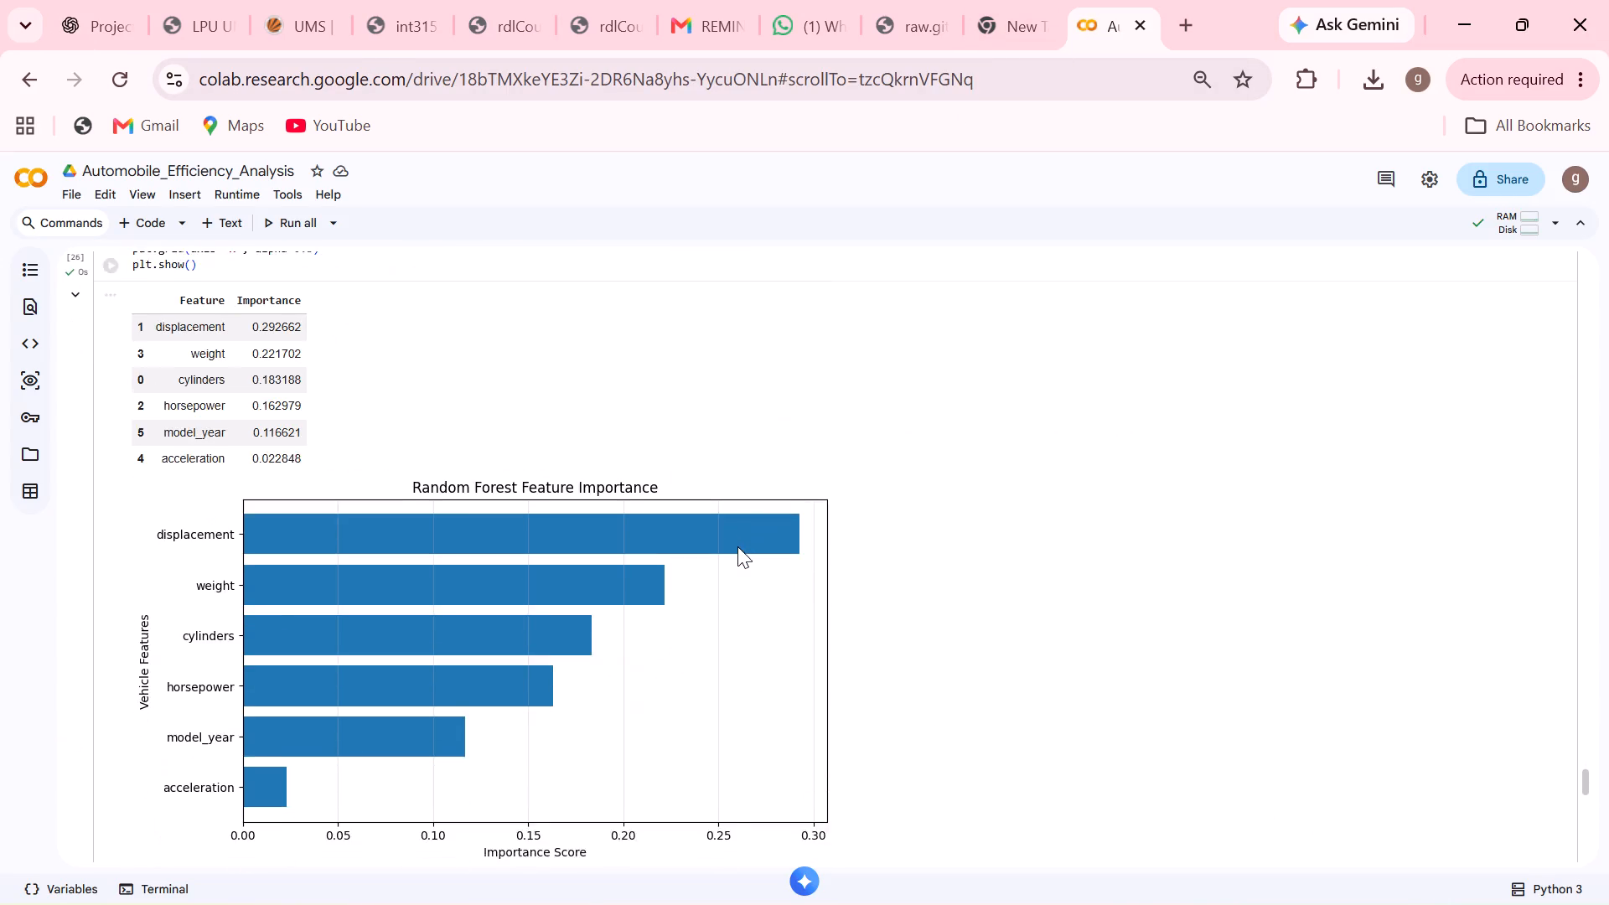
scroll(737, 546, "down", 8)
scroll(737, 546, "up", 4)
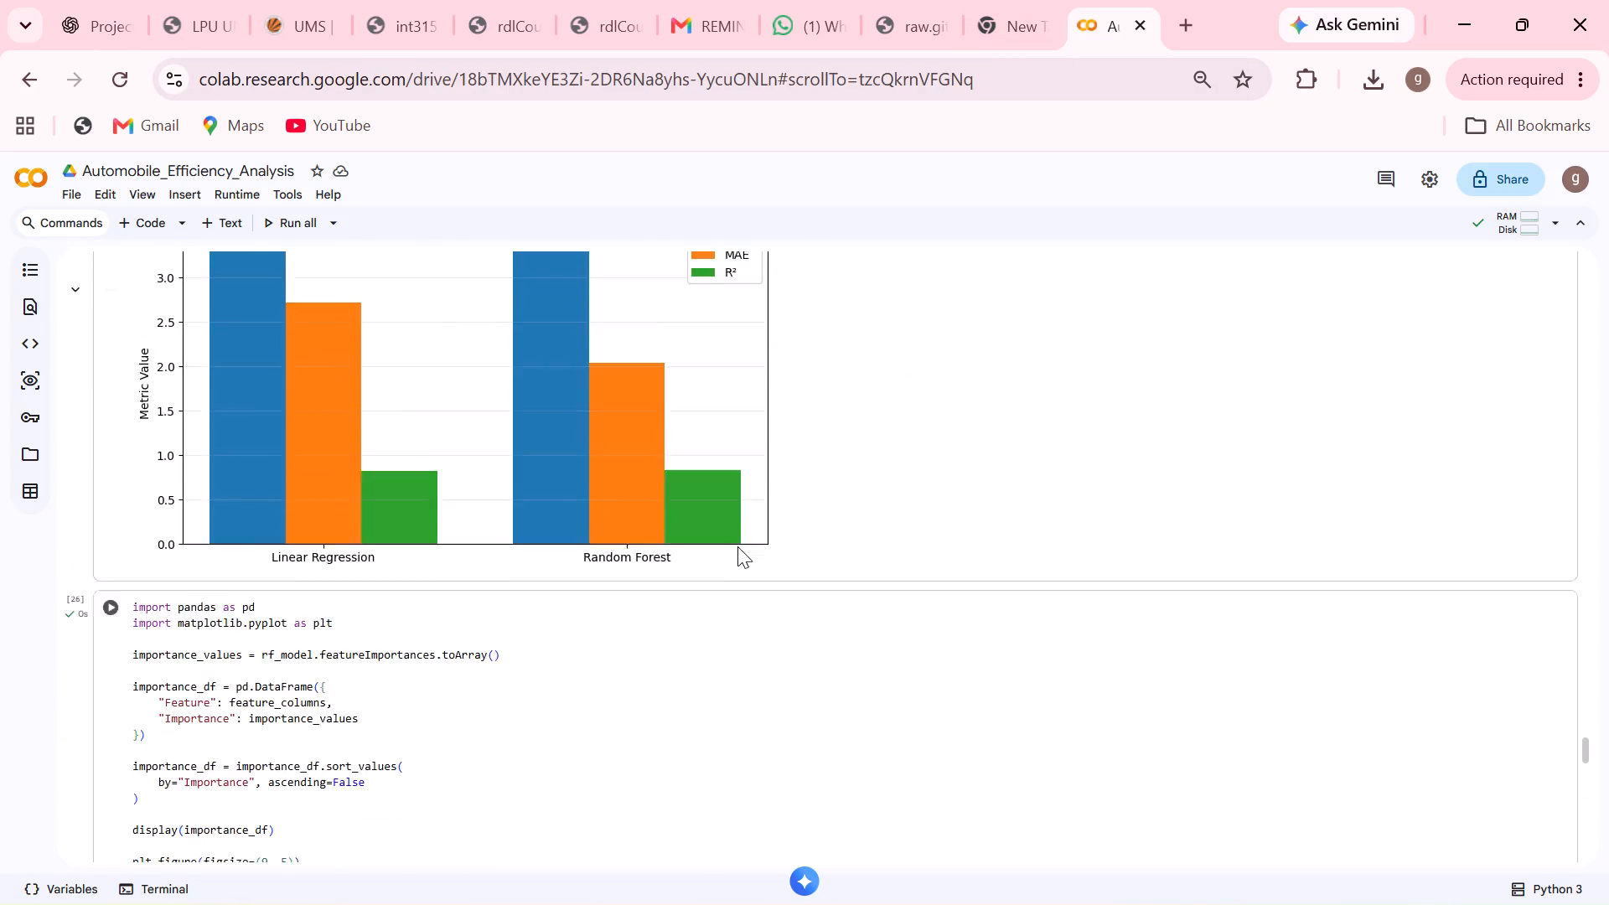
scroll(737, 546, "up", 11)
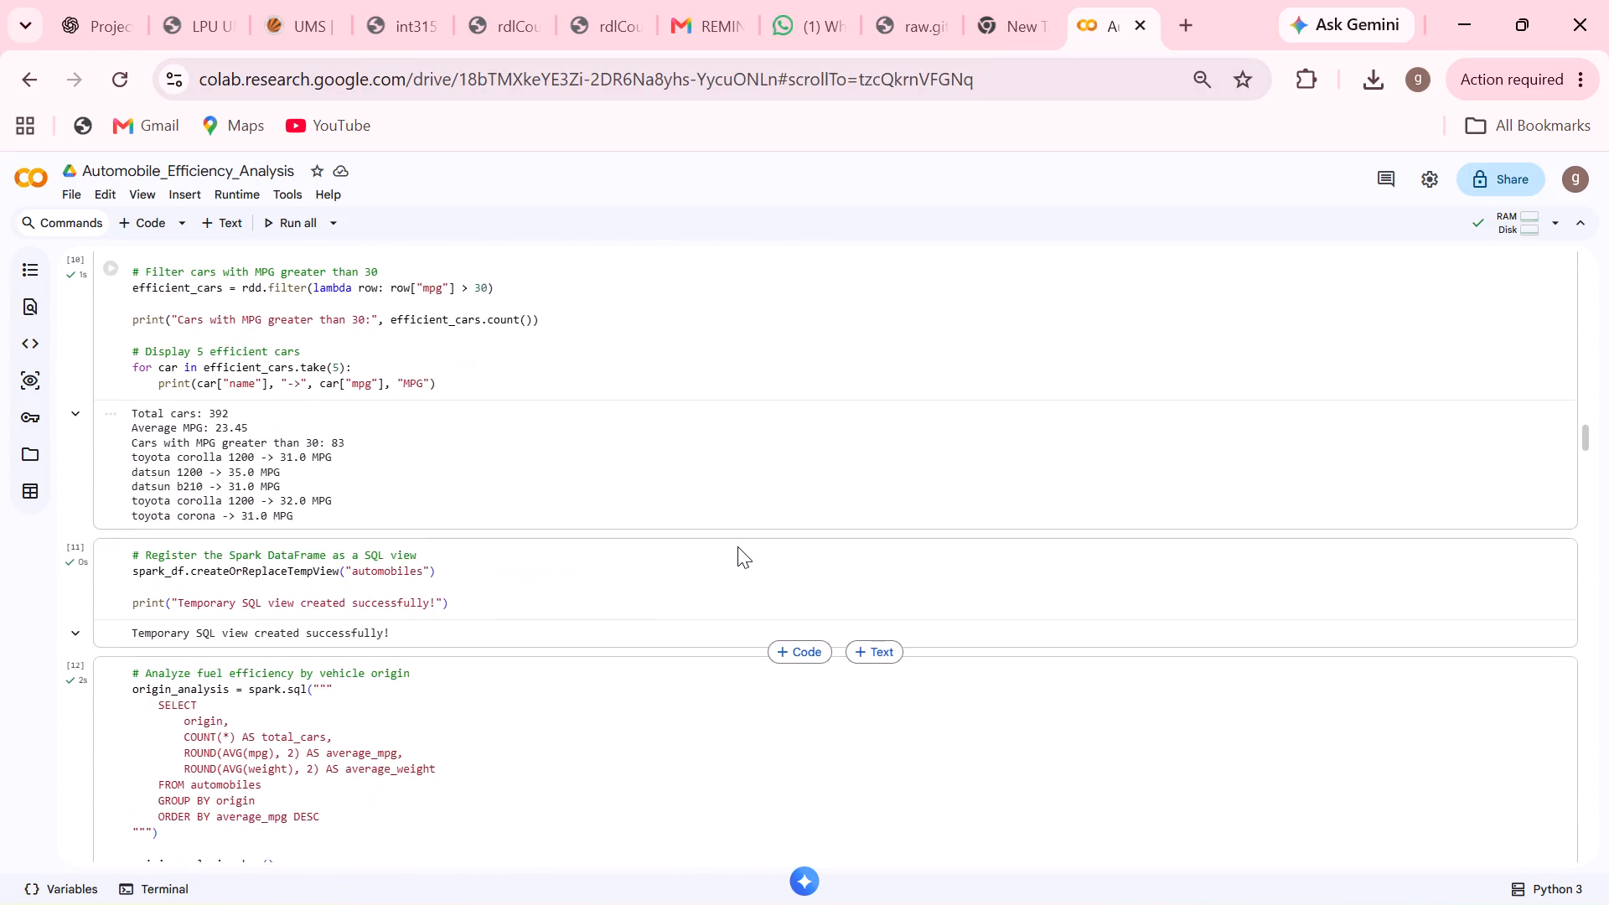
scroll(737, 546, "up", 6)
scroll(737, 546, "down", 1)
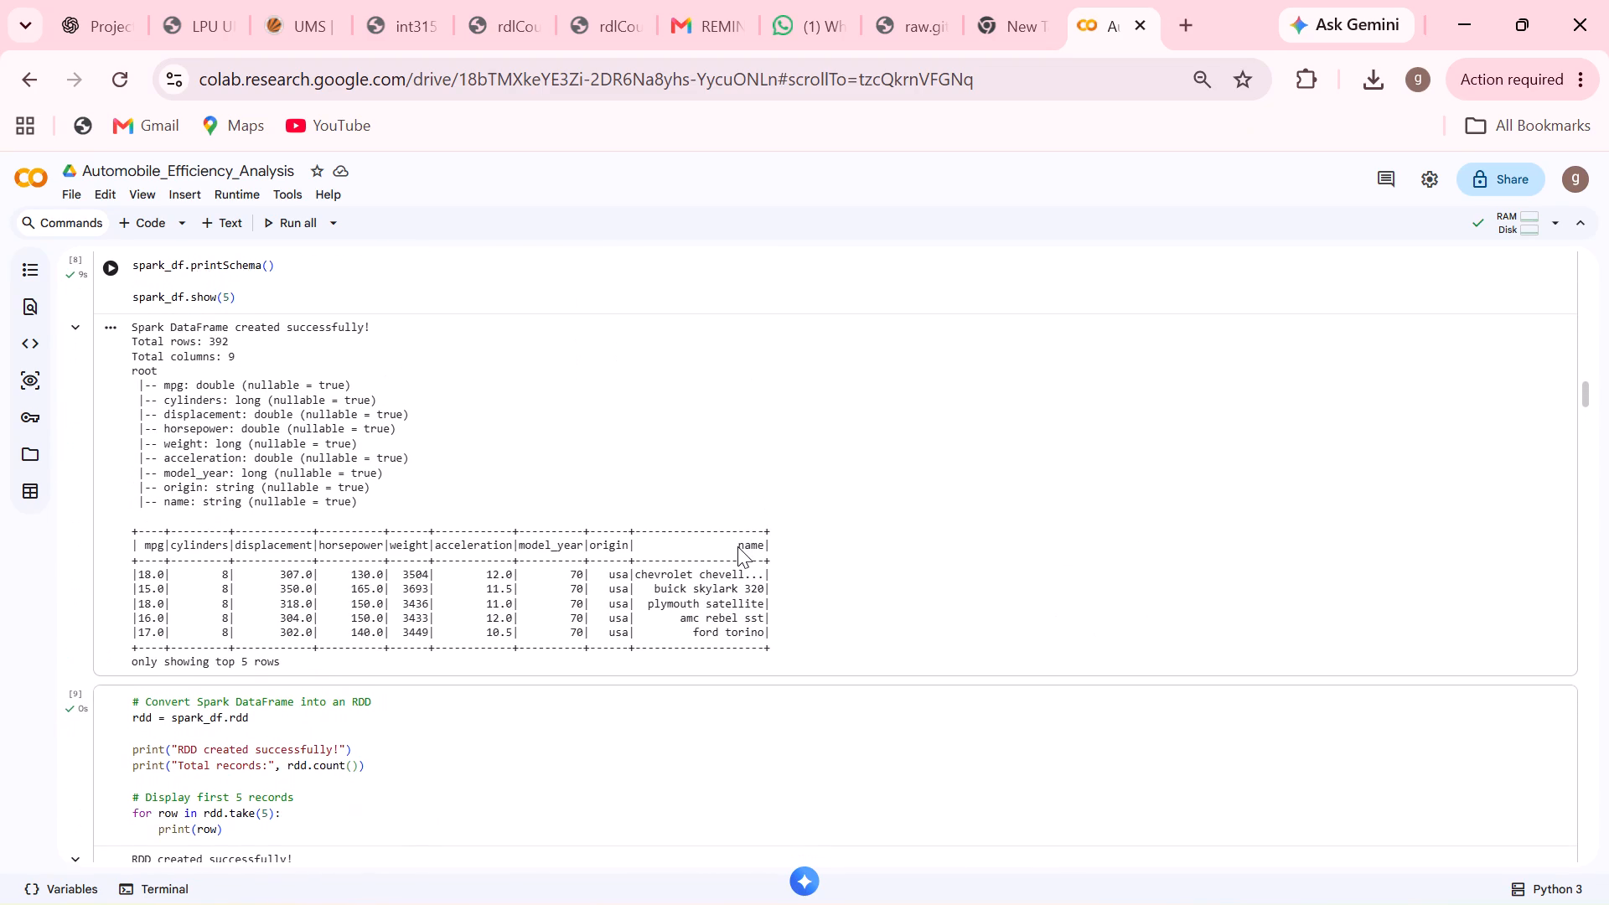
scroll(737, 546, "down", 4)
scroll(737, 546, "up", 3)
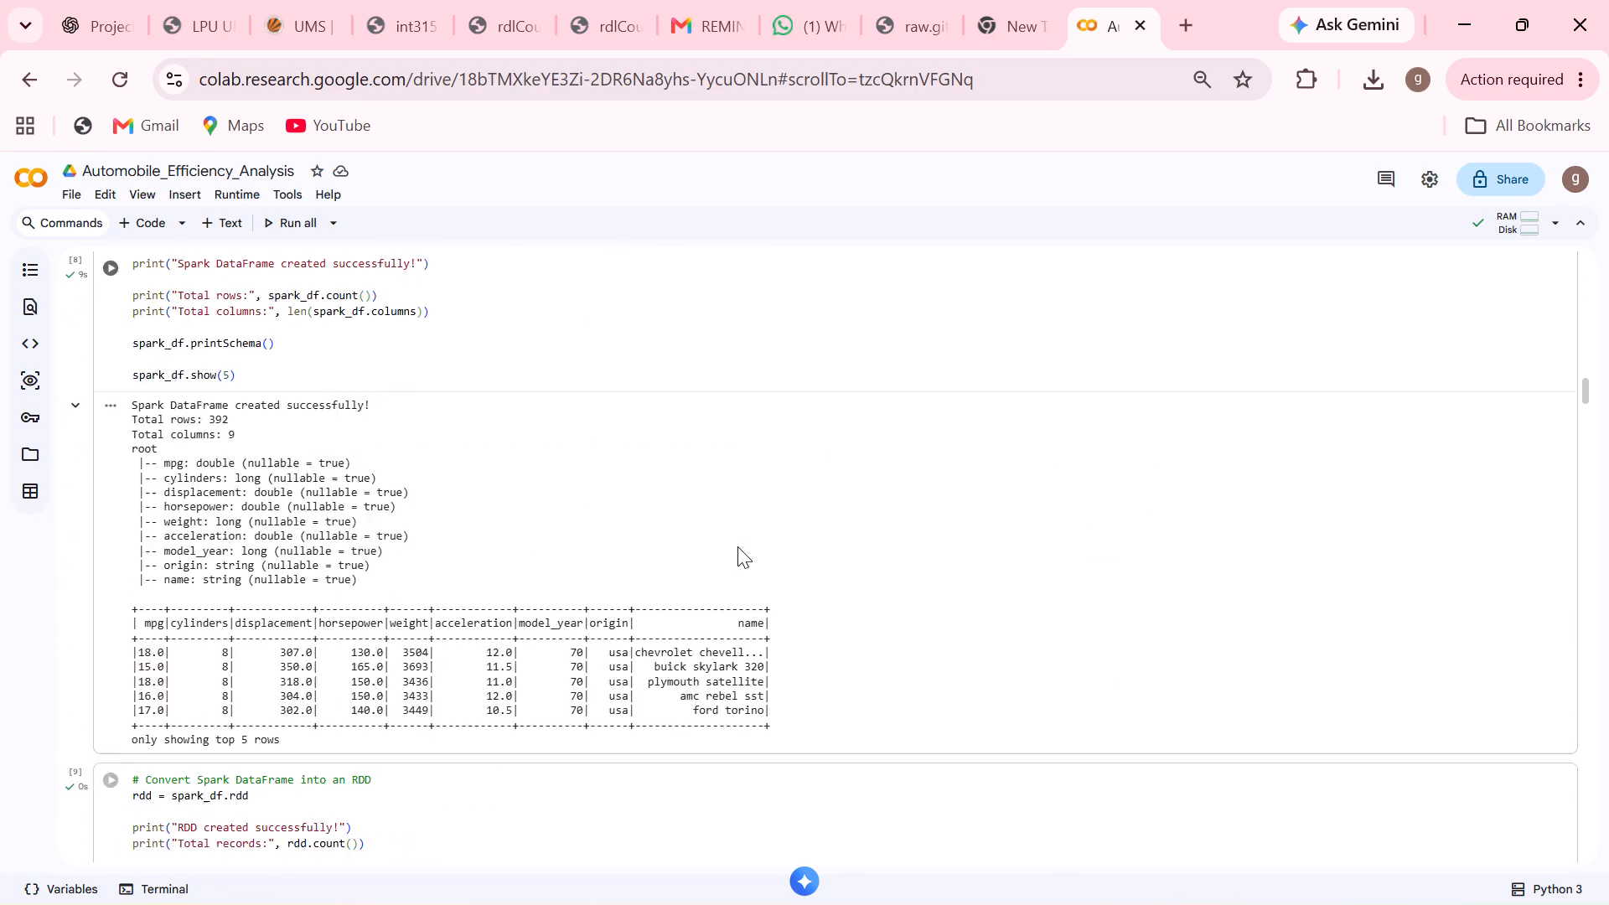
scroll(737, 546, "up", 5)
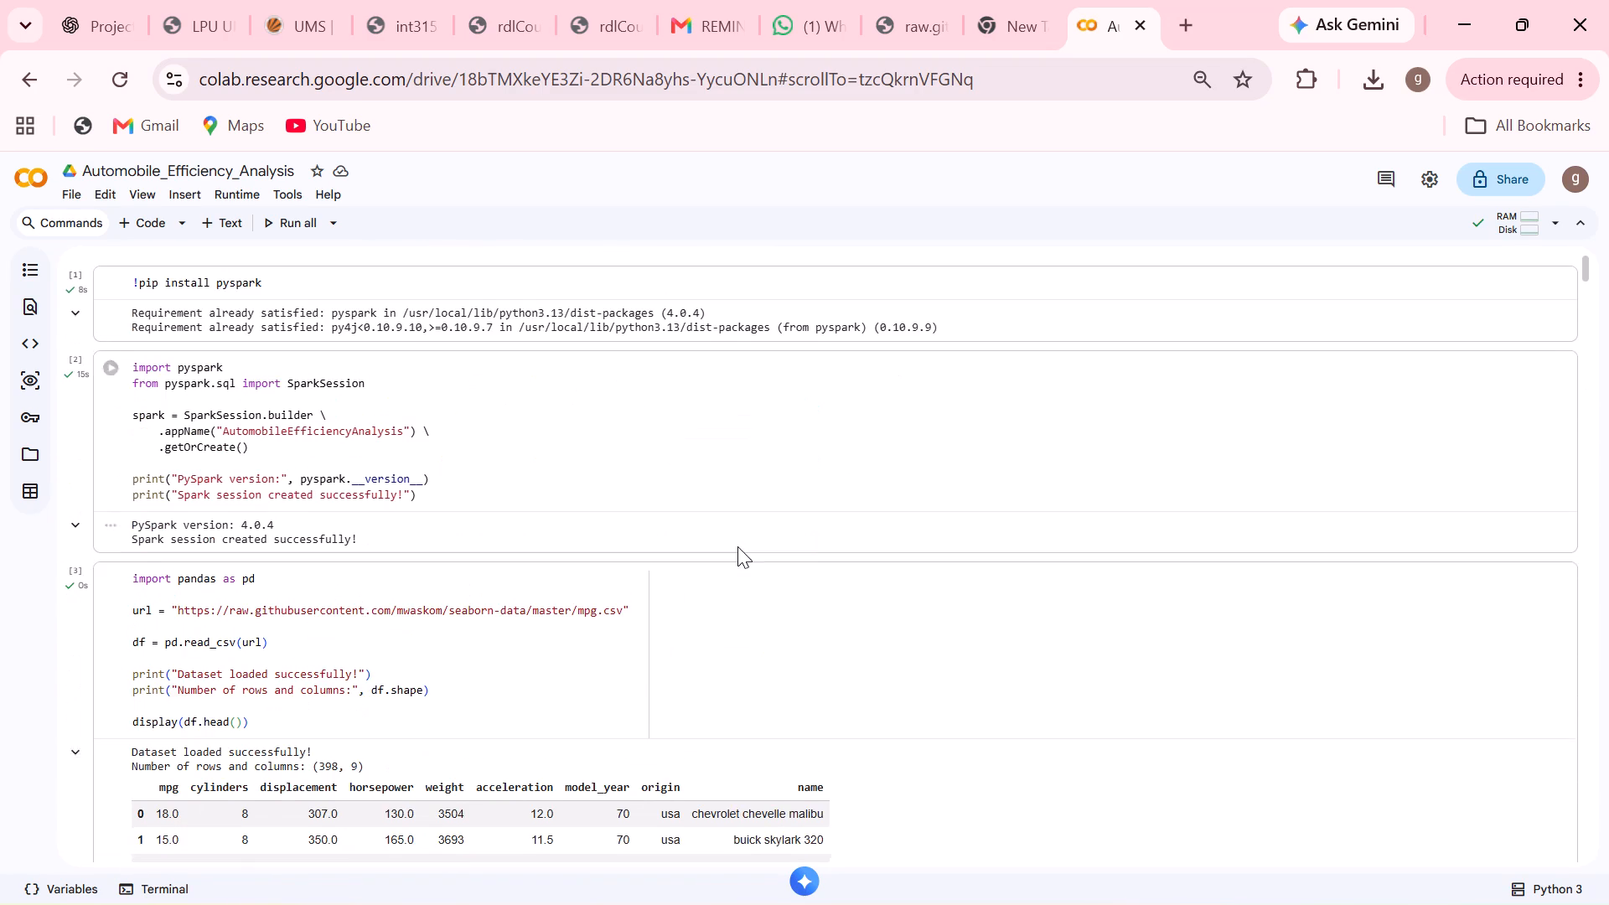
scroll(737, 546, "up", 2)
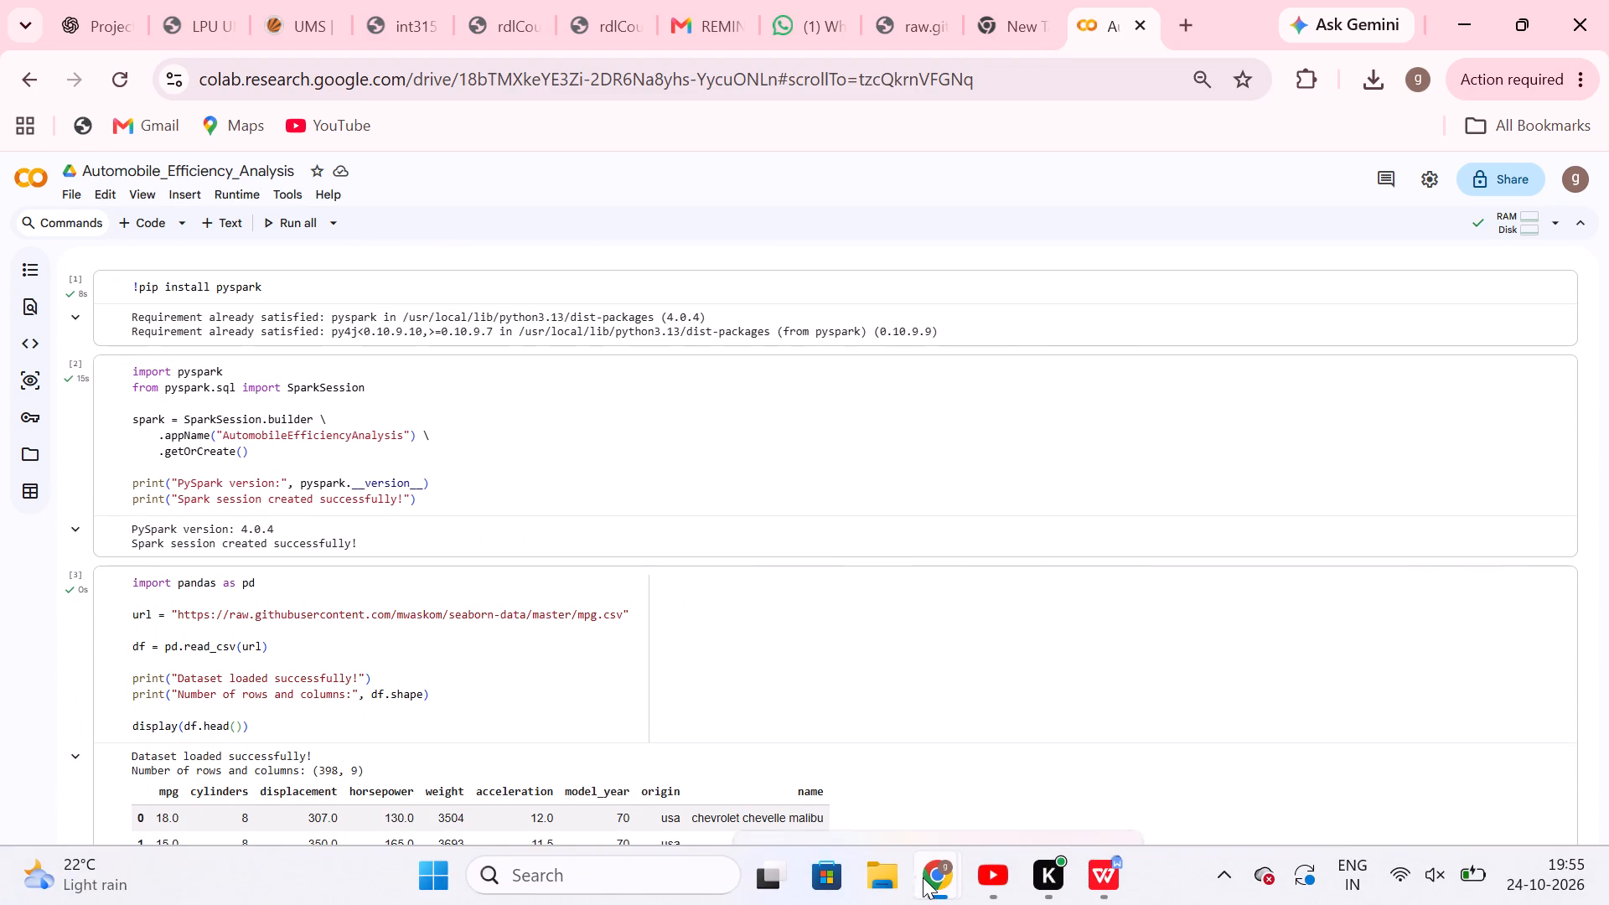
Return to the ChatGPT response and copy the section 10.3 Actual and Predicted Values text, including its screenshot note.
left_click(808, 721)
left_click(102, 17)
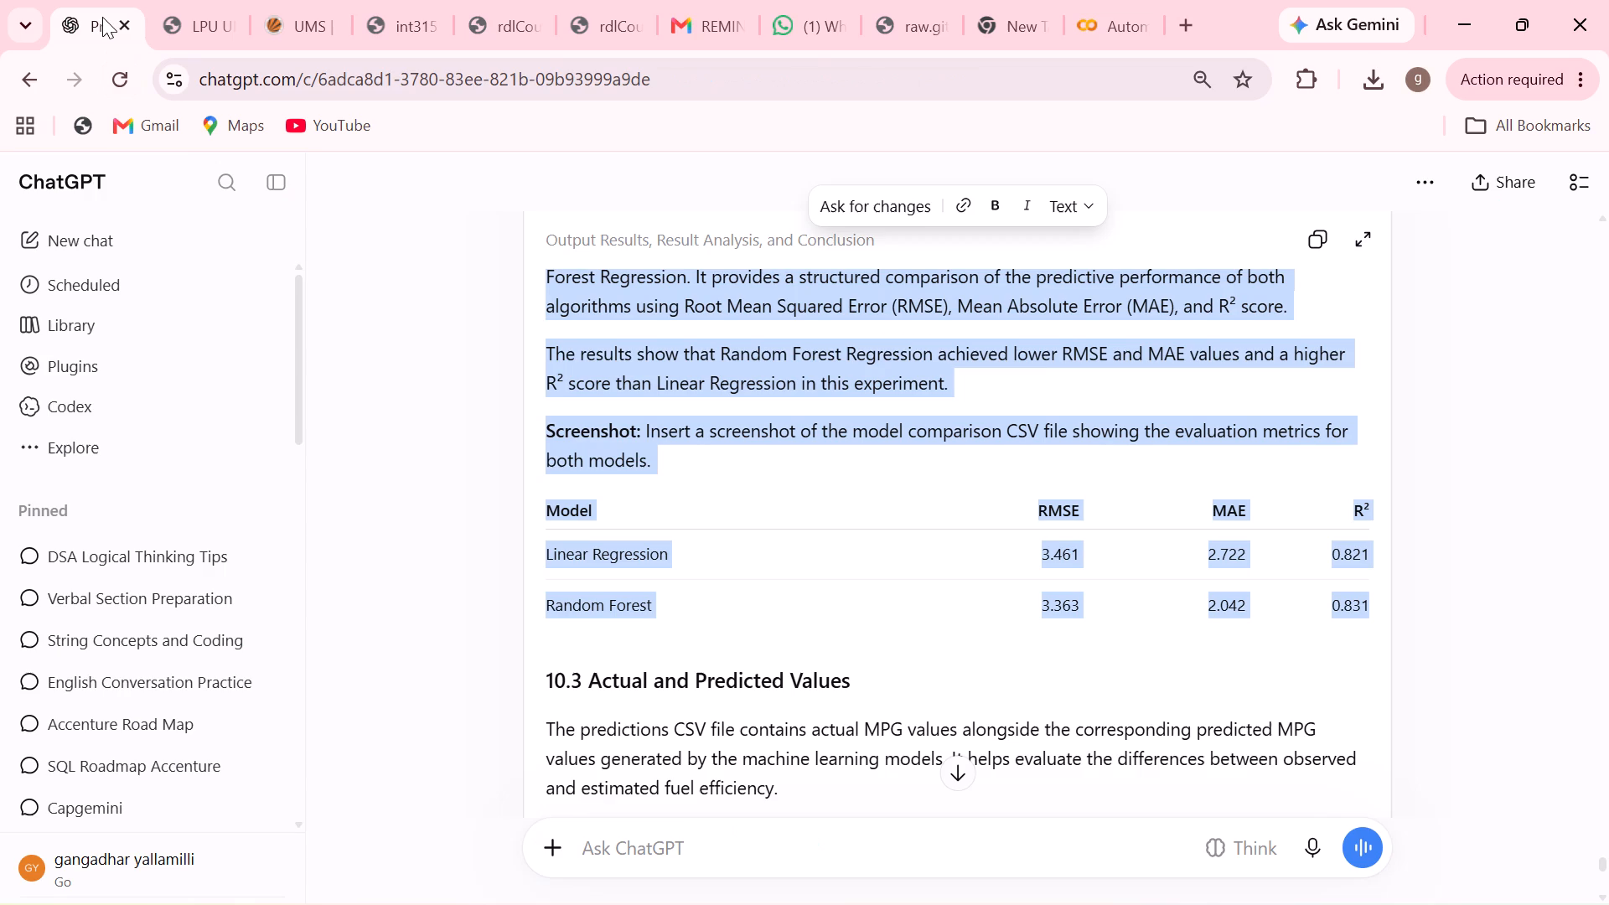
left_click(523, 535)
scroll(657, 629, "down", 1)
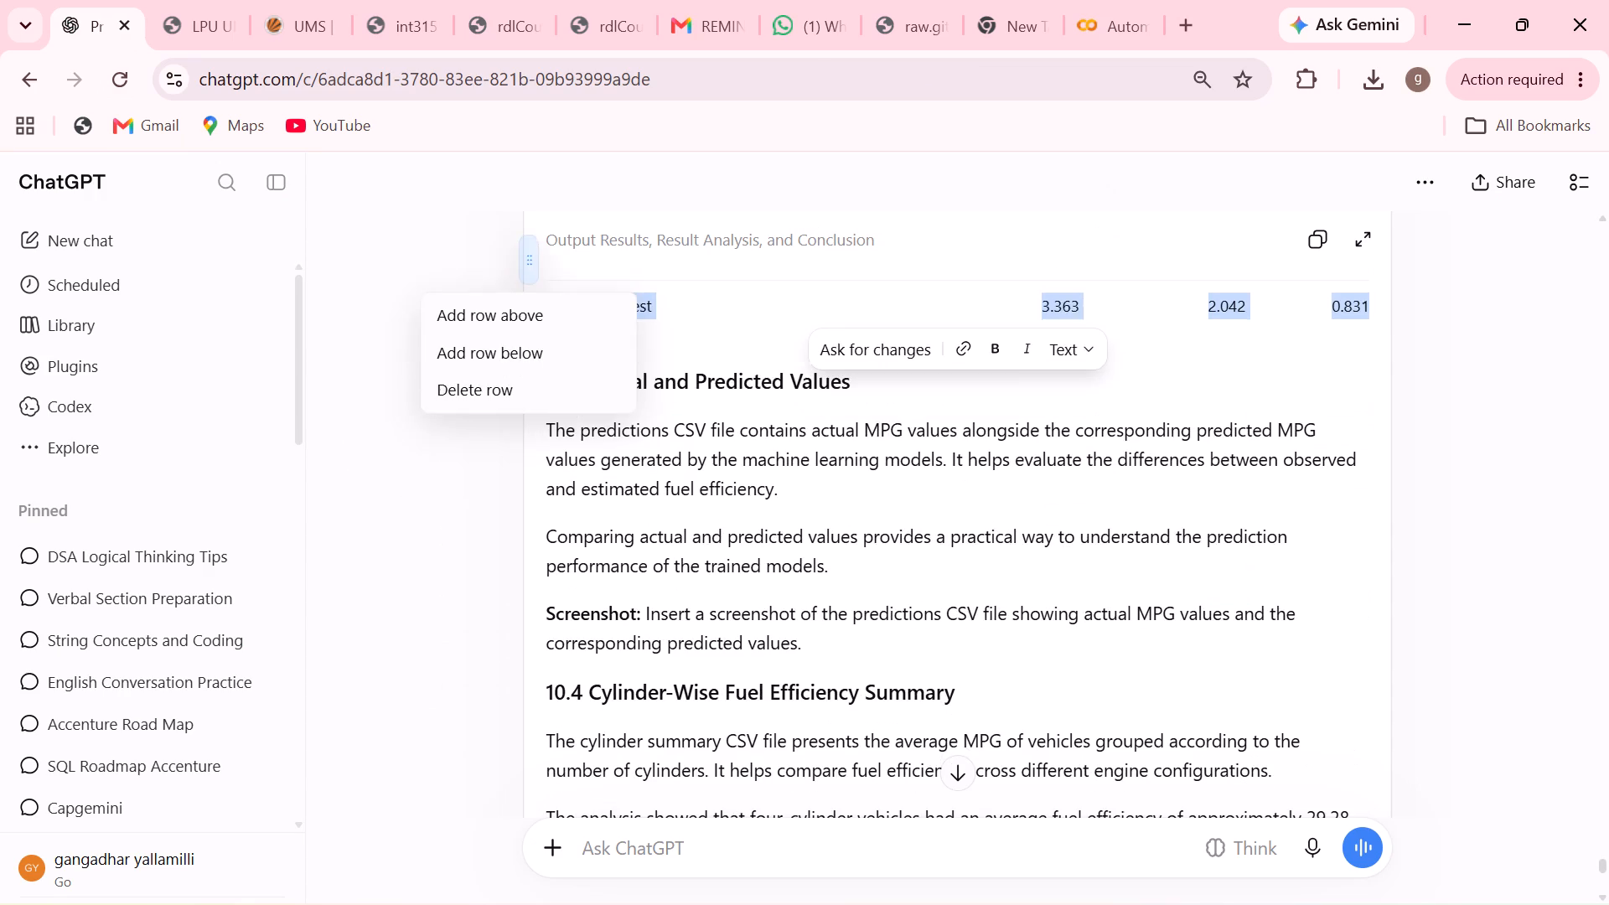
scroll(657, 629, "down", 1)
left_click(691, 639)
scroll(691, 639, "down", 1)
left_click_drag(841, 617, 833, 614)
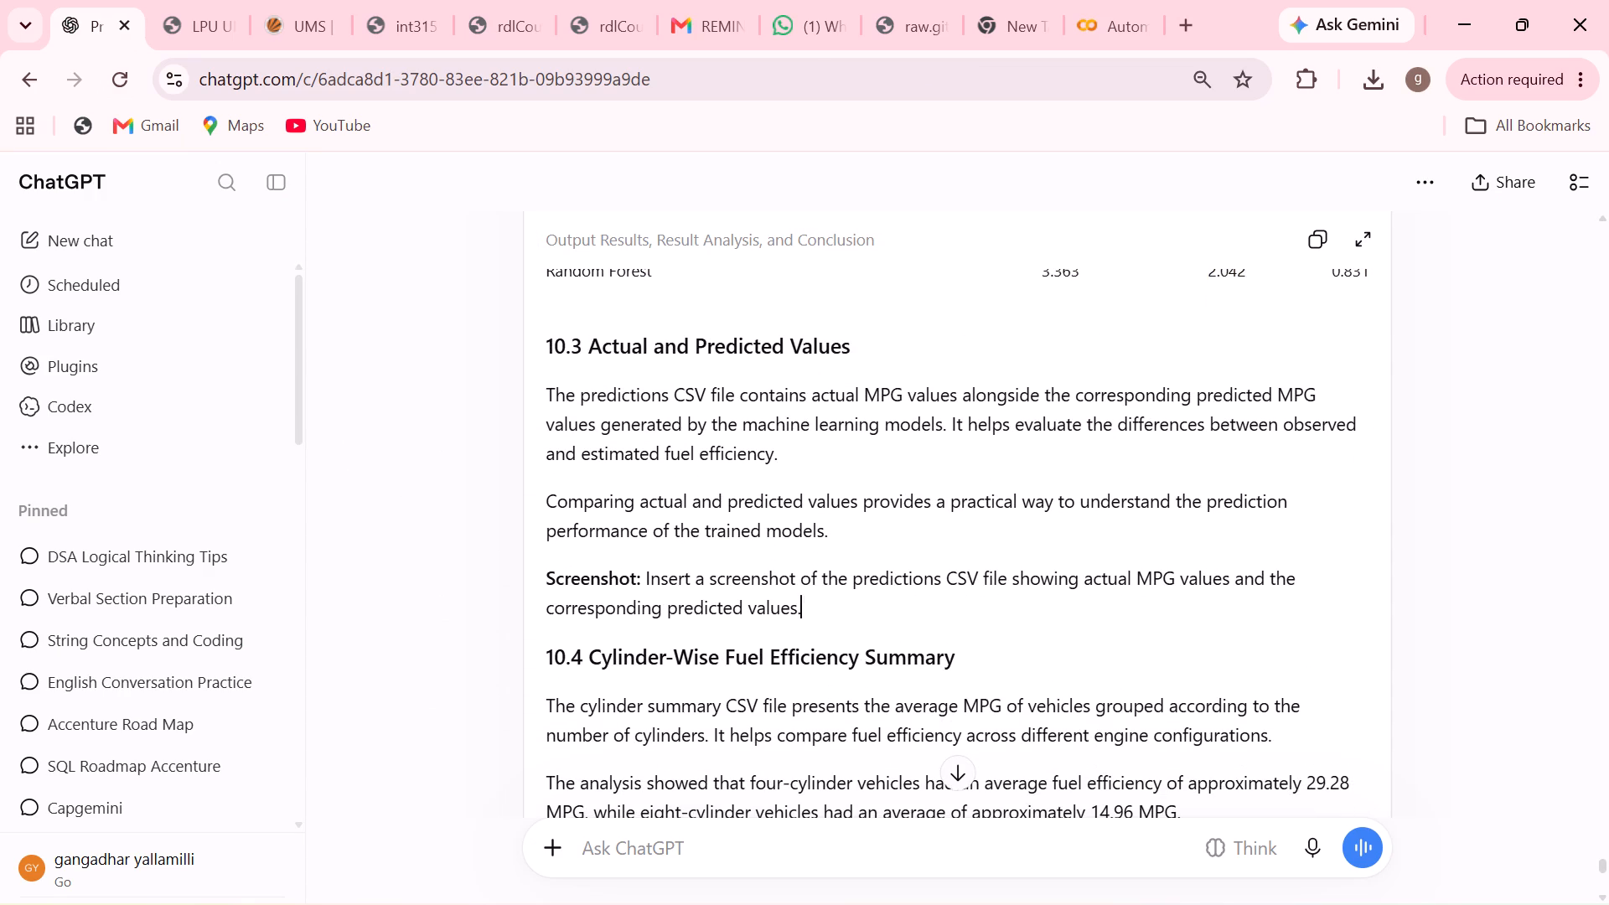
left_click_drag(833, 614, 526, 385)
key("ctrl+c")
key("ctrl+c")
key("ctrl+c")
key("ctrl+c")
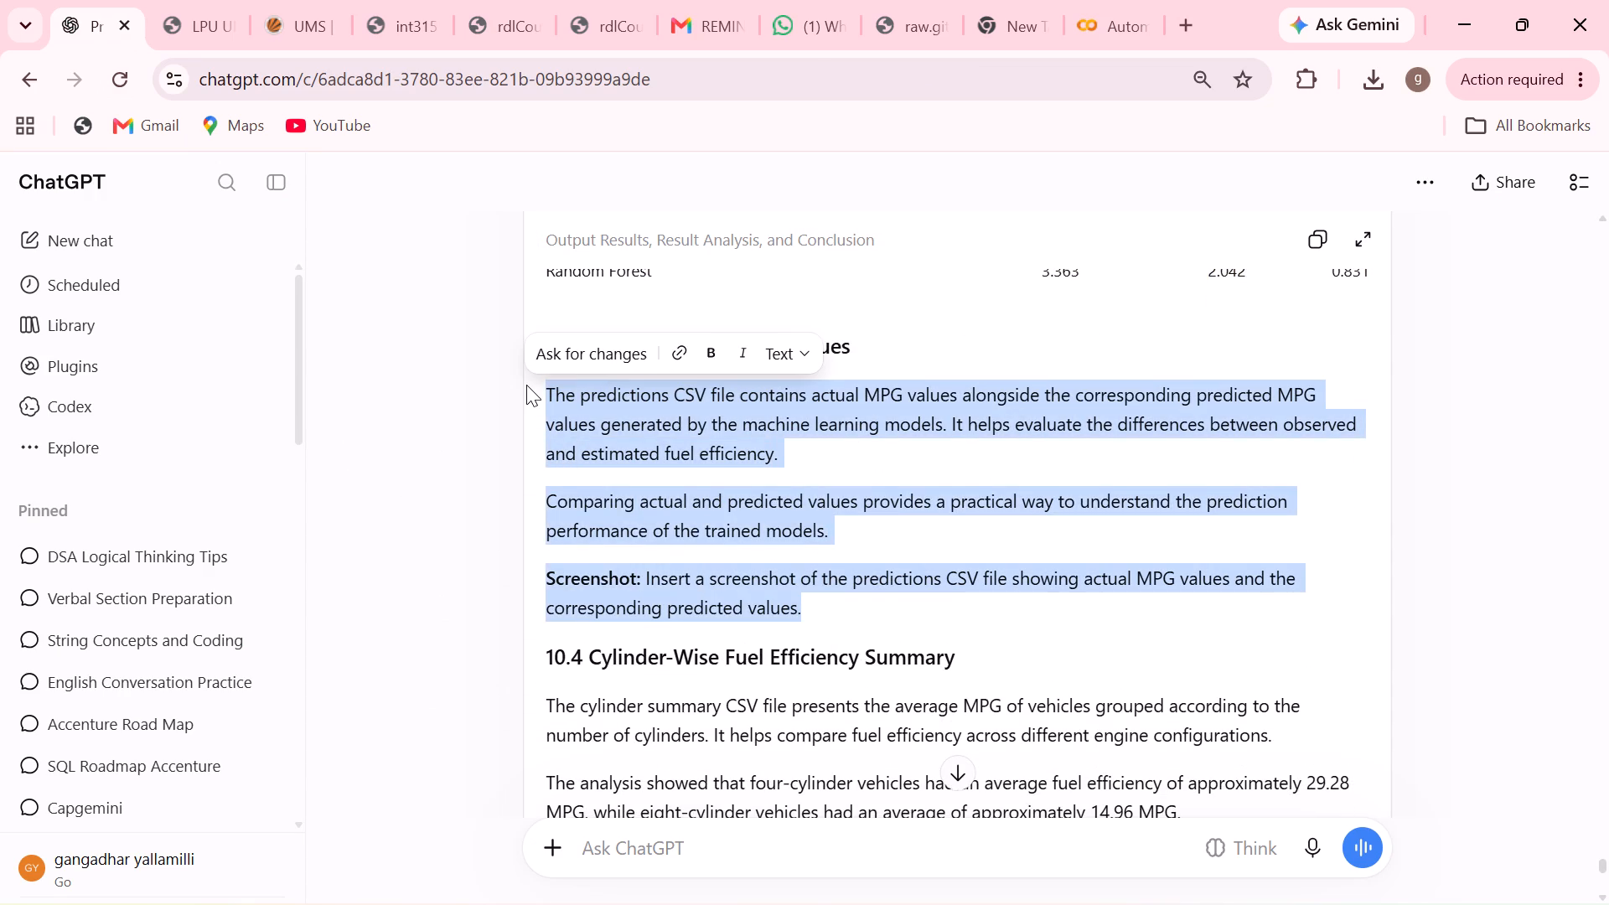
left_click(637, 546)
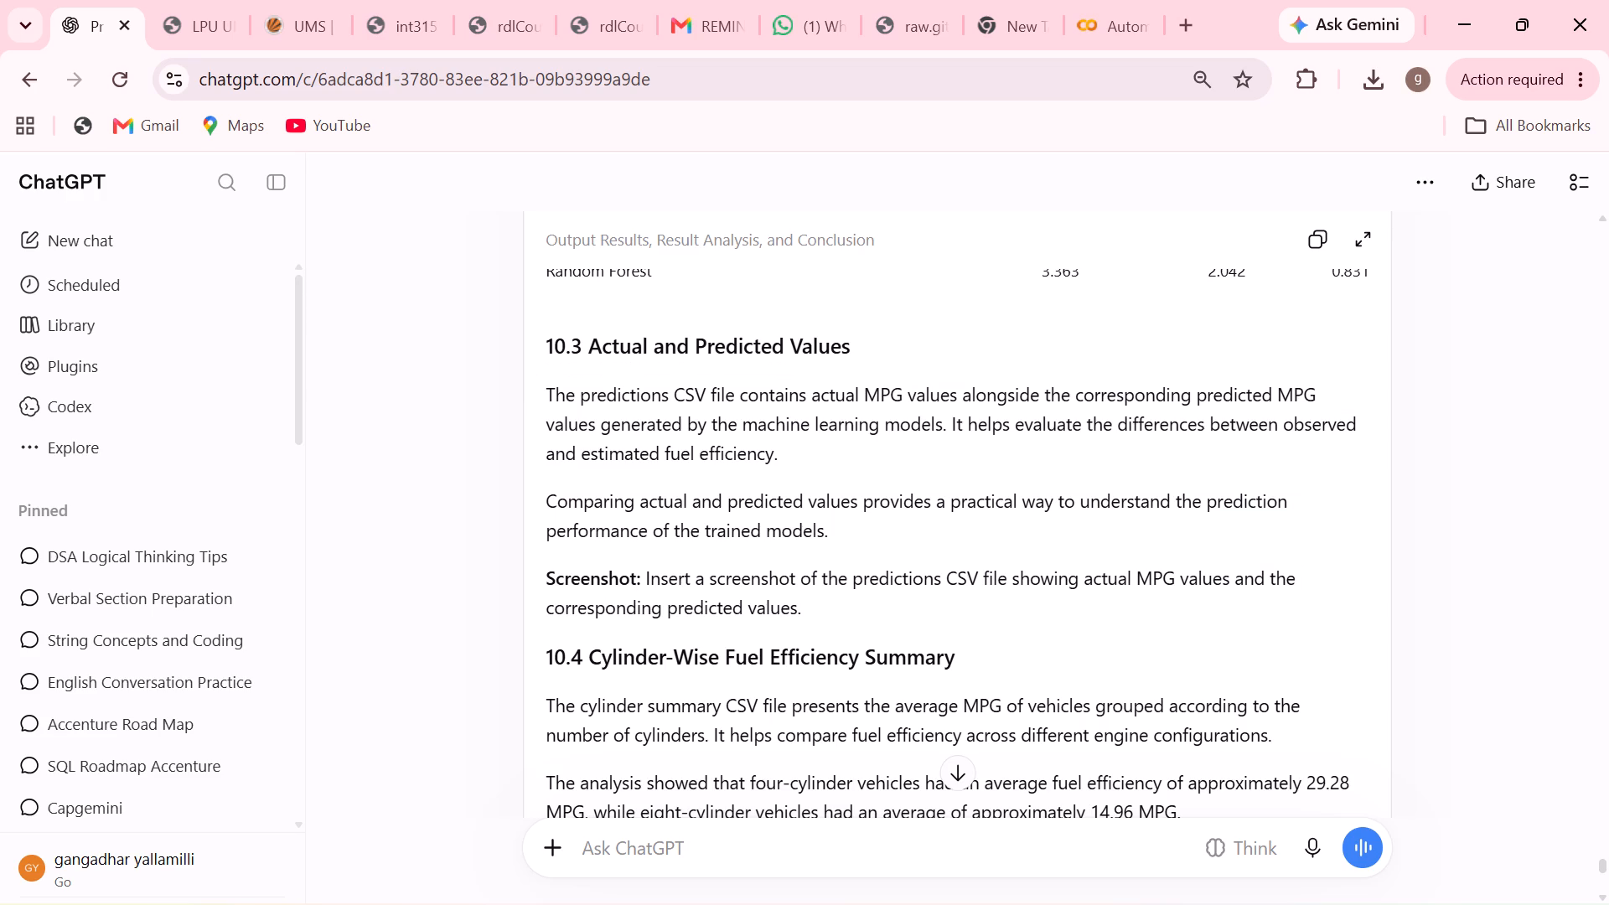
Copy the section 11.1 Model Performance Comparison text from the ChatGPT response, including the evaluation metrics table and the closing sentence.
scroll(637, 546, "down", 5)
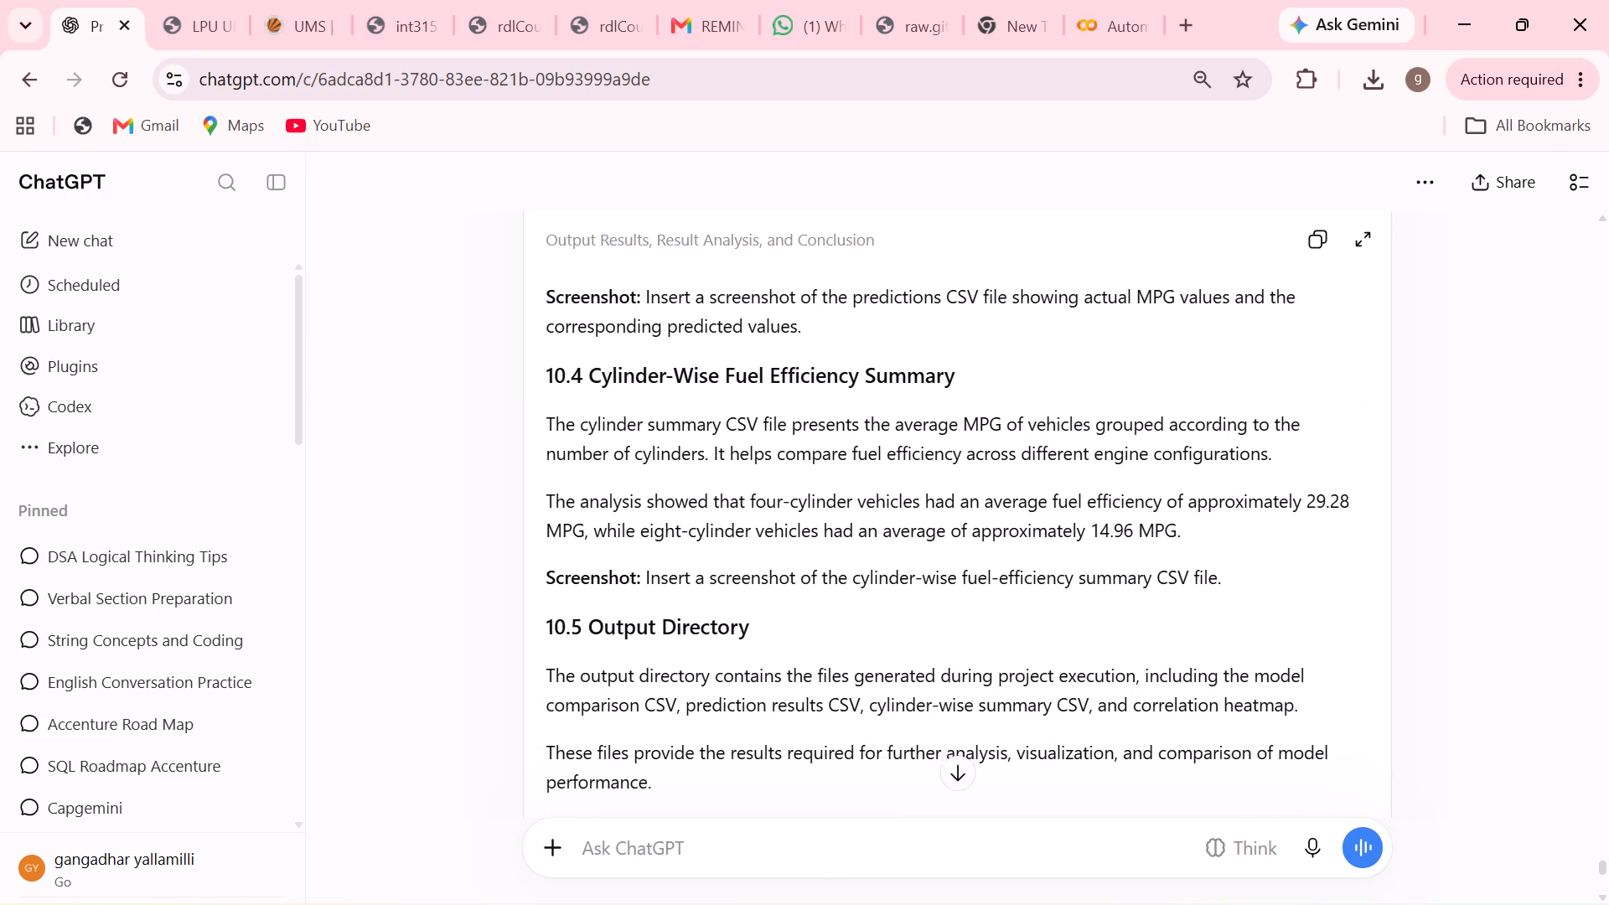
scroll(637, 546, "down", 2)
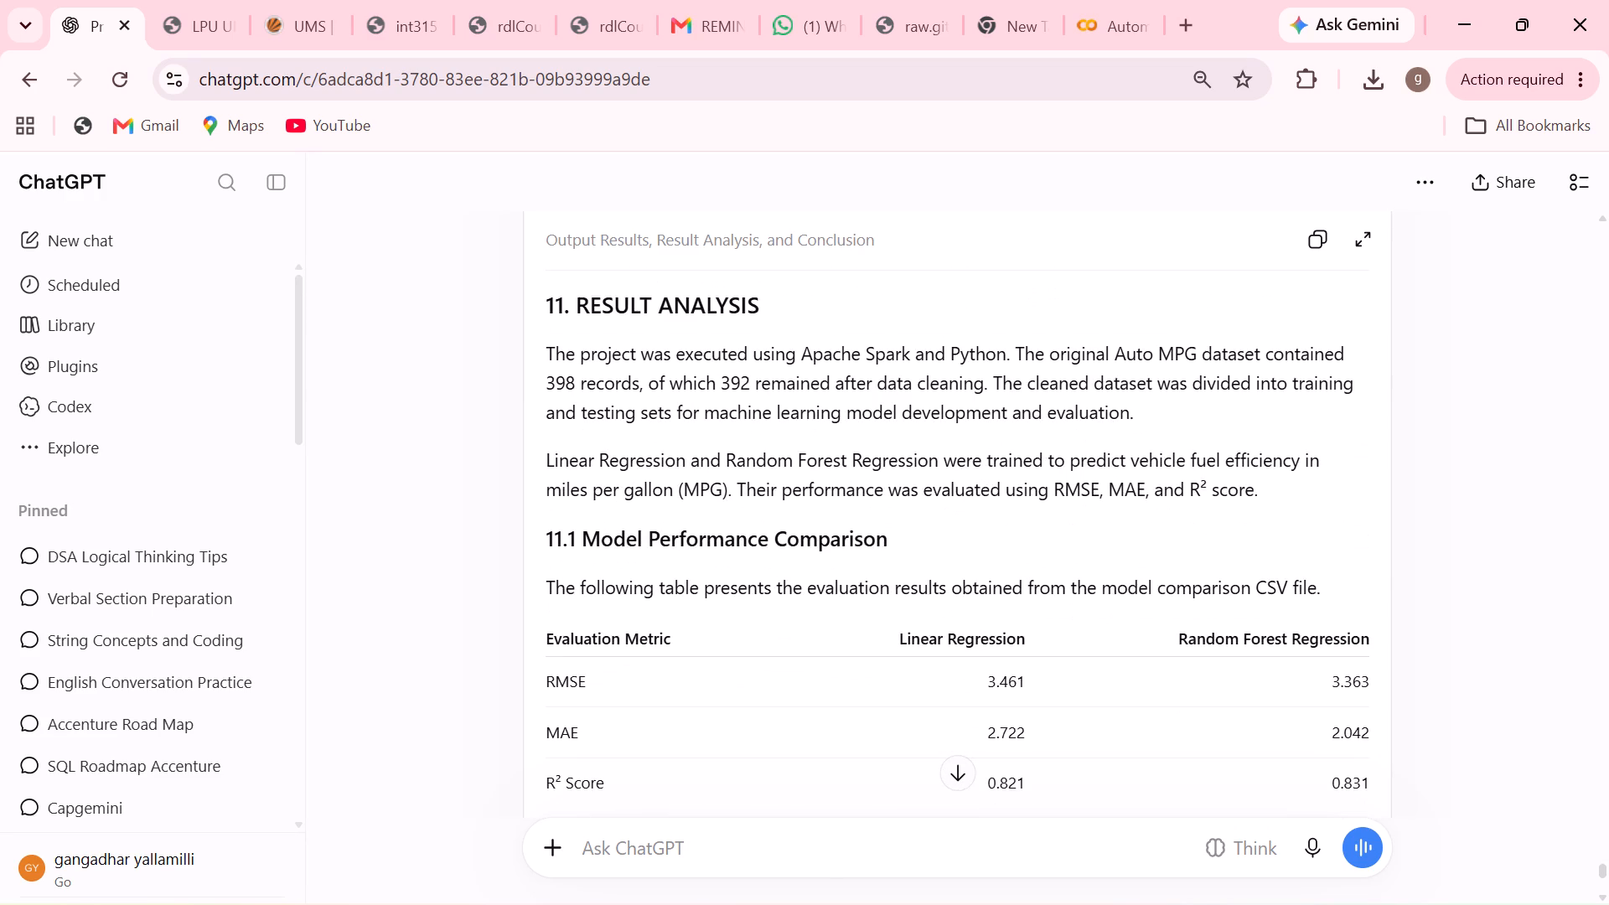
scroll(637, 546, "down", 2)
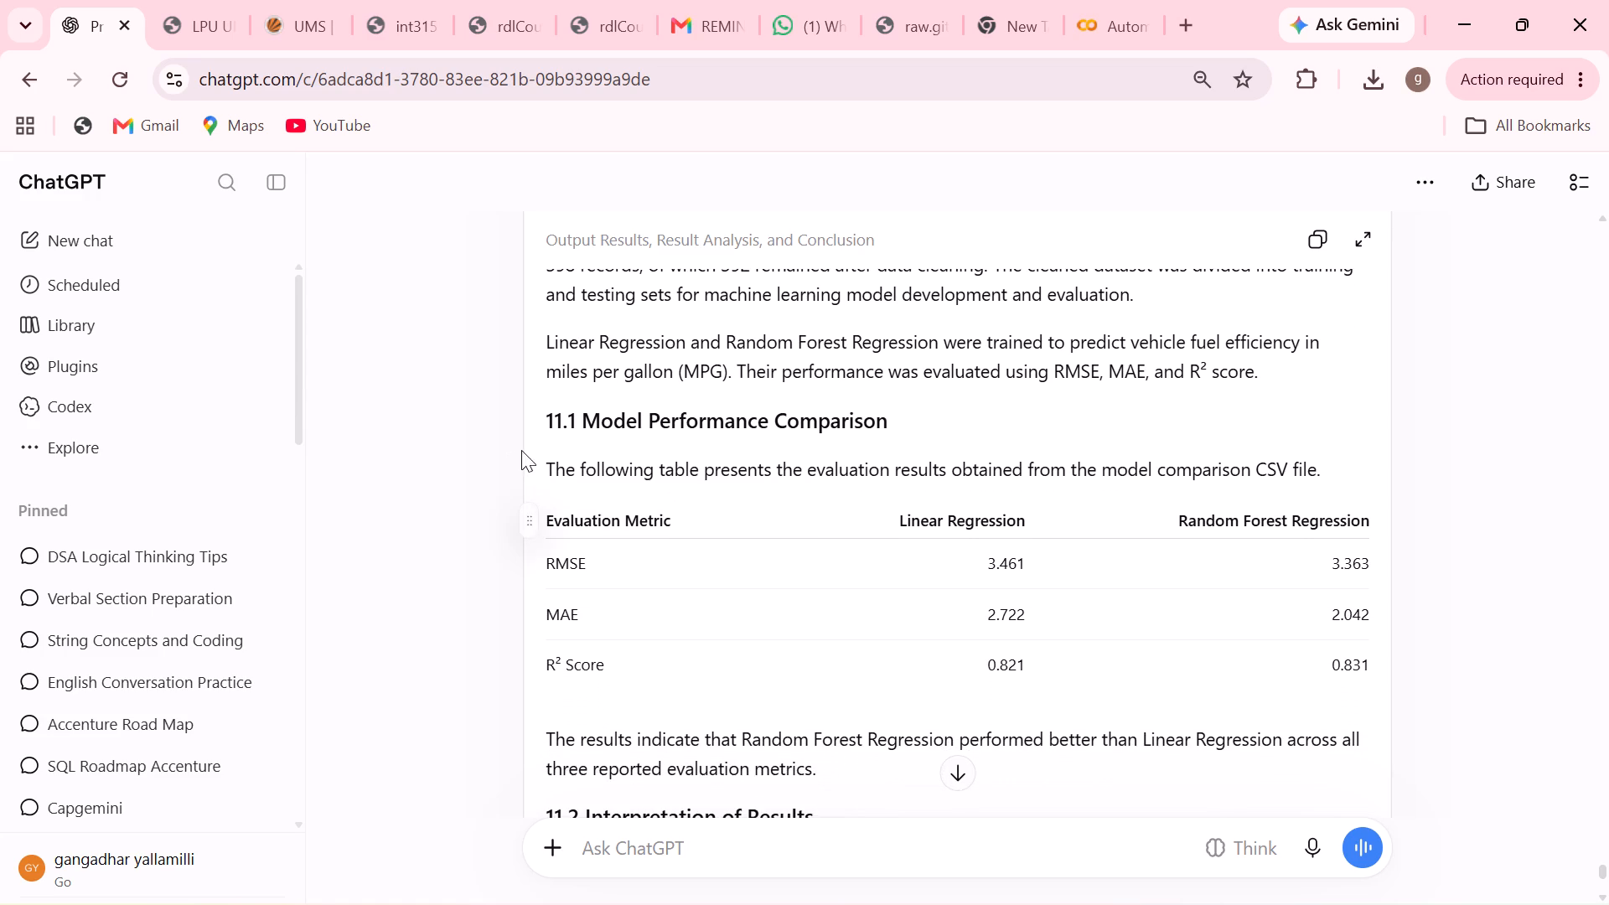
left_click_drag(536, 457, 803, 603)
scroll(820, 743, "down", 1)
left_click_drag(818, 748, 540, 436)
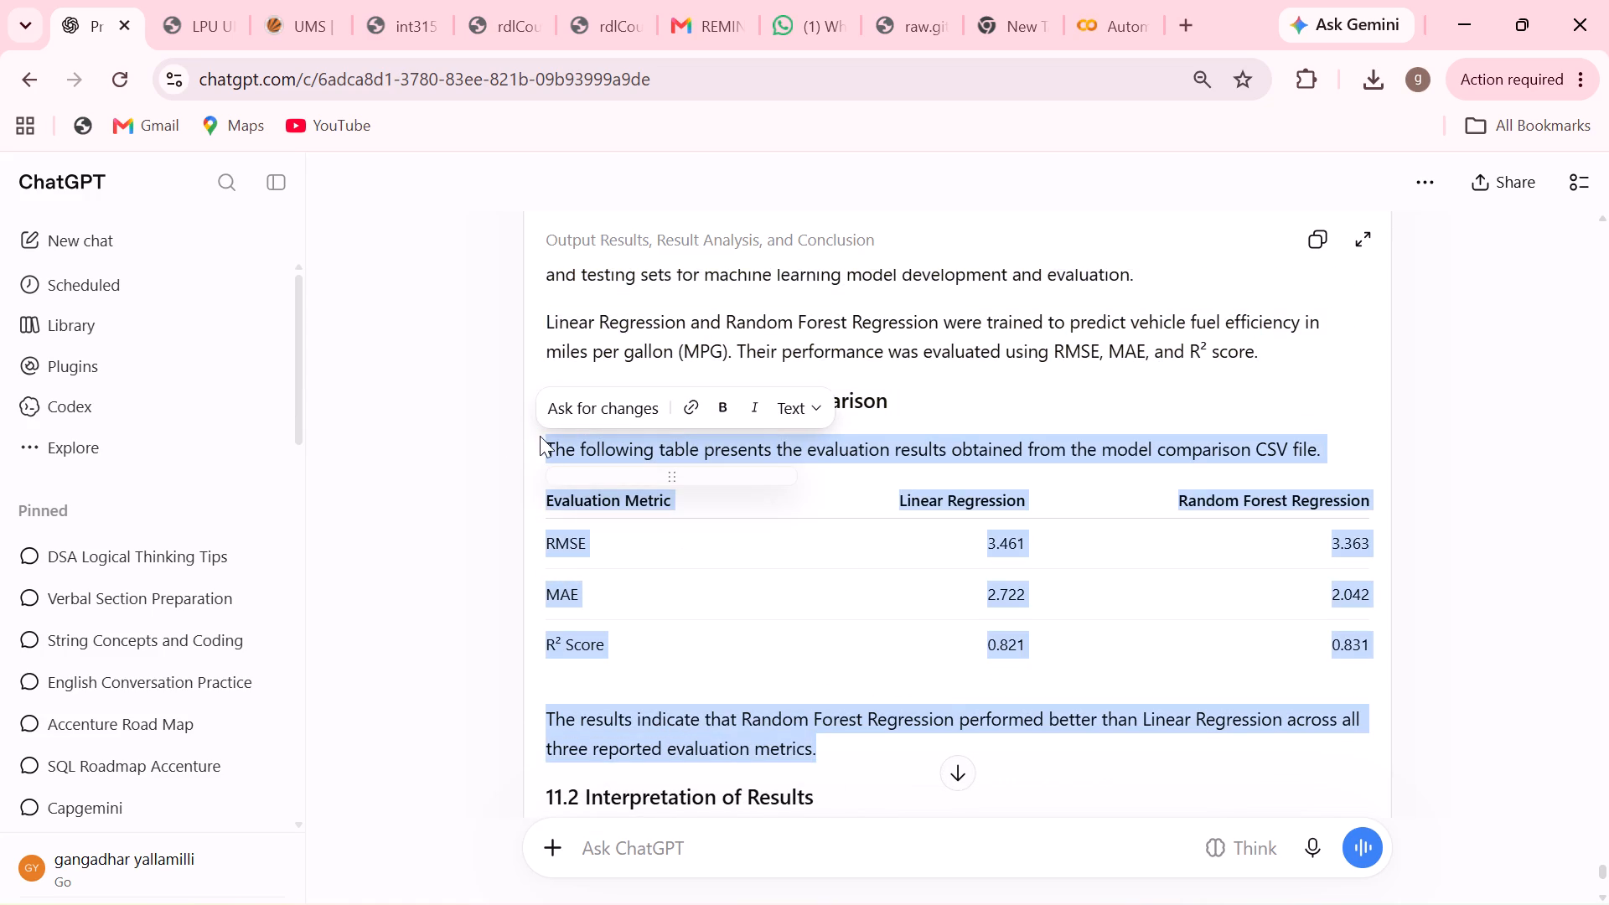
left_click_drag(540, 436, 538, 437)
key("ctrl+c")
key("ctrl+c")
key("ctrl+c")
key("ctrl+c")
left_click(719, 575)
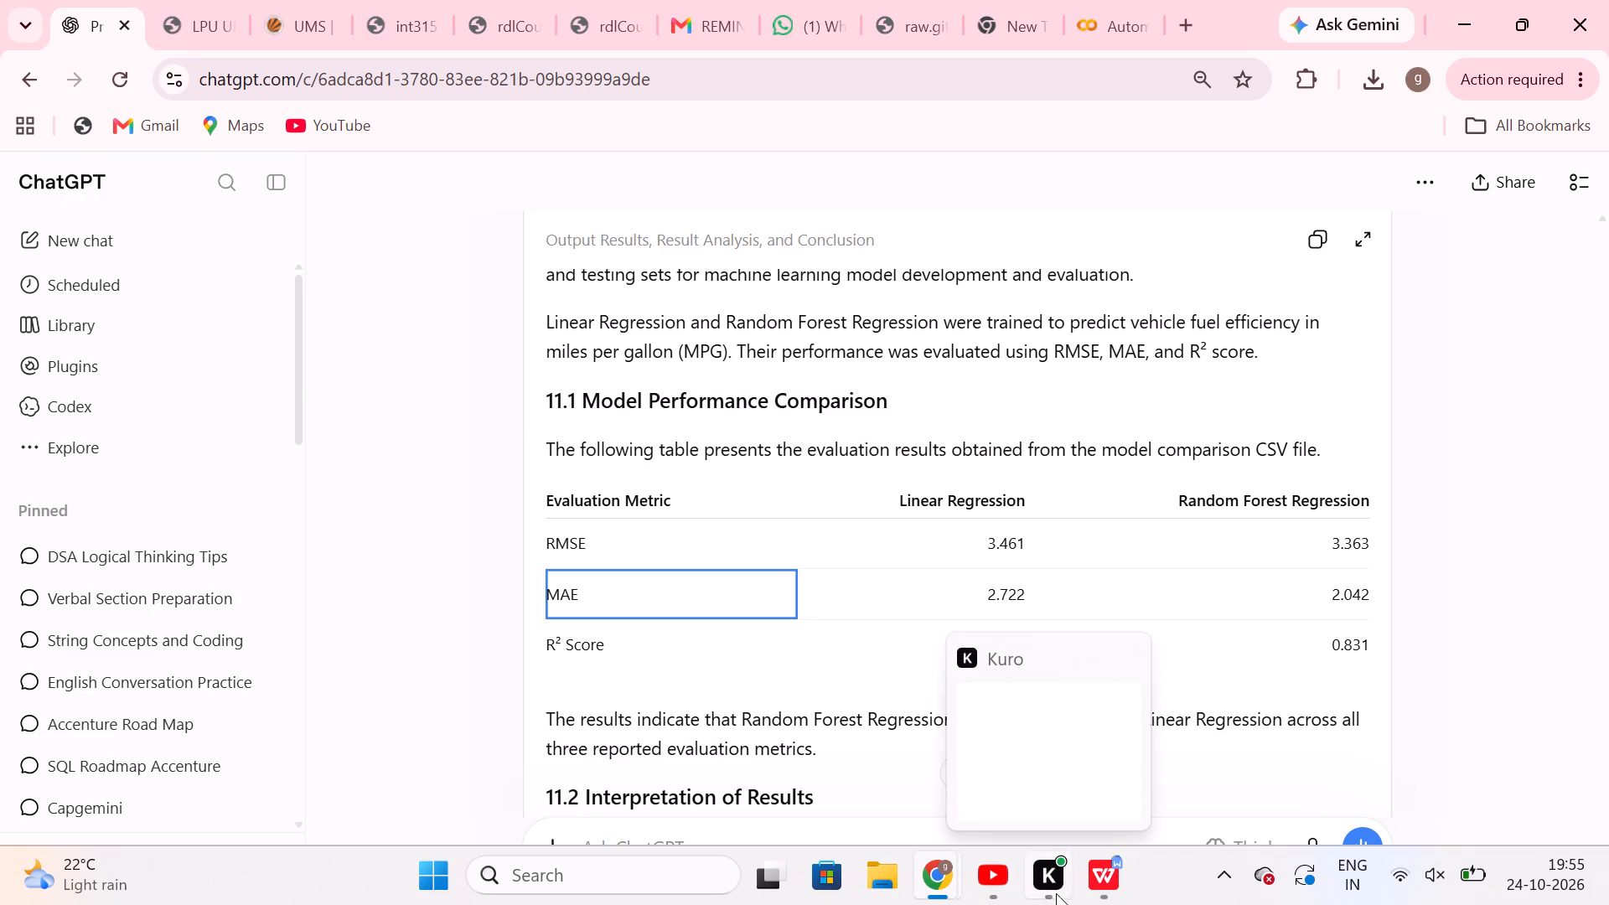
Switch to the int315 (1).docx report in WPS Office and review its sections from 10.3 Actual and Predicted Values through the conclusion.
left_click(1058, 762)
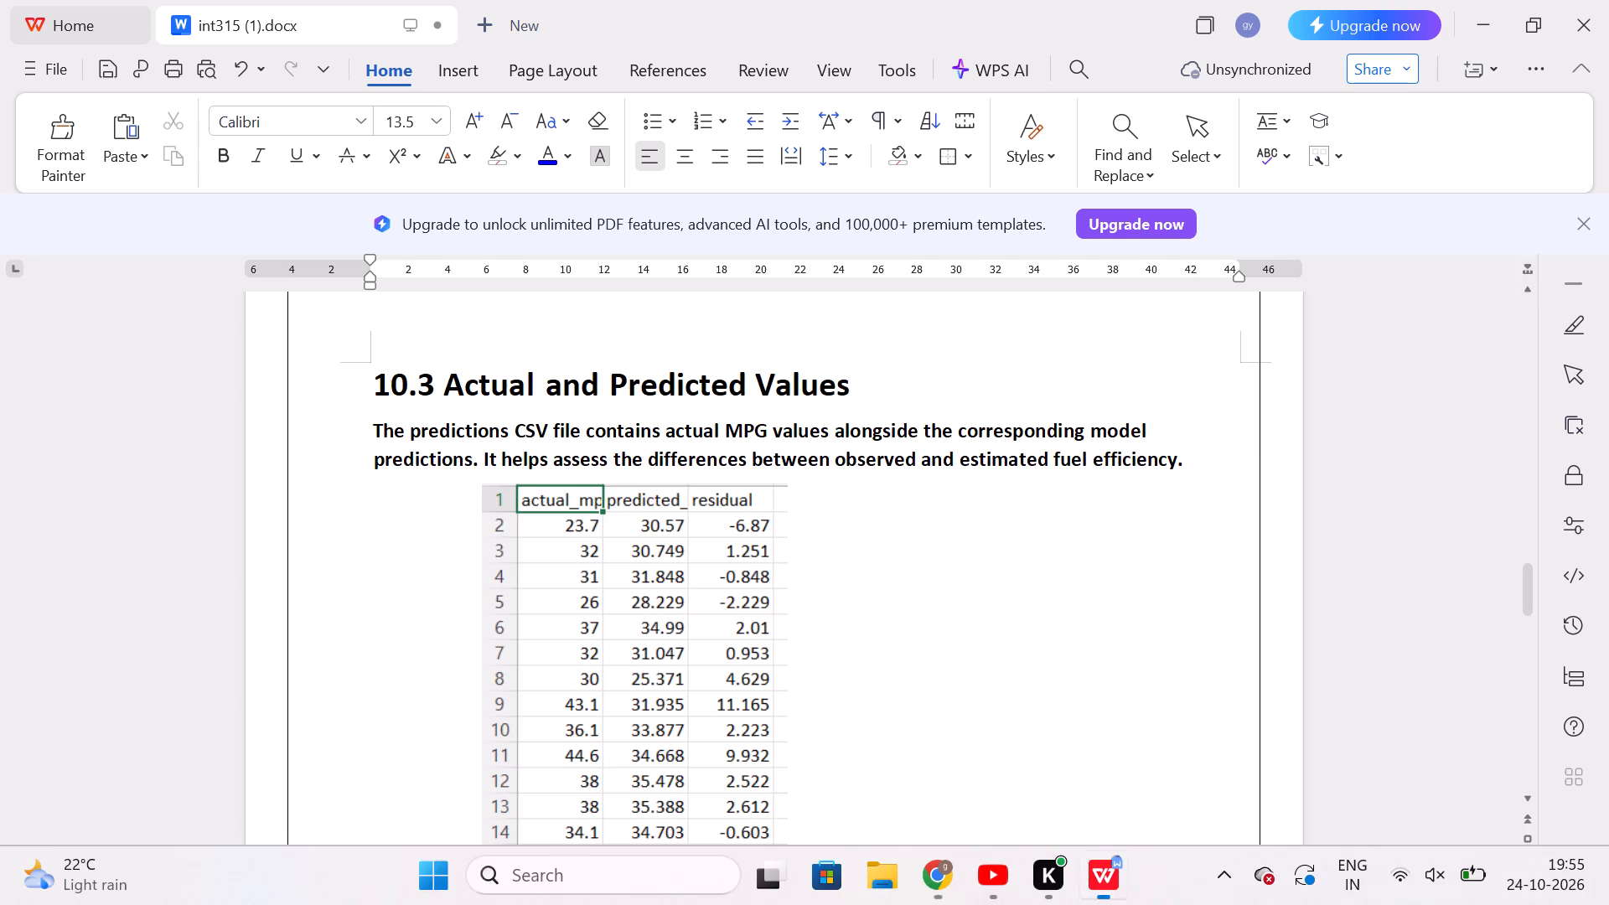
scroll(773, 592, "down", 10)
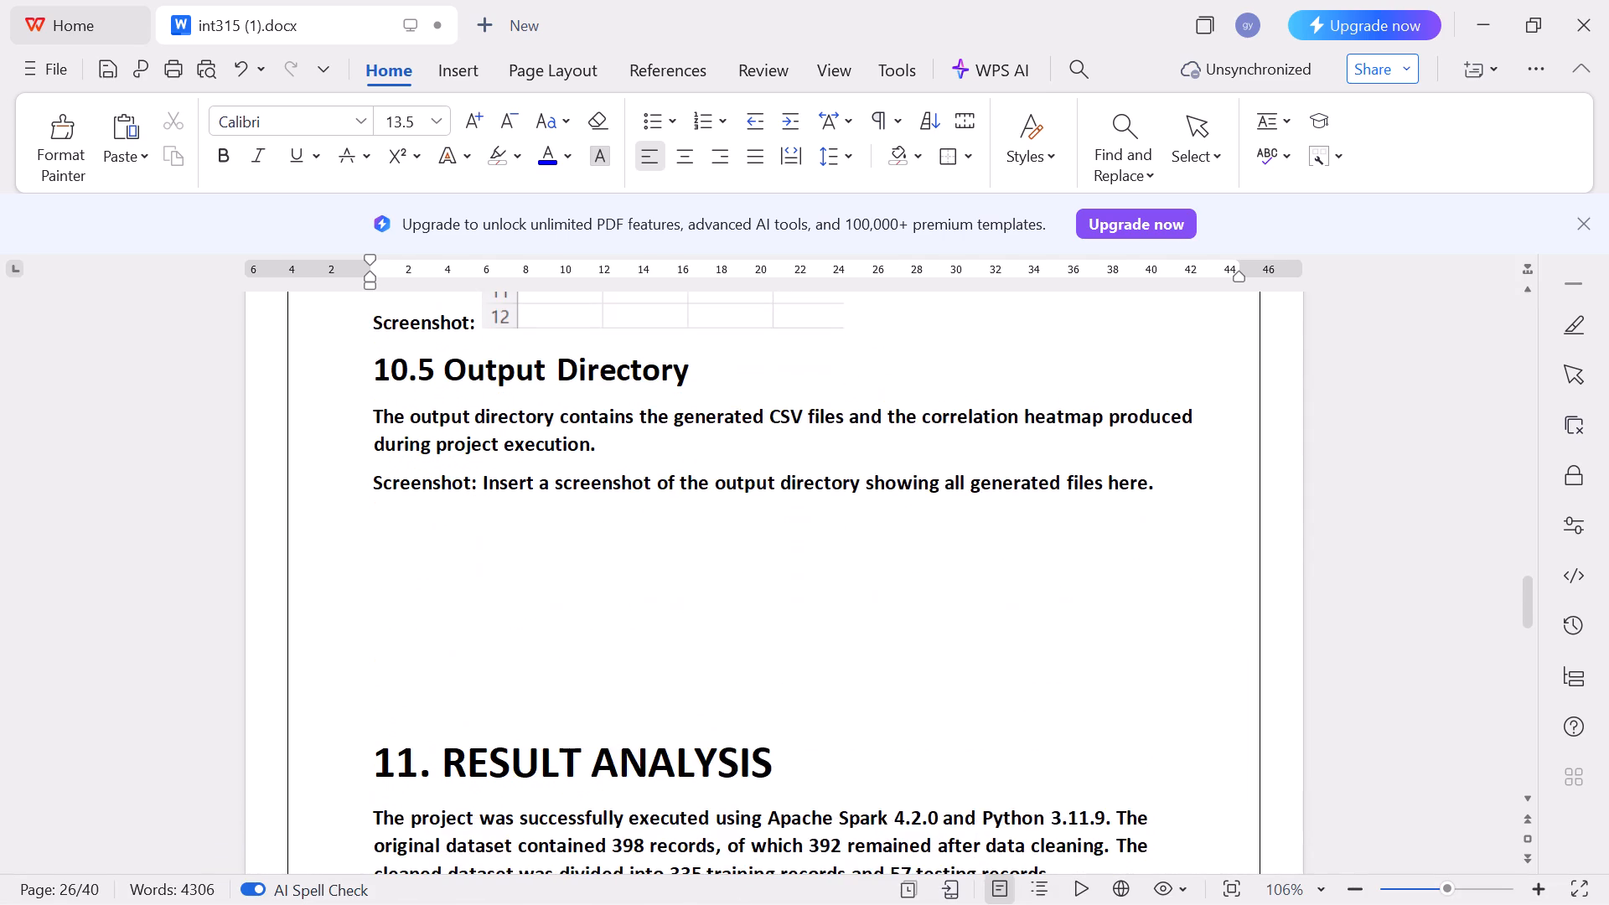
scroll(773, 592, "down", 3)
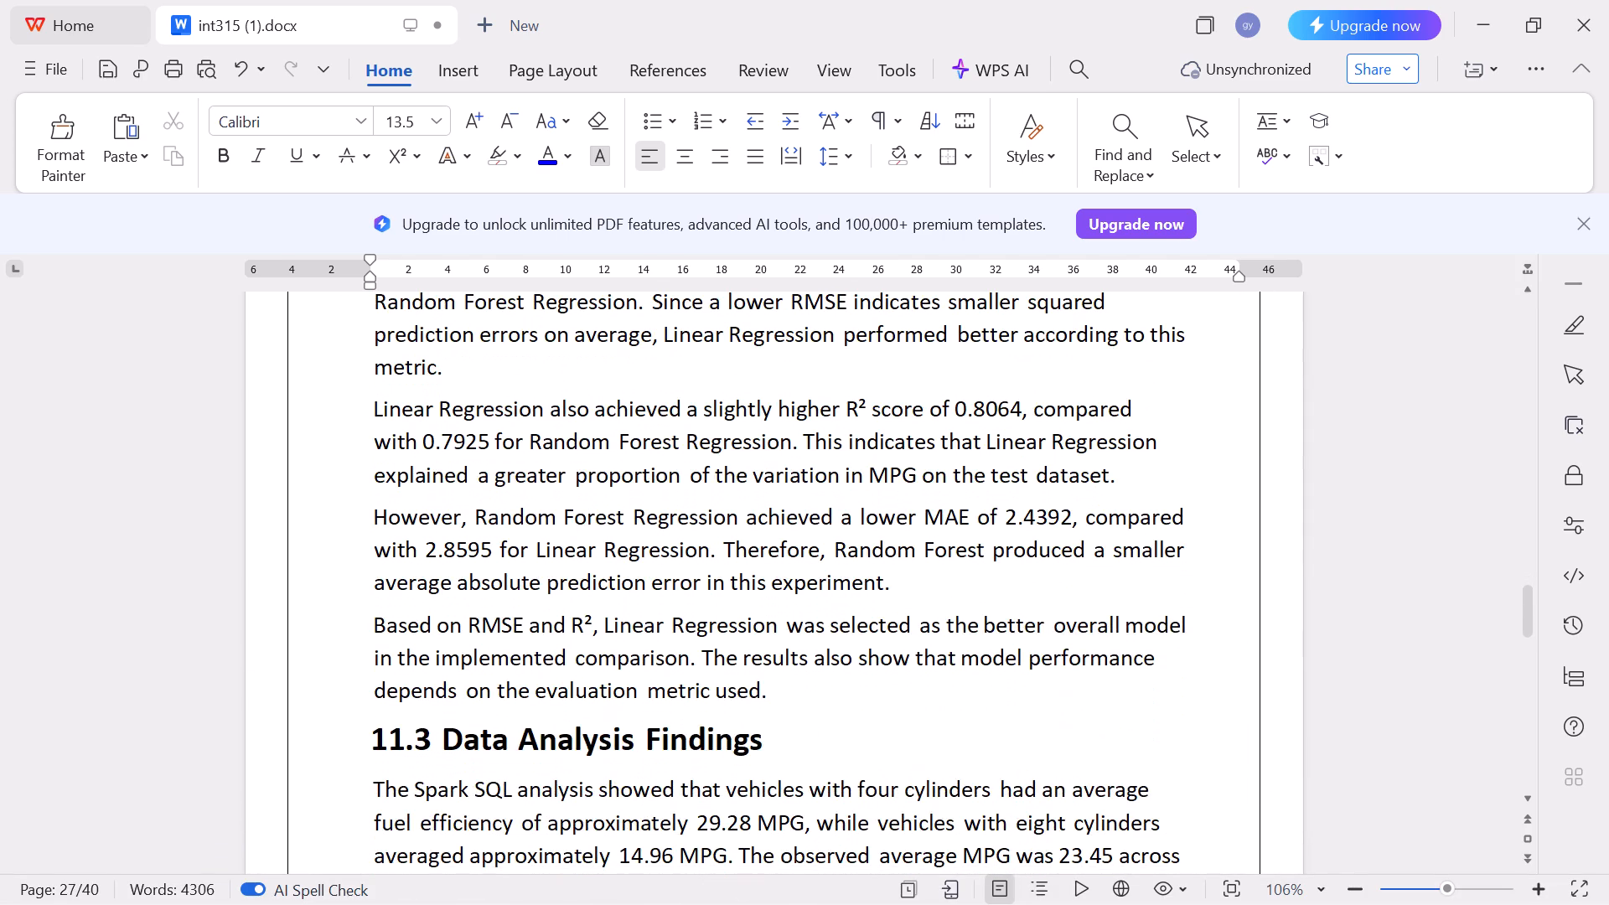
scroll(773, 592, "up", 4)
scroll(773, 592, "down", 6)
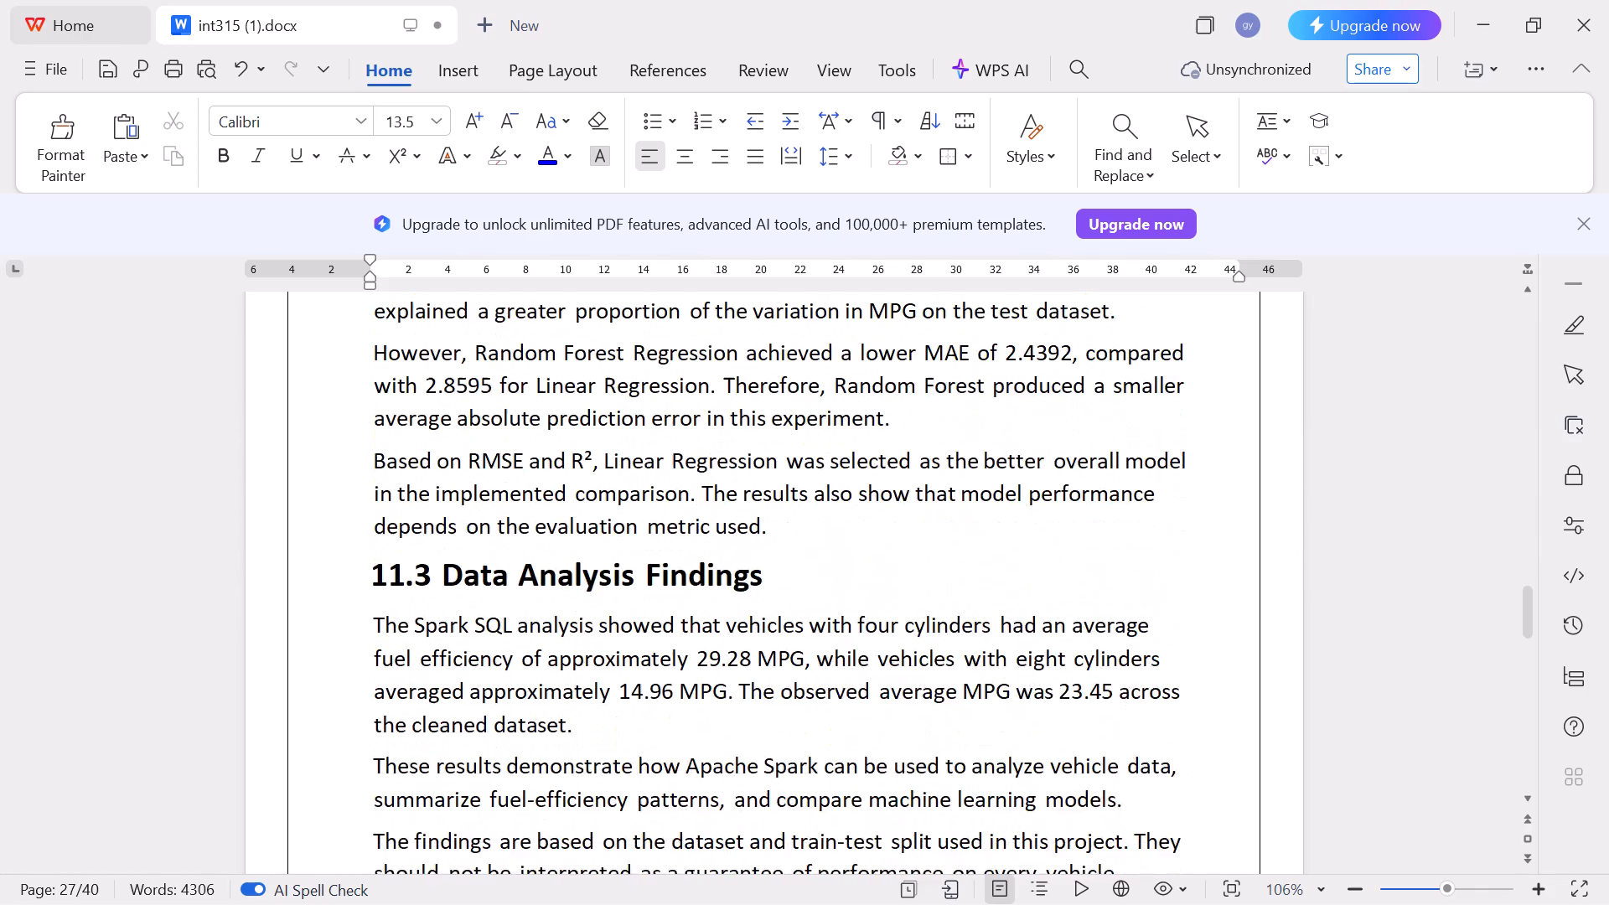
scroll(773, 592, "down", 7)
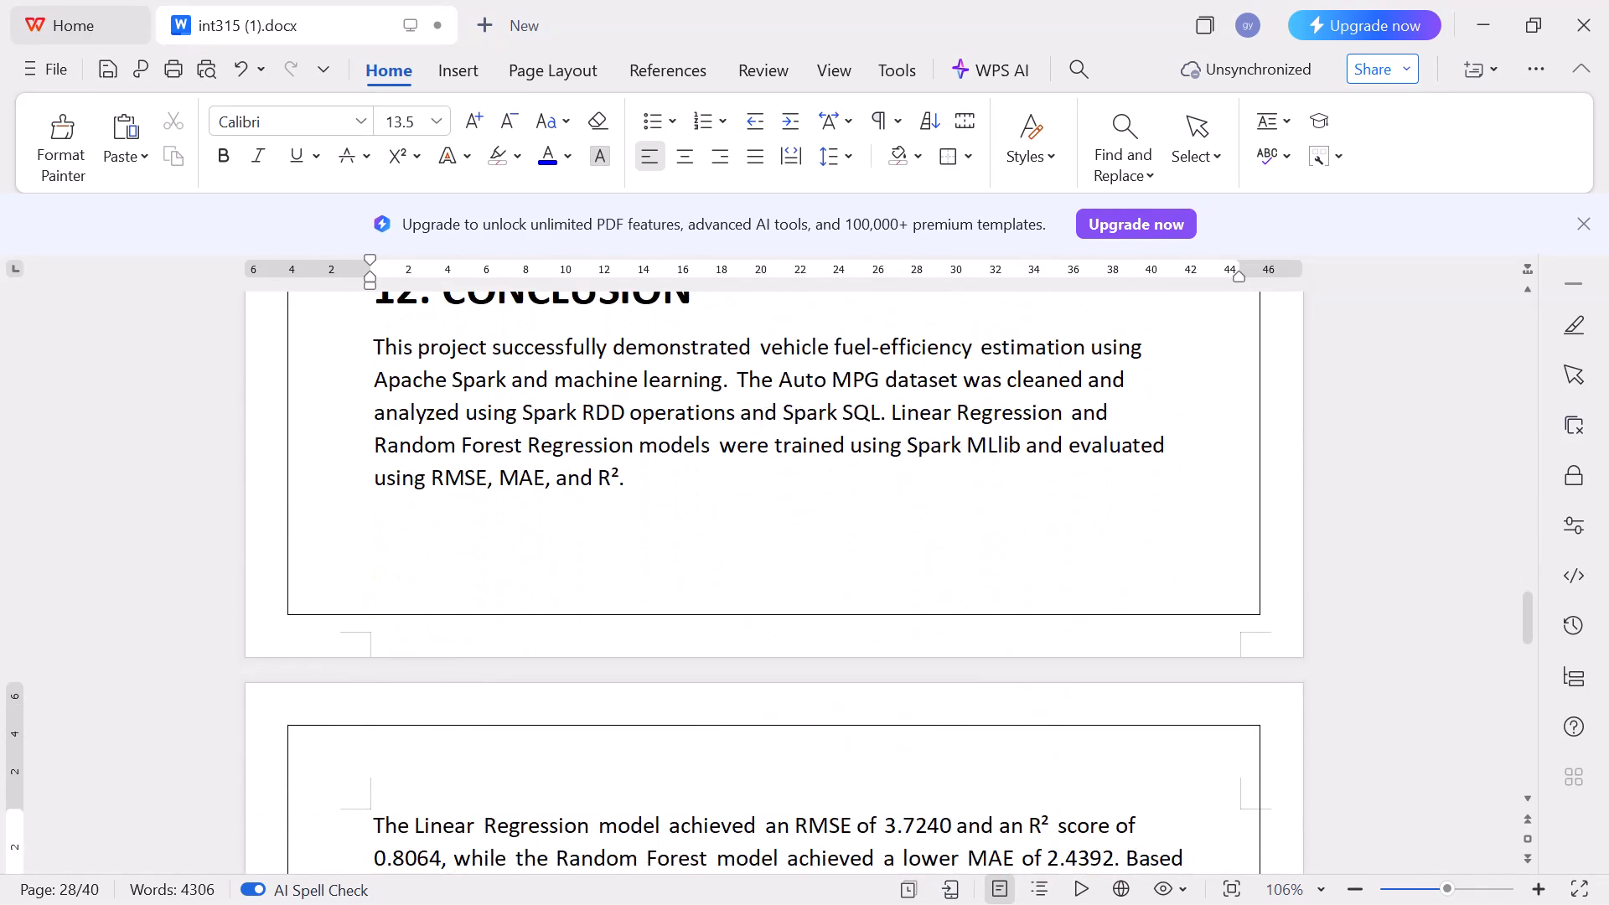
scroll(773, 592, "down", 6)
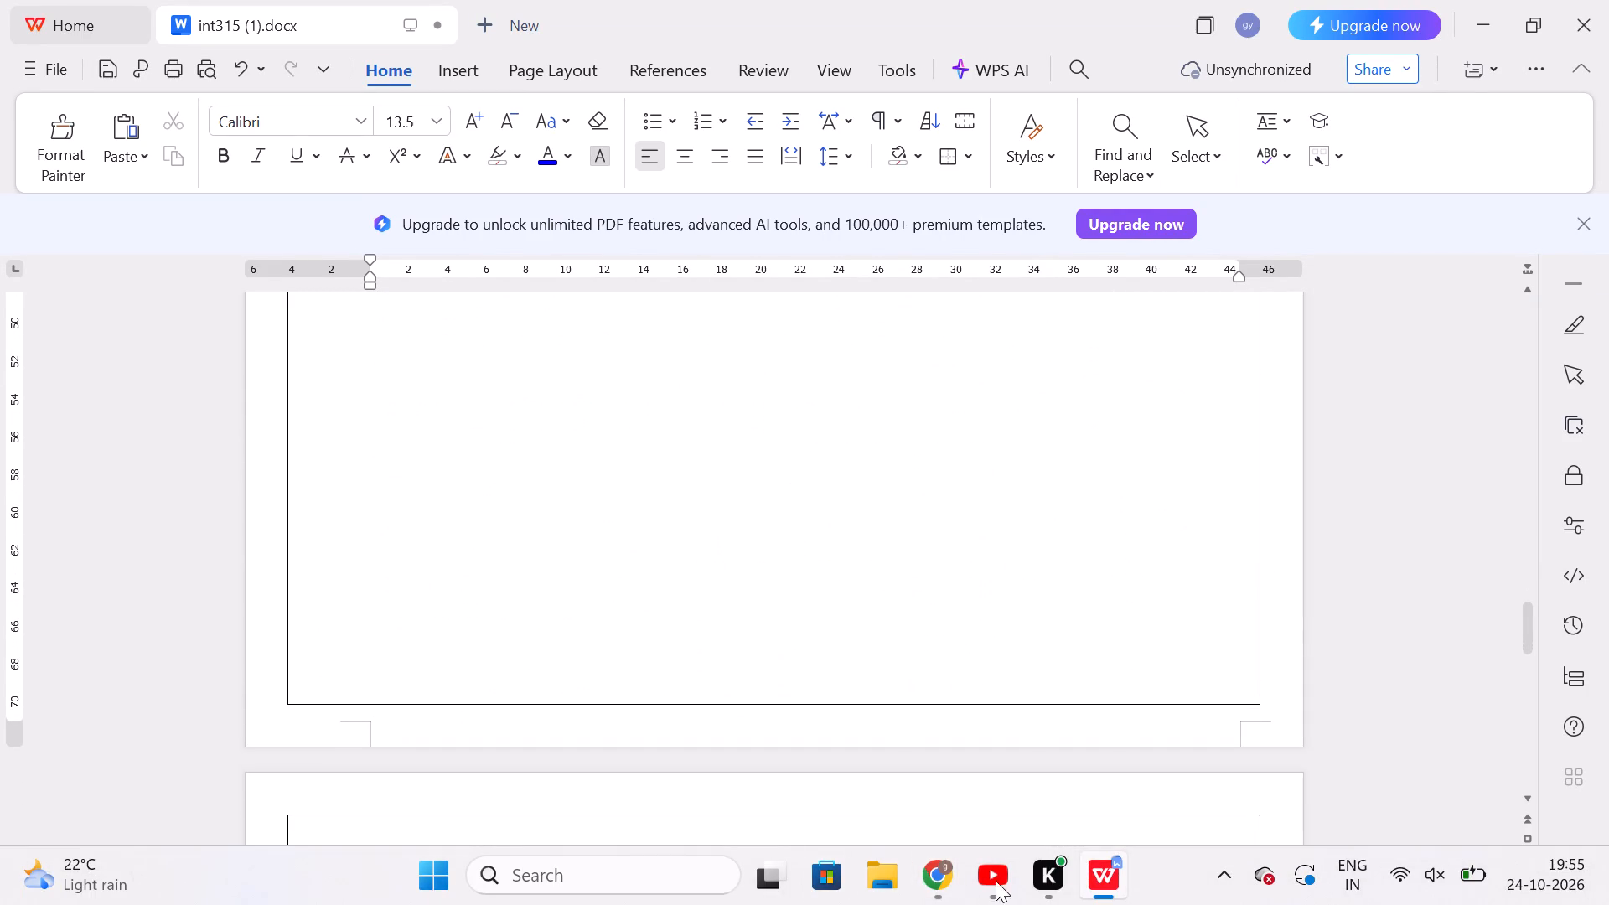
Return to ChatGPT in Chrome and copy all paragraphs under 12. CONCLUSION from the response, without the heading.
left_click(874, 731)
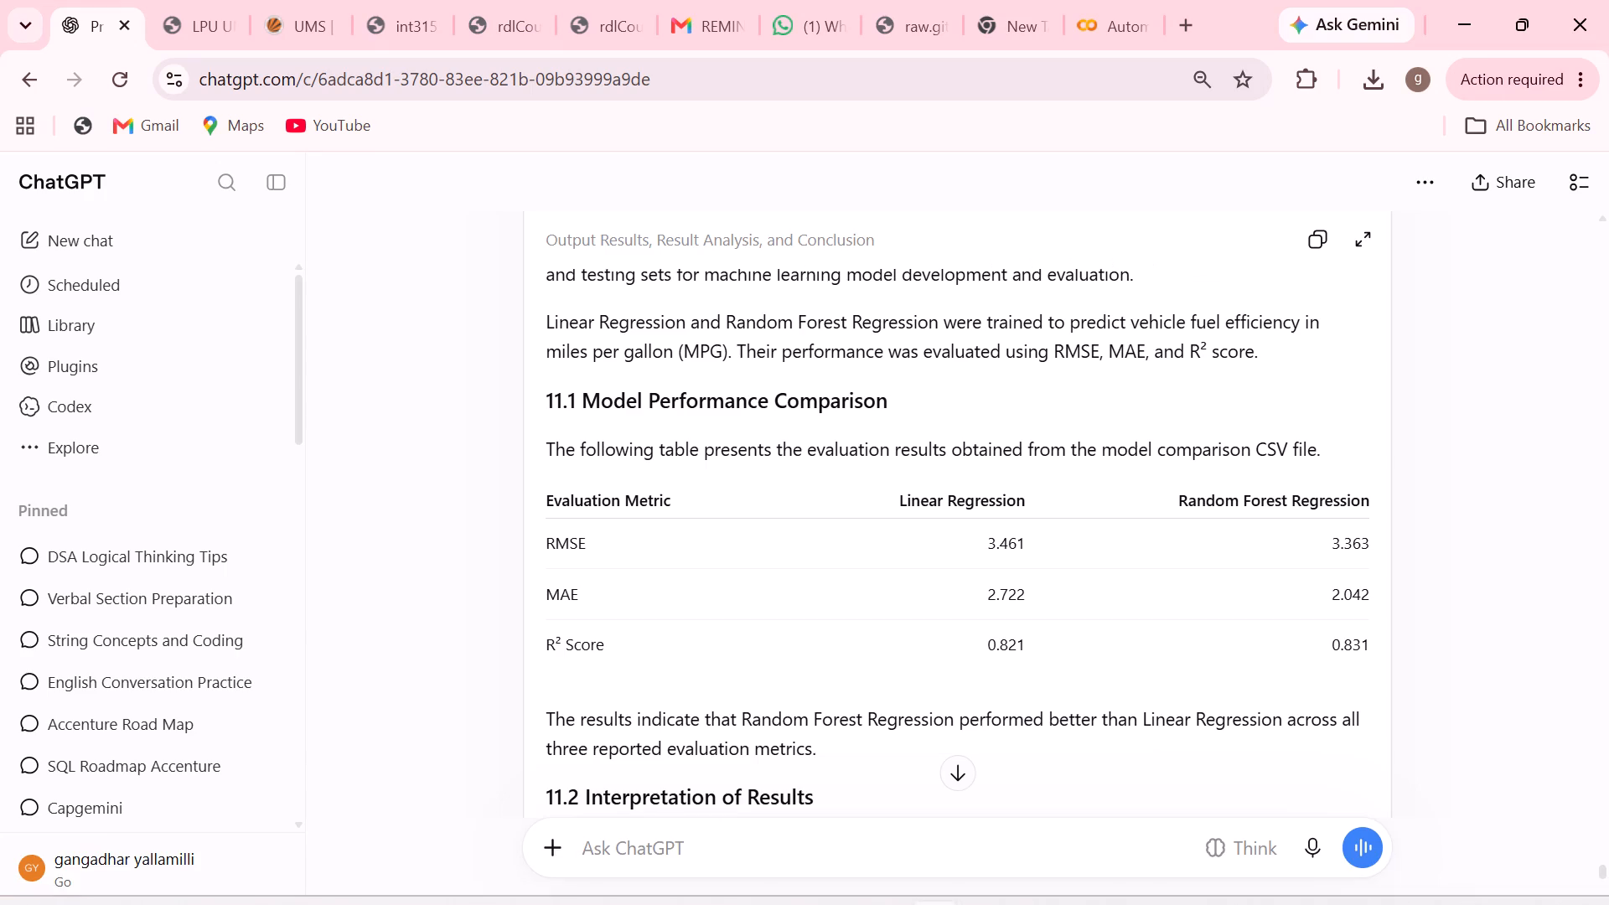
scroll(728, 620, "down", 7)
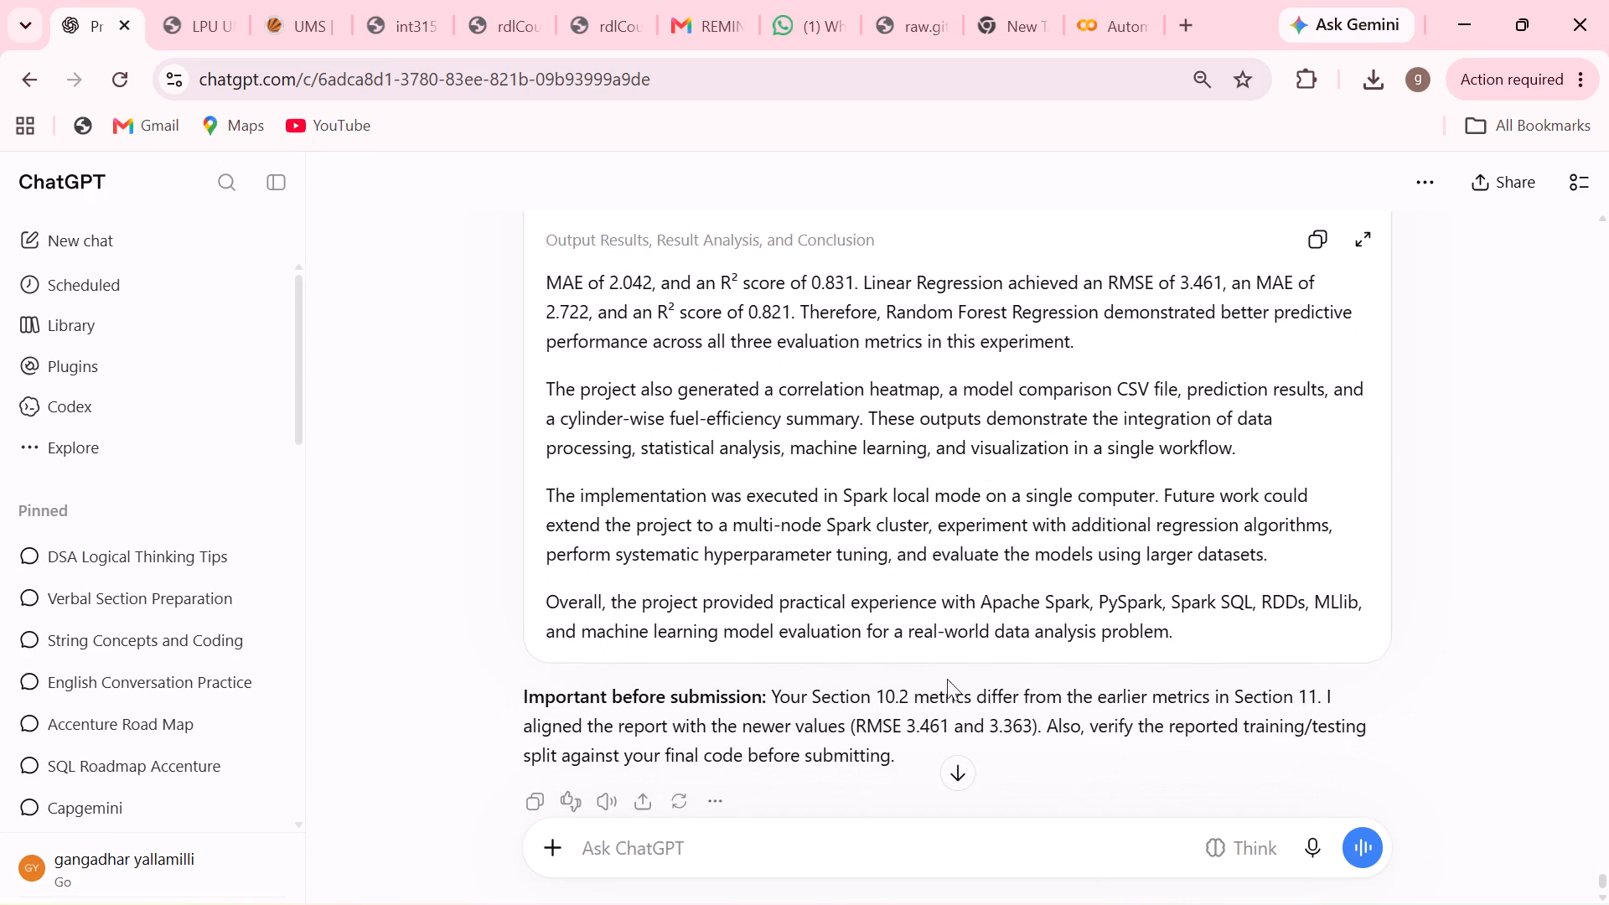
left_click_drag(1187, 652, 804, 470)
scroll(804, 470, "up", 2)
scroll(1077, 668, "down", 2)
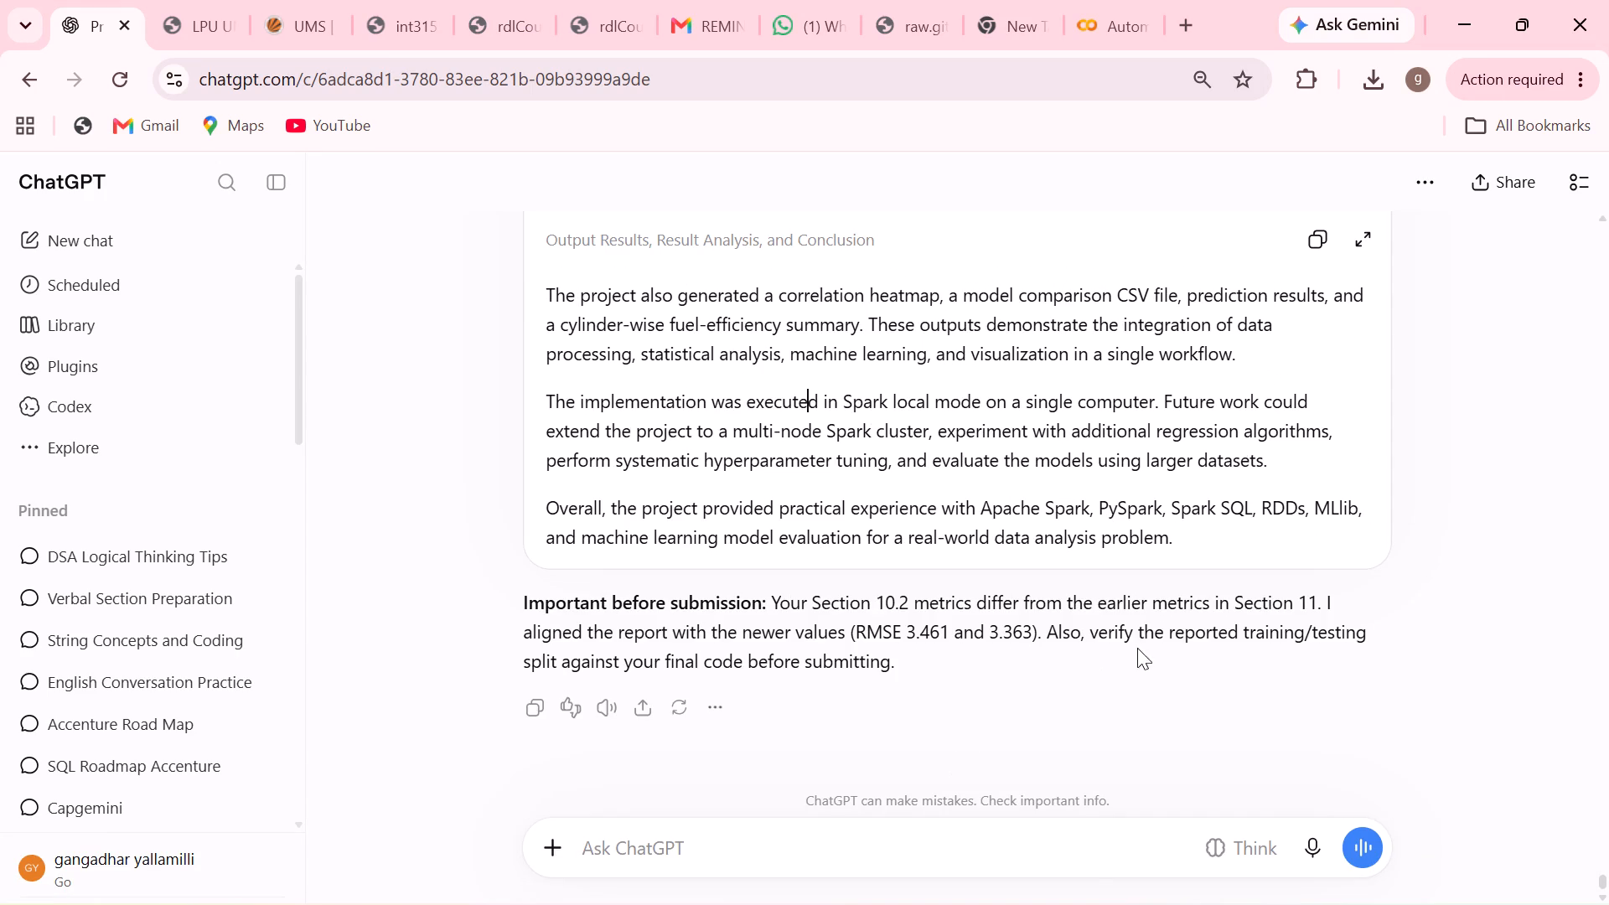
left_click_drag(1178, 547, 734, 424)
scroll(970, 435, "up", 2)
scroll(734, 424, "up", 1)
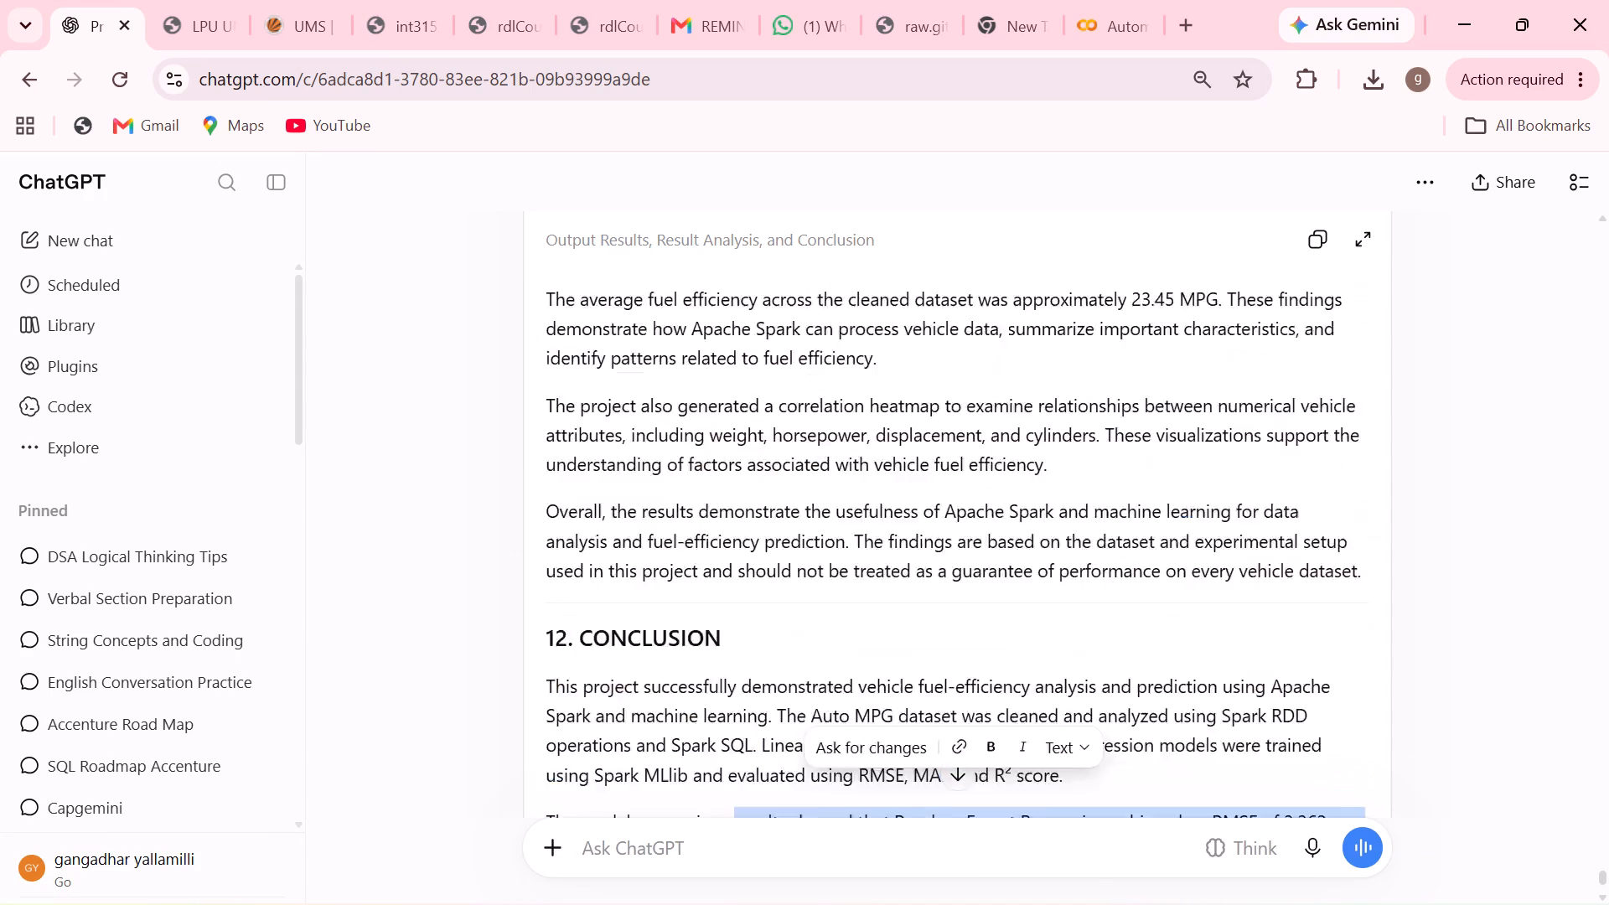
scroll(734, 424, "up", 1)
left_click_drag(734, 424, 515, 510)
scroll(696, 511, "down", 2)
key("ctrl+c")
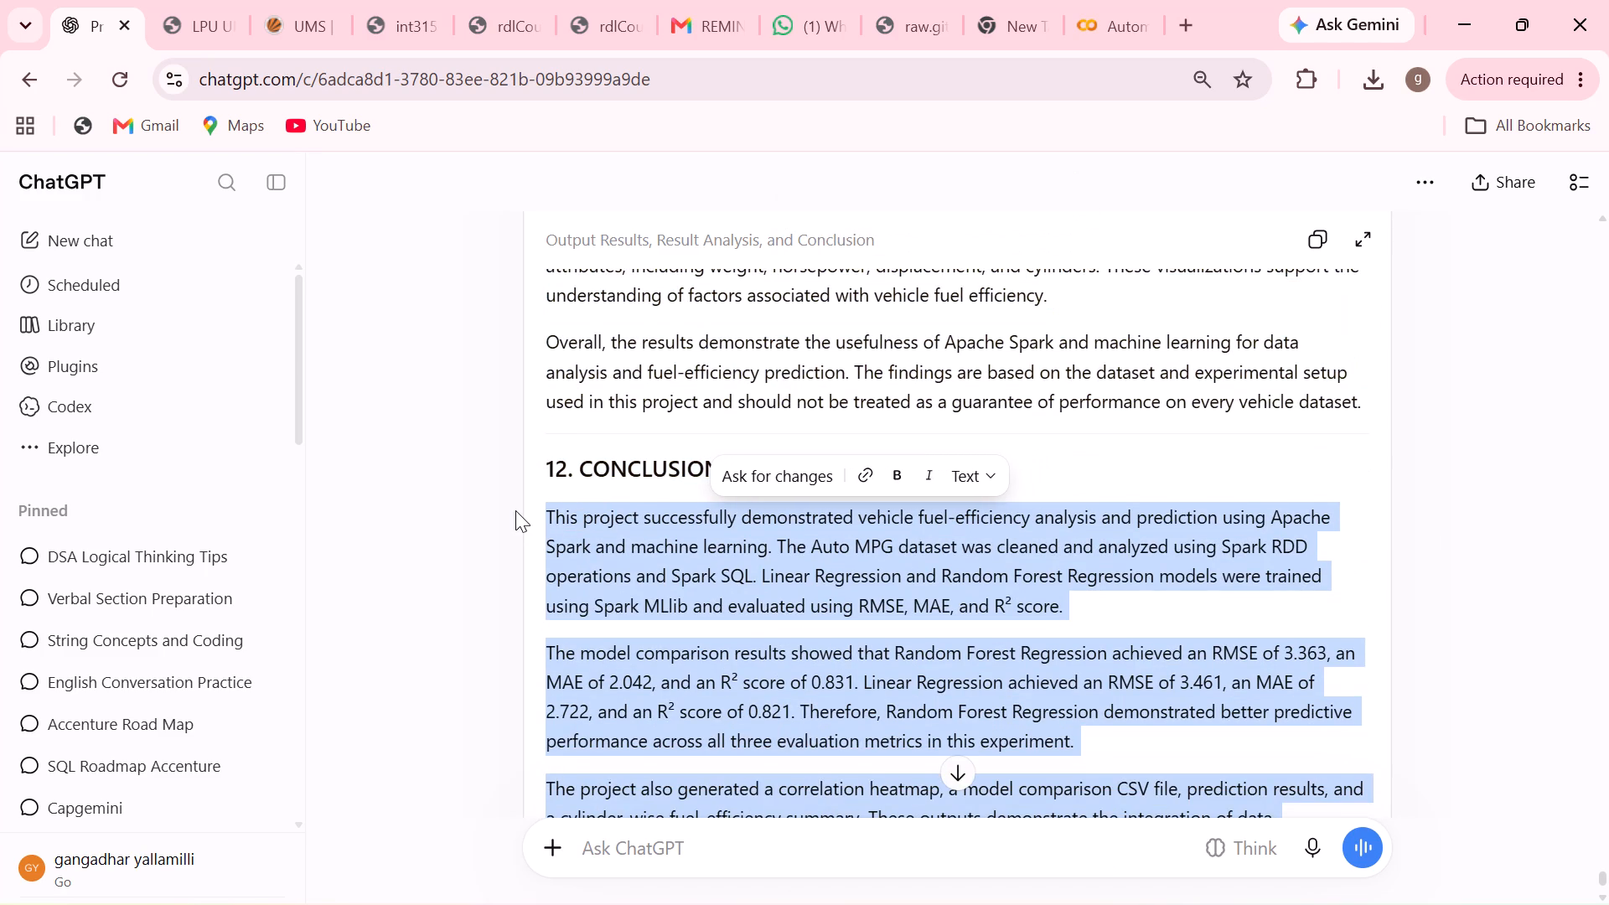
key("ctrl+c")
key("ctrl+c")
left_click(834, 618)
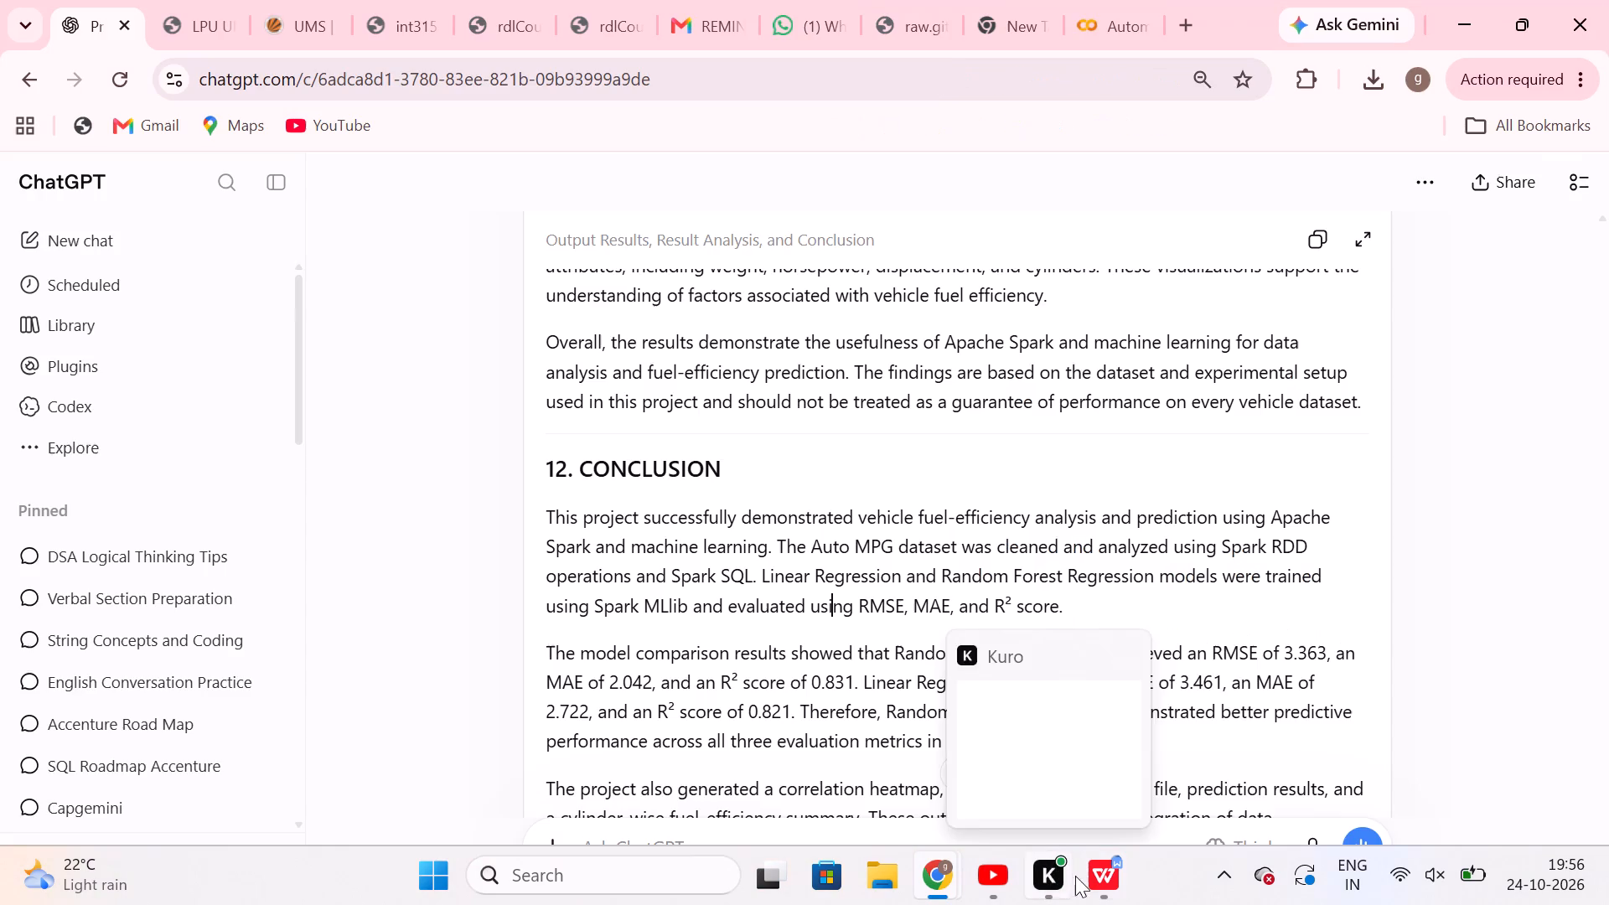
In the int315 report in WPS Office, replace the body text under 12. CONCLUSION with the copied ChatGPT conclusion.
left_click(1053, 791)
scroll(805, 628, "up", 3)
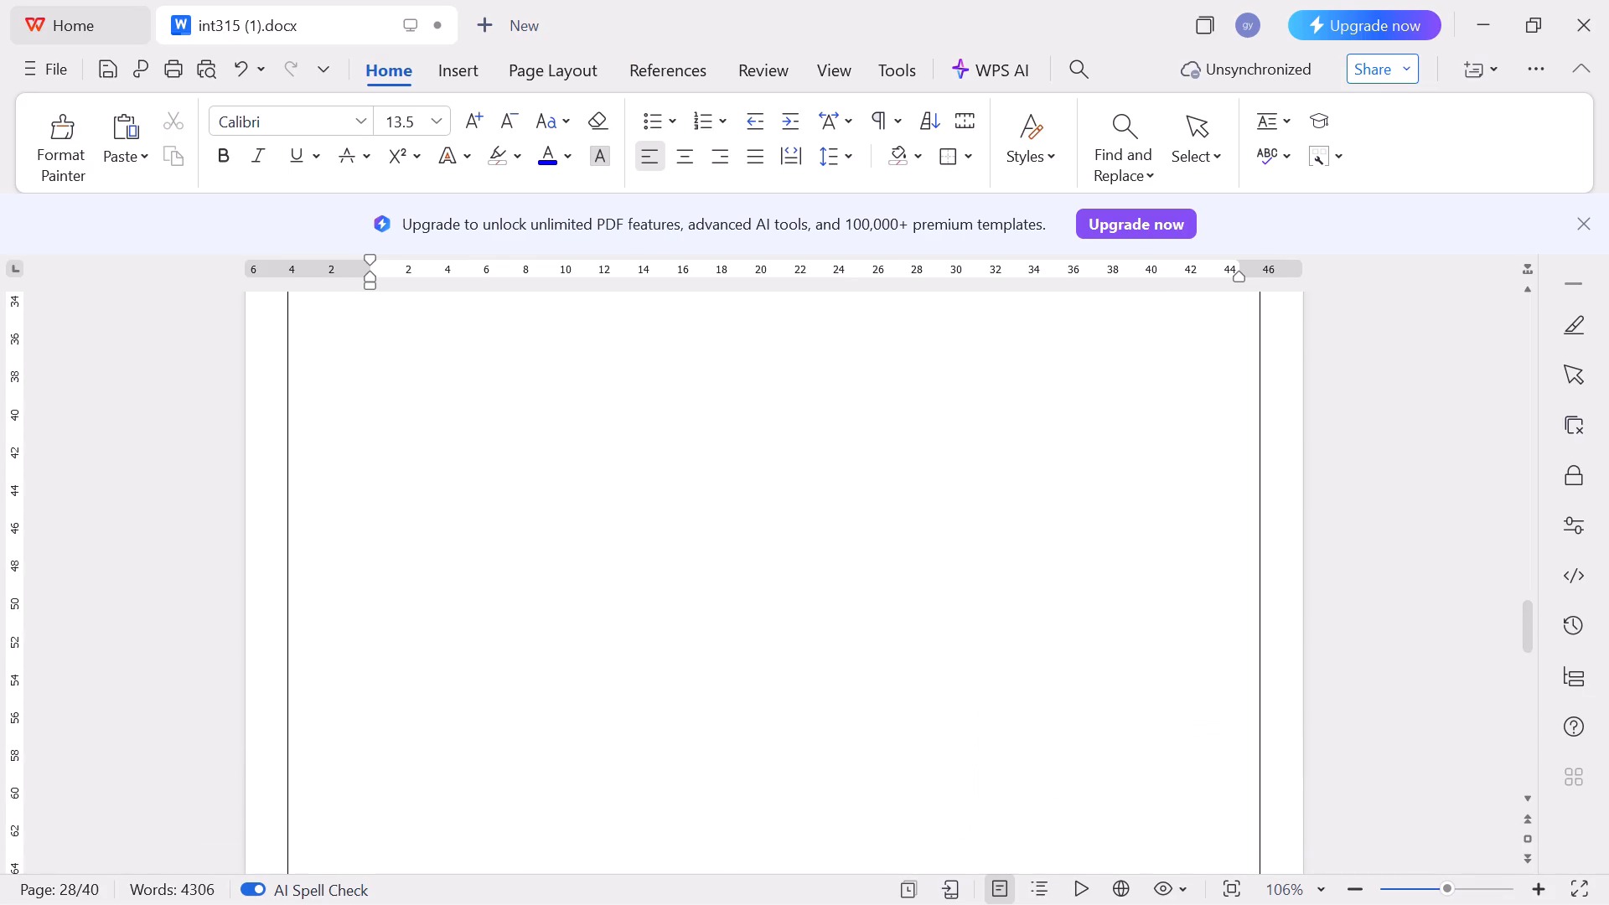
scroll(805, 628, "up", 2)
left_click_drag(696, 628, 484, 547)
scroll(484, 547, "up", 7)
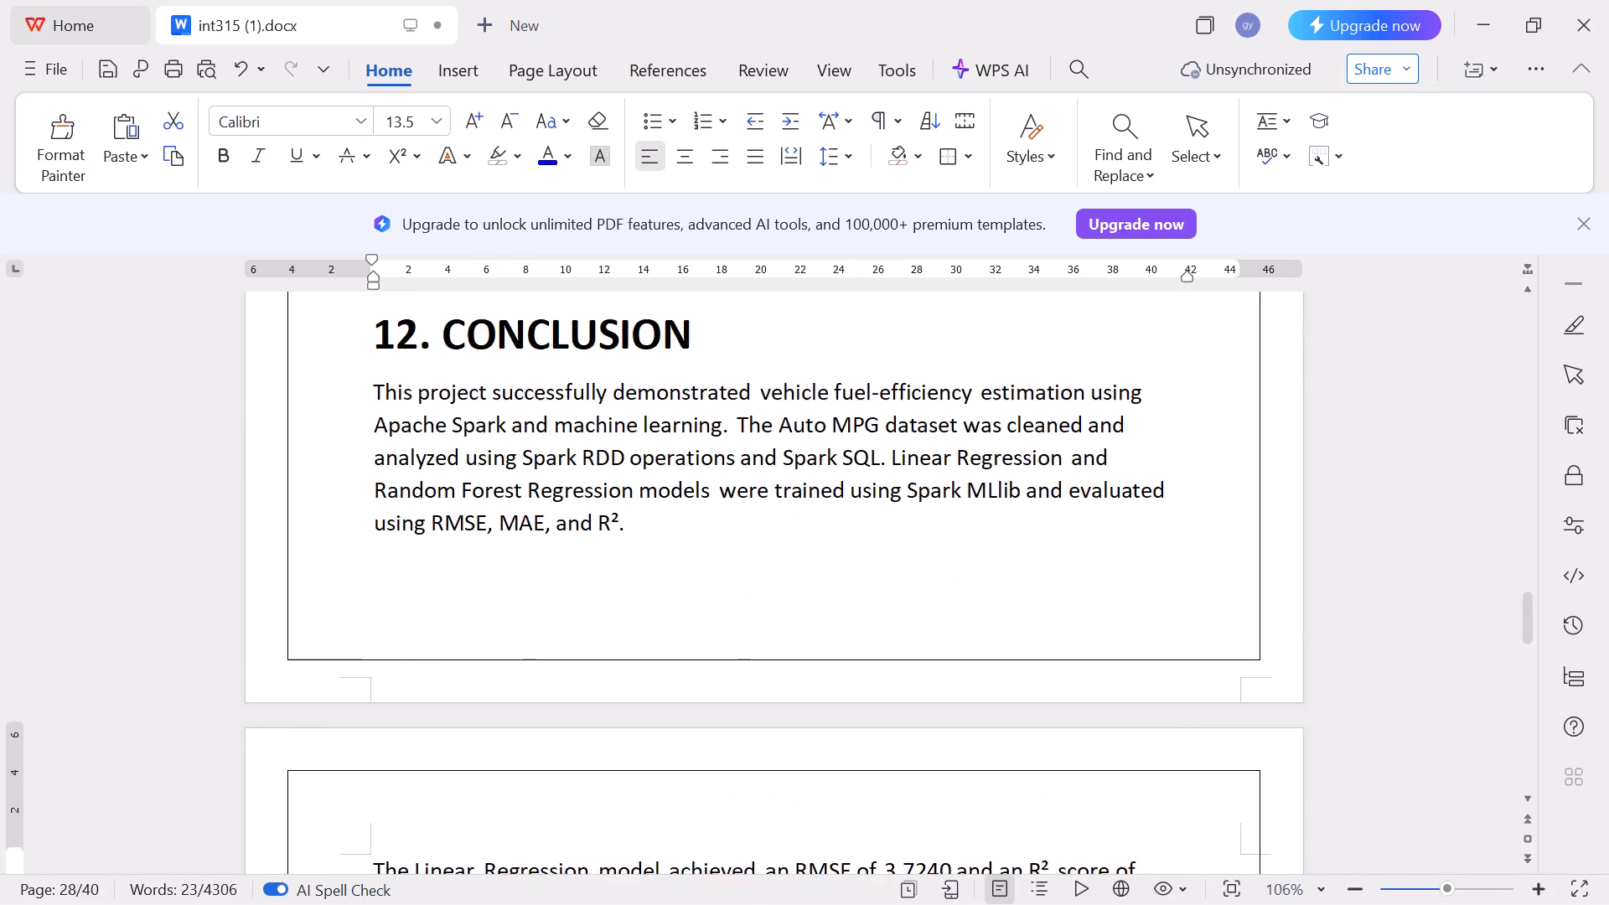
scroll(484, 547, "up", 2)
left_click_drag(484, 547, 406, 669)
key("BackSpace")
key("BackSpace")
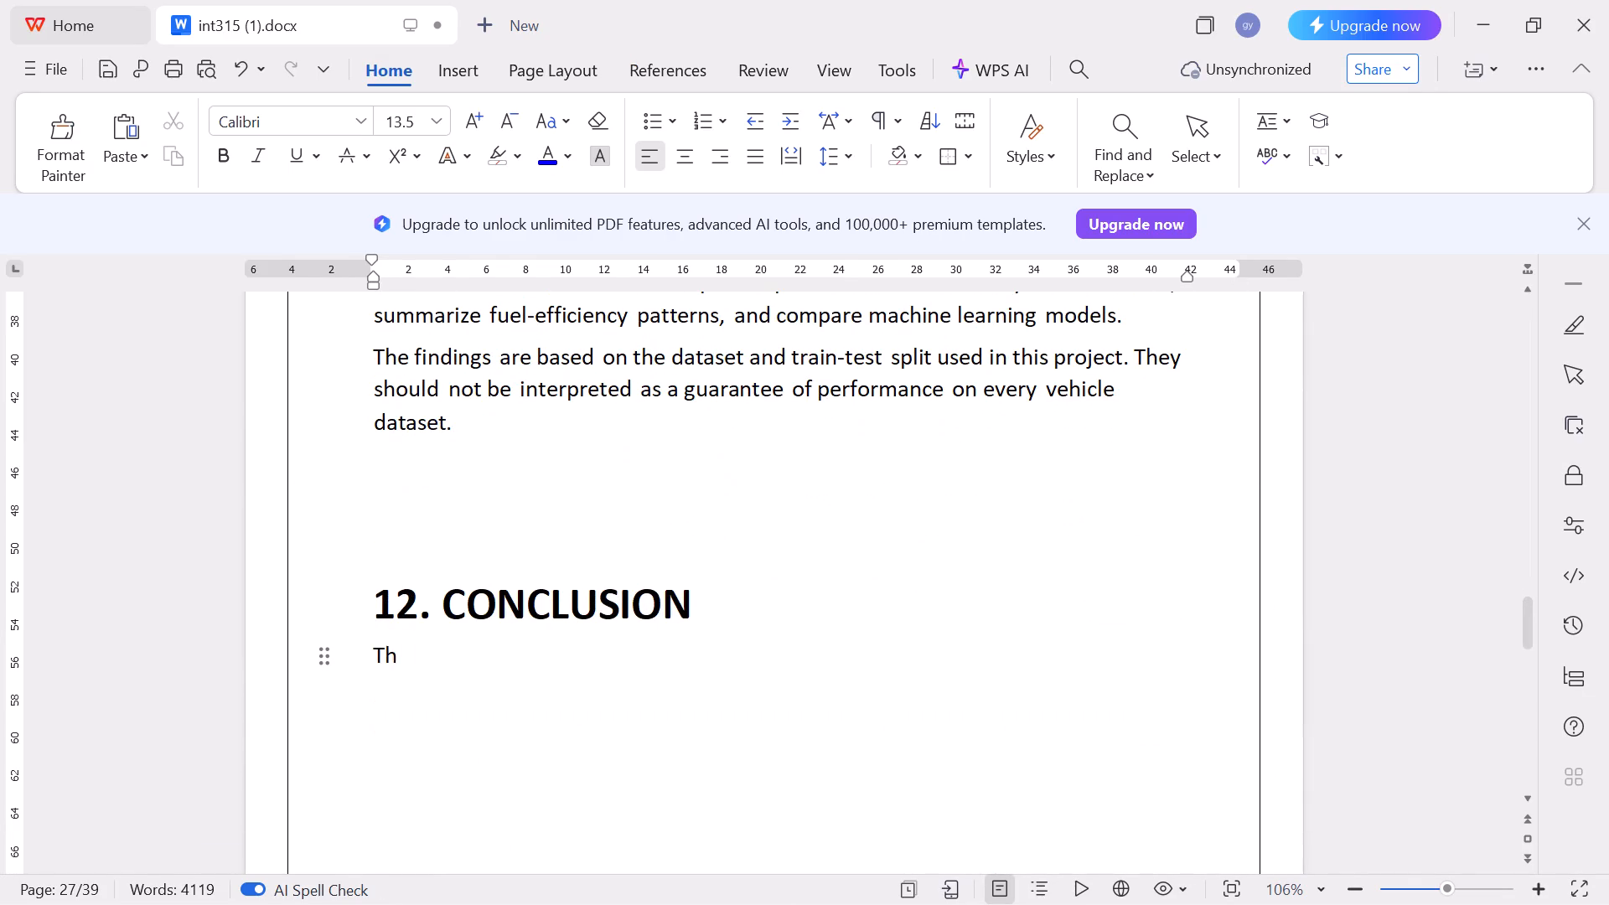
key("BackSpace")
key("ctrl+v")
Copy the formatting of the last 11.3 paragraph onto all the pasted conclusion paragraphs with Format Painter.
scroll(475, 457, "up", 5)
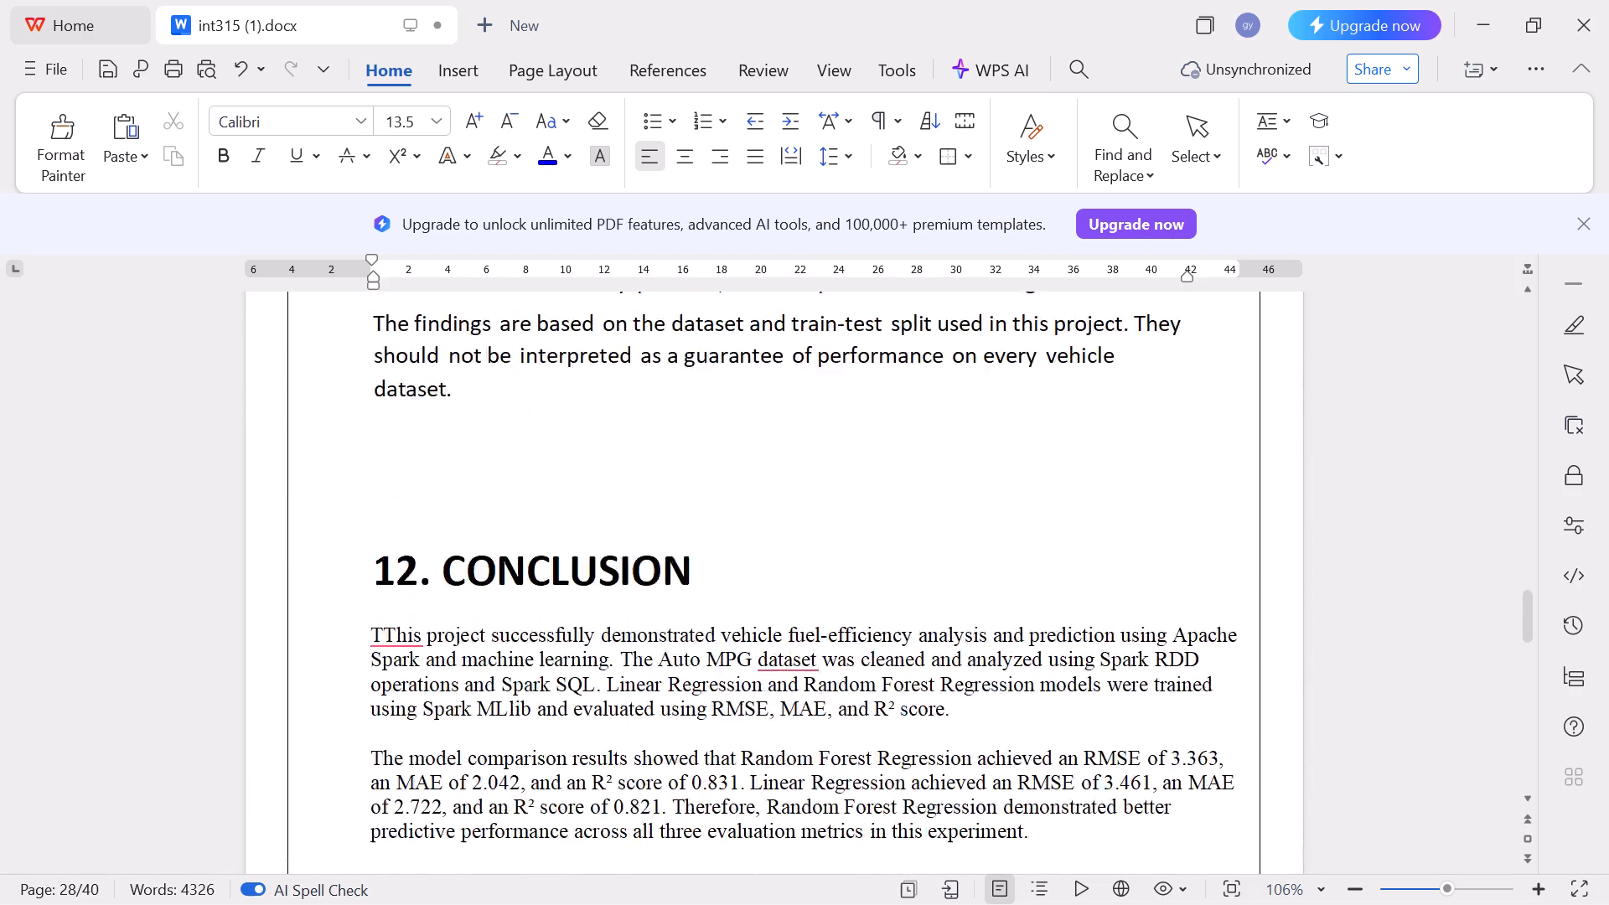
scroll(475, 457, "up", 1)
left_click_drag(409, 390, 499, 412)
left_click(72, 131)
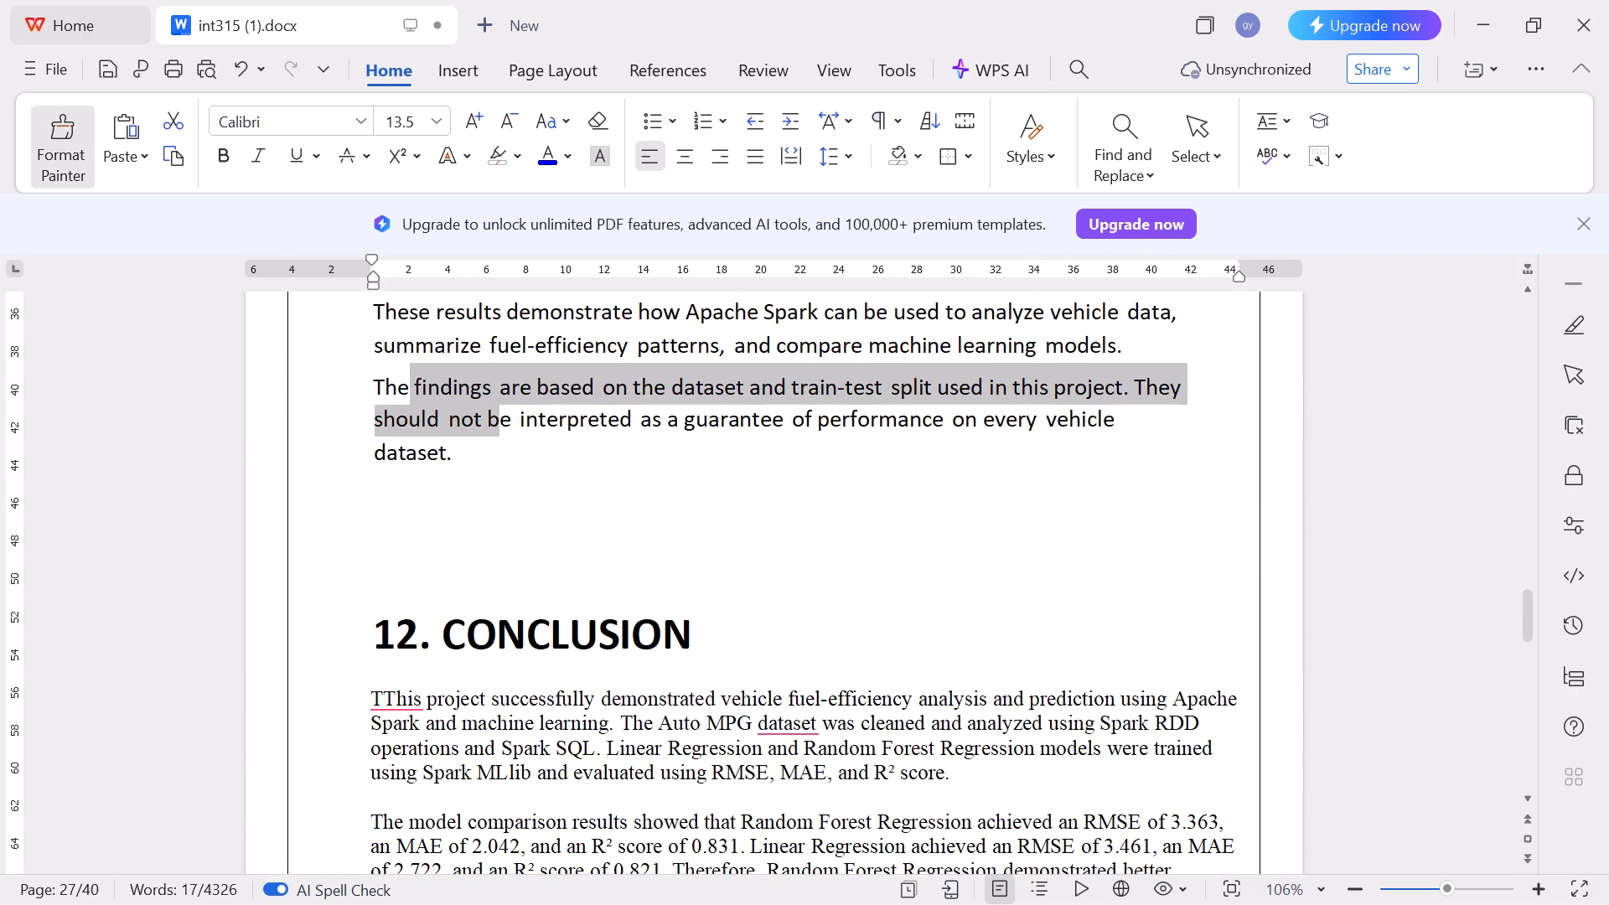
scroll(437, 652, "down", 1)
left_click_drag(373, 613, 541, 724)
scroll(541, 724, "down", 5)
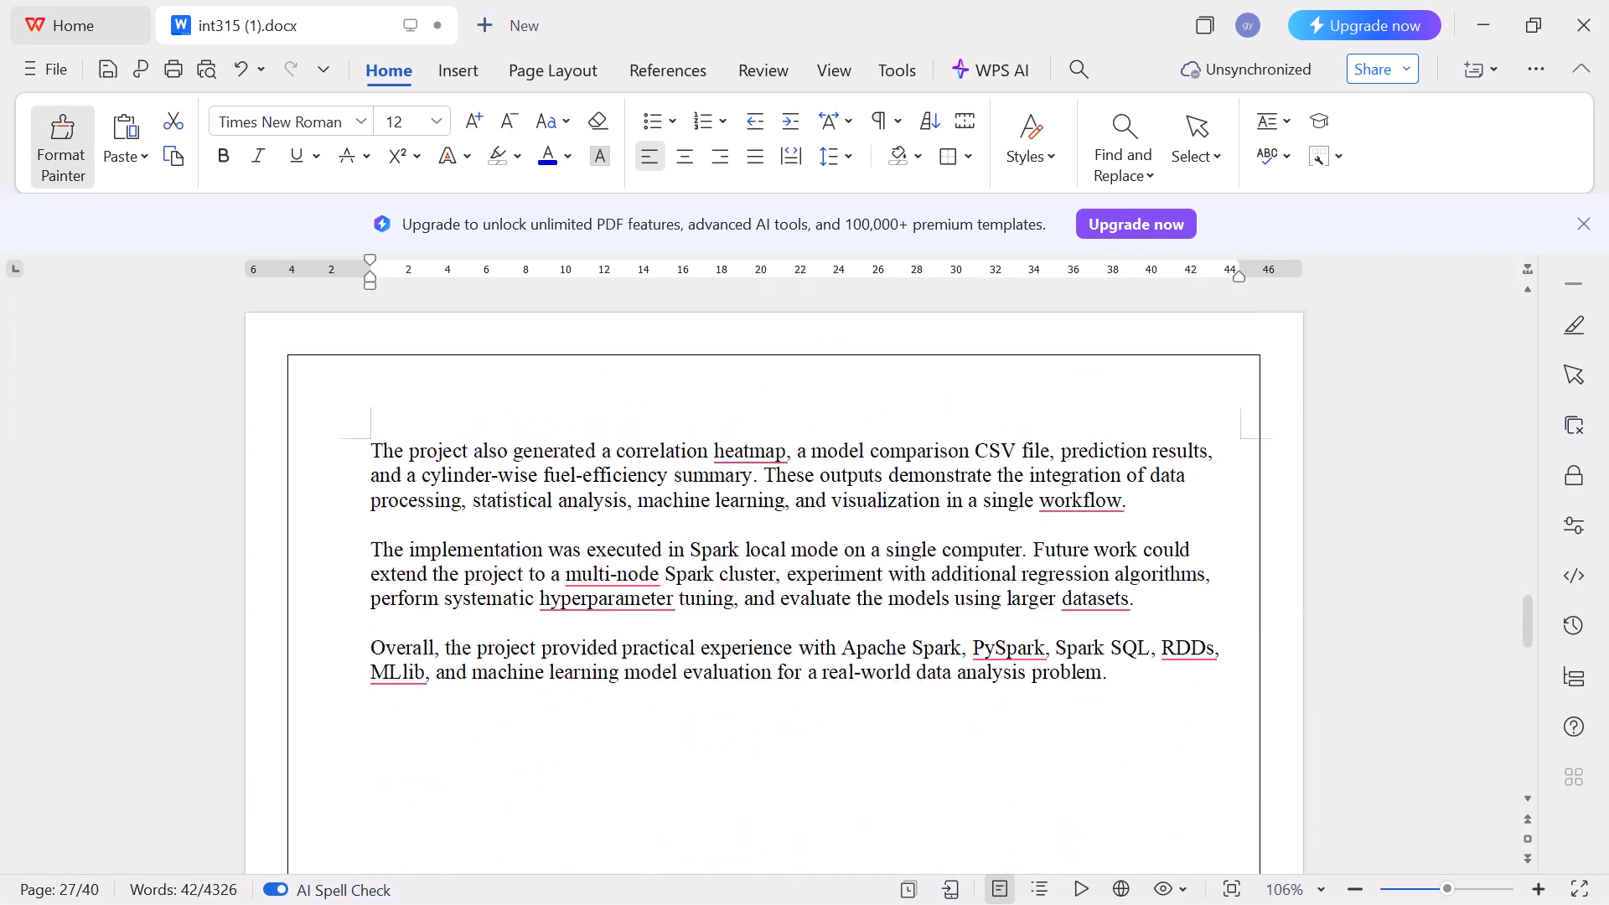
scroll(541, 724, "down", 1)
left_click_drag(541, 724, 1169, 609)
left_click(999, 645)
Delete the extra letter T at the start of the conclusion's first paragraph so it begins with "This project".
scroll(999, 645, "down", 2)
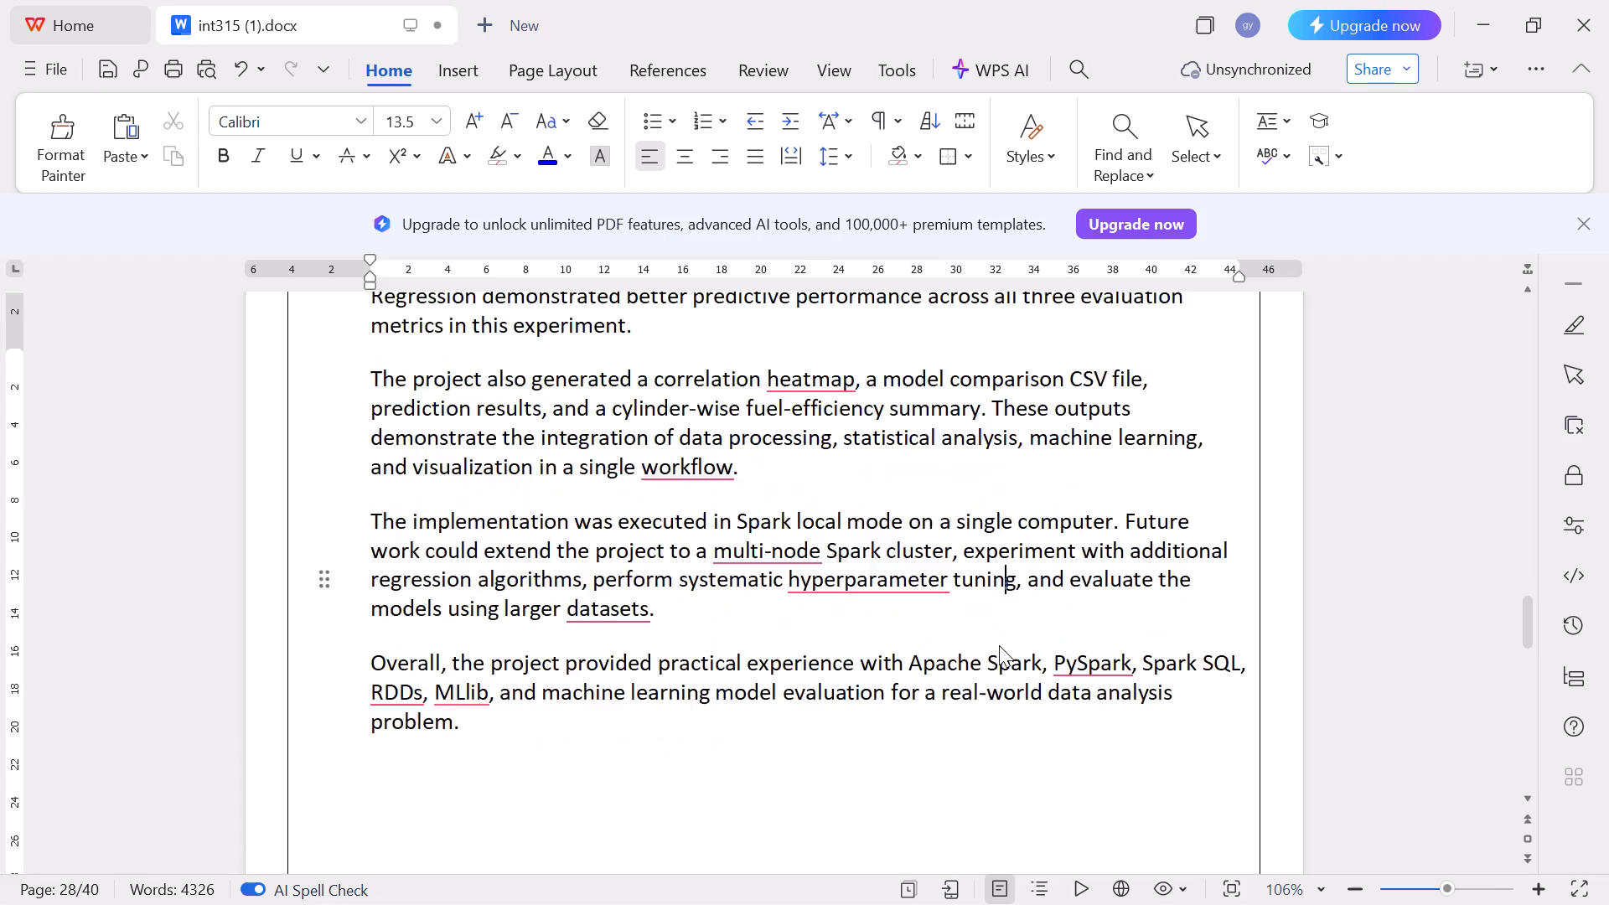
scroll(999, 645, "down", 2)
scroll(999, 645, "up", 7)
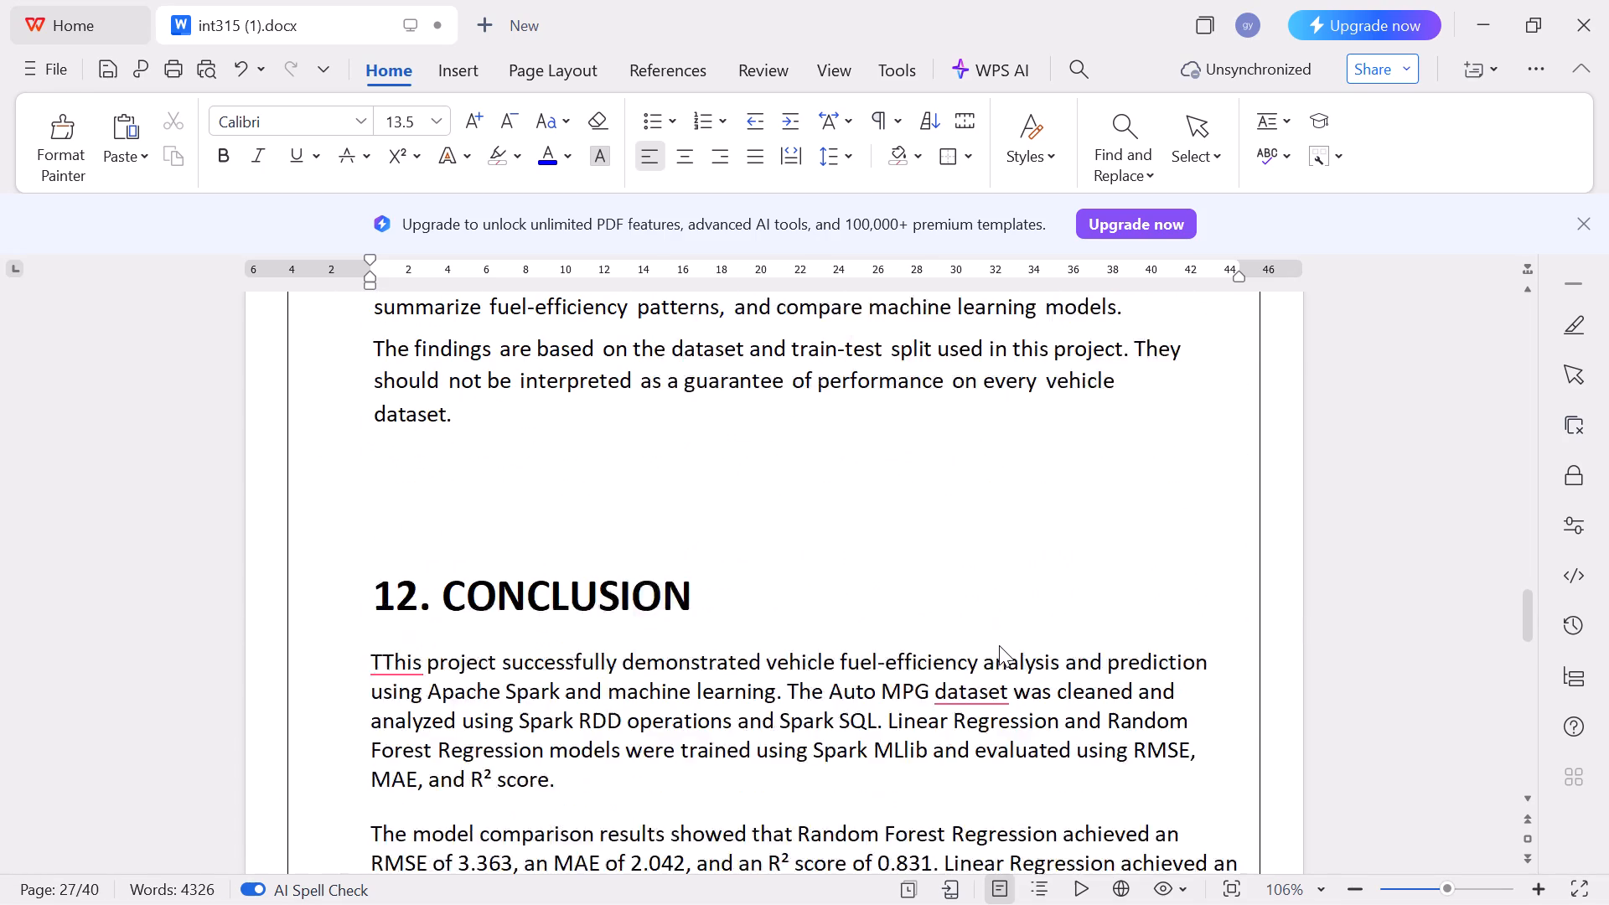
left_click(385, 748)
key("BackSpace")
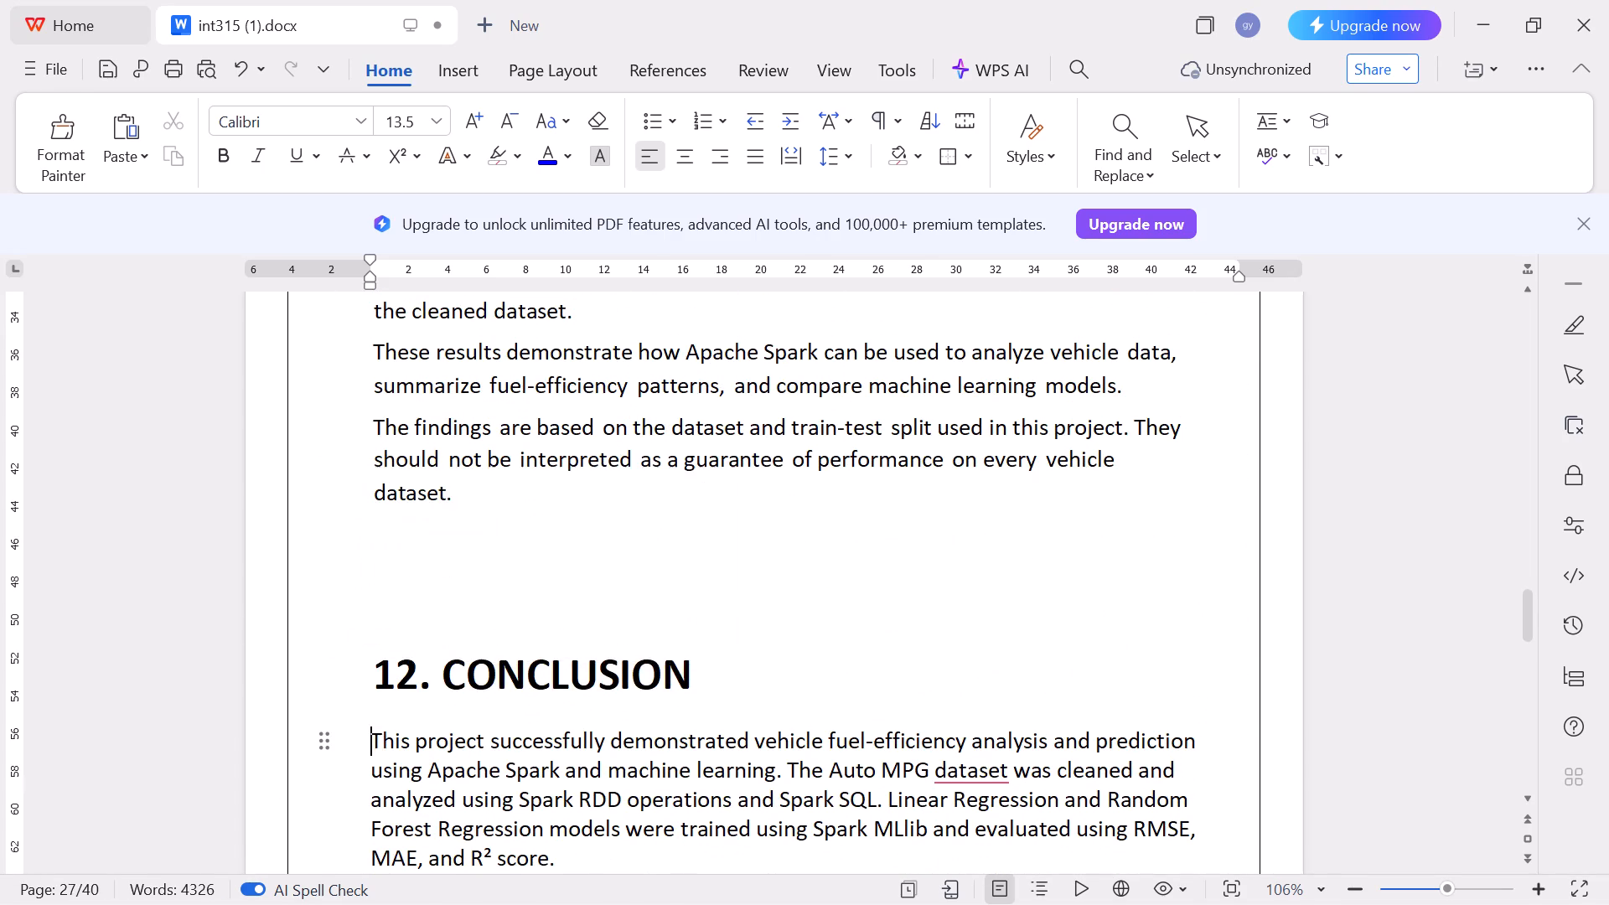
Copy the four paragraphs under 11.3 Data Analysis Findings from the ChatGPT response and return to the int315 report in WPS Office.
scroll(556, 649, "up", 3)
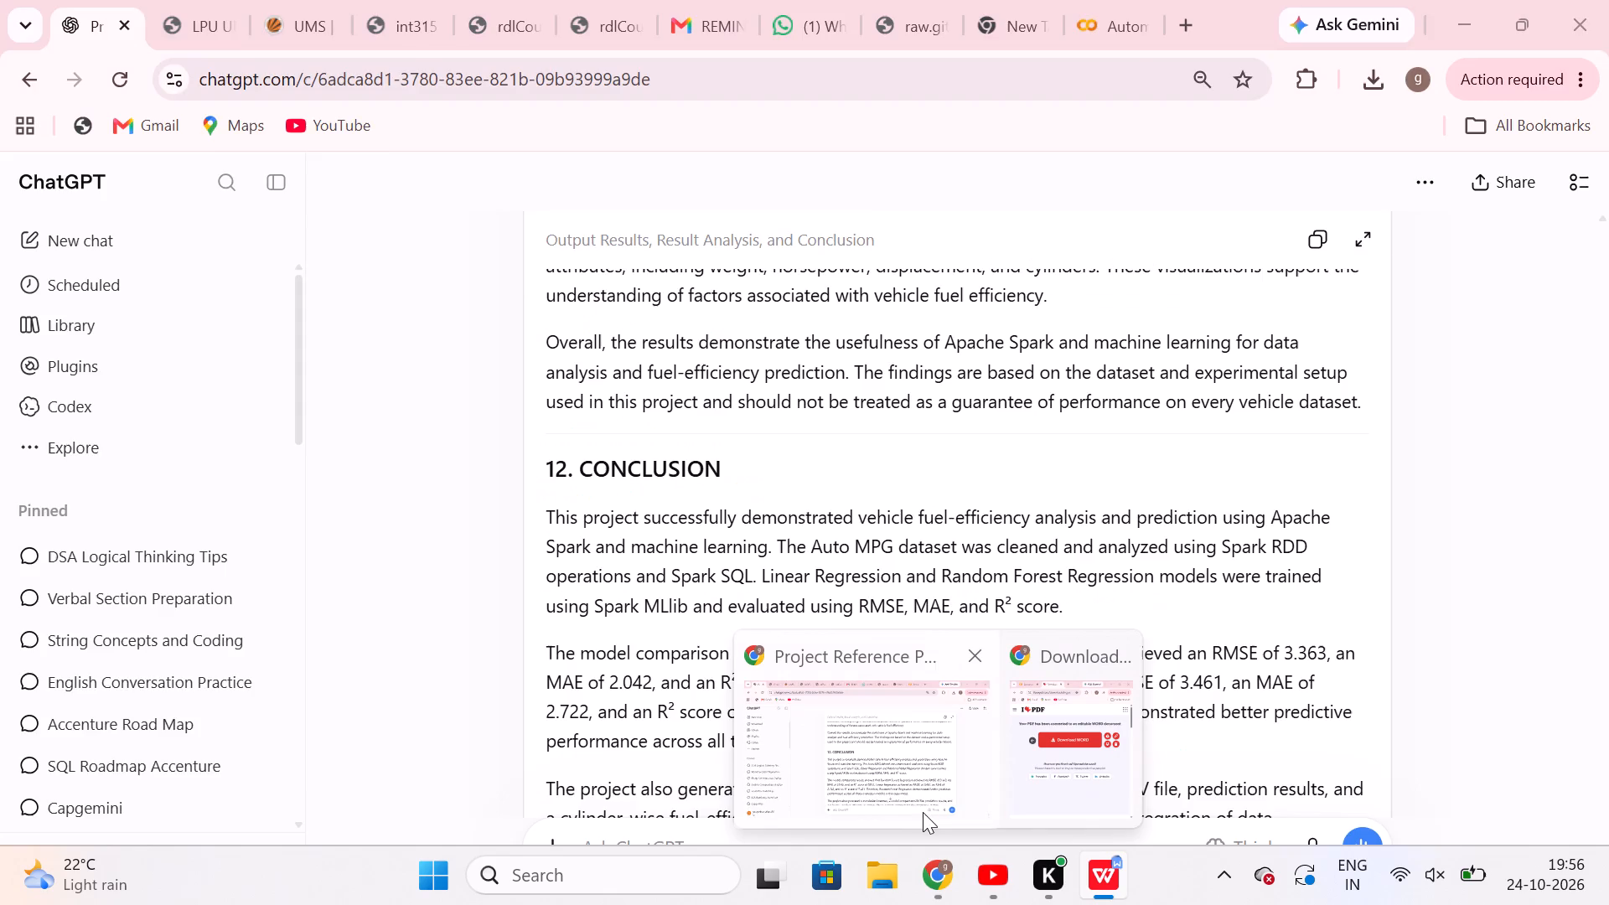
left_click(1071, 768)
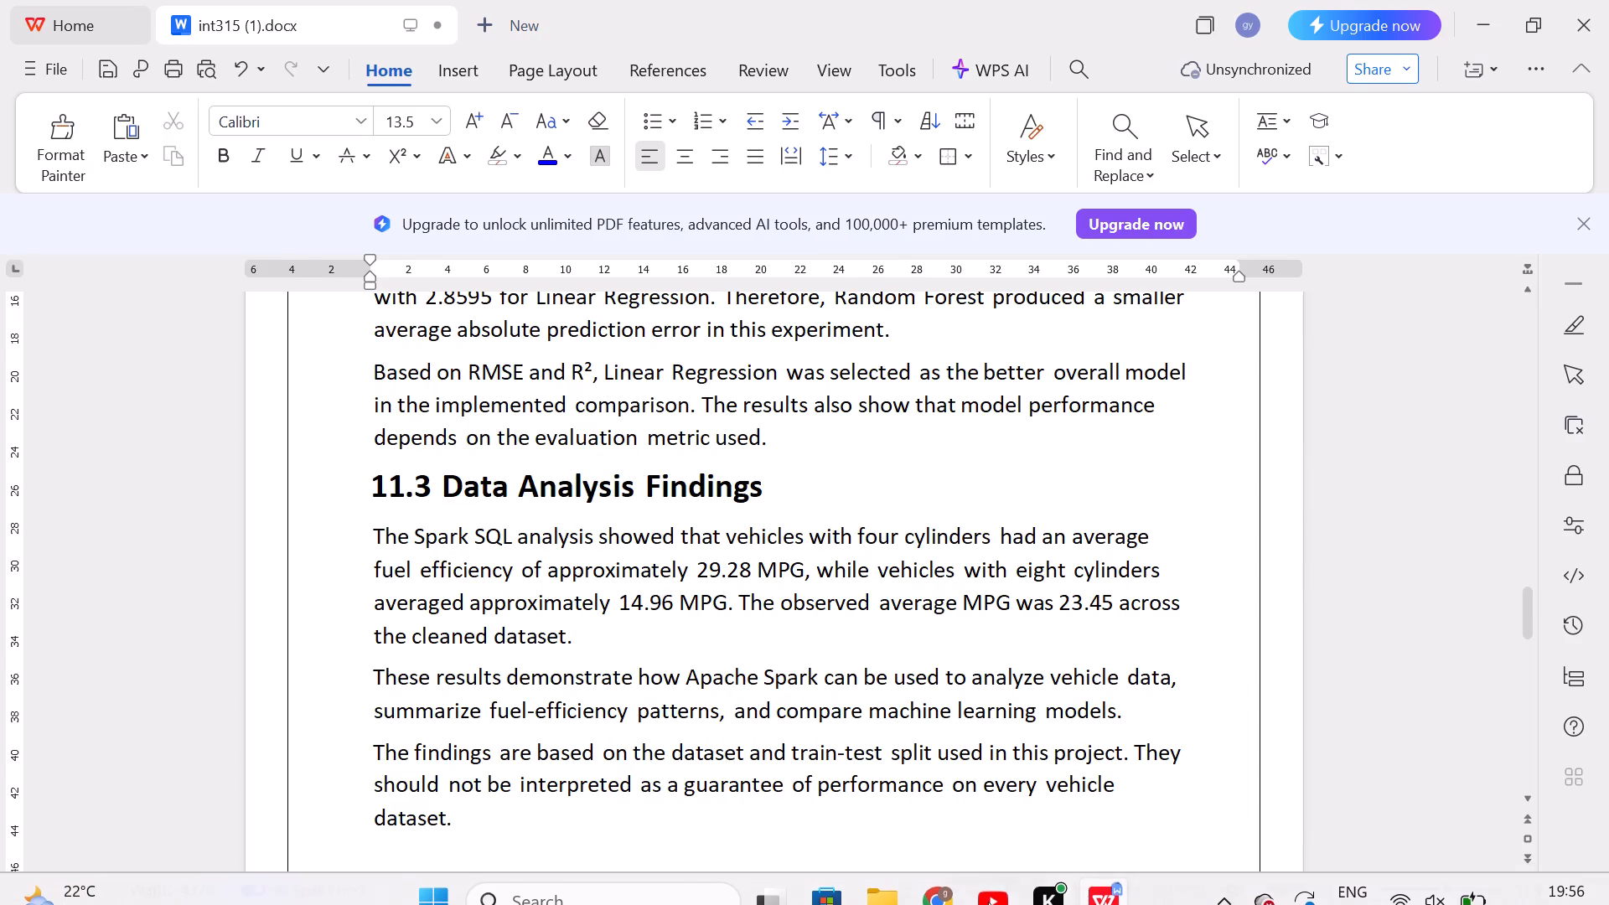
left_click(879, 763)
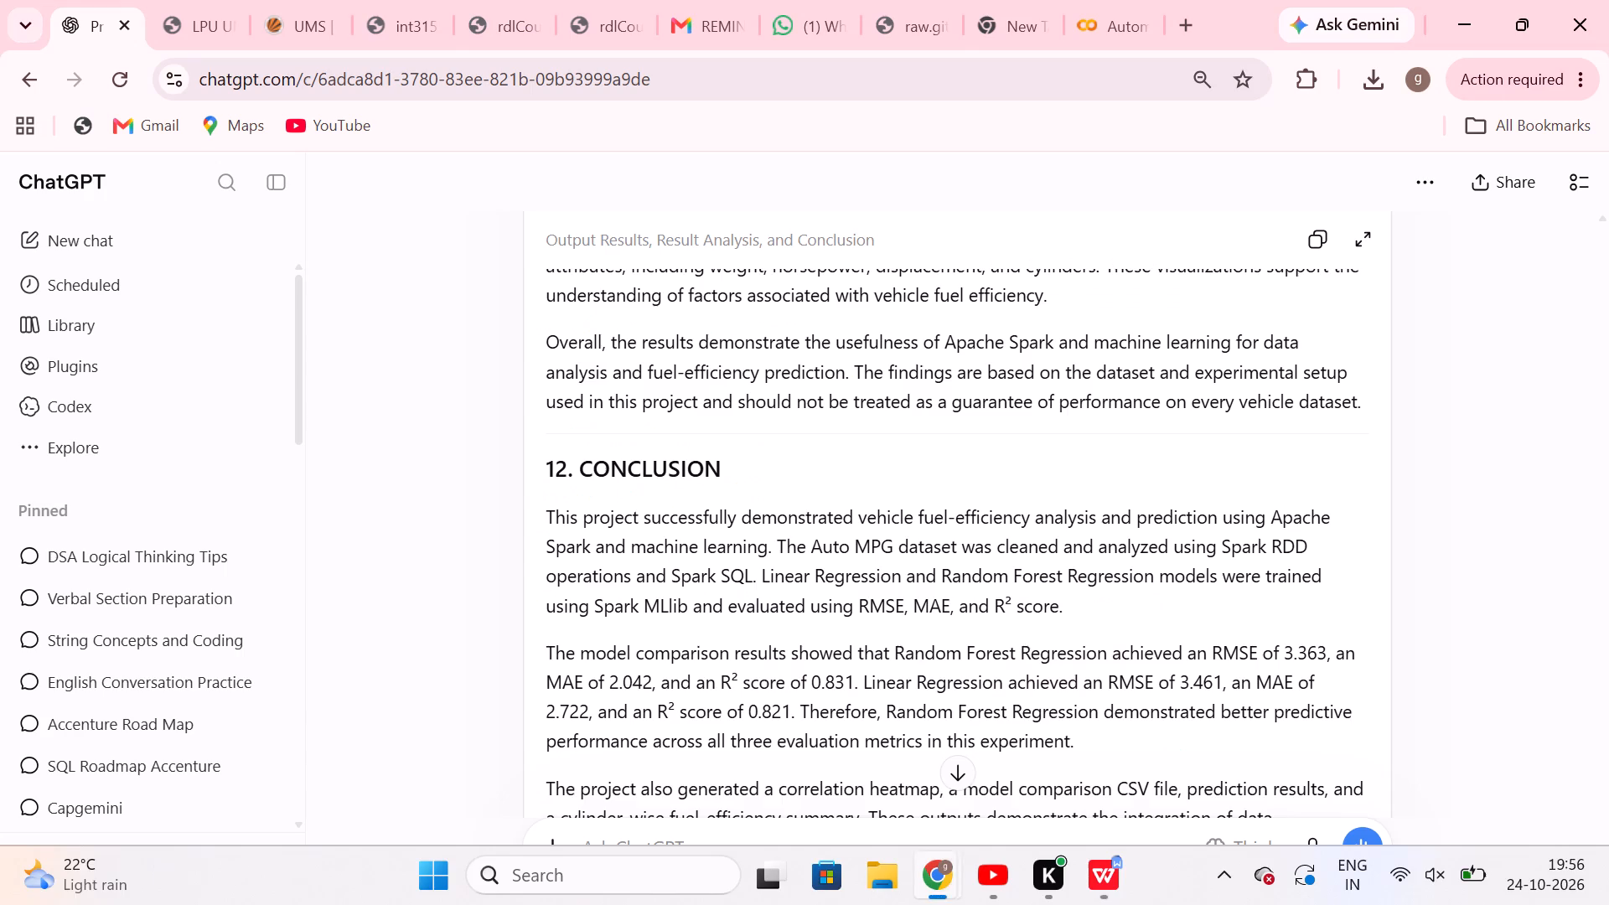
scroll(761, 629, "up", 3)
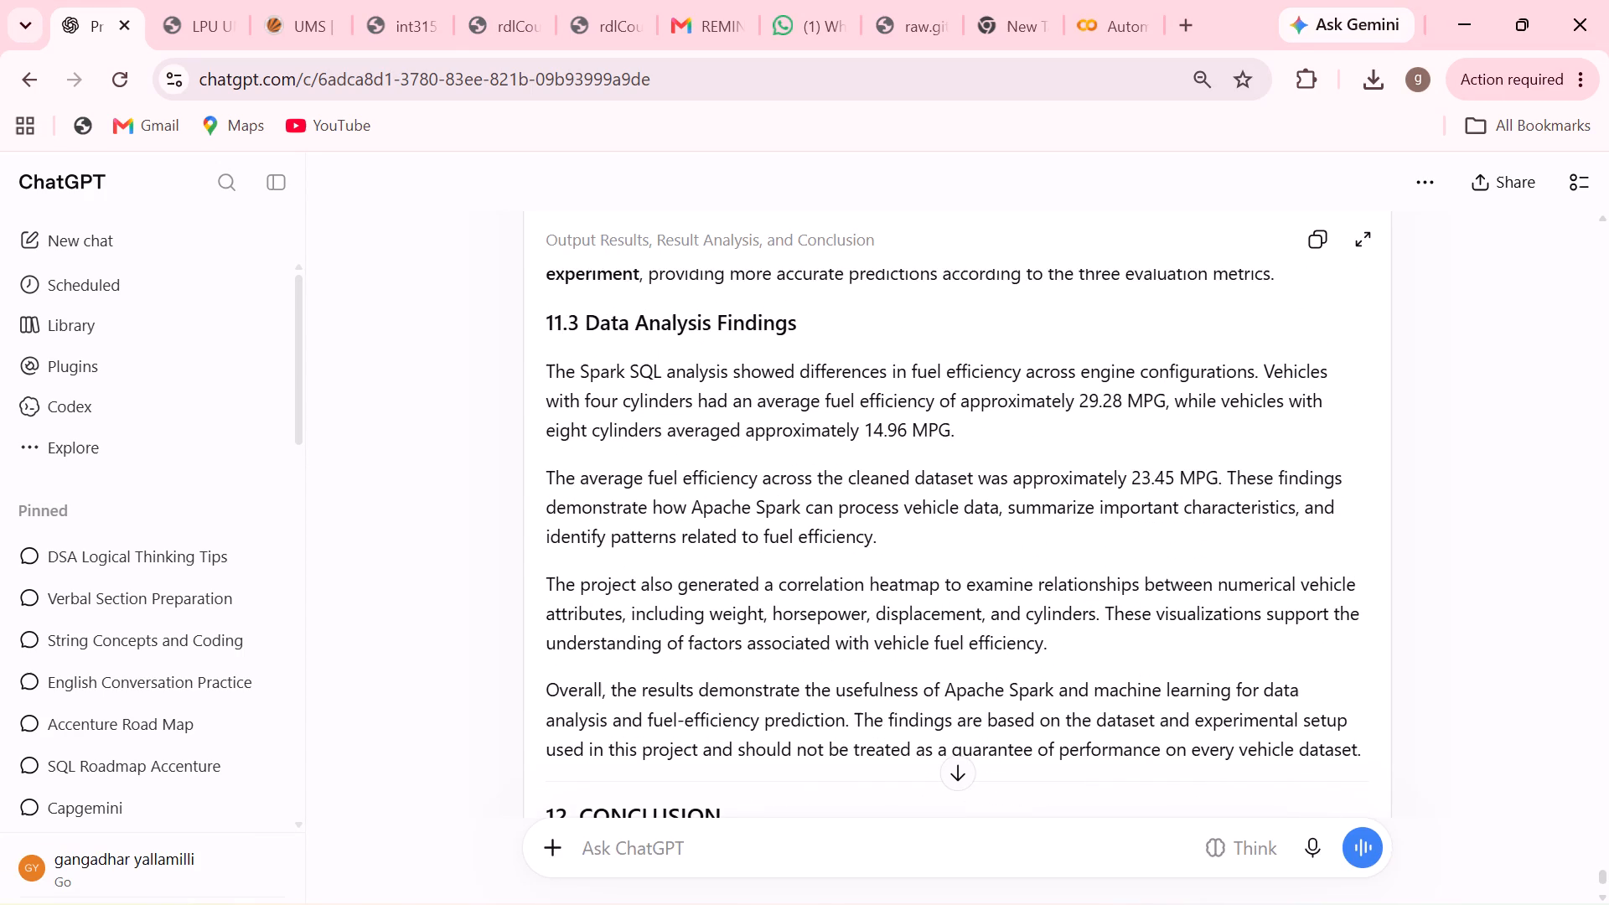
left_click_drag(544, 373, 821, 659)
left_click_drag(1373, 747, 1316, 716)
left_click_drag(1365, 763, 536, 349)
key("ctrl+c")
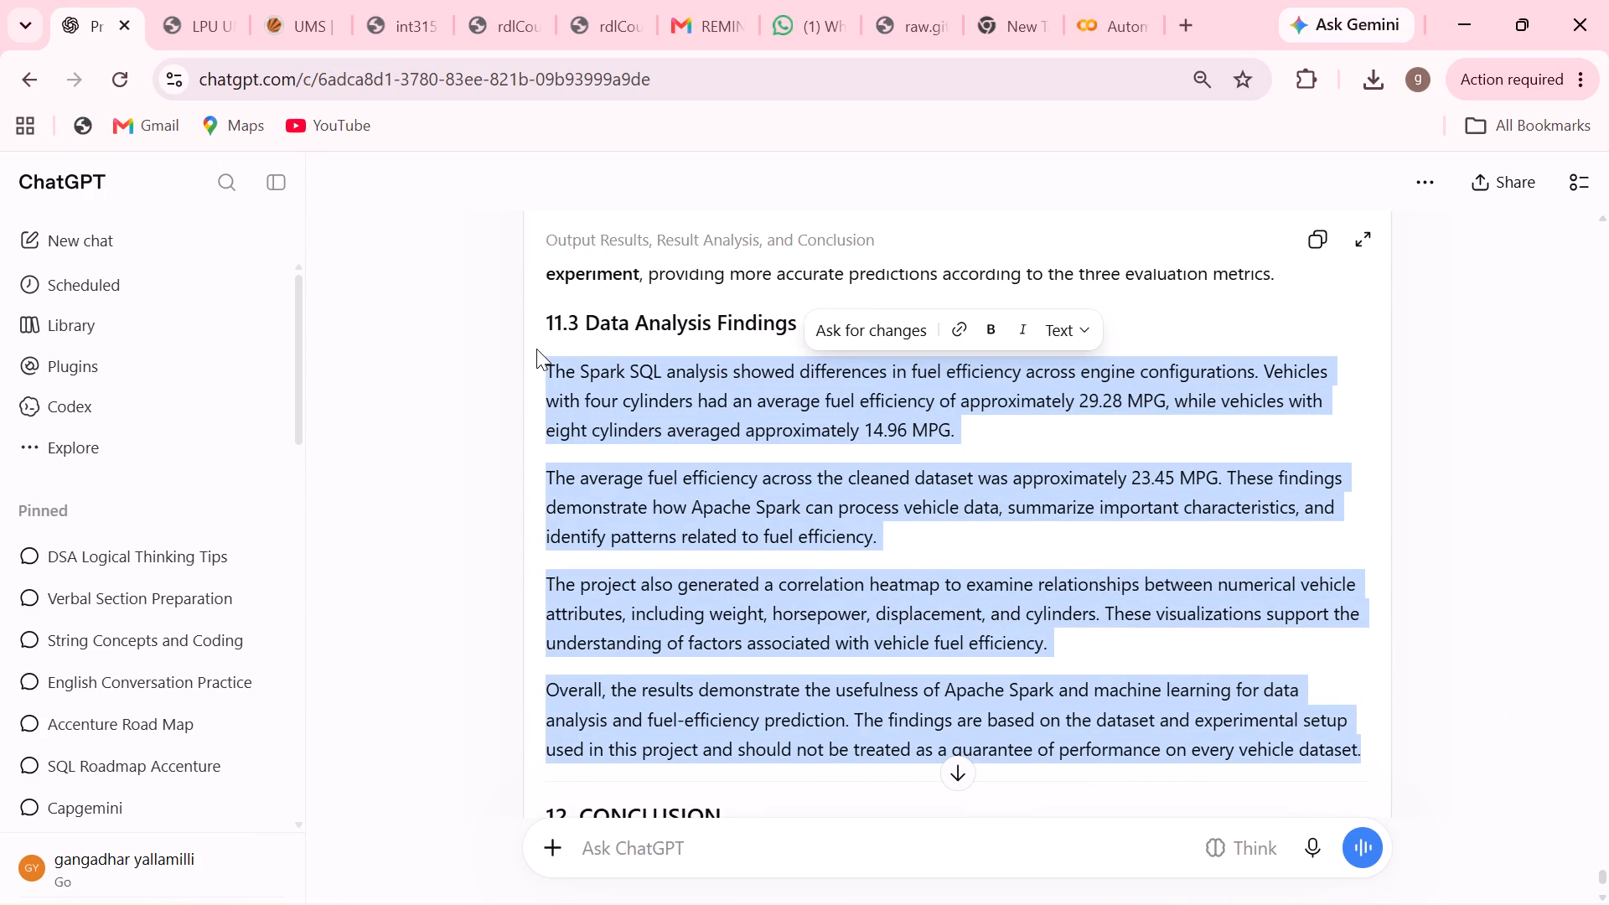
key("ctrl+c")
key("ctrl+c")
left_click(697, 506)
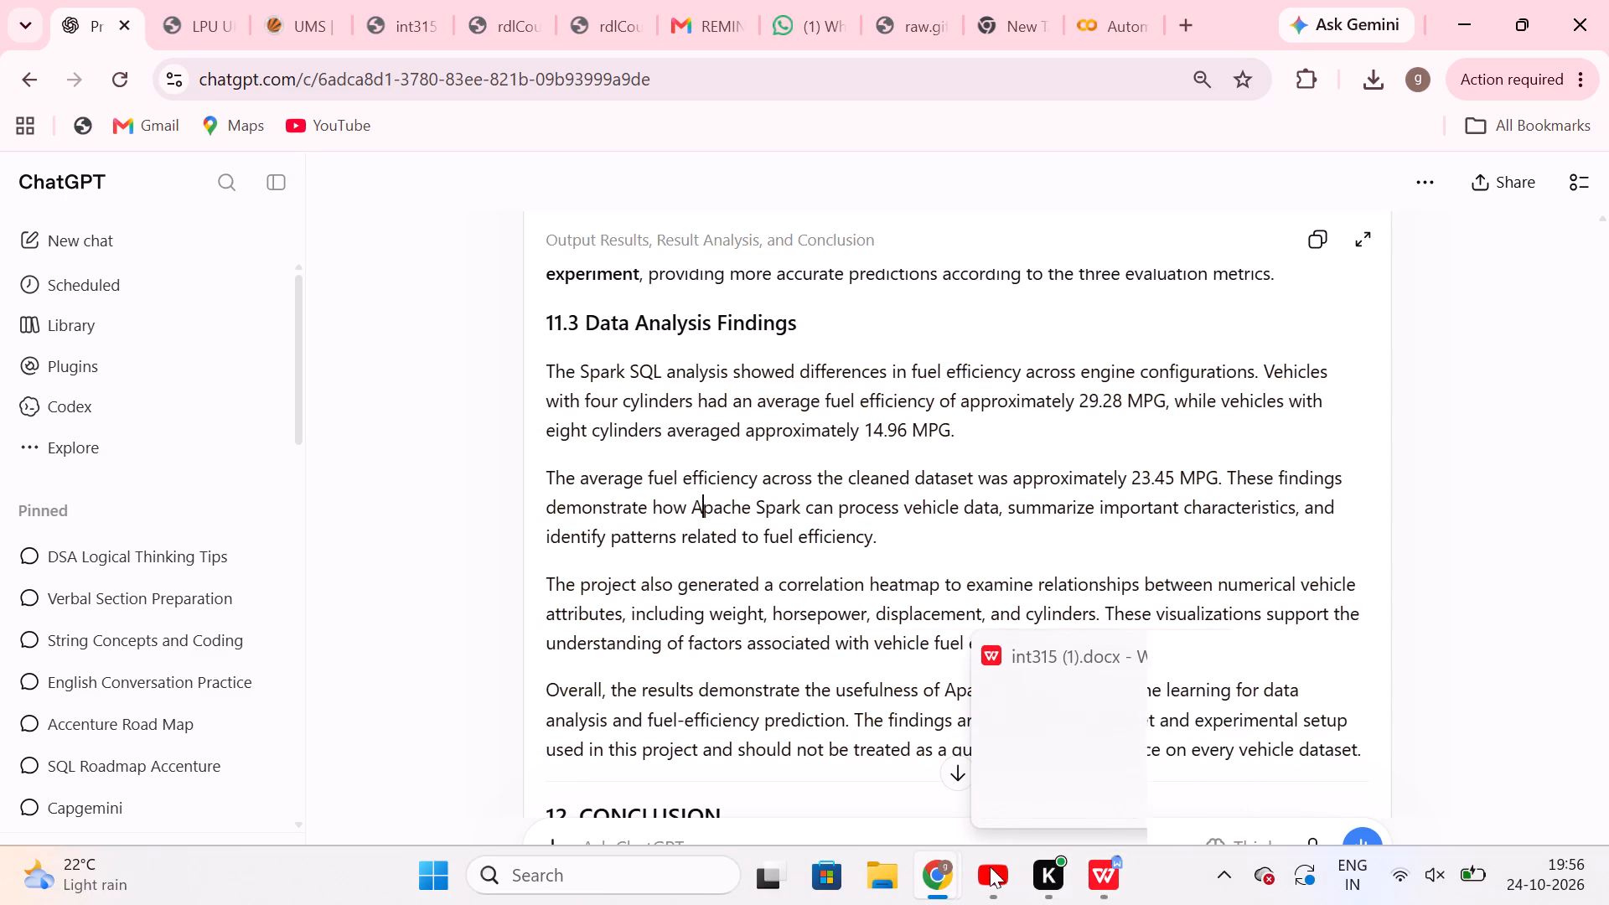
left_click(1033, 751)
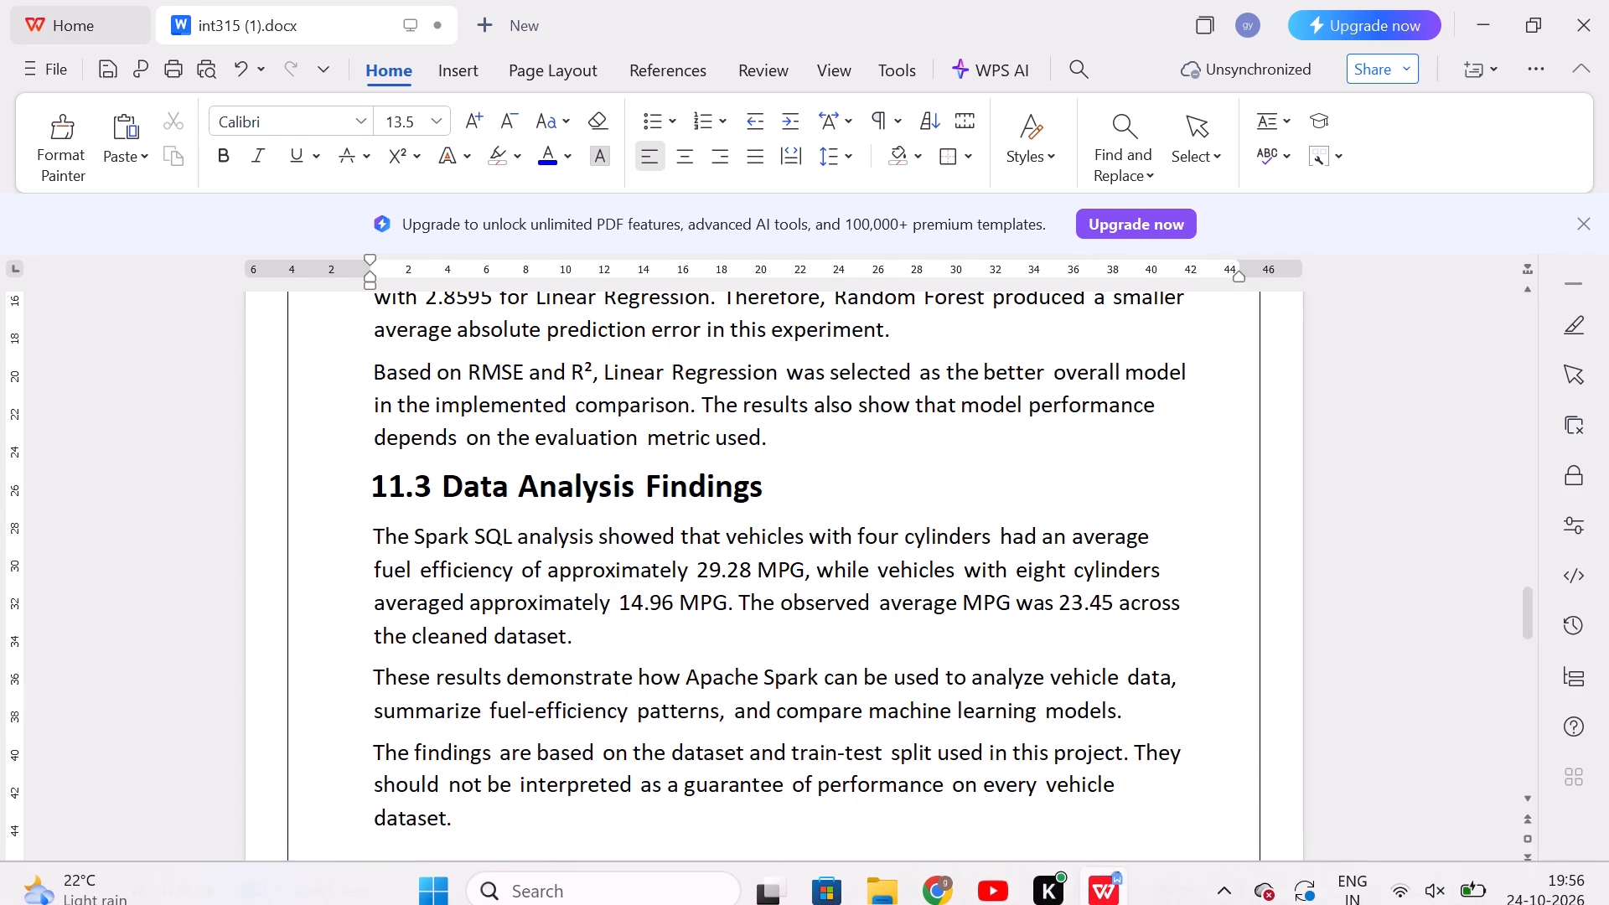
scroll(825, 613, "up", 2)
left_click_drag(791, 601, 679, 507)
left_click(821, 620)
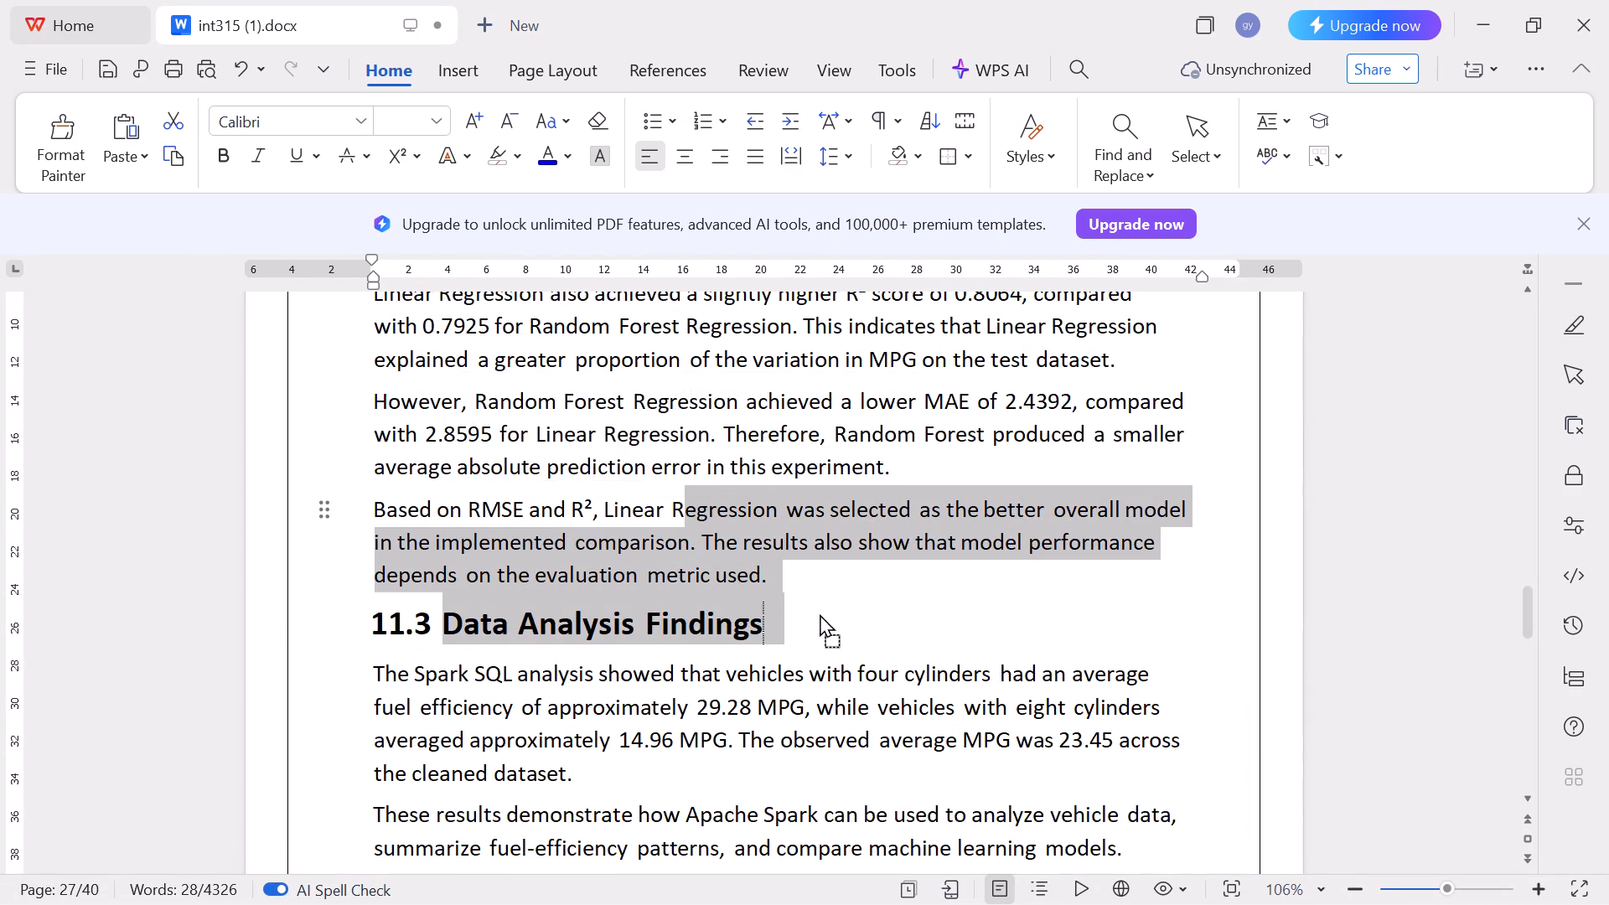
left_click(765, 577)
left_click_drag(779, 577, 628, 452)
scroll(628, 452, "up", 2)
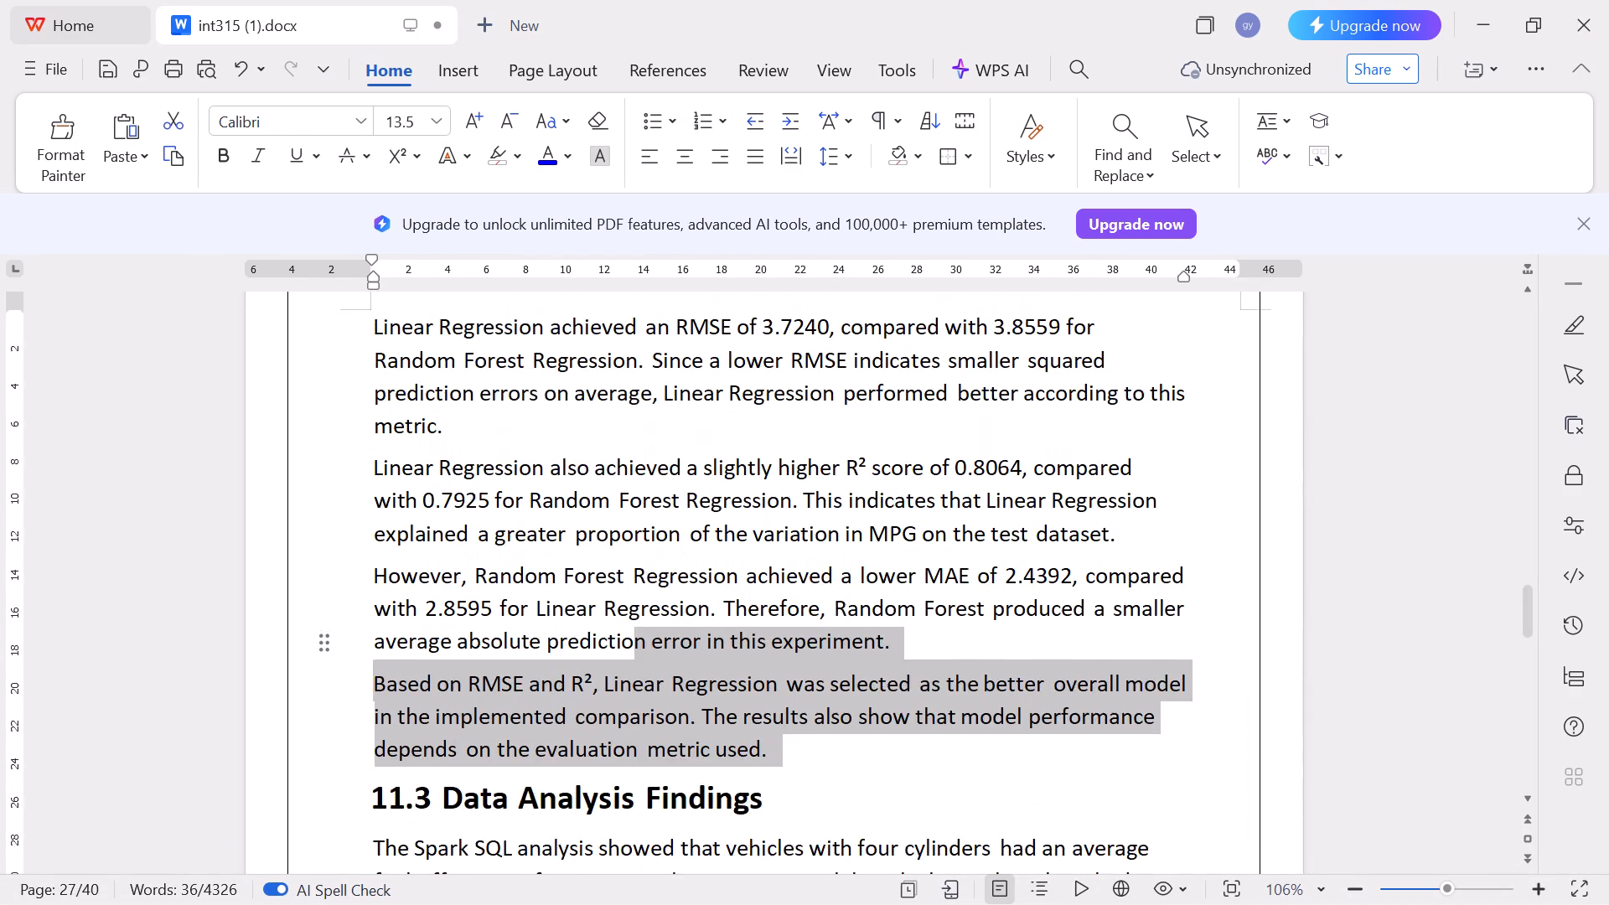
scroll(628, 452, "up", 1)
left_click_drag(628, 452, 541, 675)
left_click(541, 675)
Replace the body text under 11.3 Data Analysis Findings in the report with the copied ChatGPT paragraphs.
scroll(541, 675, "down", 2)
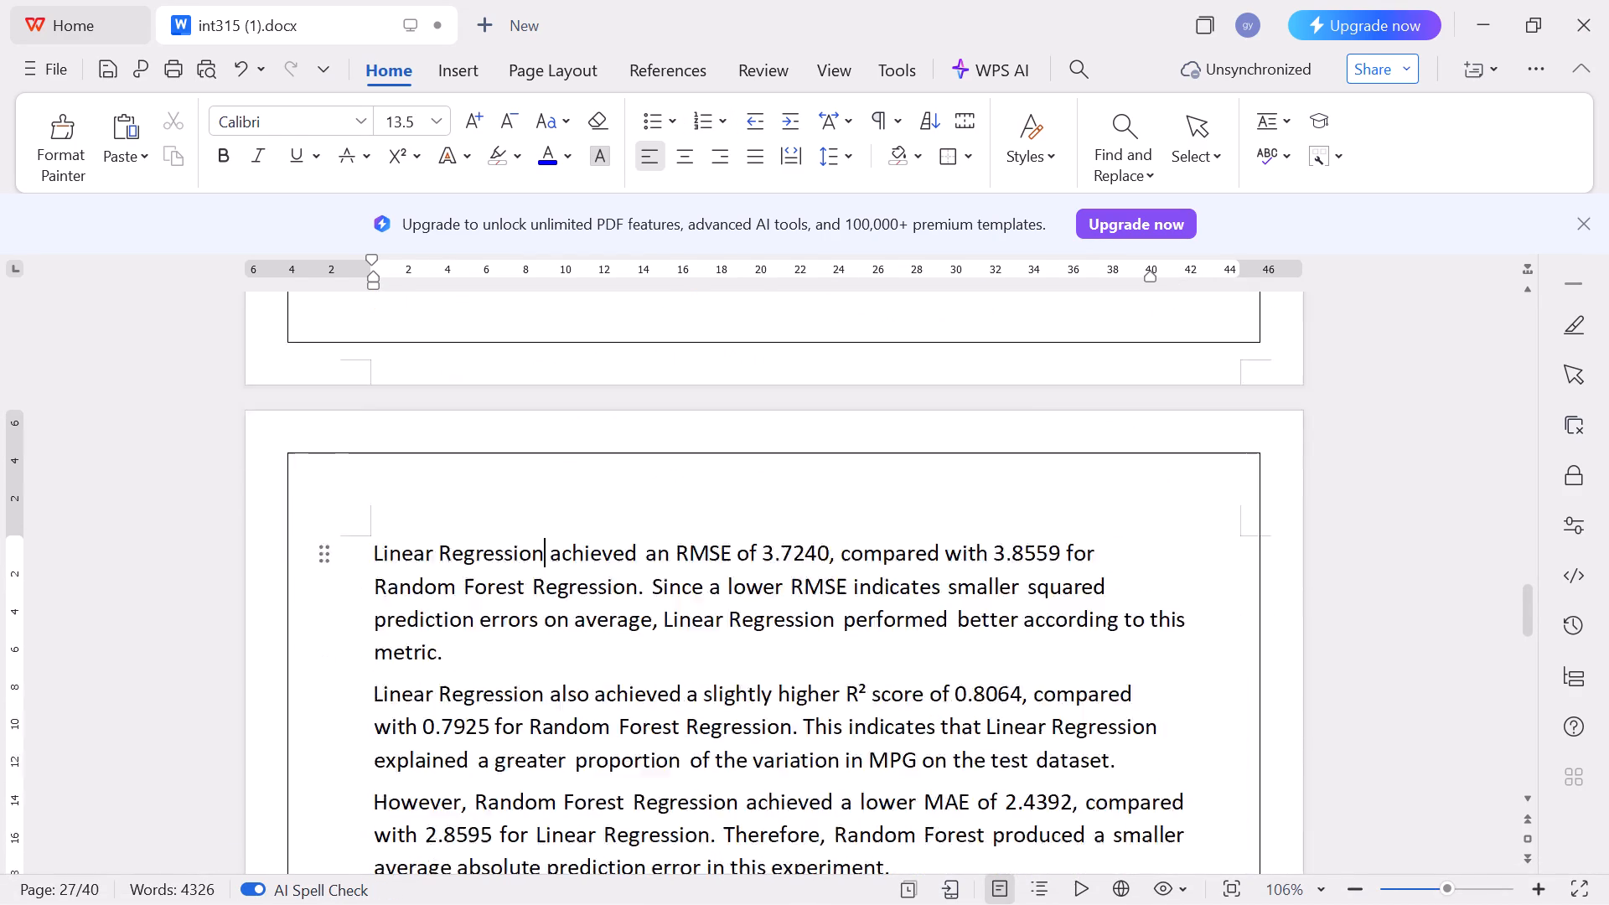
scroll(541, 675, "down", 4)
left_click_drag(471, 657, 398, 481)
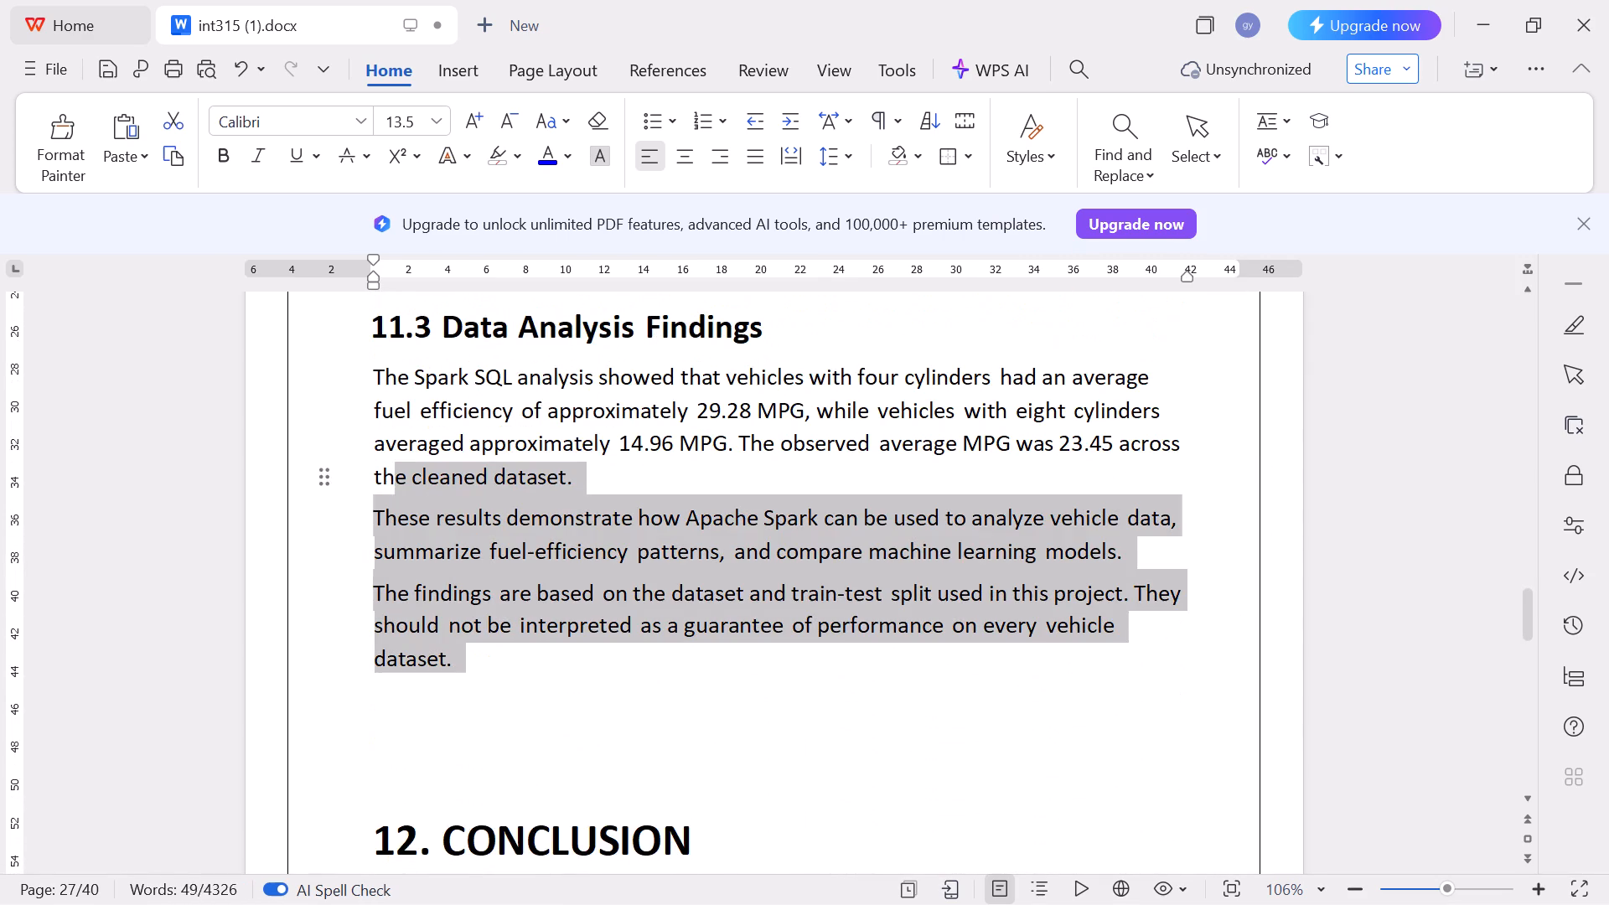
left_click_drag(398, 481, 411, 374)
key("BackSpace")
key("ctrl+v")
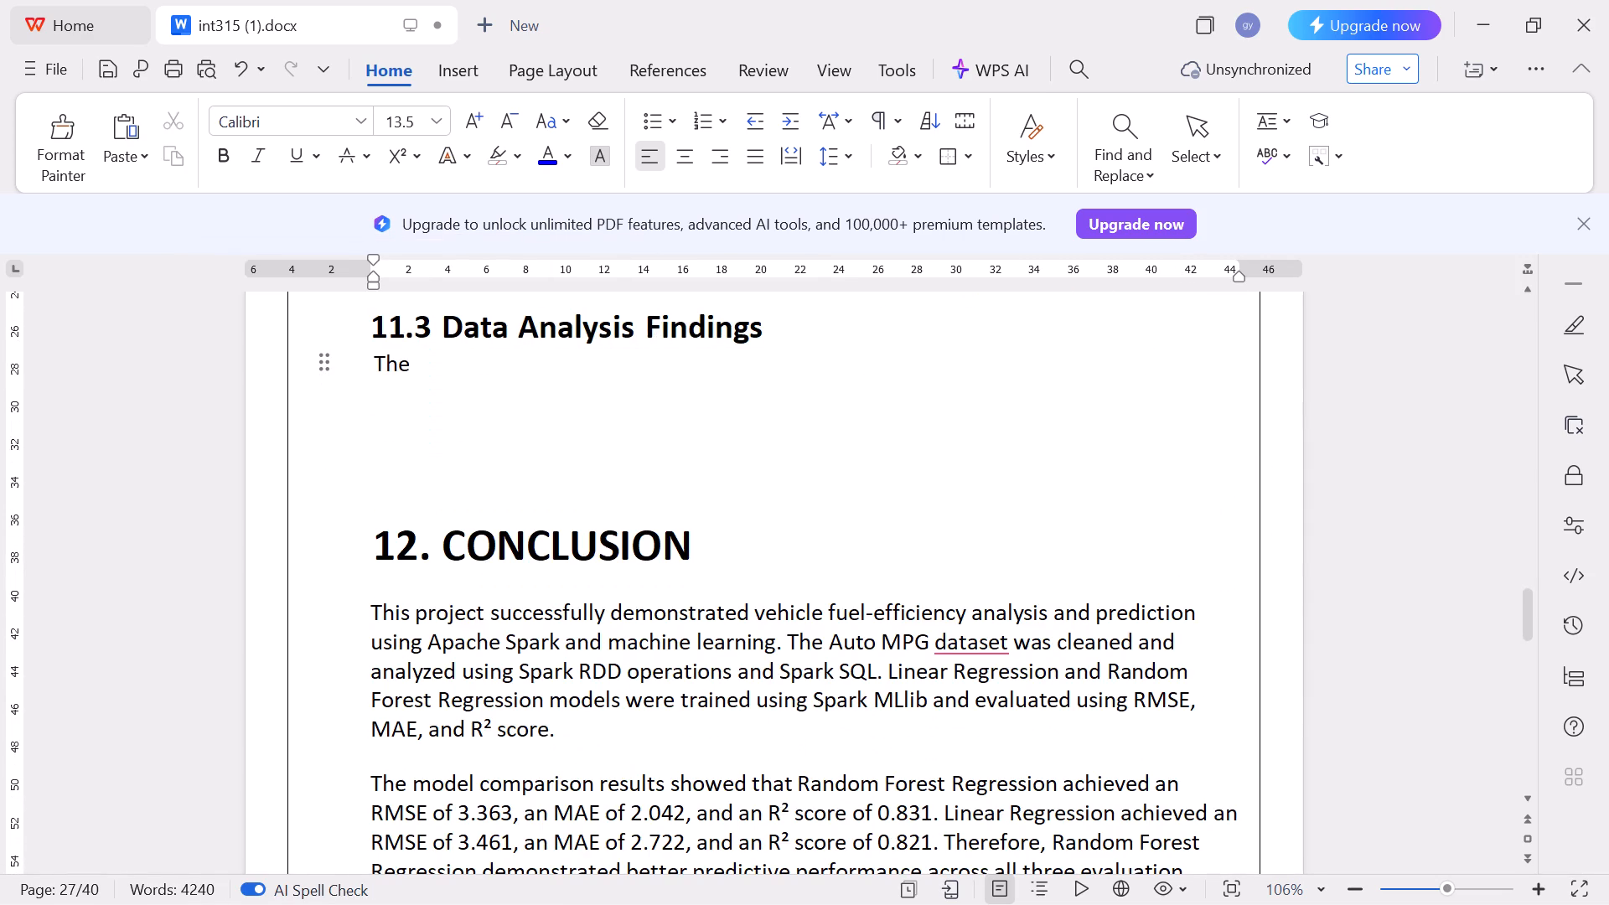
Delete the duplicate word "The" at the start of the first paragraph under 11.3 Data Analysis Findings.
left_click(411, 385)
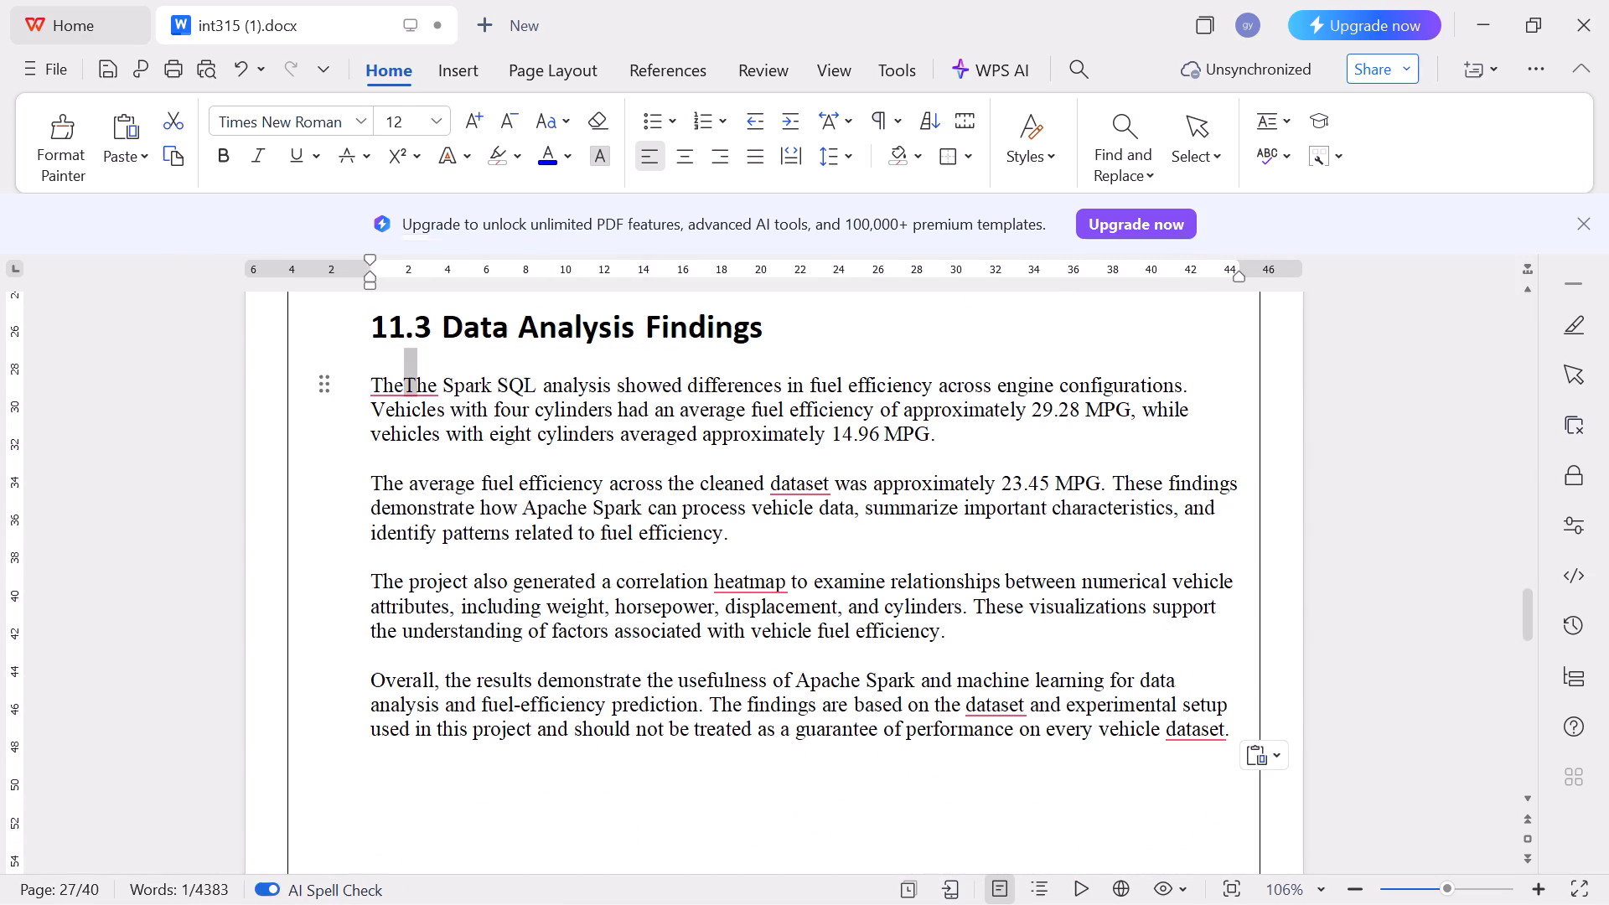
key("Left")
key("BackSpace")
key("BackSpace")
key("BackSpace")
Copy the formatting of the last 11.2 paragraph onto all four pasted 11.3 paragraphs with Format Painter.
scroll(410, 383, "up", 2)
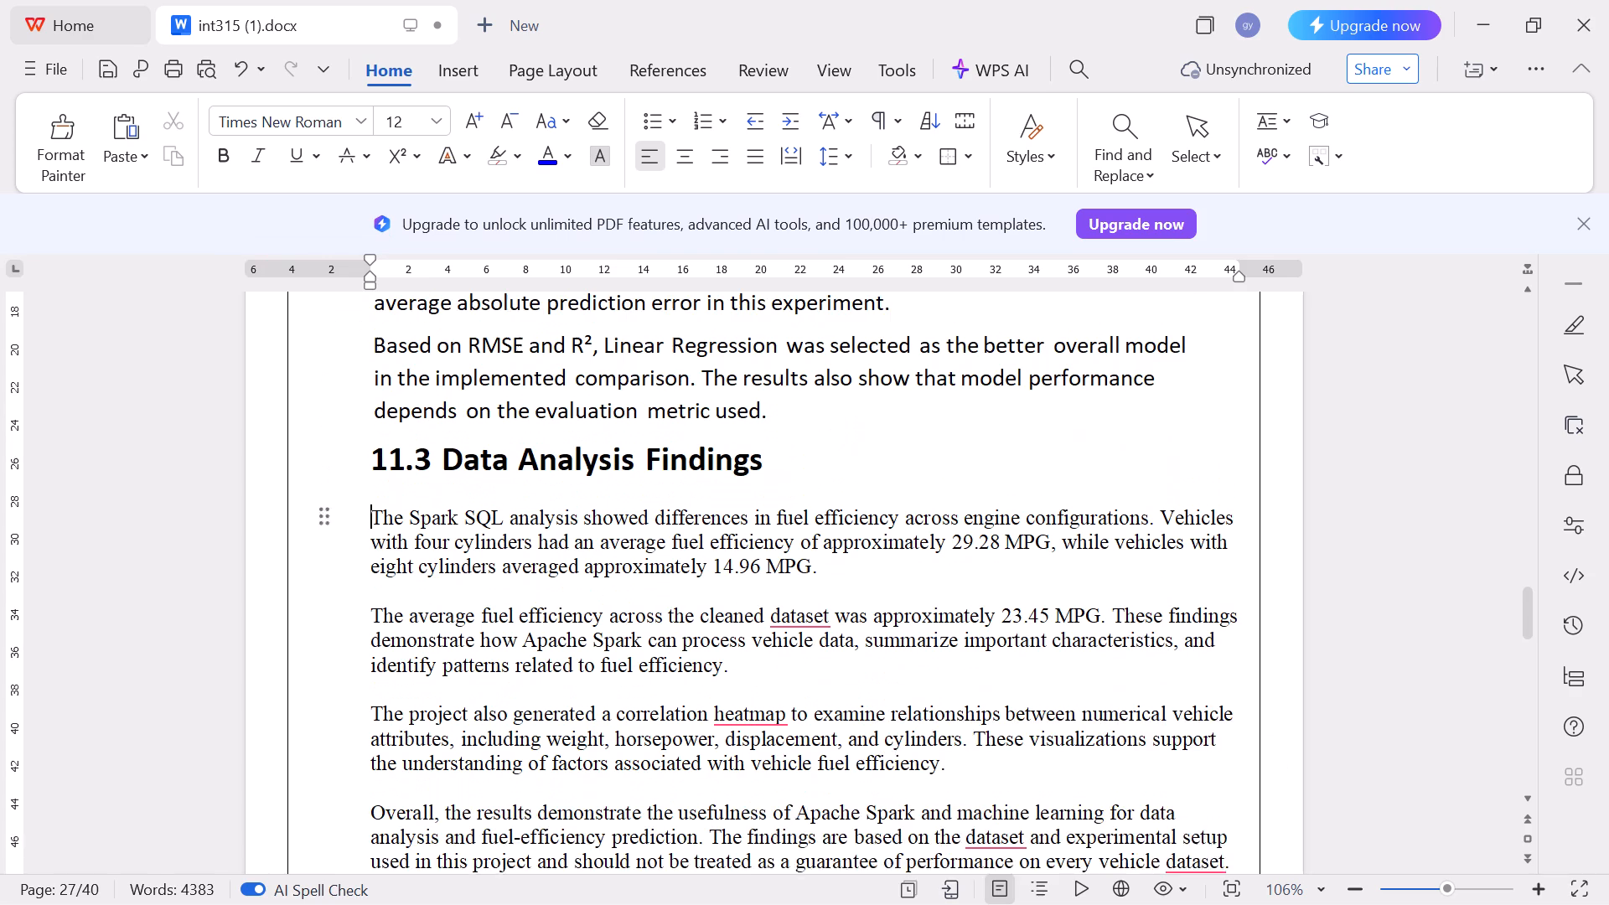
left_click_drag(407, 377, 524, 385)
left_click(59, 117)
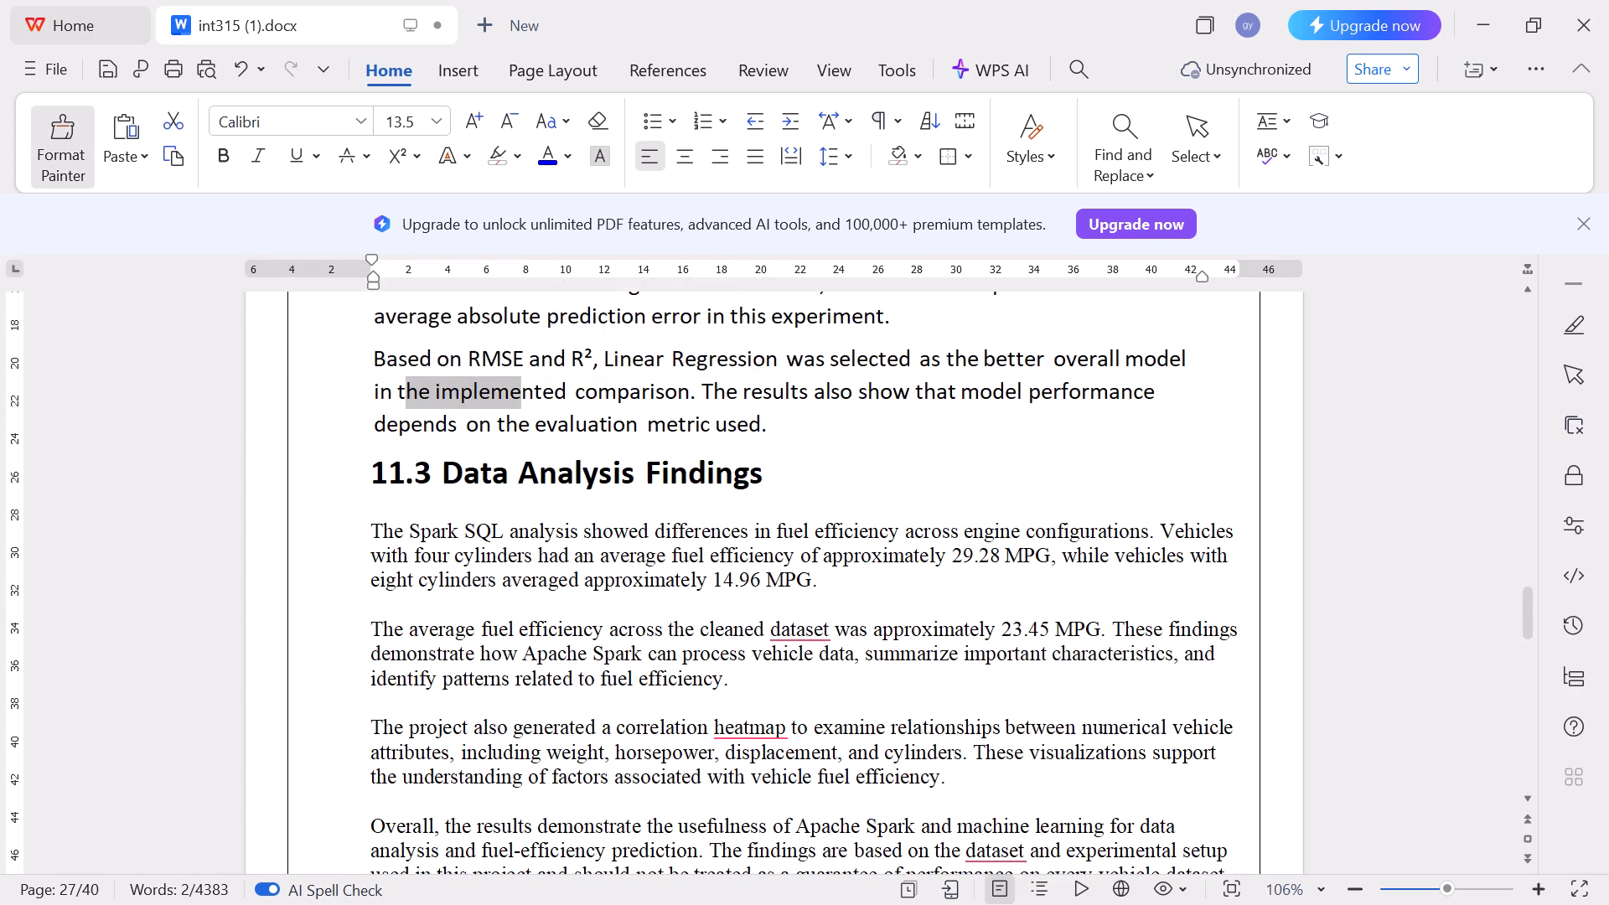
left_click_drag(375, 540, 1123, 630)
scroll(561, 659, "down", 2)
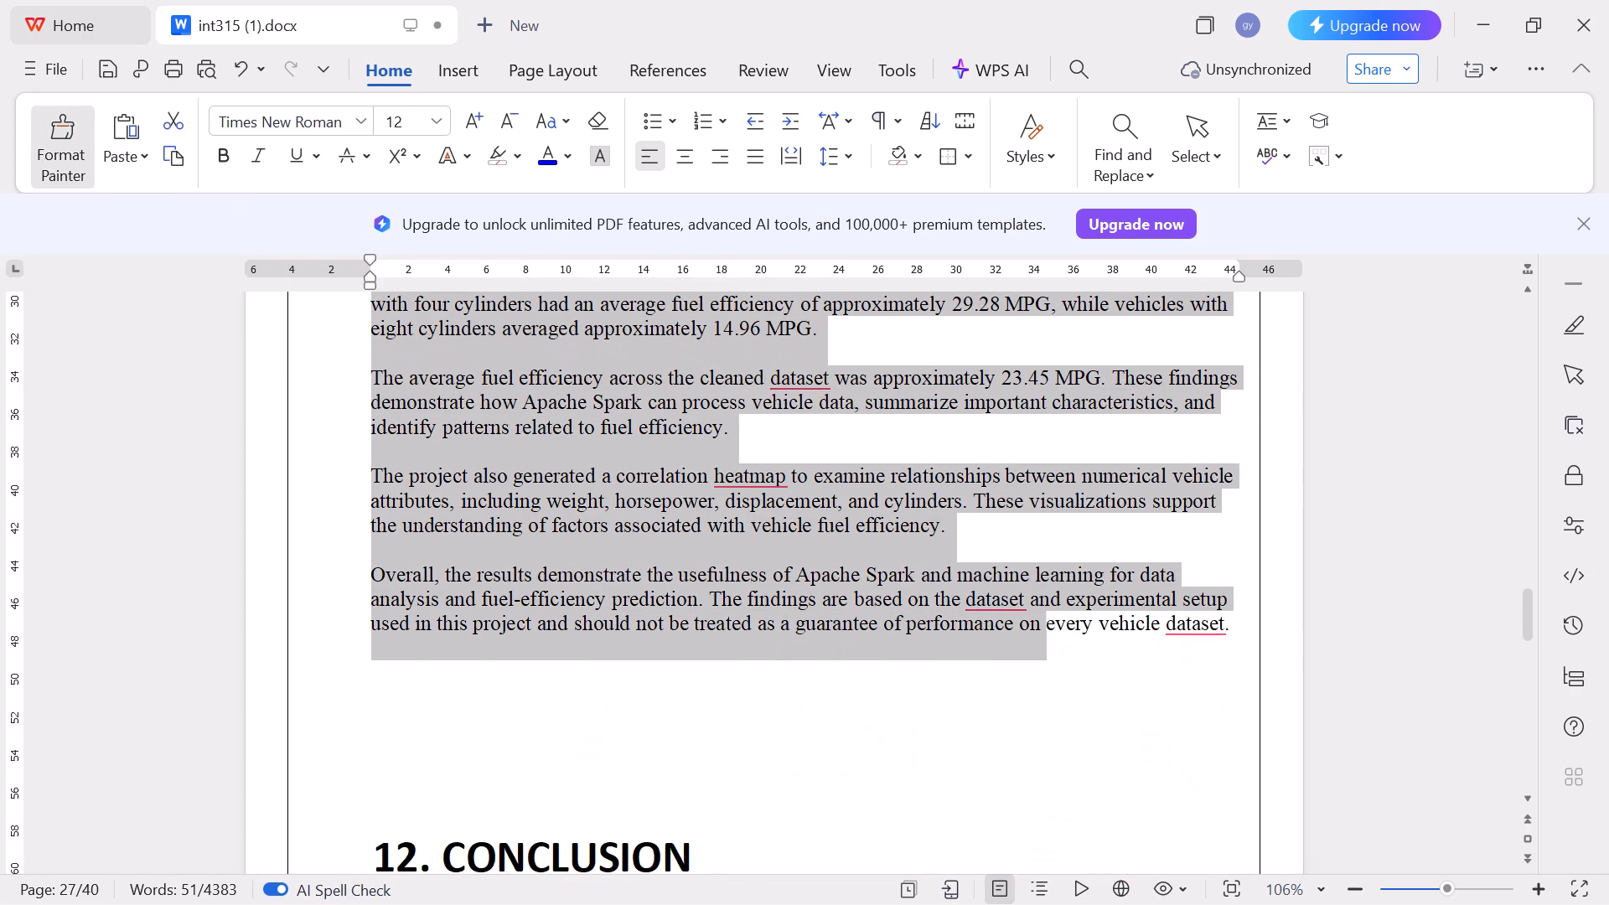
left_click_drag(1123, 630, 1263, 625)
left_click(870, 610)
scroll(870, 610, "up", 3)
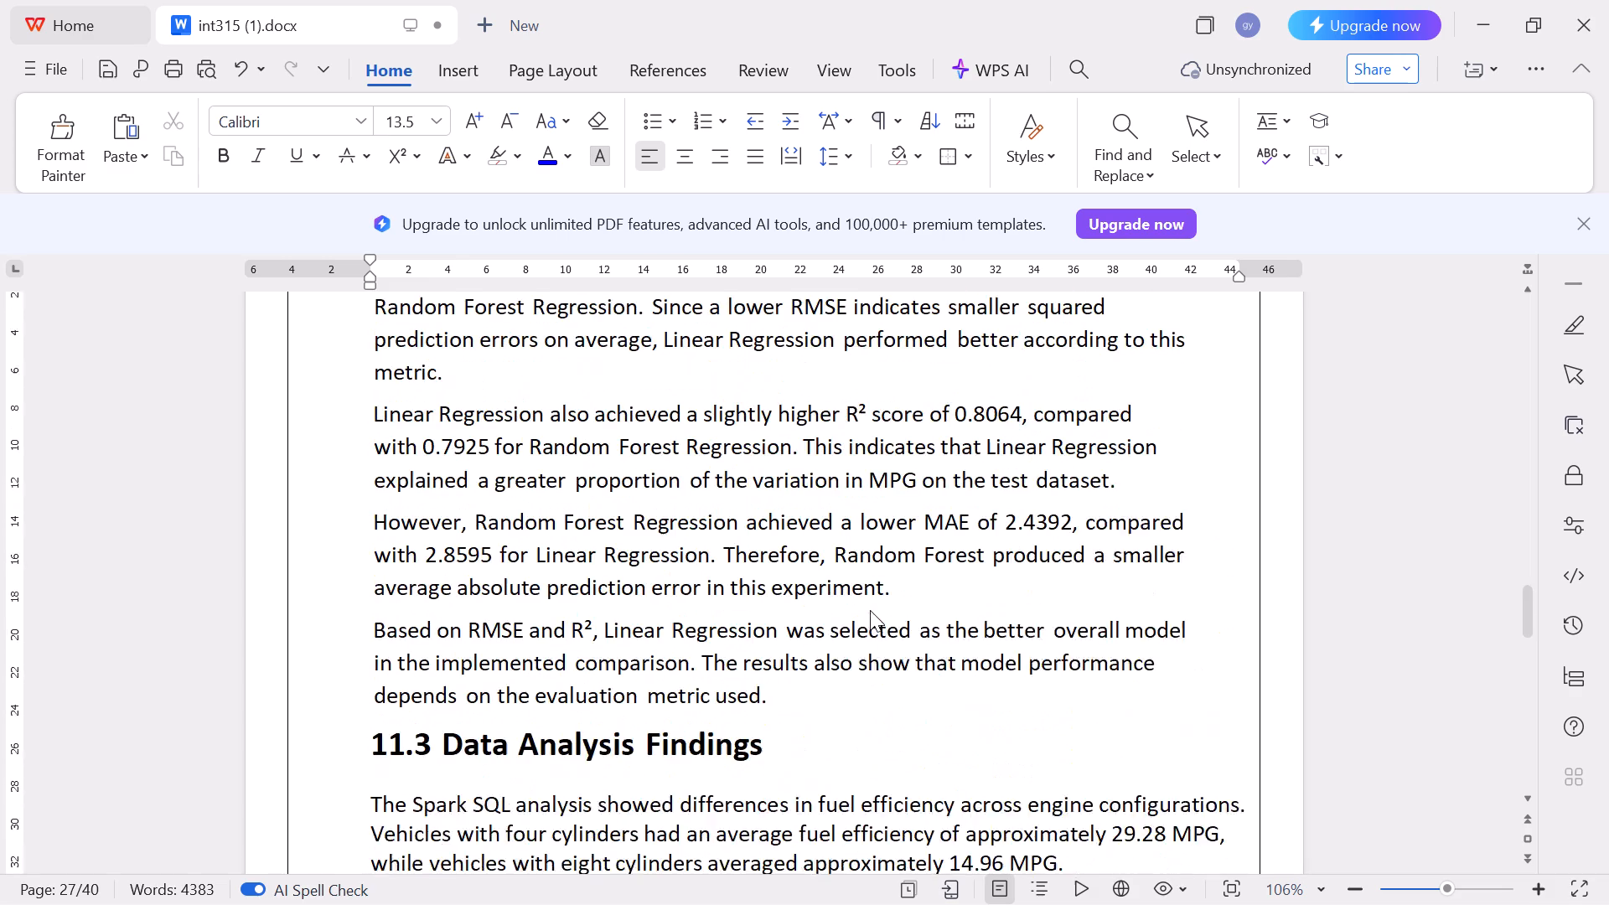
scroll(870, 610, "up", 6)
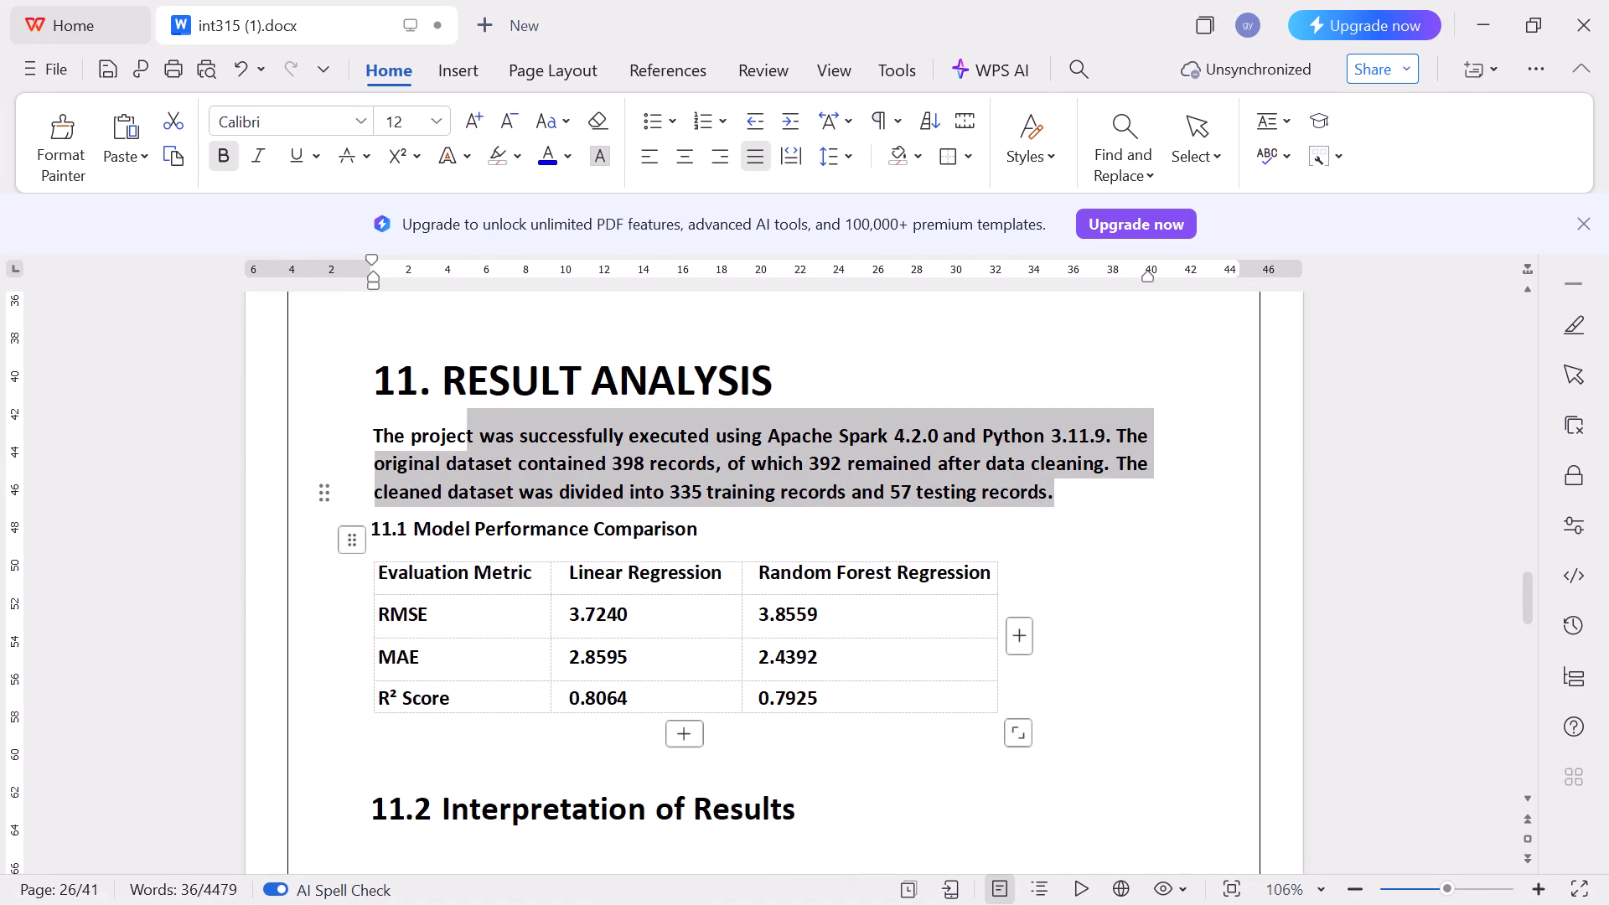
left_click_drag(460, 438, 398, 443)
key("BackSpace")
key("BackSpace")
key("BackSpace")
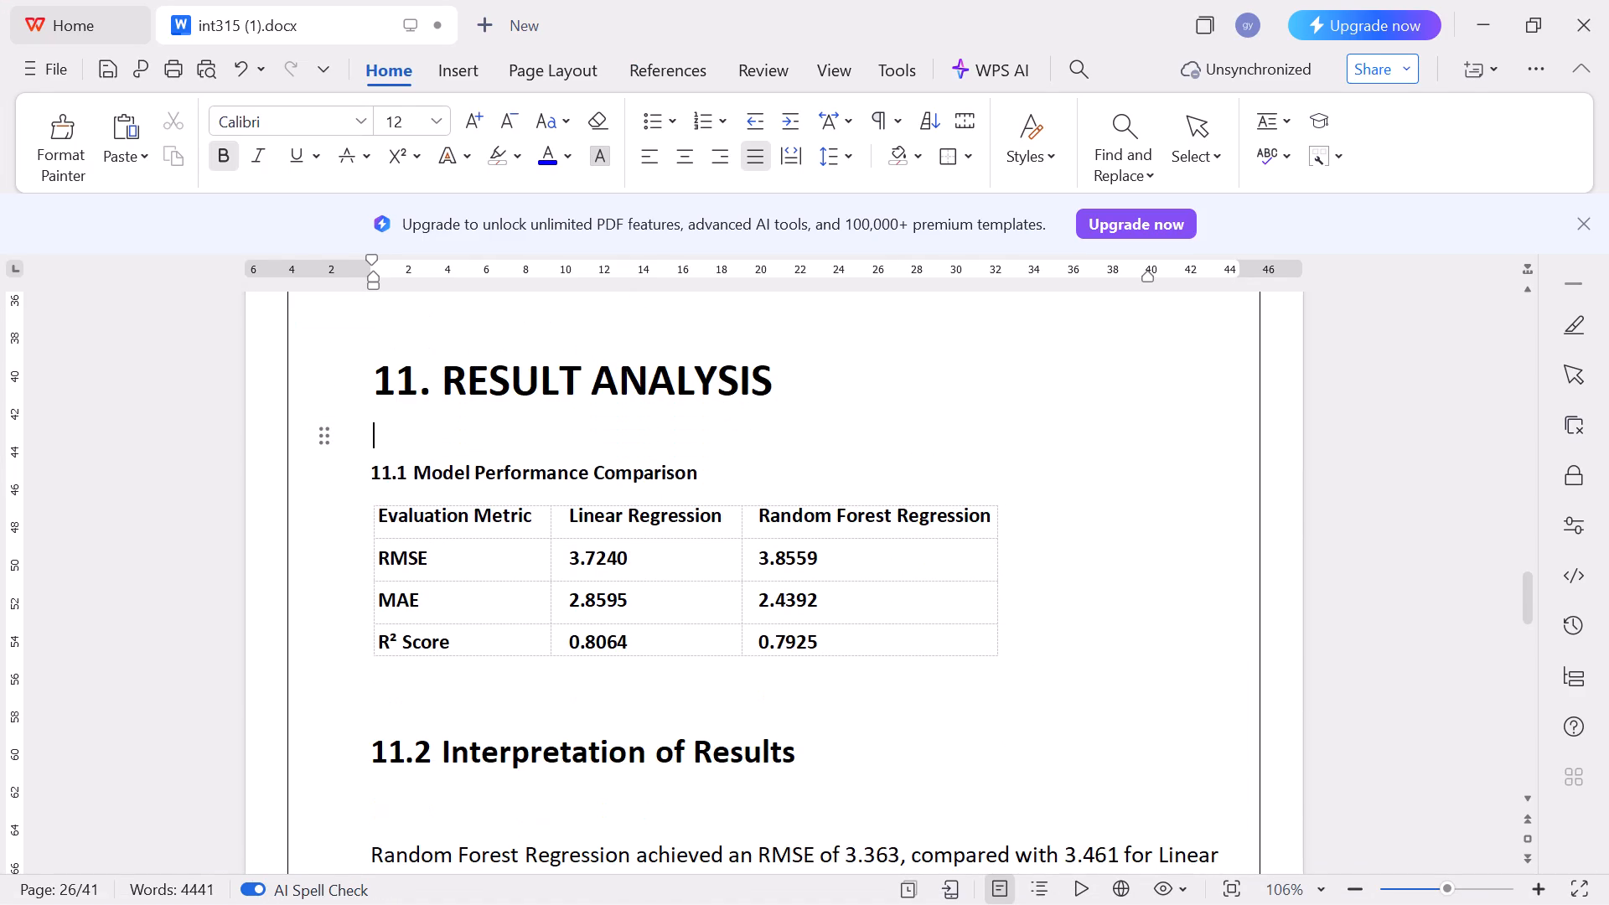
key("ctrl+v")
Copy the first 11.2 paragraph's formatting onto the three pasted paragraphs under 11. RESULT ANALYSIS with Format Painter.
scroll(443, 576, "down", 2)
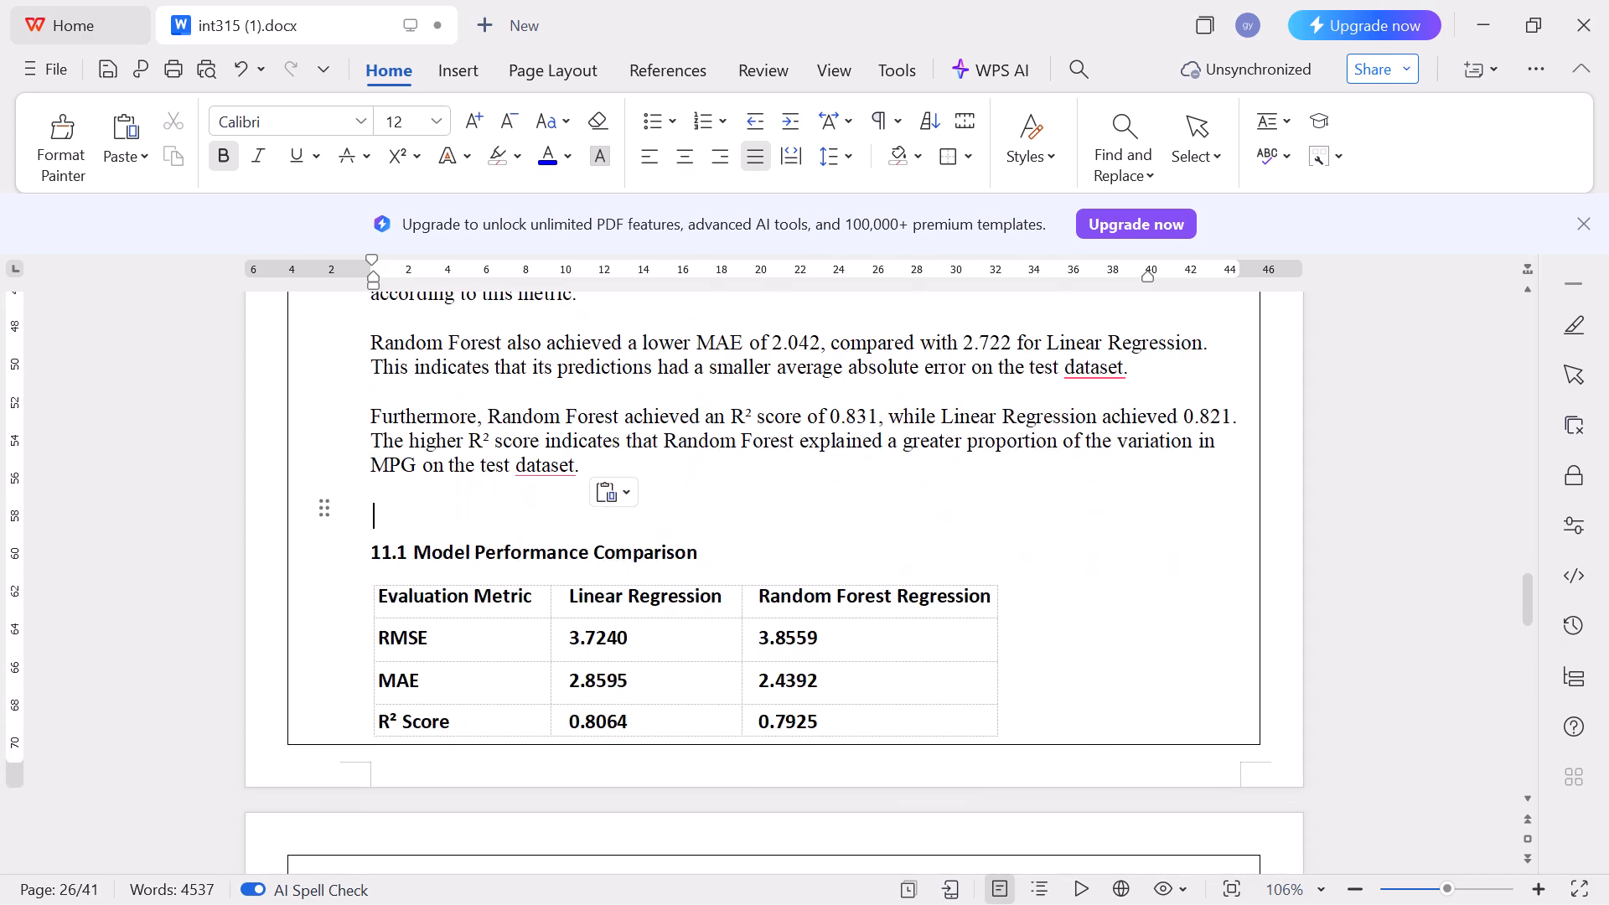
scroll(443, 576, "down", 2)
scroll(440, 840, "down", 3)
left_click_drag(422, 750, 540, 783)
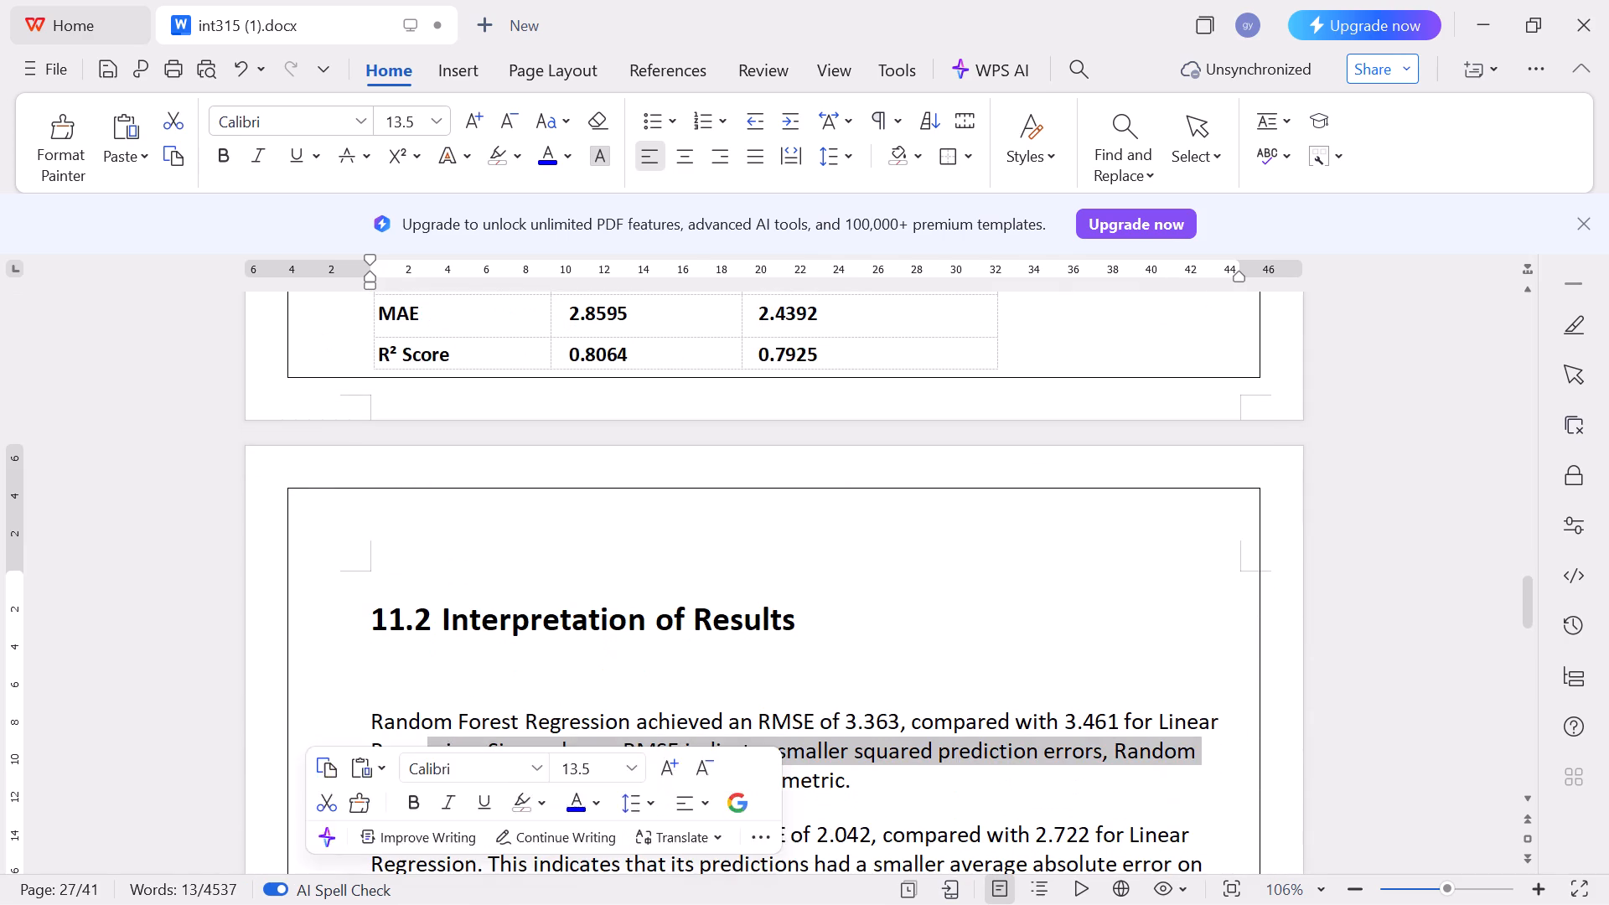
left_click(57, 143)
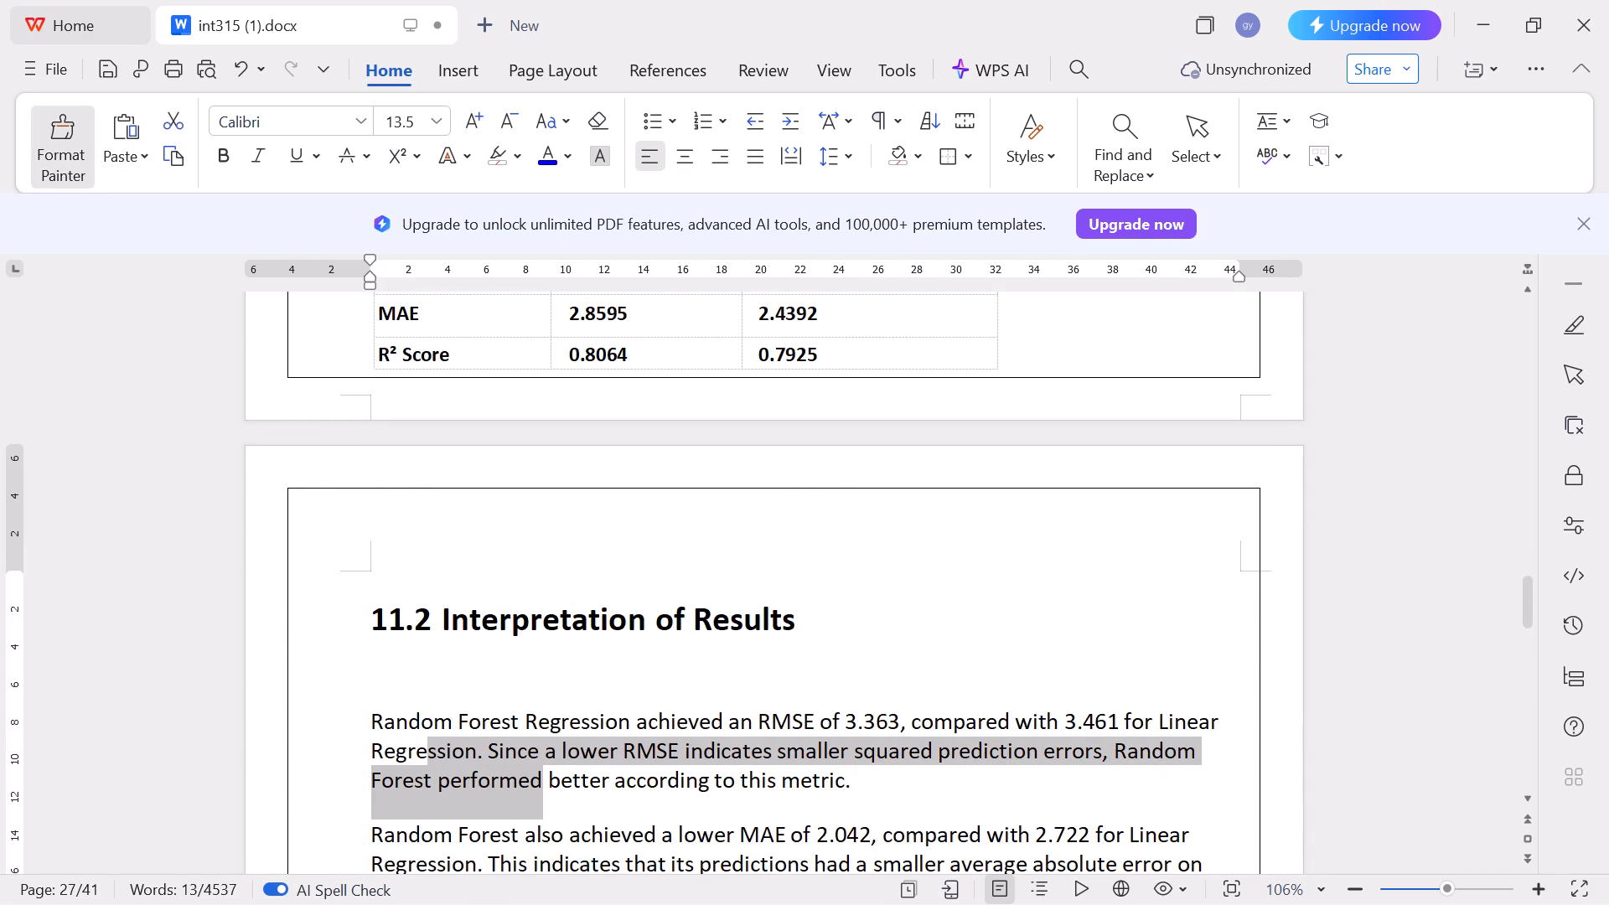
scroll(557, 721, "up", 6)
scroll(557, 721, "down", 1)
left_click_drag(593, 783, 447, 689)
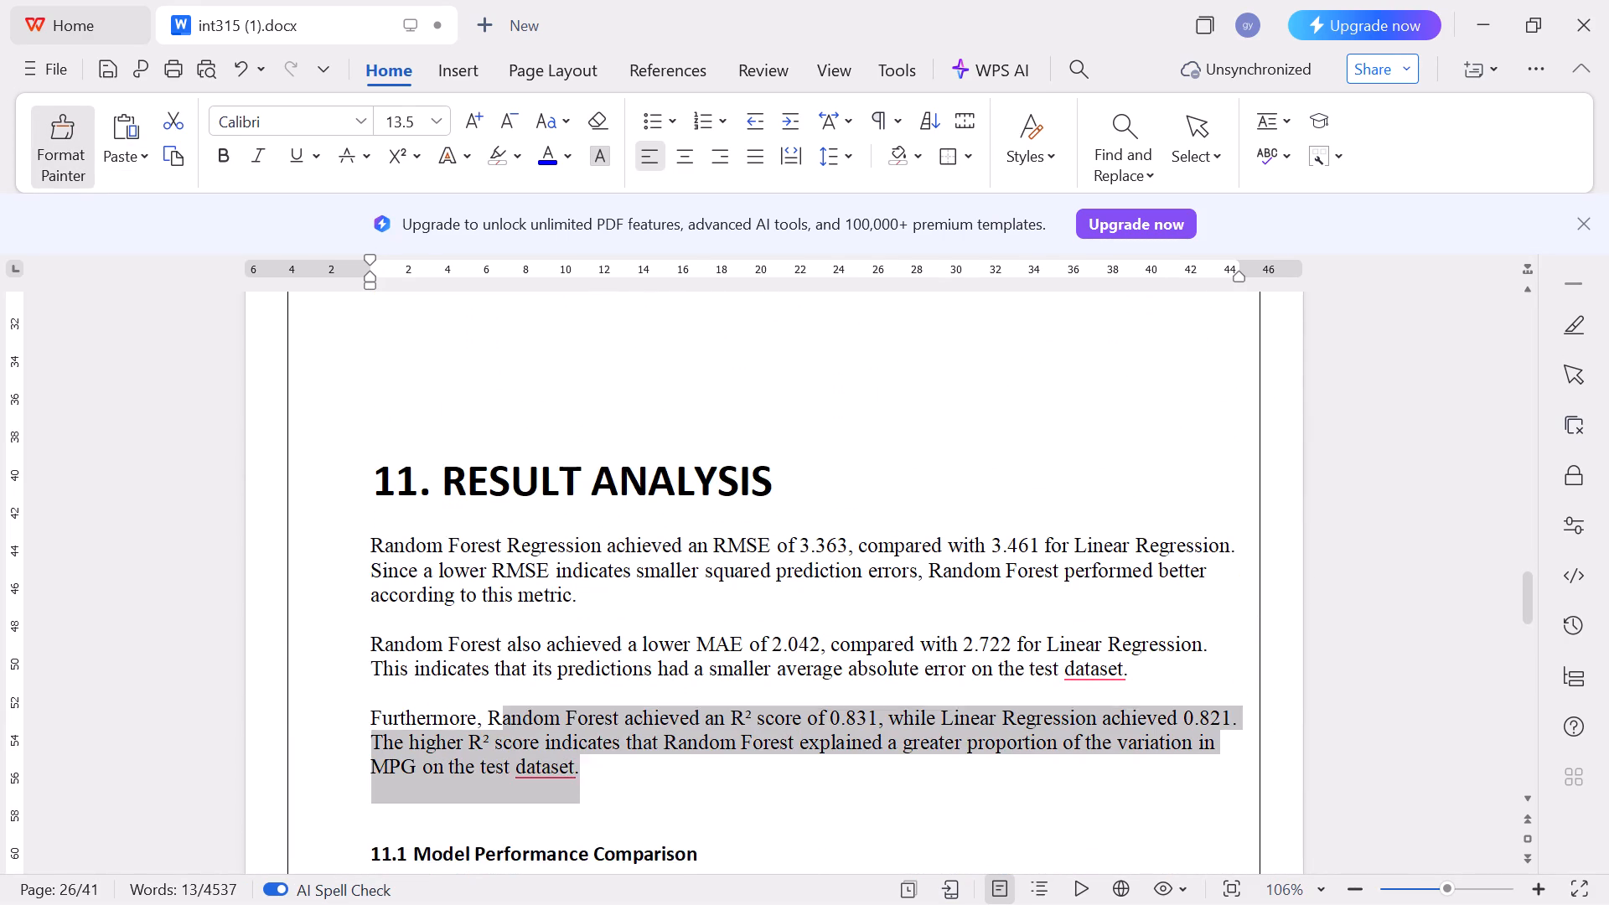
left_click_drag(447, 689, 354, 543)
left_click(541, 747)
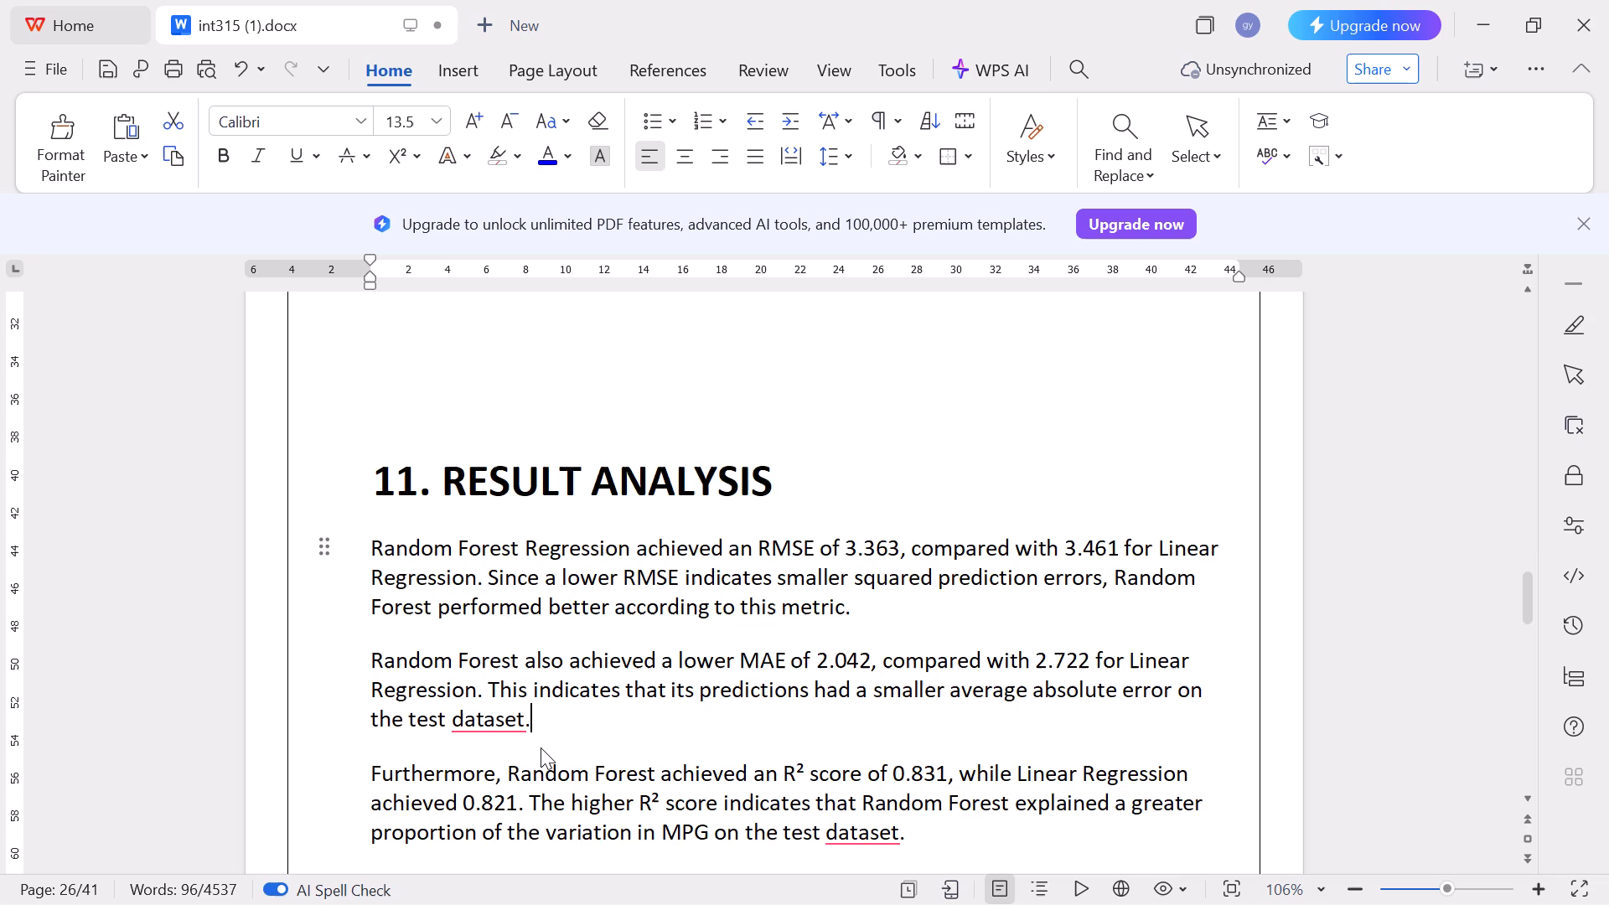
Review the code cells and outputs in the Automobile_Efficiency_Analysis Colab notebook, from data cleaning through model evaluation.
scroll(541, 747, "down", 3)
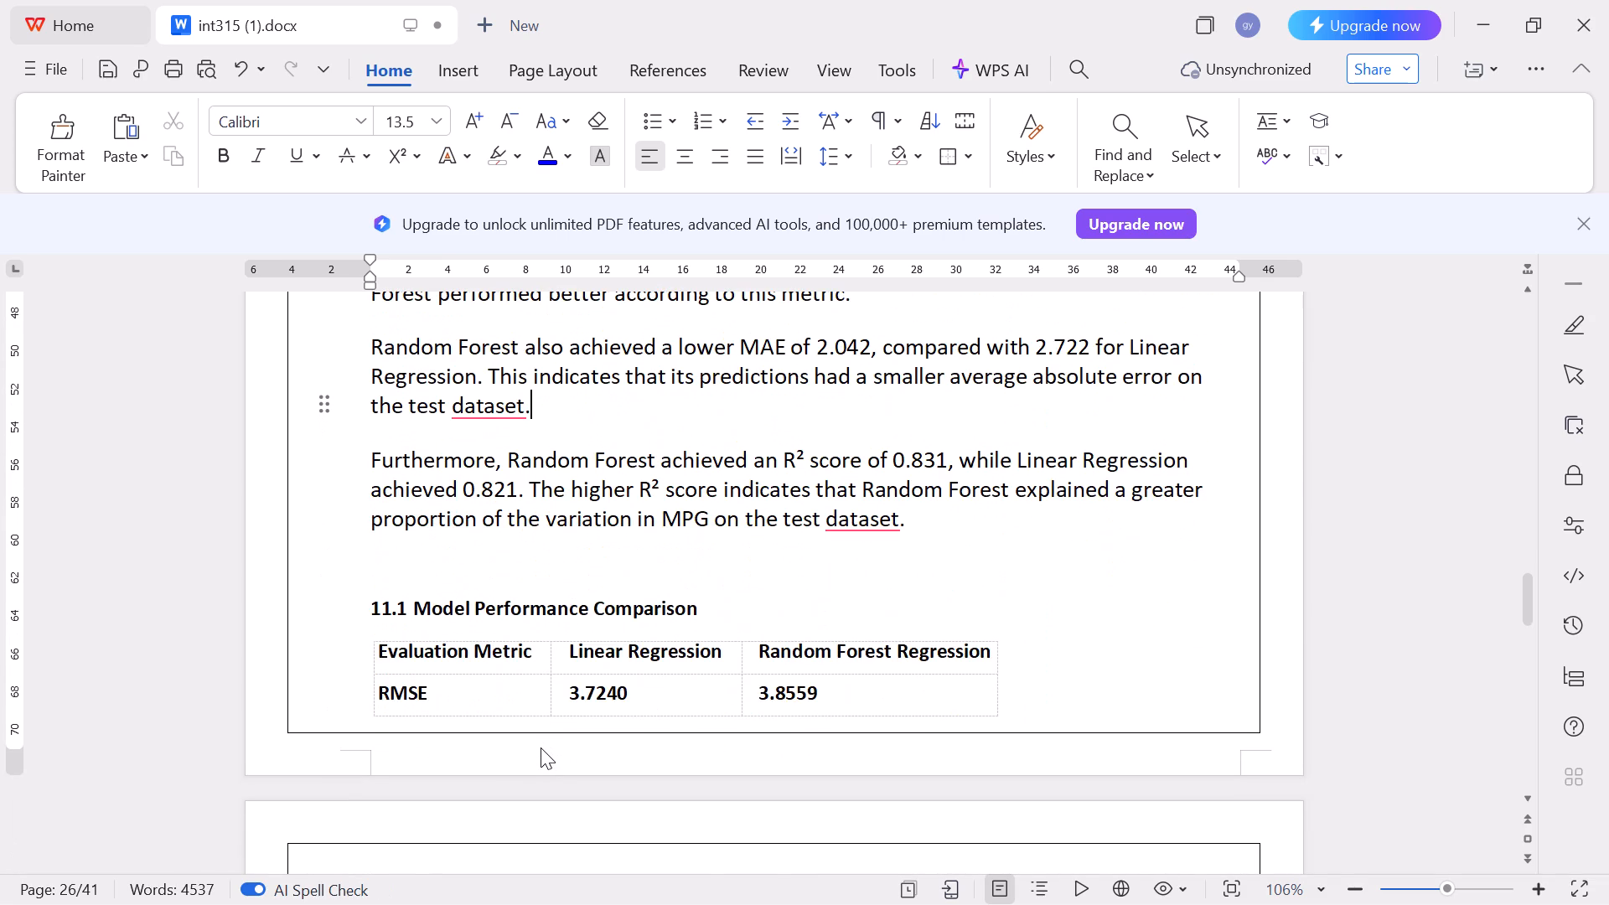
scroll(541, 747, "down", 2)
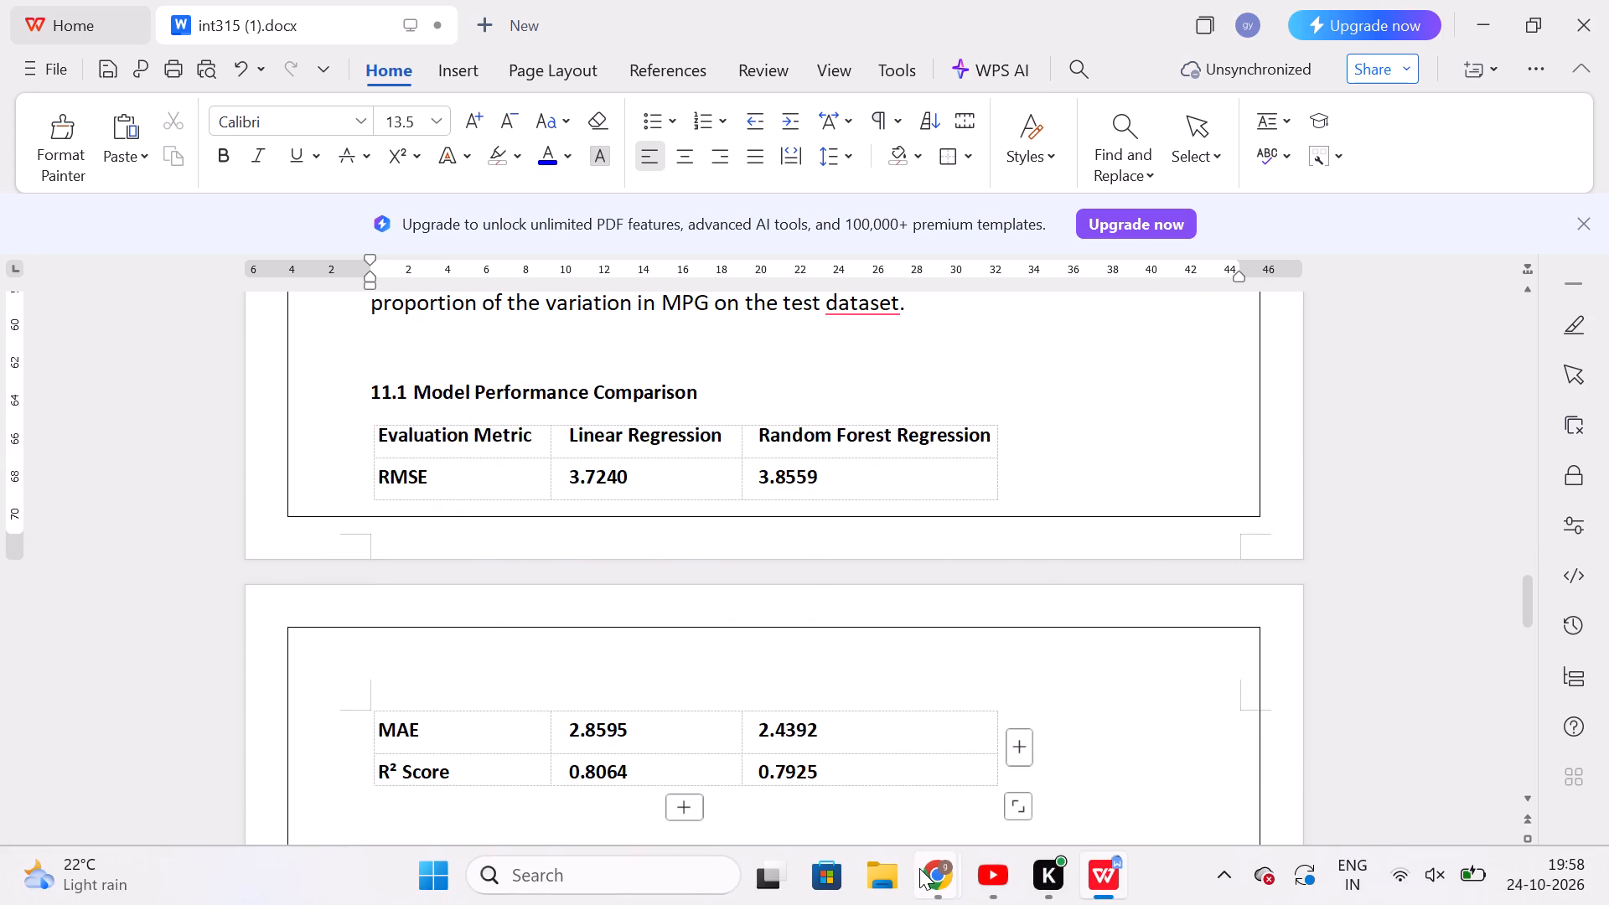
left_click(869, 749)
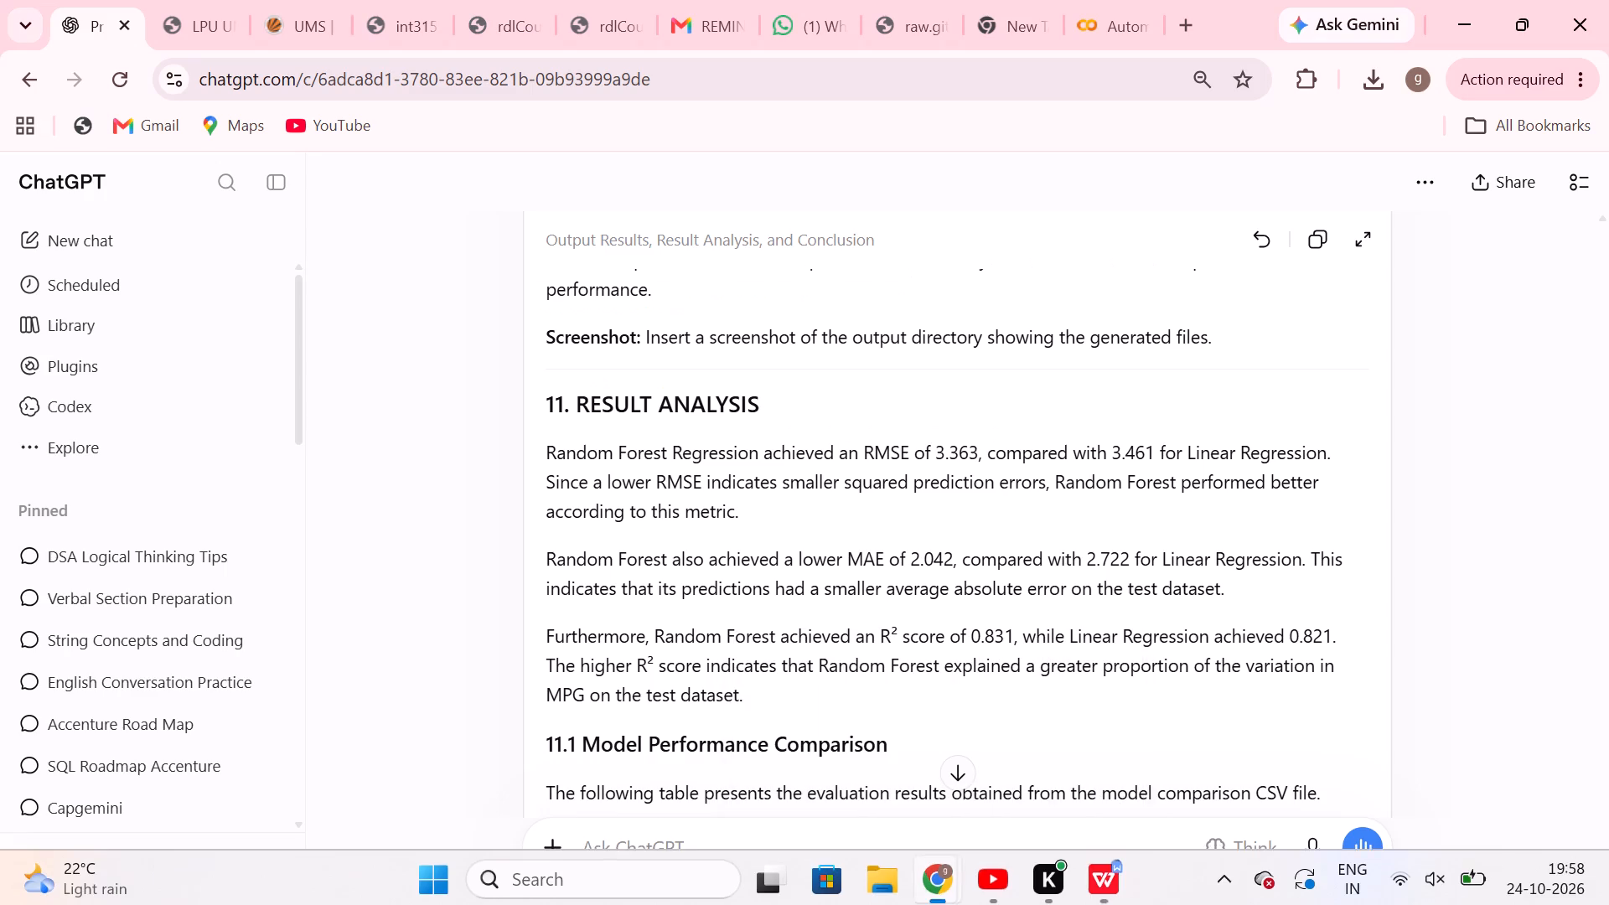
left_click(1105, 9)
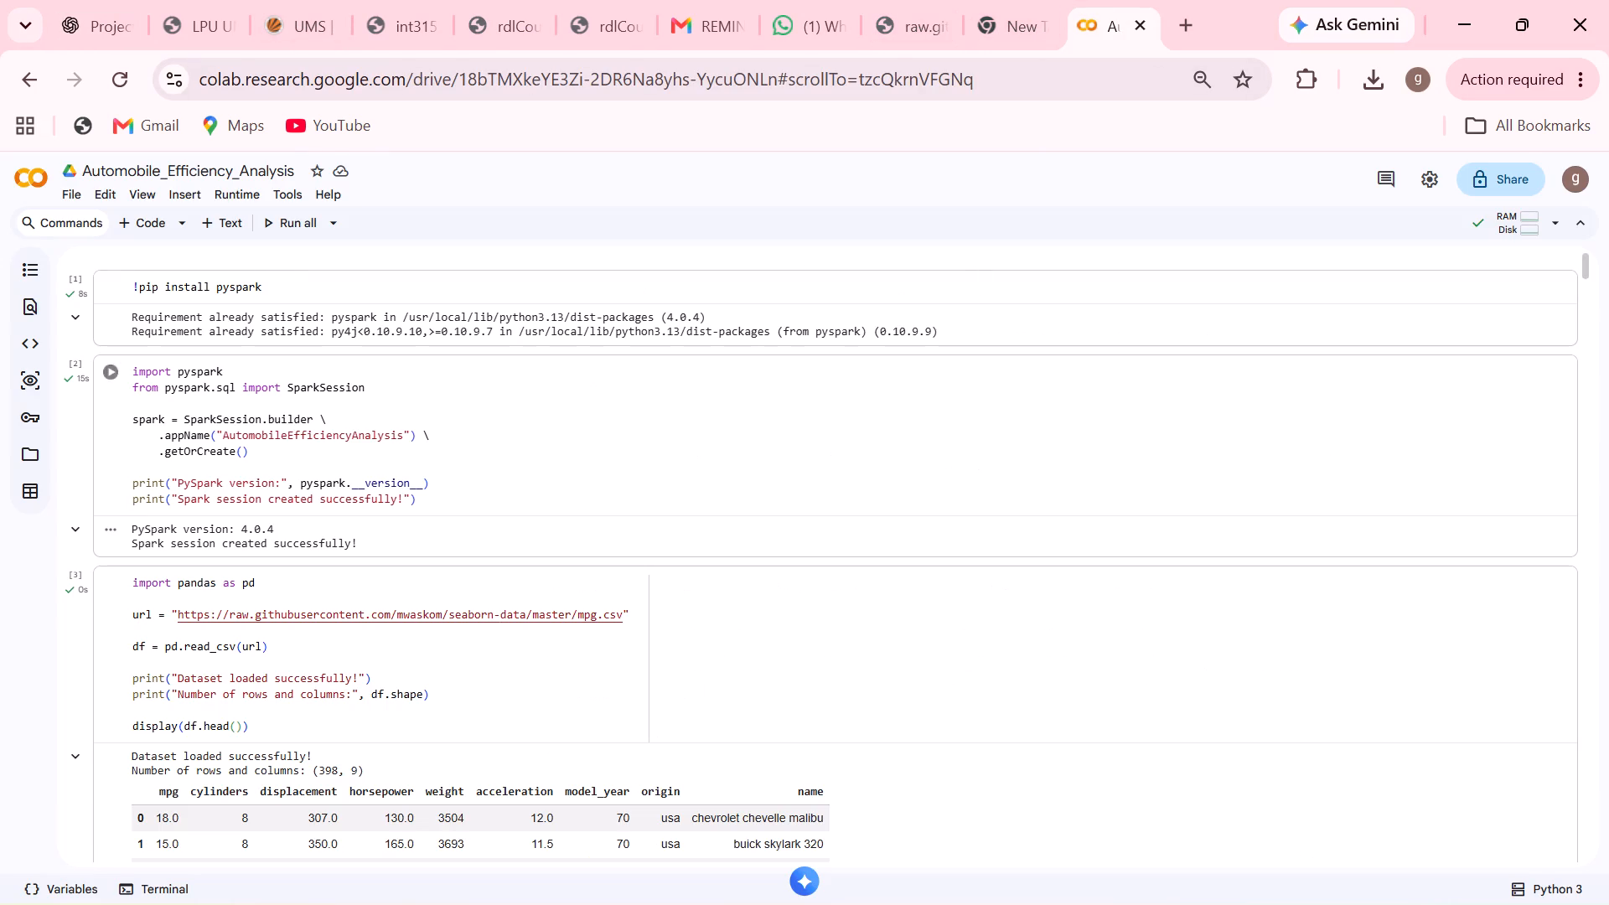
scroll(826, 445, "down", 10)
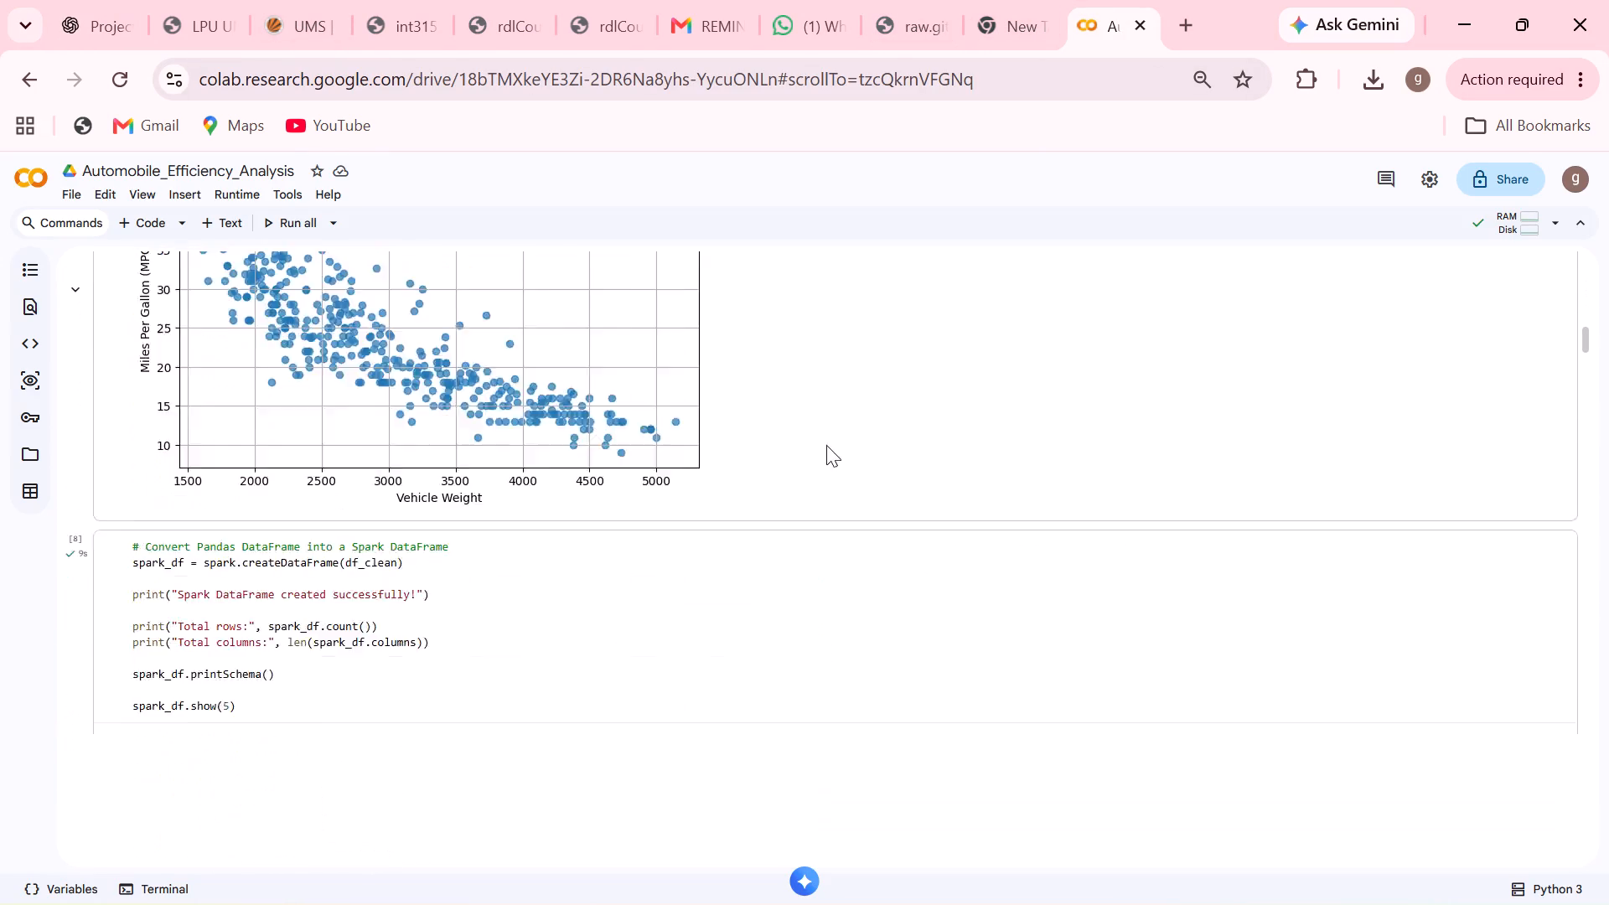
scroll(826, 445, "down", 8)
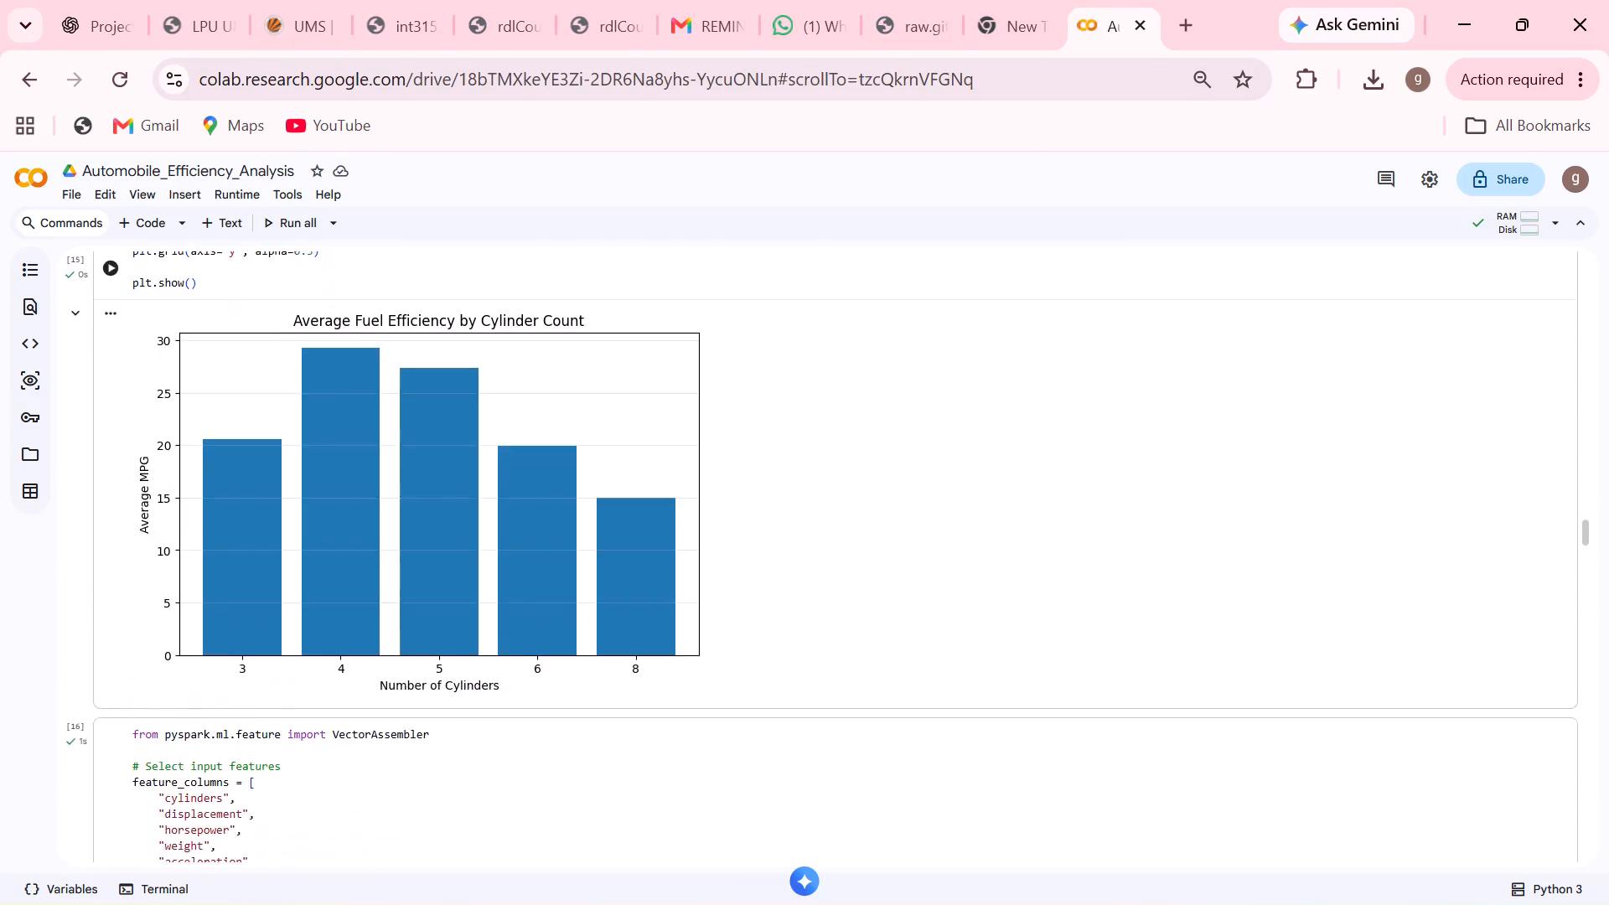
scroll(826, 445, "down", 8)
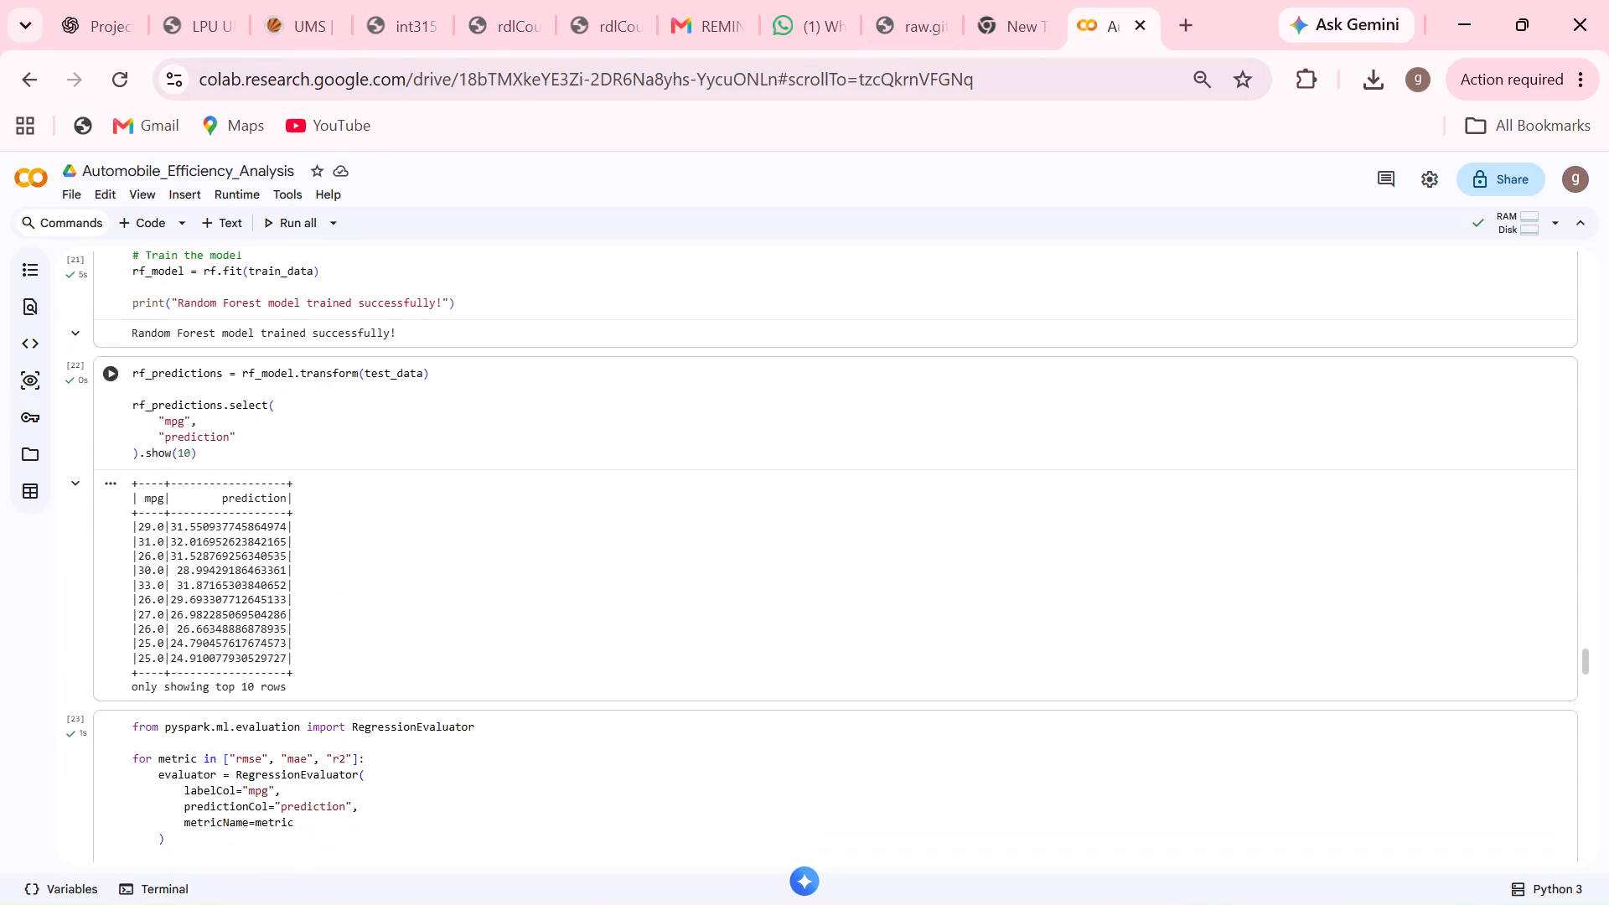
scroll(826, 445, "down", 8)
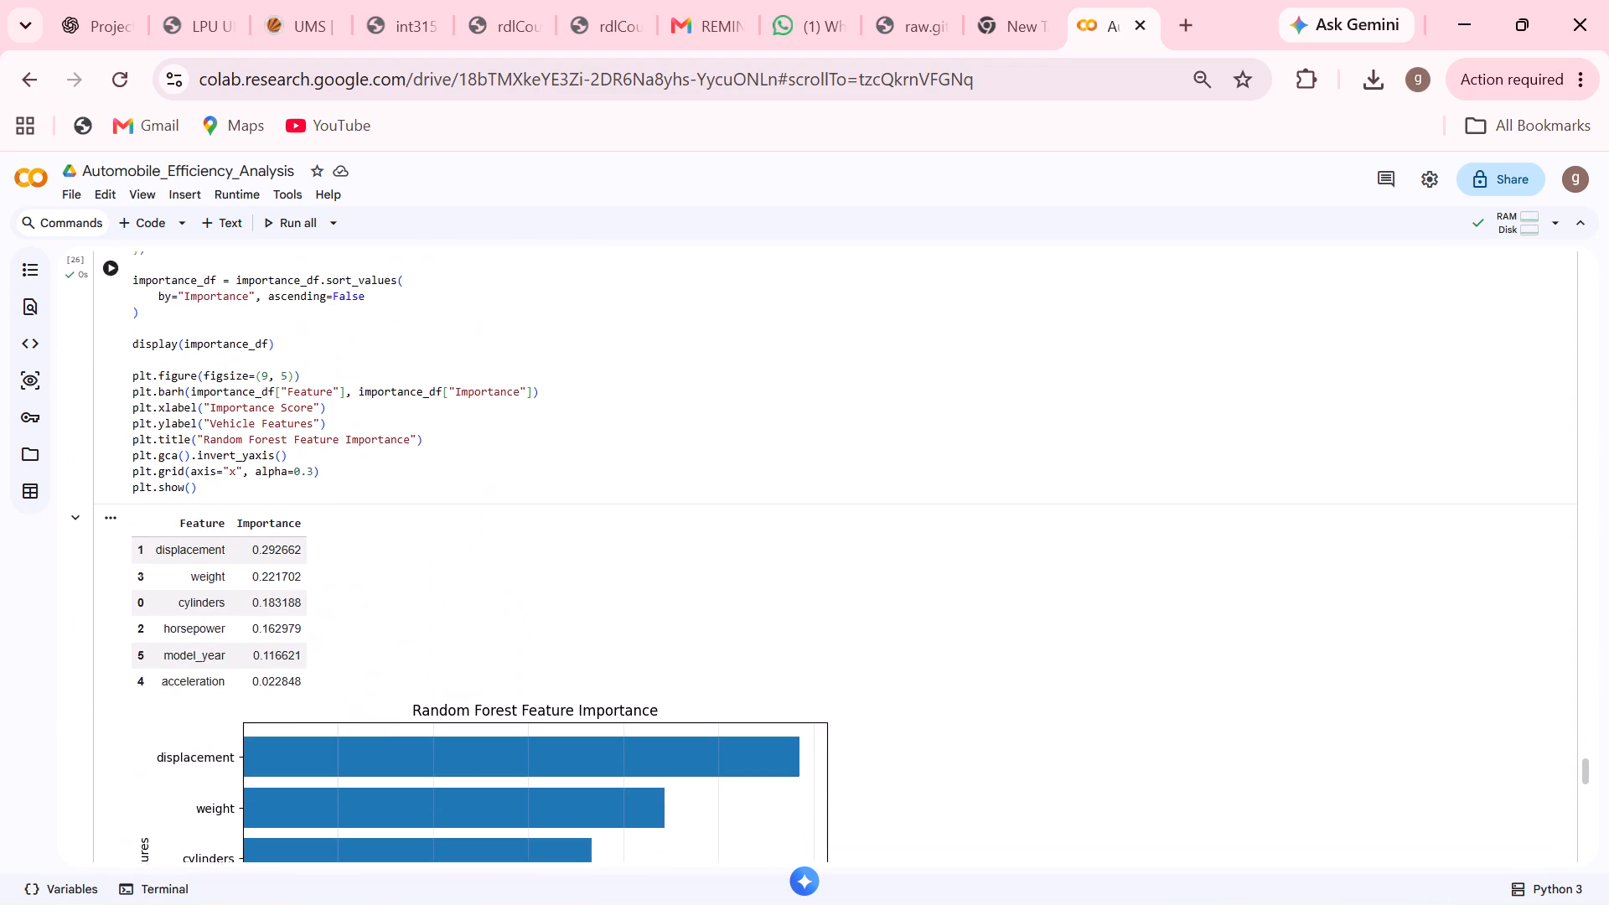
scroll(826, 445, "down", 9)
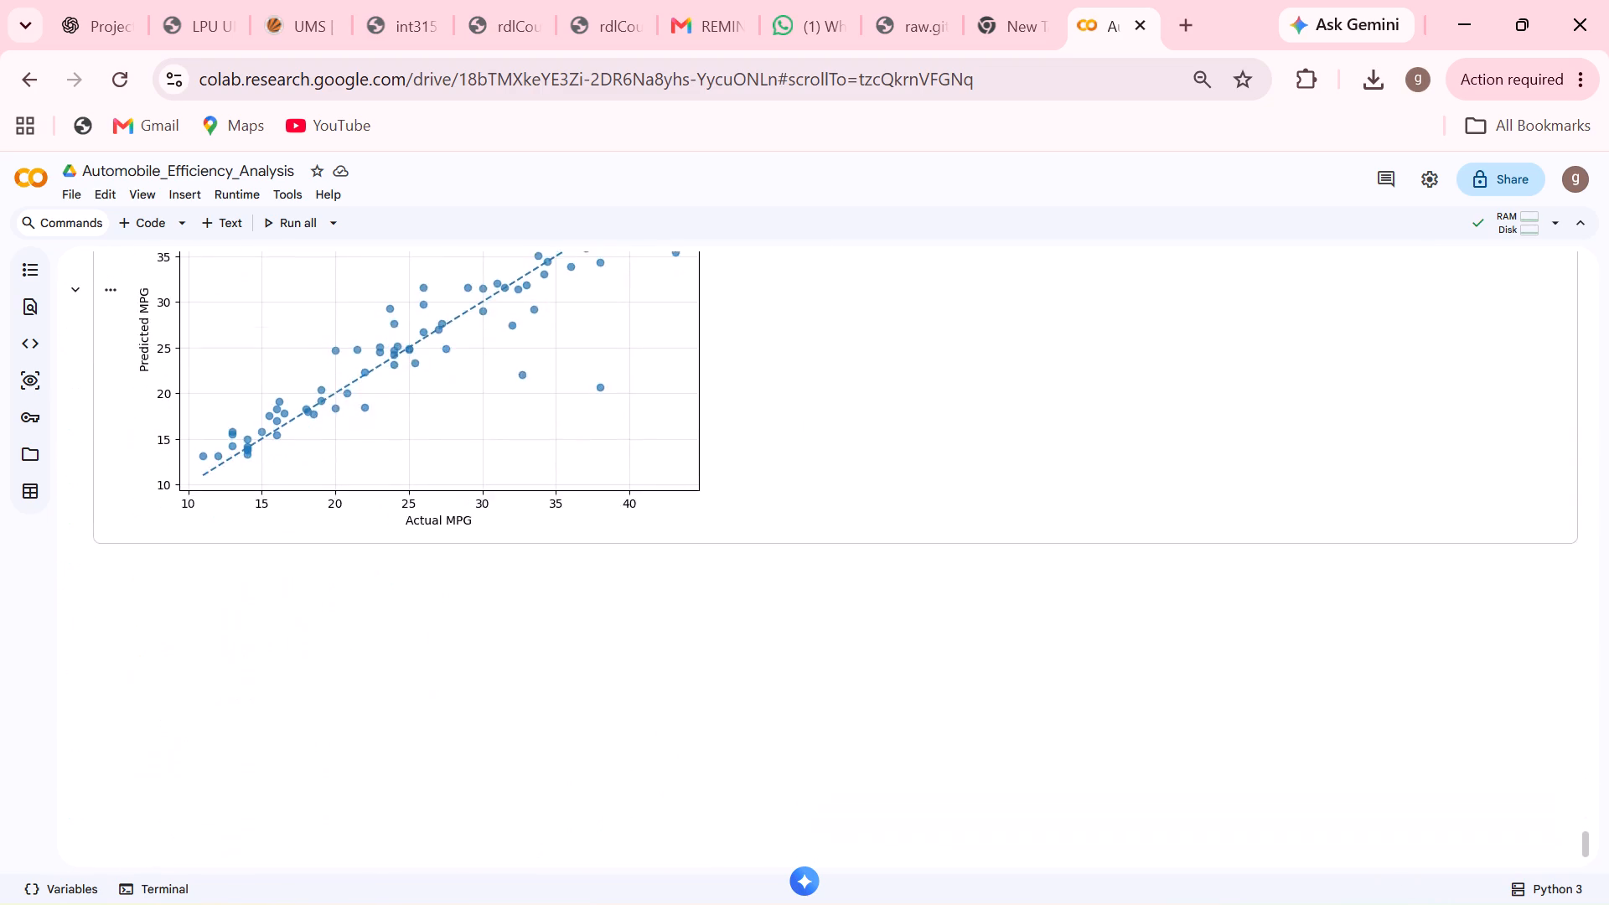
scroll(826, 445, "down", 2)
scroll(826, 445, "up", 8)
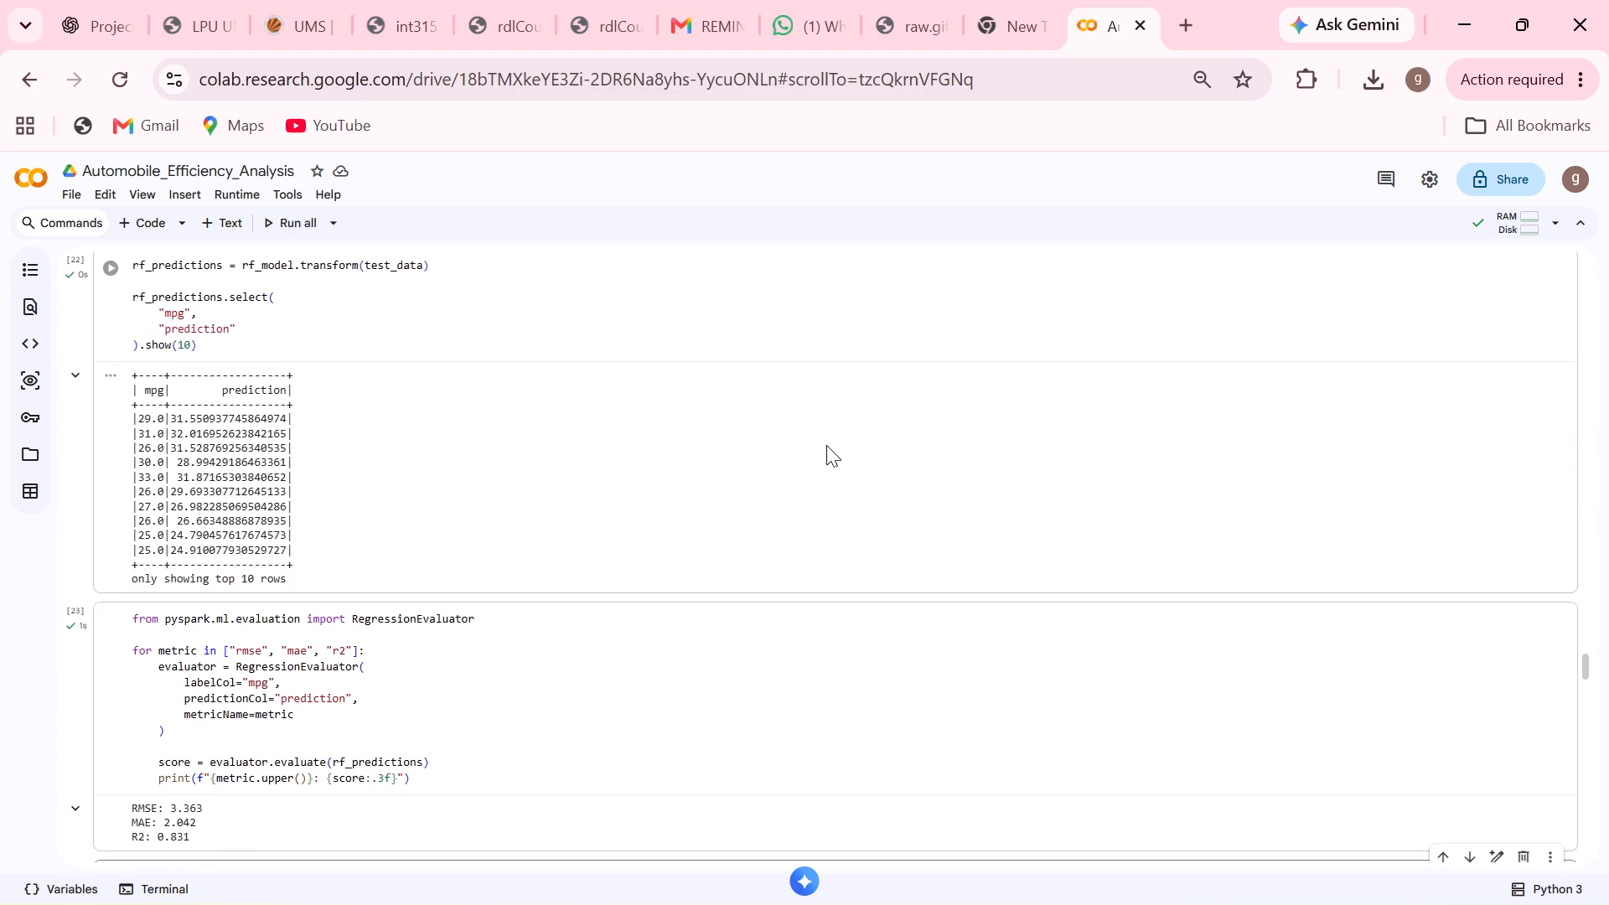
scroll(826, 445, "up", 9)
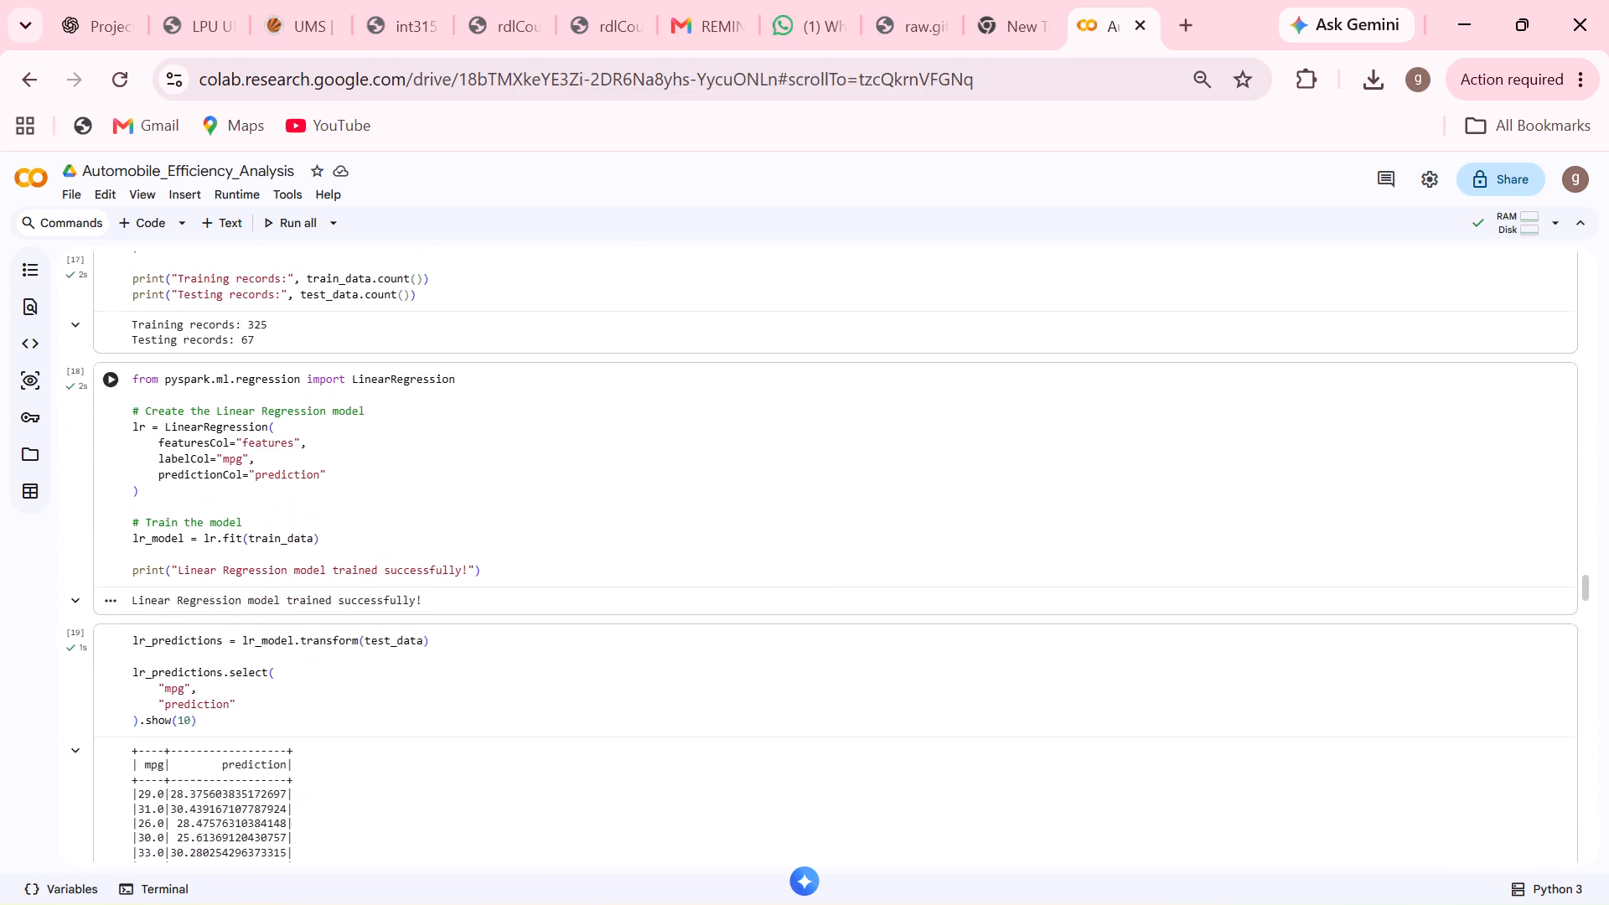
scroll(826, 445, "up", 7)
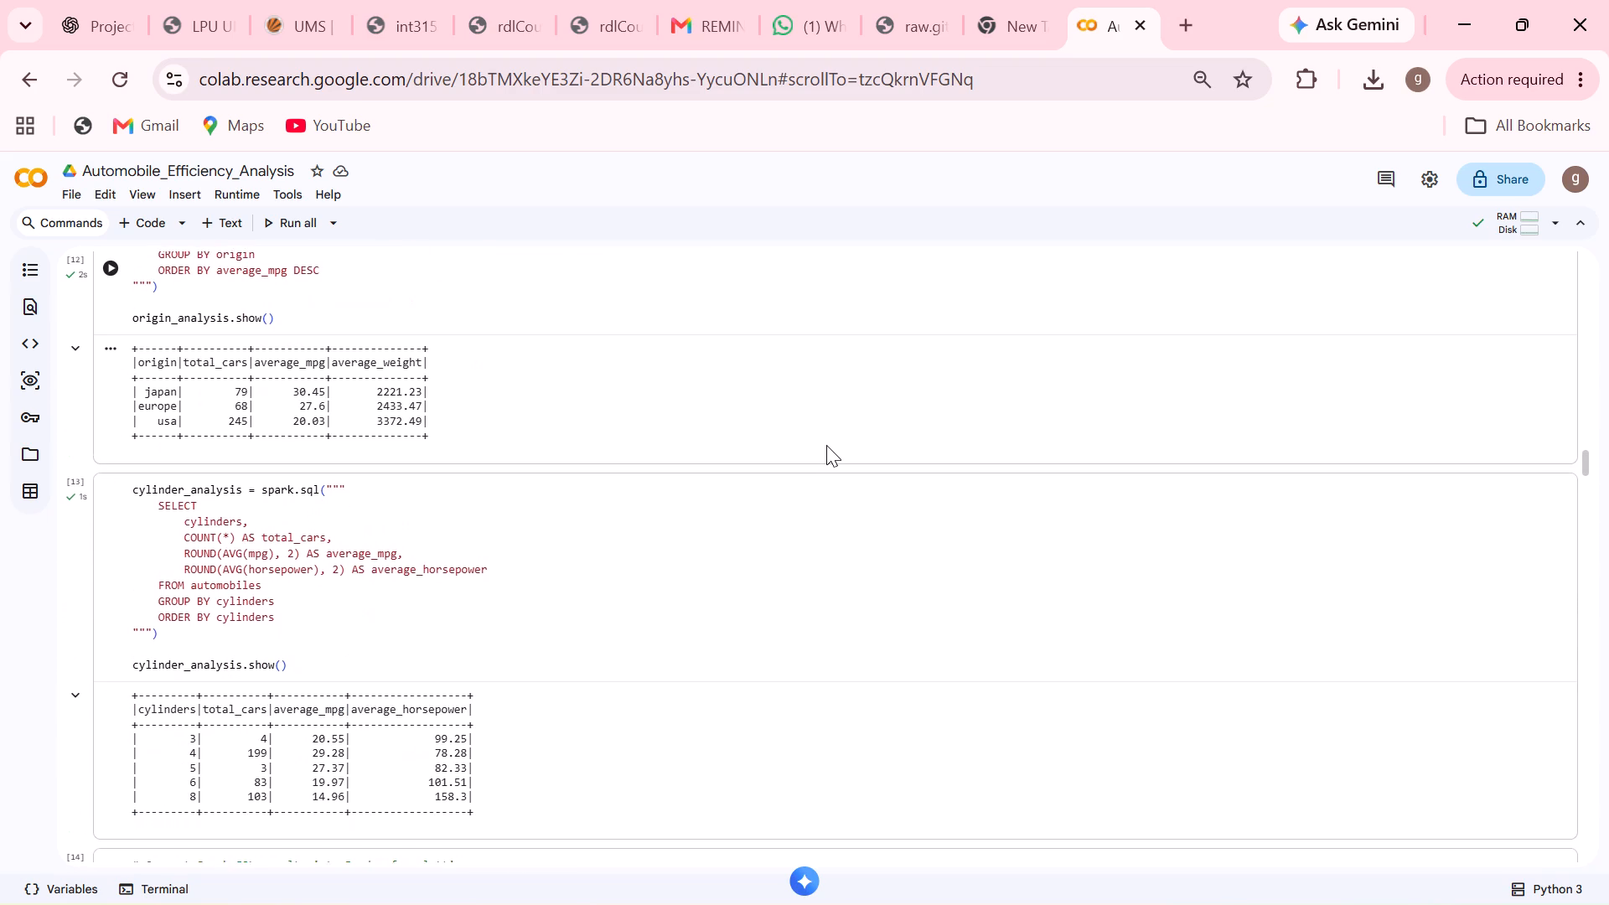
scroll(826, 445, "up", 5)
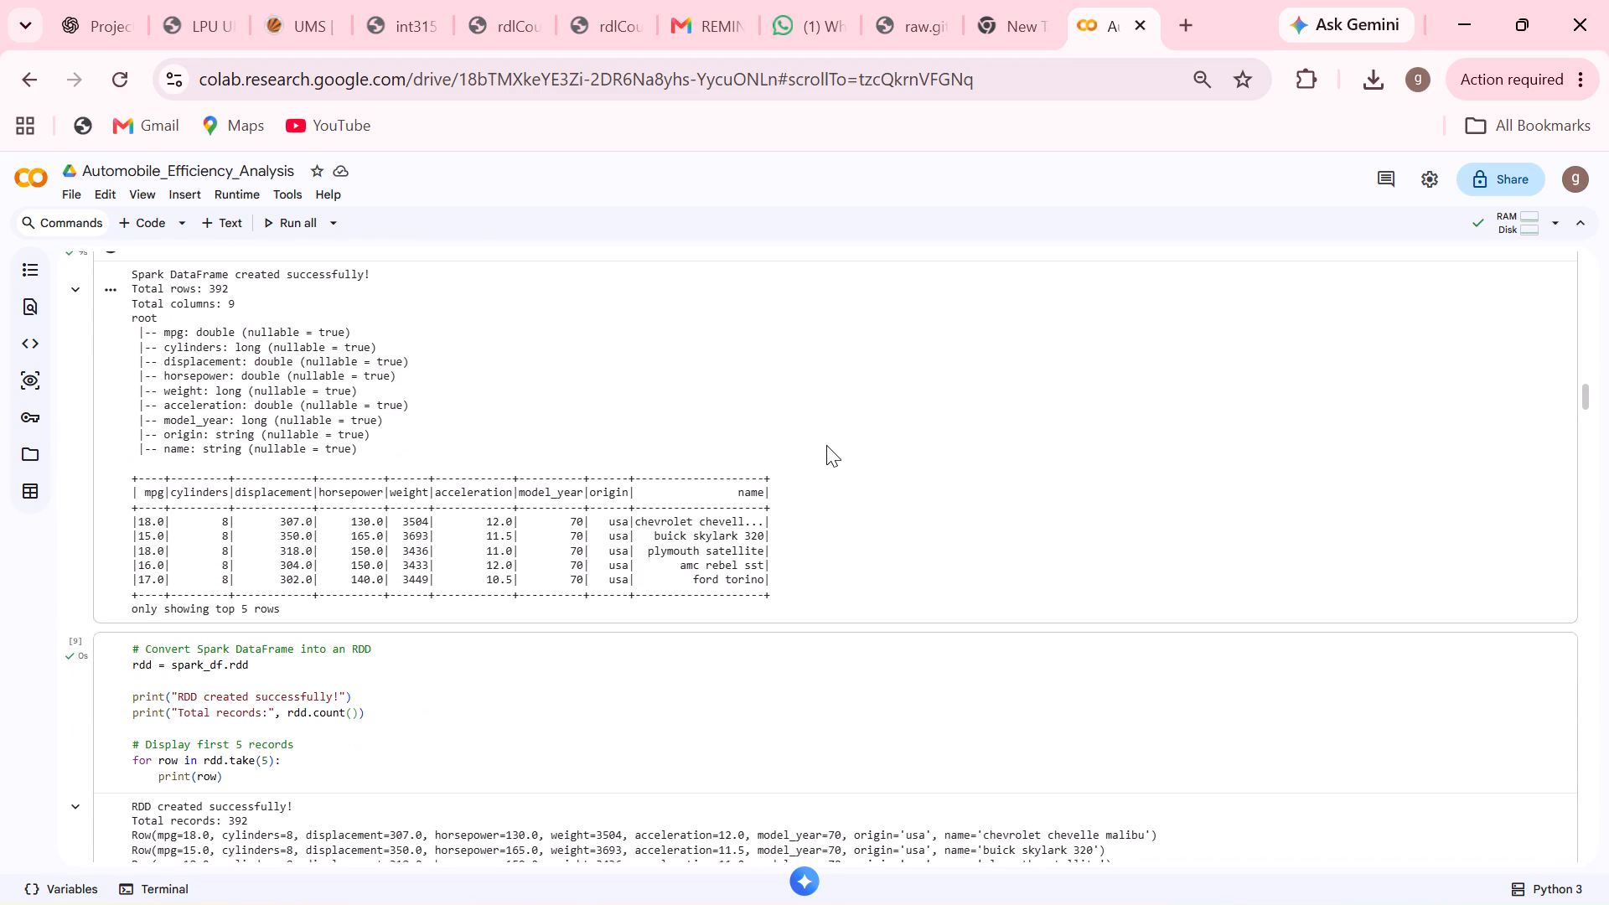
scroll(826, 445, "up", 2)
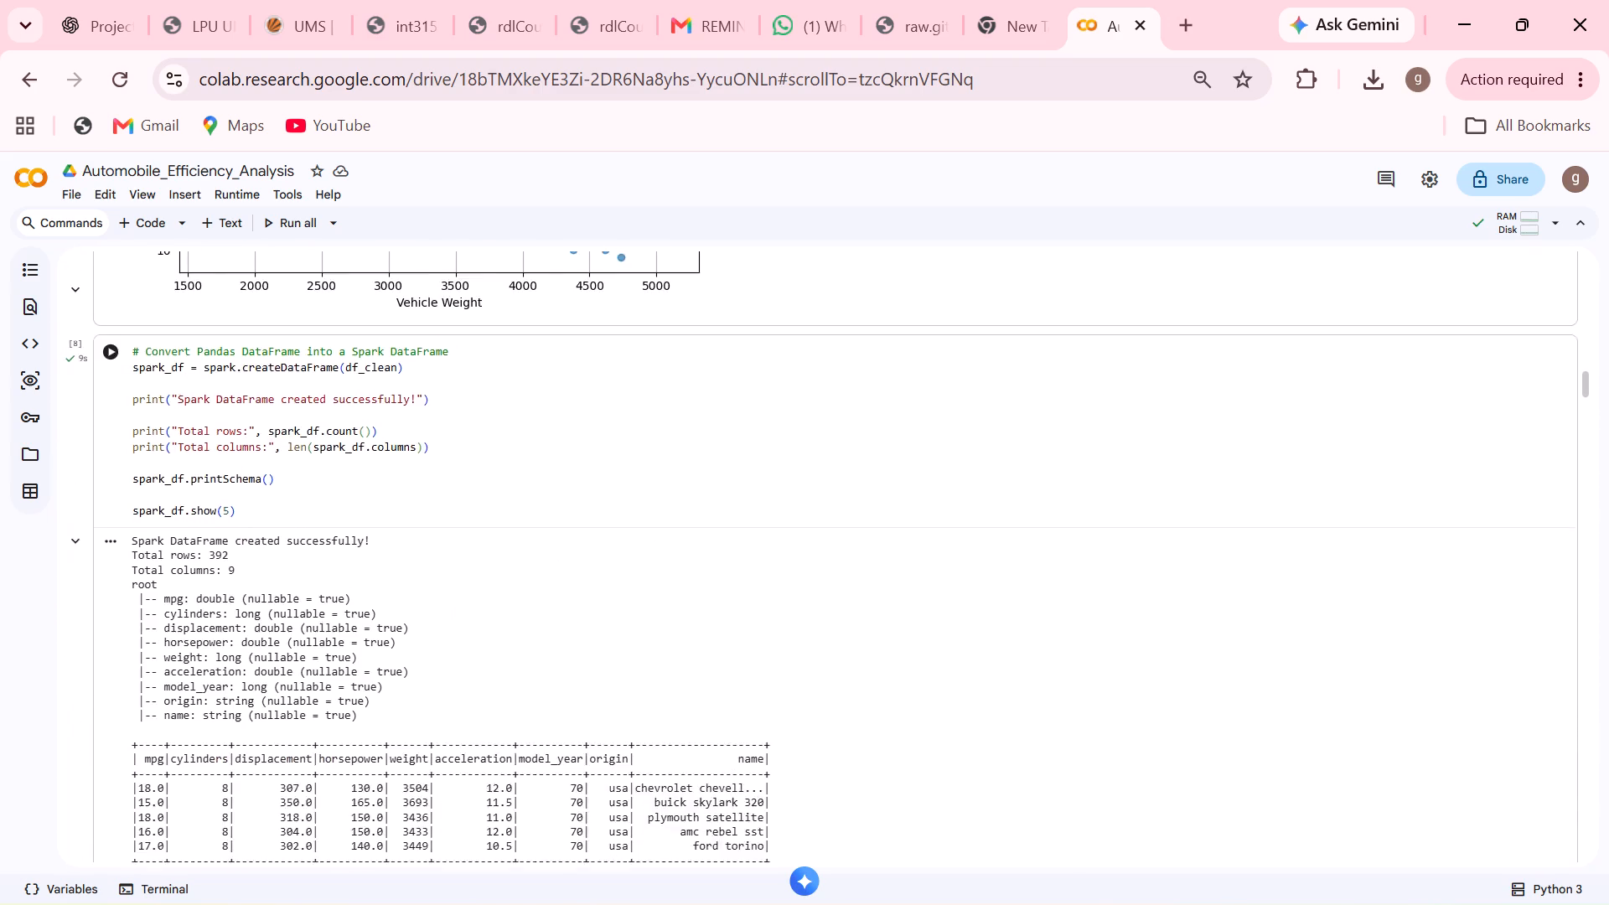
scroll(826, 445, "up", 3)
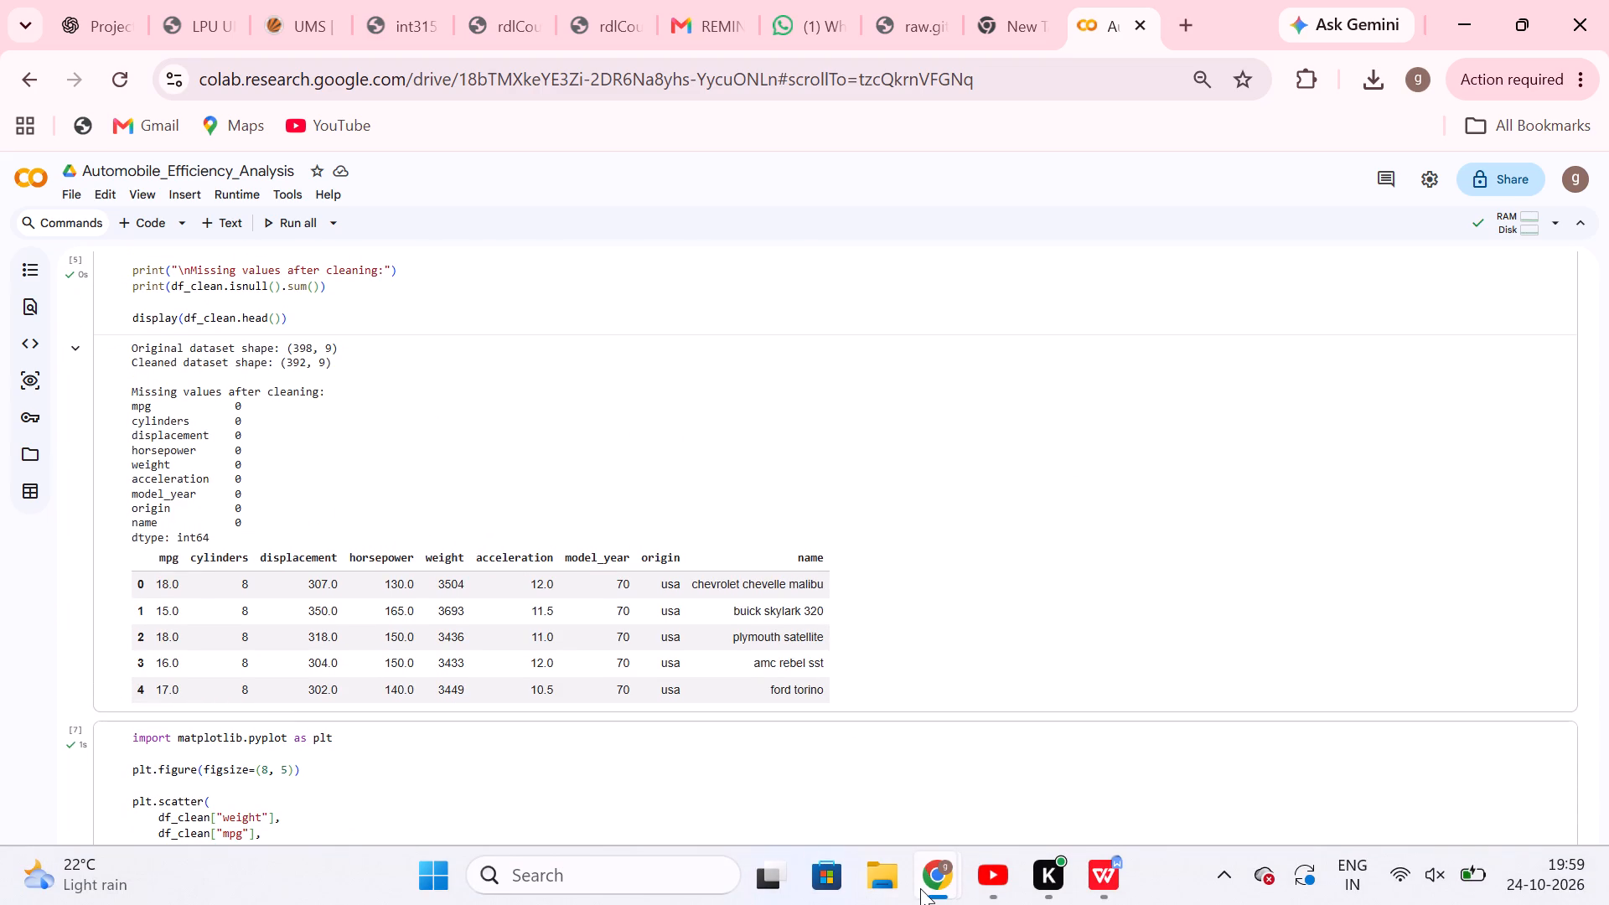
Copy the evaluation metrics table under 11.1 Model Performance Comparison in ChatGPT's draft.
left_click(848, 742)
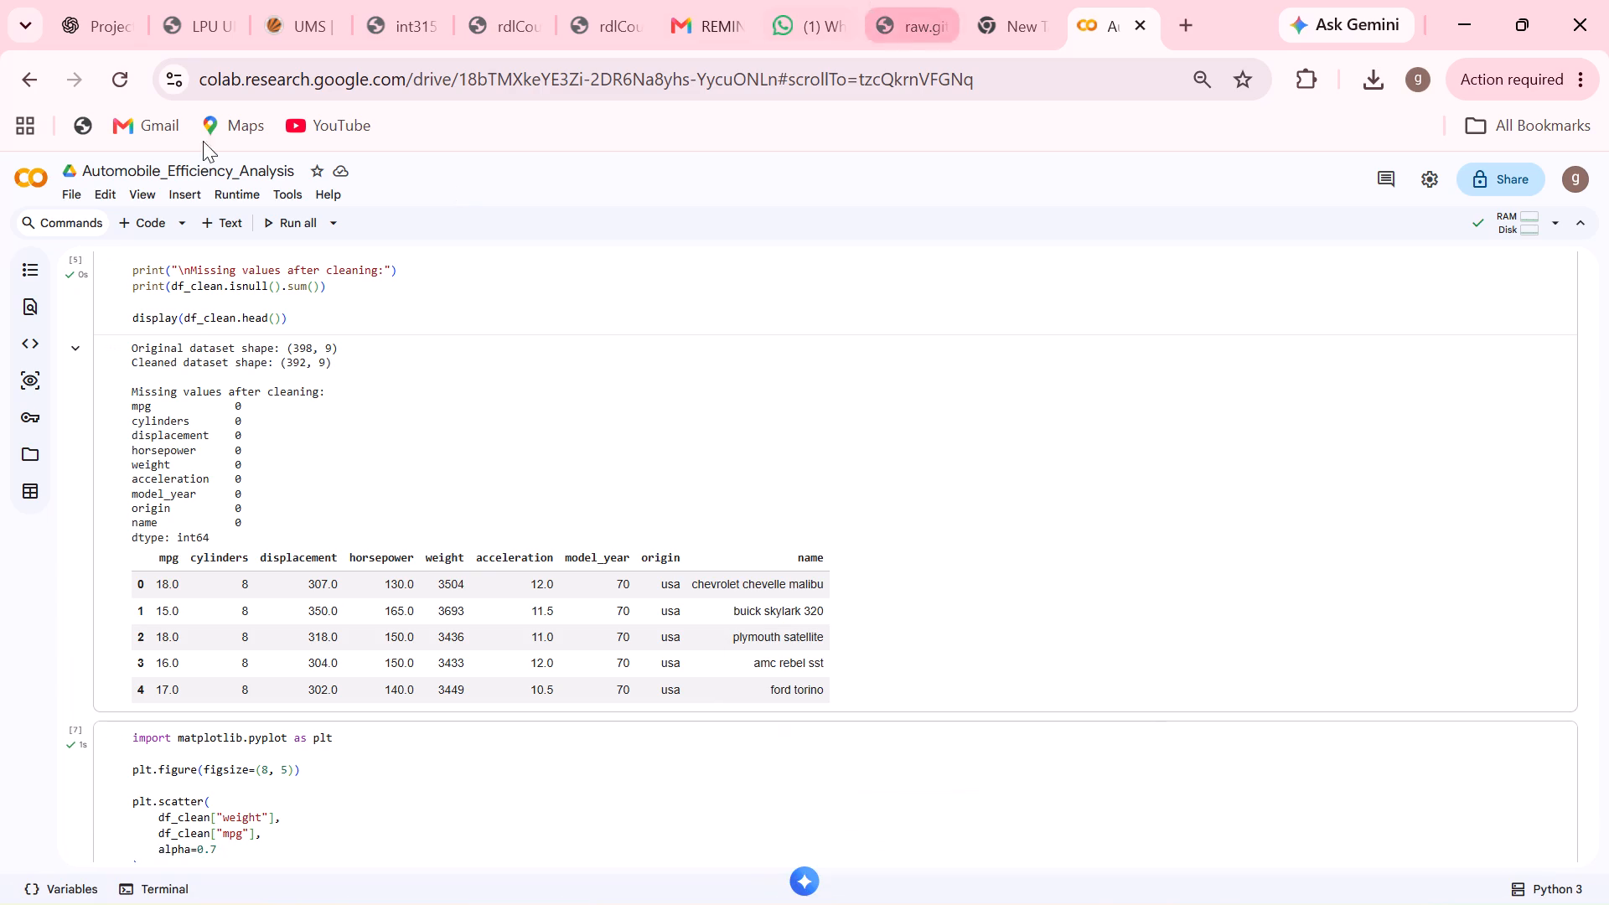
left_click(105, 13)
scroll(533, 544, "down", 1)
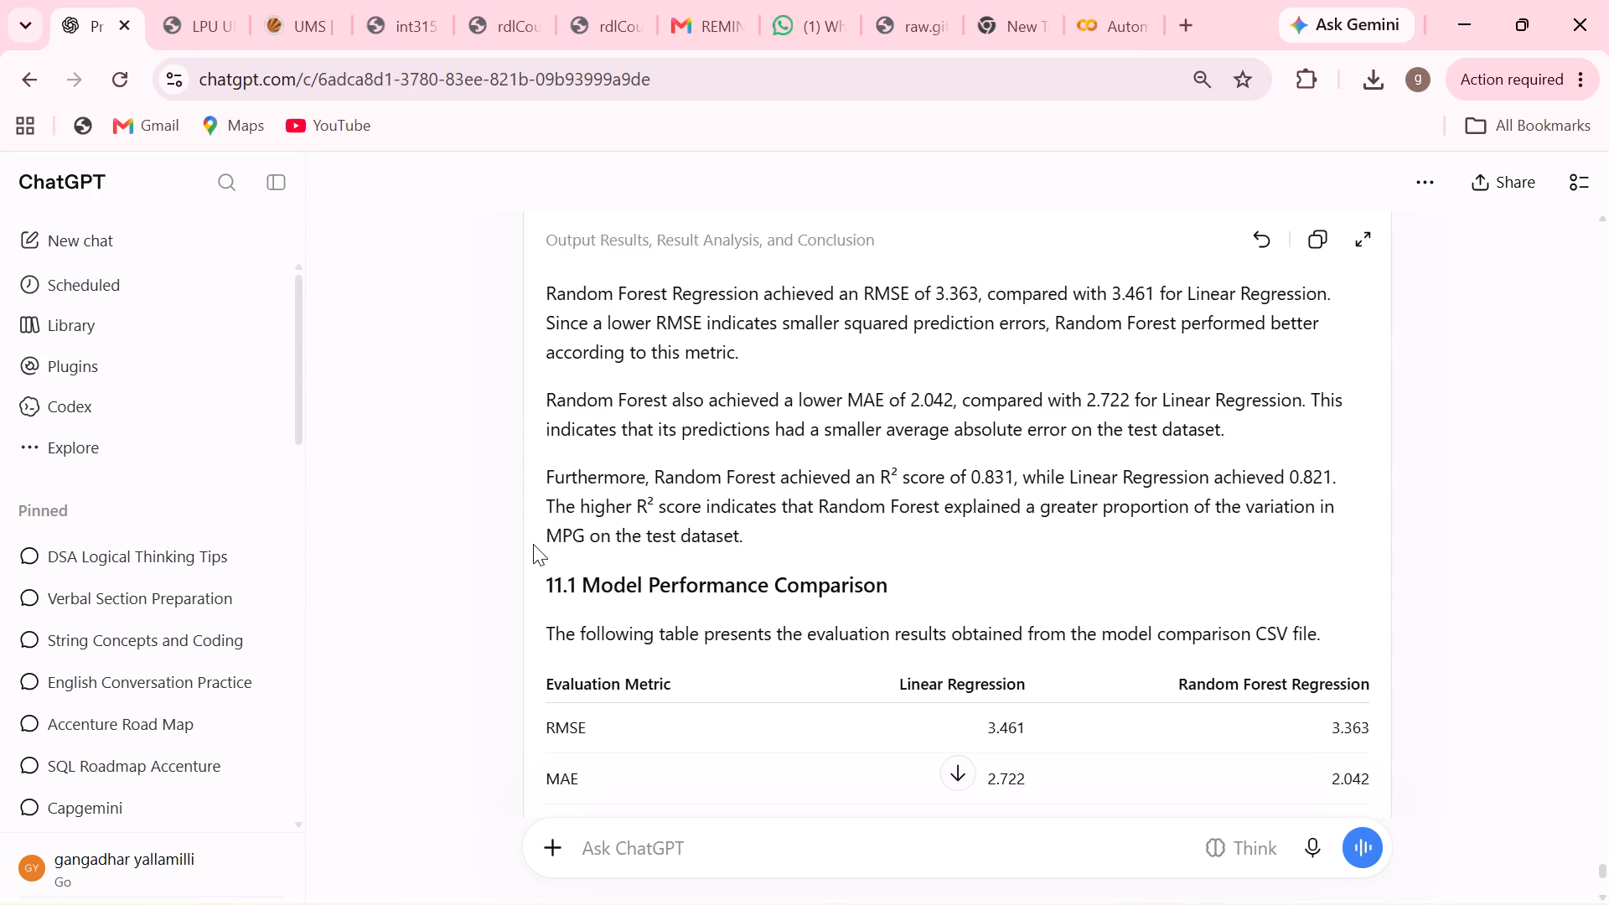
scroll(533, 544, "down", 1)
left_click_drag(1368, 658, 659, 505)
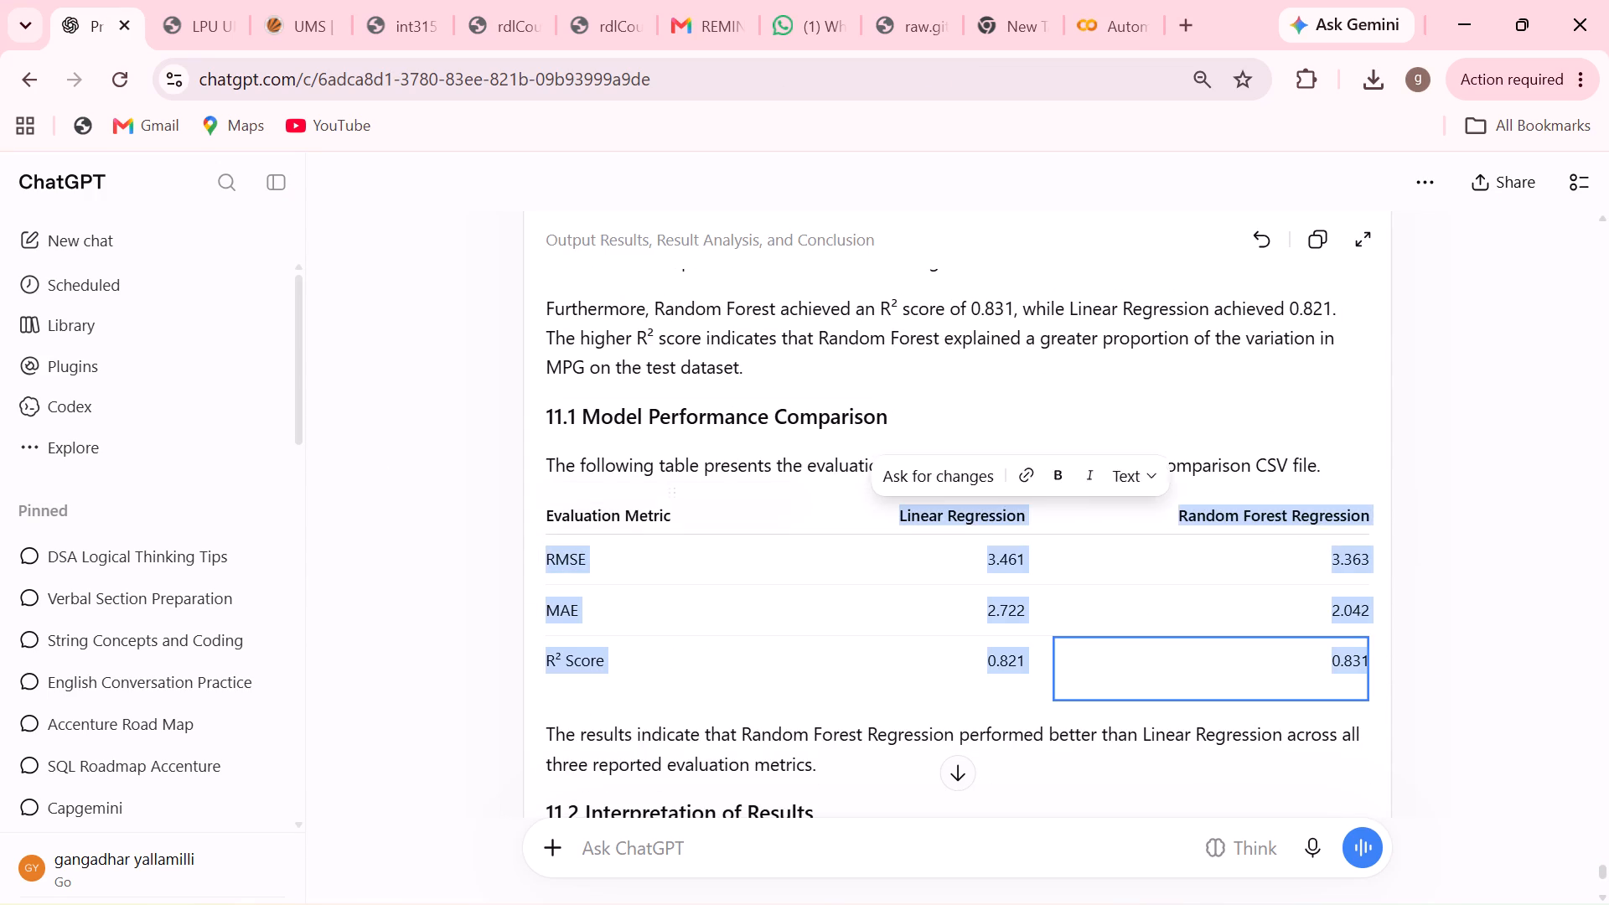
left_click_drag(659, 505, 530, 505)
key("ctrl+c")
key("ctrl+c")
key("ctrl+c")
key("ctrl+c")
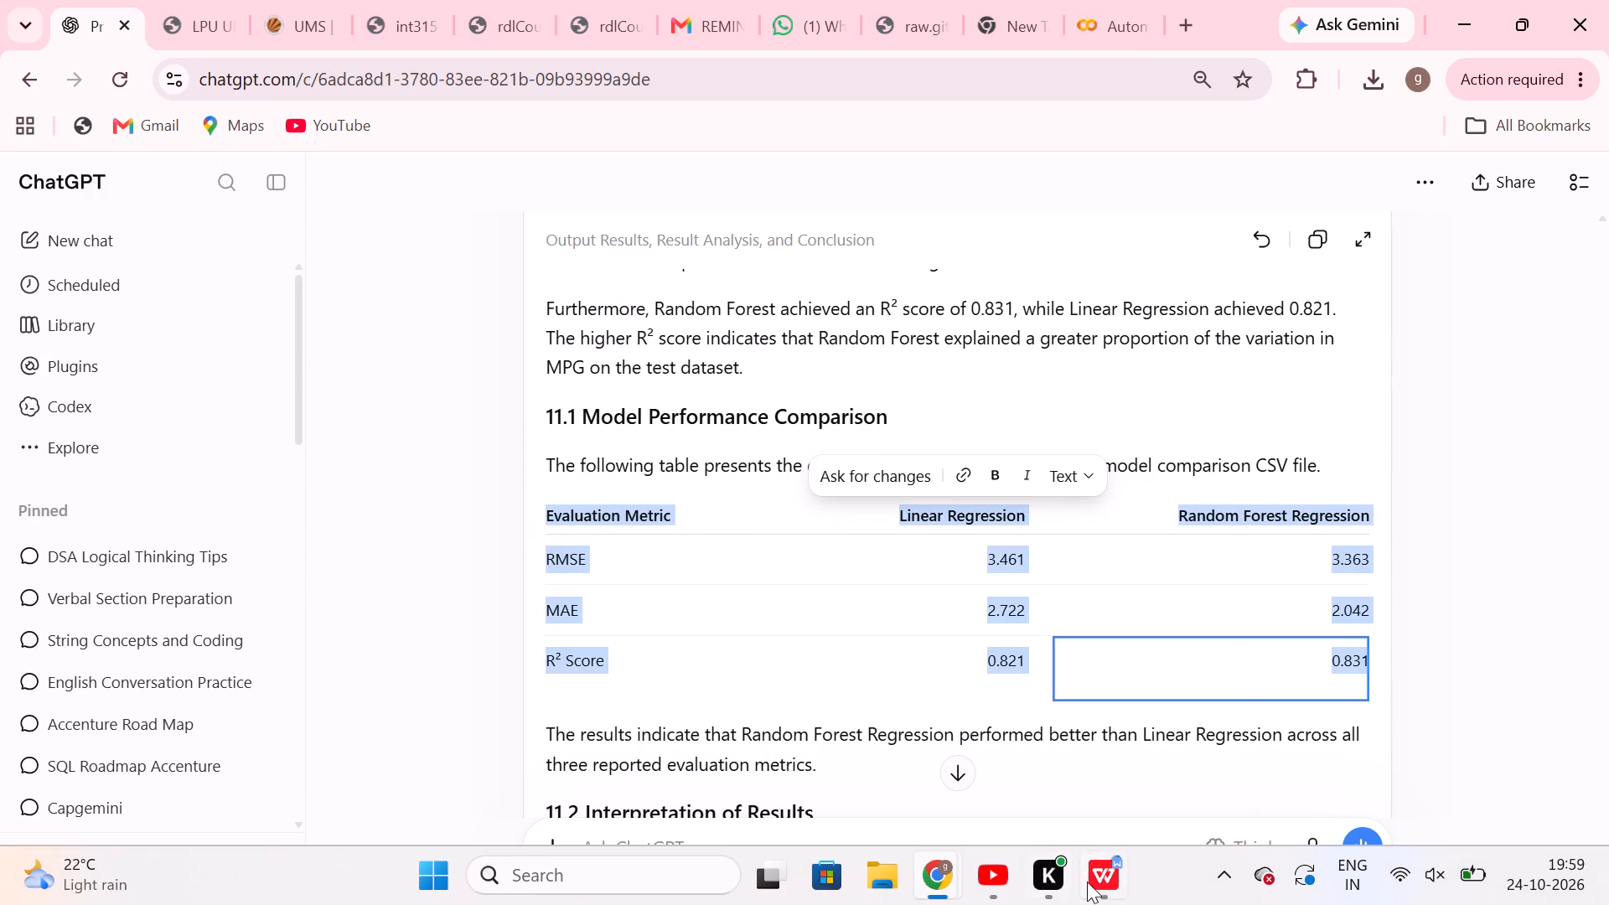
In the WPS report, replace the existing table under 11.1 Model Performance Comparison with the copied ChatGPT table.
left_click(1068, 799)
scroll(785, 582, "down", 1)
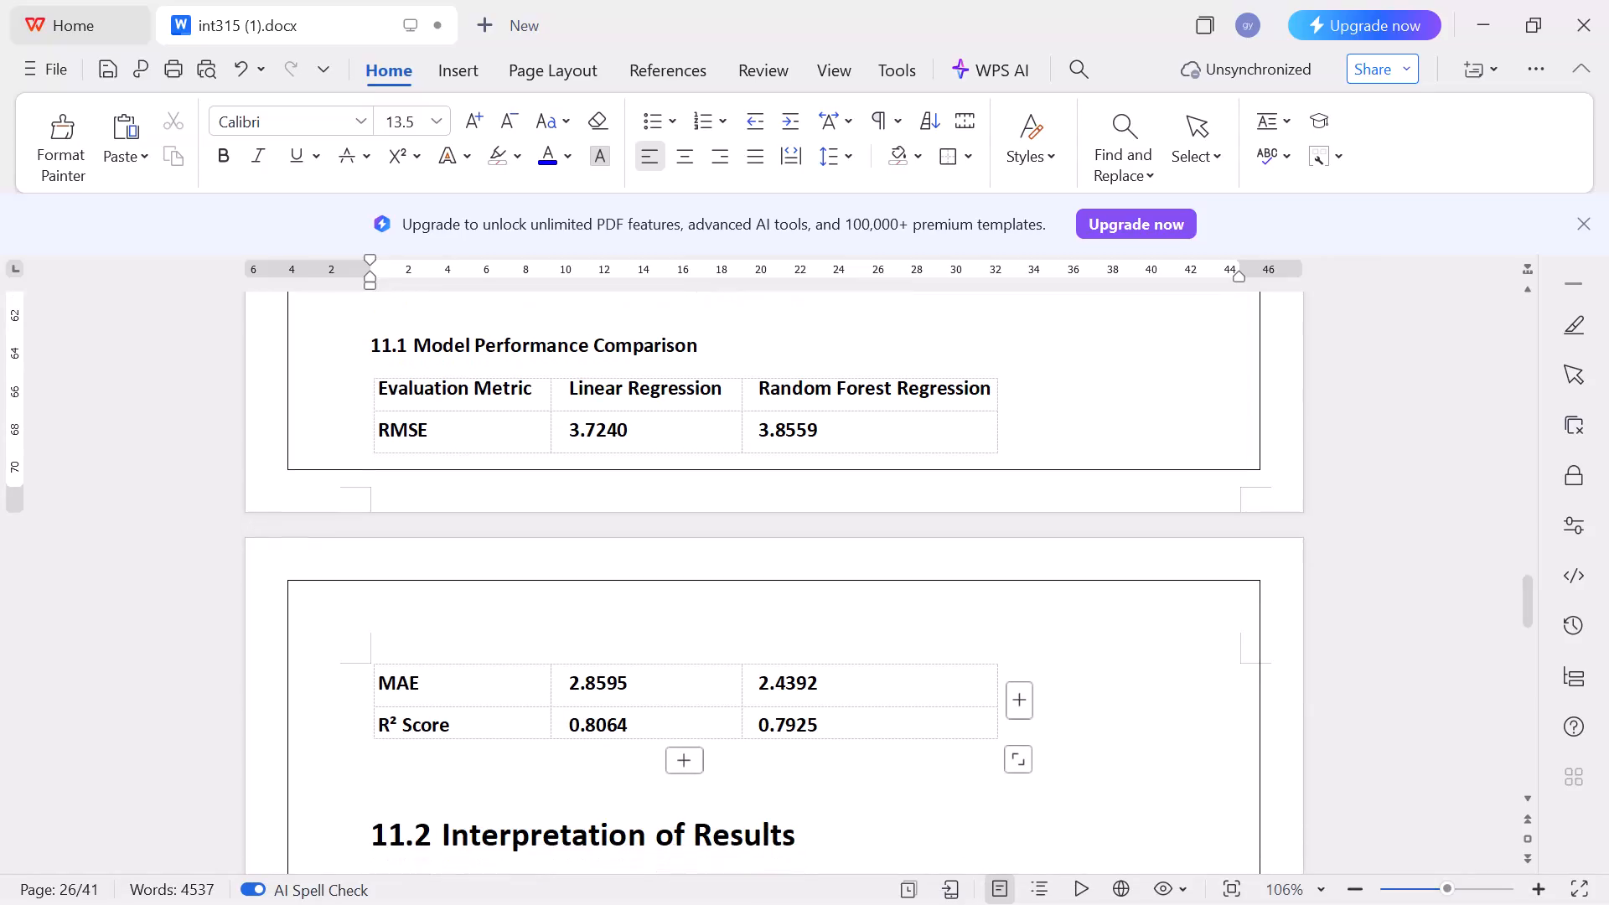
scroll(785, 582, "down", 1)
left_click_drag(1008, 746, 546, 511)
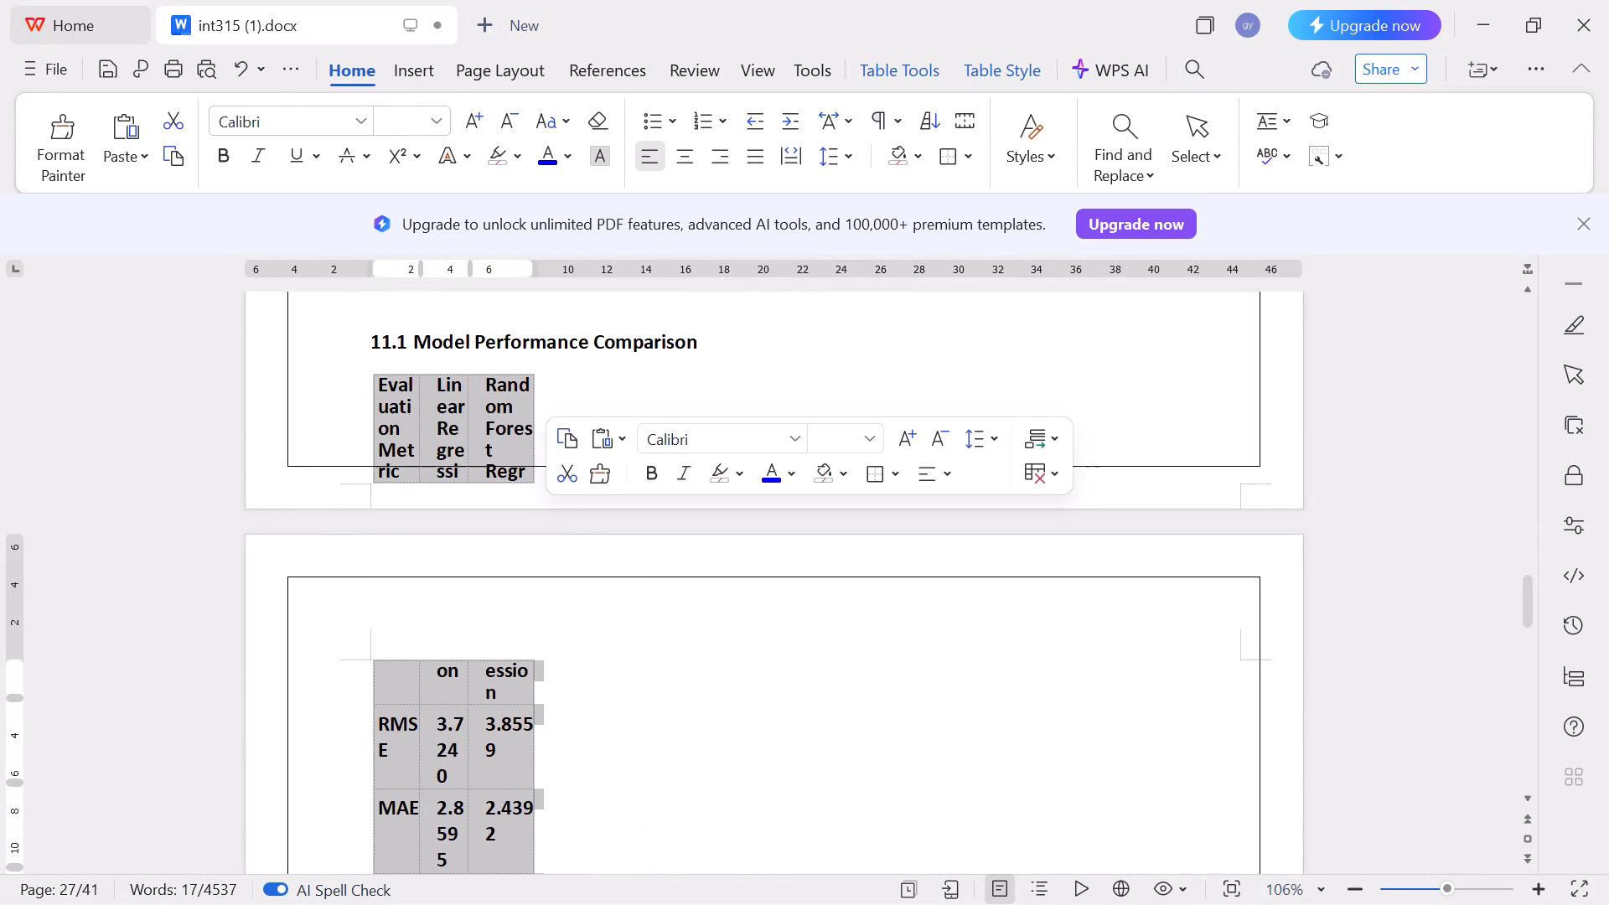
key("BackSpace")
key("ctrl+v")
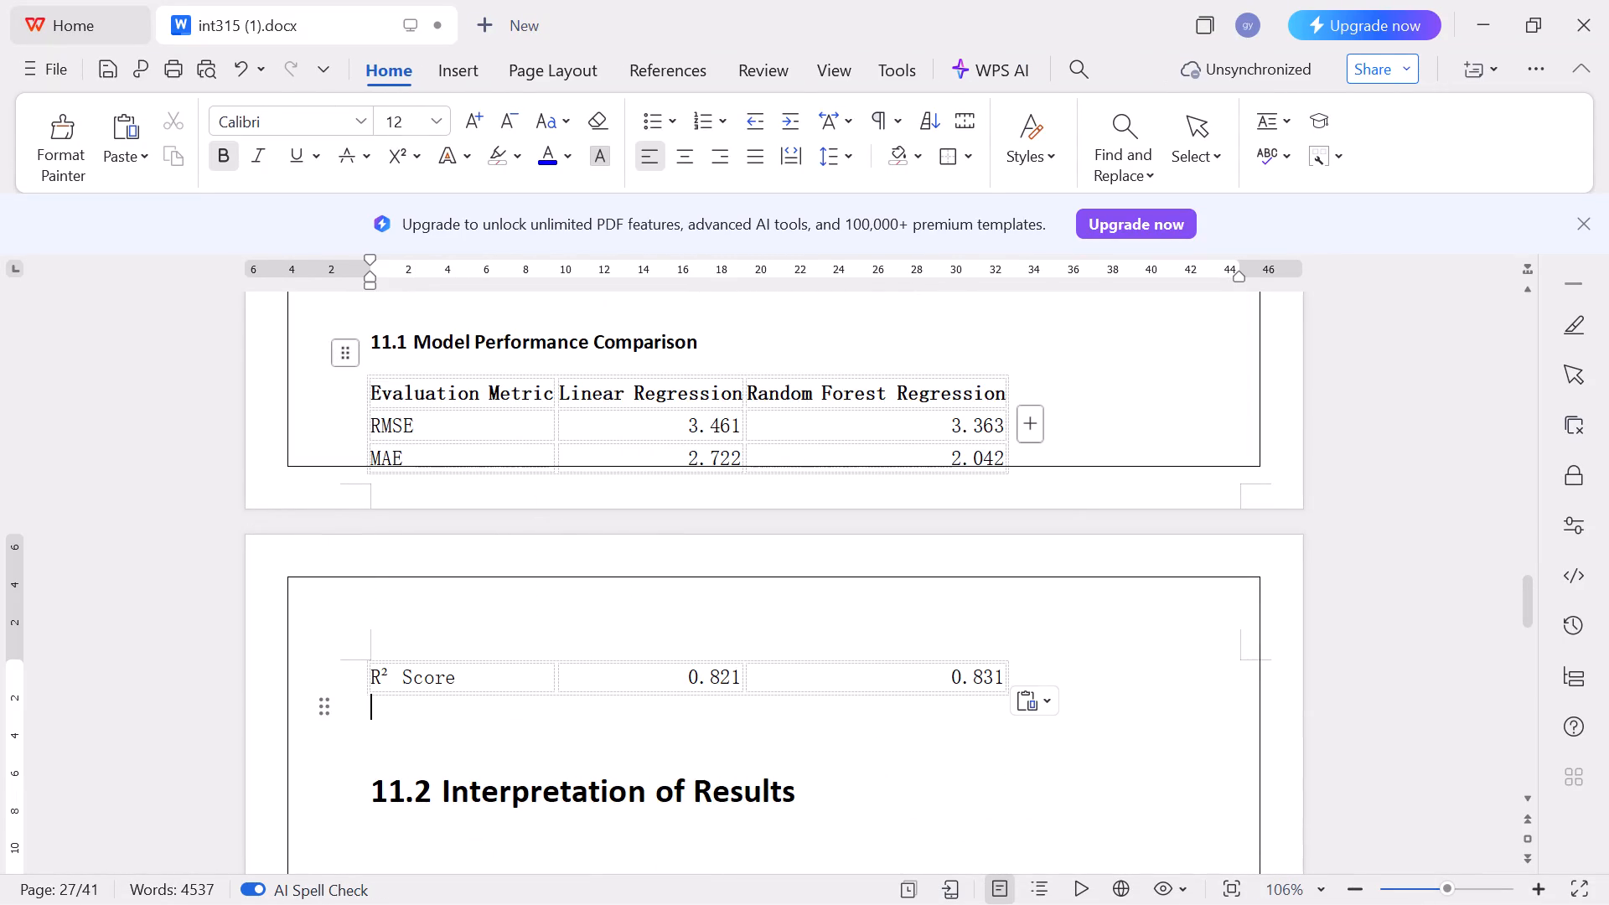
Insert one unnumbered blank line above the 11.1 Model Performance Comparison heading, keeping the heading numbered 11.1.
left_click(344, 402)
left_click(1172, 724)
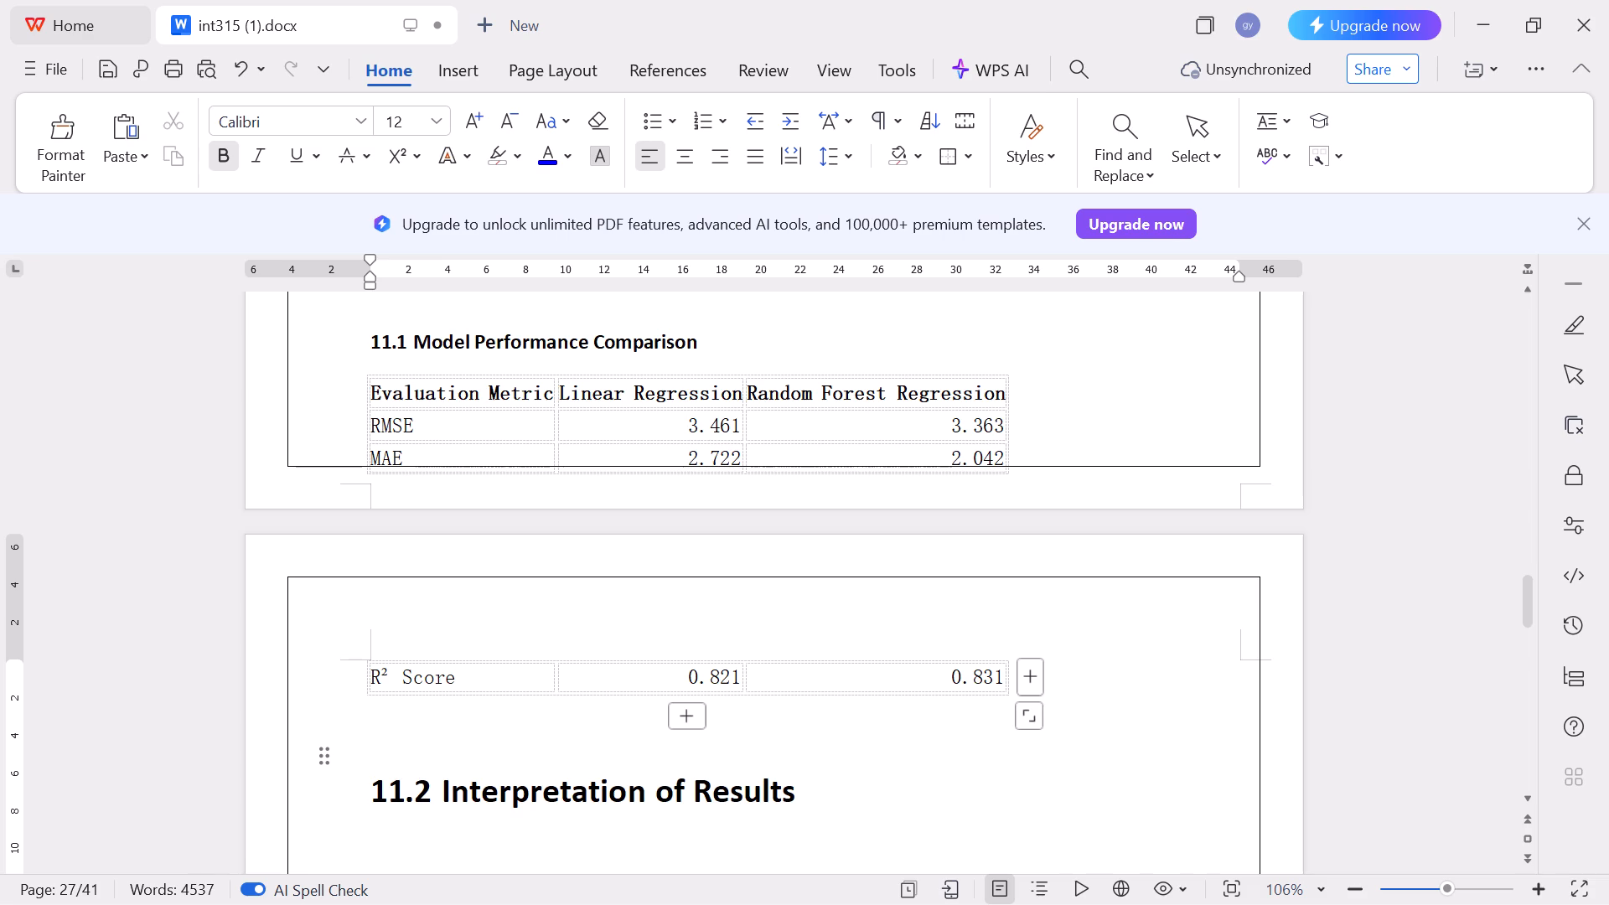
left_click(366, 337)
key("Return")
key("Return")
key("Return")
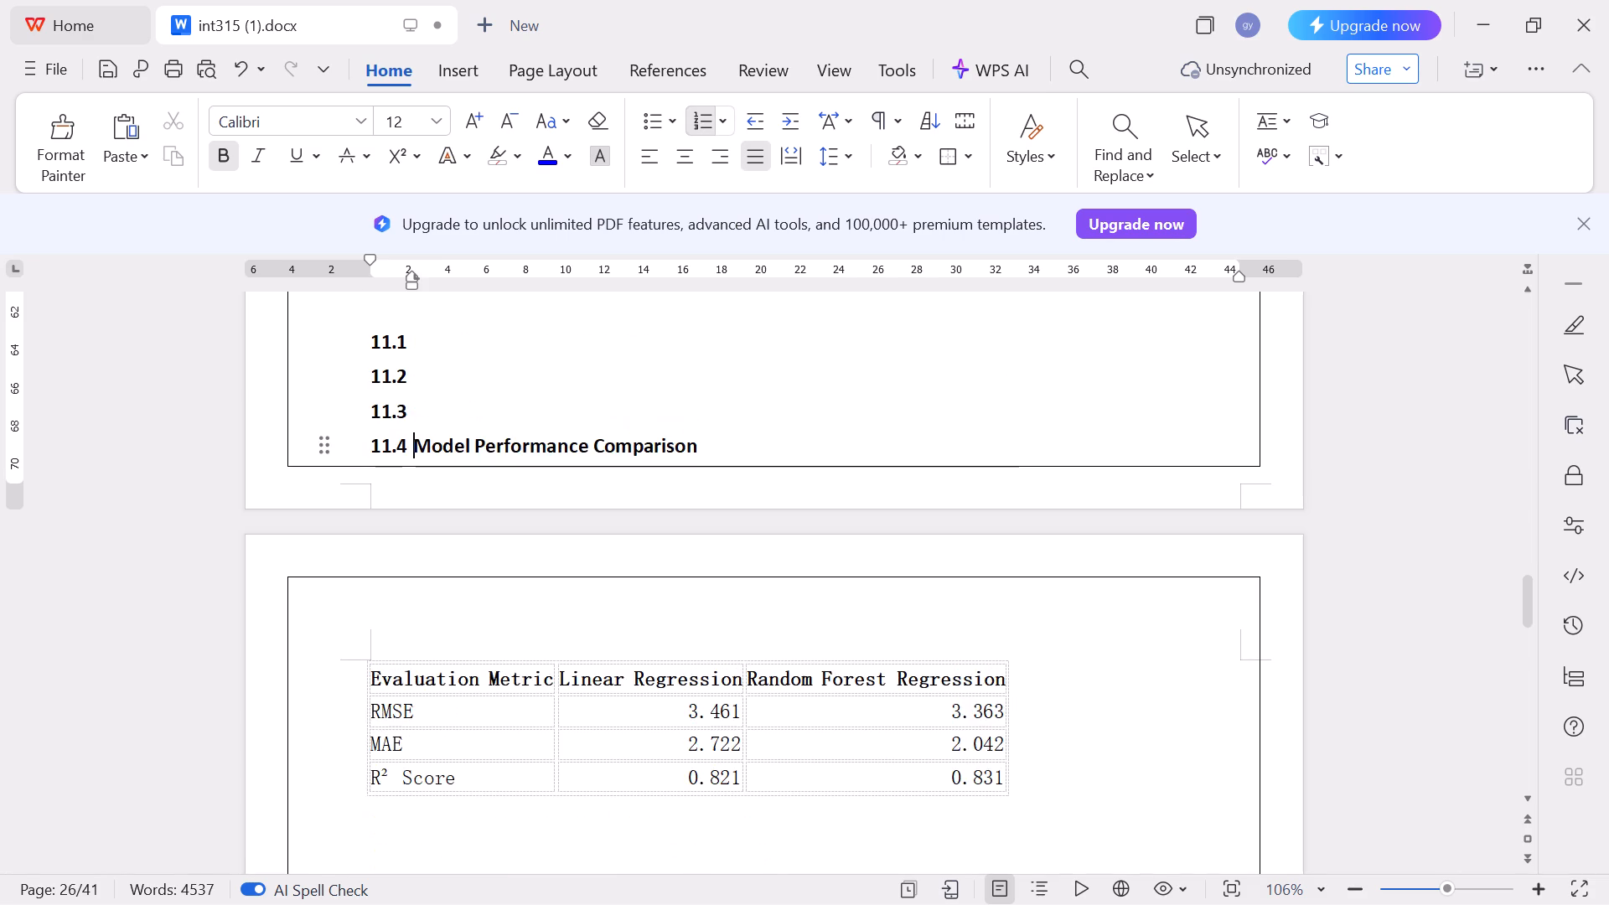
key("Return")
left_click_drag(428, 443, 341, 361)
key("BackSpace")
left_click(422, 369)
key("BackSpace")
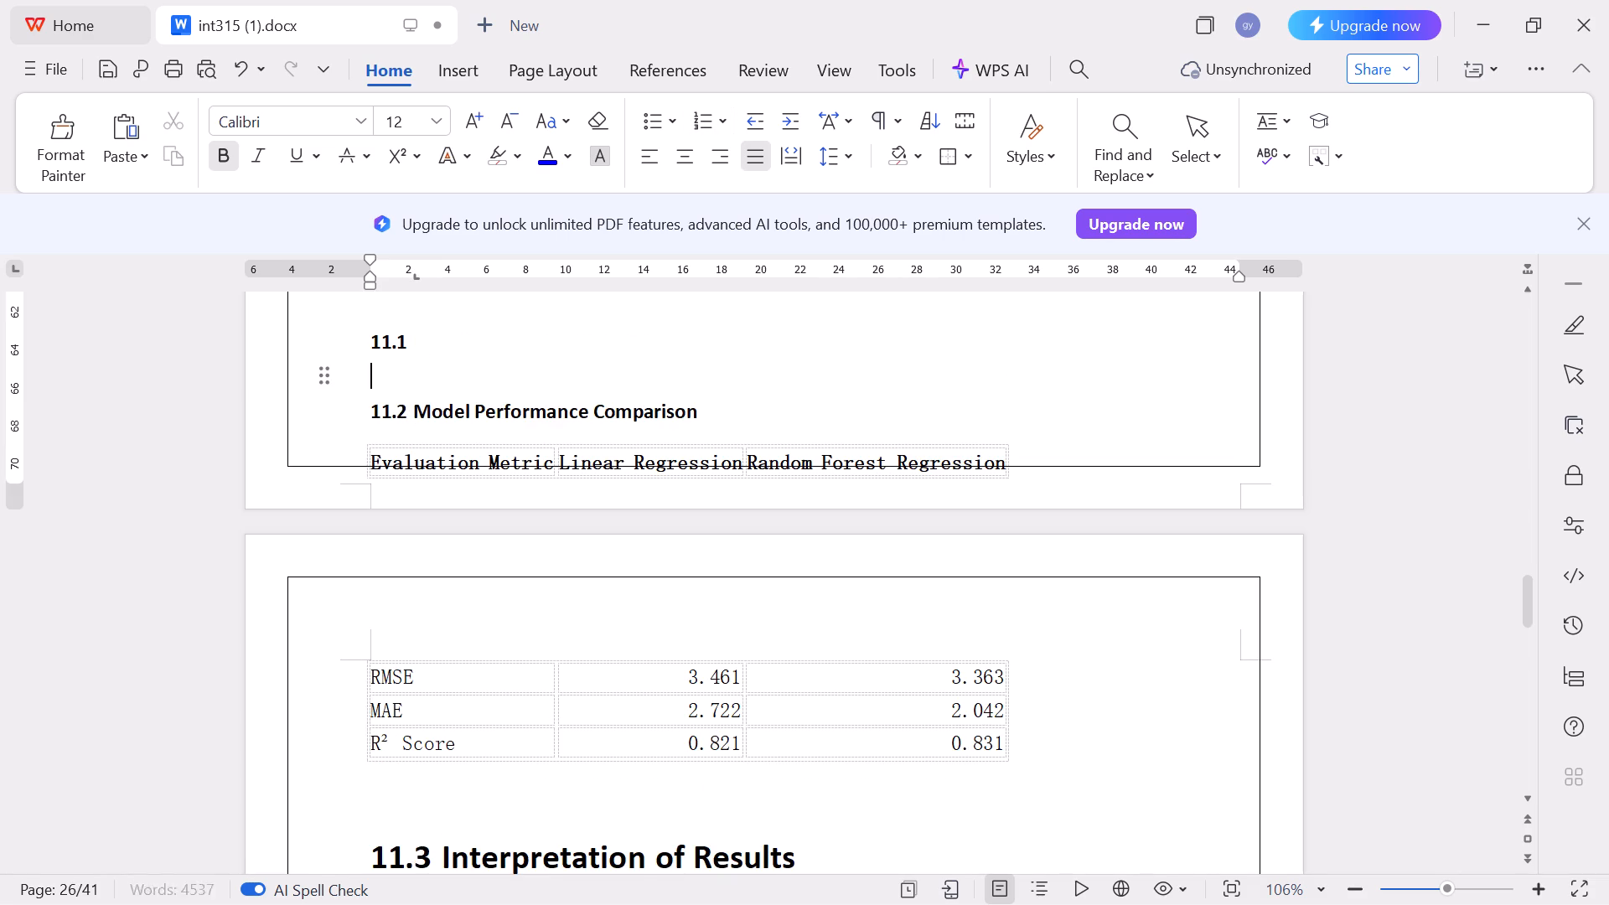
key("BackSpace")
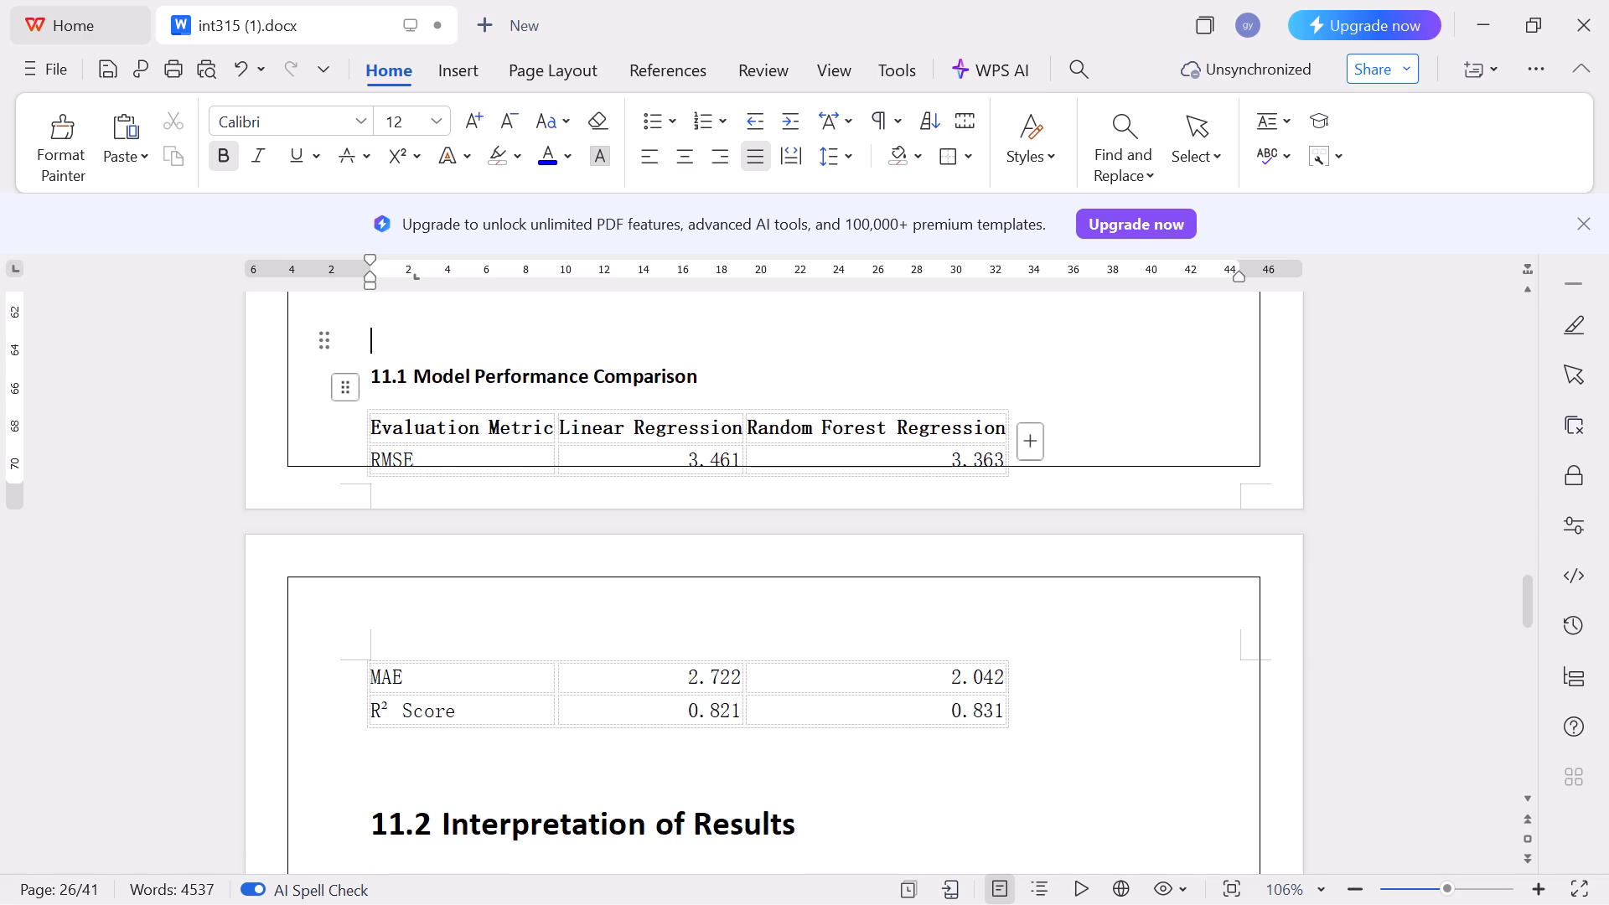
left_click(1115, 399)
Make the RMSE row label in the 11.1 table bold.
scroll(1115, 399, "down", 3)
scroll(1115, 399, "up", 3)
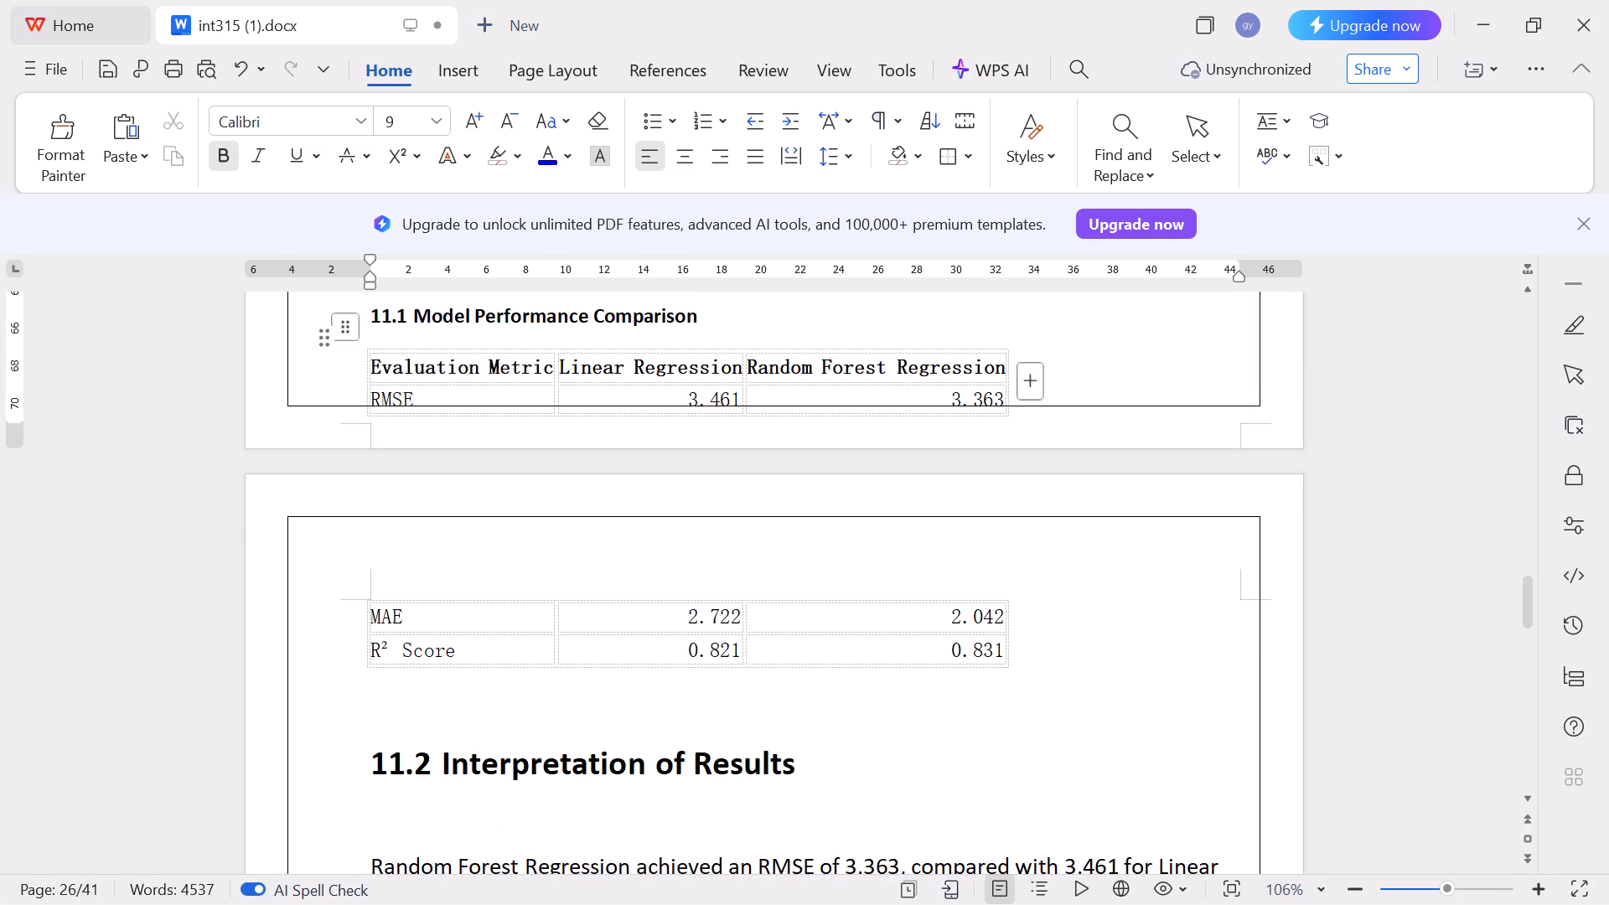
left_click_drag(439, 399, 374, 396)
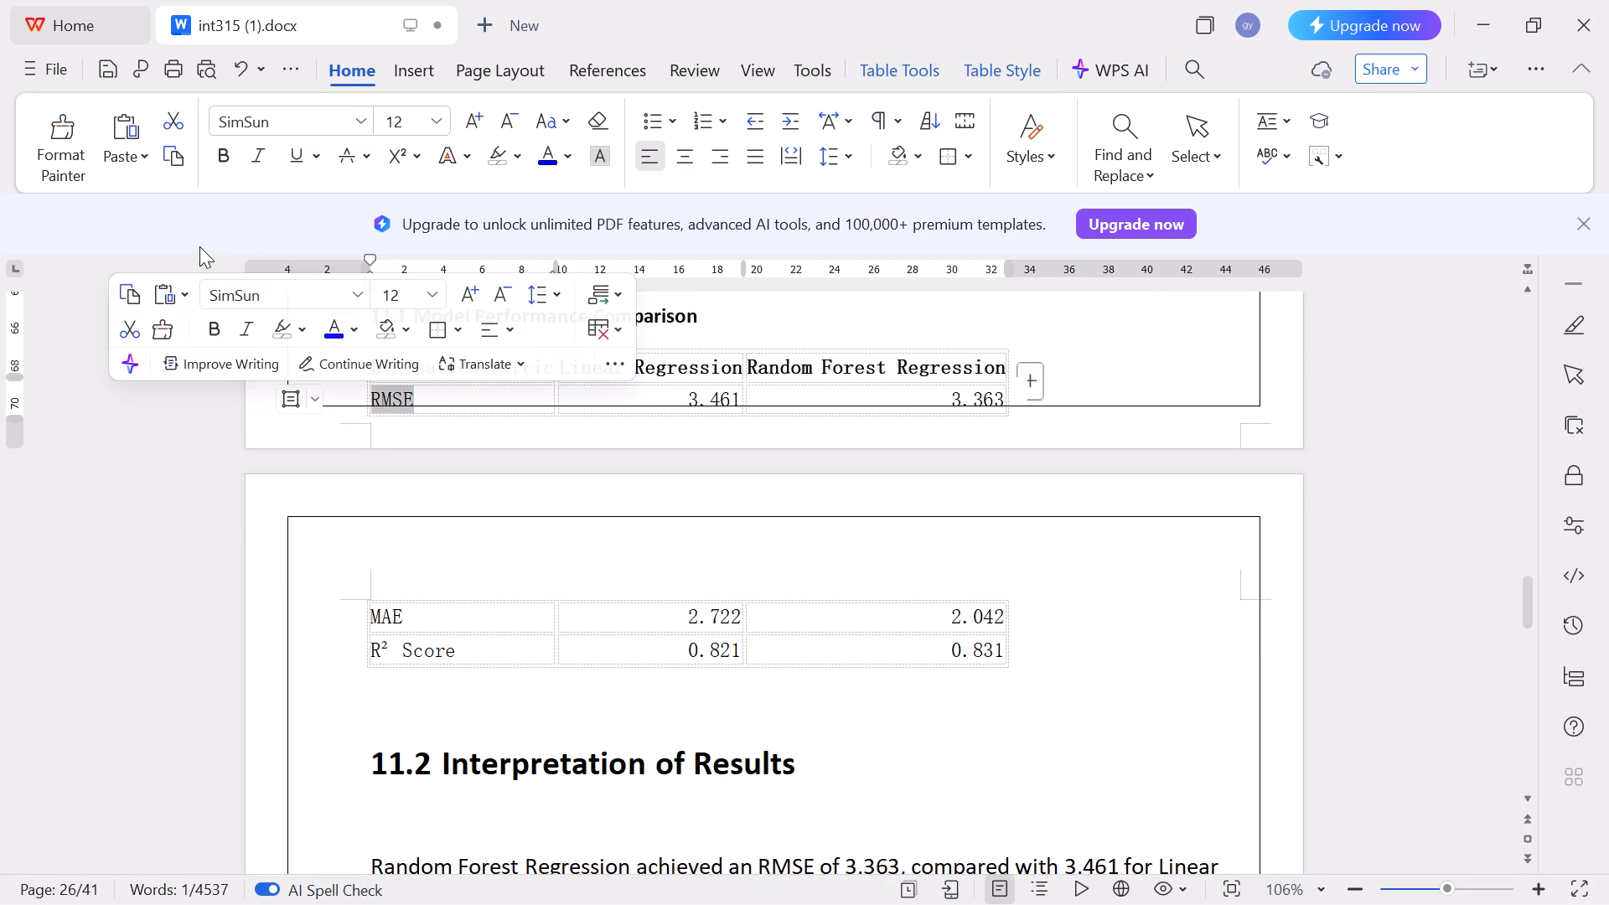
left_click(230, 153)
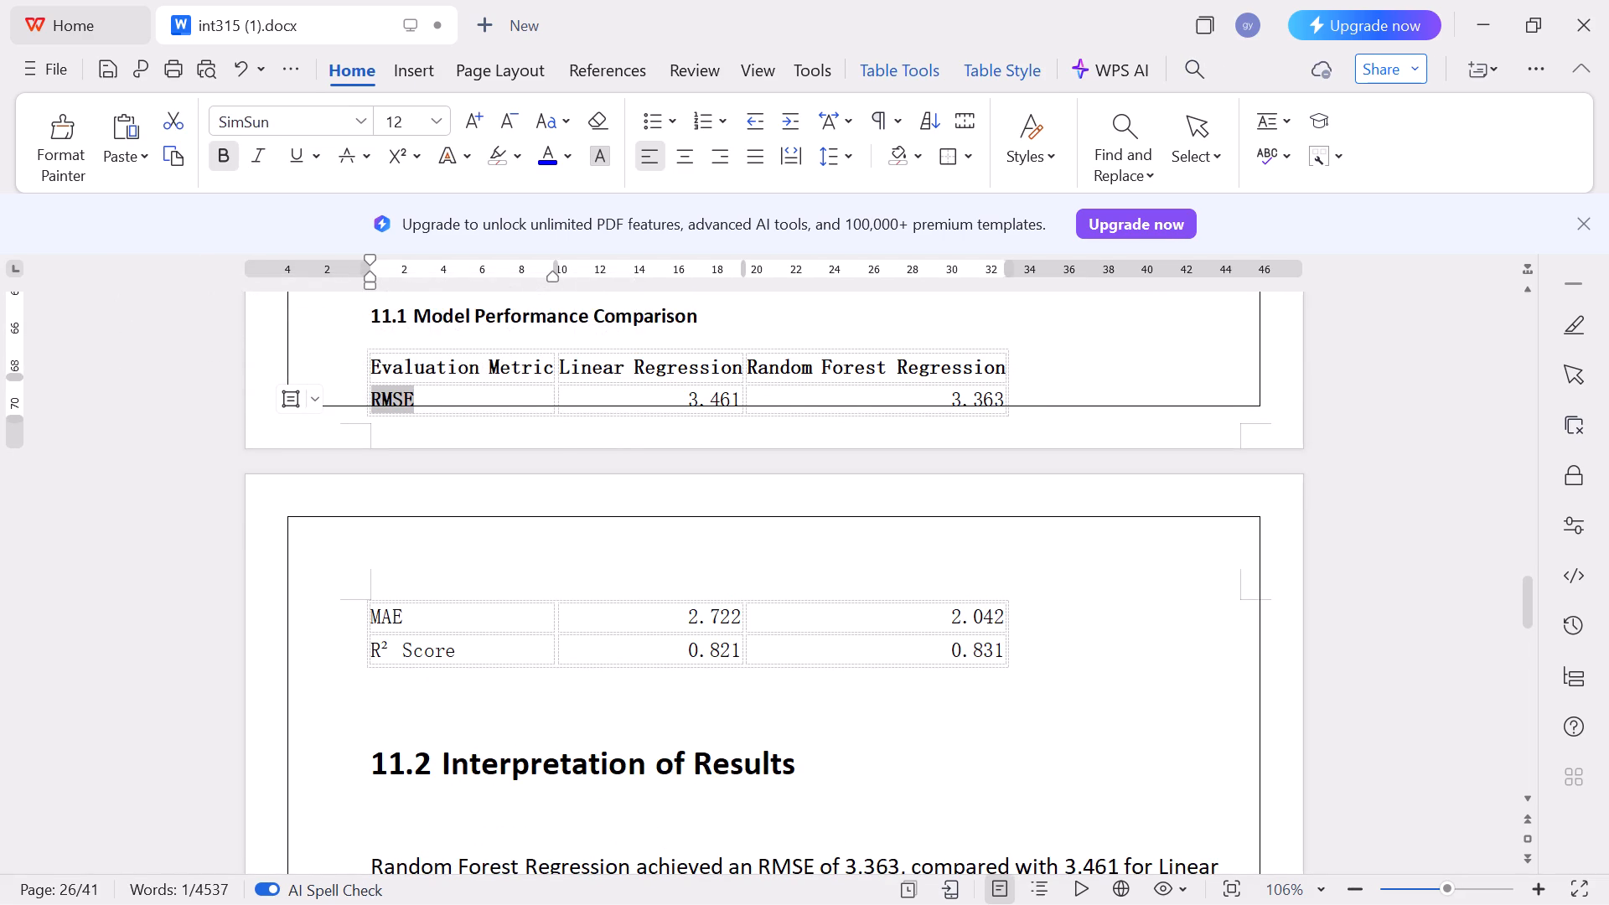
Copy the first 11.2 paragraph's formatting onto the whole 11.1 results table with Format Painter.
scroll(613, 718, "down", 1)
left_click_drag(616, 752, 395, 730)
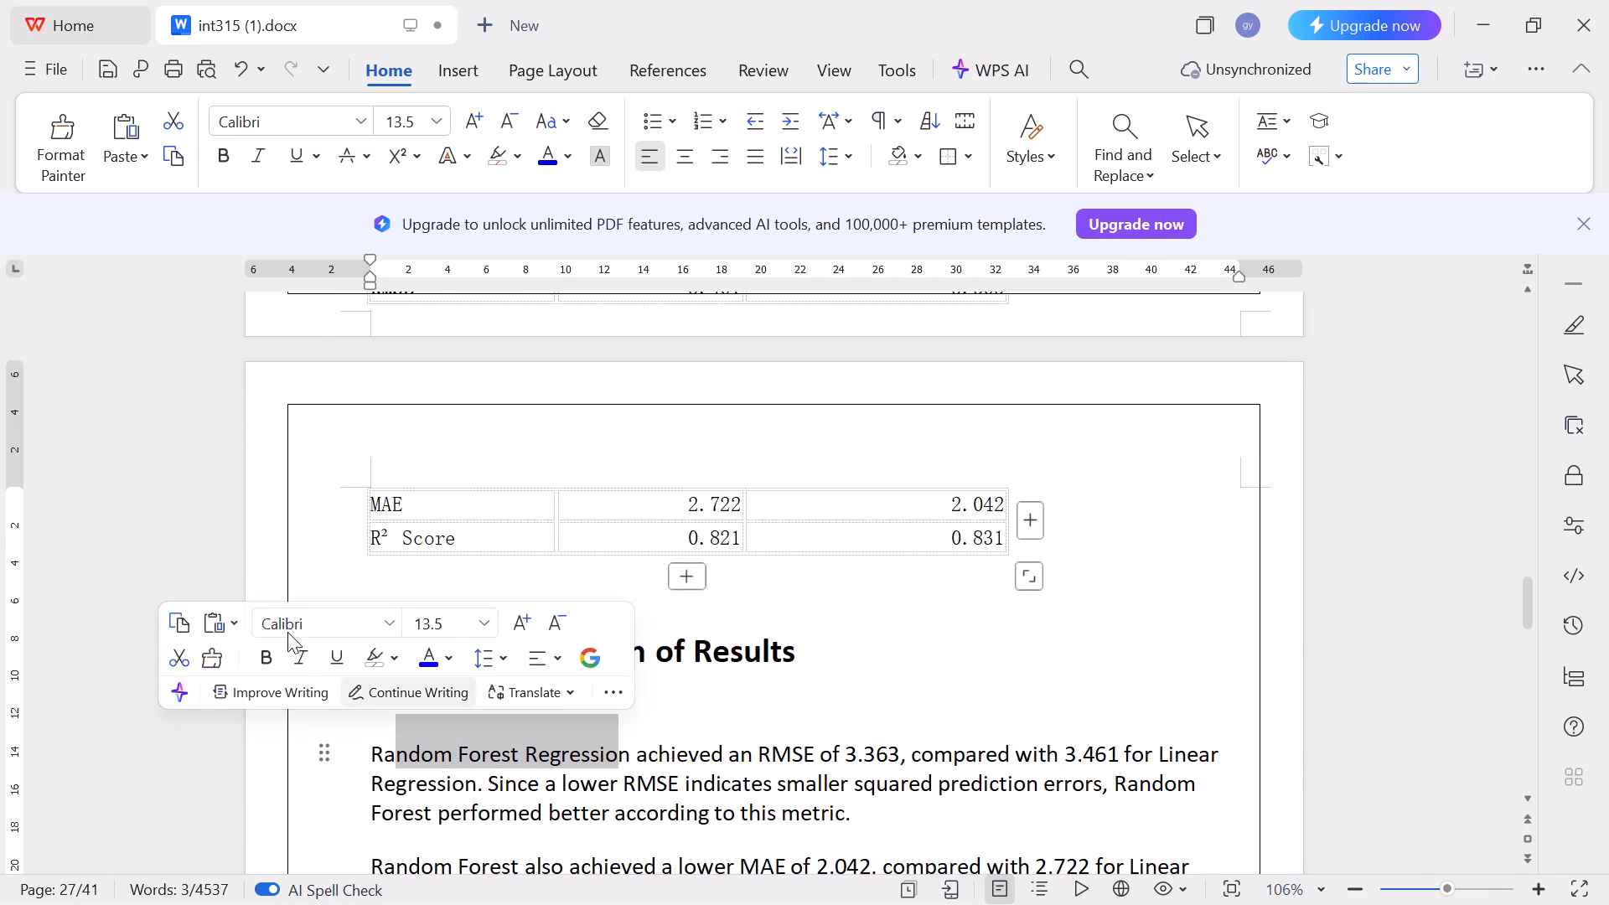
left_click(56, 135)
scroll(511, 582, "up", 1)
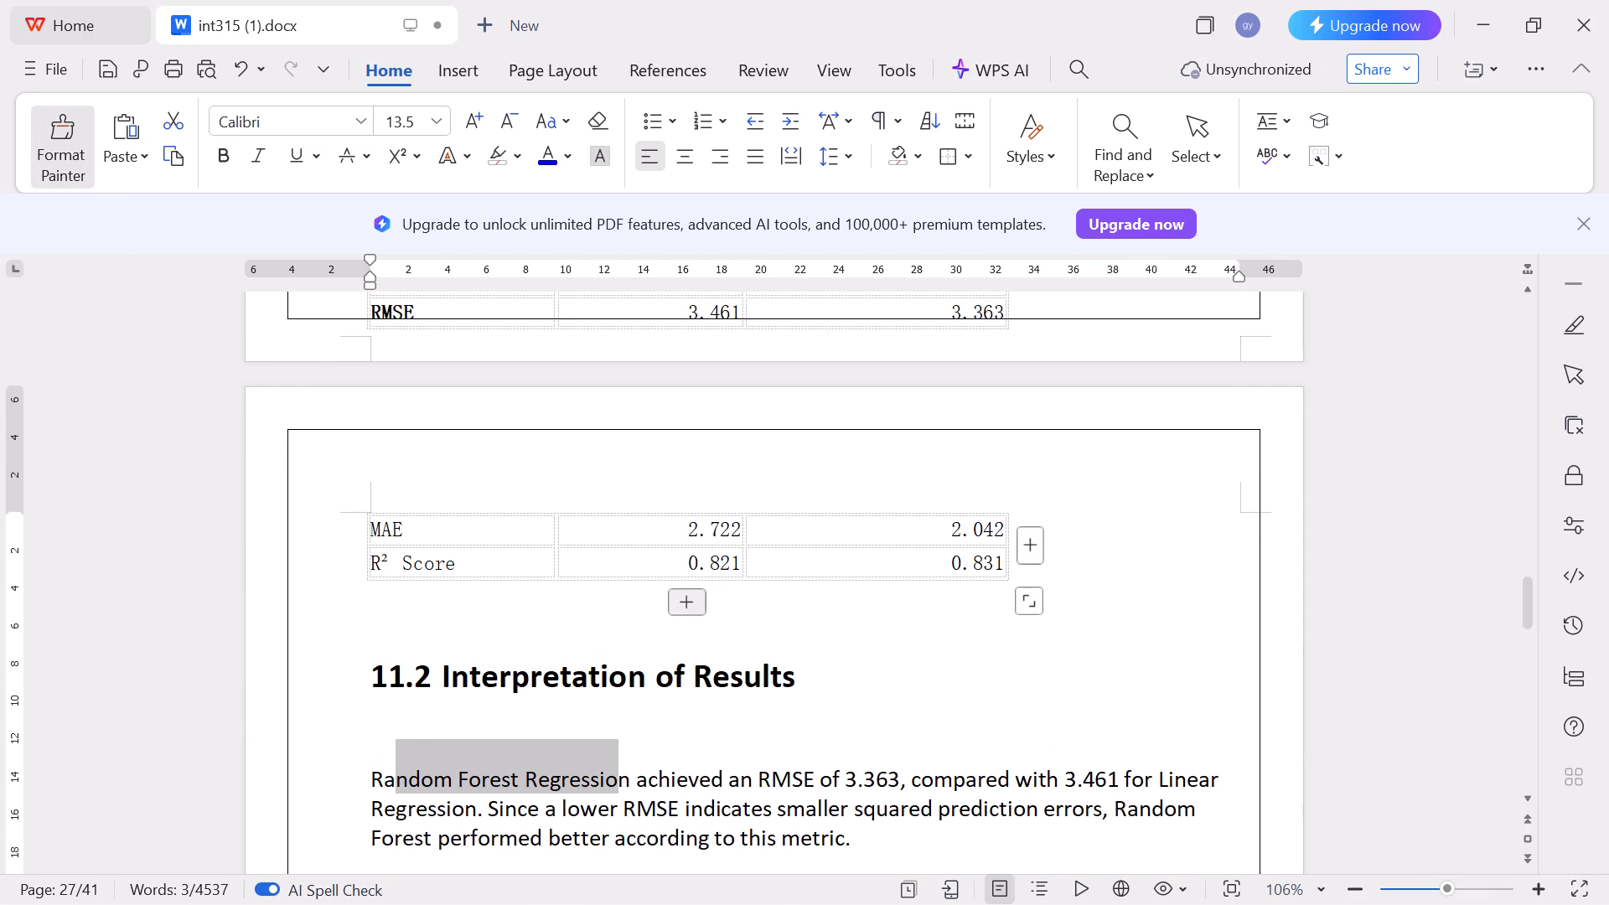
left_click_drag(1006, 566, 577, 486)
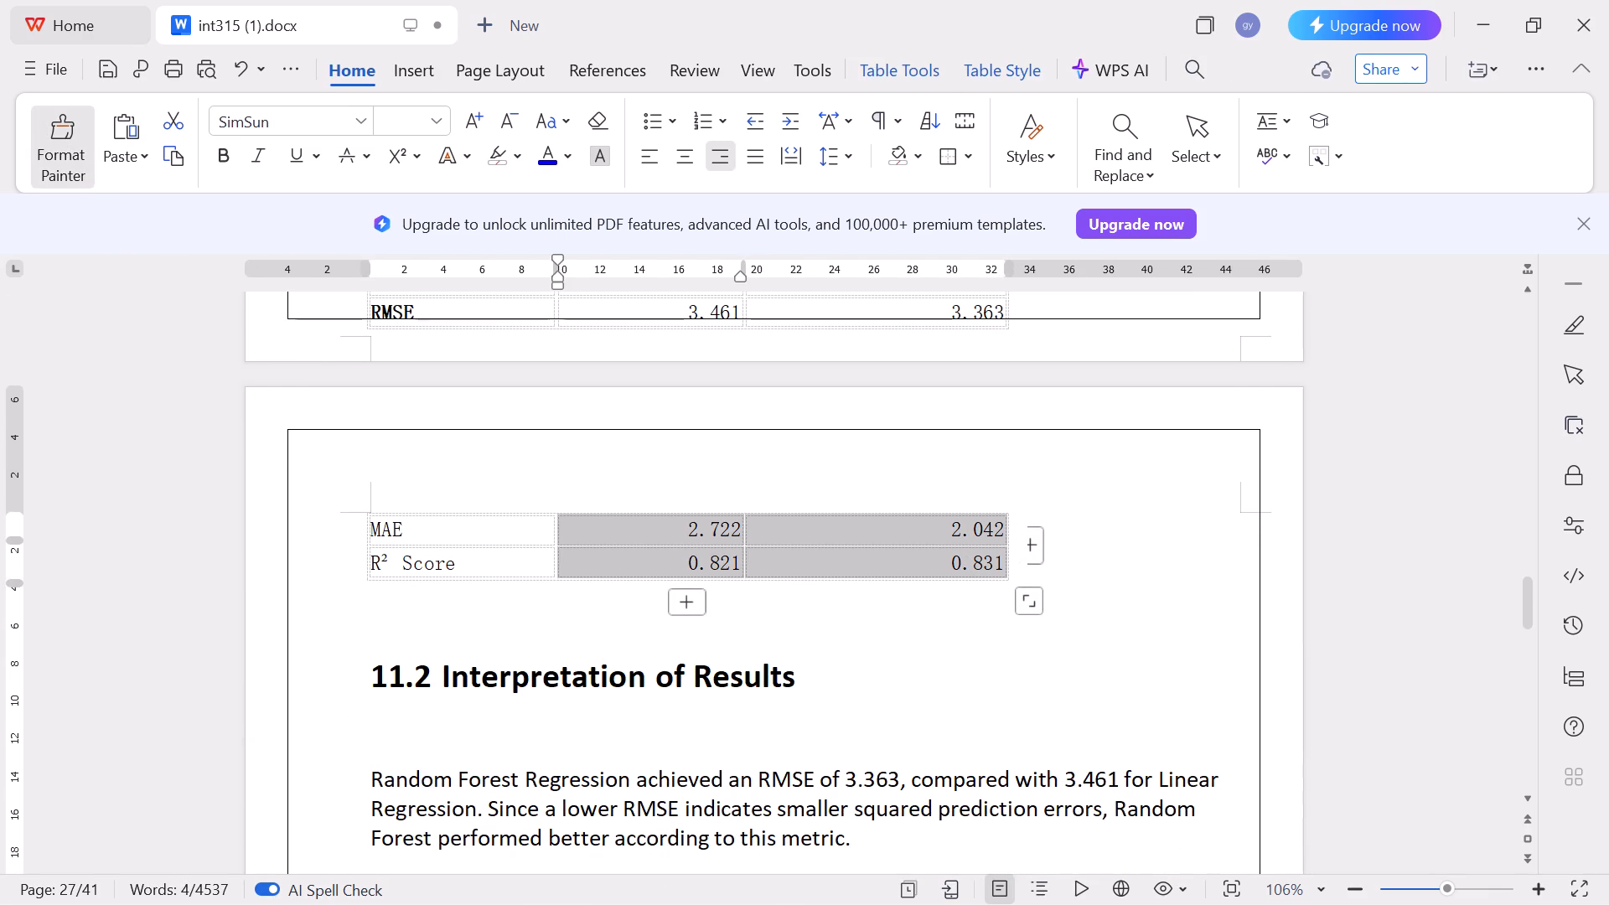
left_click_drag(577, 486, 376, 358)
scroll(429, 444, "up", 1)
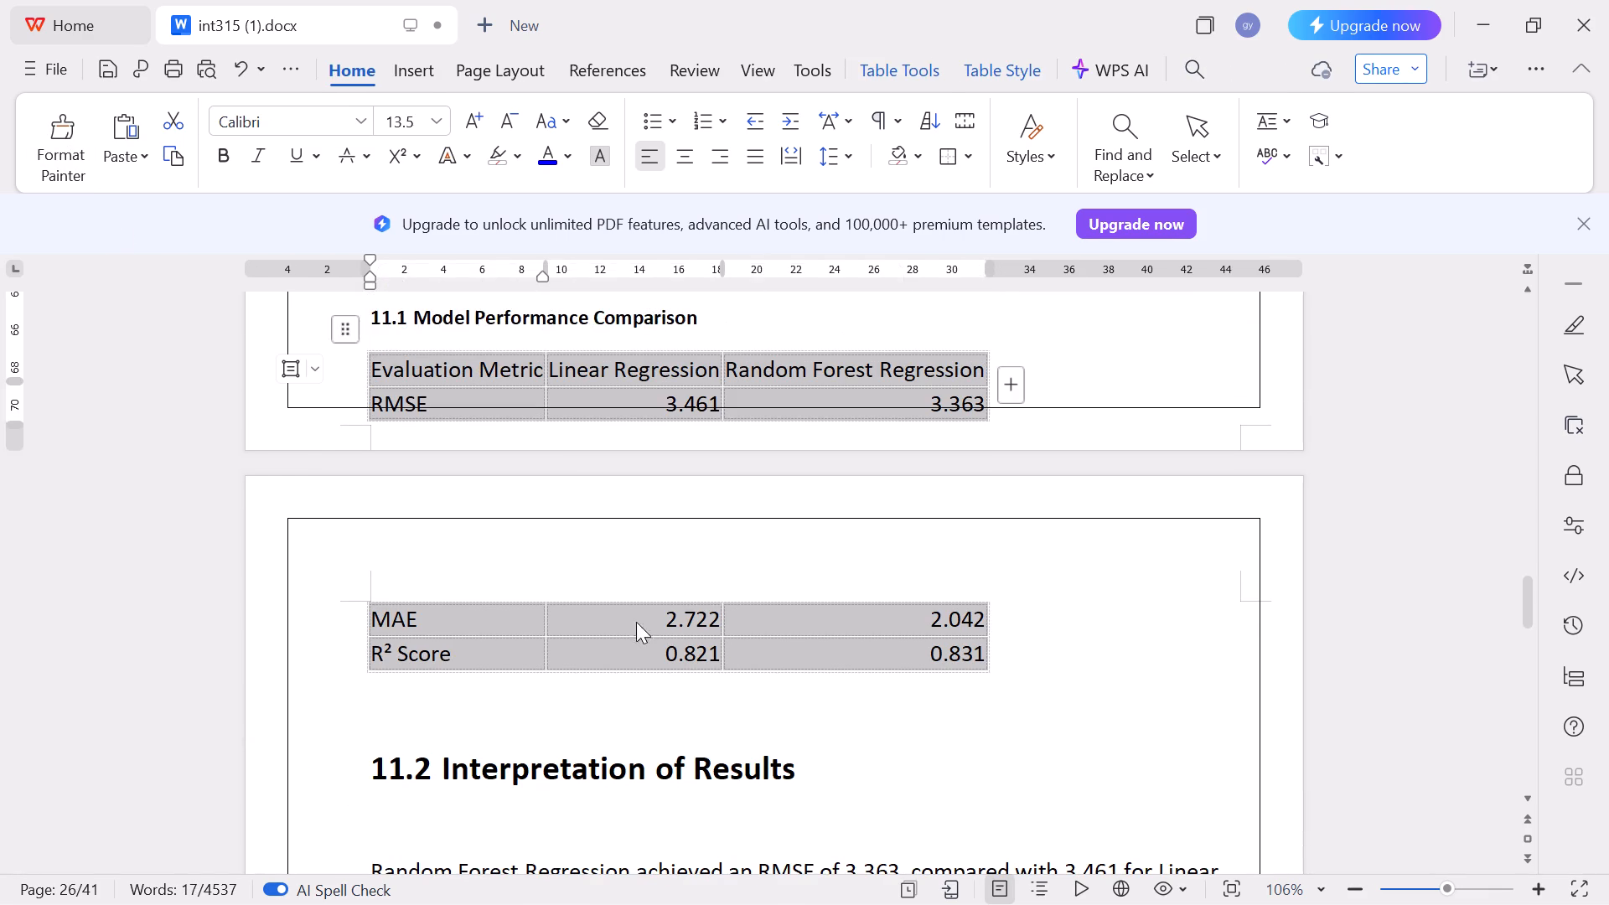
left_click(1285, 739)
scroll(1048, 628, "up", 1)
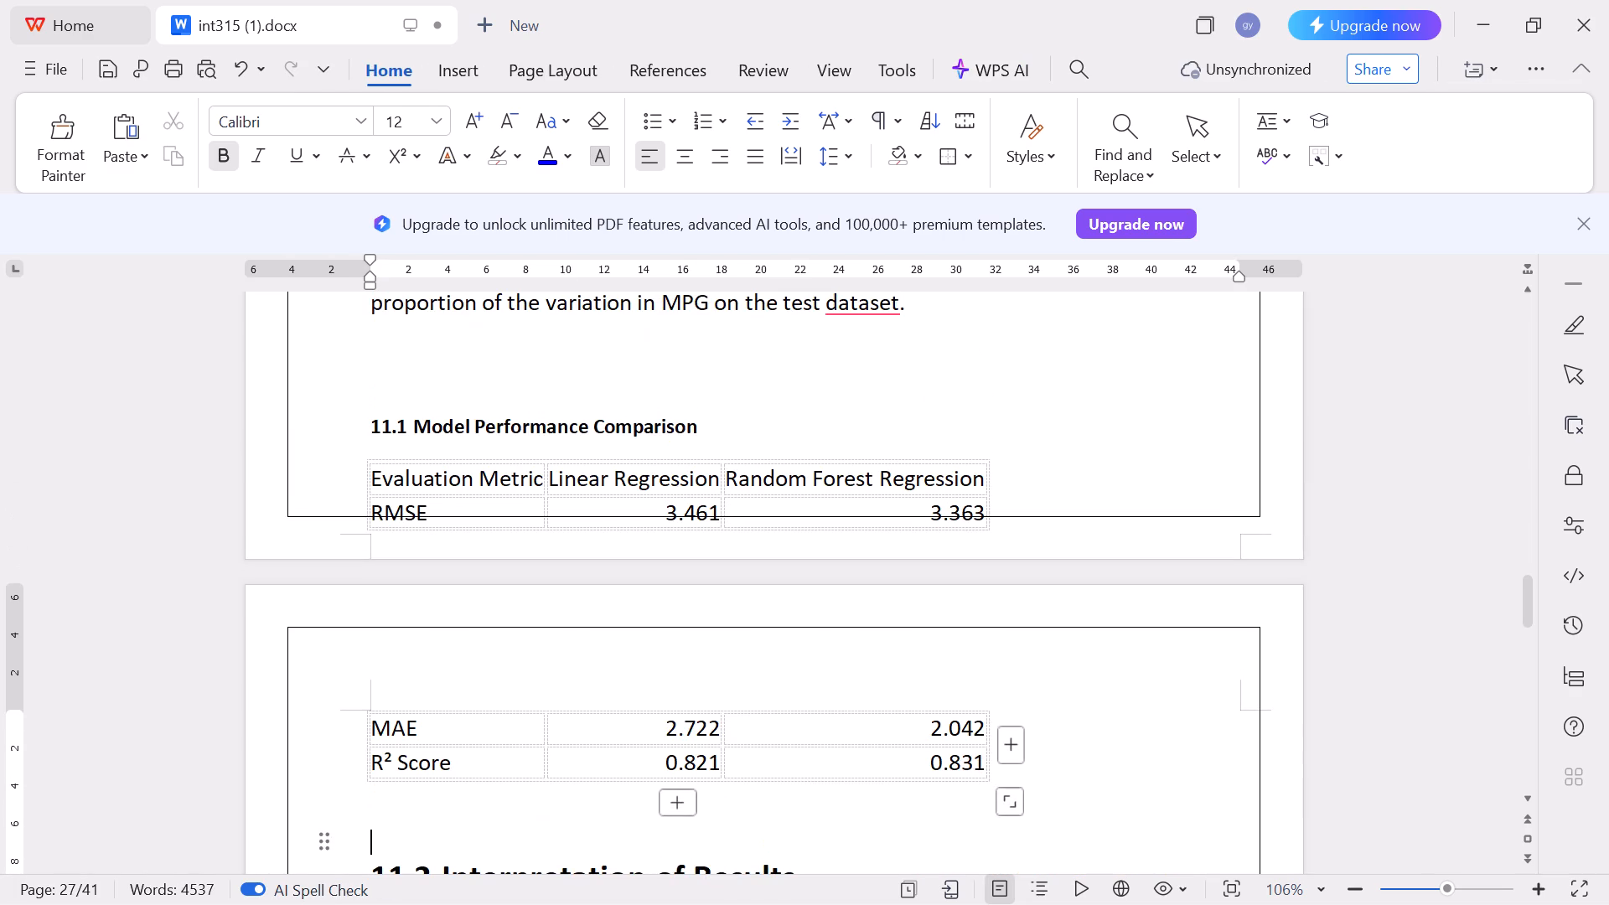
scroll(1048, 628, "up", 1)
scroll(1048, 628, "down", 3)
scroll(1048, 628, "up", 4)
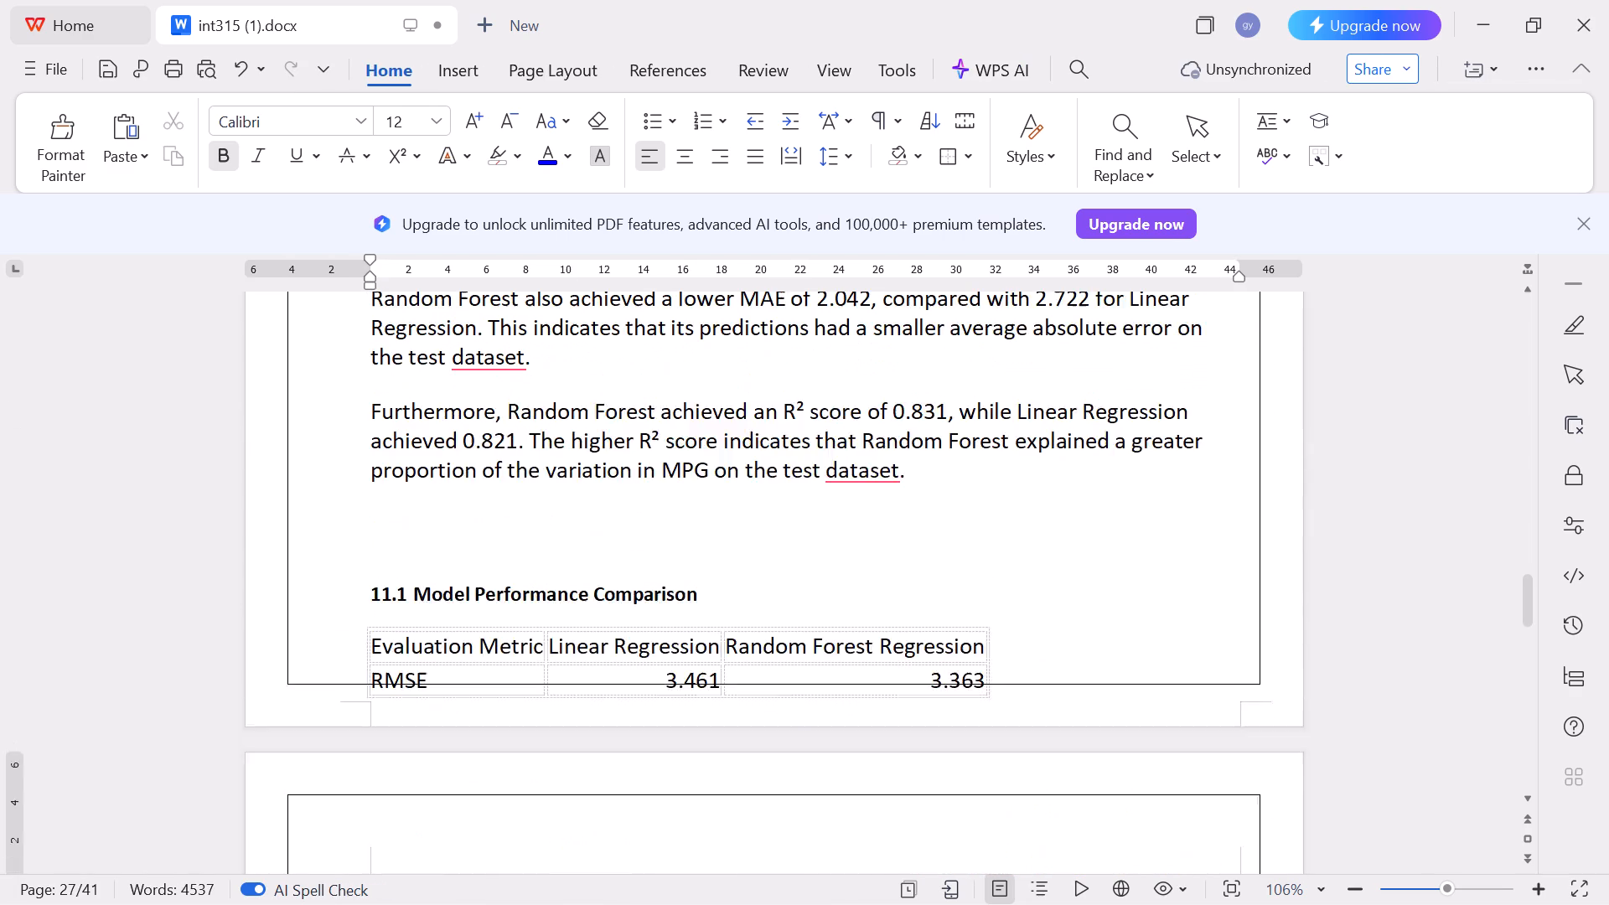
scroll(1048, 628, "up", 3)
scroll(1048, 628, "down", 1)
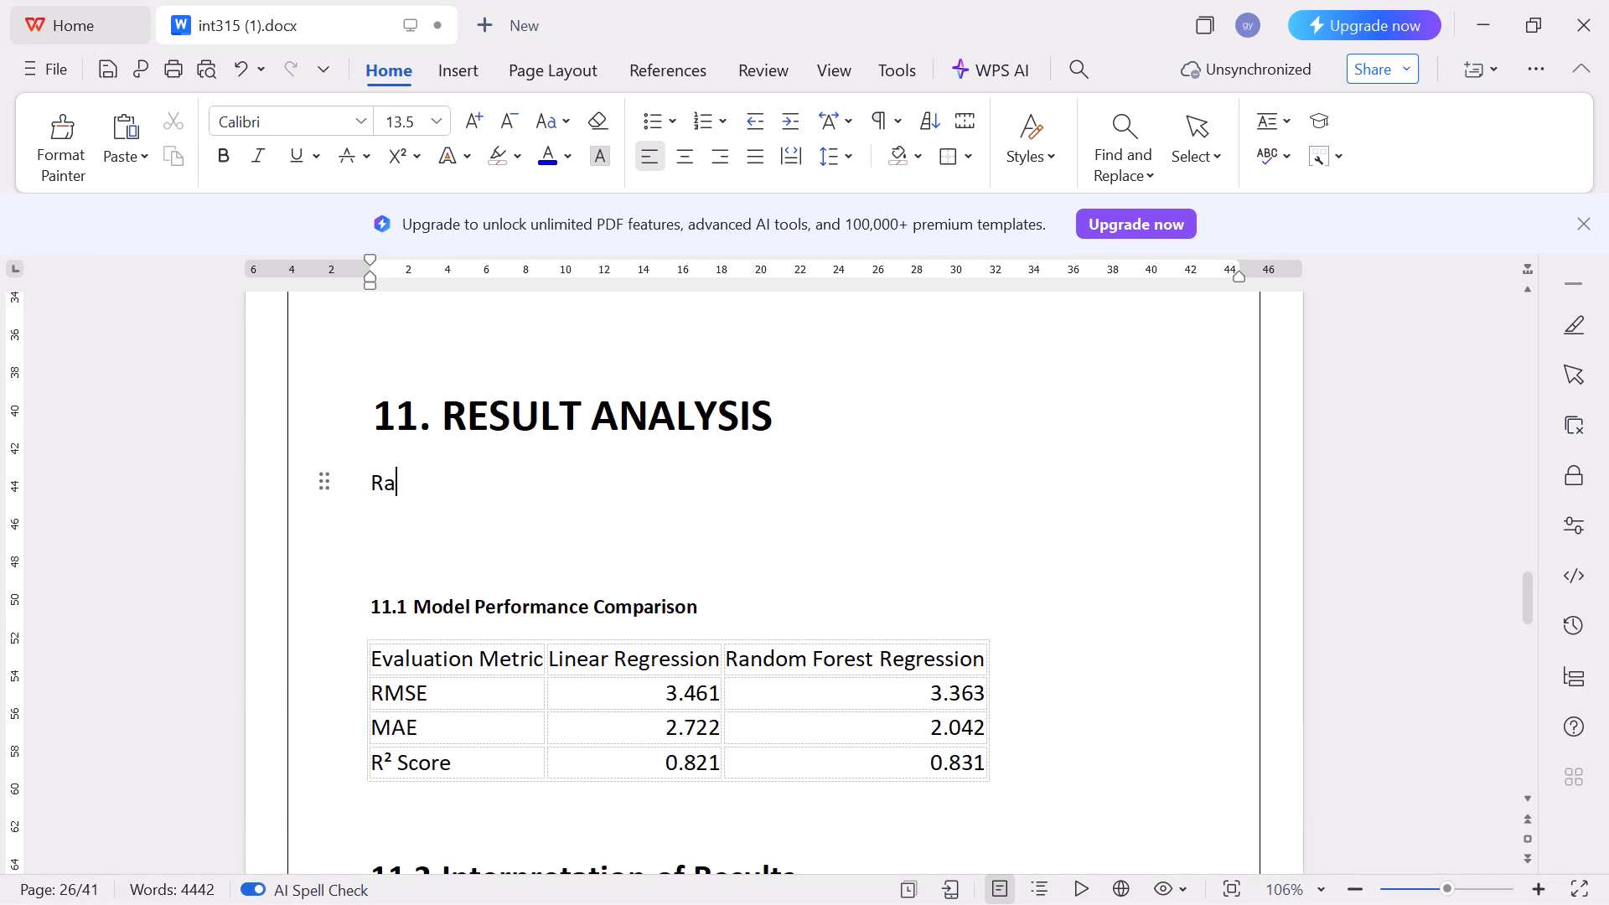
key("BackSpace")
key("ctrl+v")
left_click(386, 483)
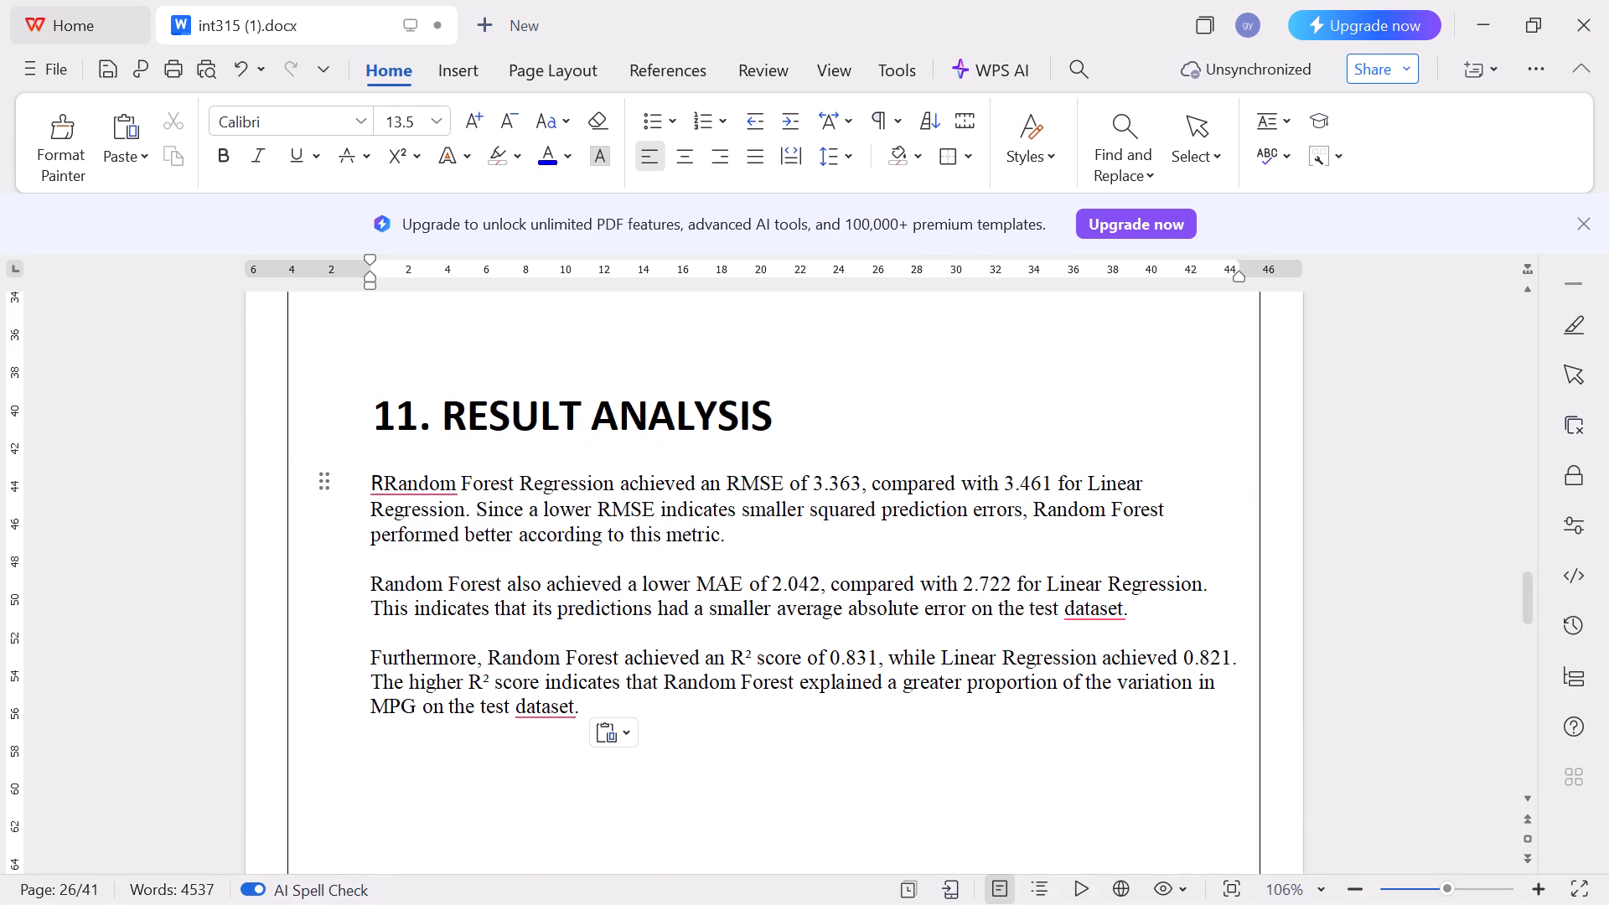
key("BackSpace")
Copy the formatting of the 11.1 table's Evaluation Metric header onto the pasted 11. RESULT ANALYSIS paragraphs with Format Painter.
scroll(454, 527, "down", 2)
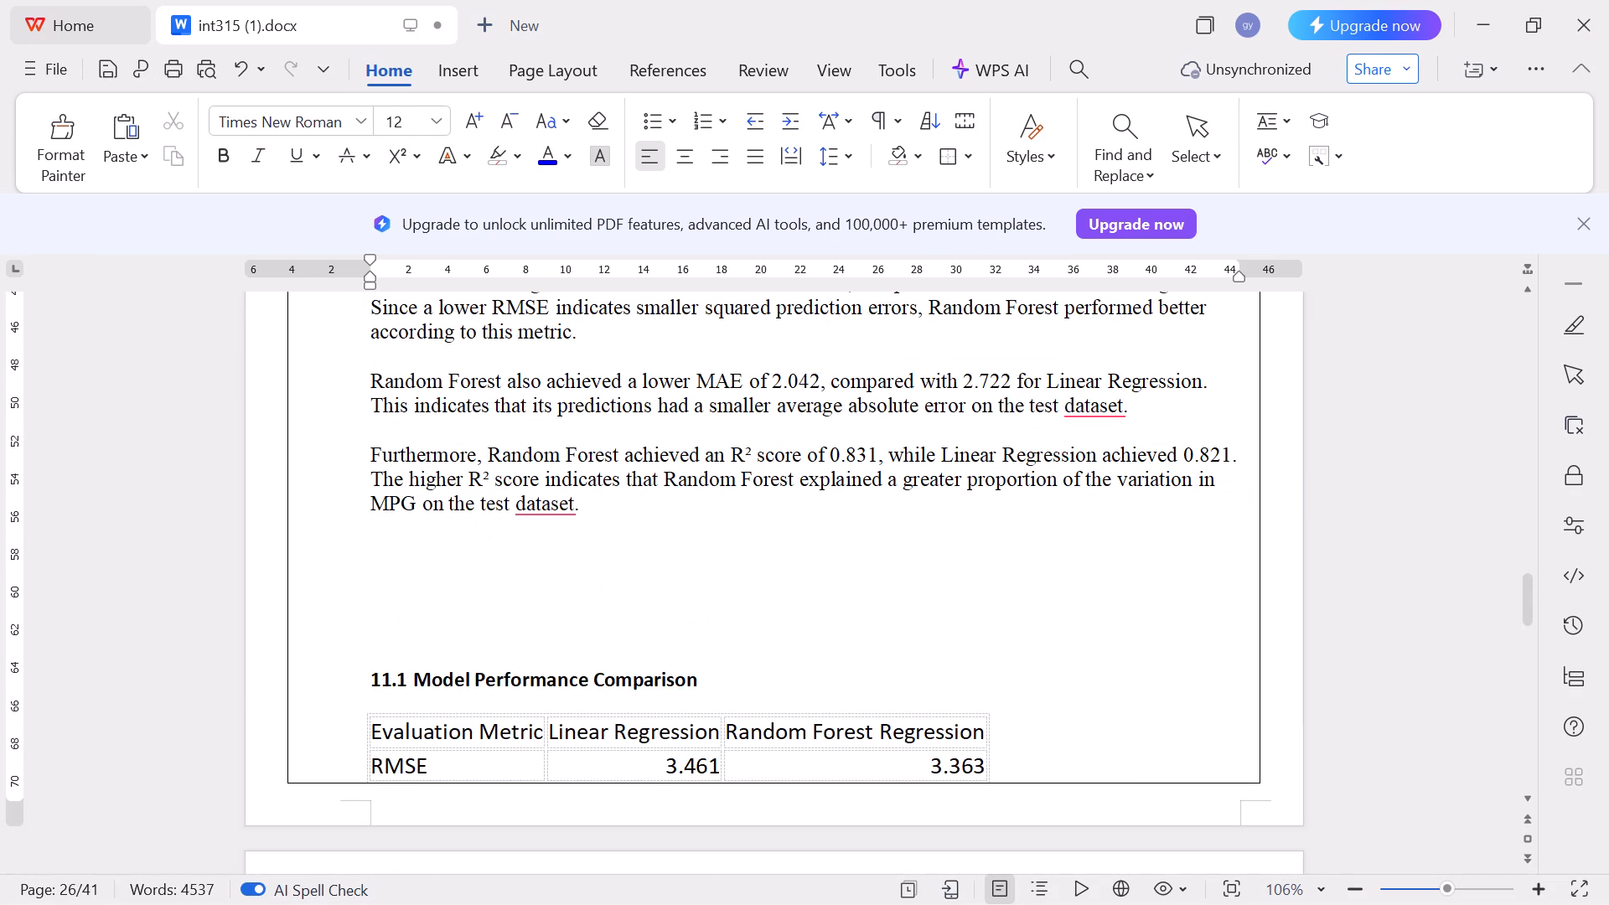
left_click_drag(448, 740, 493, 728)
left_click(57, 149)
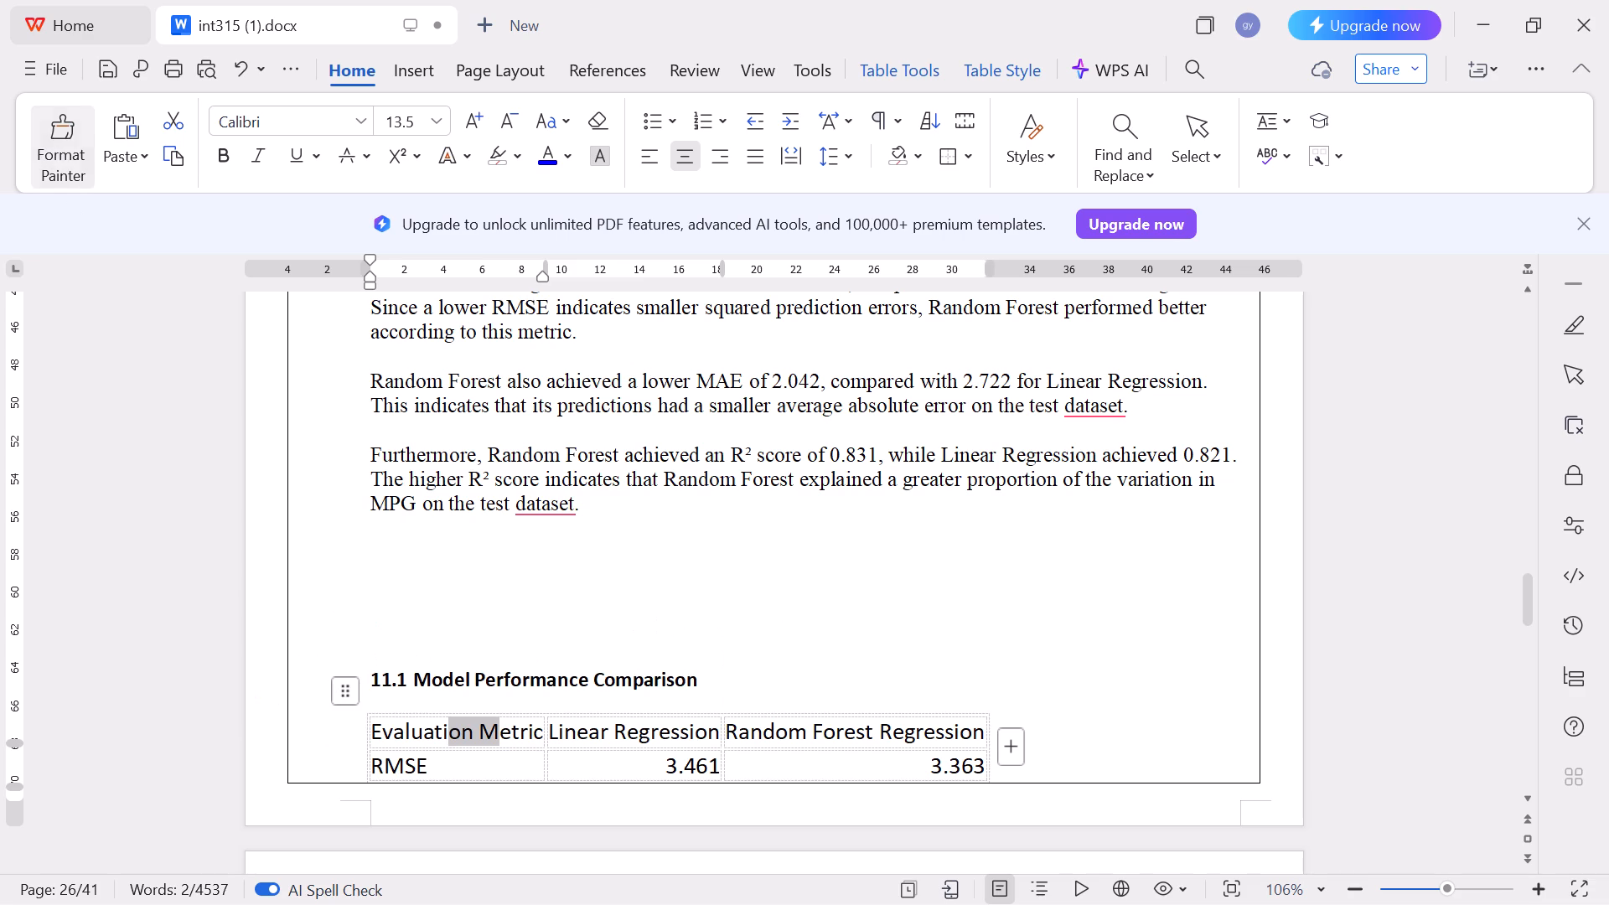
left_click_drag(598, 516, 362, 489)
scroll(481, 438, "up", 2)
left_click(580, 584)
Review the report's output sections from 10.5 Output Directory back to 10.2 Model Comparison Results, checking their text and screenshots.
scroll(580, 584, "up", 5)
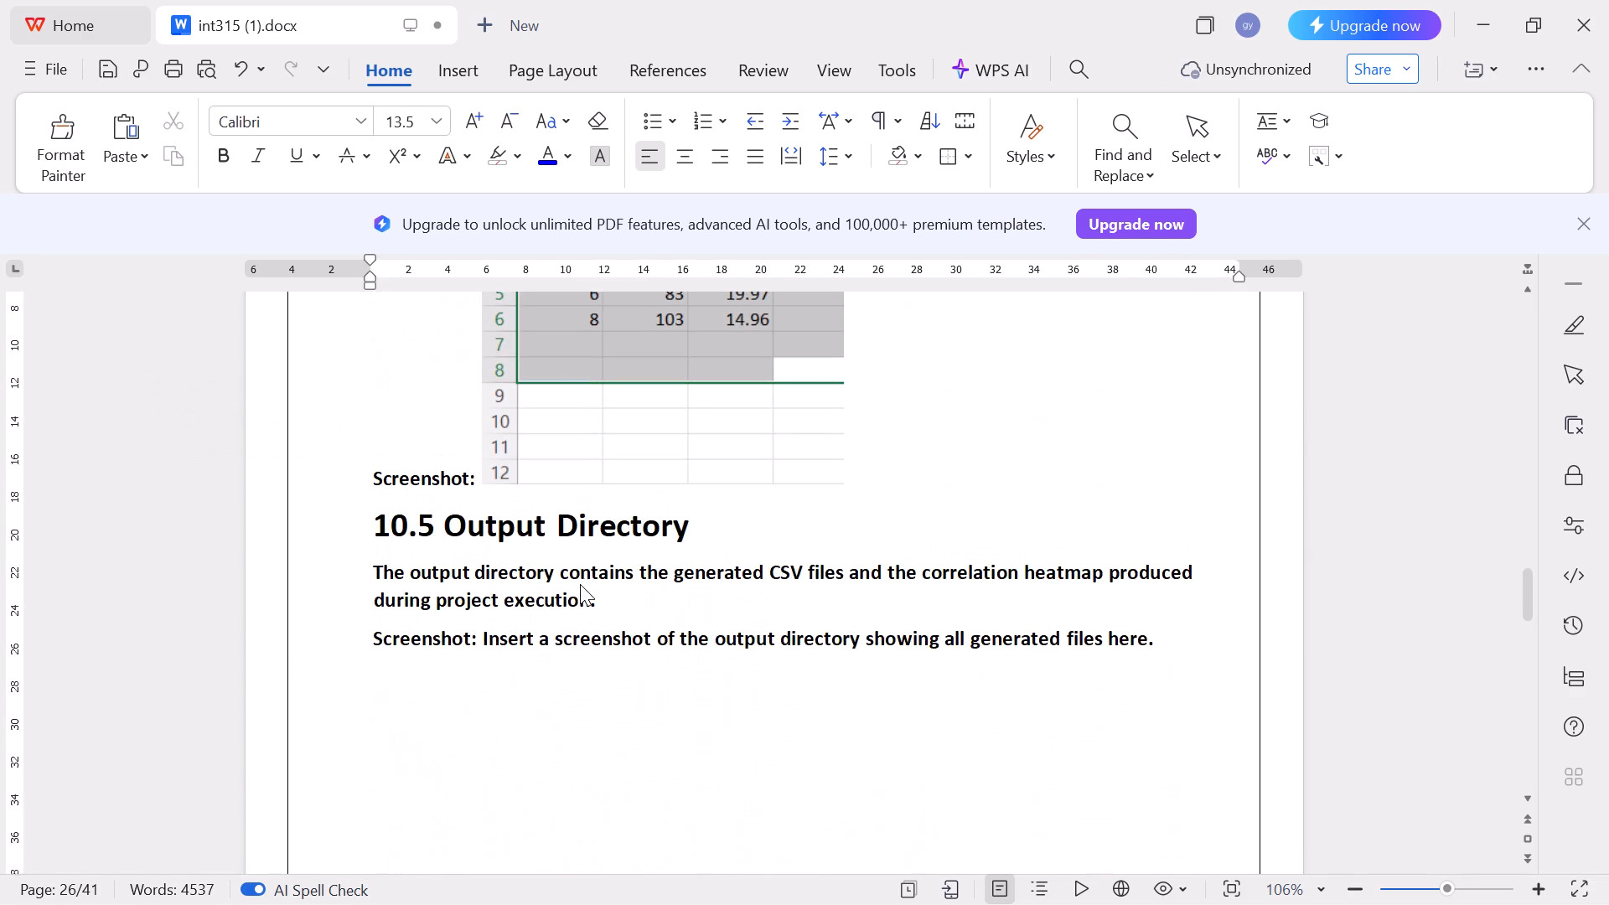
scroll(580, 584, "up", 1)
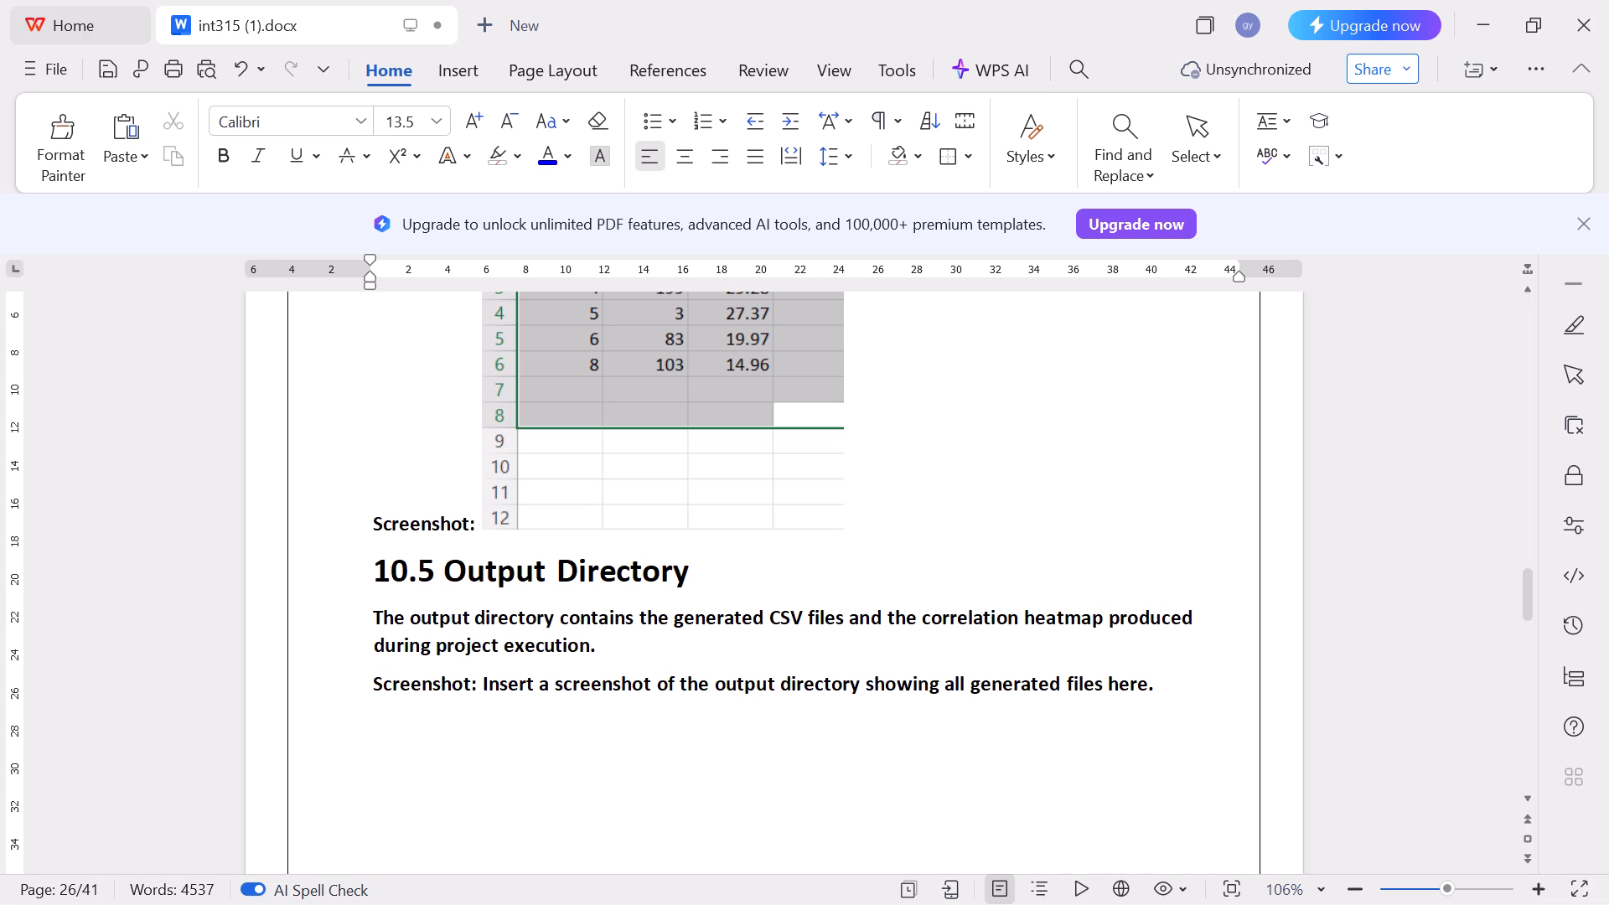
scroll(590, 630, "up", 7)
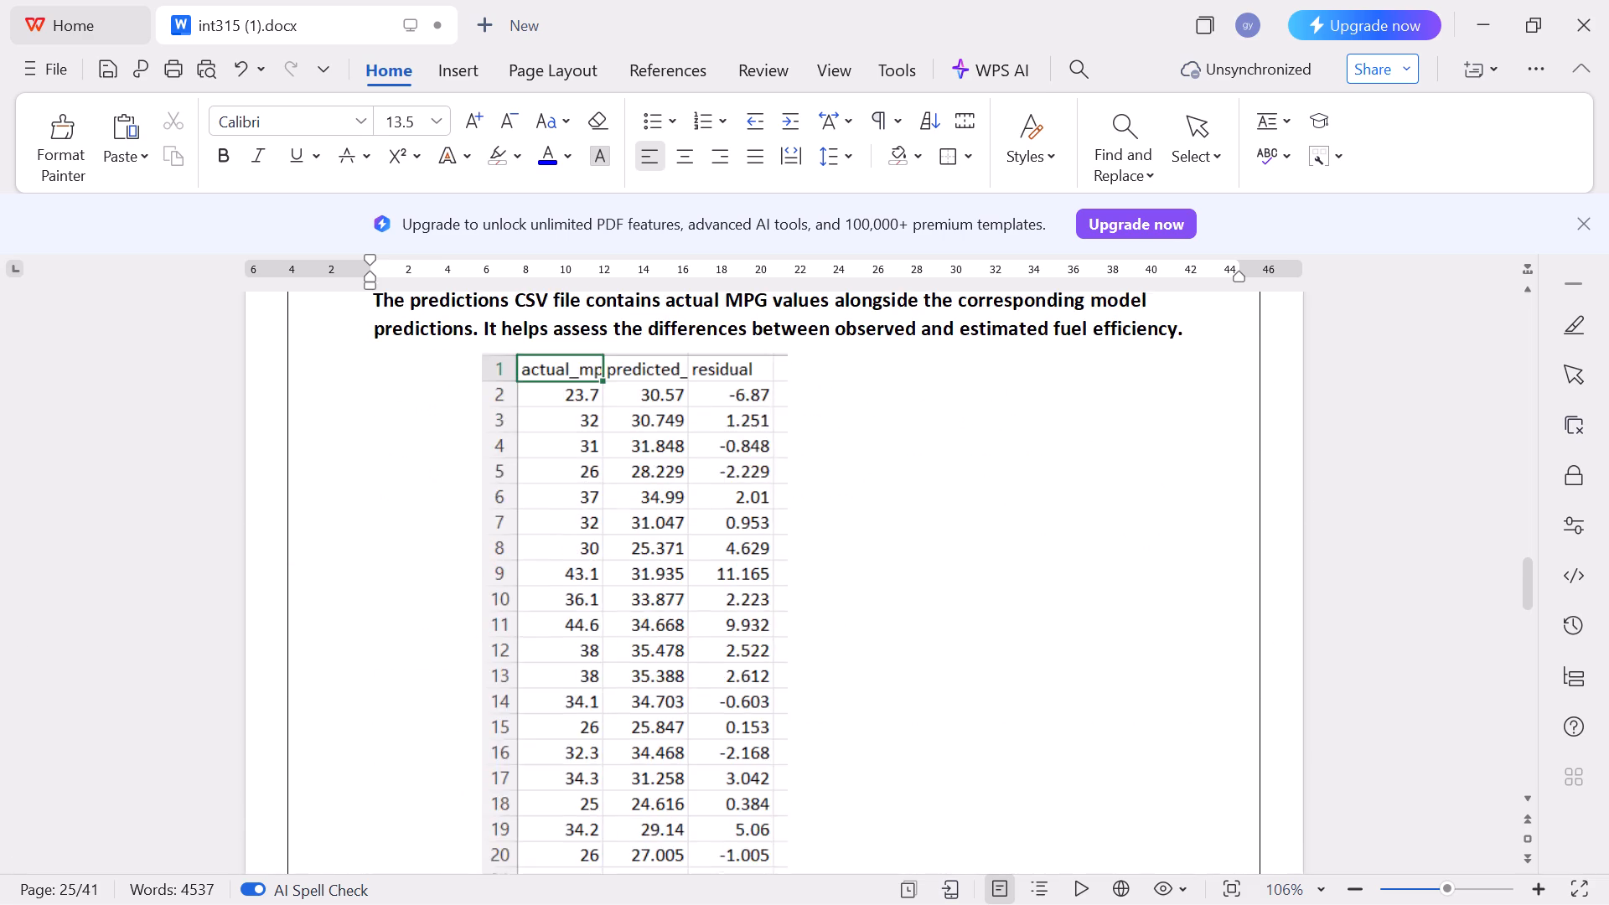
scroll(590, 630, "up", 7)
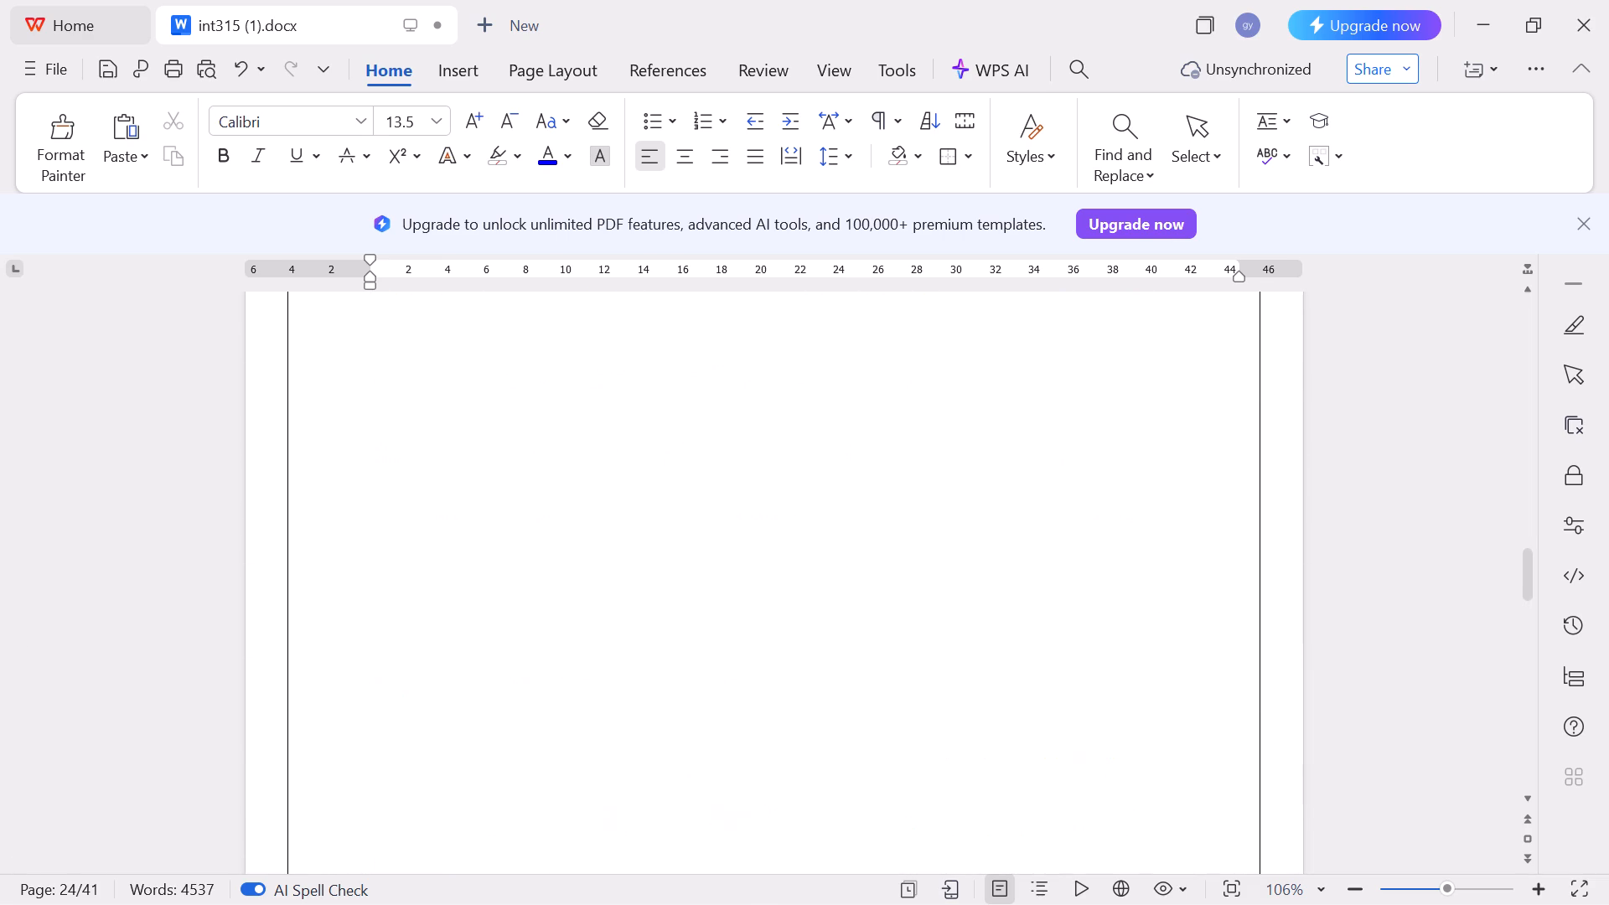
scroll(590, 630, "up", 2)
scroll(590, 630, "down", 4)
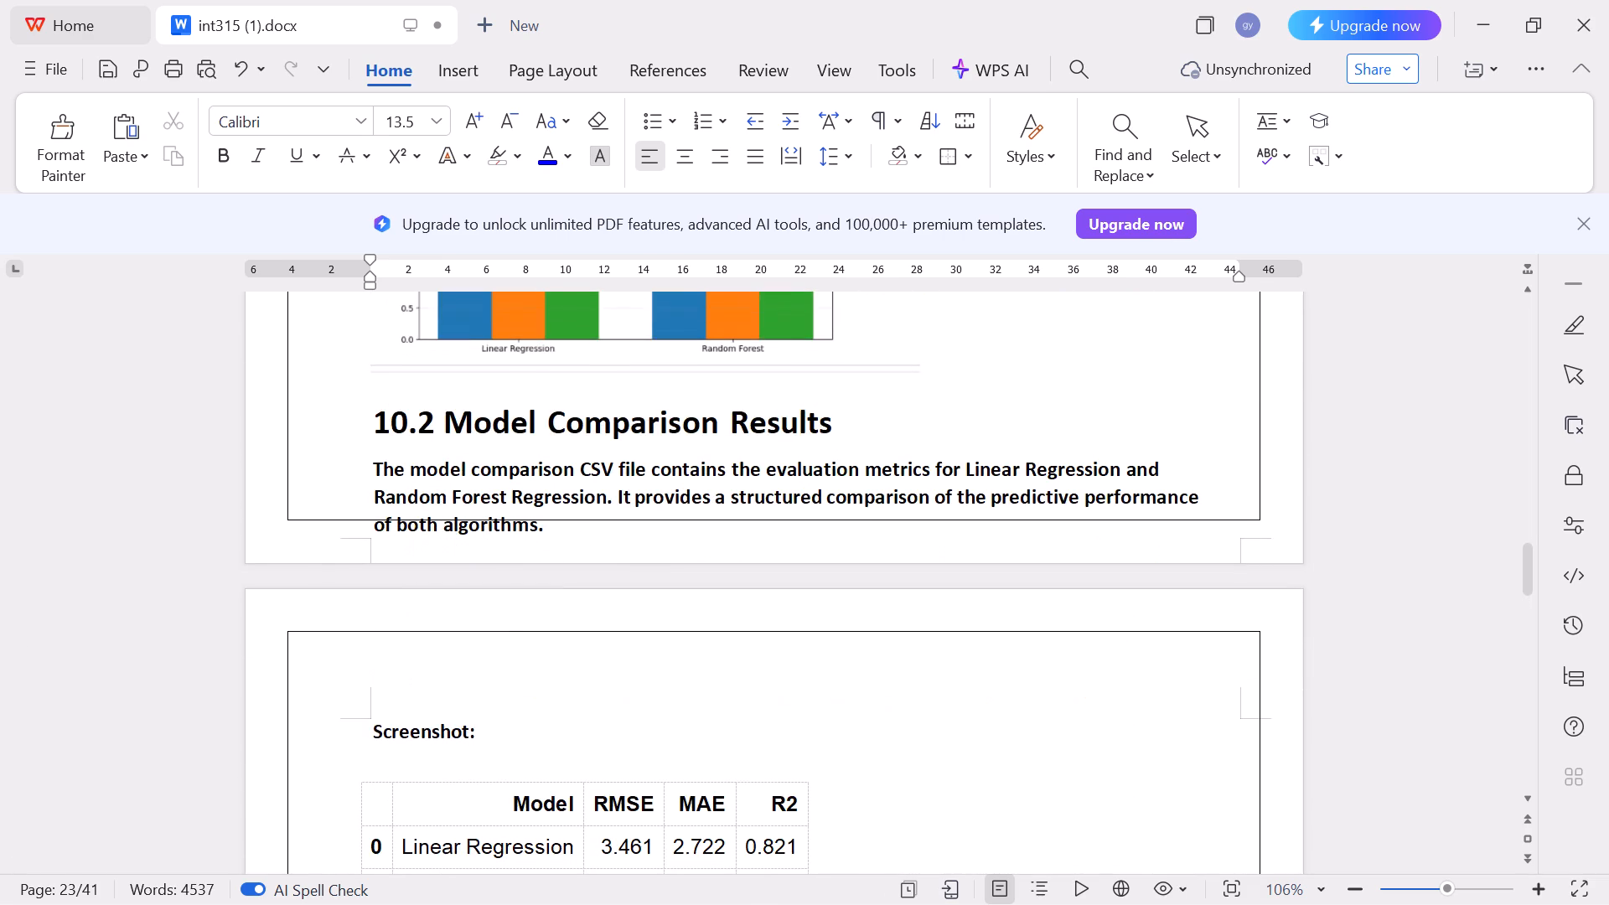
Review the pages from 10.2 Model Comparison Results through the 10.3 Actual and Predicted Values screenshot.
scroll(590, 630, "down", 8)
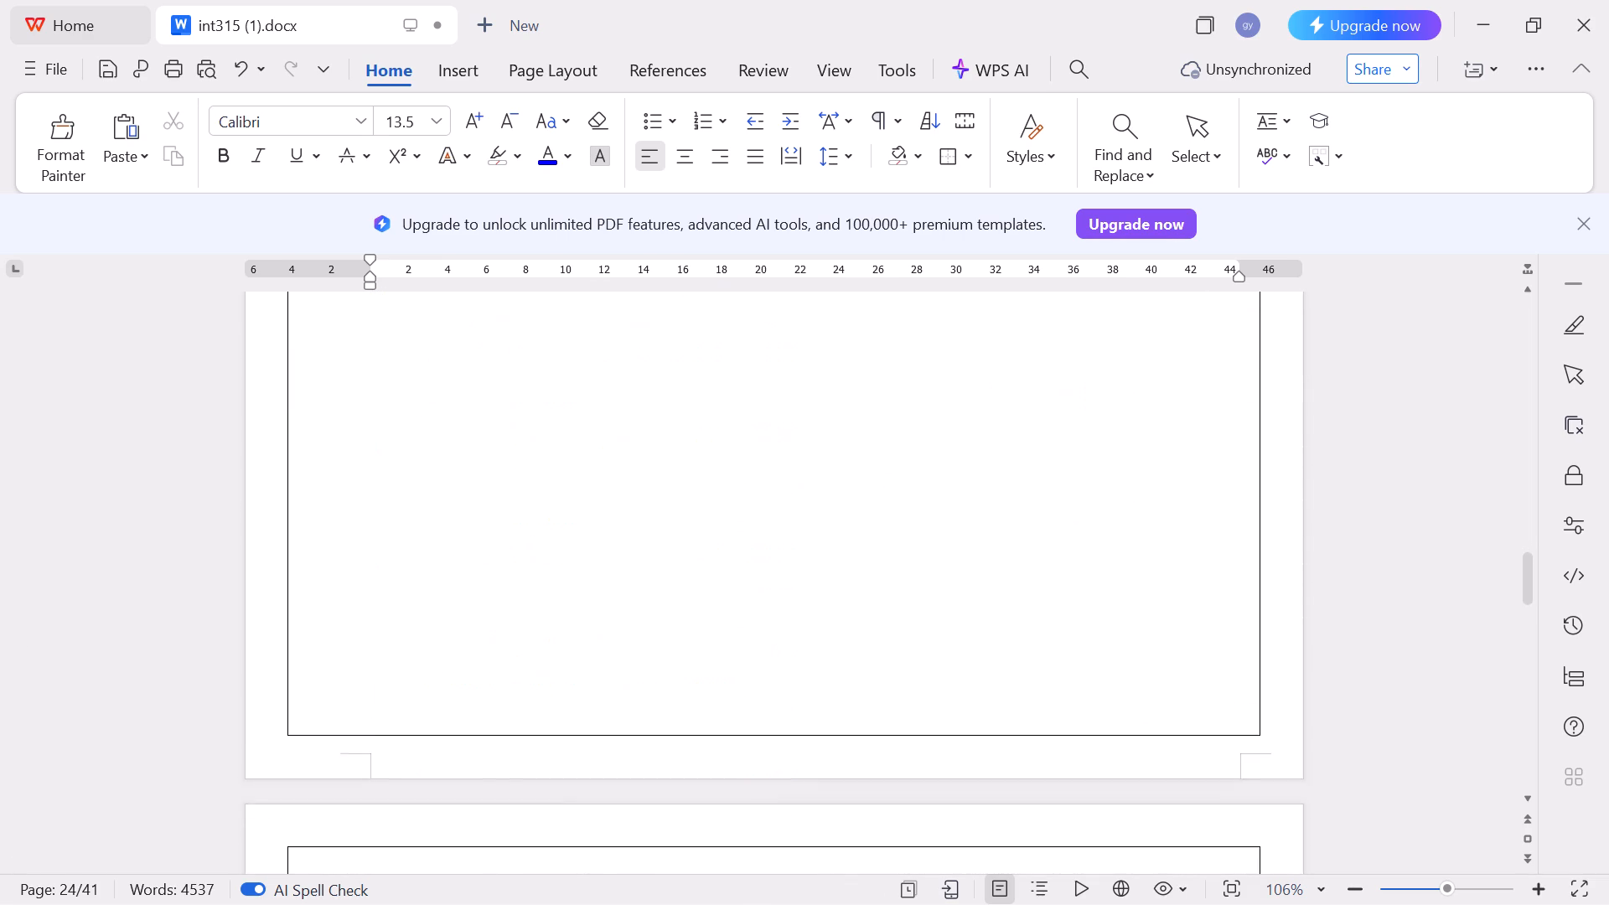
scroll(590, 630, "down", 2)
scroll(590, 630, "up", 4)
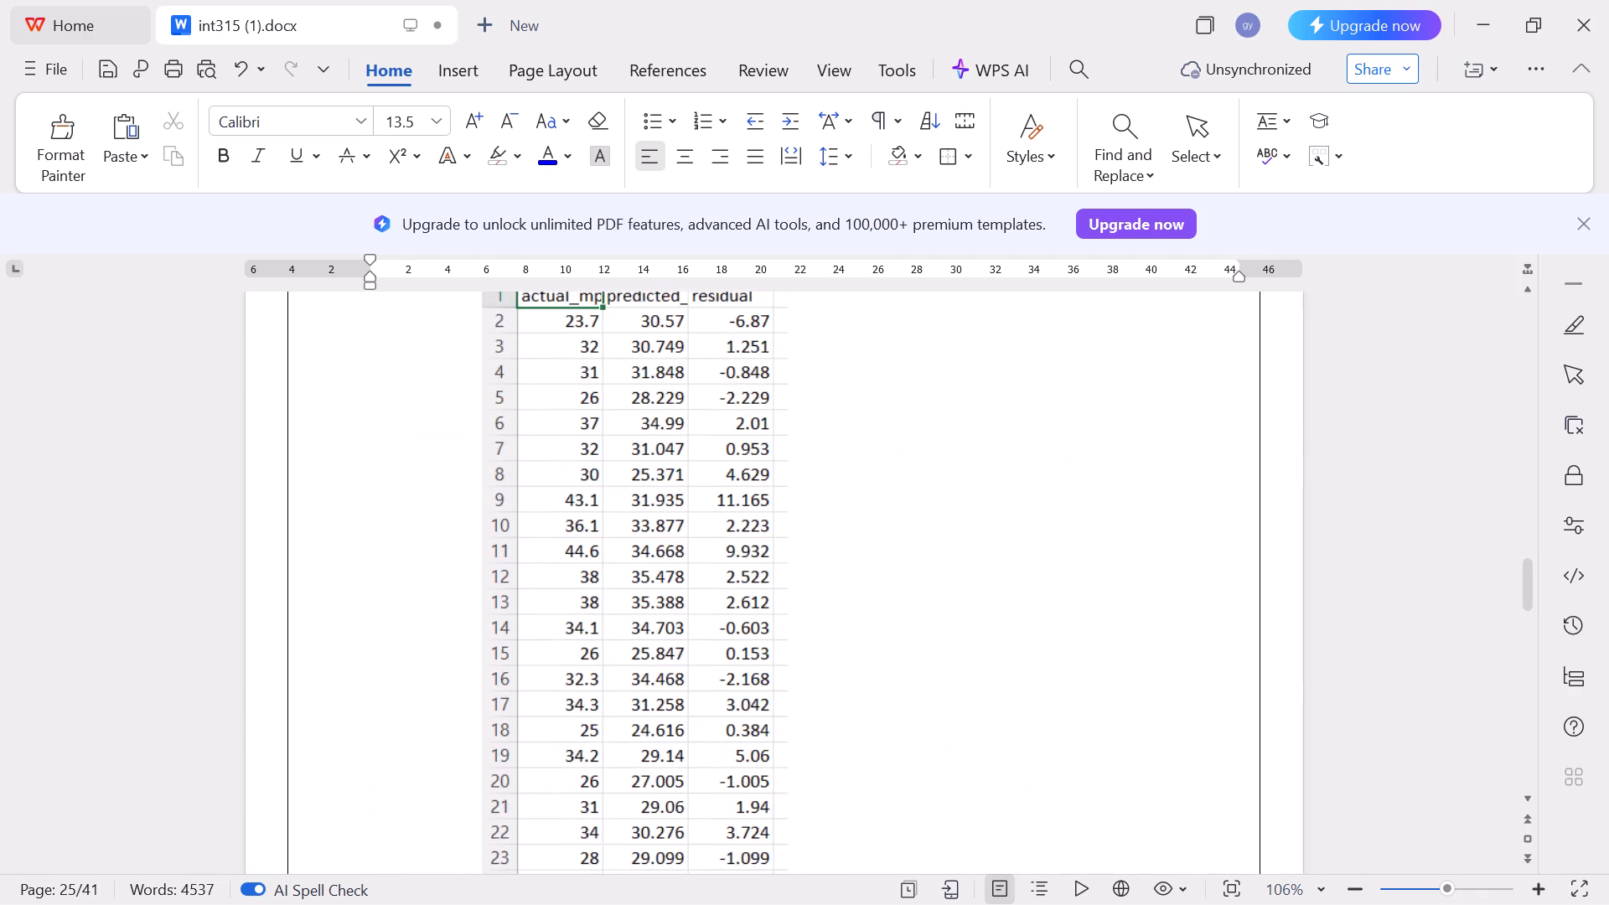
scroll(590, 630, "up", 1)
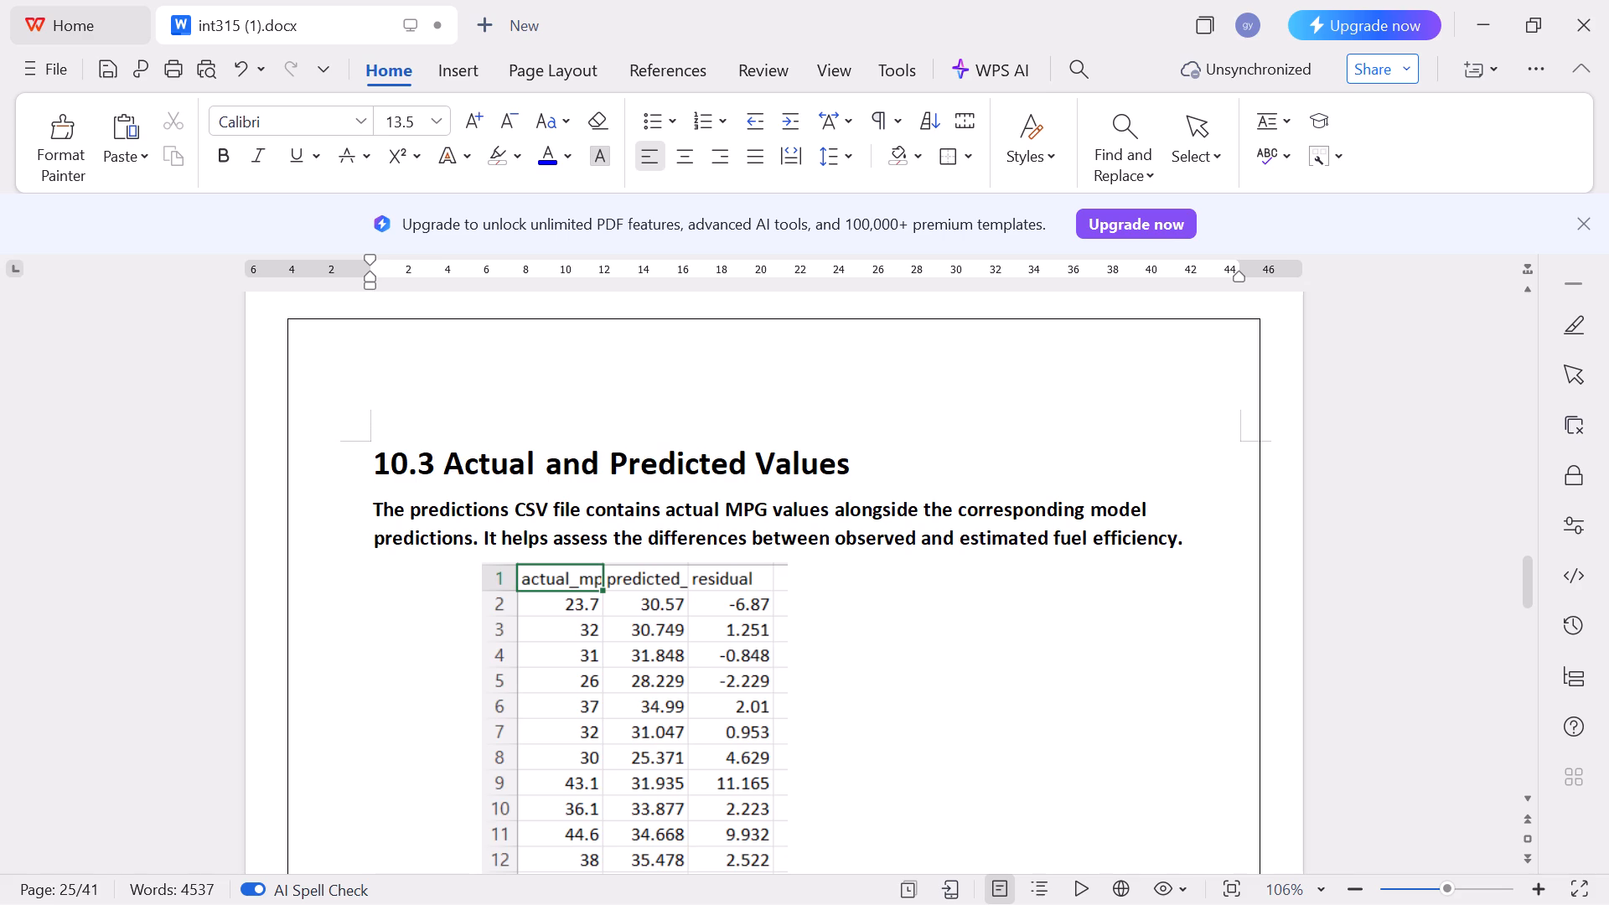
Save the updated int315 (1).docx report.
key("ctrl+d")
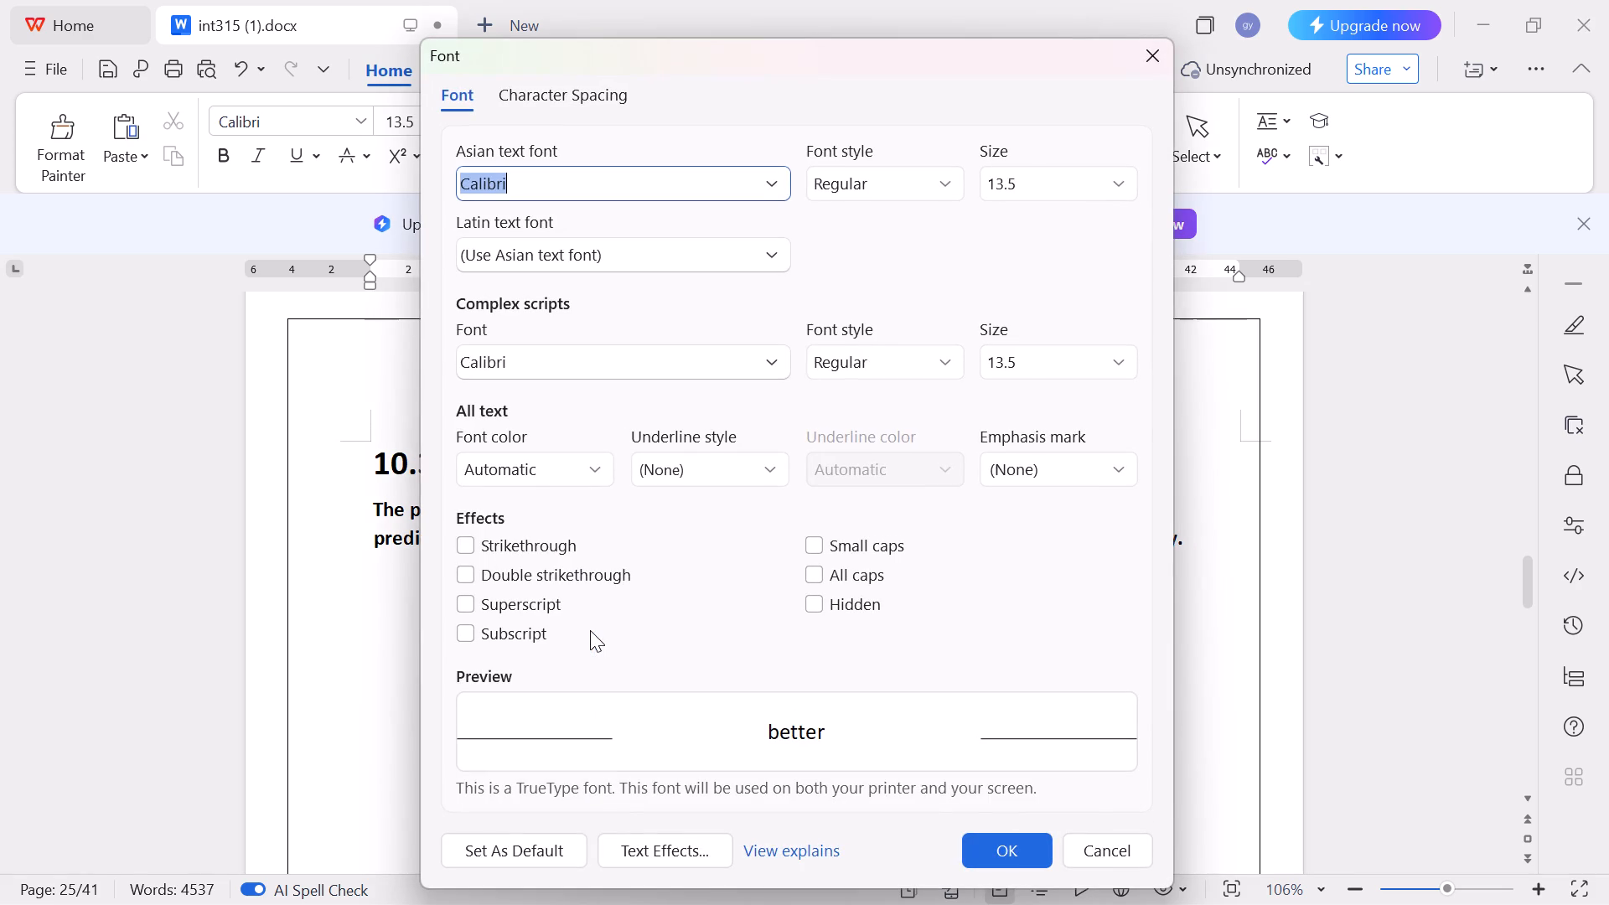
left_click(1108, 848)
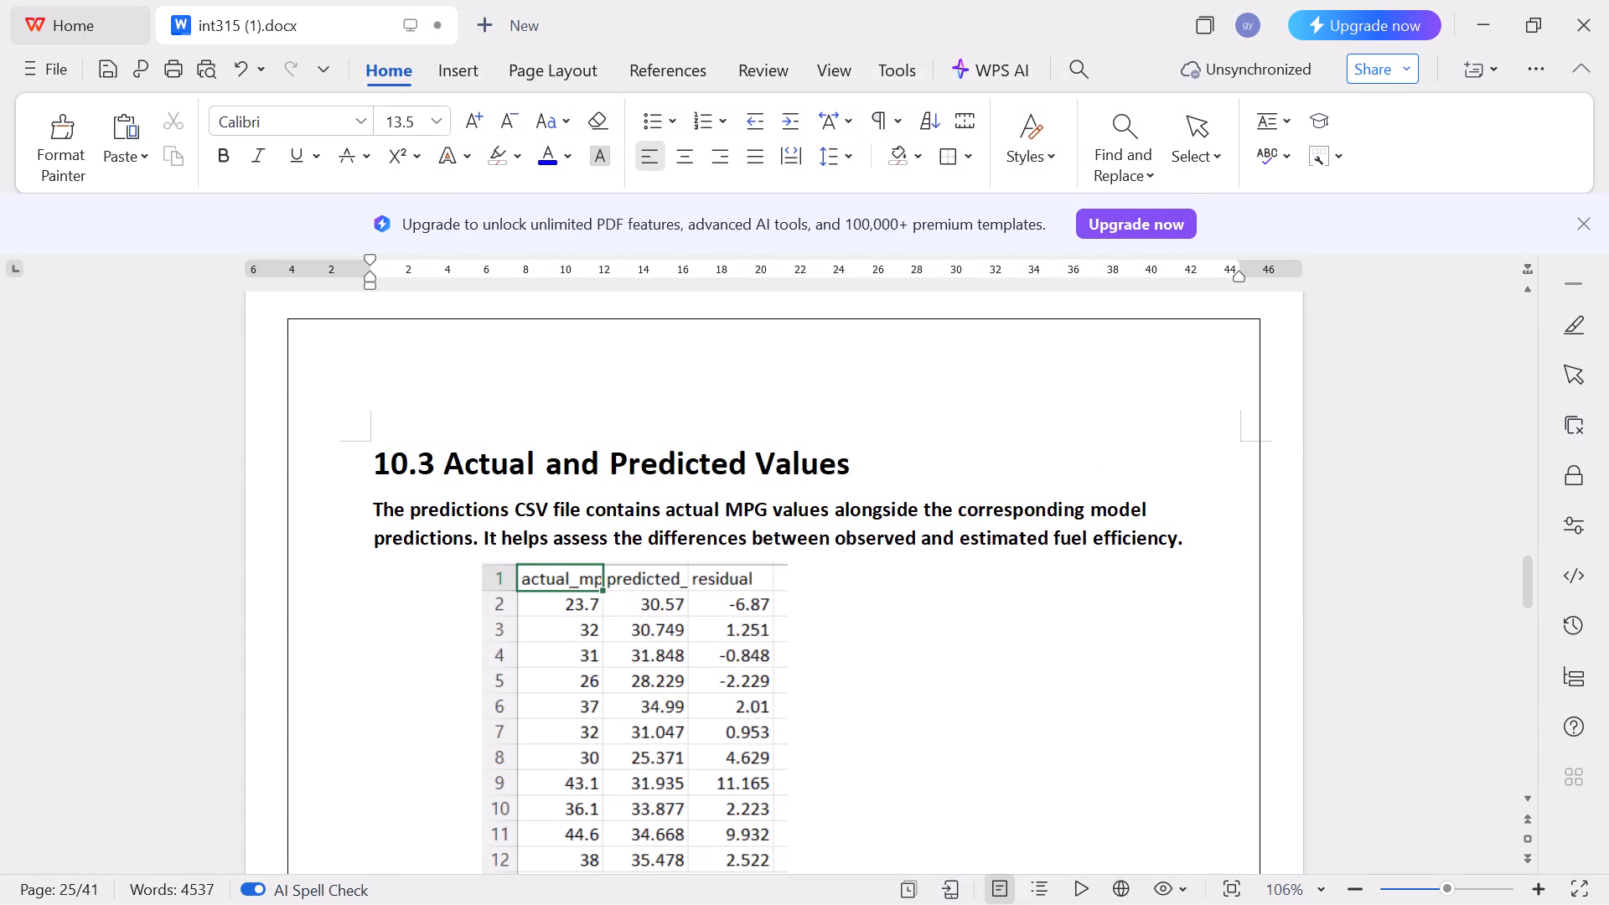
left_click(374, 658)
key("ctrl+s")
key("ctrl+s")
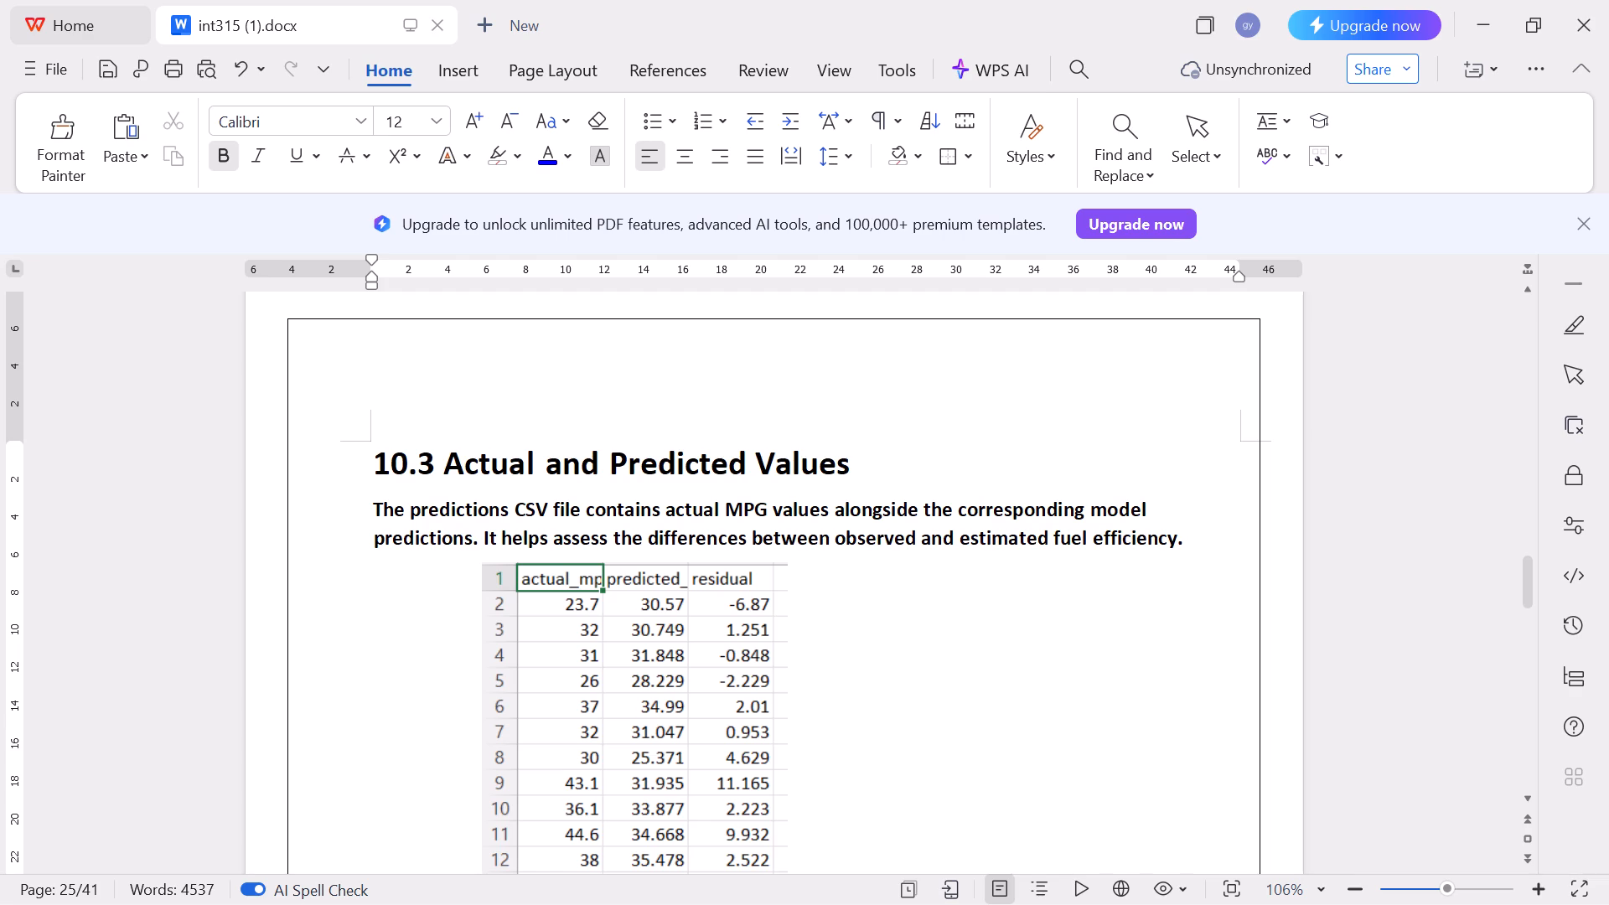
key("ctrl+s")
key("ctrl+s")
key("ctrl+s")
key("ctrl+s")
key("ctrl+s")
key("ctrl+s")
key("ctrl+s")
key("ctrl+s")
key("ctrl+s")
key("ctrl+s")
key("ctrl+s")
Check the page layout between 10.2 Model Comparison Results and 10.3 Actual and Predicted Values again.
scroll(391, 544, "up", 11)
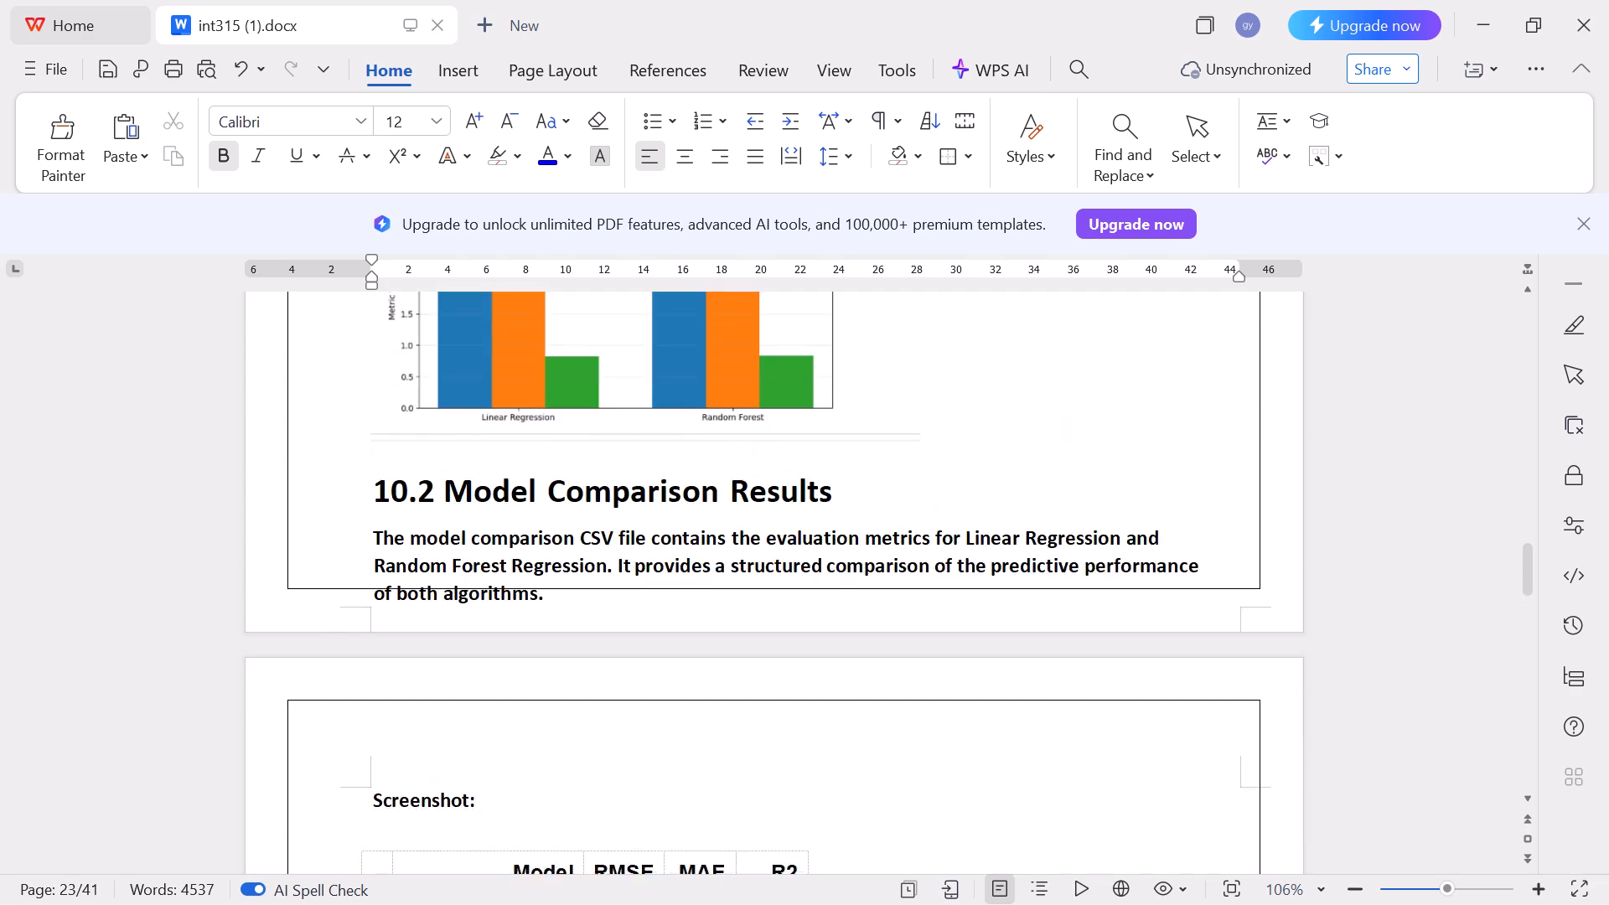
scroll(391, 544, "down", 7)
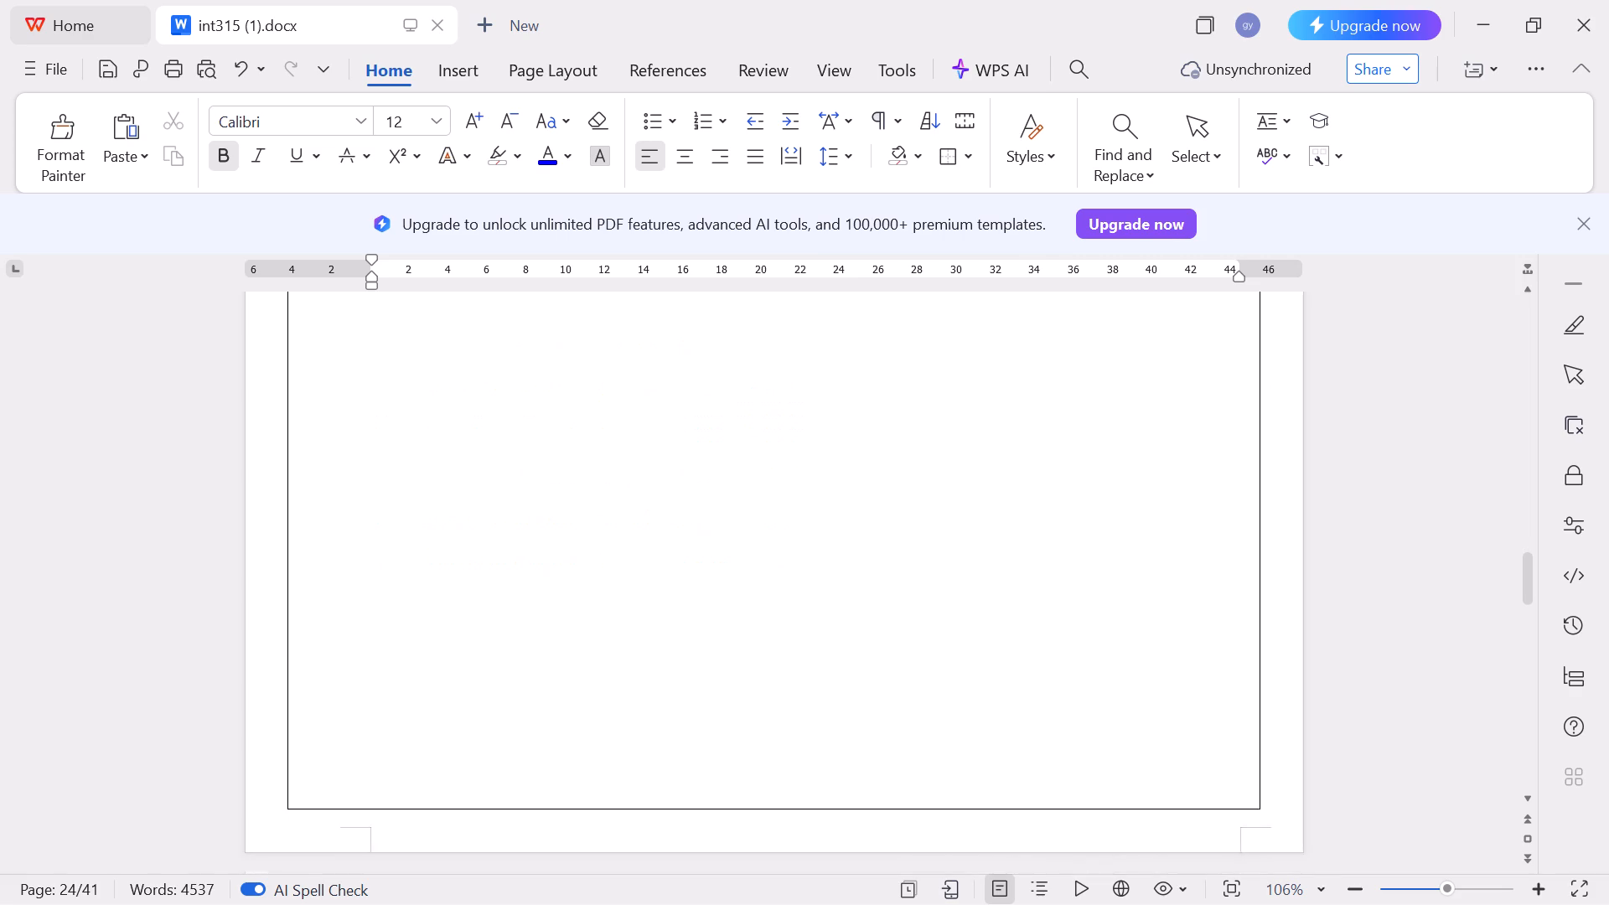
scroll(391, 544, "down", 6)
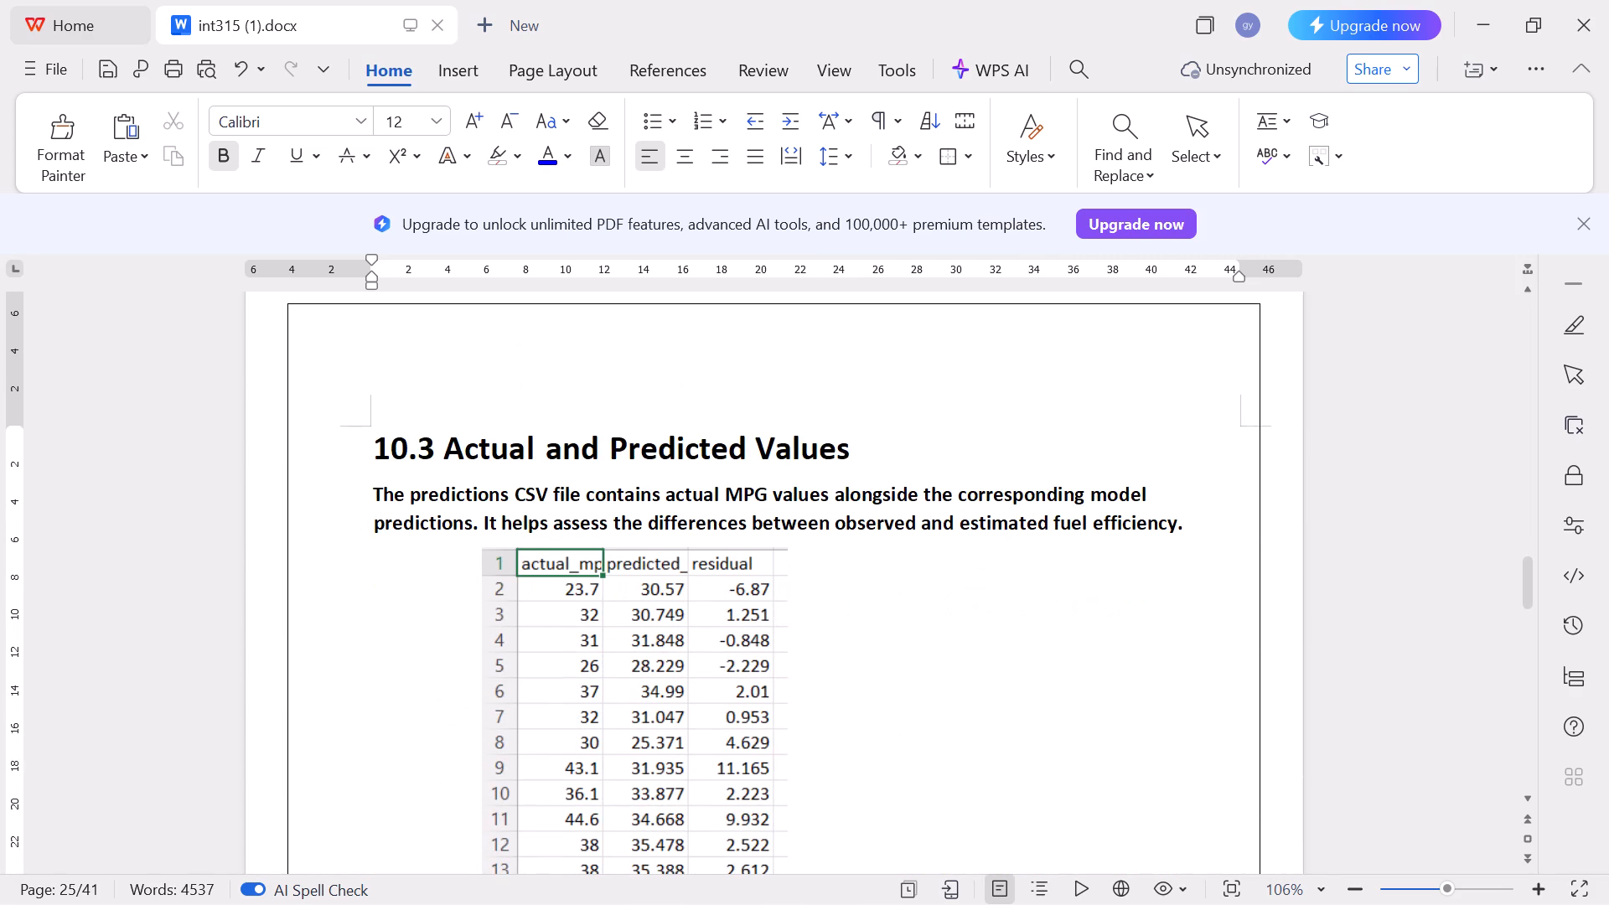
scroll(391, 544, "down", 1)
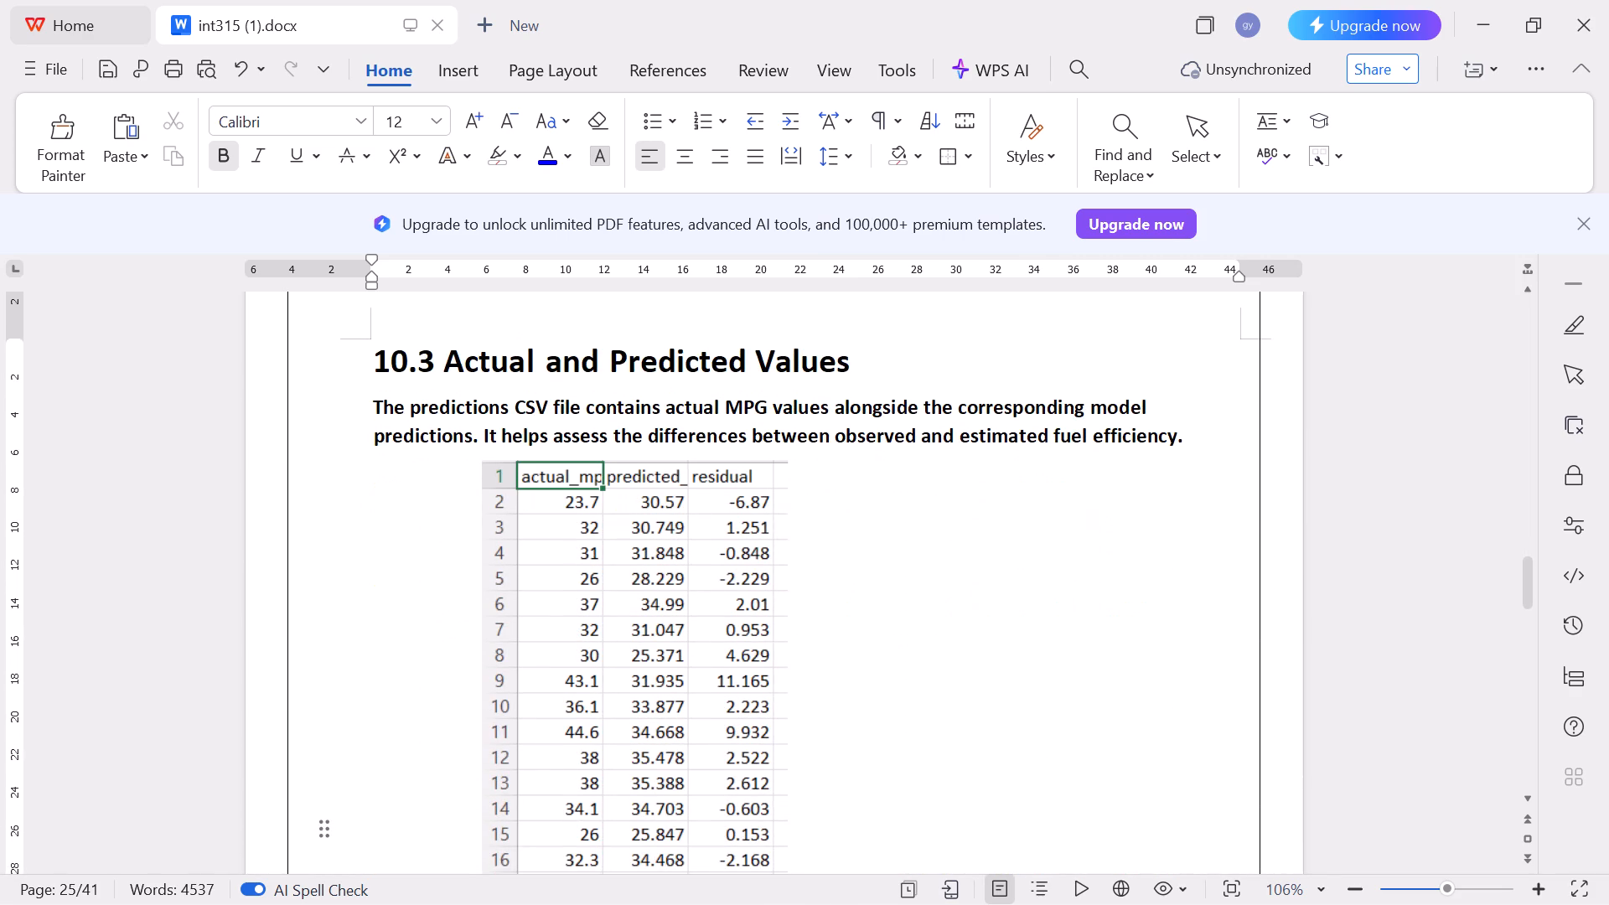